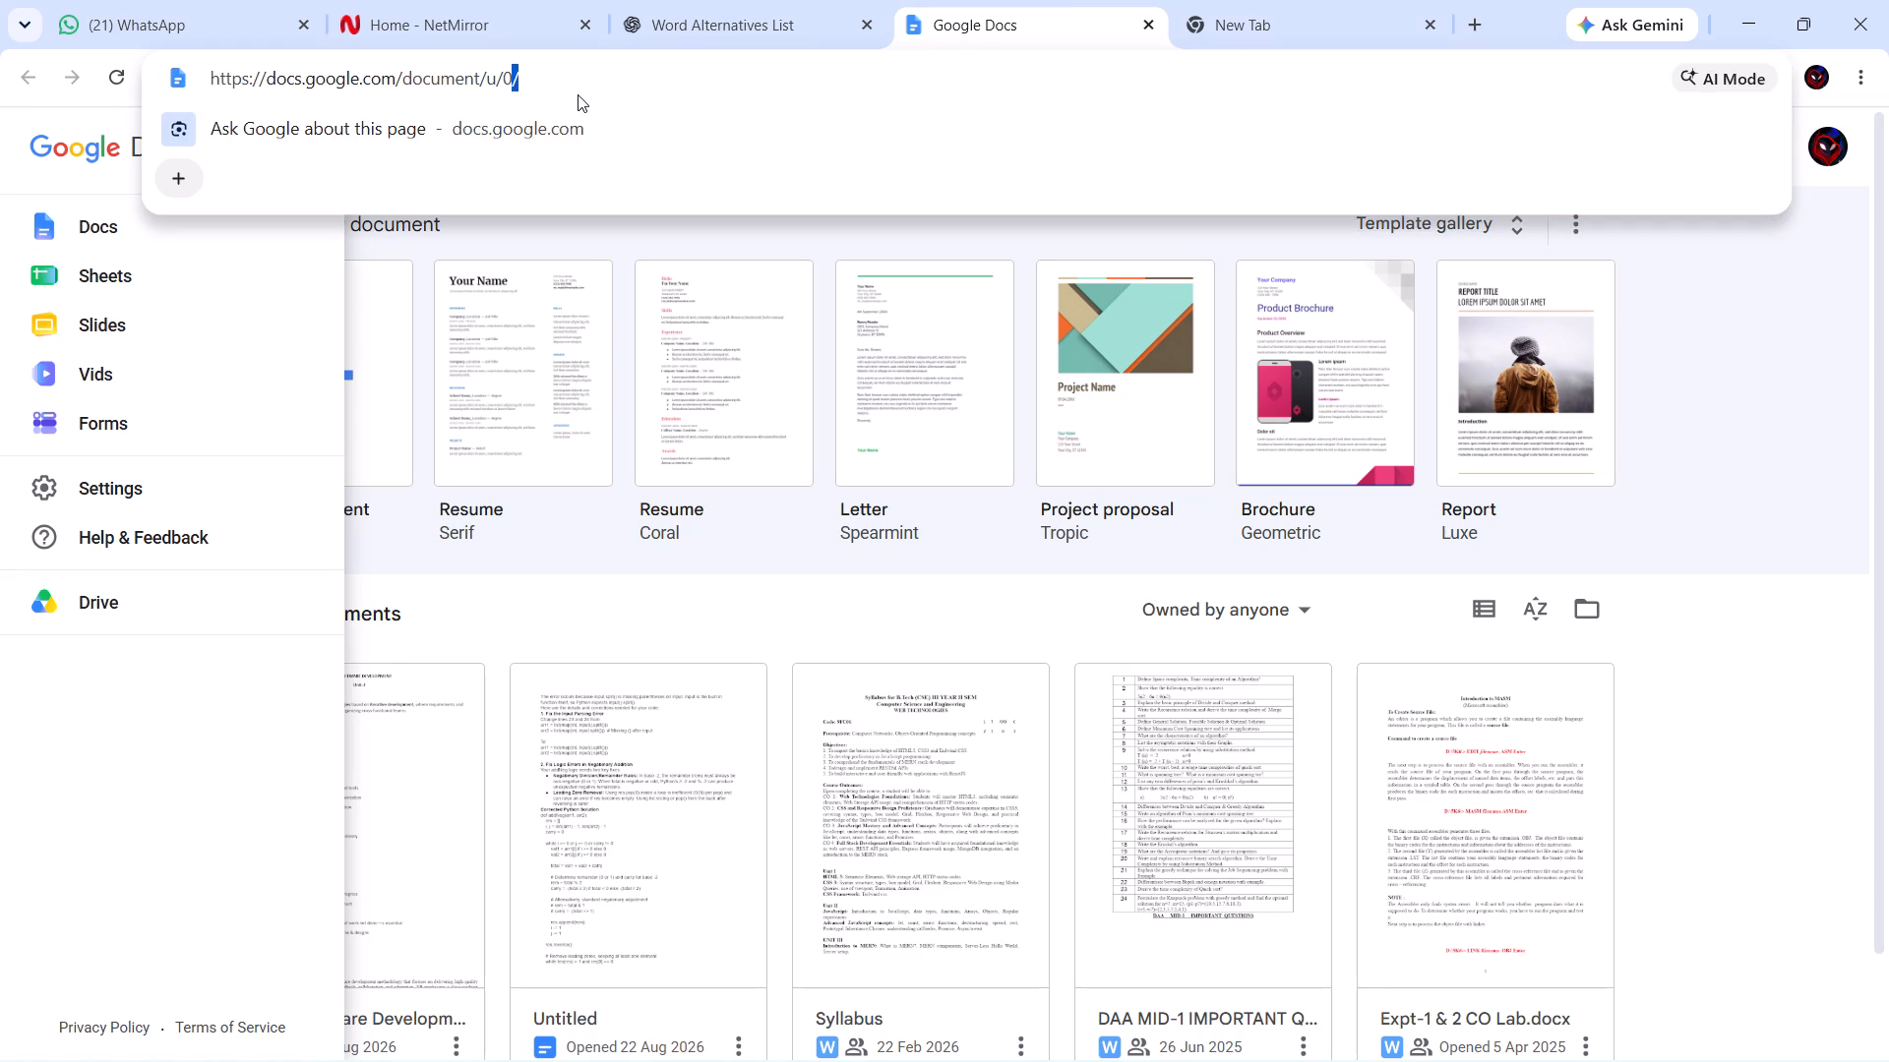
{"action": "left_click", "coordinate": [614, 84]}
{"action": "left_click_drag", "start_coordinate": [614, 84], "coordinate": [187, 86]}
{"action": "key", "text": "ctrl+c"}
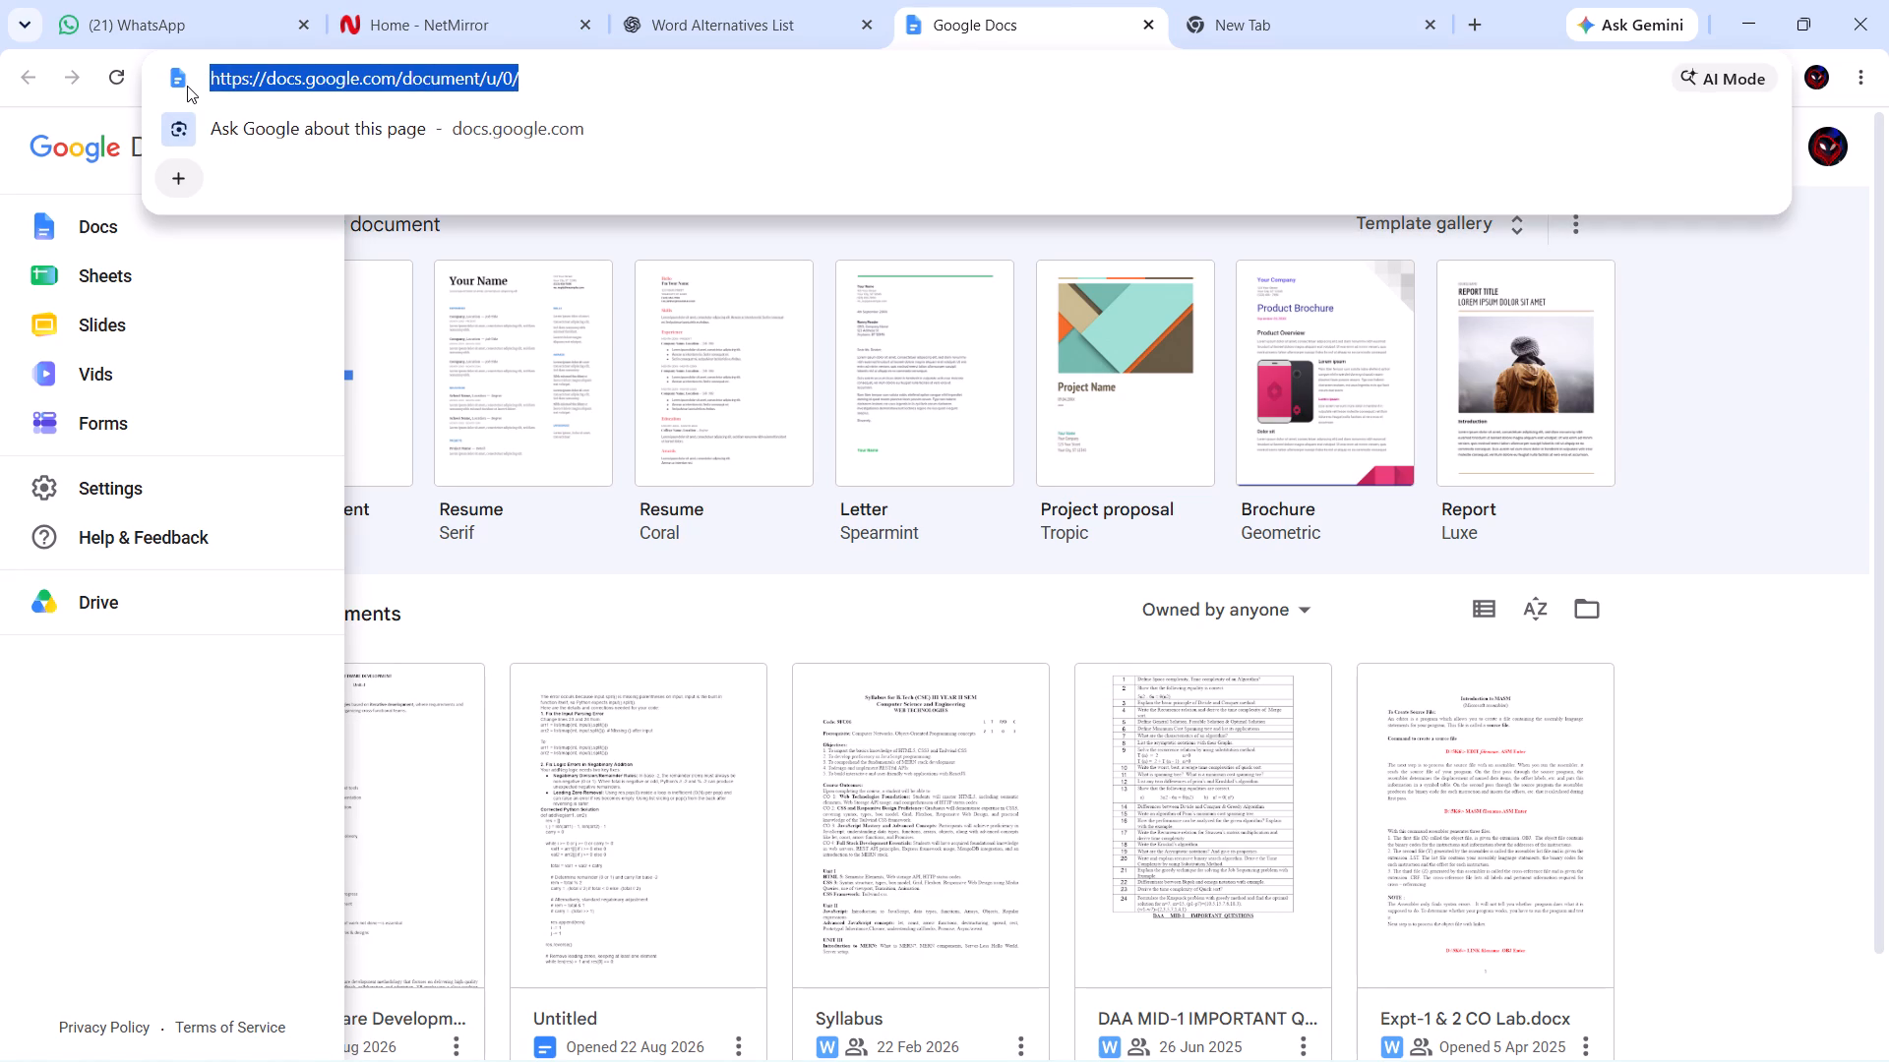
{"action": "left_click", "coordinate": [1182, 19]}
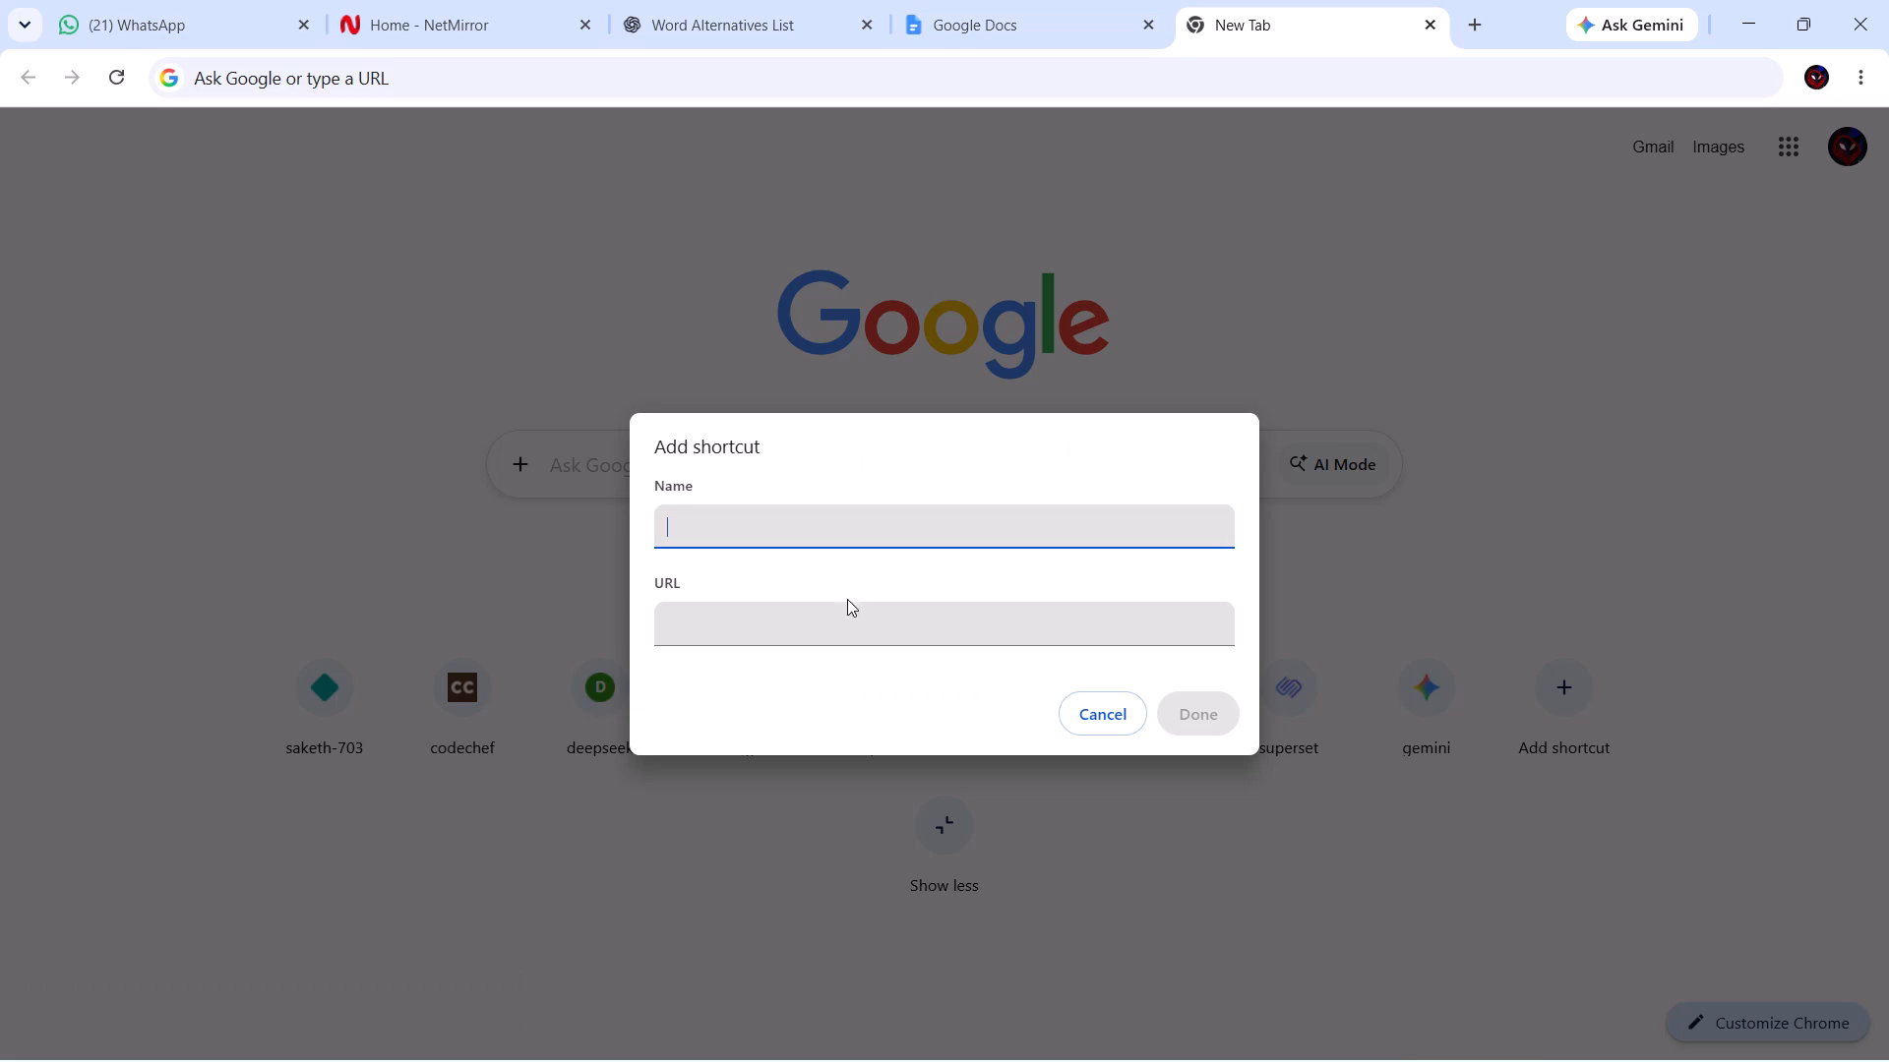
{"action": "left_click", "coordinate": [845, 605]}
{"action": "left_click", "coordinate": [842, 623]}
{"action": "key", "text": "ctrl+v"}
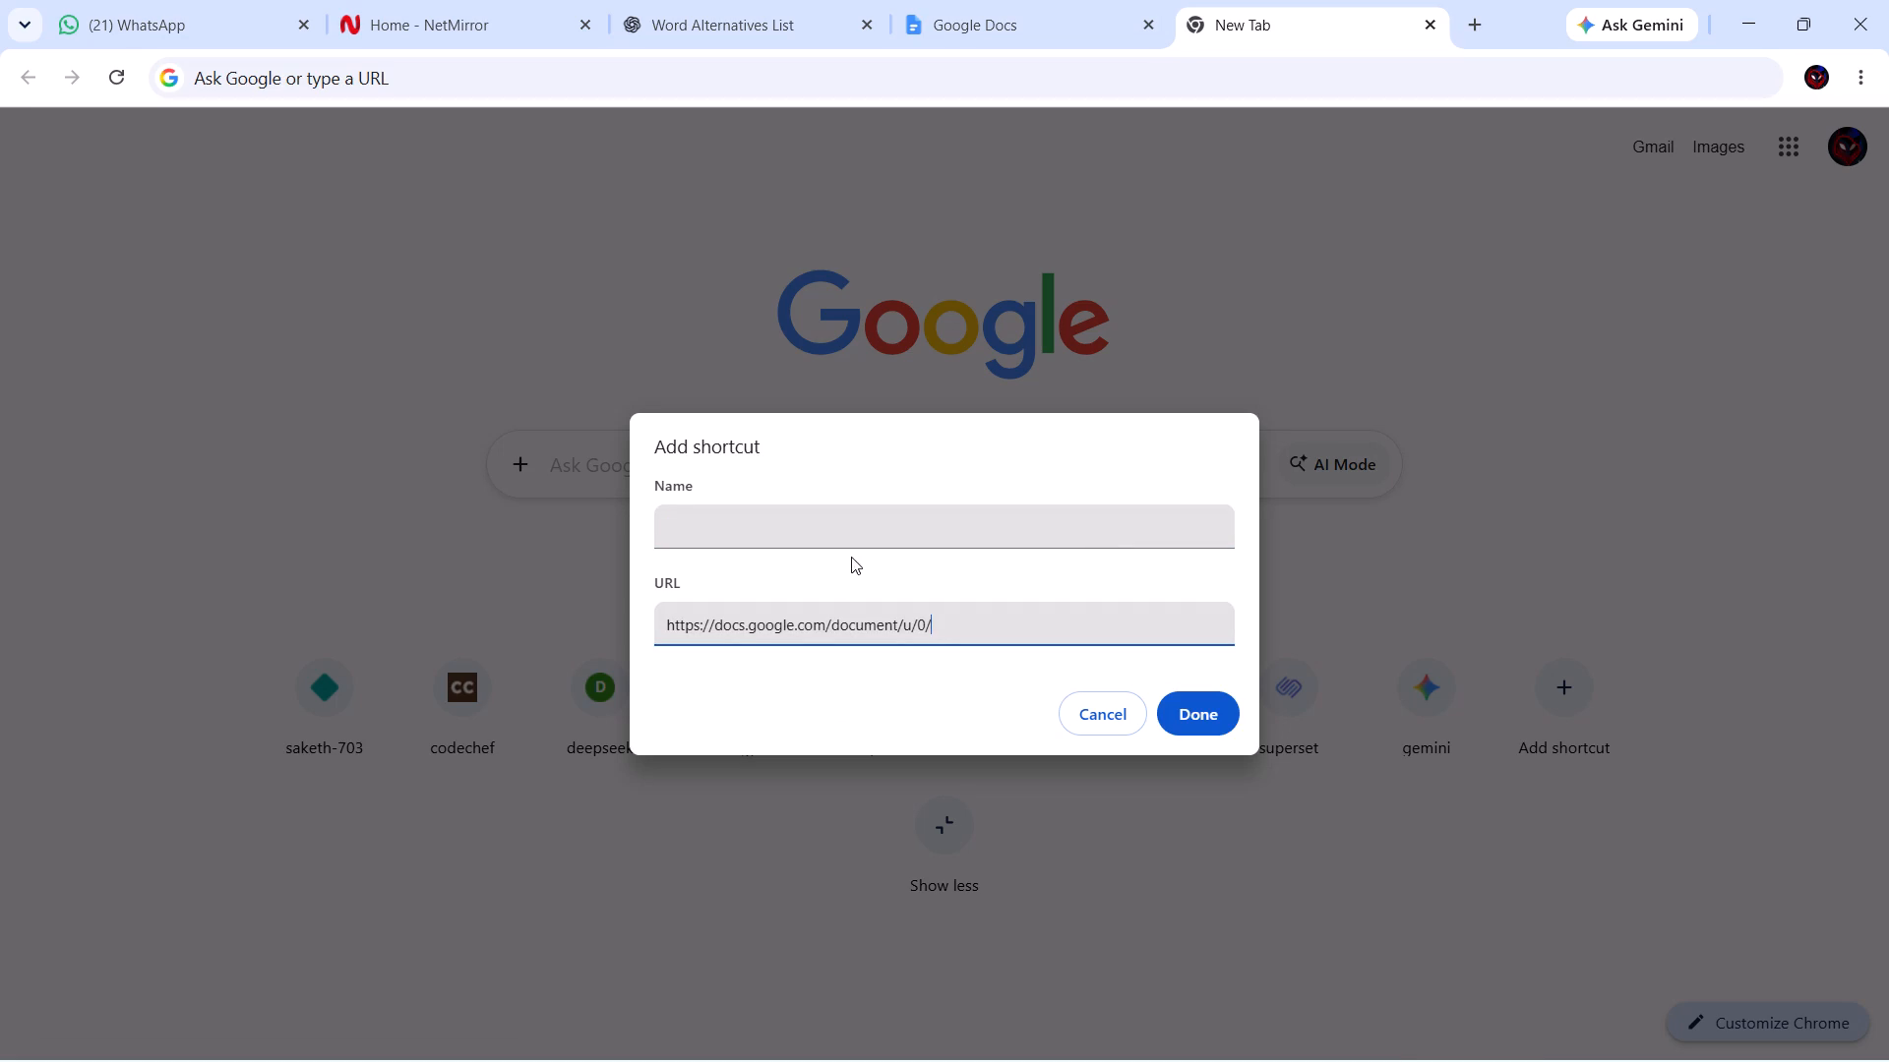
{"action": "left_click", "coordinate": [896, 539]}
{"action": "left_click", "coordinate": [904, 536]}
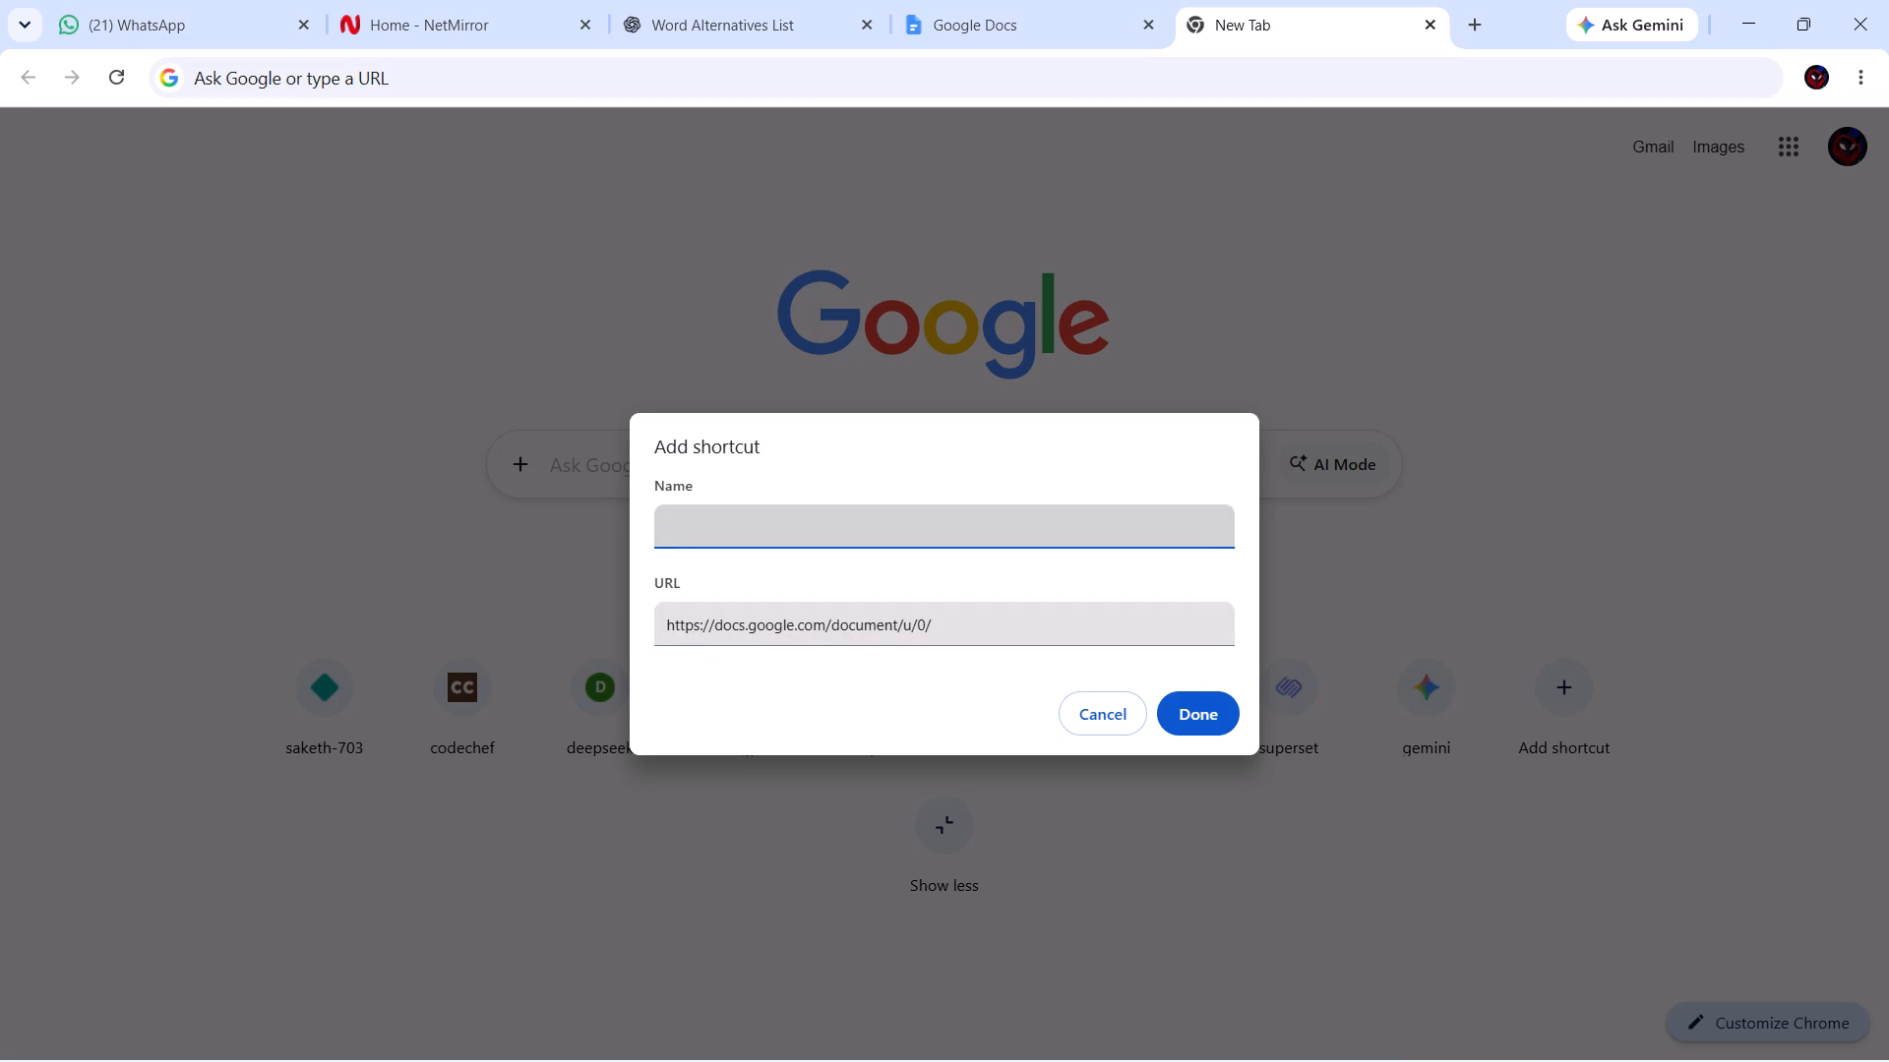
{"action": "type", "text": "Google DOcs"}
{"action": "key", "text": "Return"}
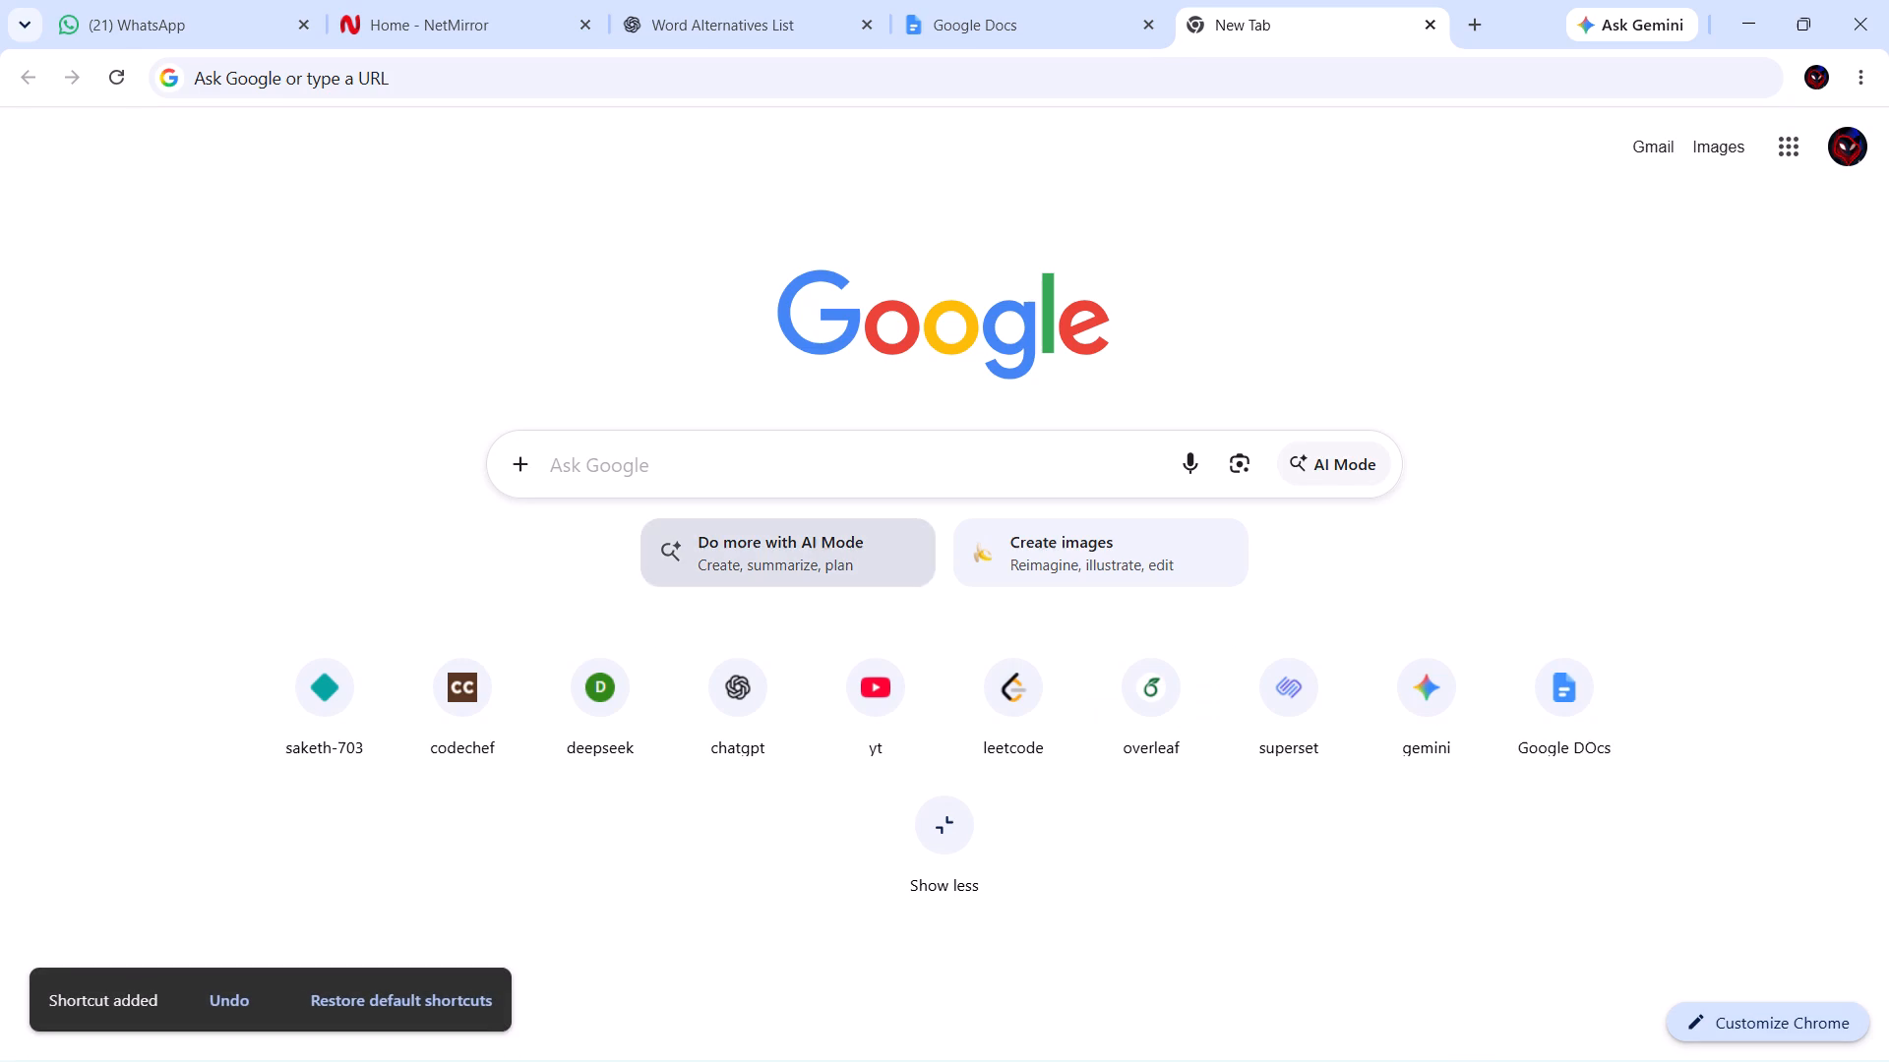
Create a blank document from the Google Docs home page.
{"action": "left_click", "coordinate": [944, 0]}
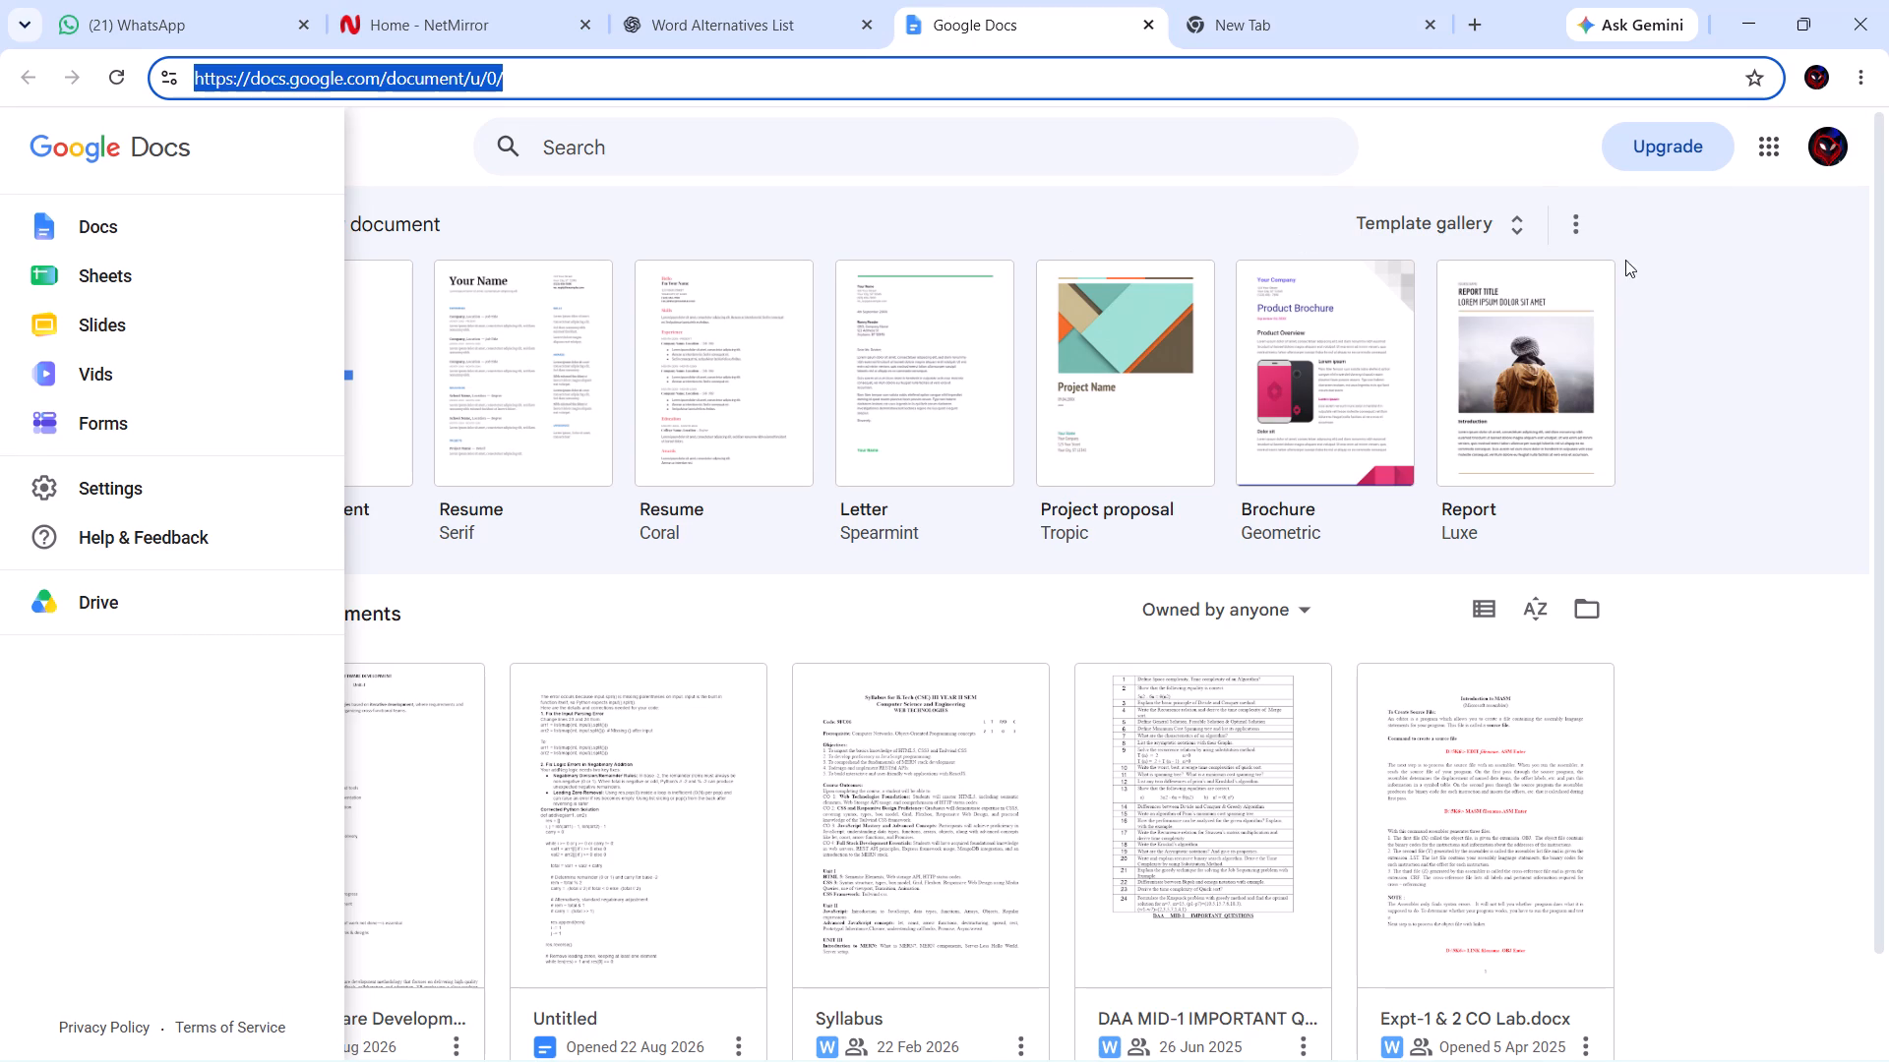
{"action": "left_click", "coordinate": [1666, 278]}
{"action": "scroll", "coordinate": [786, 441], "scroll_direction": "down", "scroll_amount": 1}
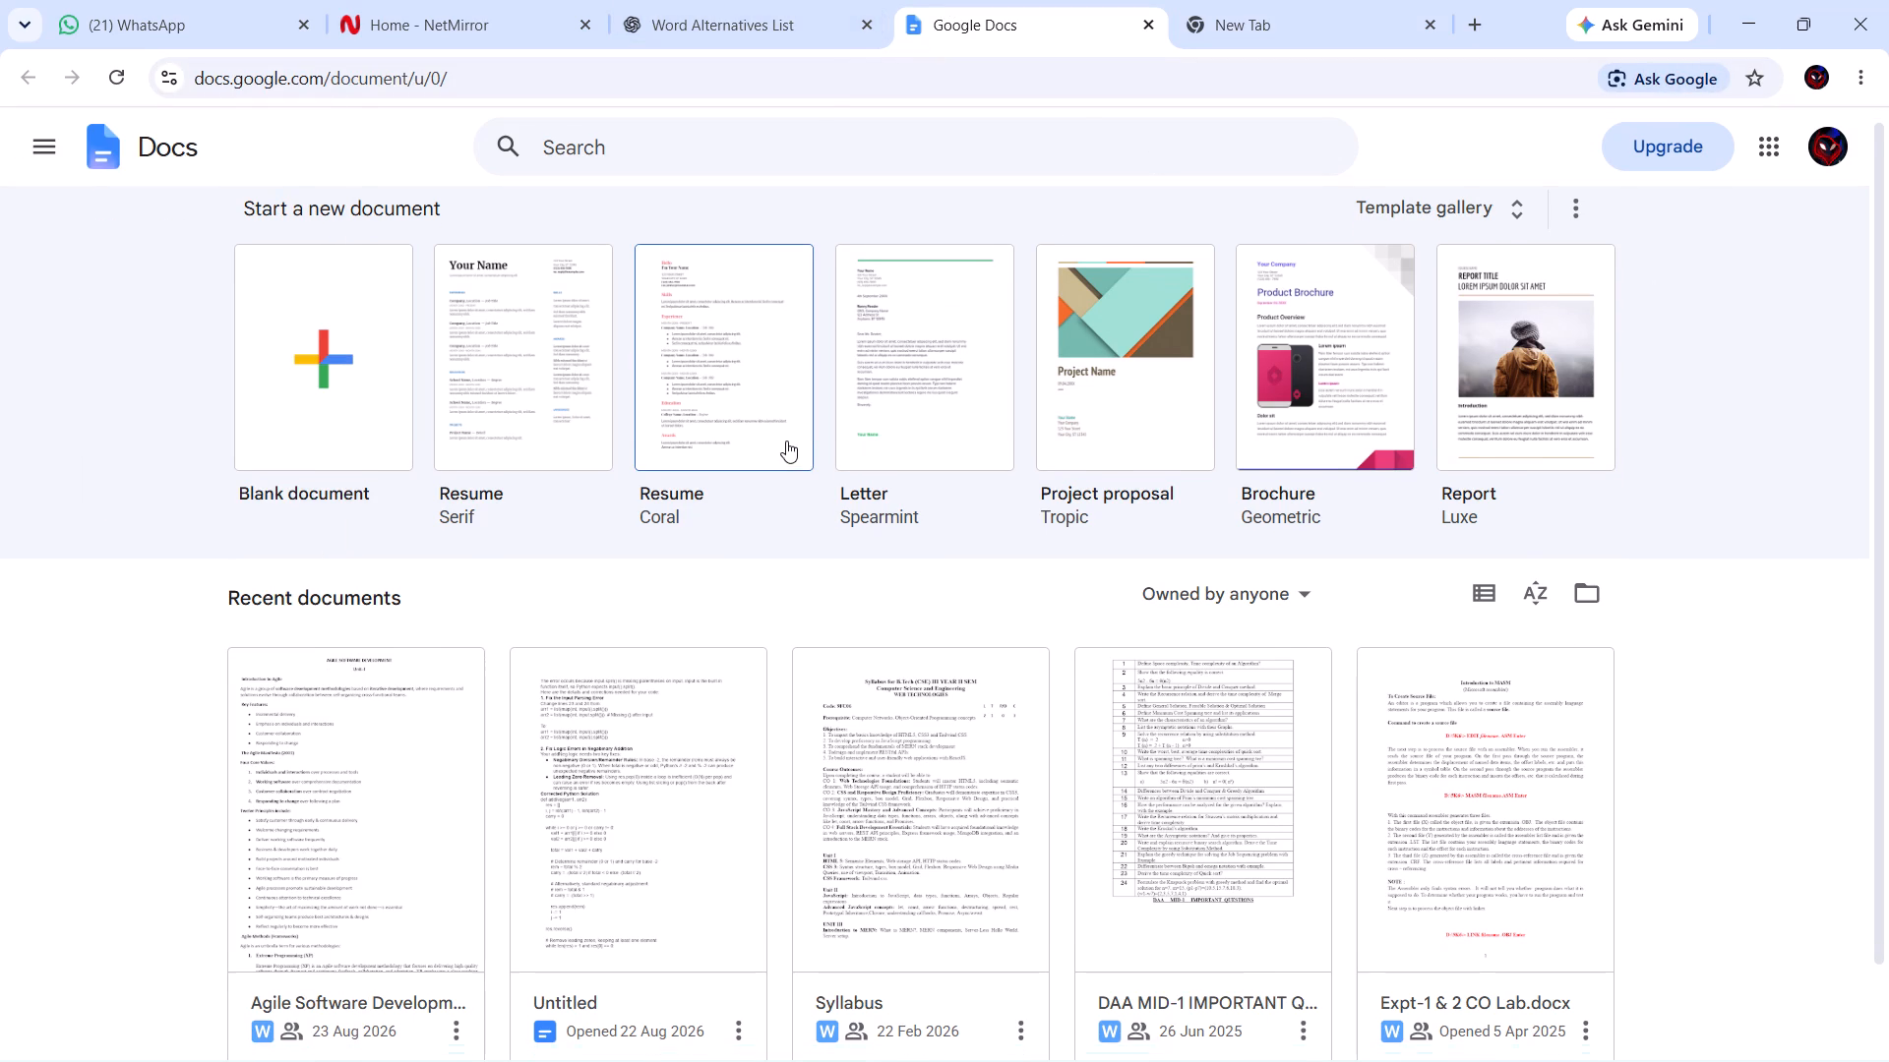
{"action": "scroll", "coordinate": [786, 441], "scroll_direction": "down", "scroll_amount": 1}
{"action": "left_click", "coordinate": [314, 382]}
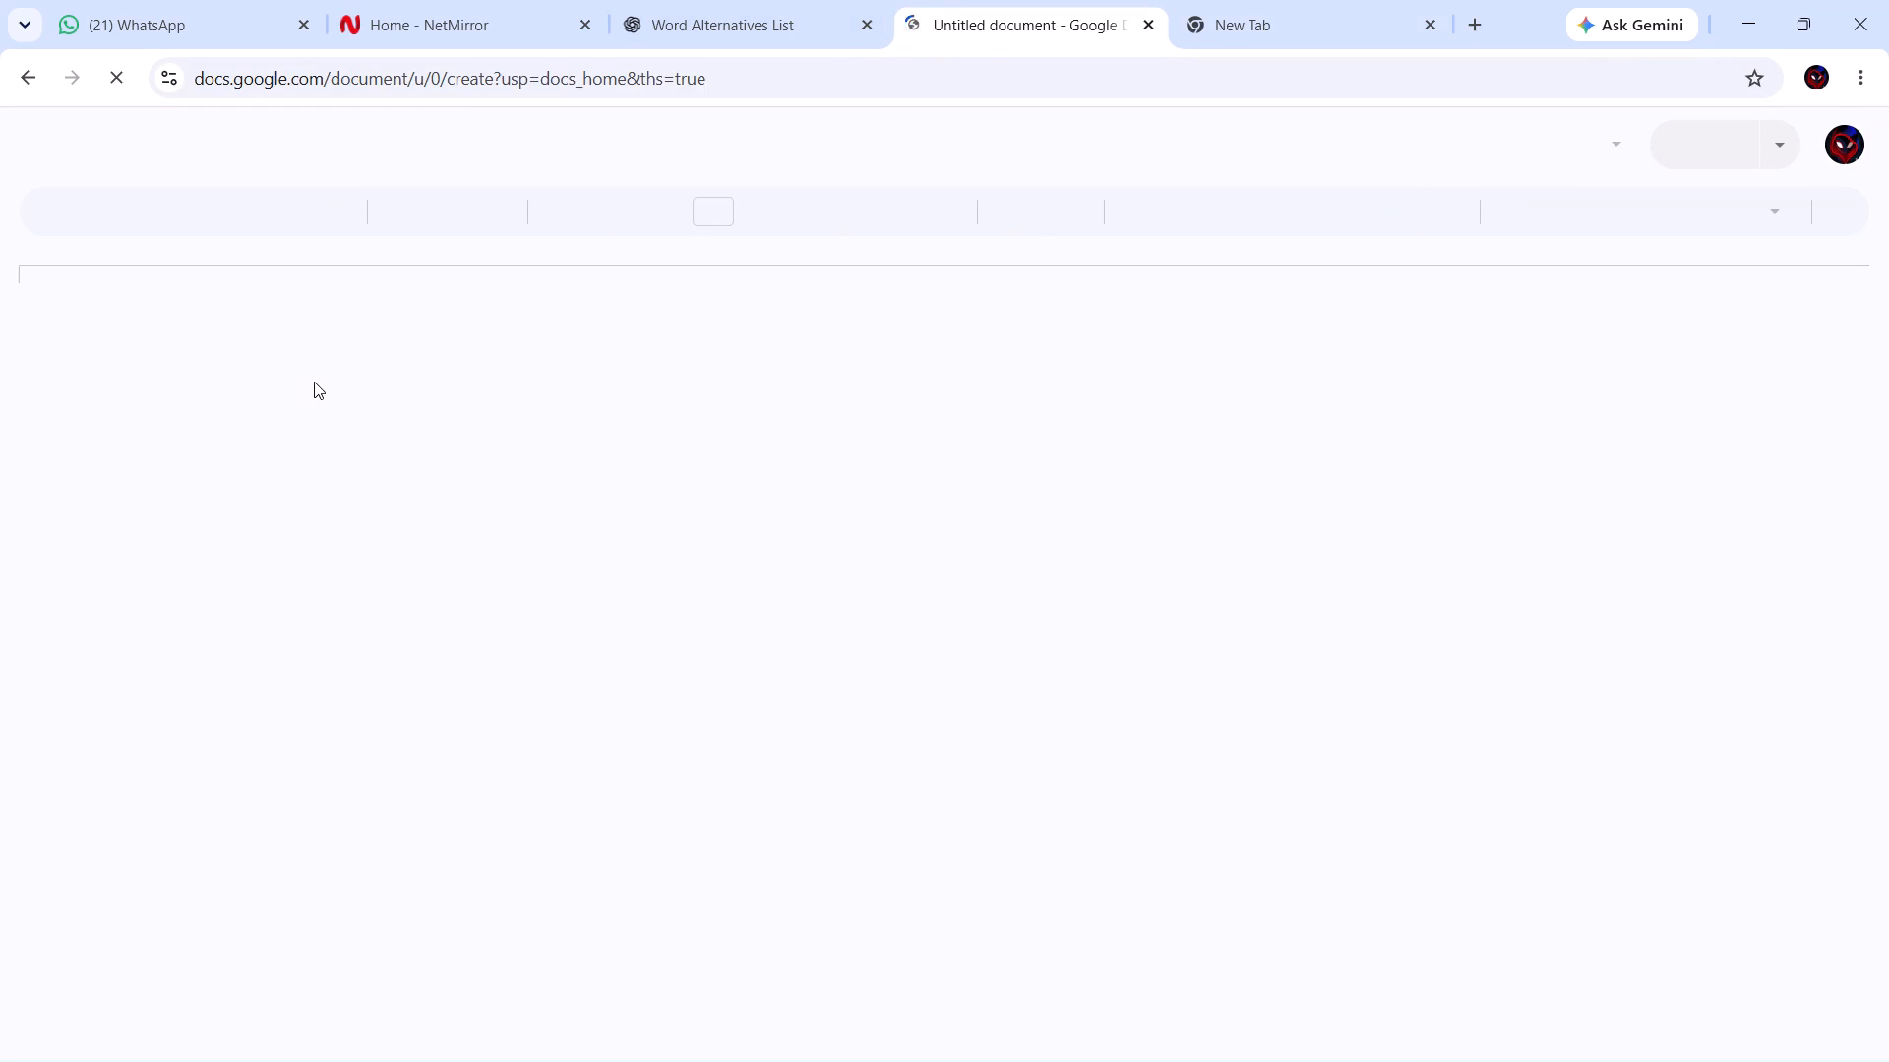
Review the Word alternatives list in the ChatGPT conversation and return to the untitled document.
{"action": "left_click", "coordinate": [717, 14]}
{"action": "scroll", "coordinate": [753, 534], "scroll_direction": "down", "scroll_amount": 2}
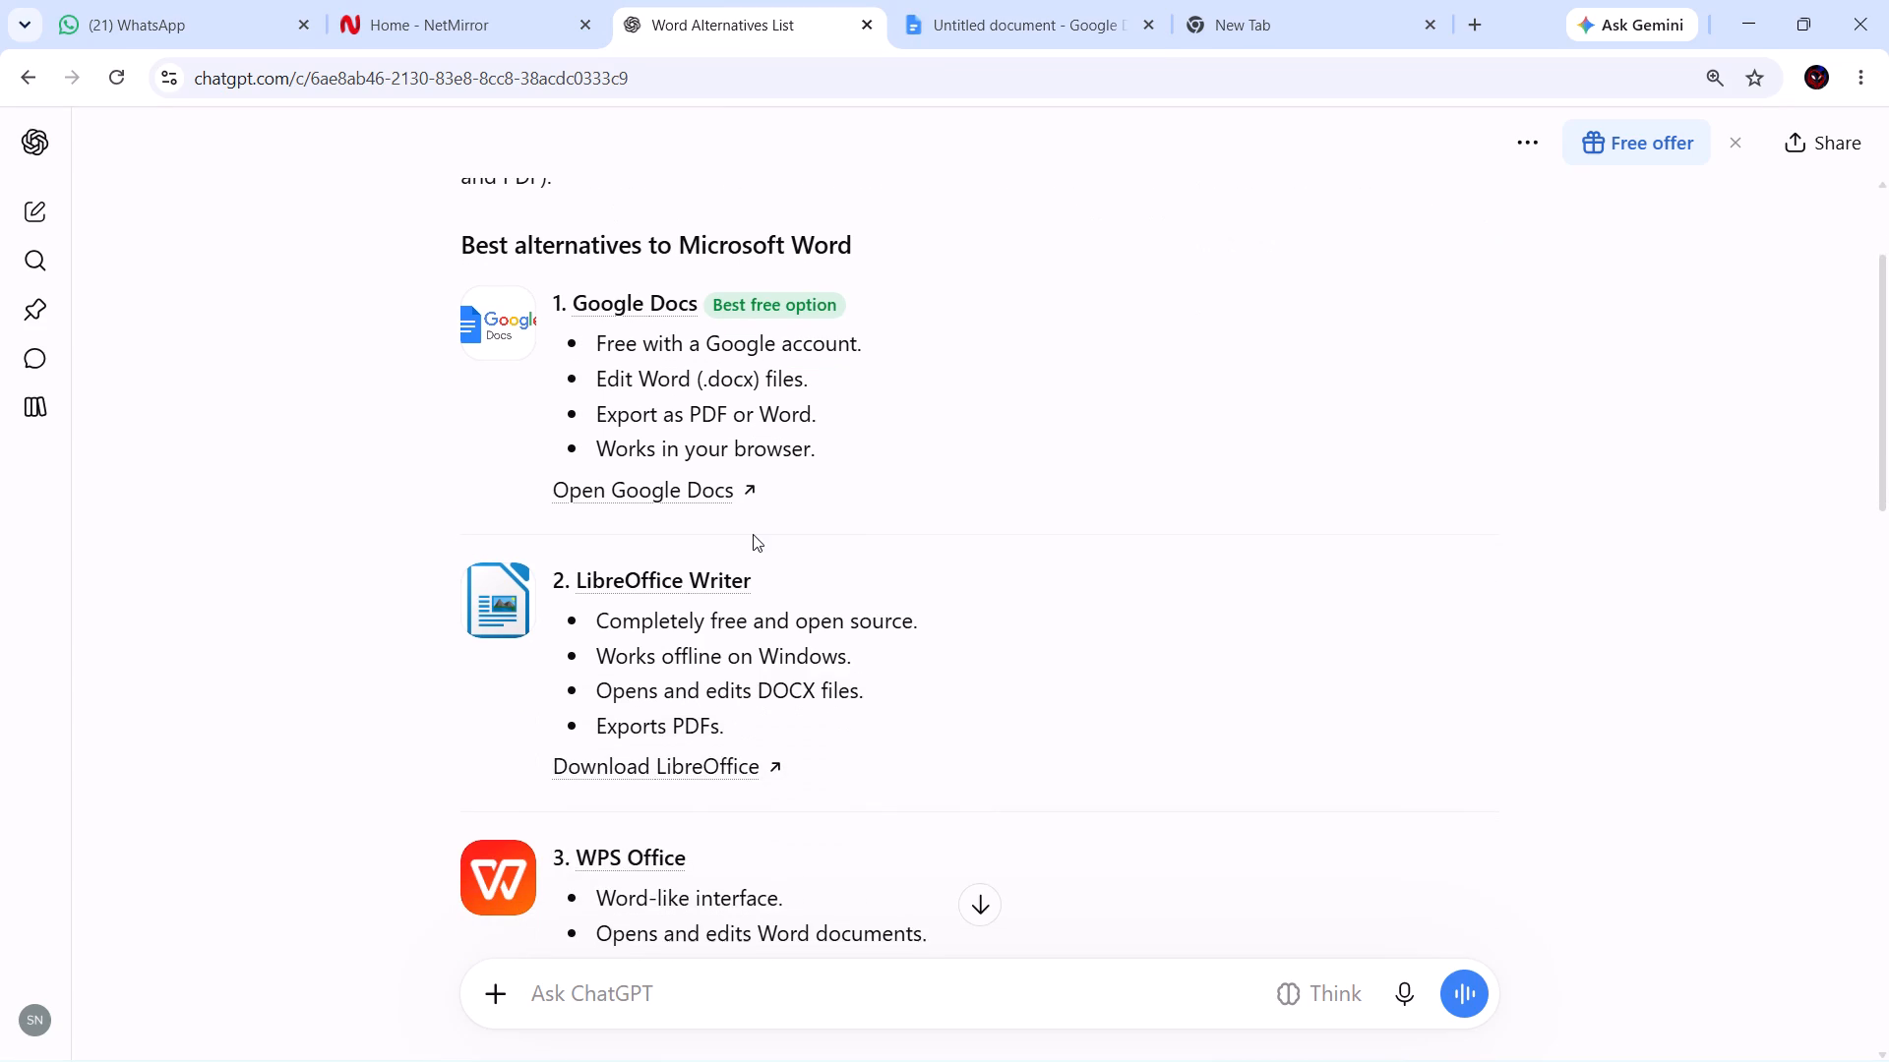
{"action": "left_click", "coordinate": [1061, 22]}
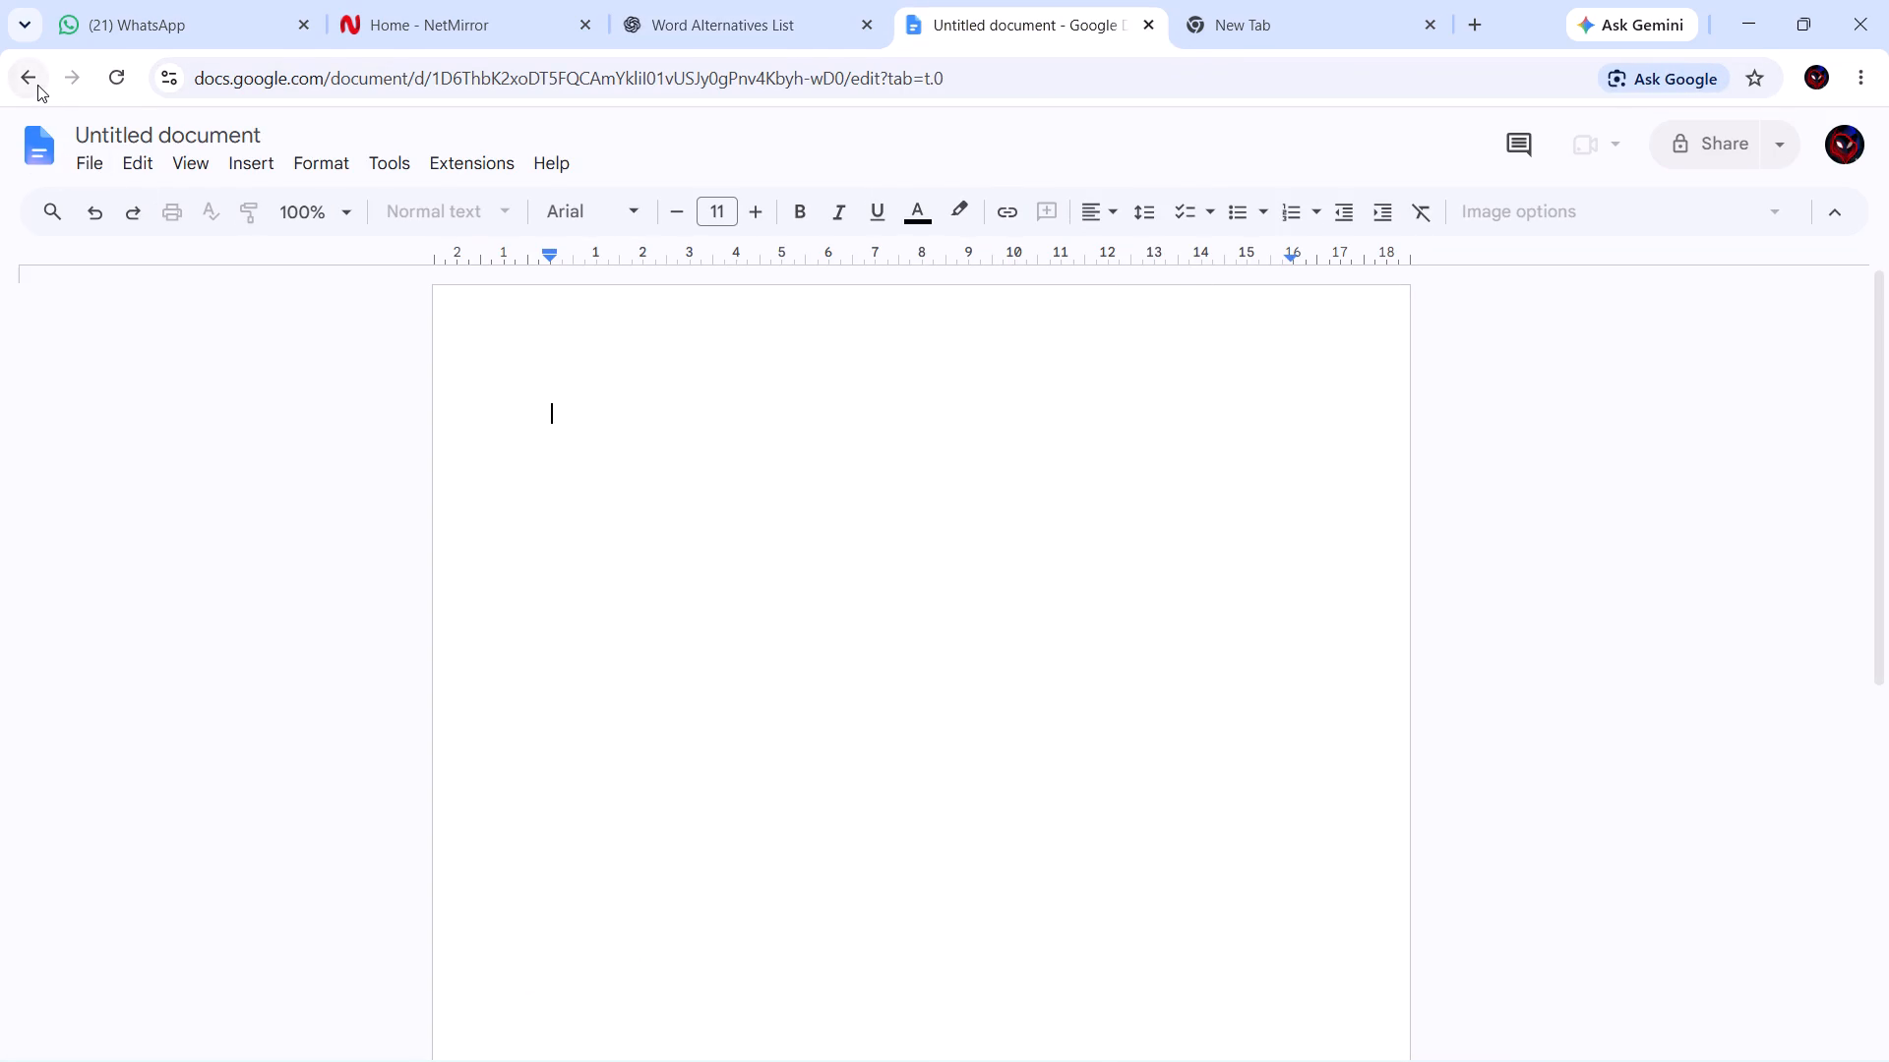
Go back to the Google Docs home page and view the main navigation options, then dismiss them.
{"action": "left_click", "coordinate": [37, 85]}
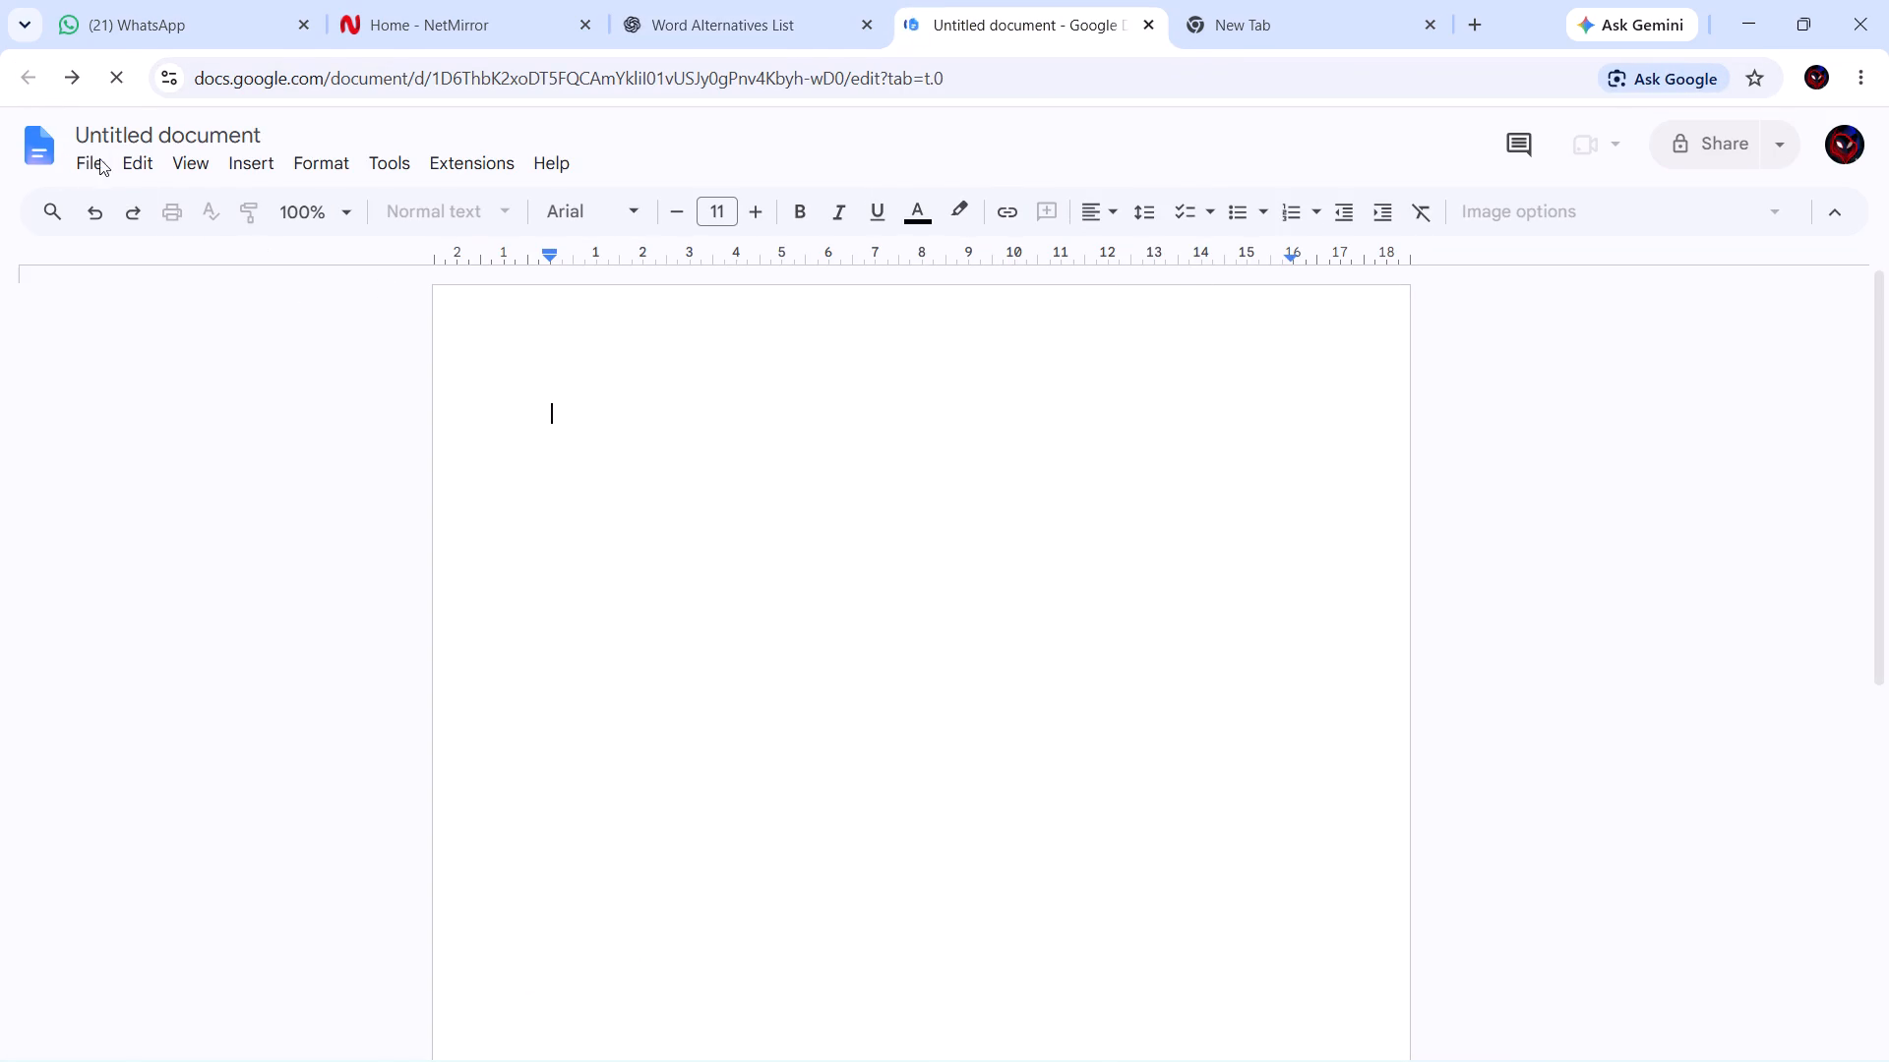
{"action": "left_click", "coordinate": [98, 166]}
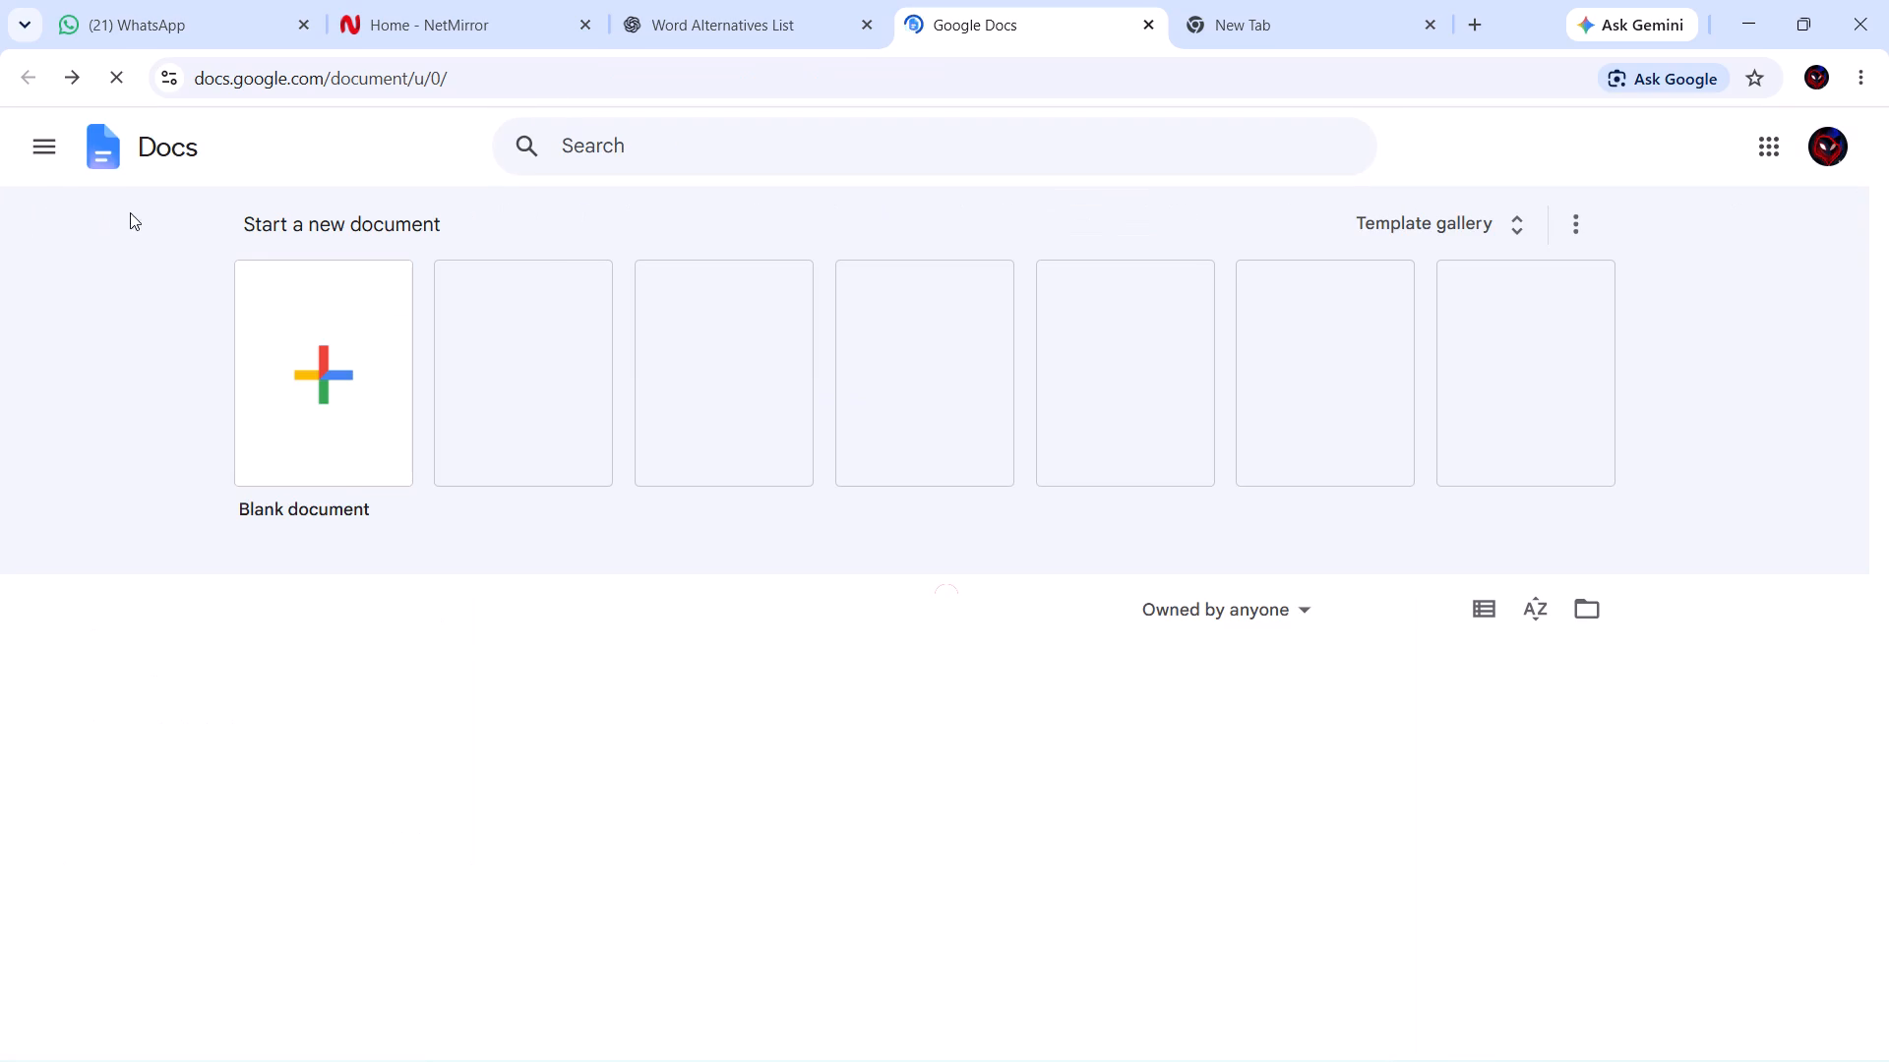
{"action": "left_click", "coordinate": [49, 147]}
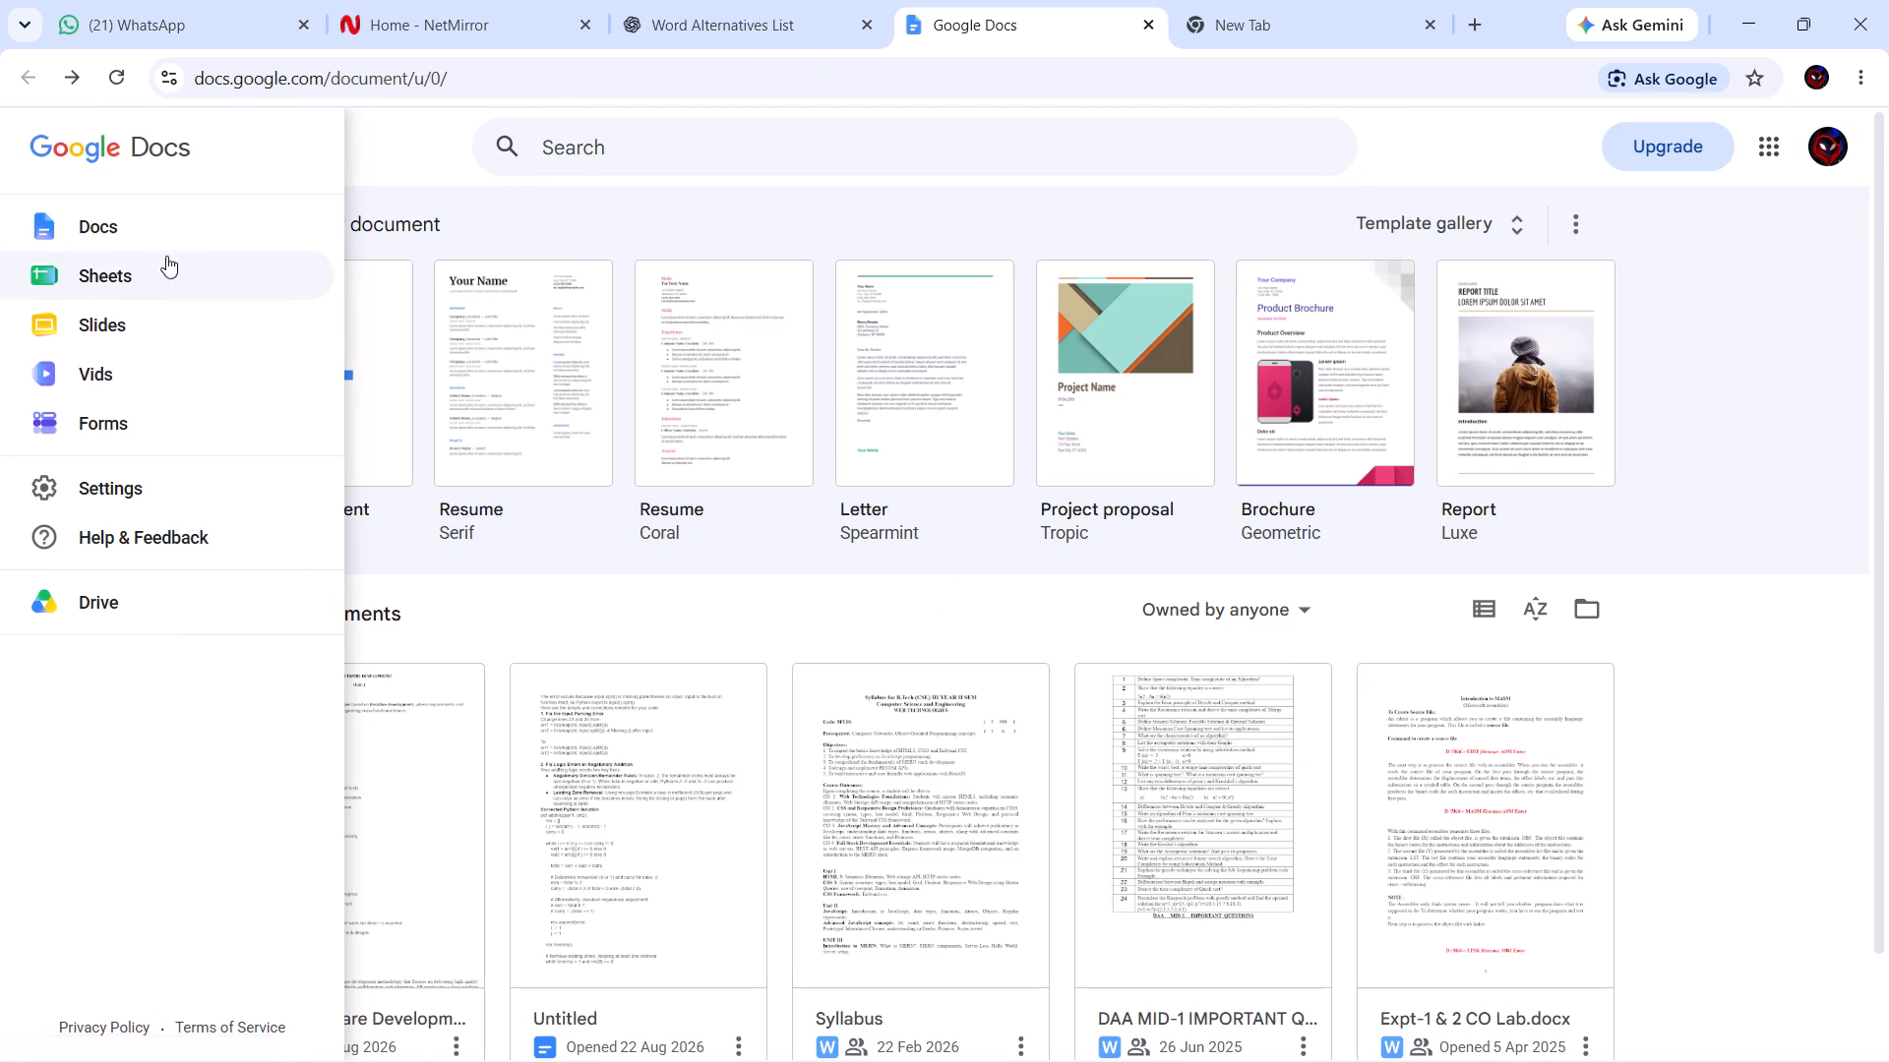
{"action": "left_click", "coordinate": [590, 573]}
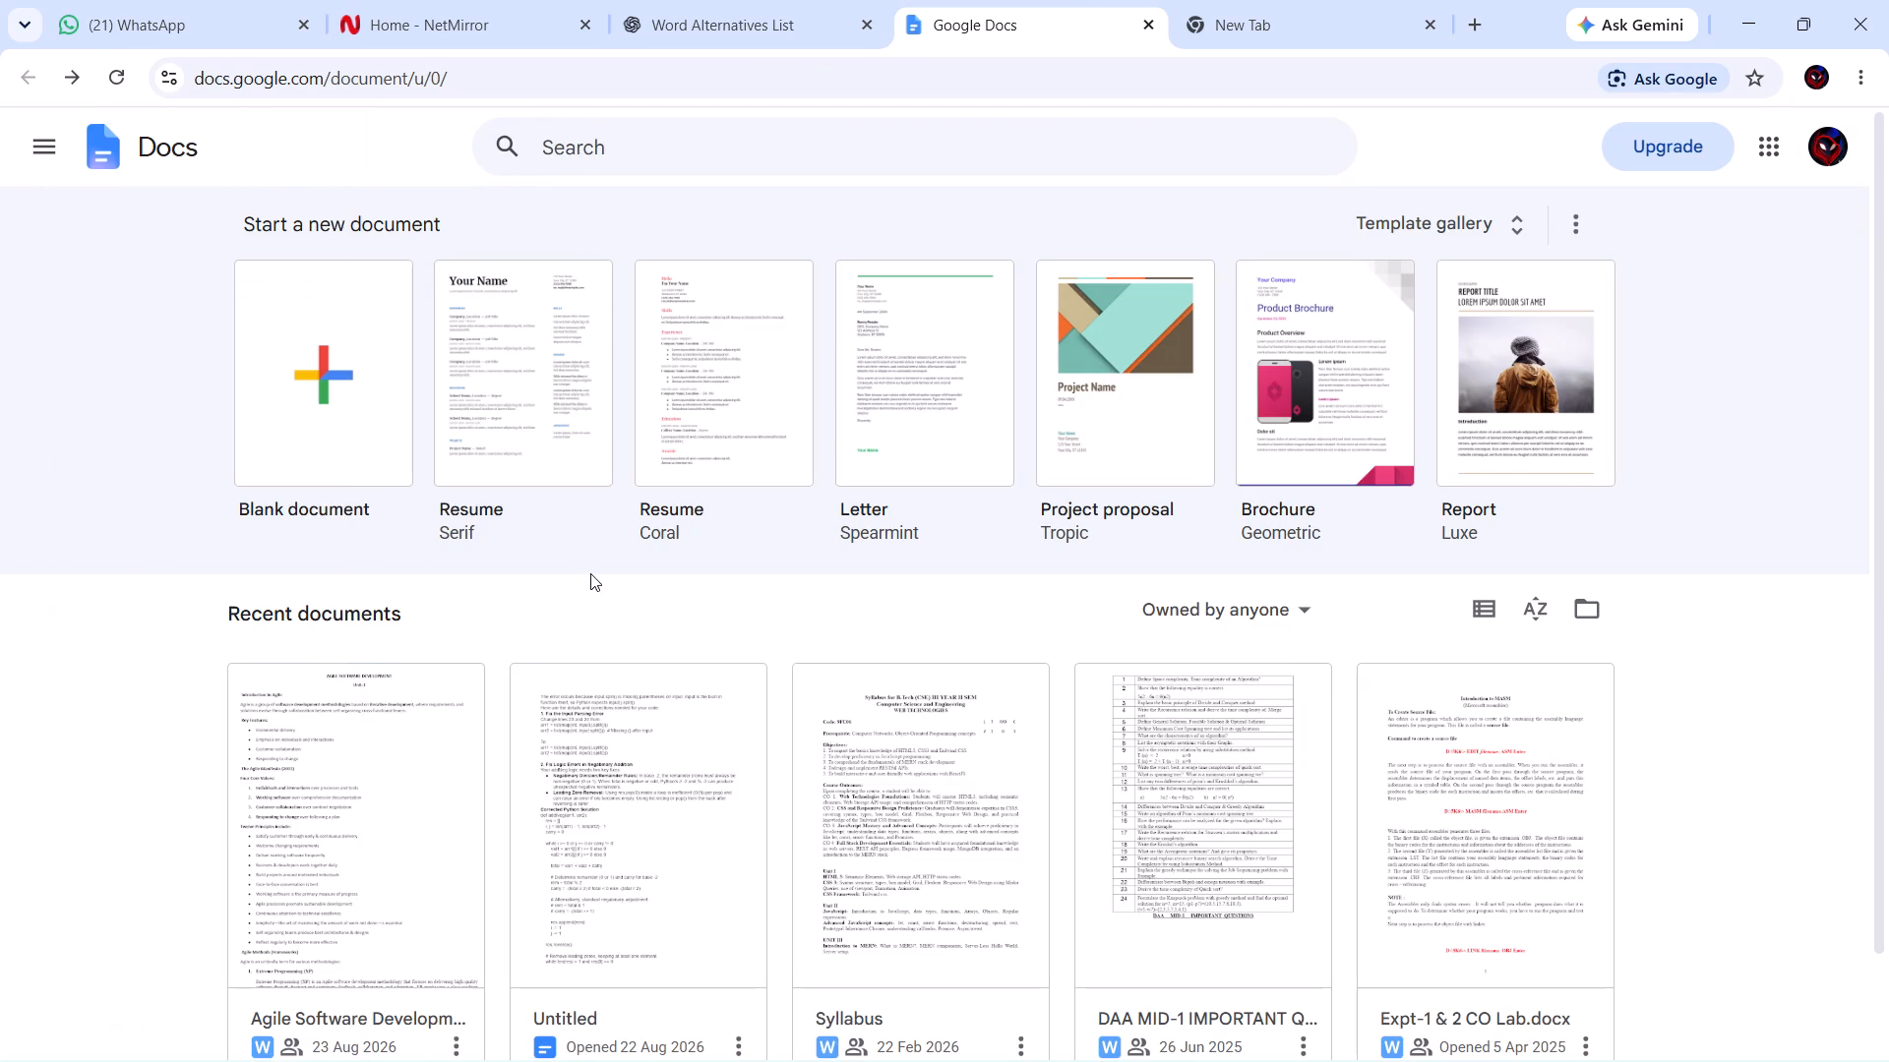
Create a blank document and bring up its Open a file dialog, dismissing the chat notification.
{"action": "left_click", "coordinate": [373, 380]}
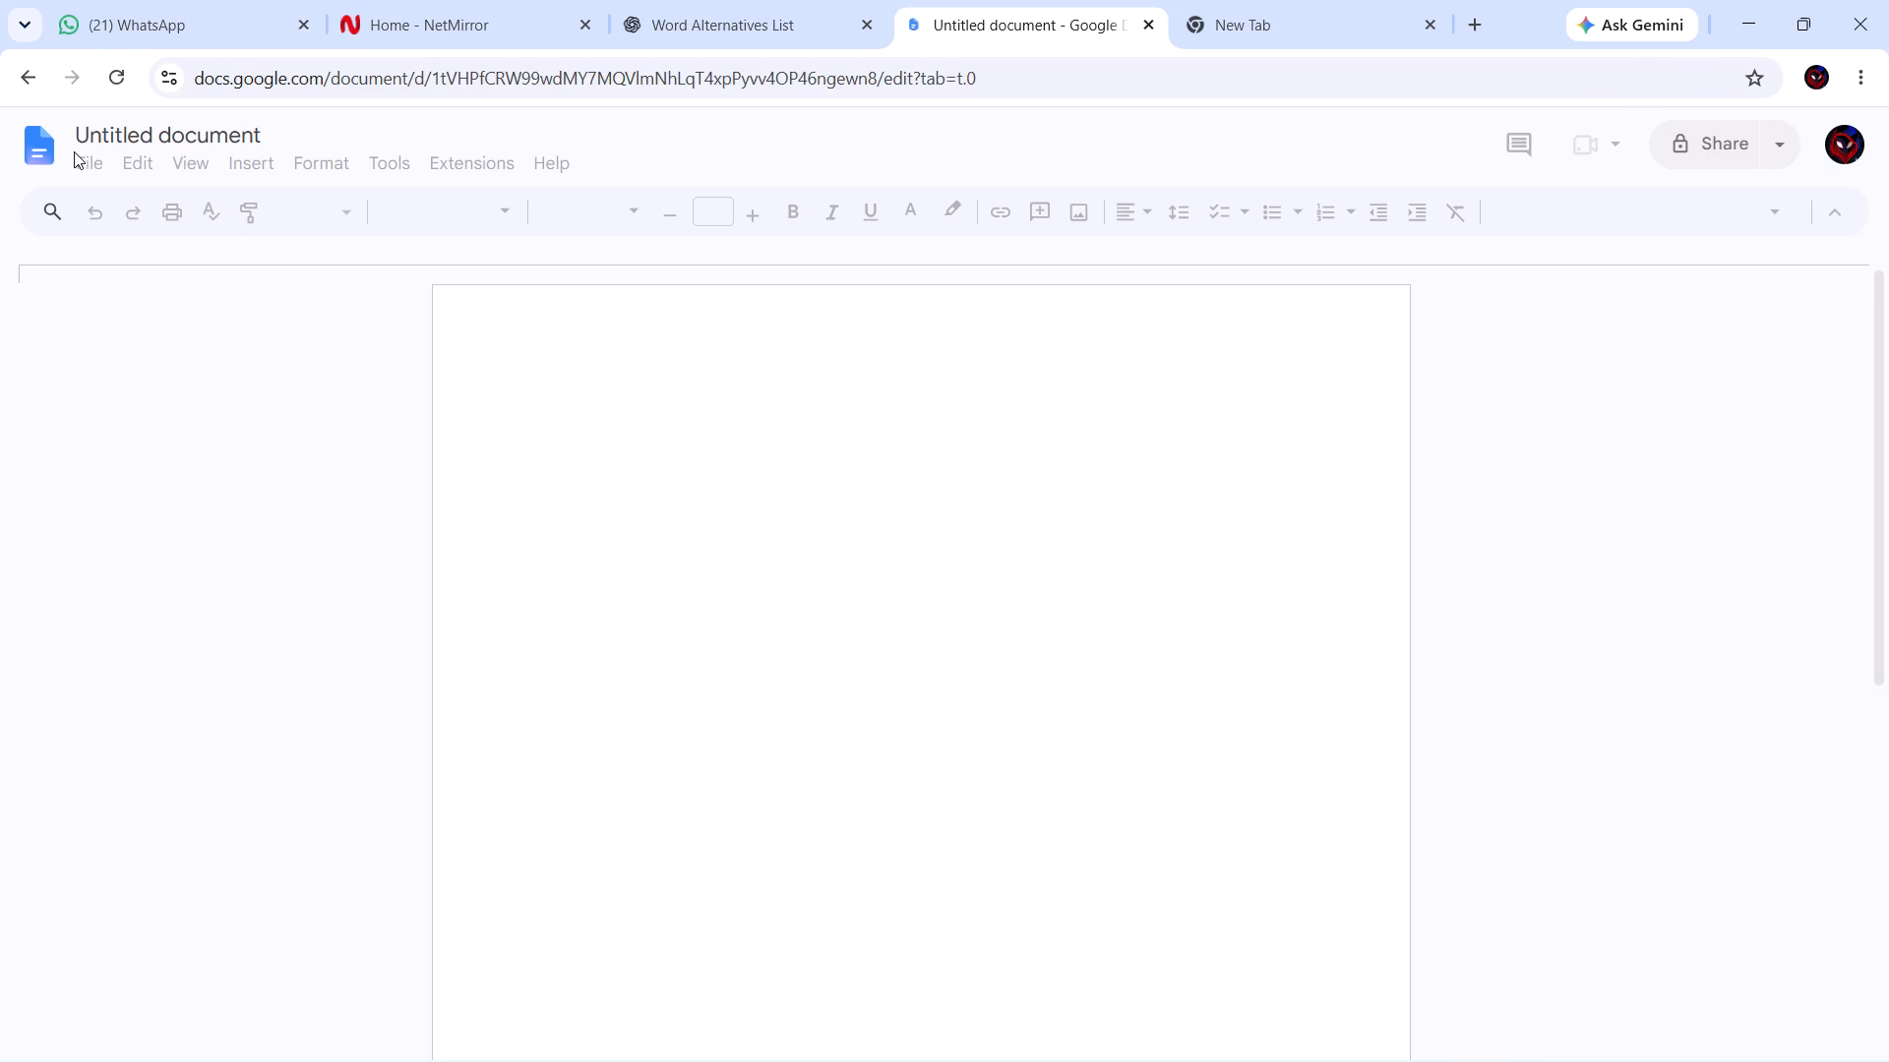
{"action": "left_click", "coordinate": [103, 172]}
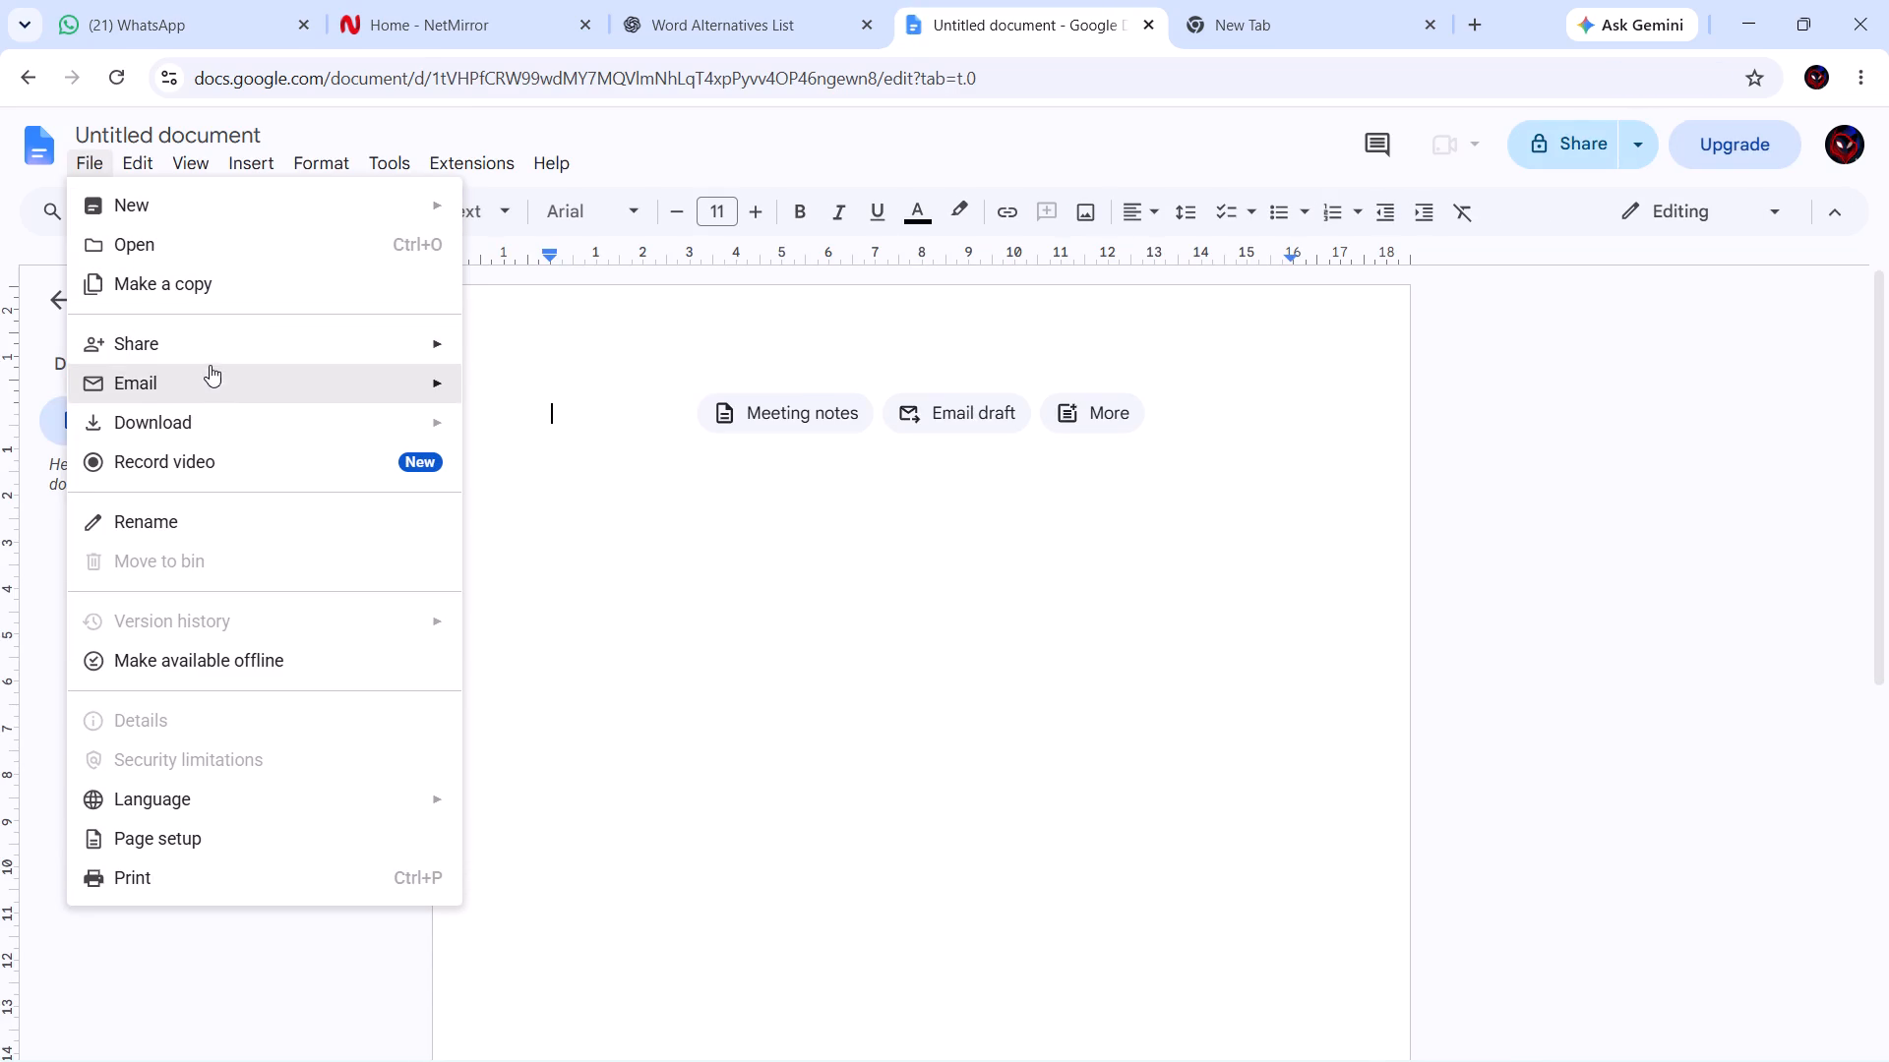
{"action": "left_click", "coordinate": [356, 236]}
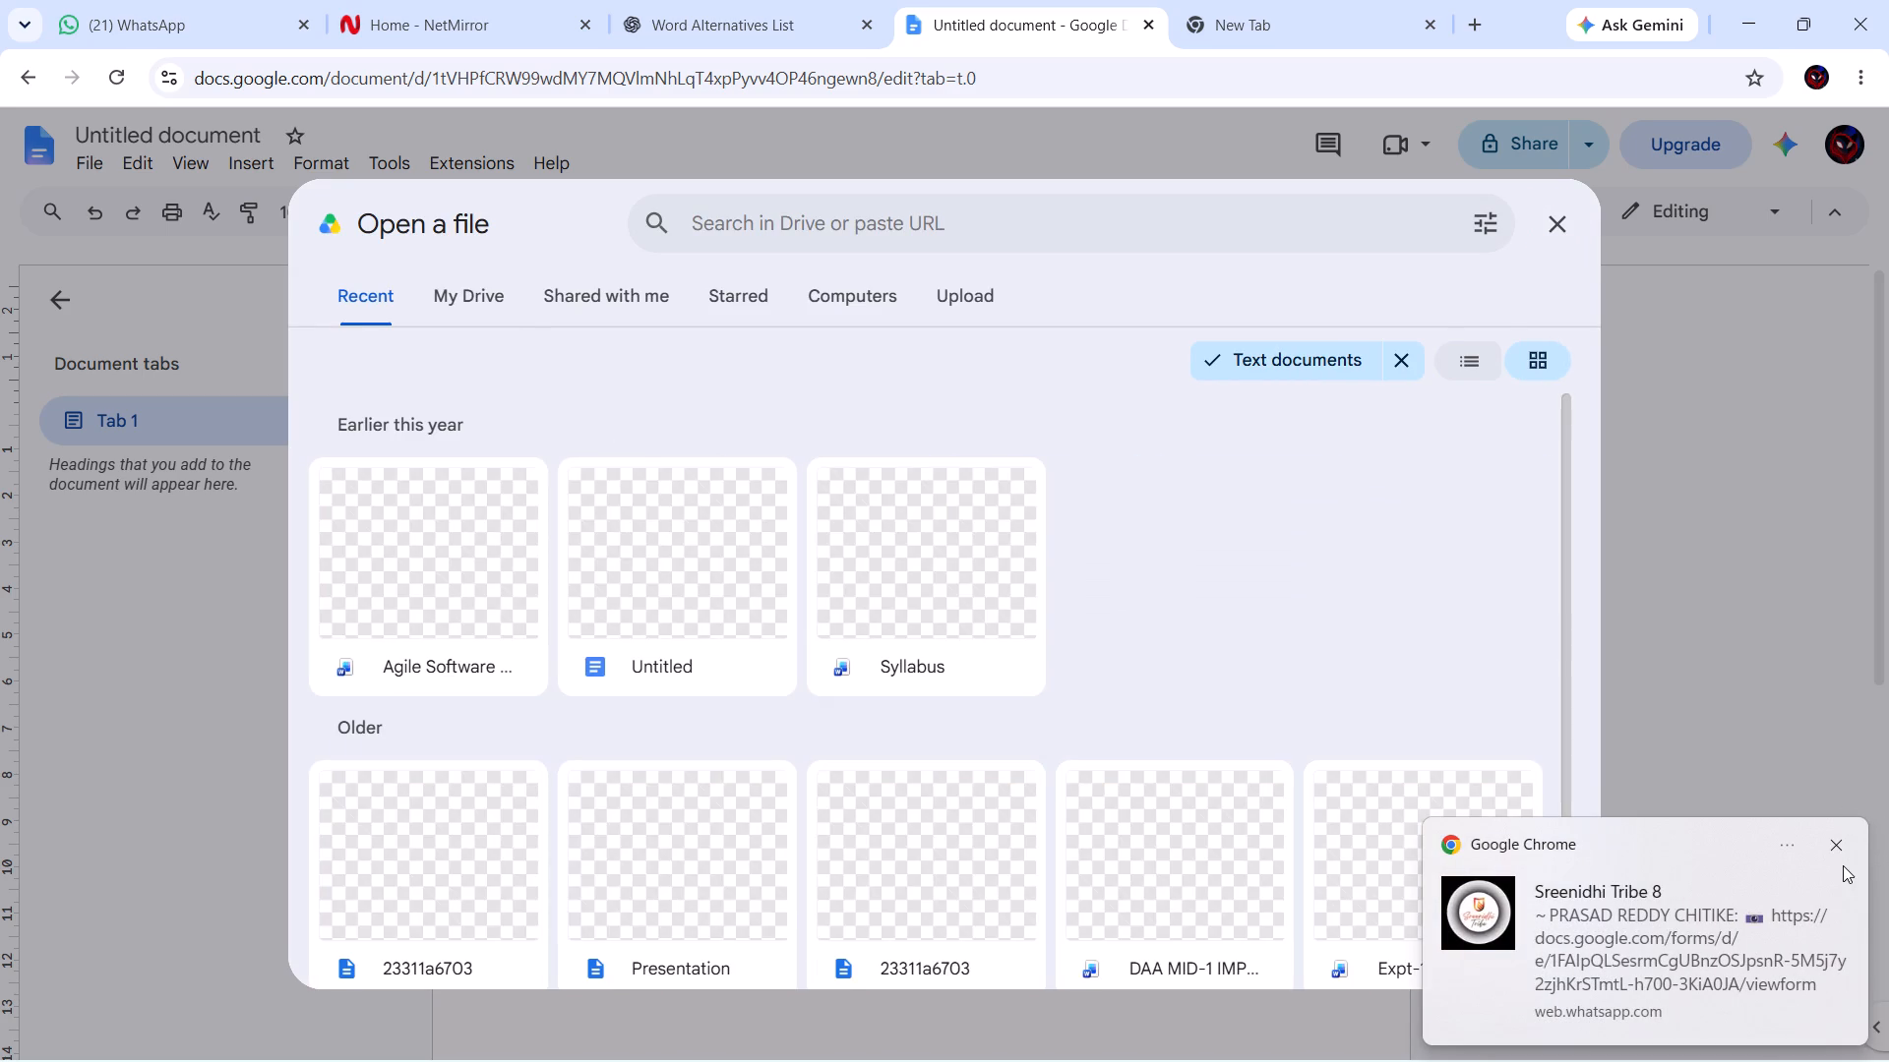
{"action": "left_click", "coordinate": [1843, 847]}
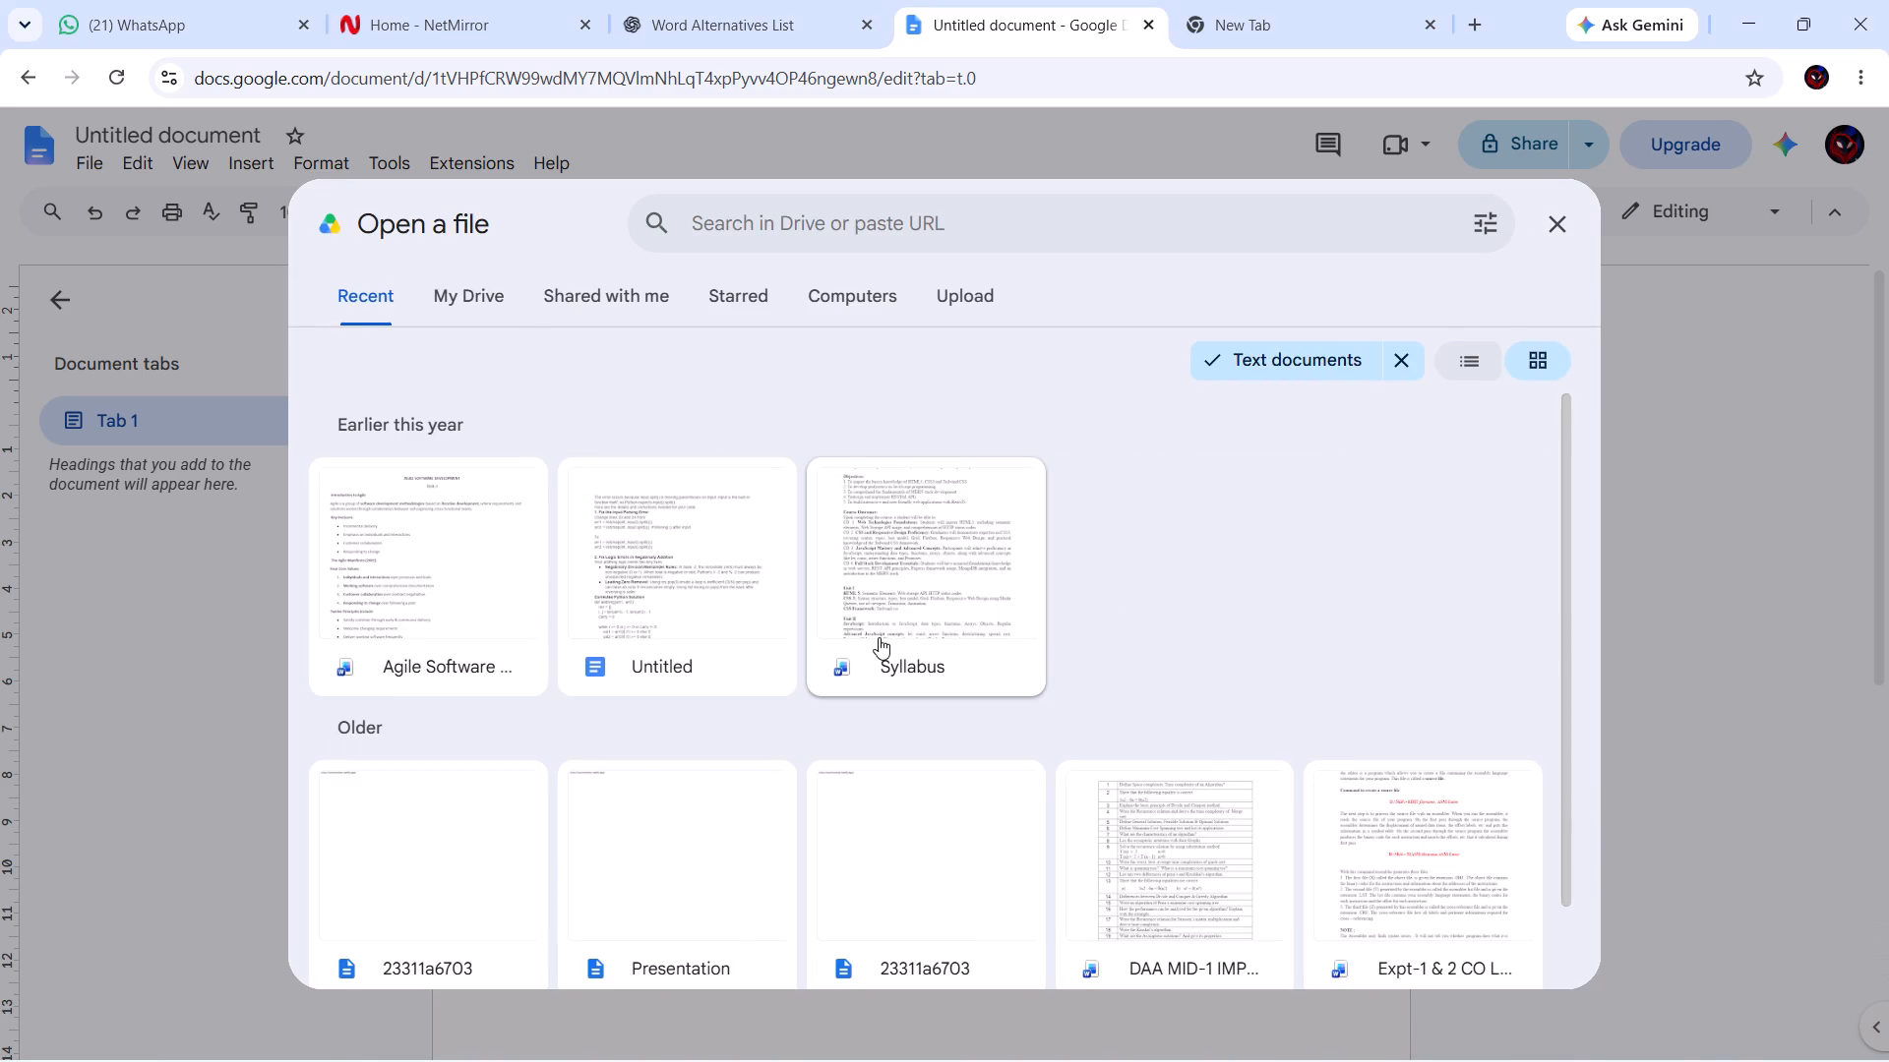
Look through the recent, My Drive, starred and upload sections of the file picker for a text document.
{"action": "scroll", "coordinate": [1153, 610], "scroll_direction": "down", "scroll_amount": 2}
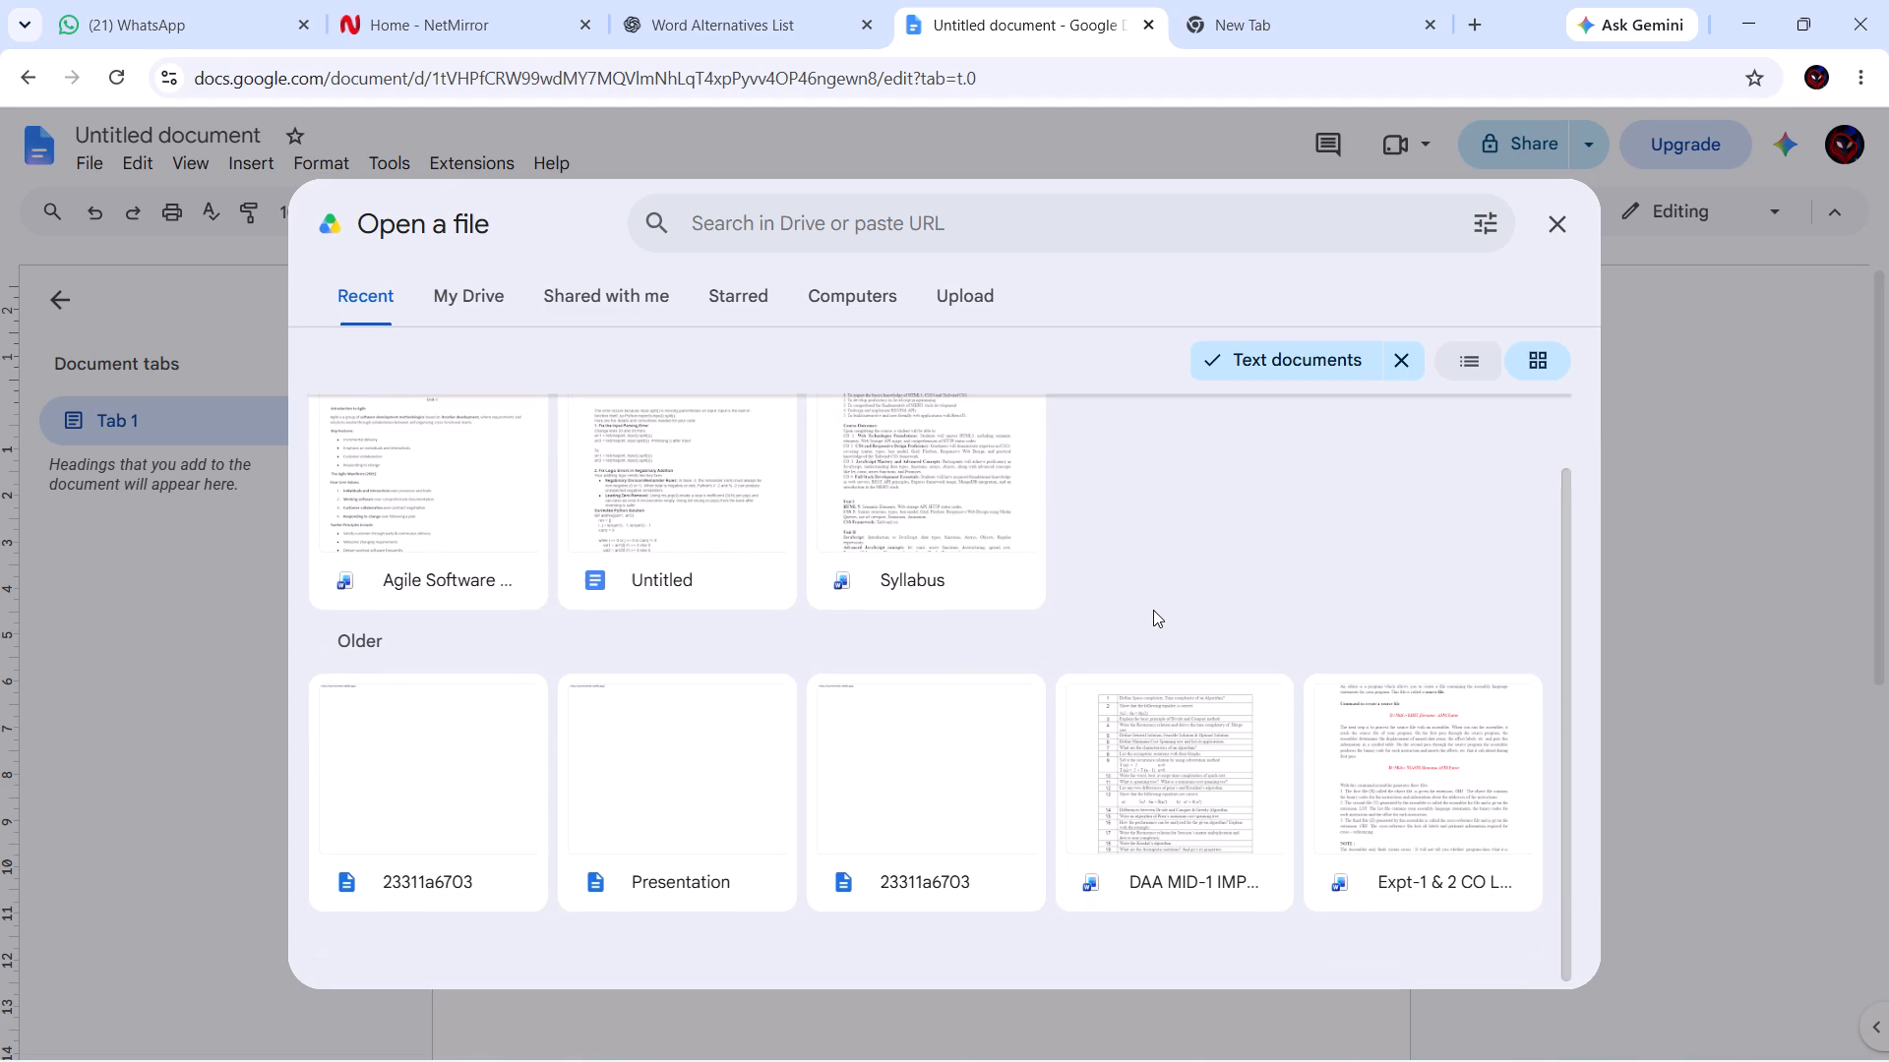
{"action": "scroll", "coordinate": [1153, 610], "scroll_direction": "up", "scroll_amount": 3}
{"action": "left_click", "coordinate": [487, 310]}
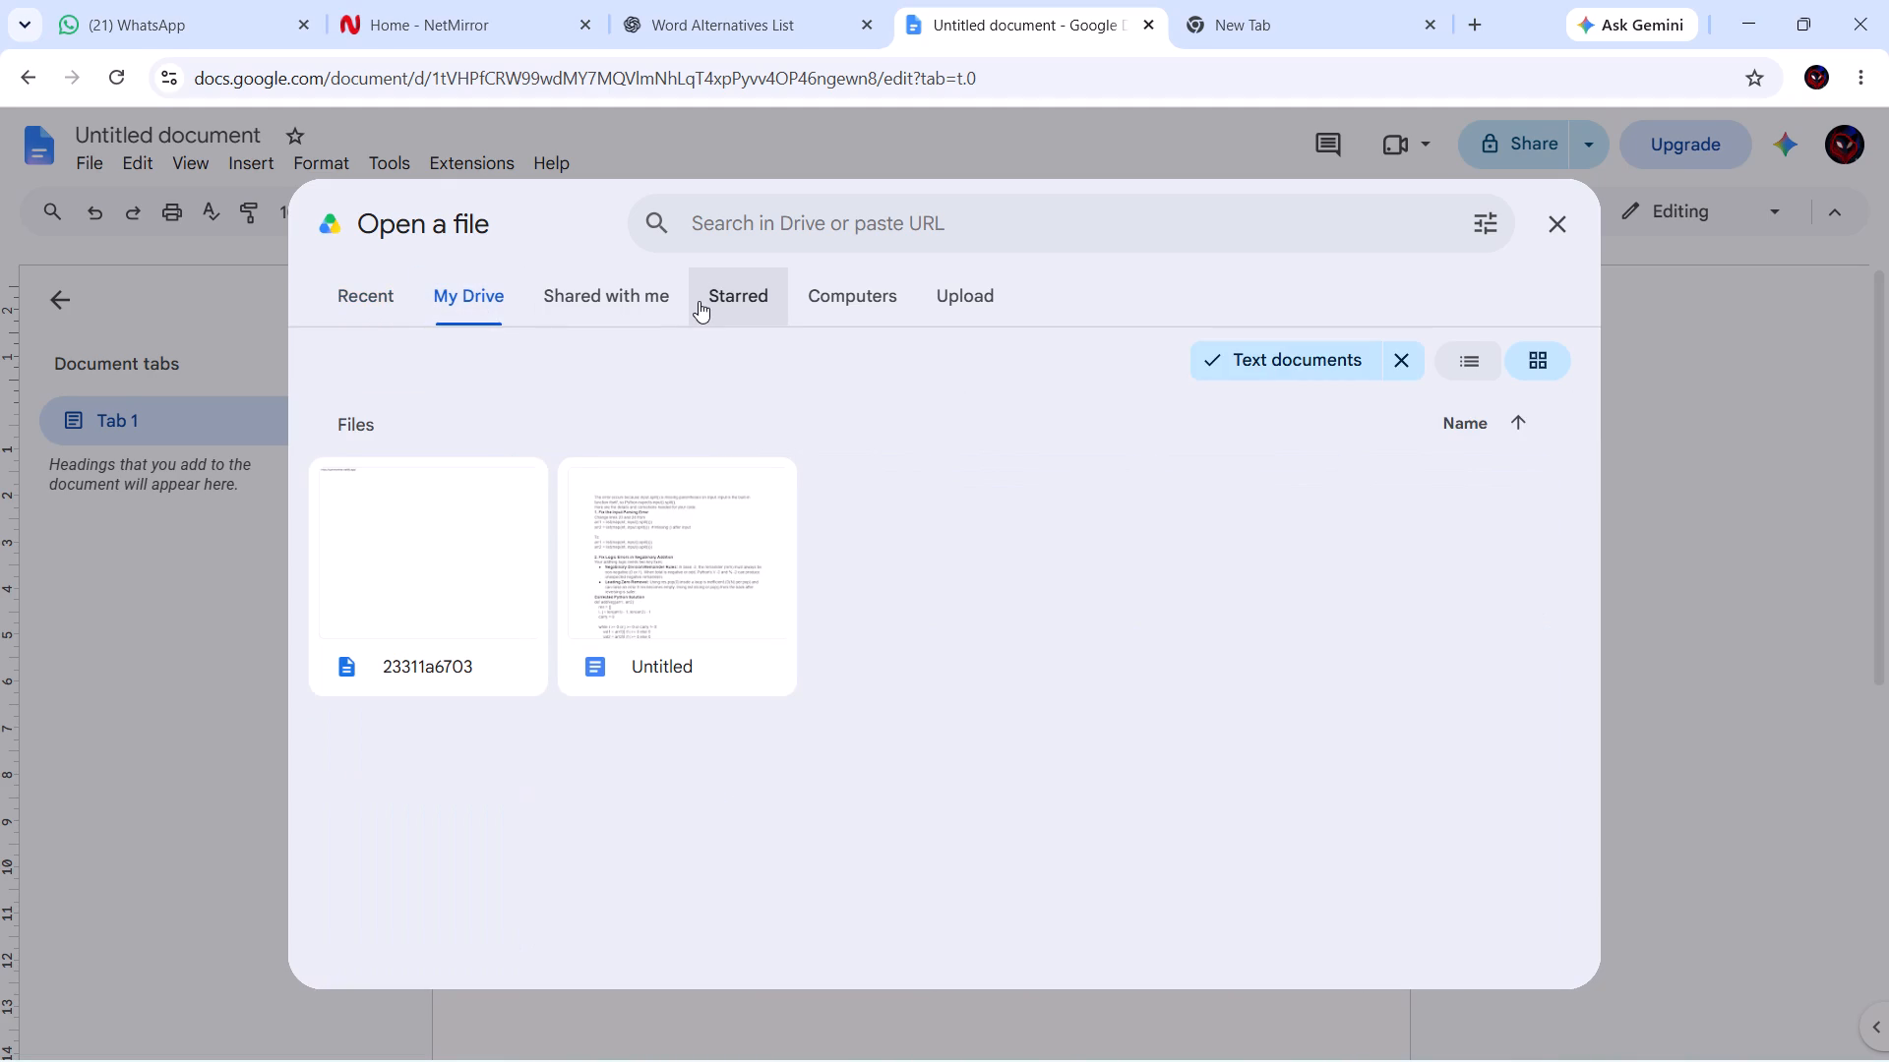
{"action": "left_click", "coordinate": [742, 302]}
{"action": "left_click", "coordinate": [965, 309]}
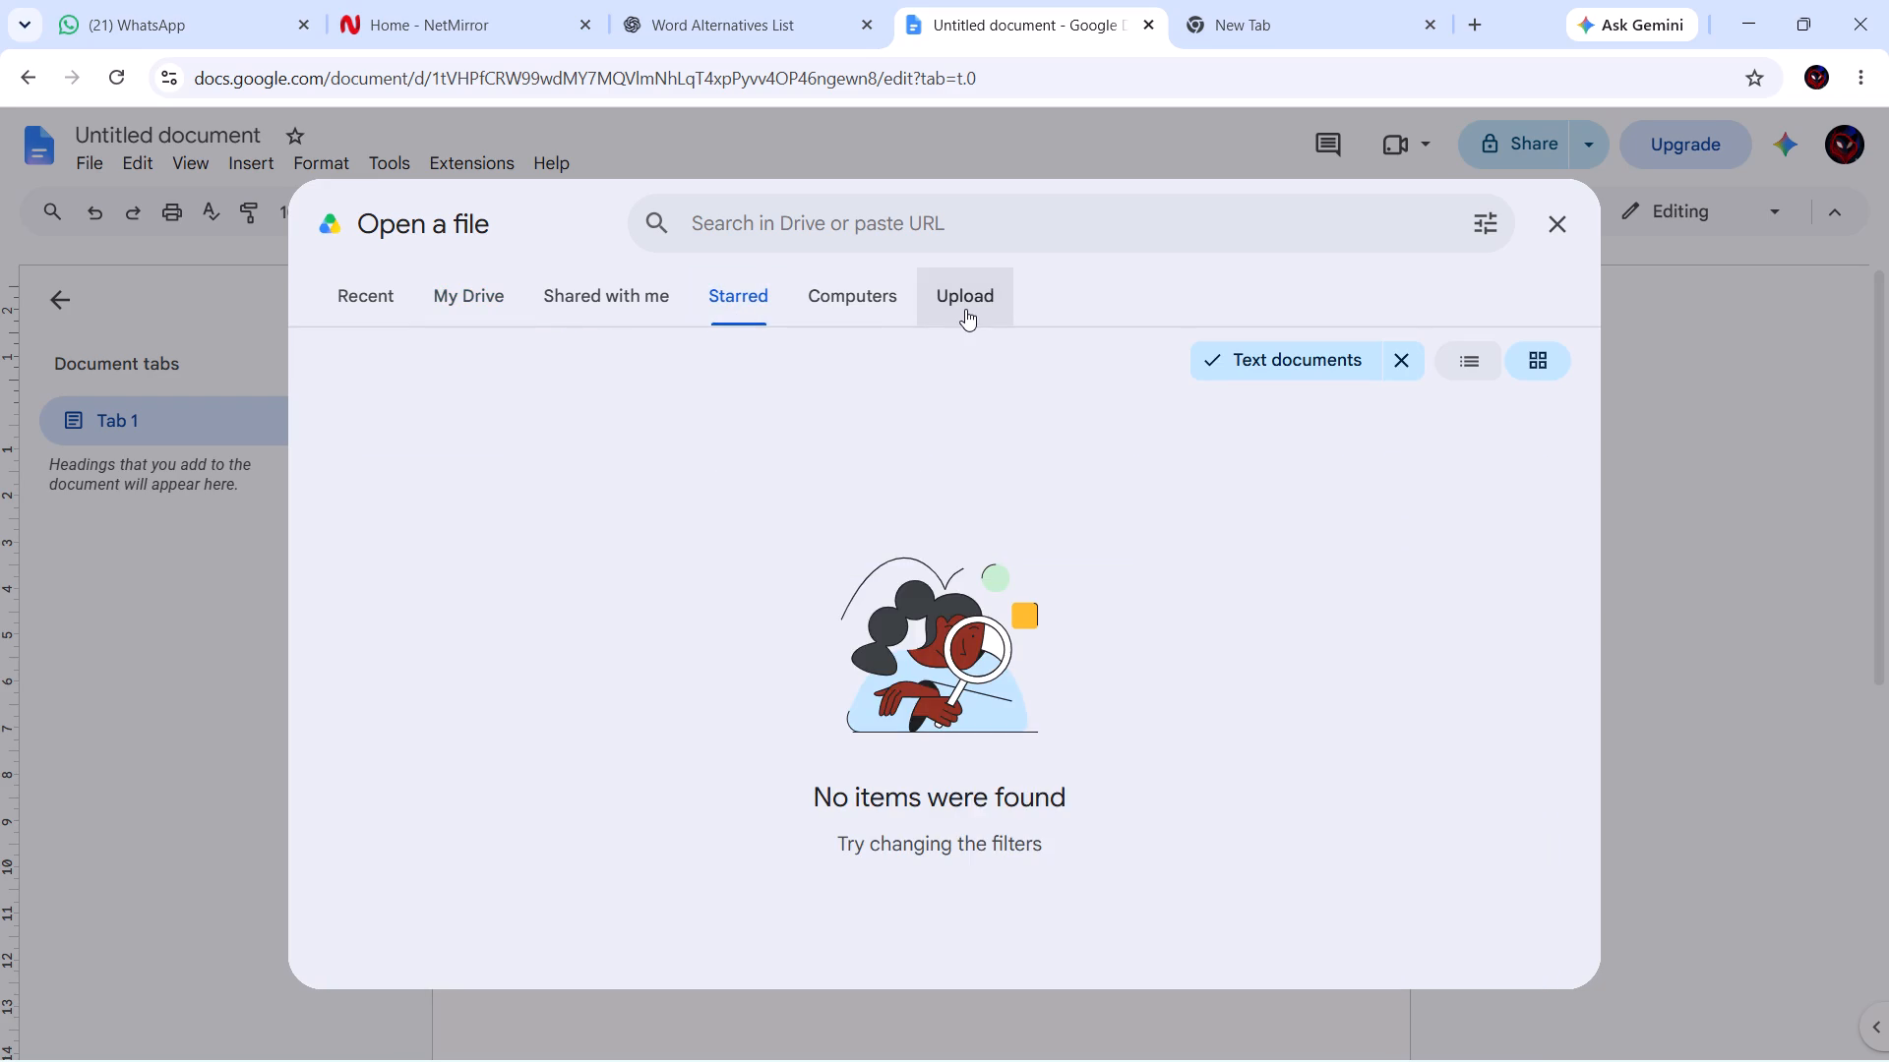
{"action": "left_click", "coordinate": [316, 291]}
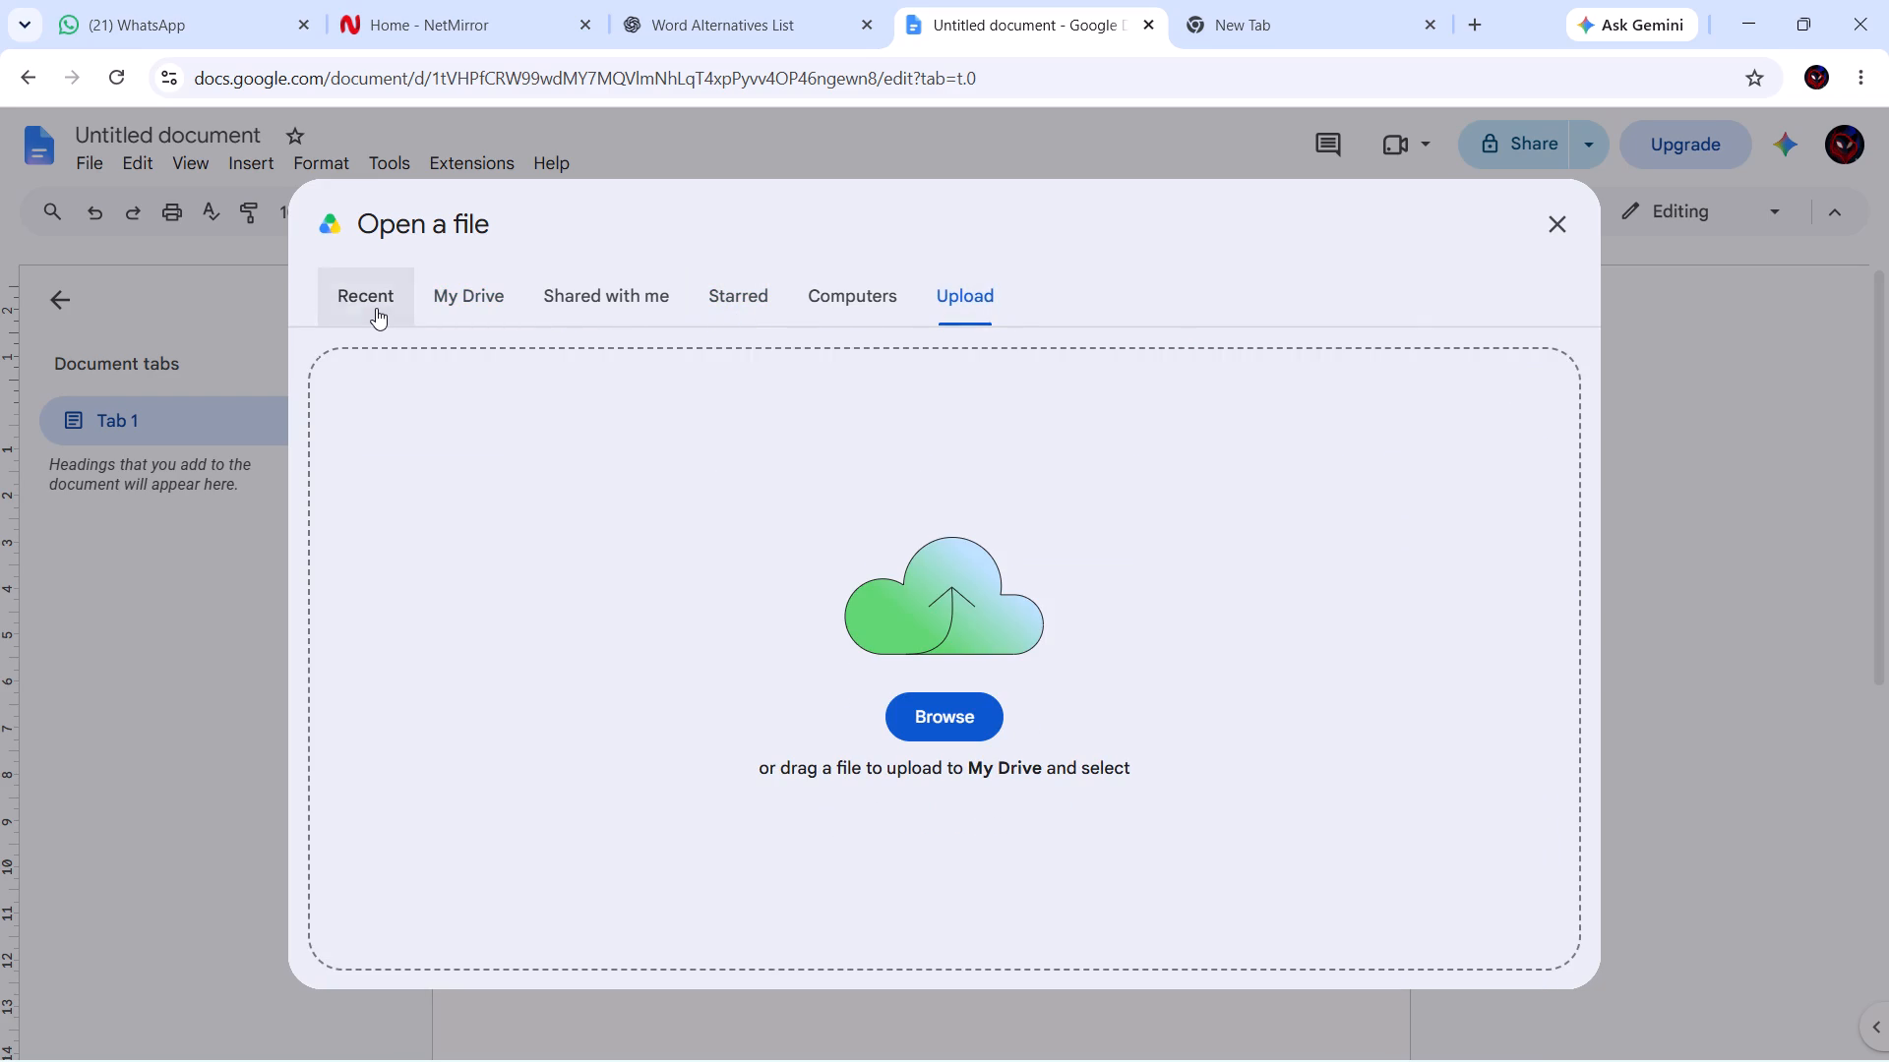
{"action": "left_click", "coordinate": [376, 308]}
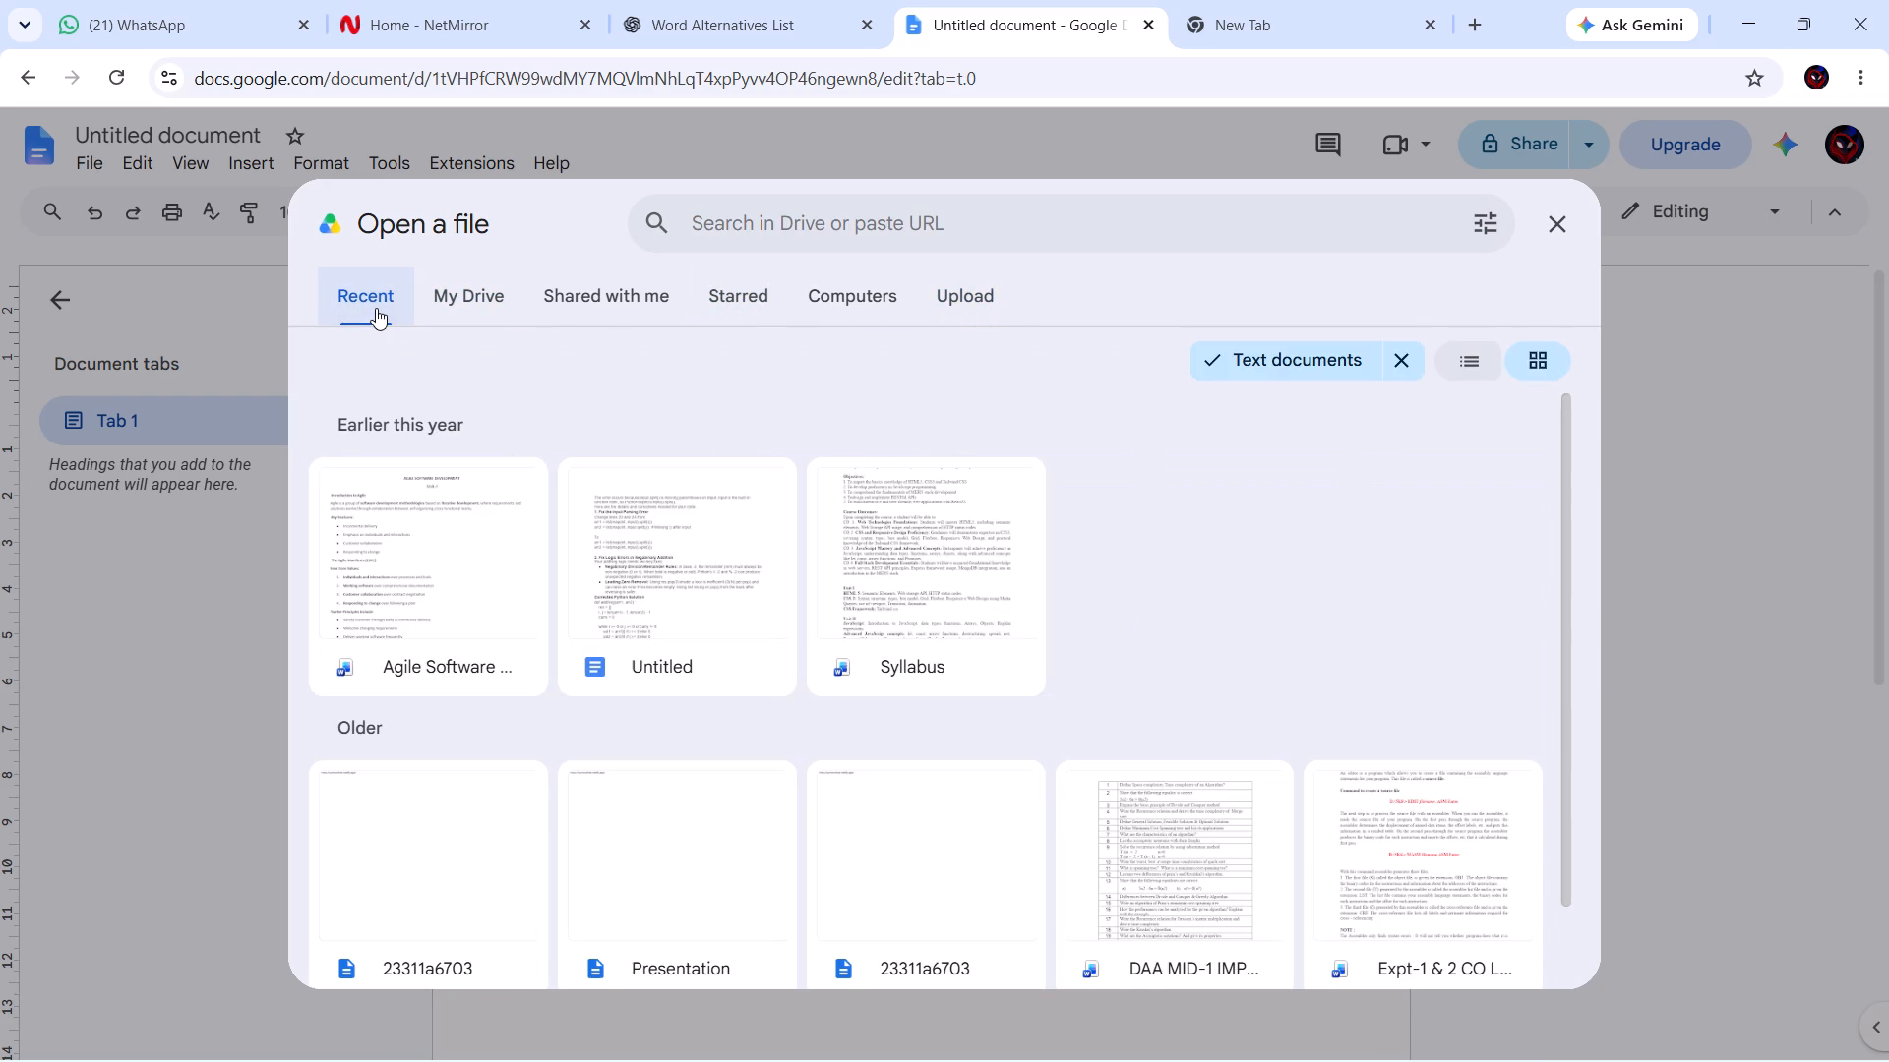
{"action": "scroll", "coordinate": [1050, 712], "scroll_direction": "down", "scroll_amount": 2}
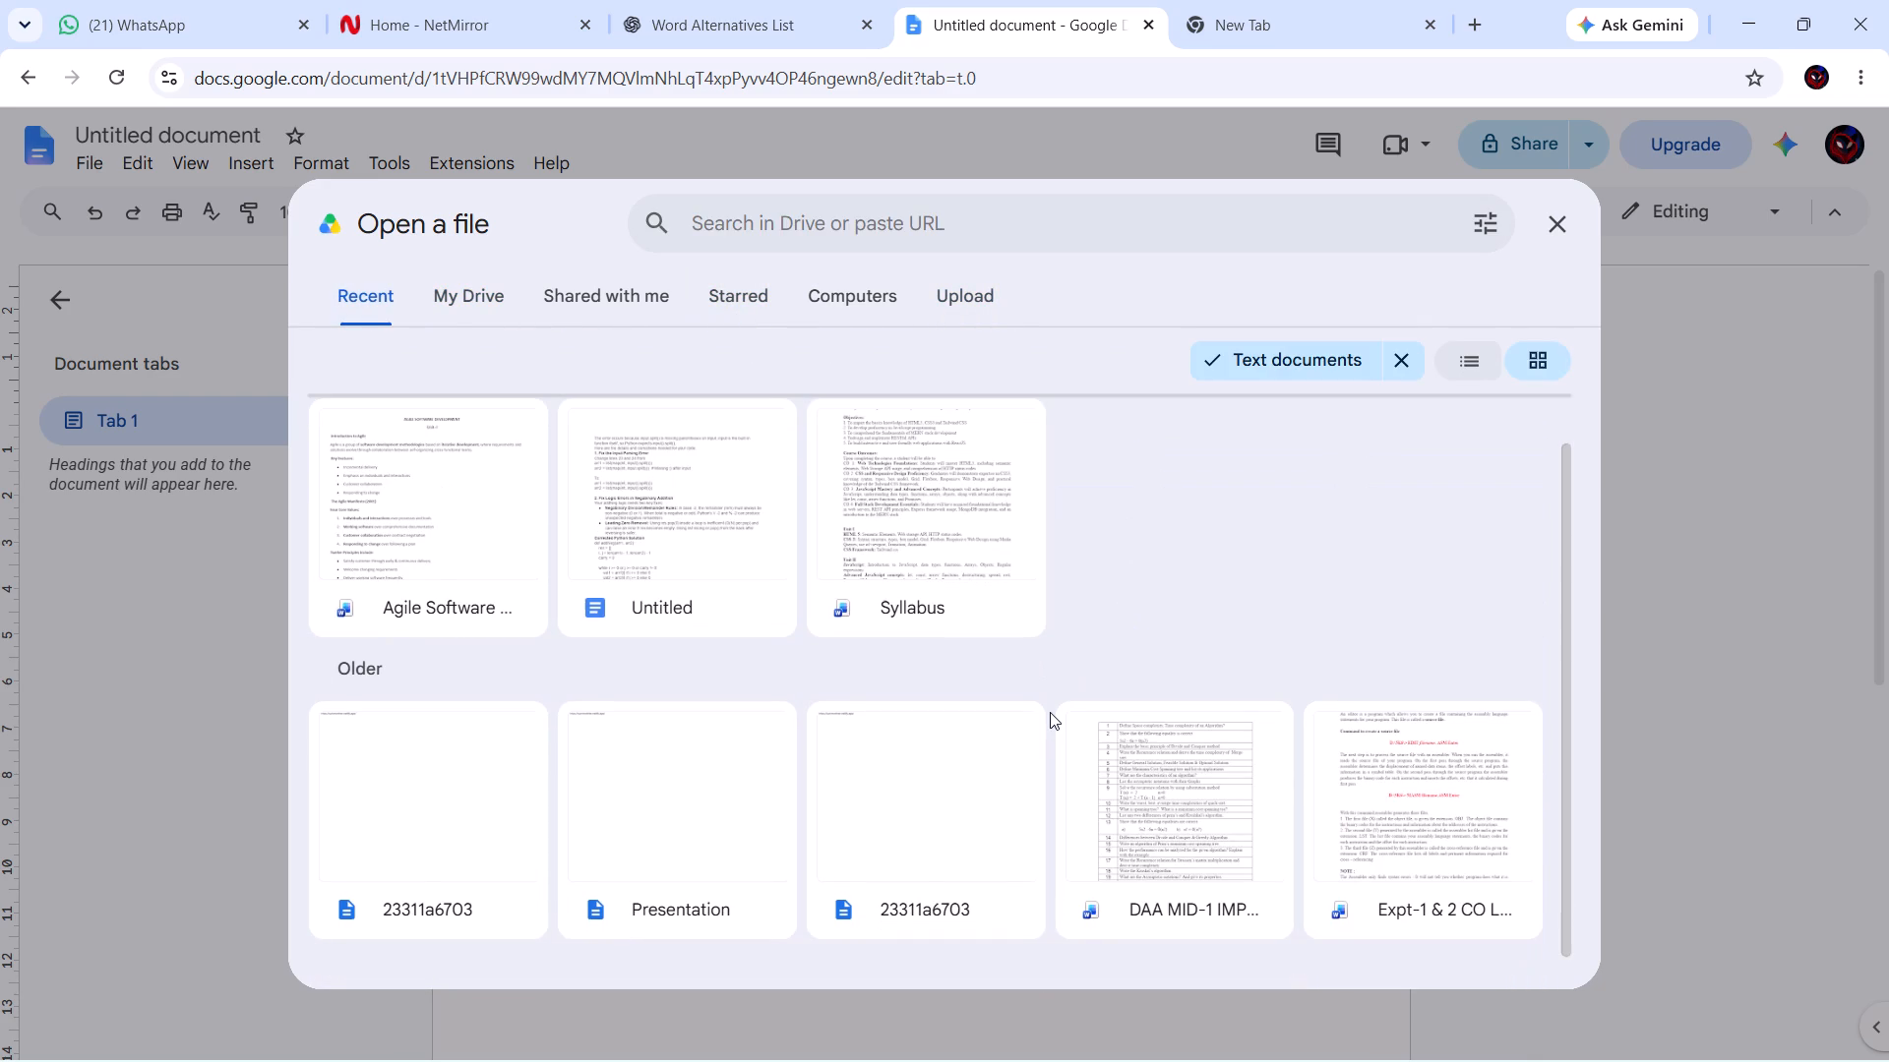
{"action": "scroll", "coordinate": [1050, 712], "scroll_direction": "up", "scroll_amount": 3}
Remove the Text documents filter and look through all recent files and the Computers section.
{"action": "left_click", "coordinate": [1399, 356]}
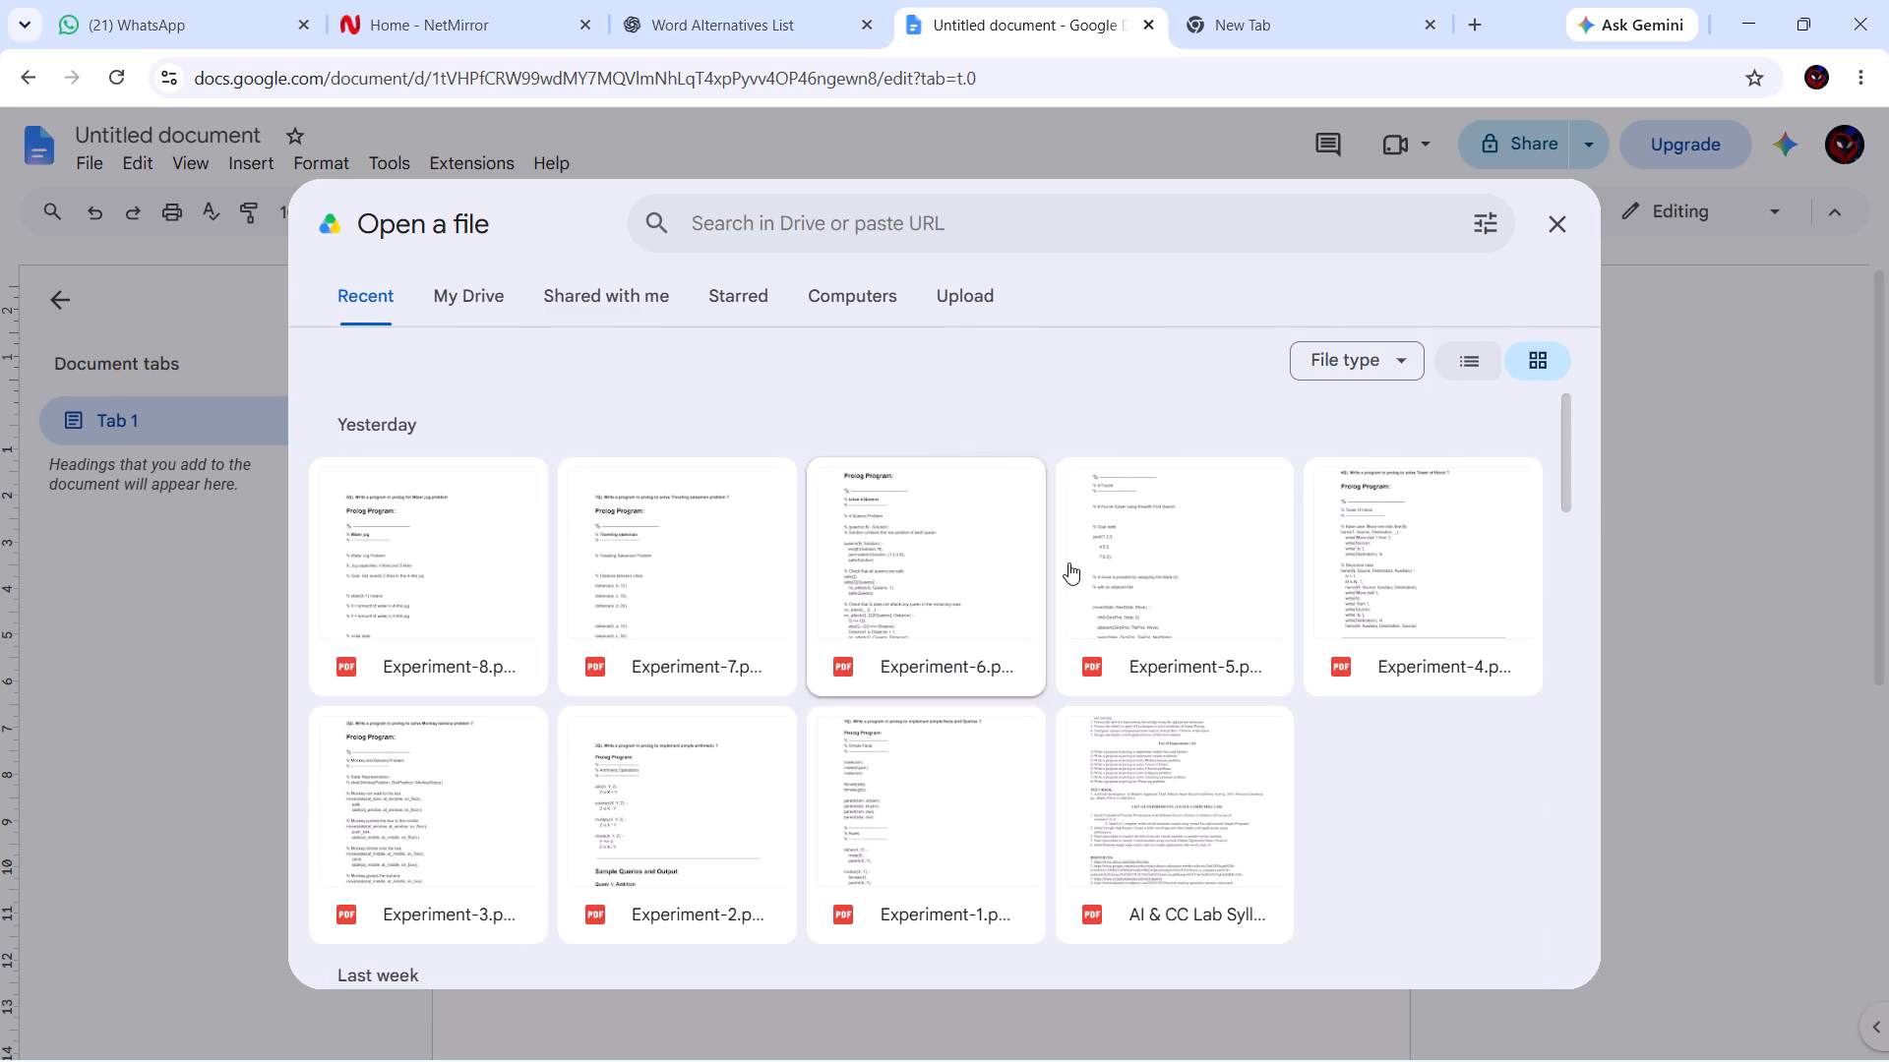
{"action": "scroll", "coordinate": [1328, 741], "scroll_direction": "down", "scroll_amount": 8}
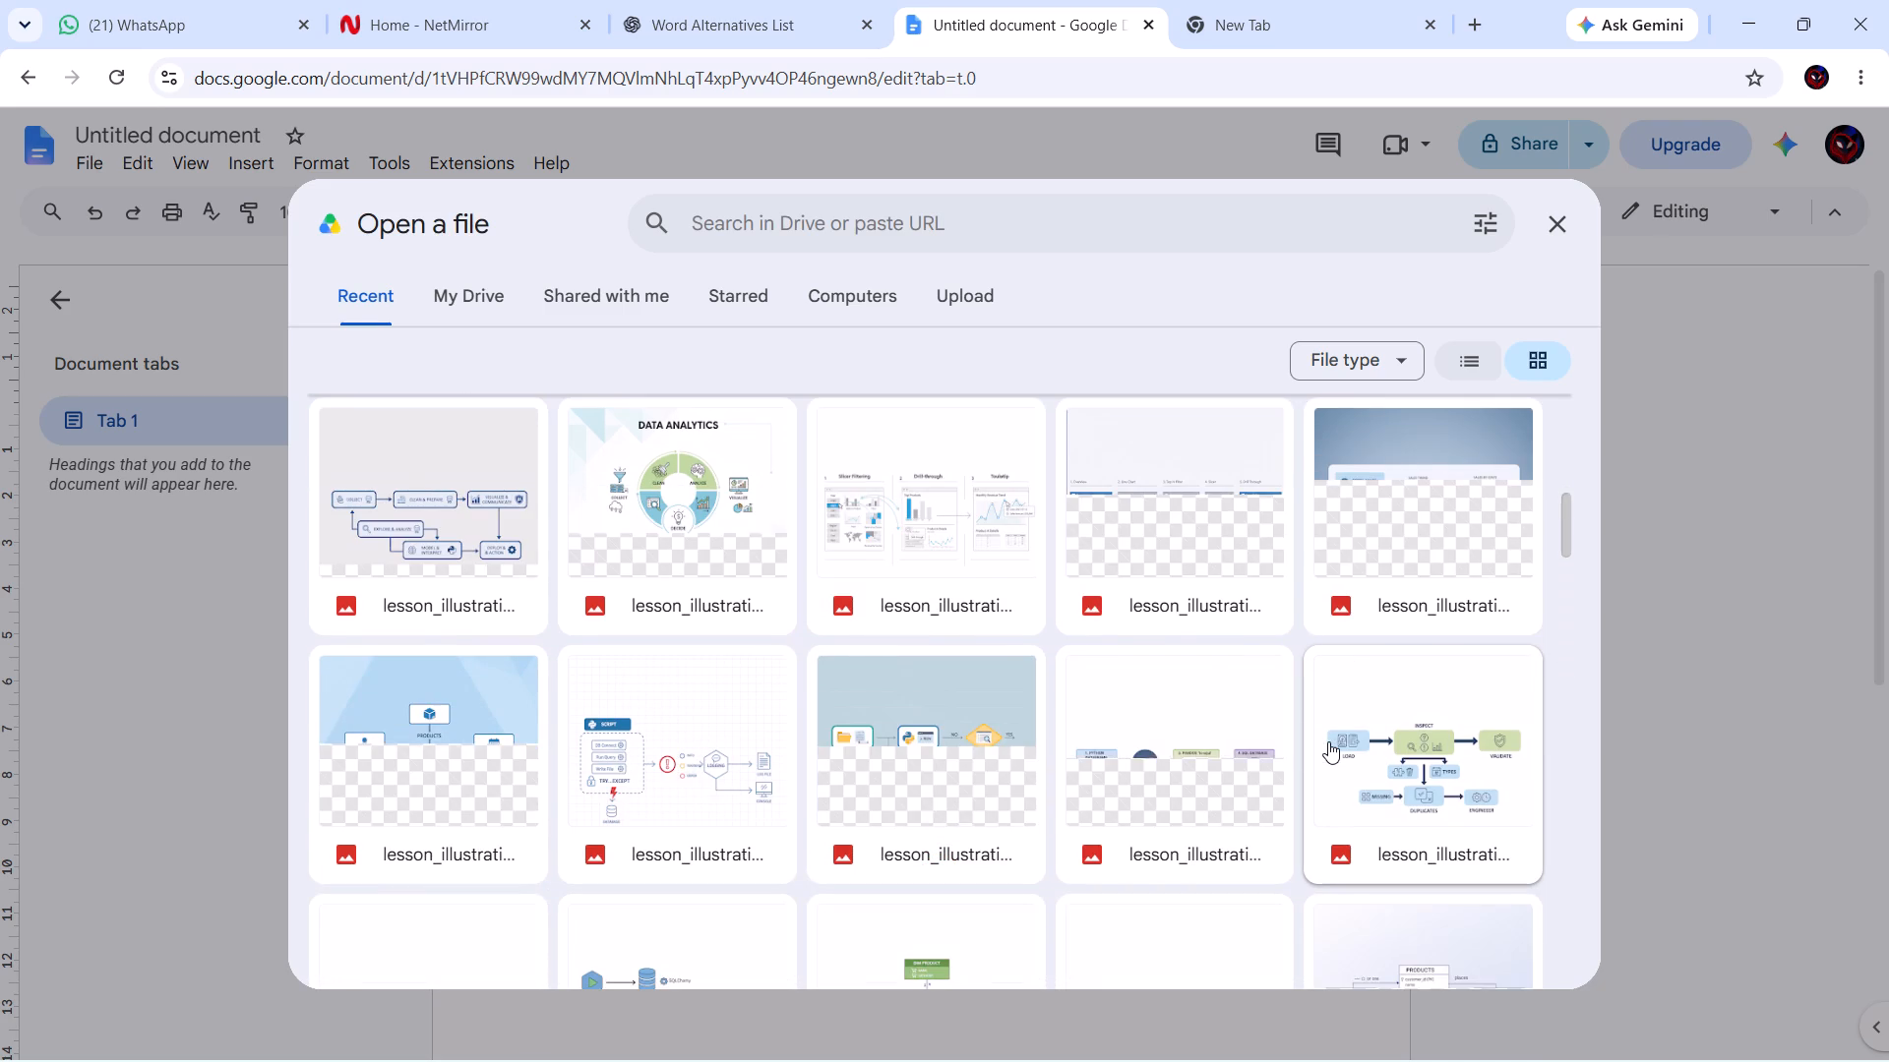
{"action": "scroll", "coordinate": [1328, 741], "scroll_direction": "down", "scroll_amount": 1}
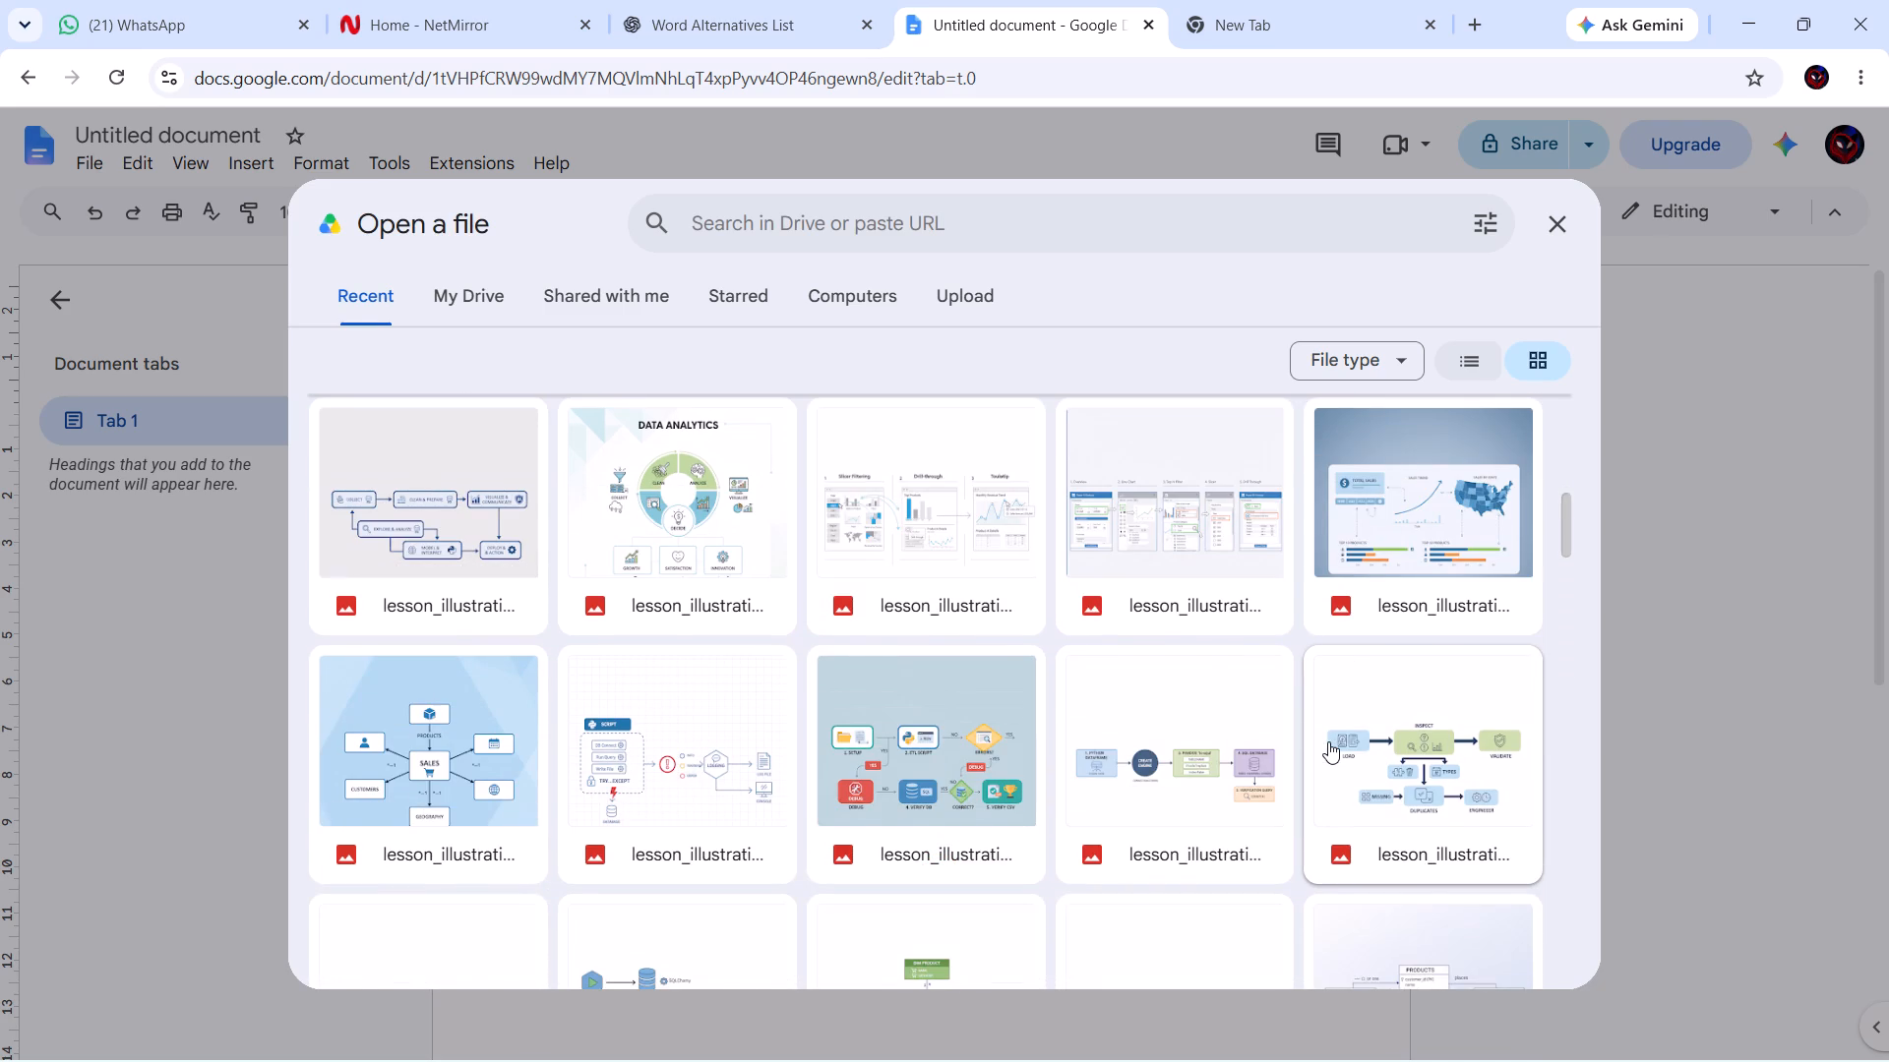
{"action": "scroll", "coordinate": [1328, 741], "scroll_direction": "down", "scroll_amount": 13}
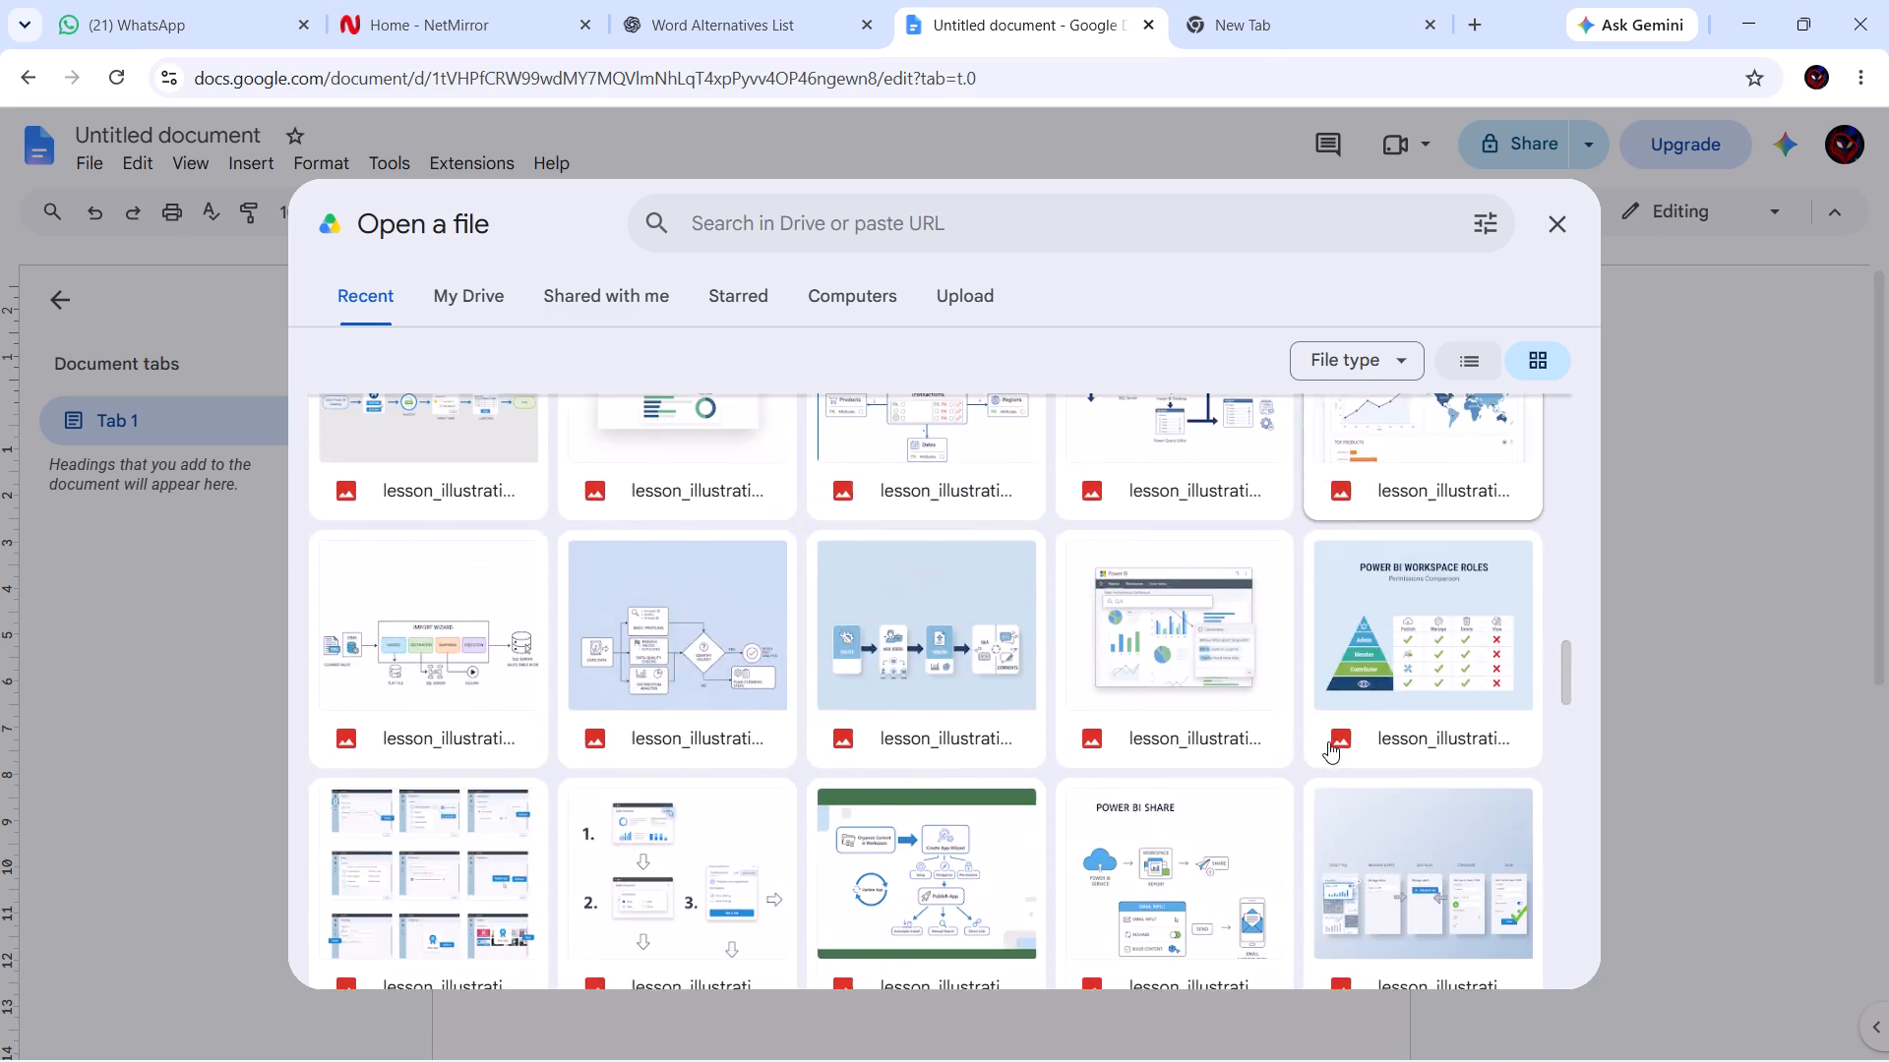
{"action": "scroll", "coordinate": [1328, 741], "scroll_direction": "down", "scroll_amount": 1}
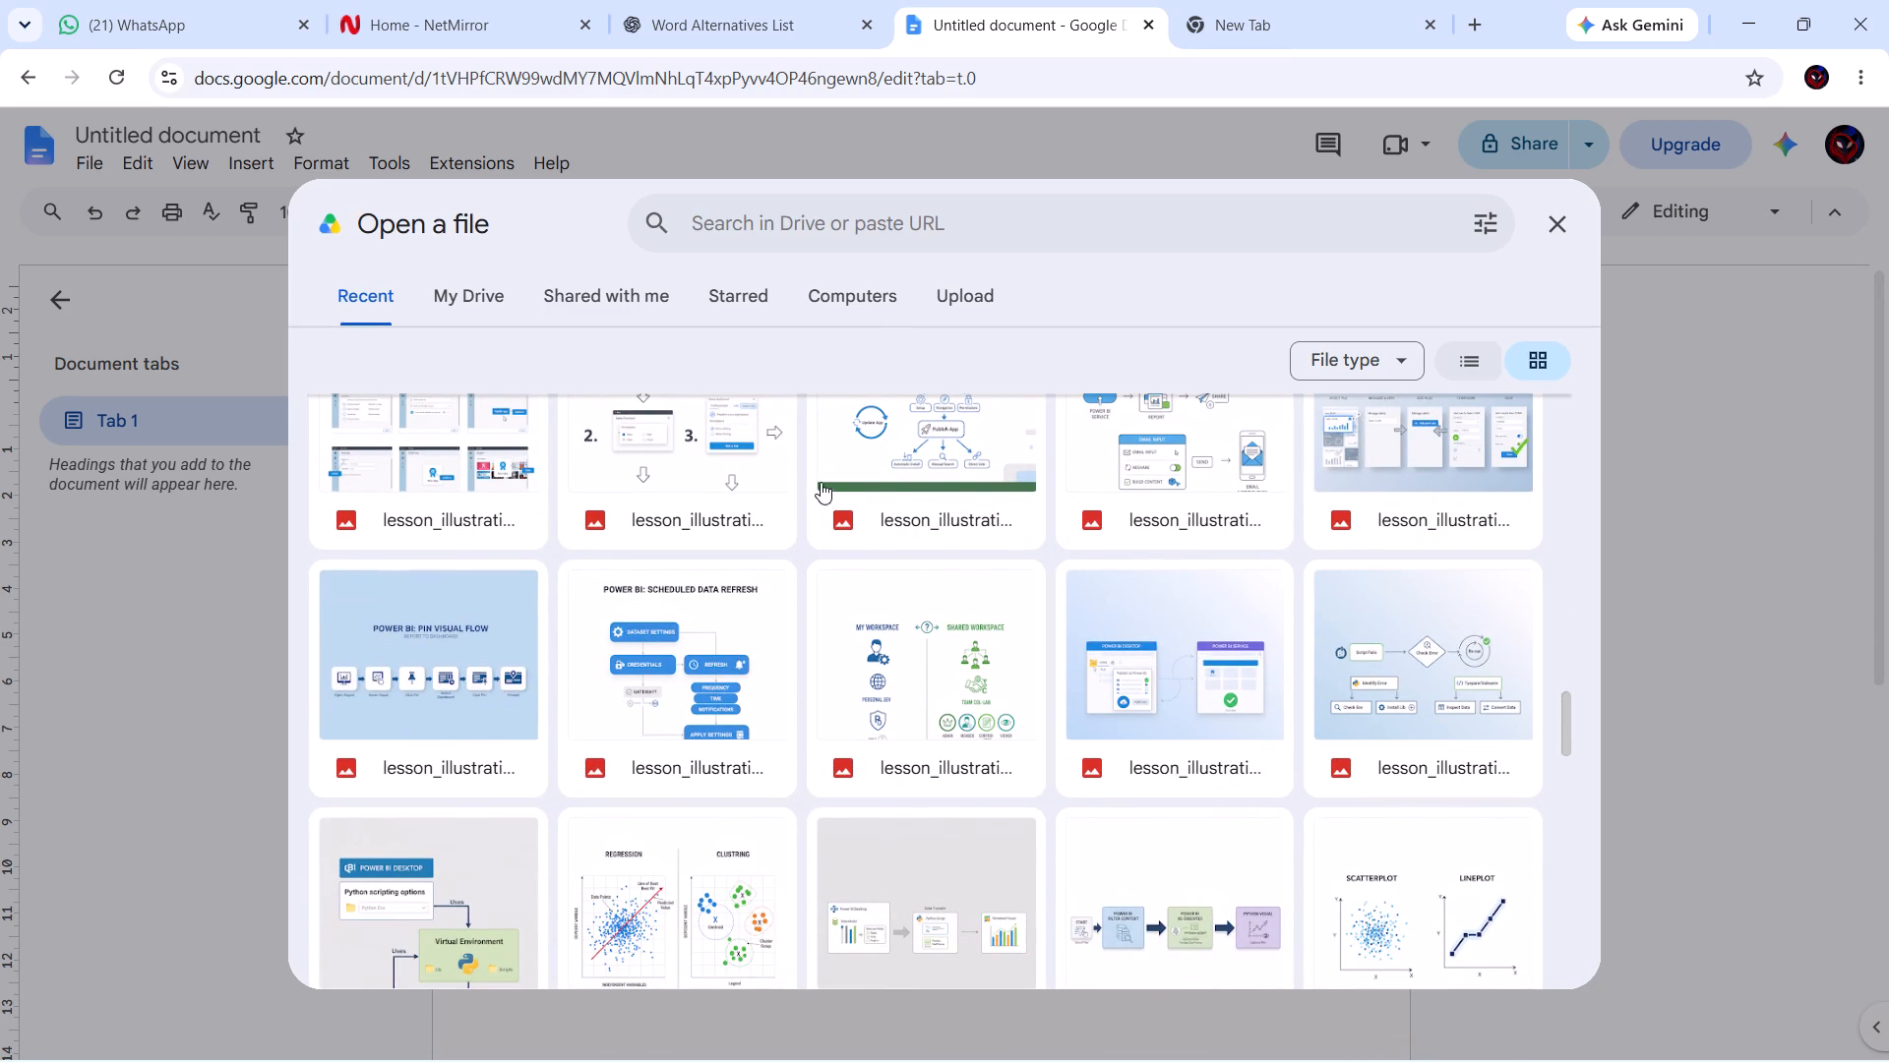
{"action": "left_click", "coordinate": [842, 292]}
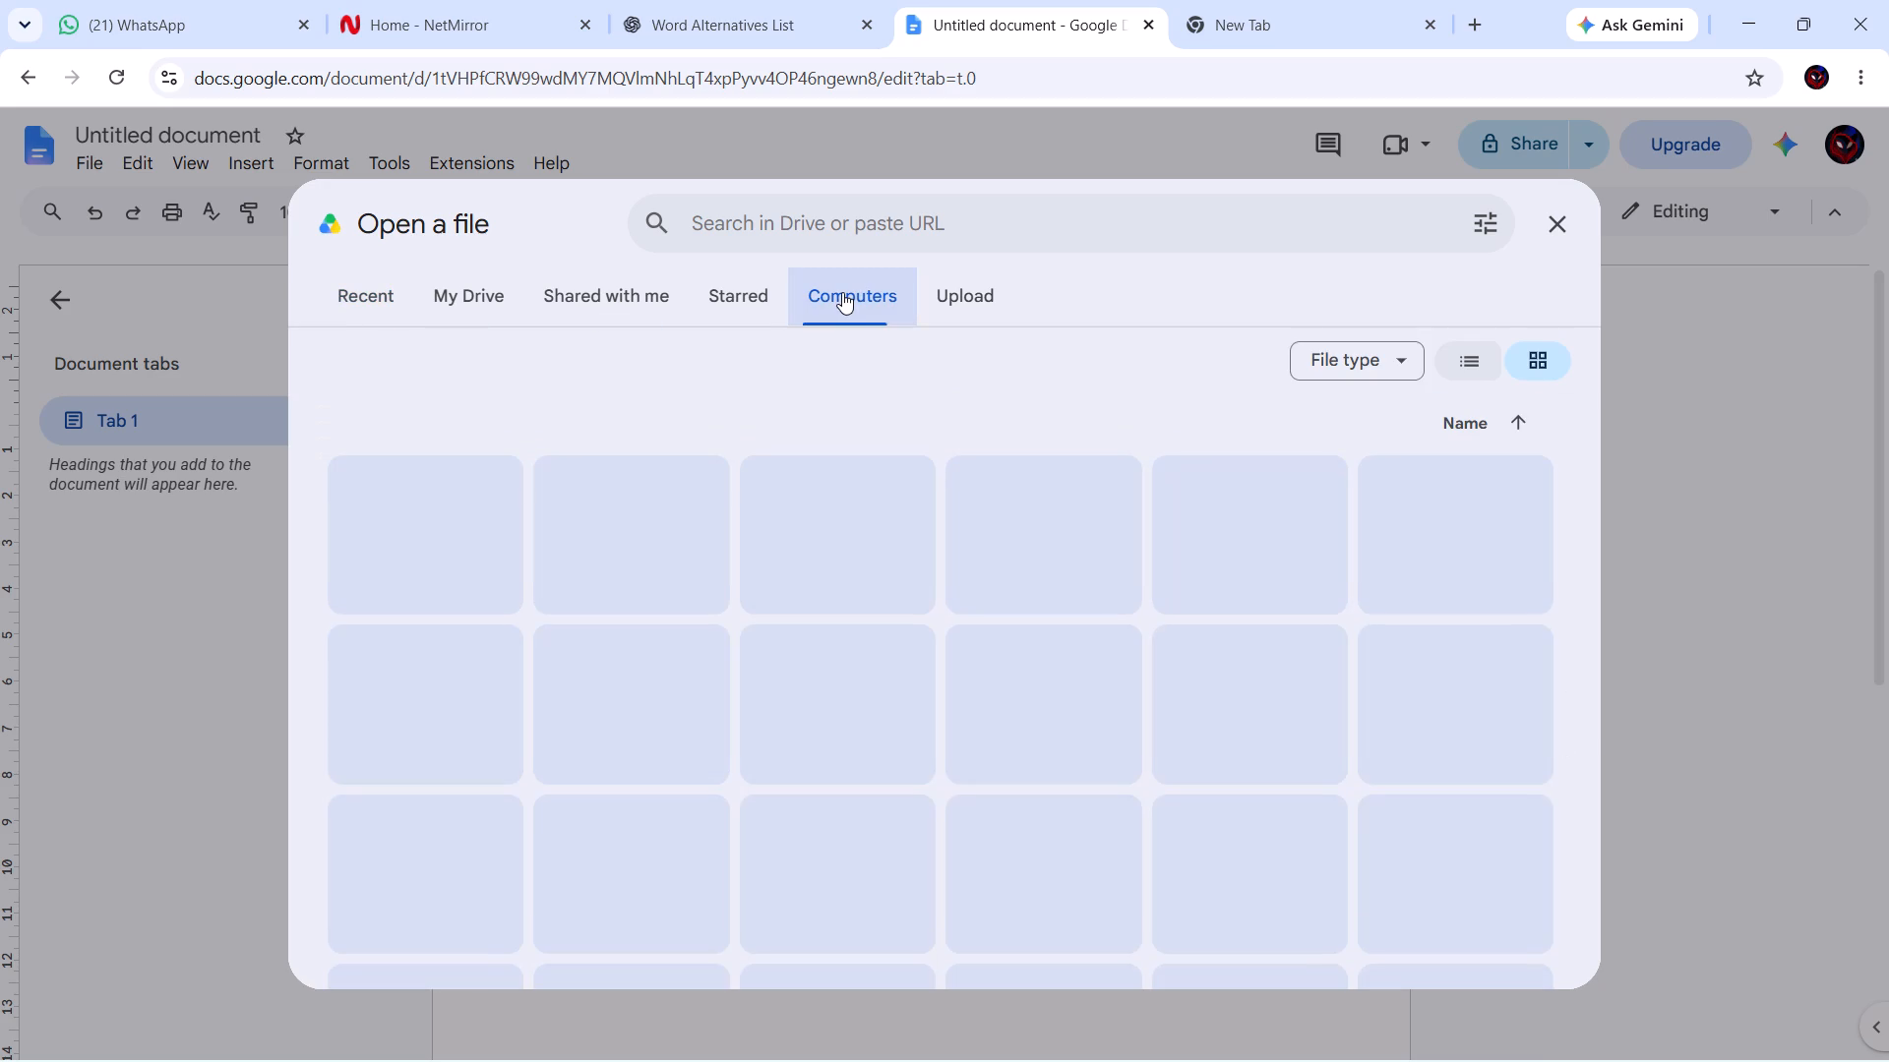
{"action": "left_click", "coordinate": [981, 290]}
{"action": "left_click", "coordinate": [979, 714]}
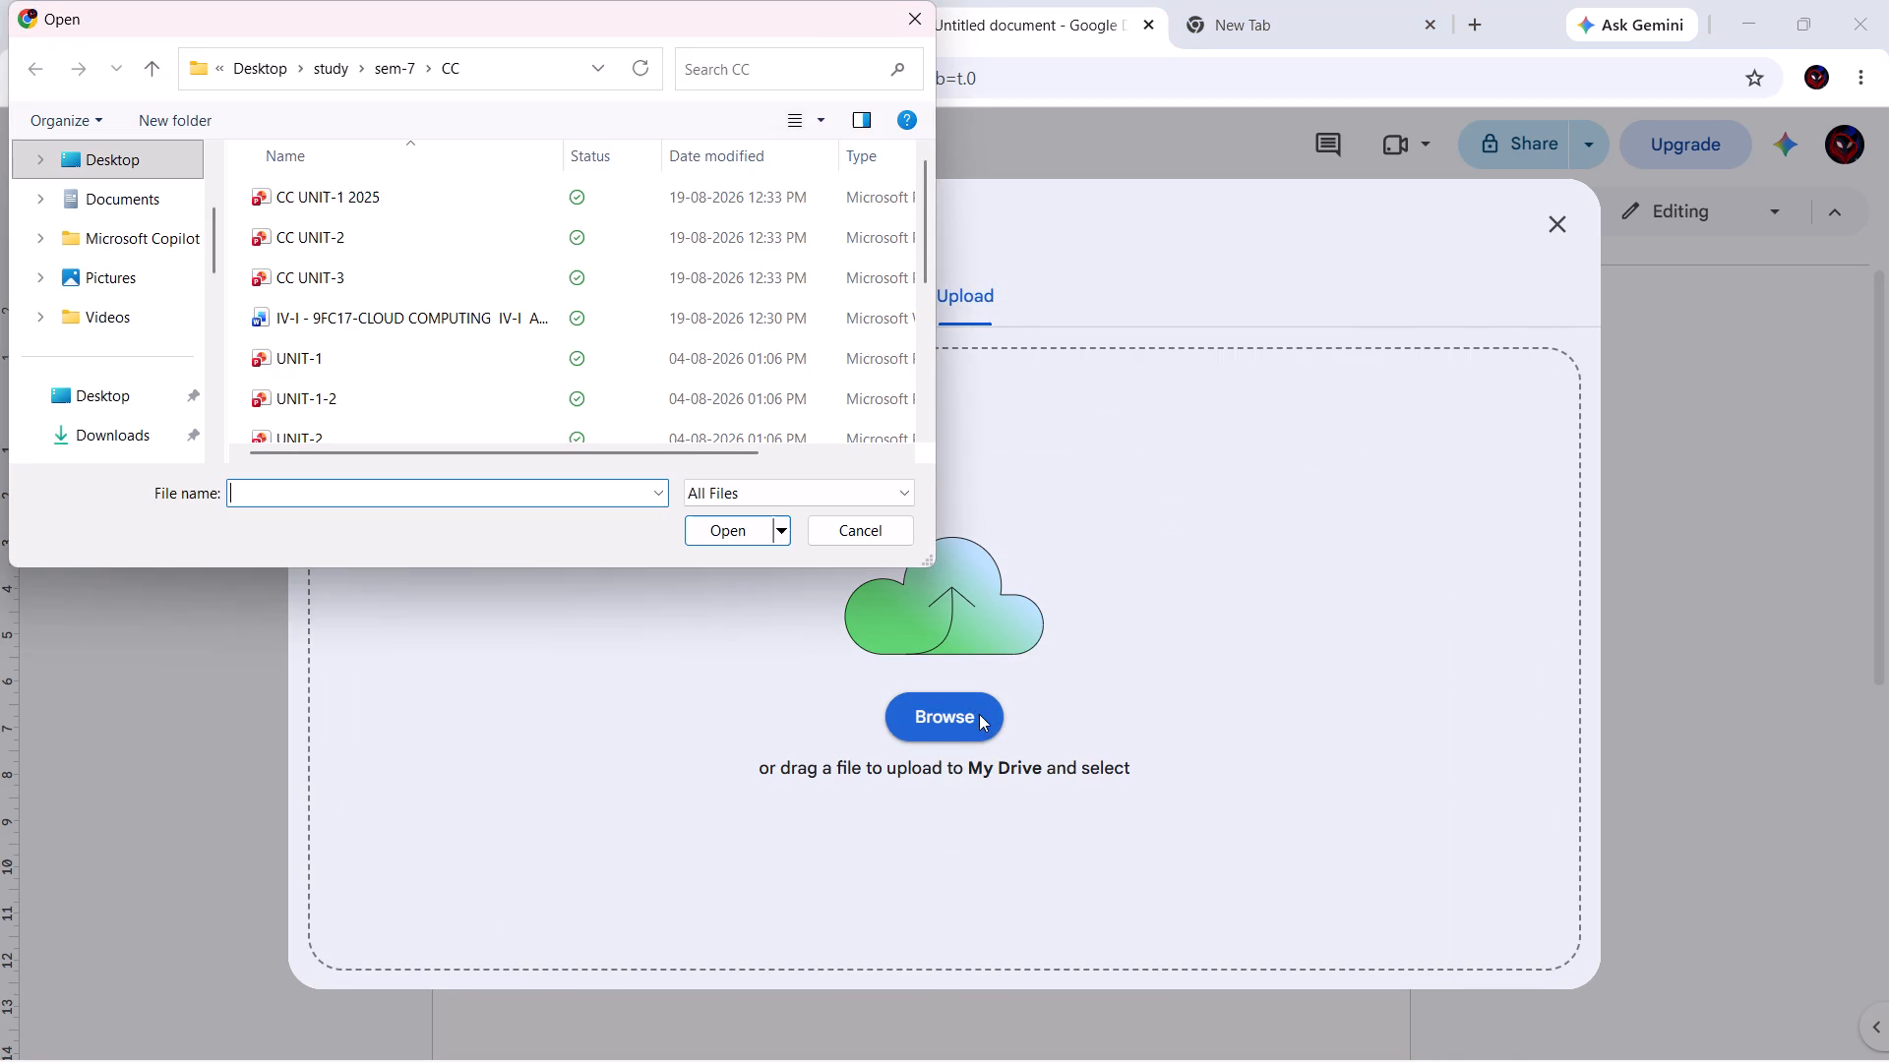
{"action": "left_click", "coordinate": [152, 157]}
{"action": "scroll", "coordinate": [334, 284], "scroll_direction": "down", "scroll_amount": 1}
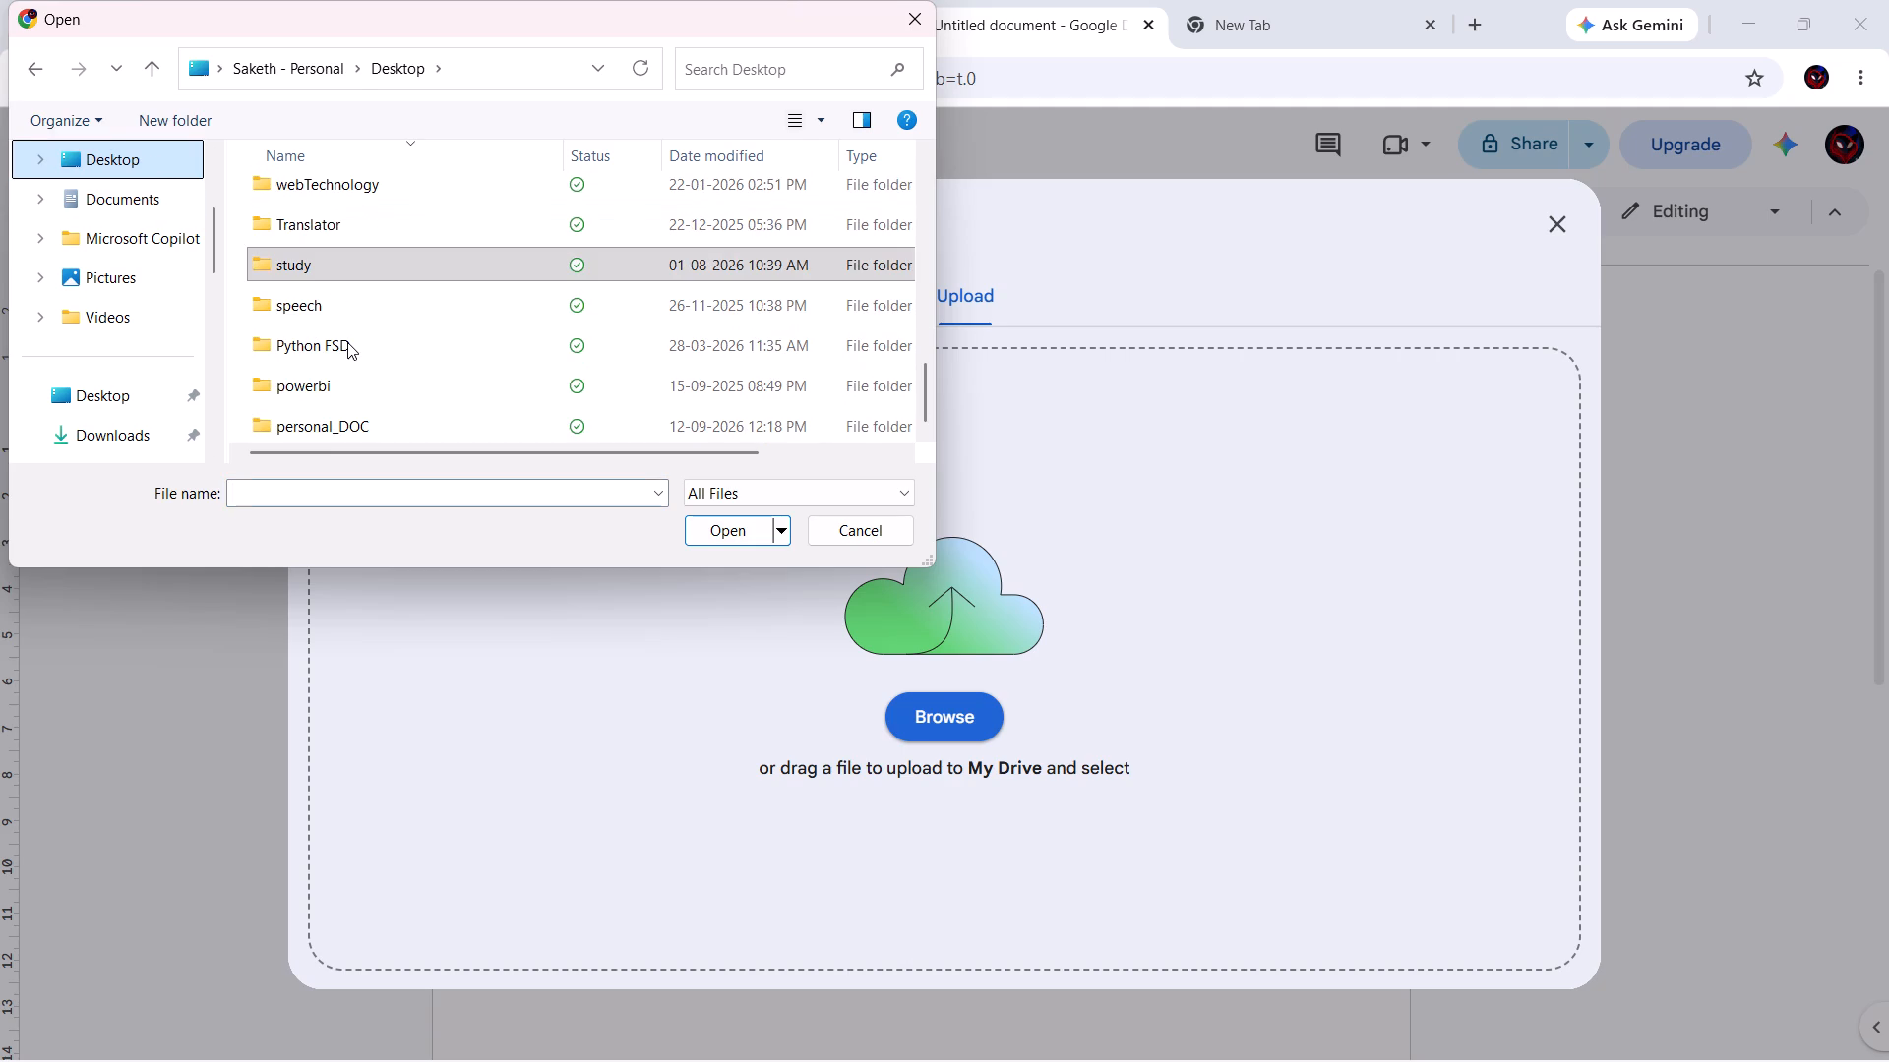
{"action": "scroll", "coordinate": [347, 342], "scroll_direction": "down", "scroll_amount": 5}
{"action": "scroll", "coordinate": [347, 342], "scroll_direction": "up", "scroll_amount": 6}
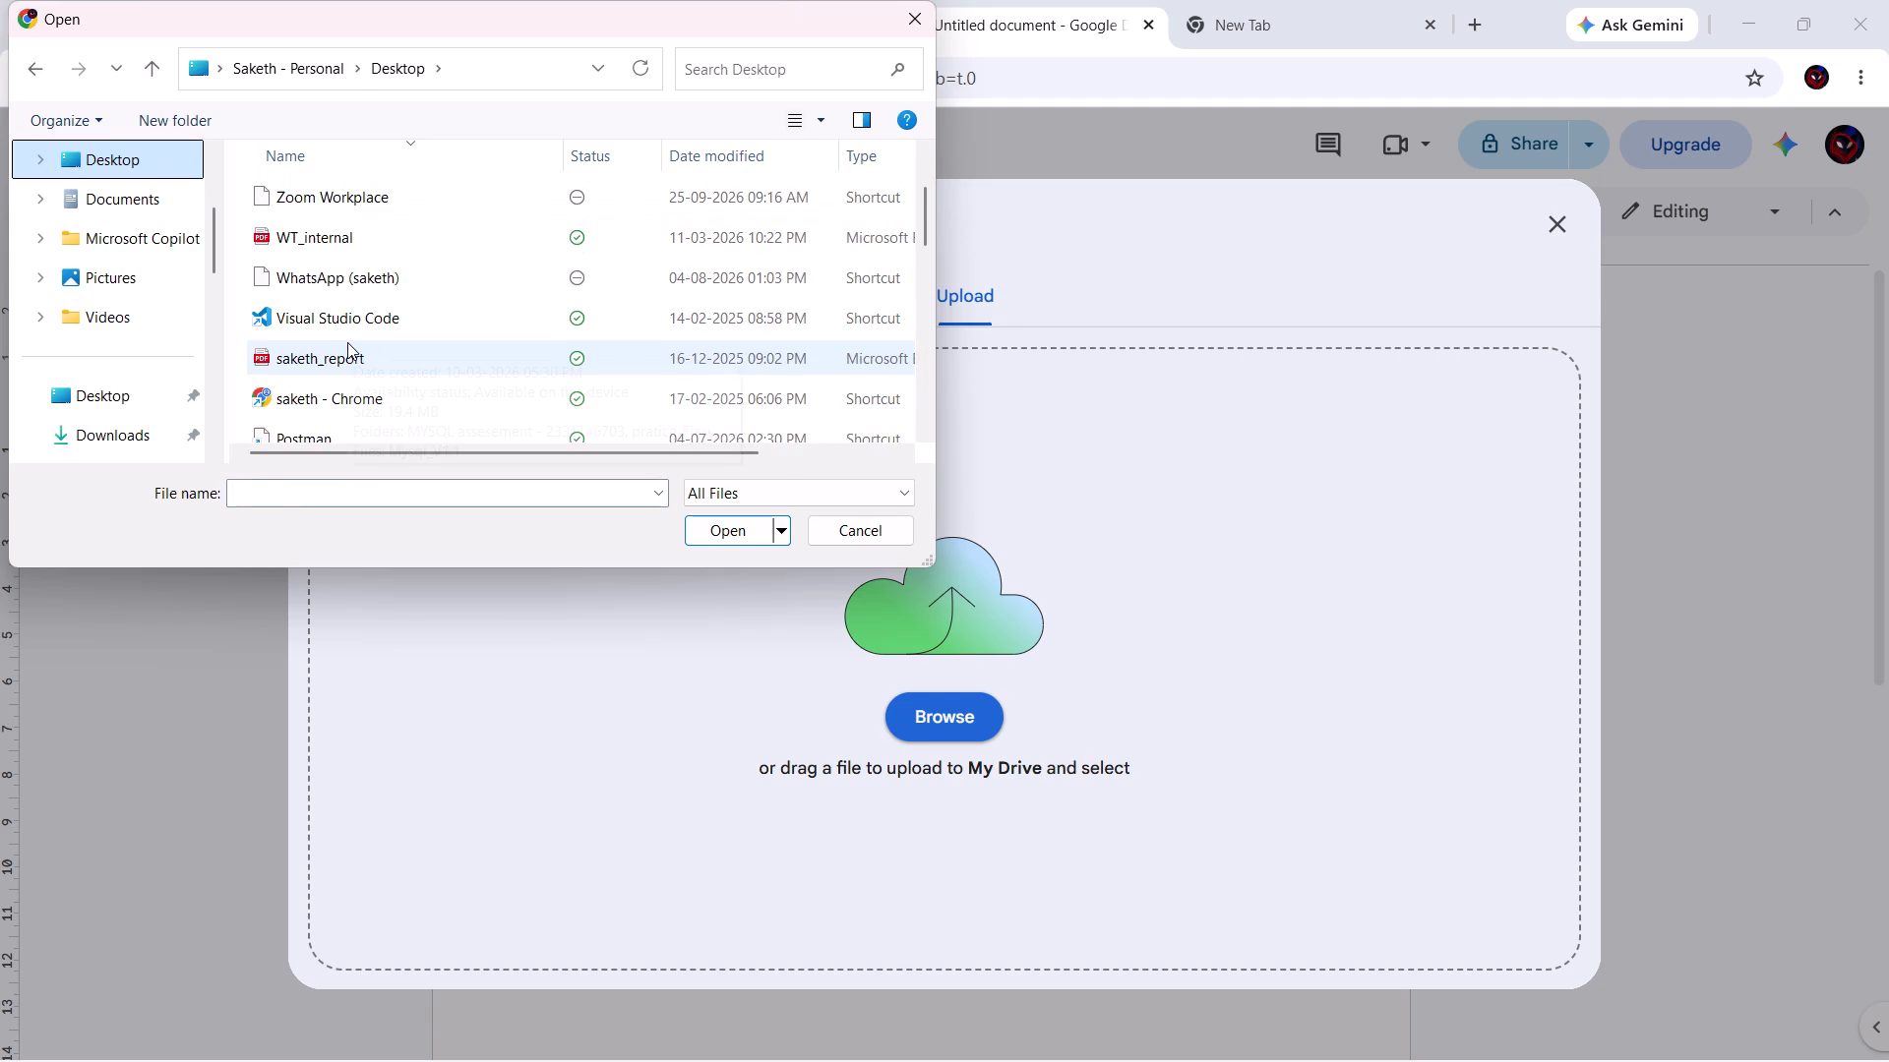
{"action": "left_click", "coordinate": [388, 354]}
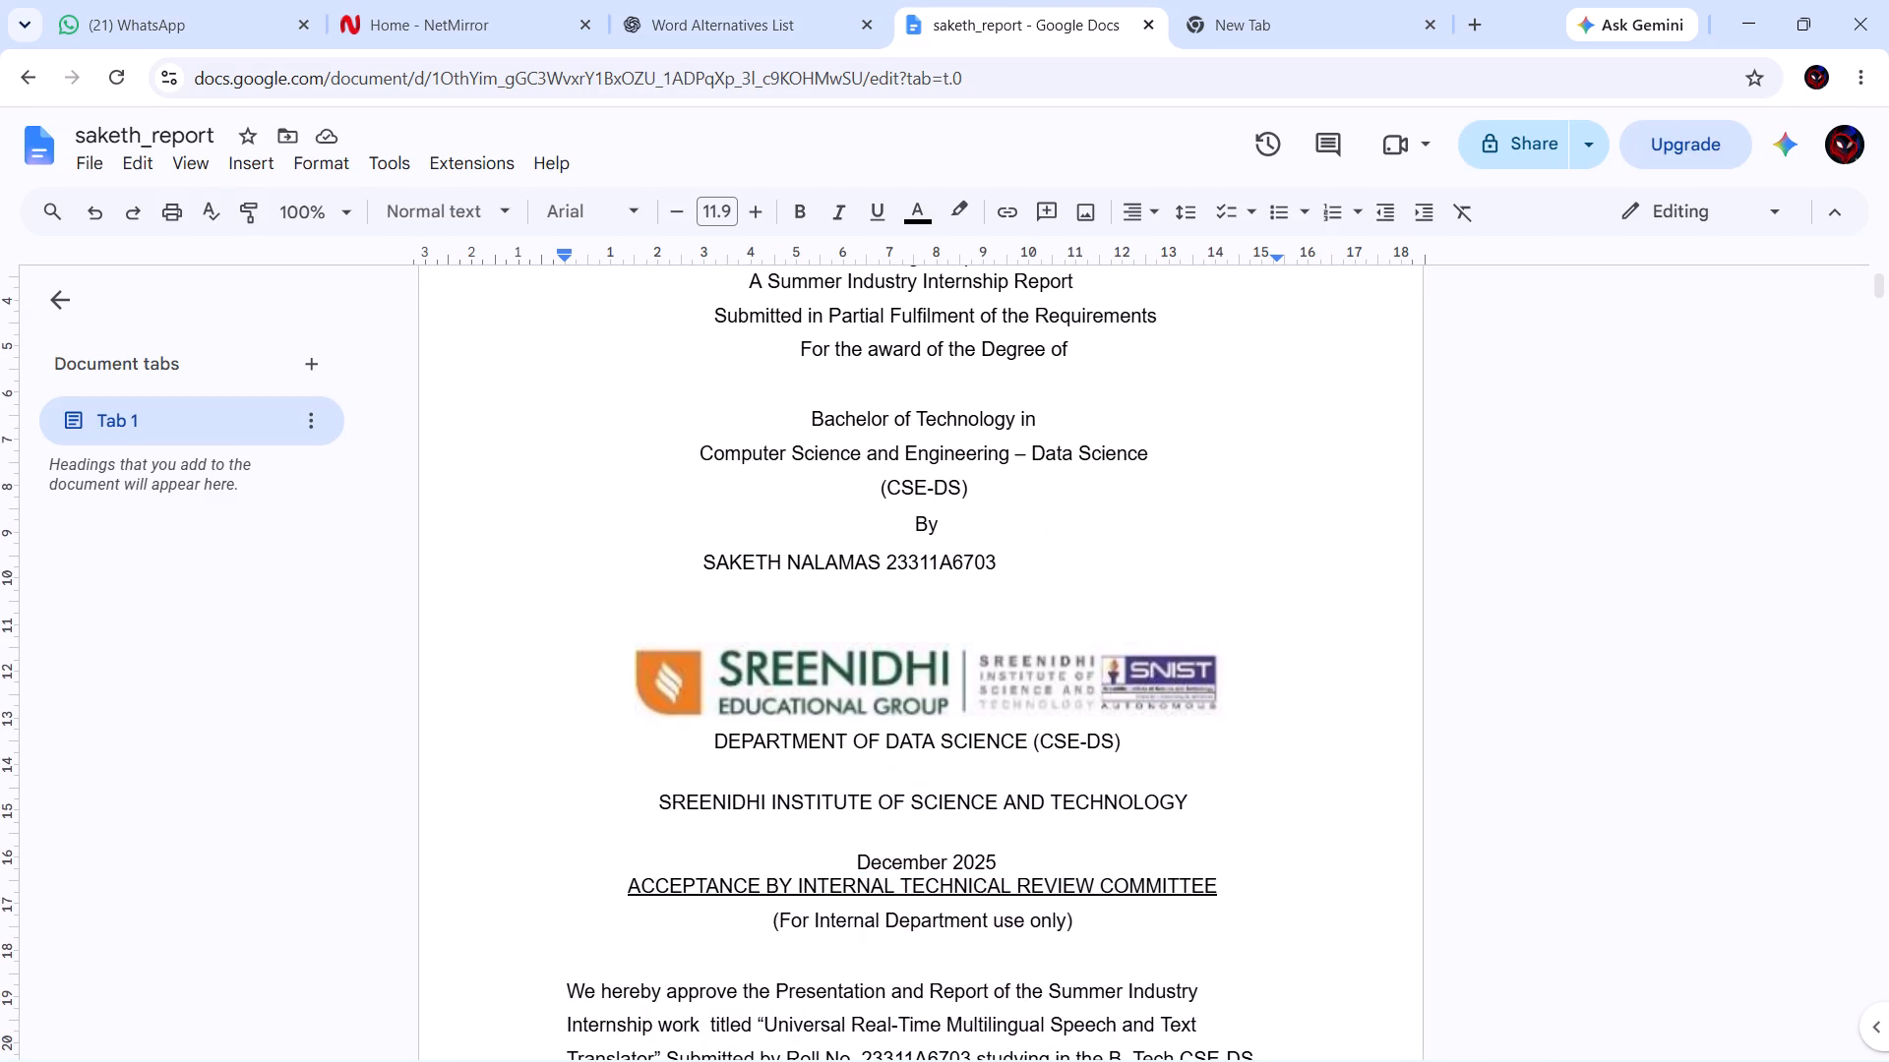
{"action": "left_click", "coordinate": [883, 572]}
{"action": "scroll", "coordinate": [1538, 677], "scroll_direction": "down", "scroll_amount": 3}
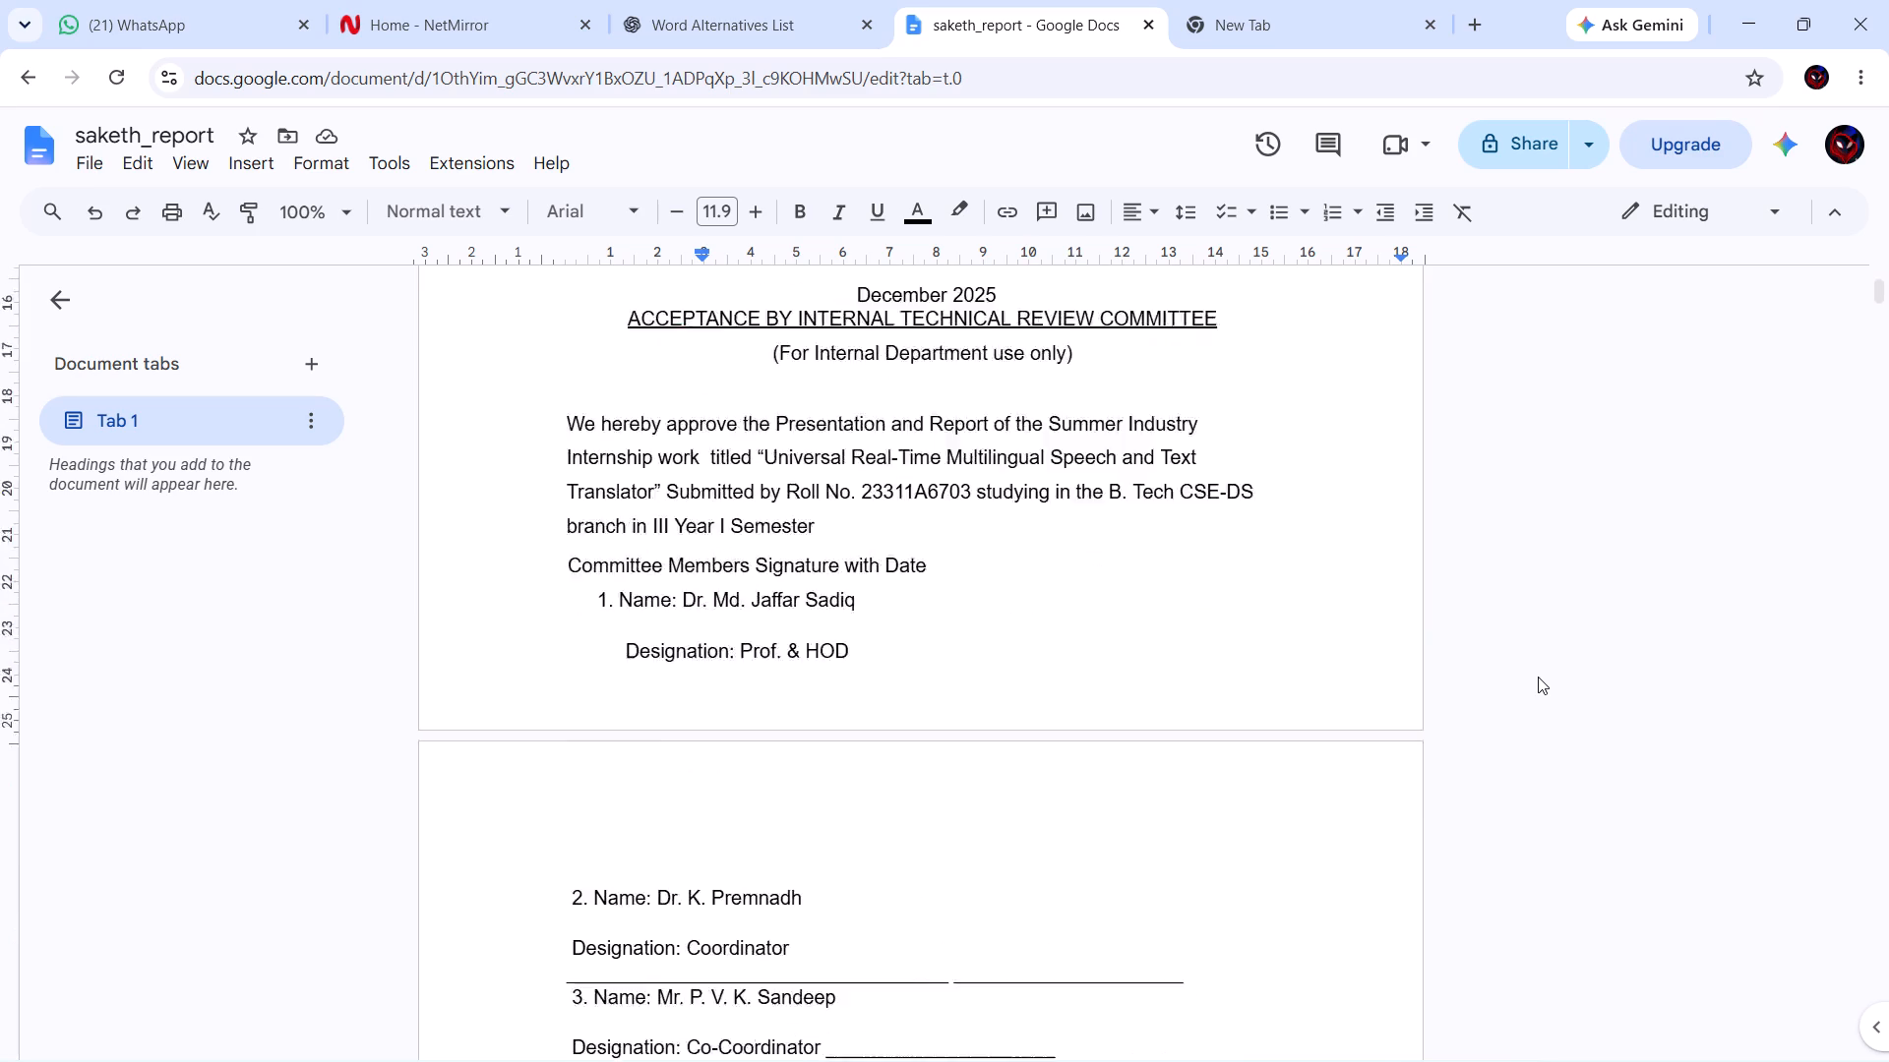
{"action": "scroll", "coordinate": [1538, 677], "scroll_direction": "down", "scroll_amount": 6}
{"action": "scroll", "coordinate": [1538, 677], "scroll_direction": "up", "scroll_amount": 1}
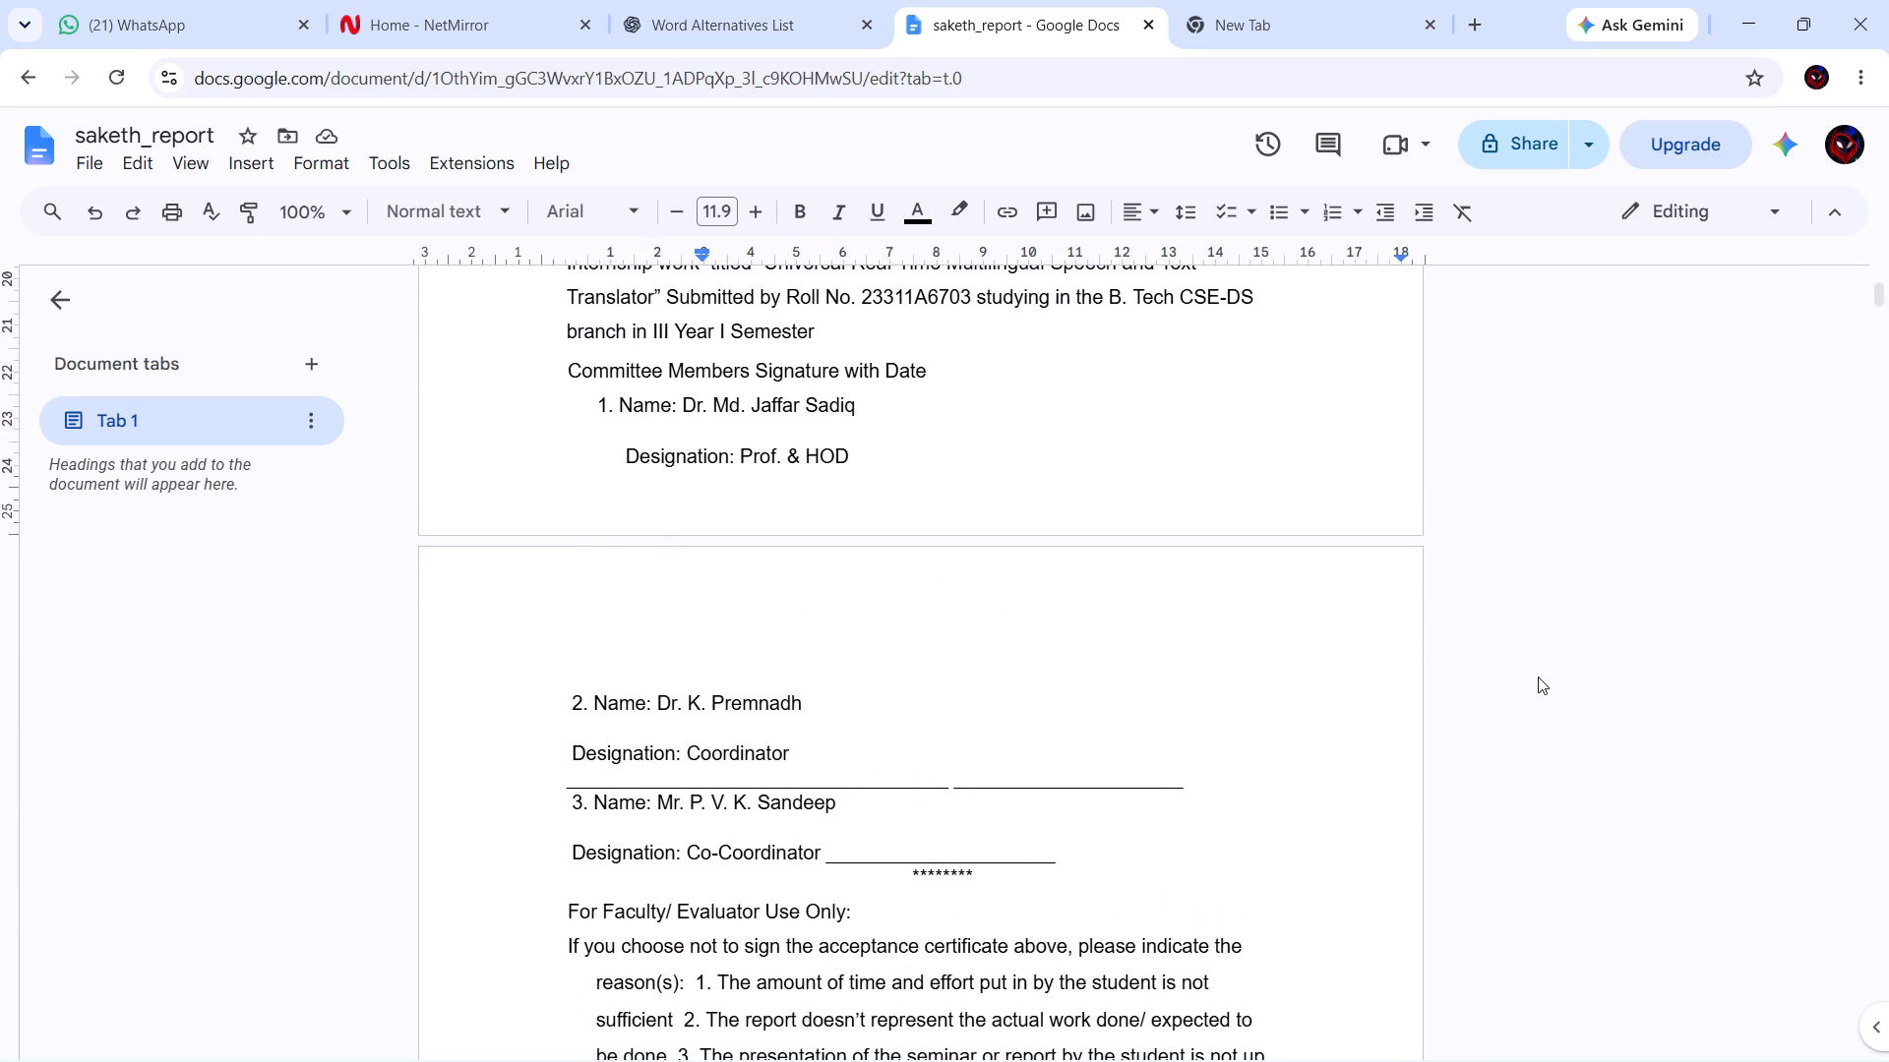
{"action": "scroll", "coordinate": [1538, 677], "scroll_direction": "down", "scroll_amount": 9}
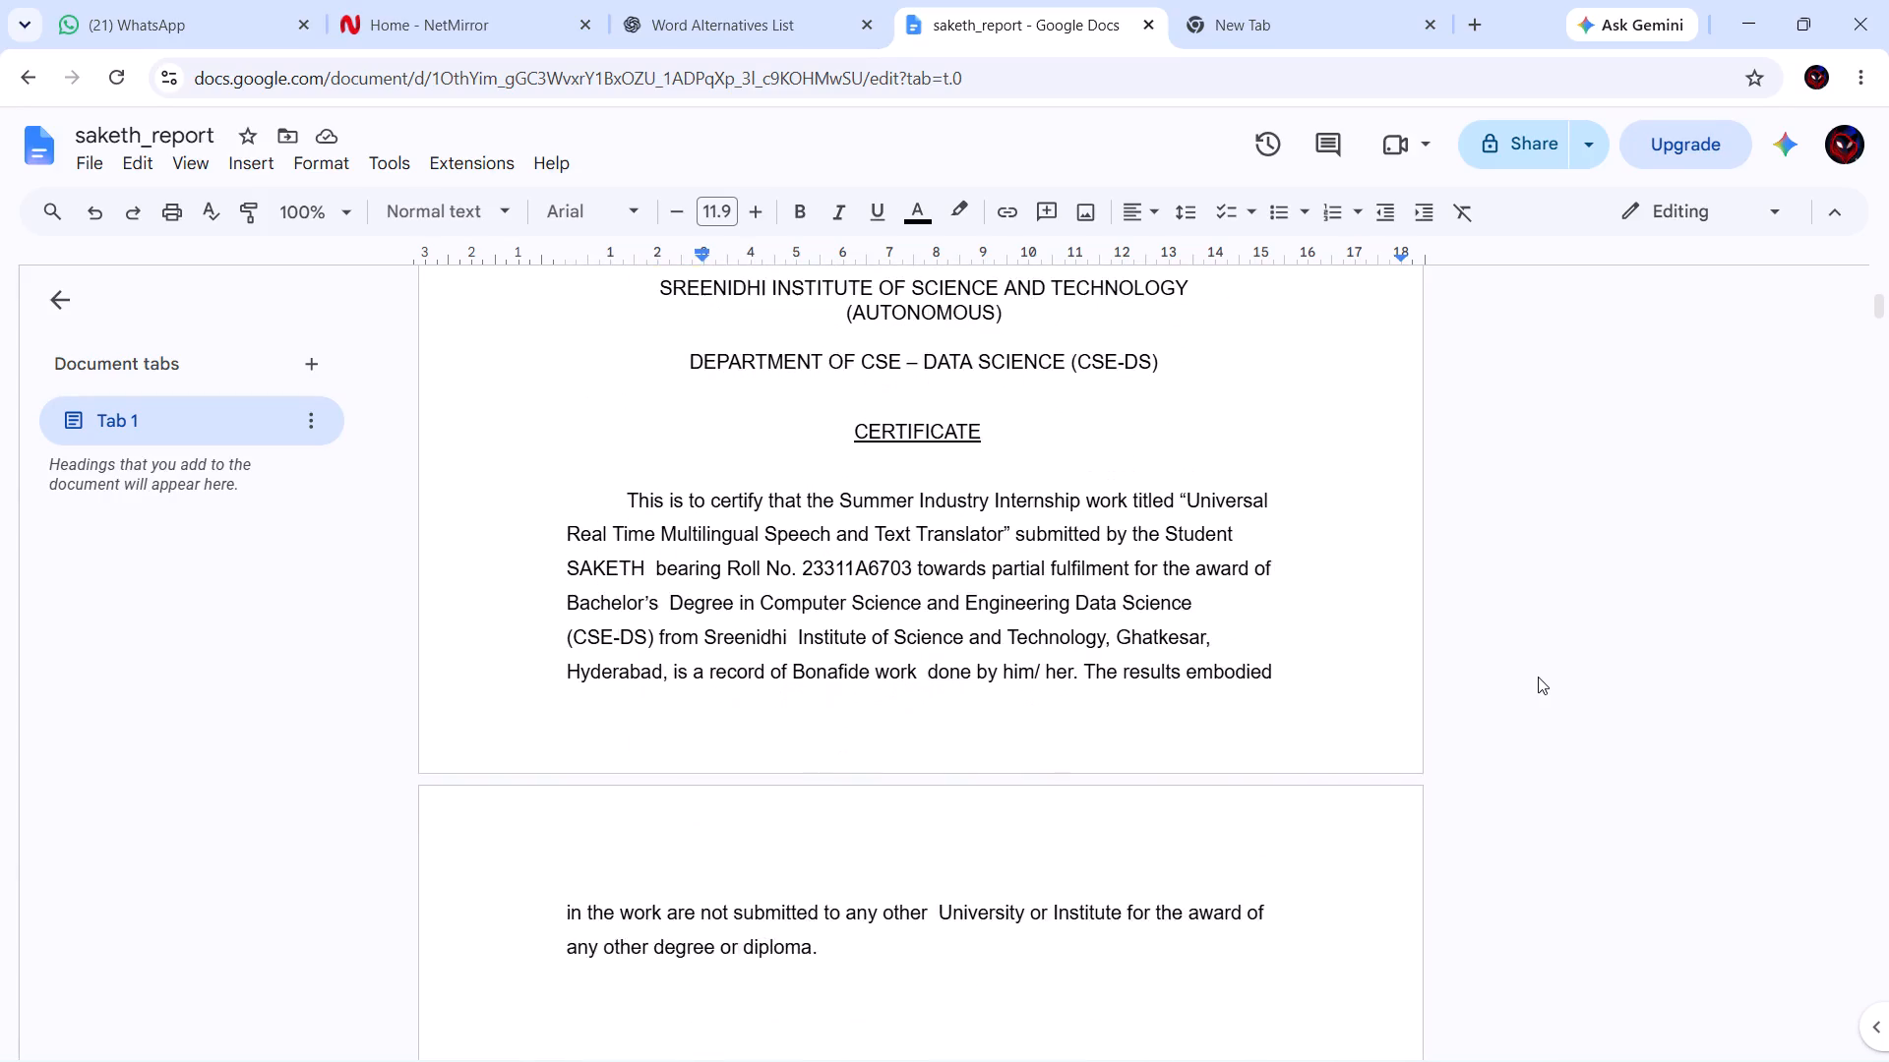
{"action": "scroll", "coordinate": [1538, 677], "scroll_direction": "down", "scroll_amount": 10}
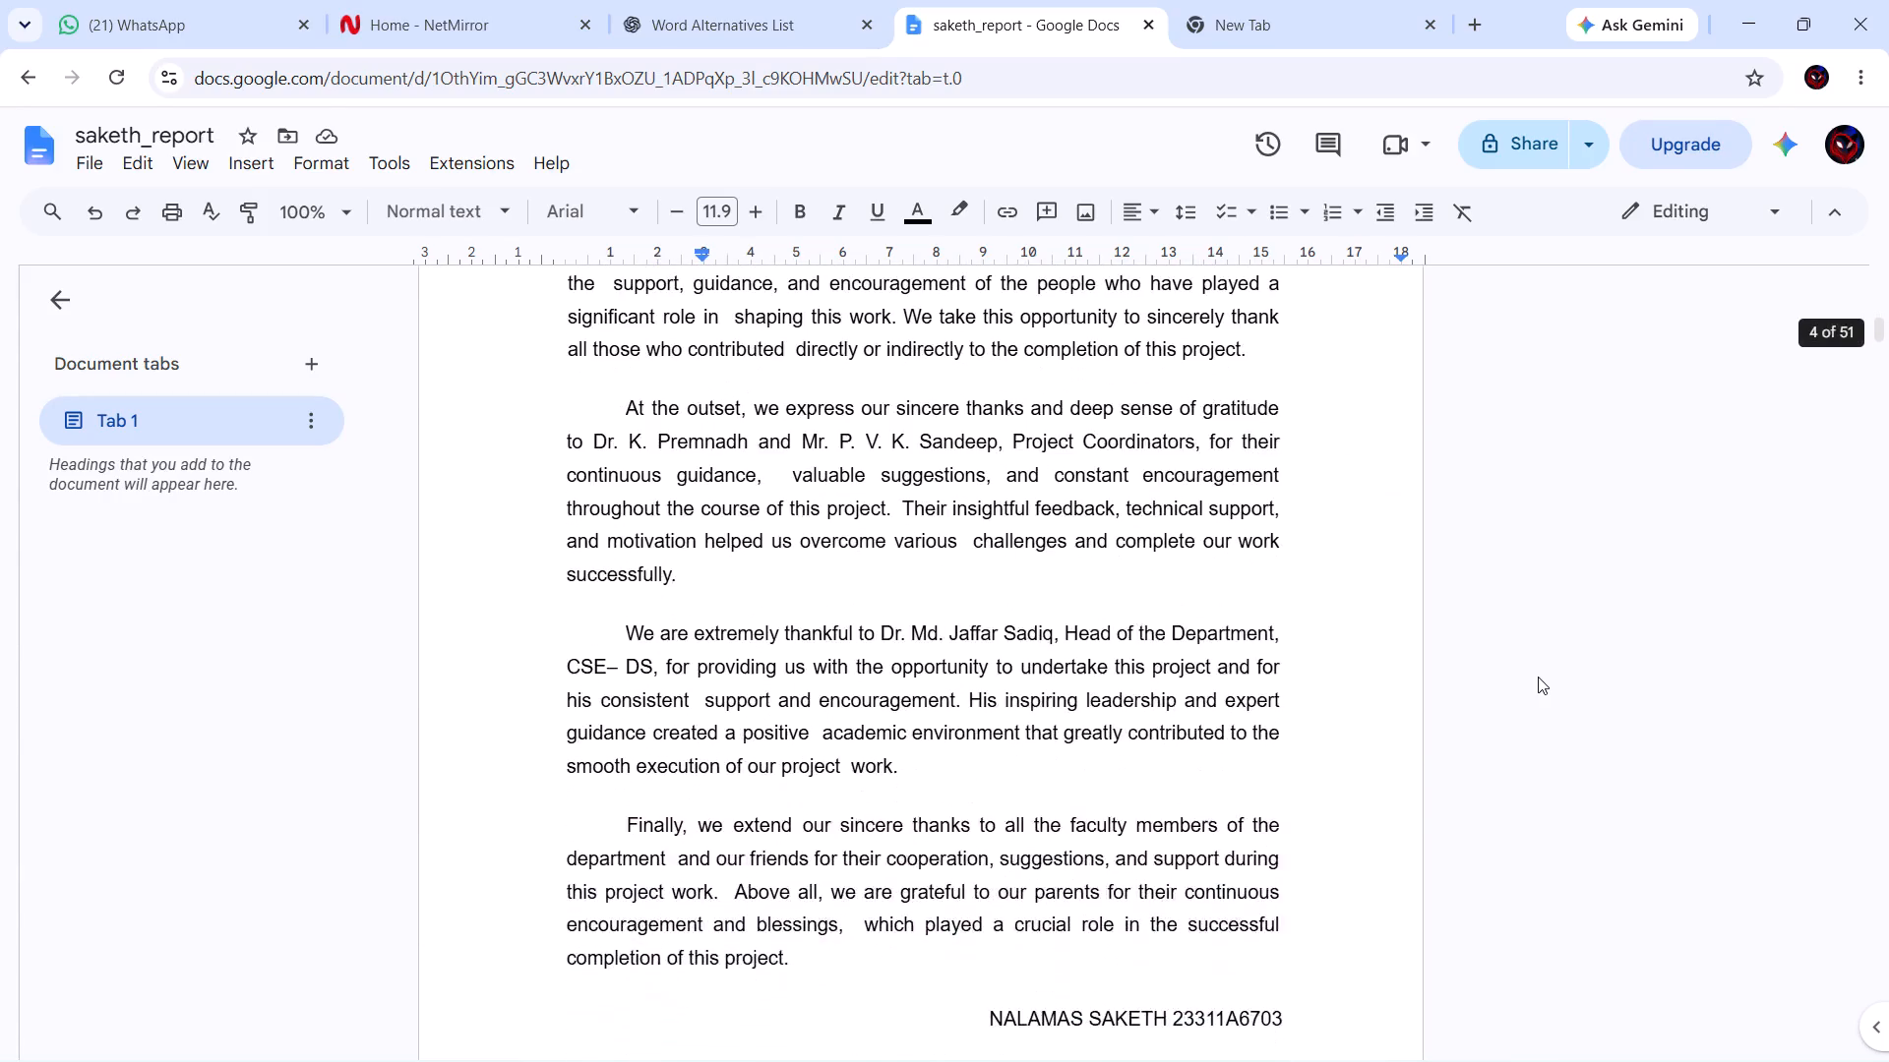
{"action": "scroll", "coordinate": [1538, 677], "scroll_direction": "down", "scroll_amount": 10}
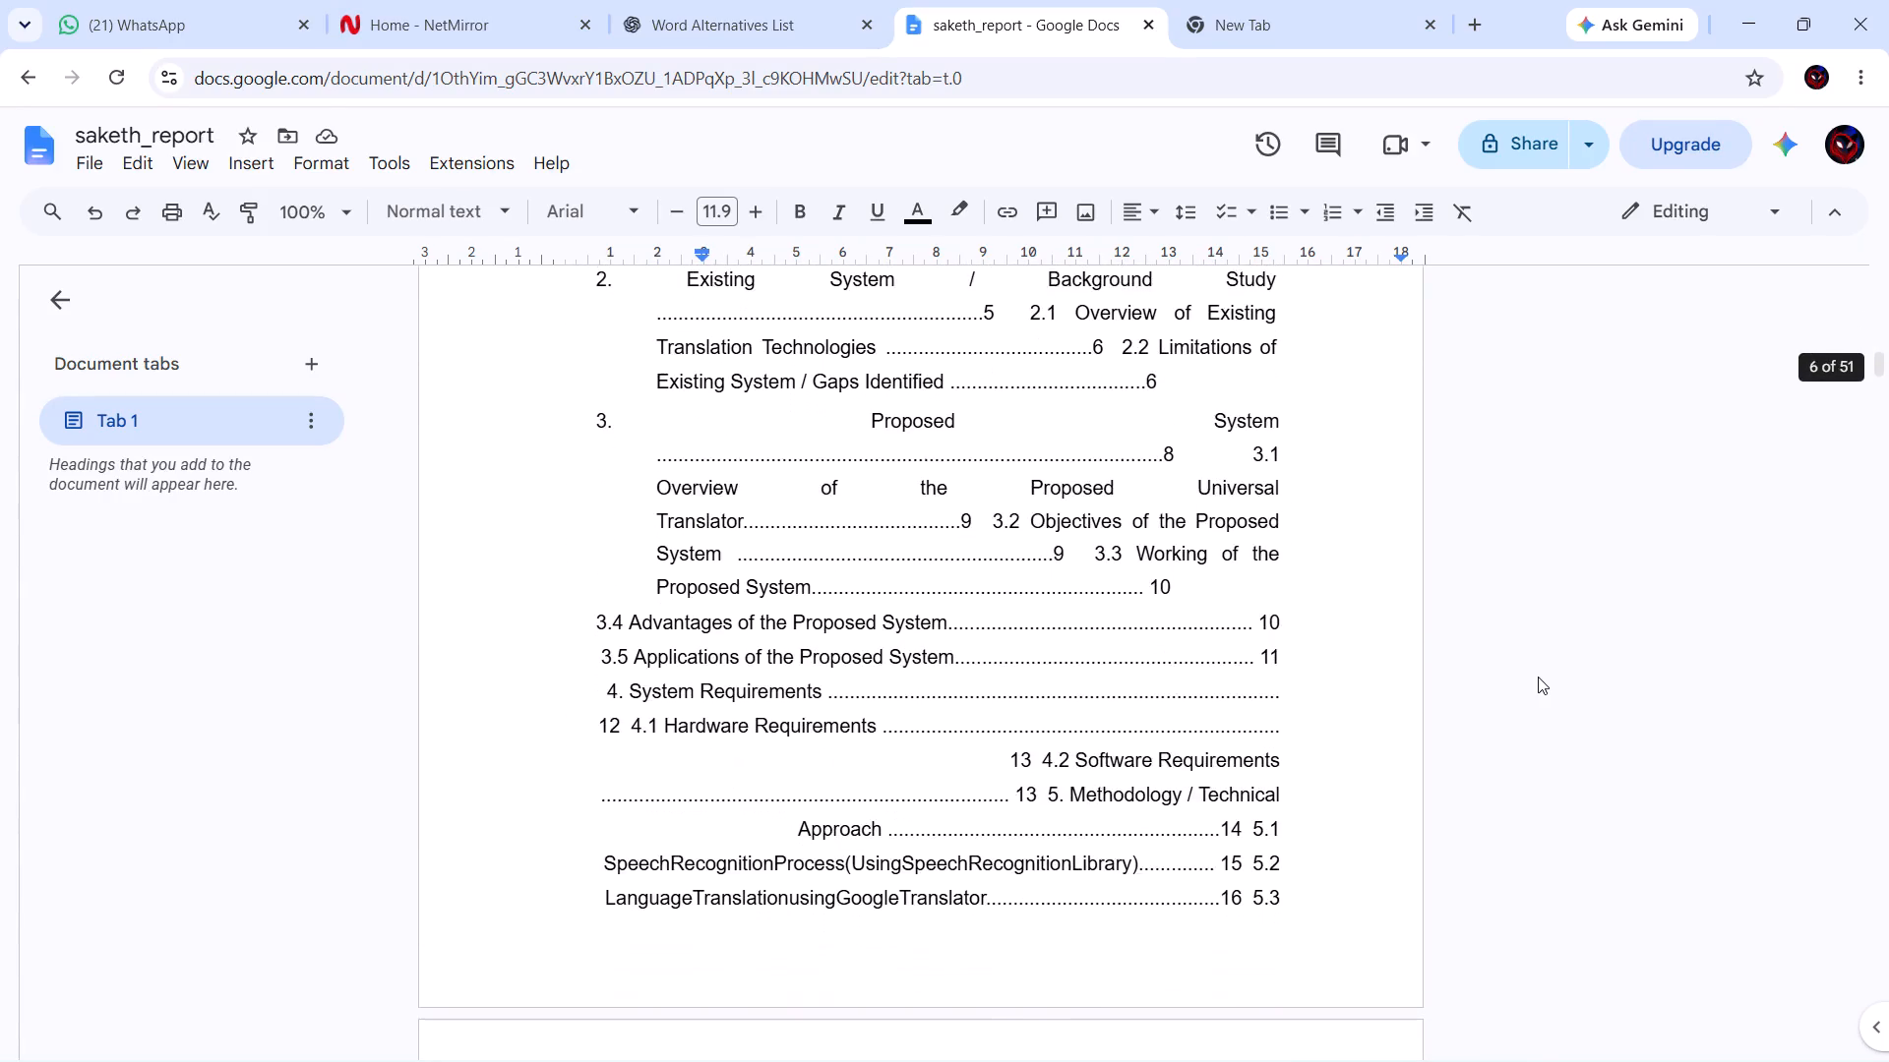
{"action": "left_click", "coordinate": [1879, 379]}
{"action": "left_click_drag", "start_coordinate": [1879, 379], "coordinate": [1881, 613]}
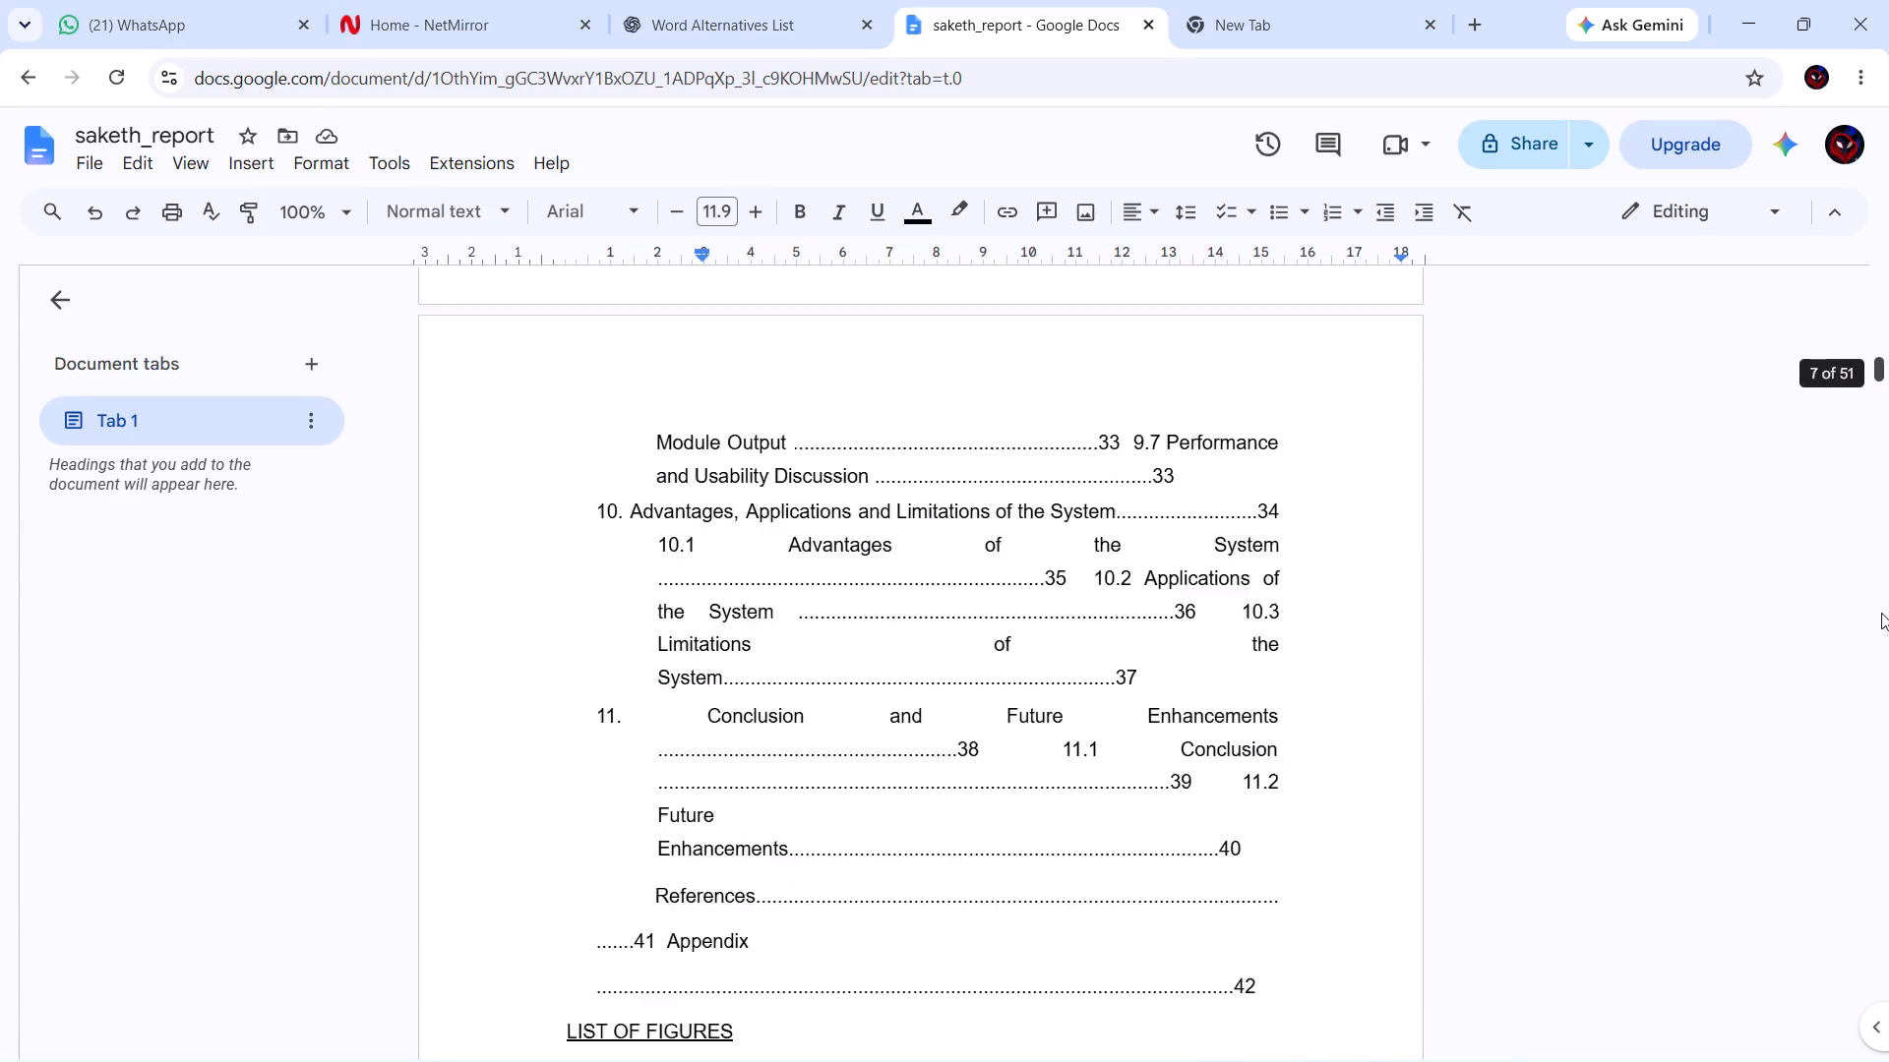
{"action": "left_click_drag", "start_coordinate": [1881, 613], "coordinate": [1888, 0]}
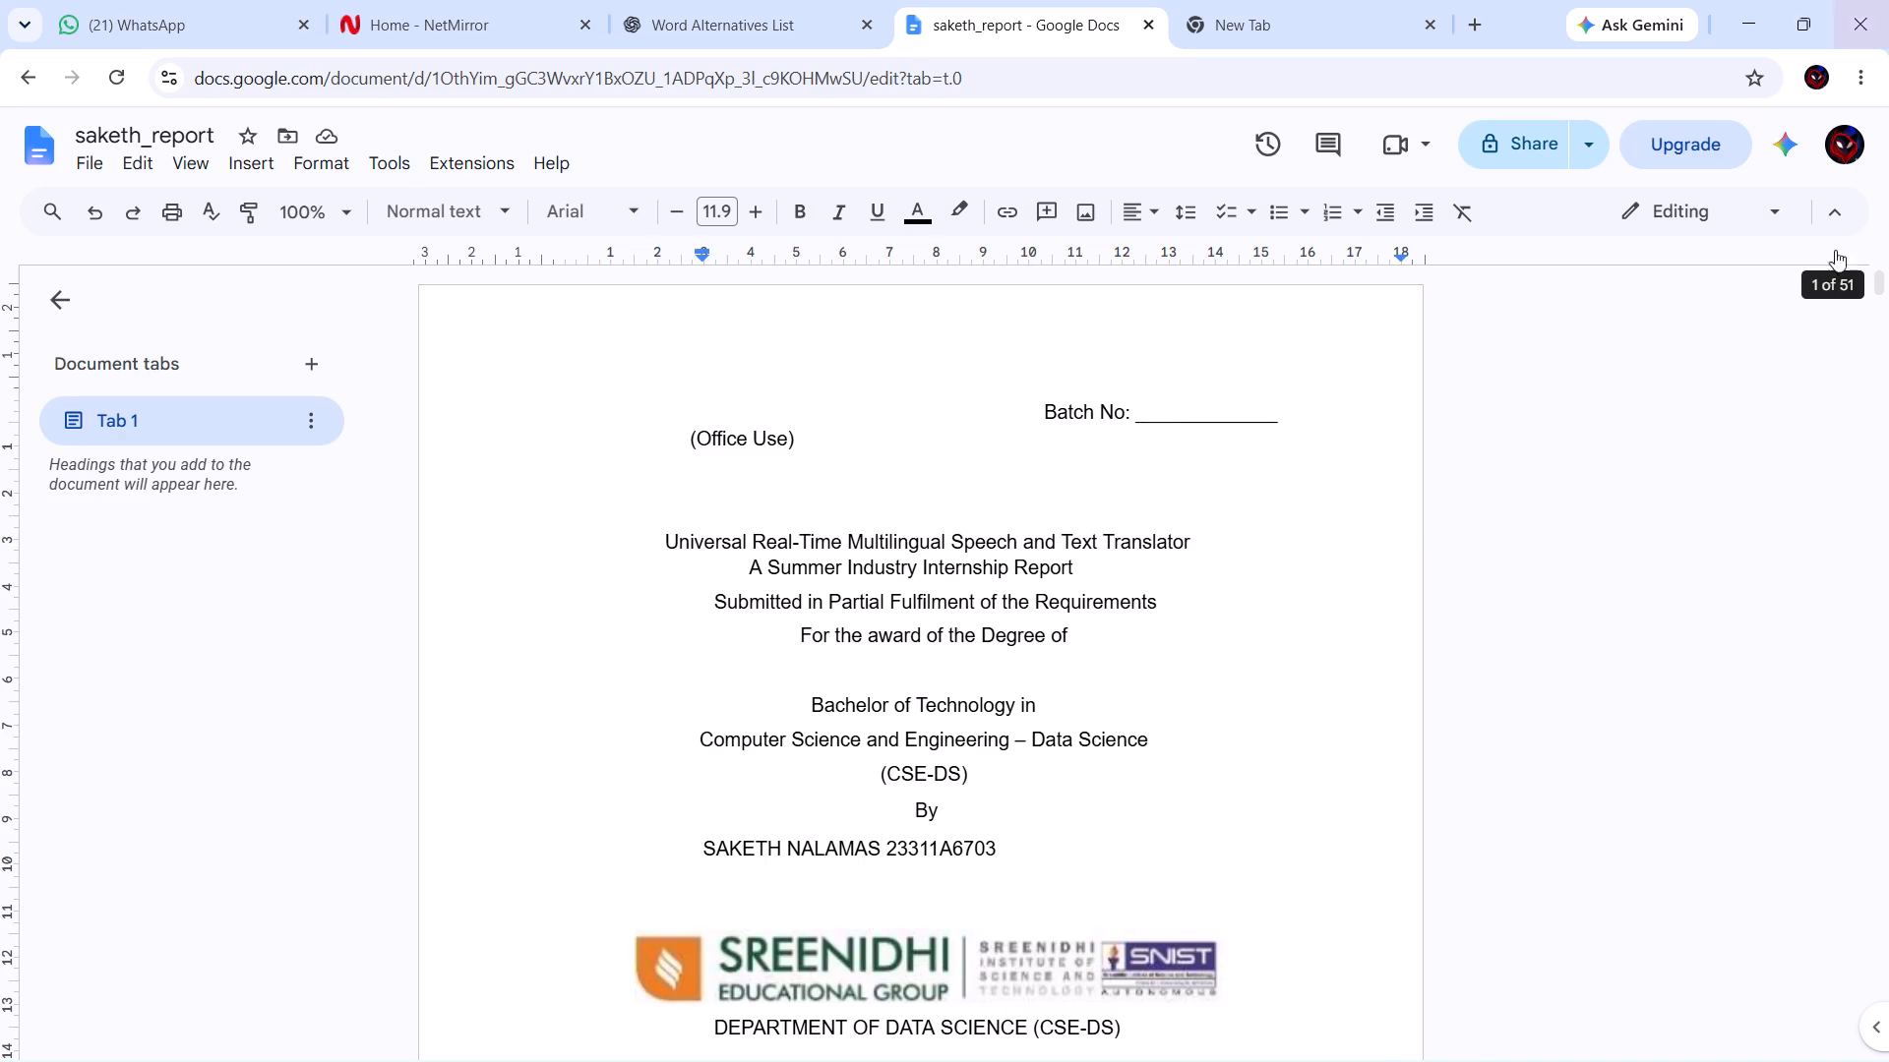
Go back from saketh_report to the untitled document and hide the document tabs and outlines.
{"action": "left_click", "coordinate": [46, 305]}
{"action": "left_click", "coordinate": [81, 156]}
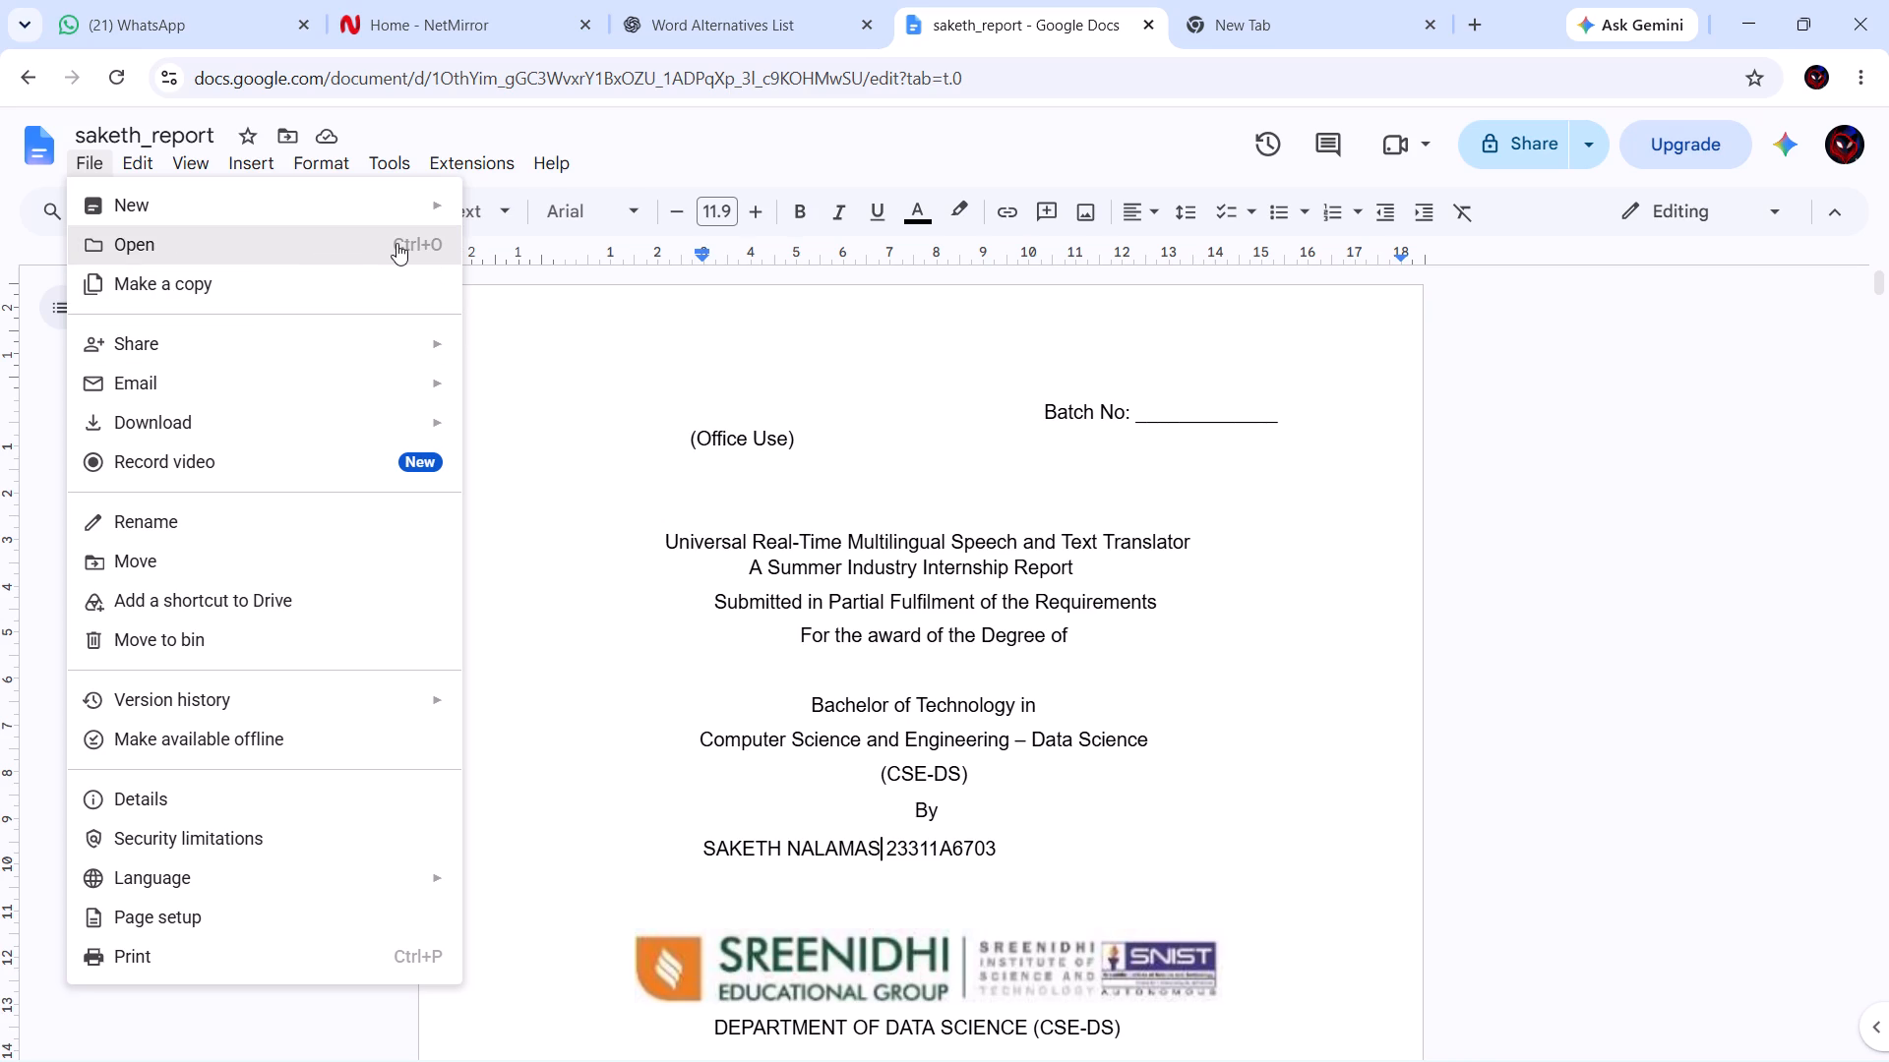
{"action": "left_click", "coordinate": [25, 71]}
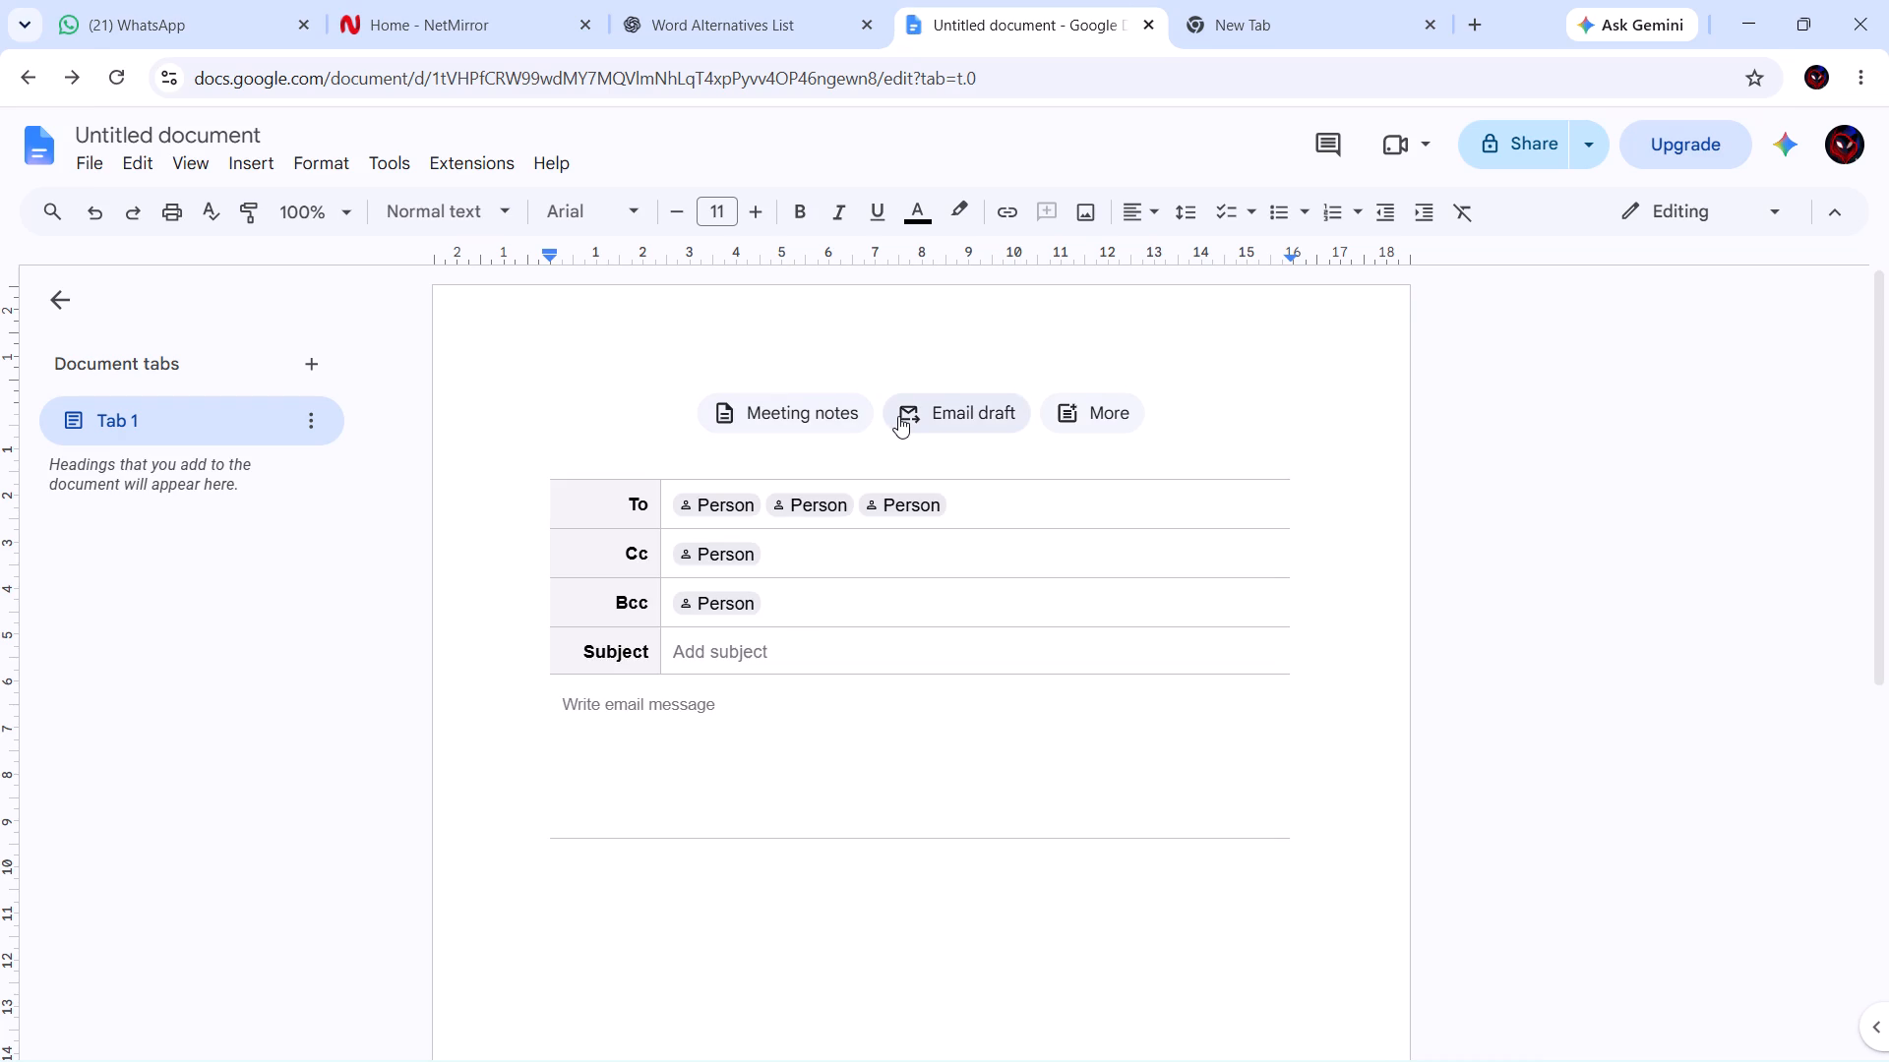
{"action": "left_click", "coordinate": [46, 306]}
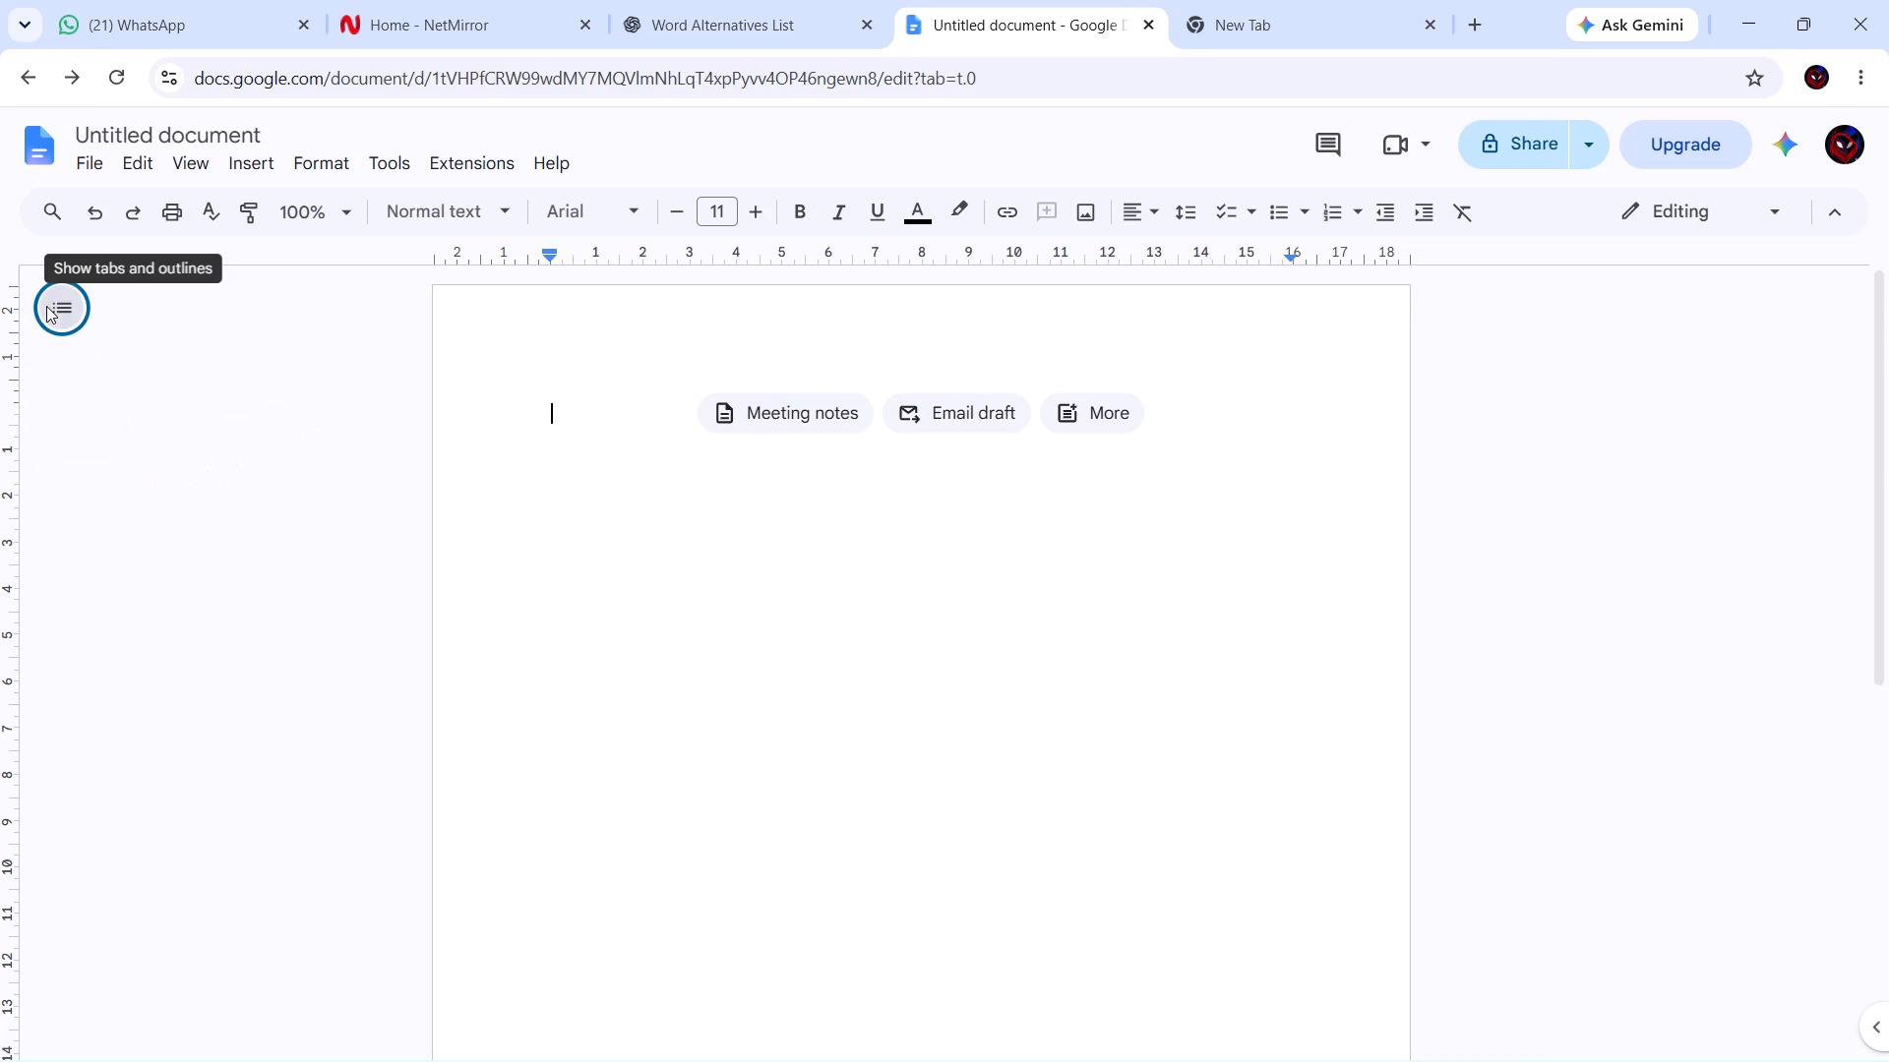
Open the saketh_report document from the recent text documents in the Open a file dialog.
{"action": "left_click", "coordinate": [91, 147]}
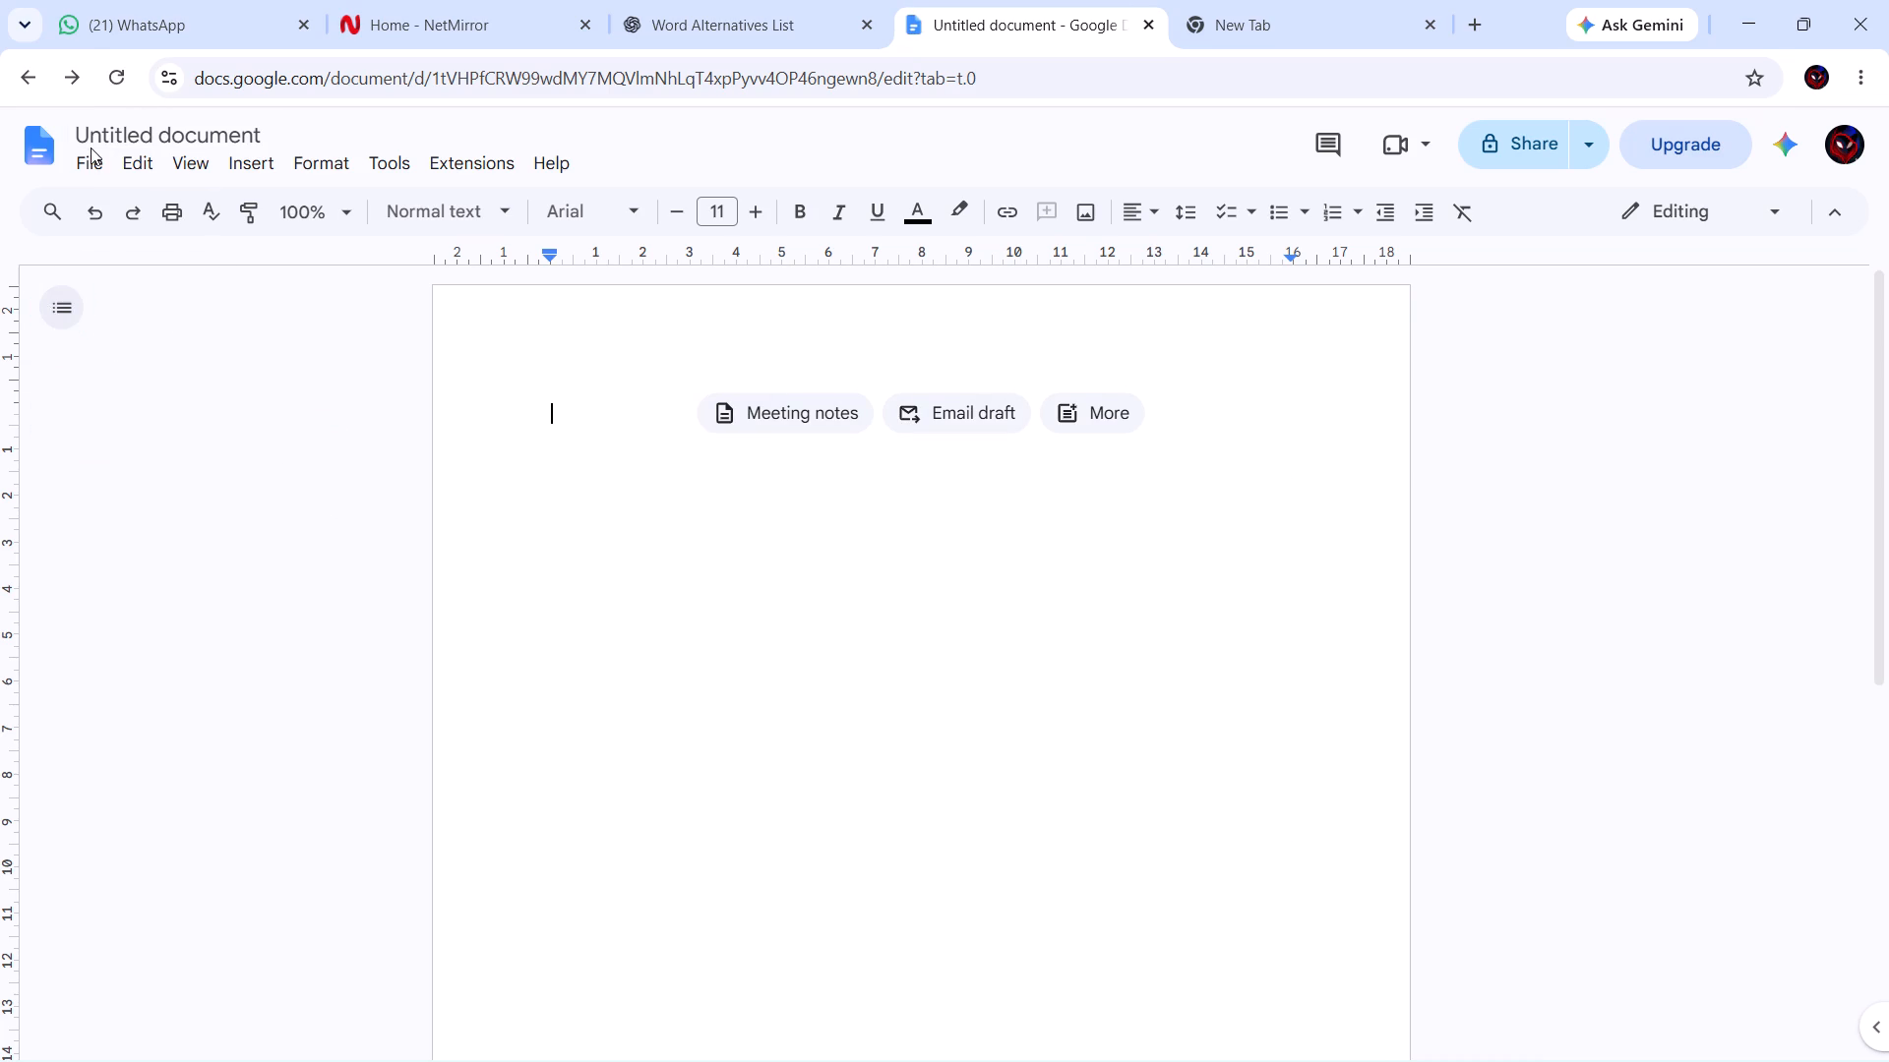
{"action": "left_click", "coordinate": [91, 151]}
{"action": "left_click", "coordinate": [122, 250]}
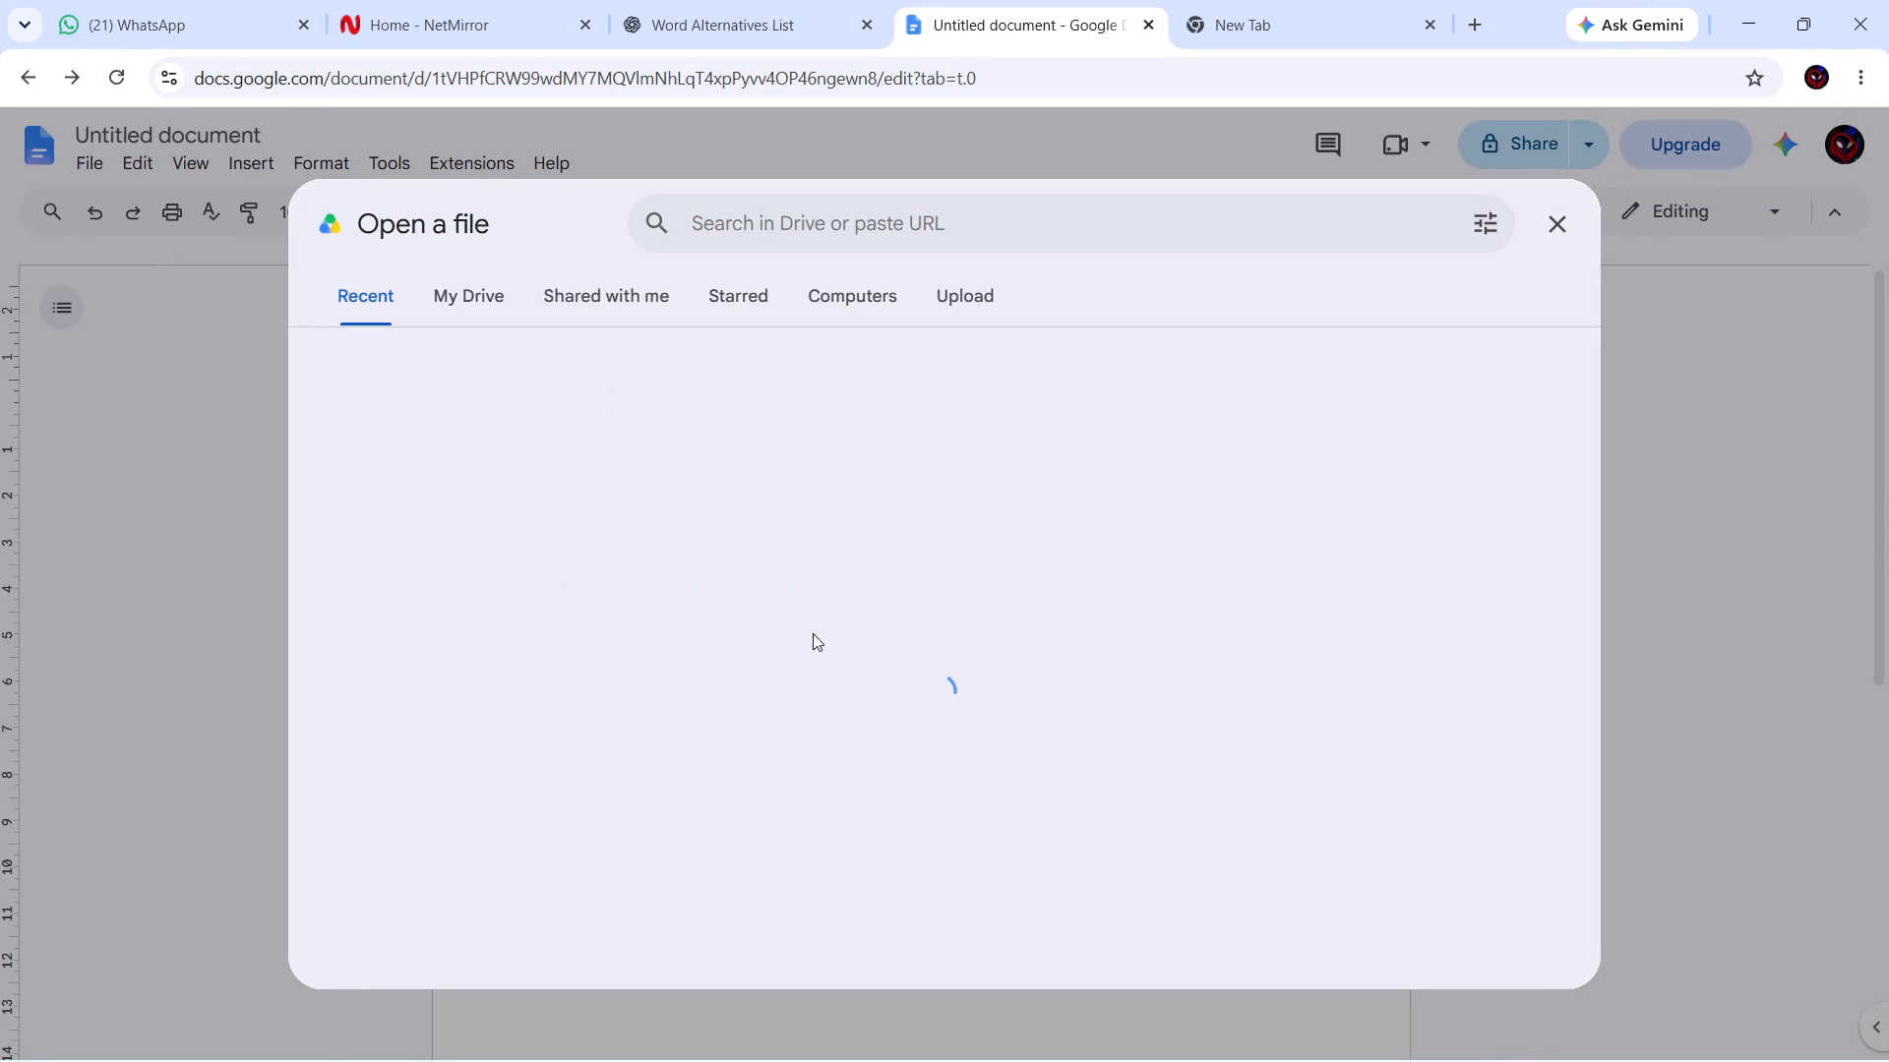
{"action": "left_click", "coordinate": [996, 307]}
{"action": "left_click", "coordinate": [907, 283]}
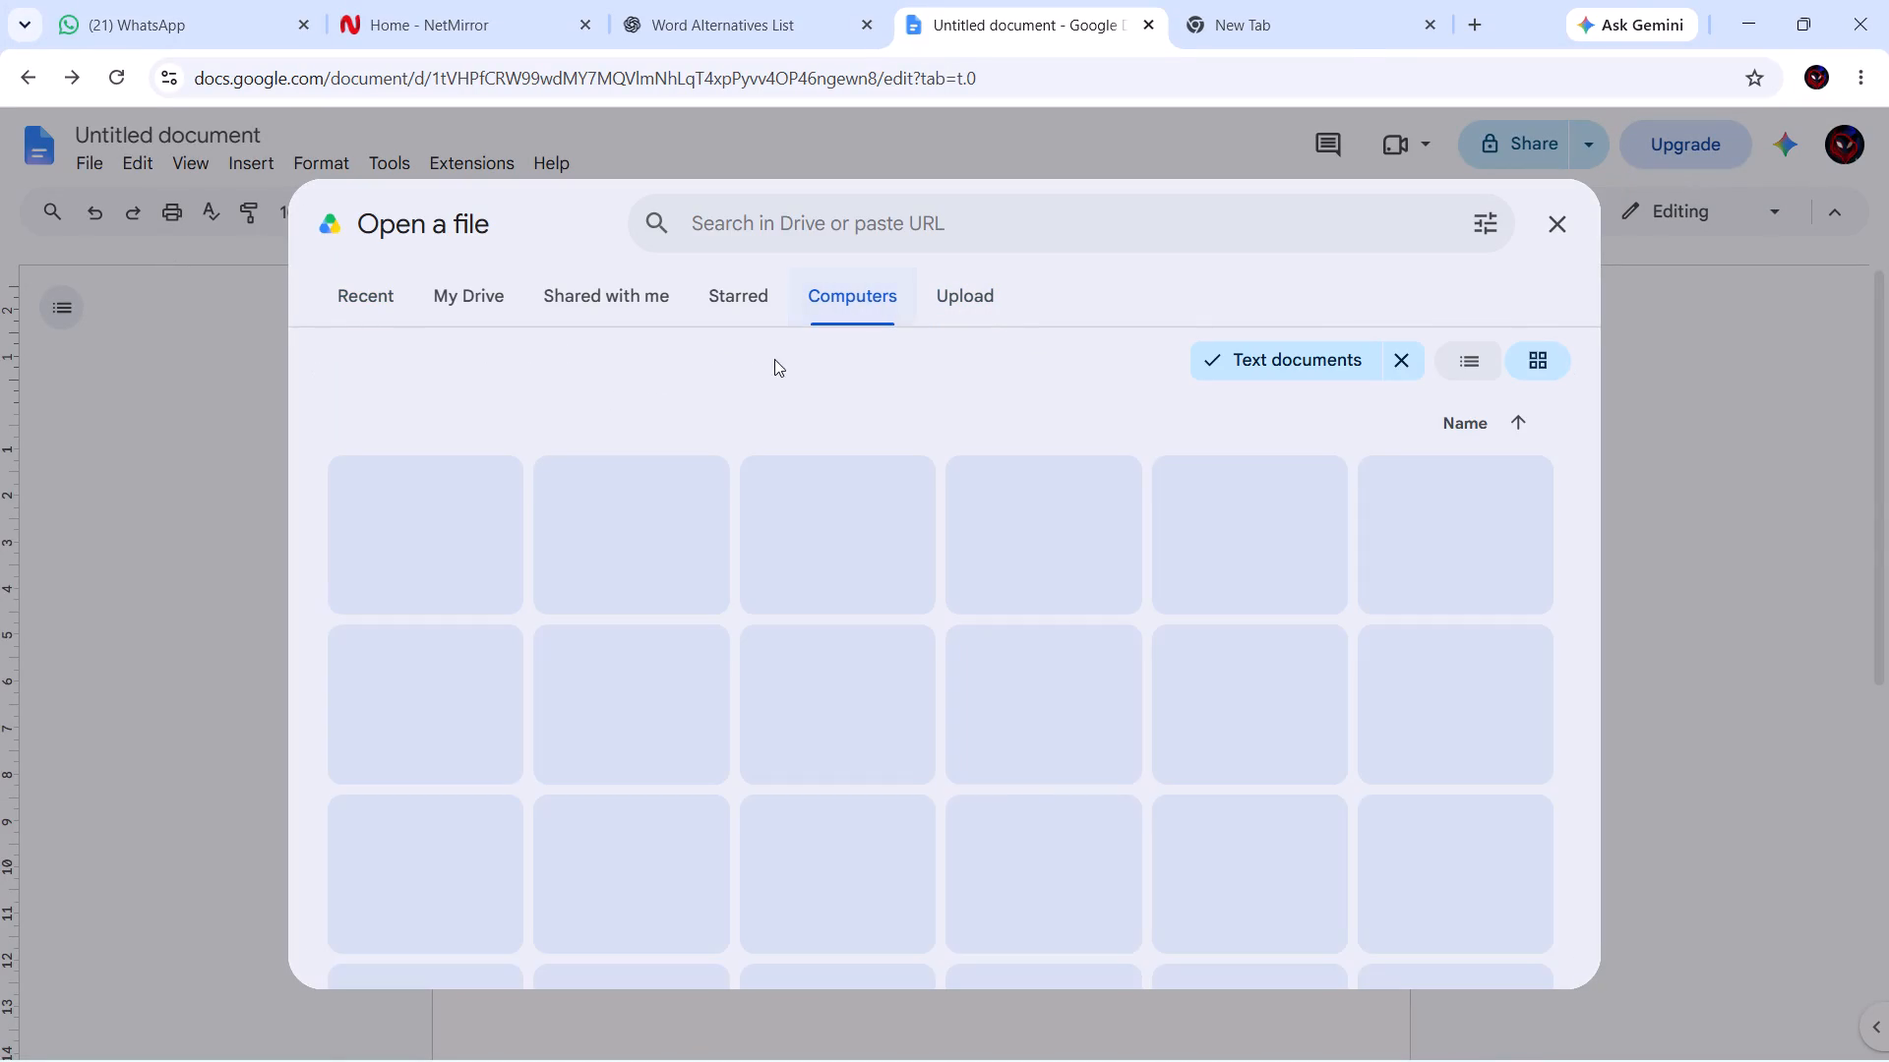
{"action": "left_click", "coordinate": [359, 285]}
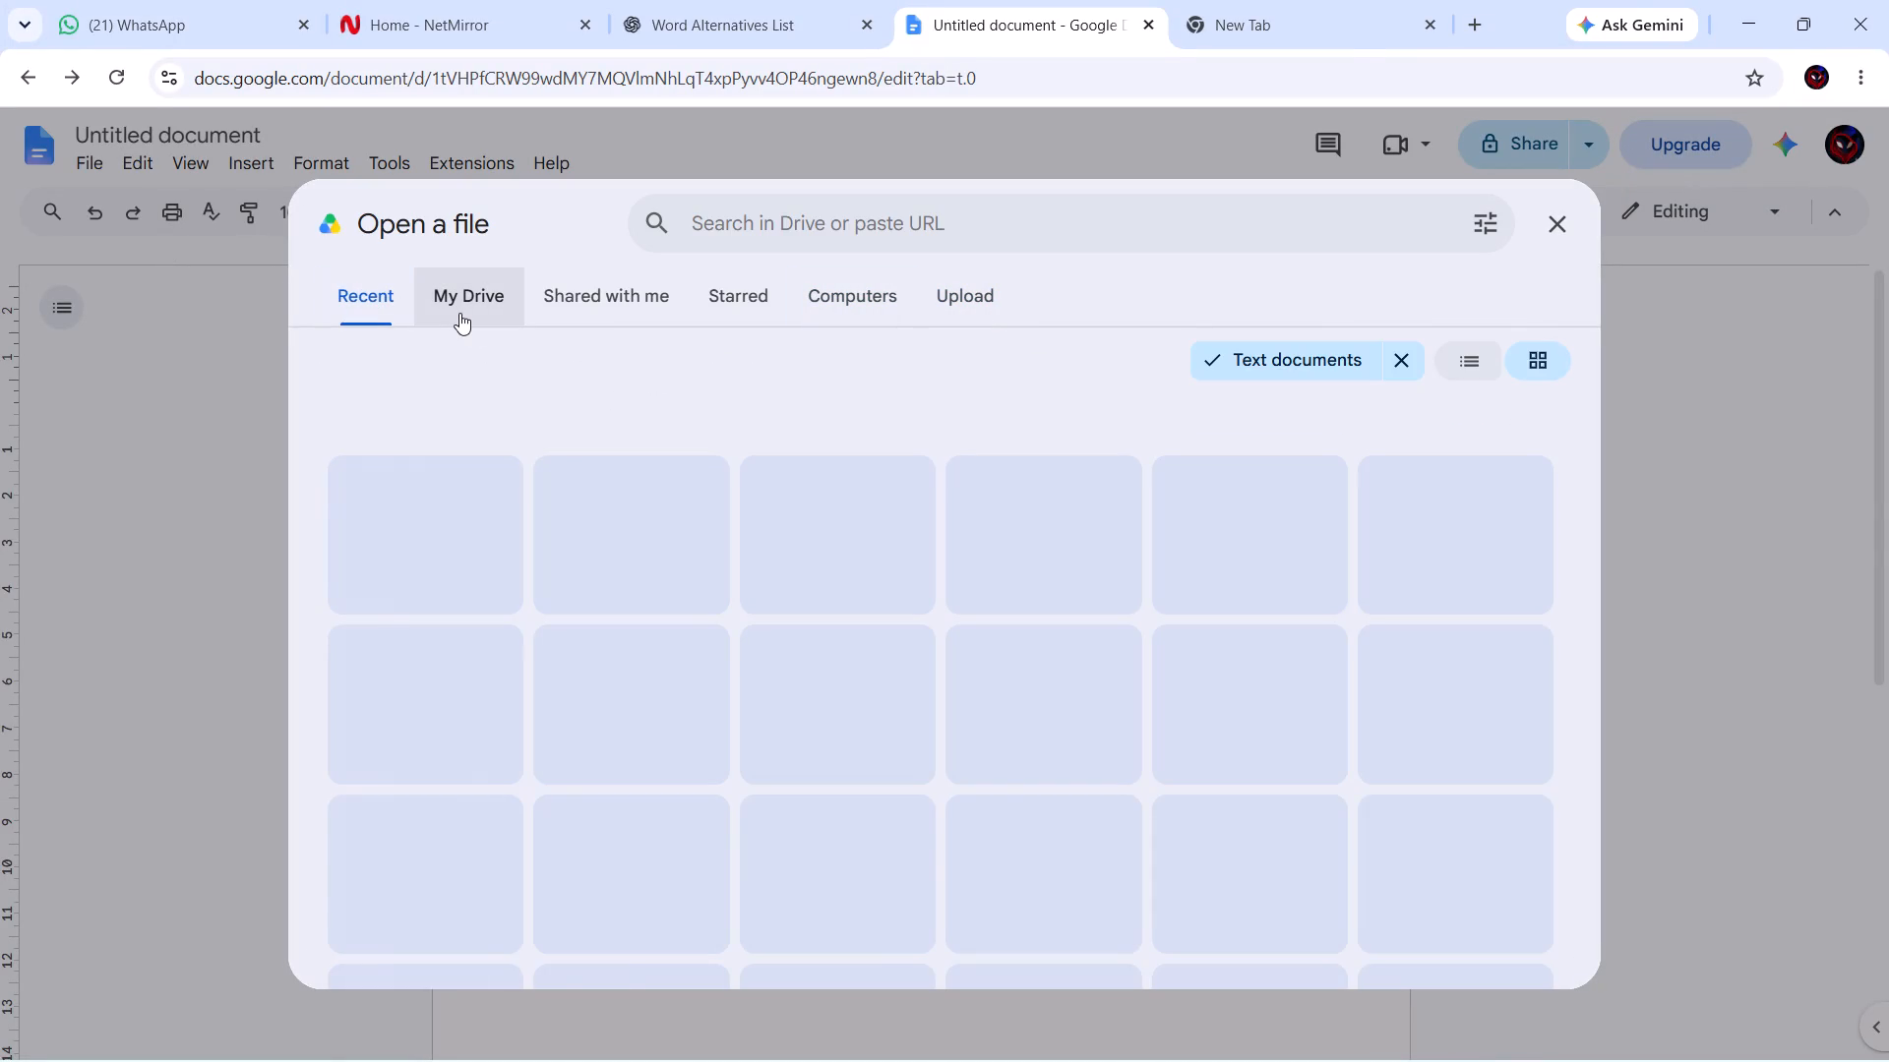
{"action": "left_click", "coordinate": [483, 509]}
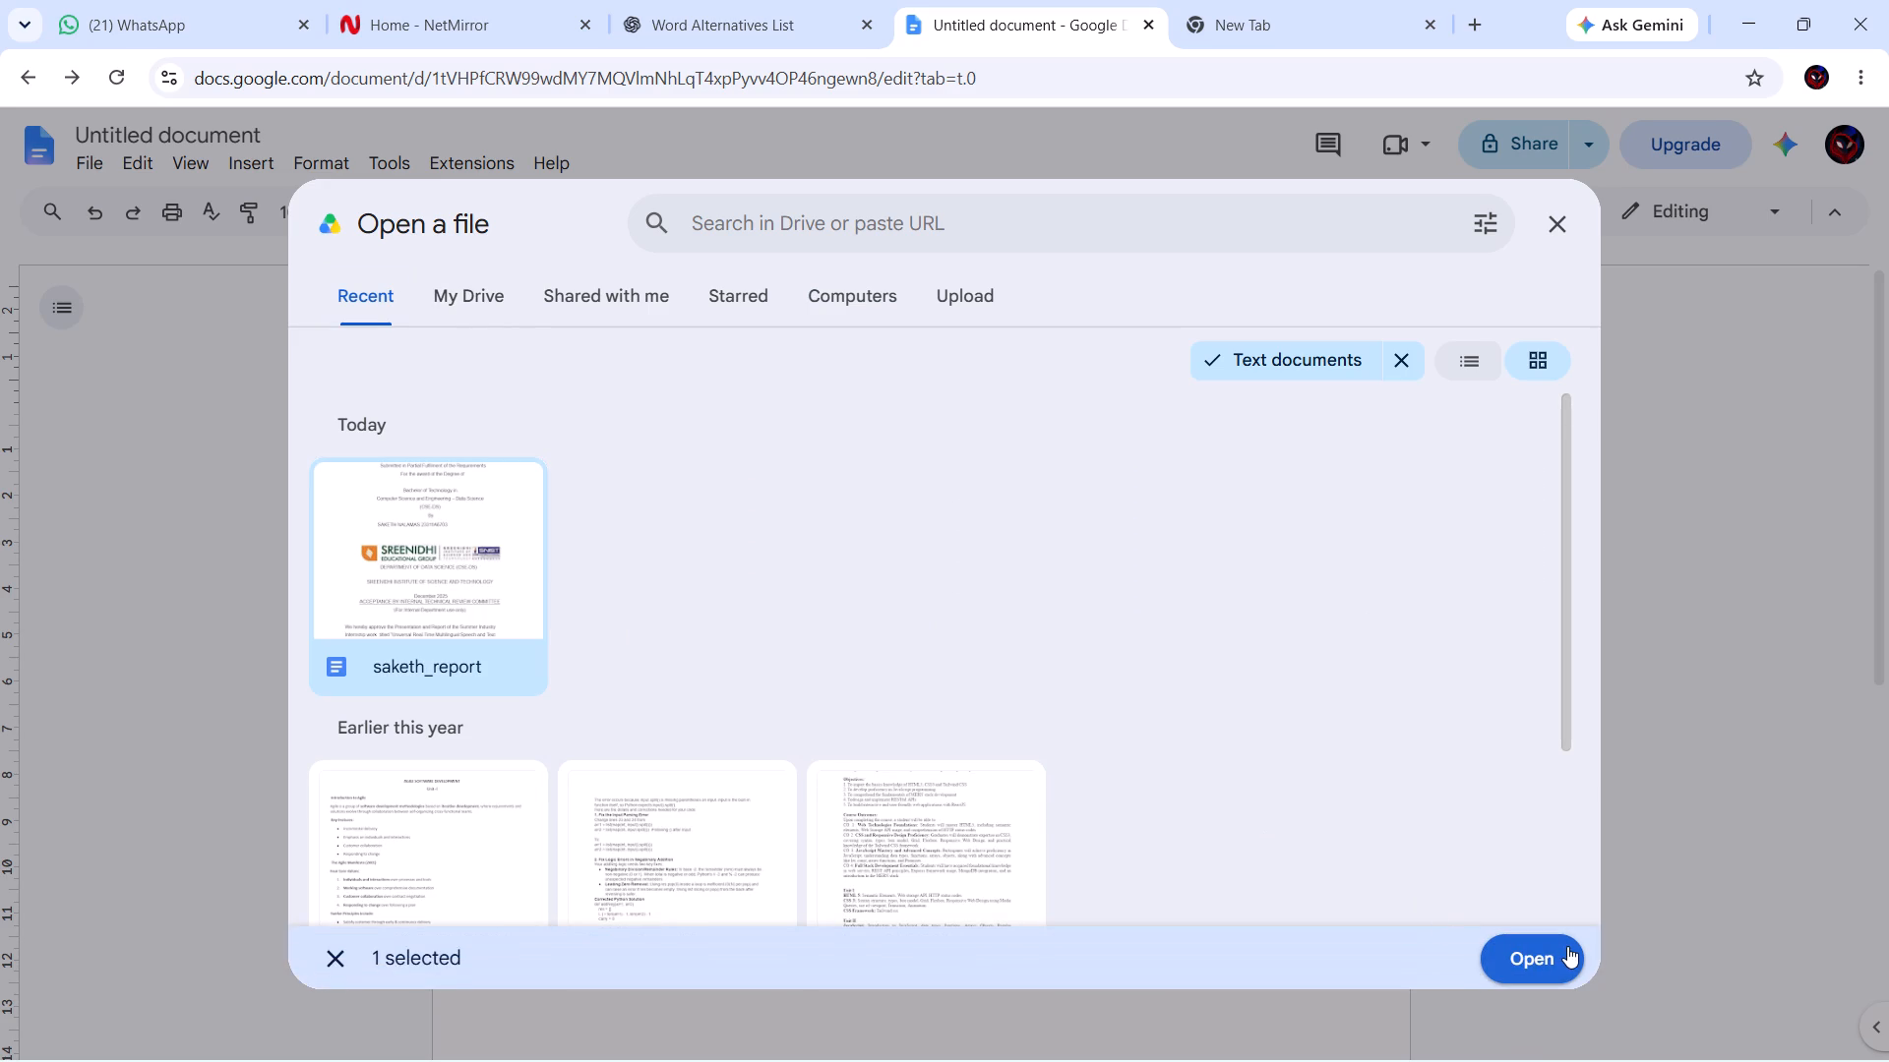
{"action": "left_click", "coordinate": [1567, 946]}
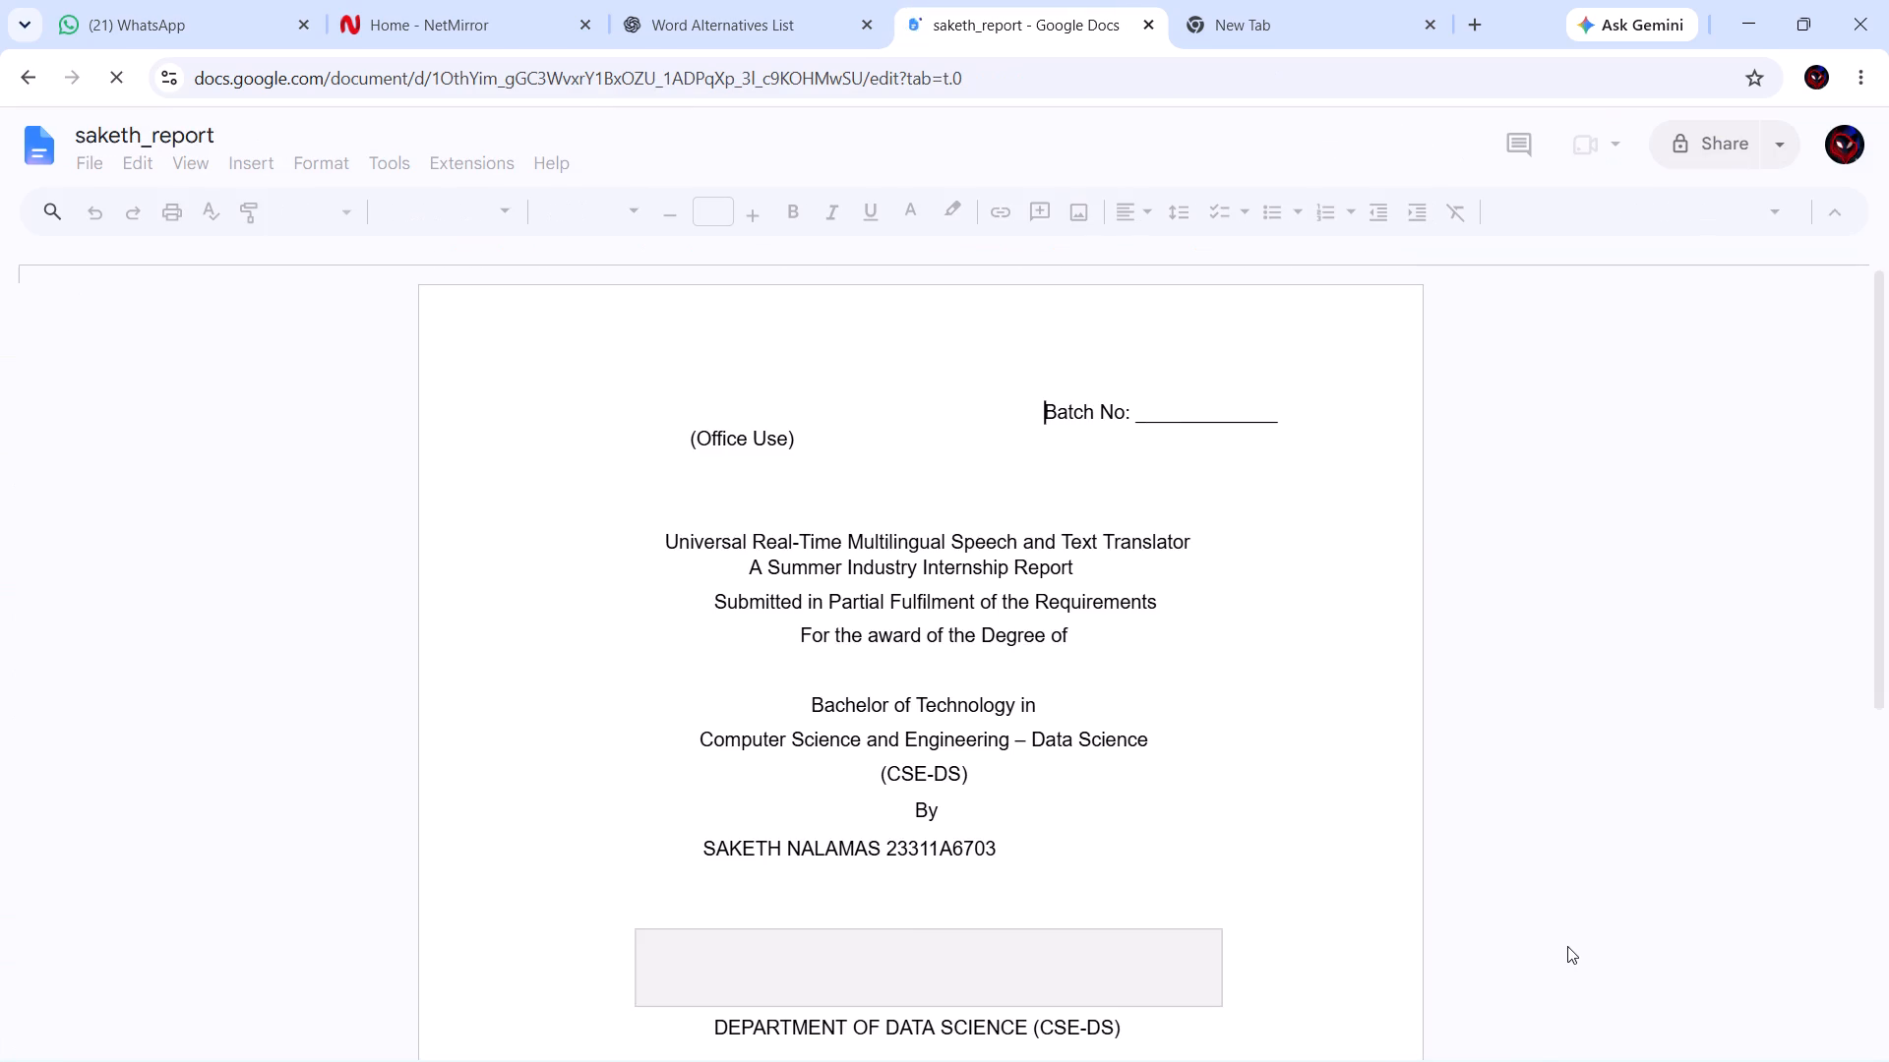
Look through saketh_report's pages as far as the list of figures, and return to the blank untitled document.
{"action": "scroll", "coordinate": [1567, 946], "scroll_direction": "down", "scroll_amount": 7}
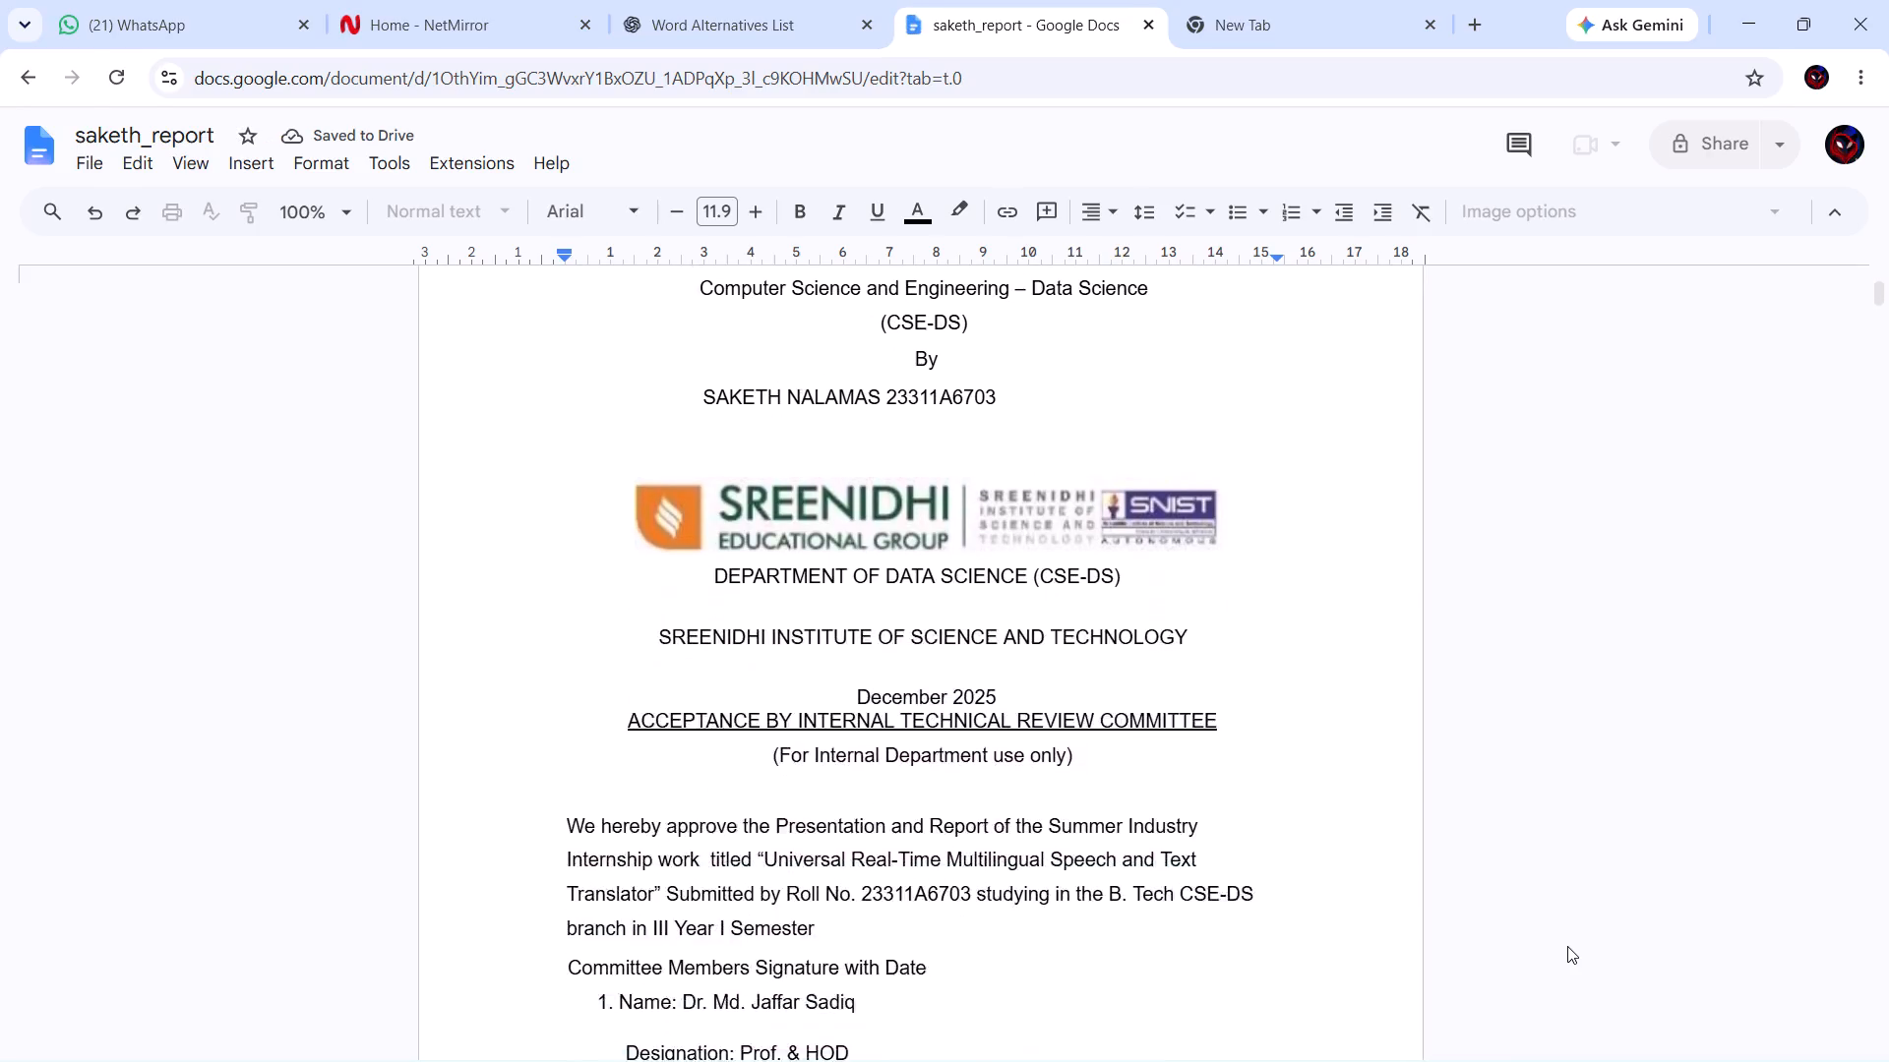
{"action": "scroll", "coordinate": [1567, 946], "scroll_direction": "down", "scroll_amount": 13}
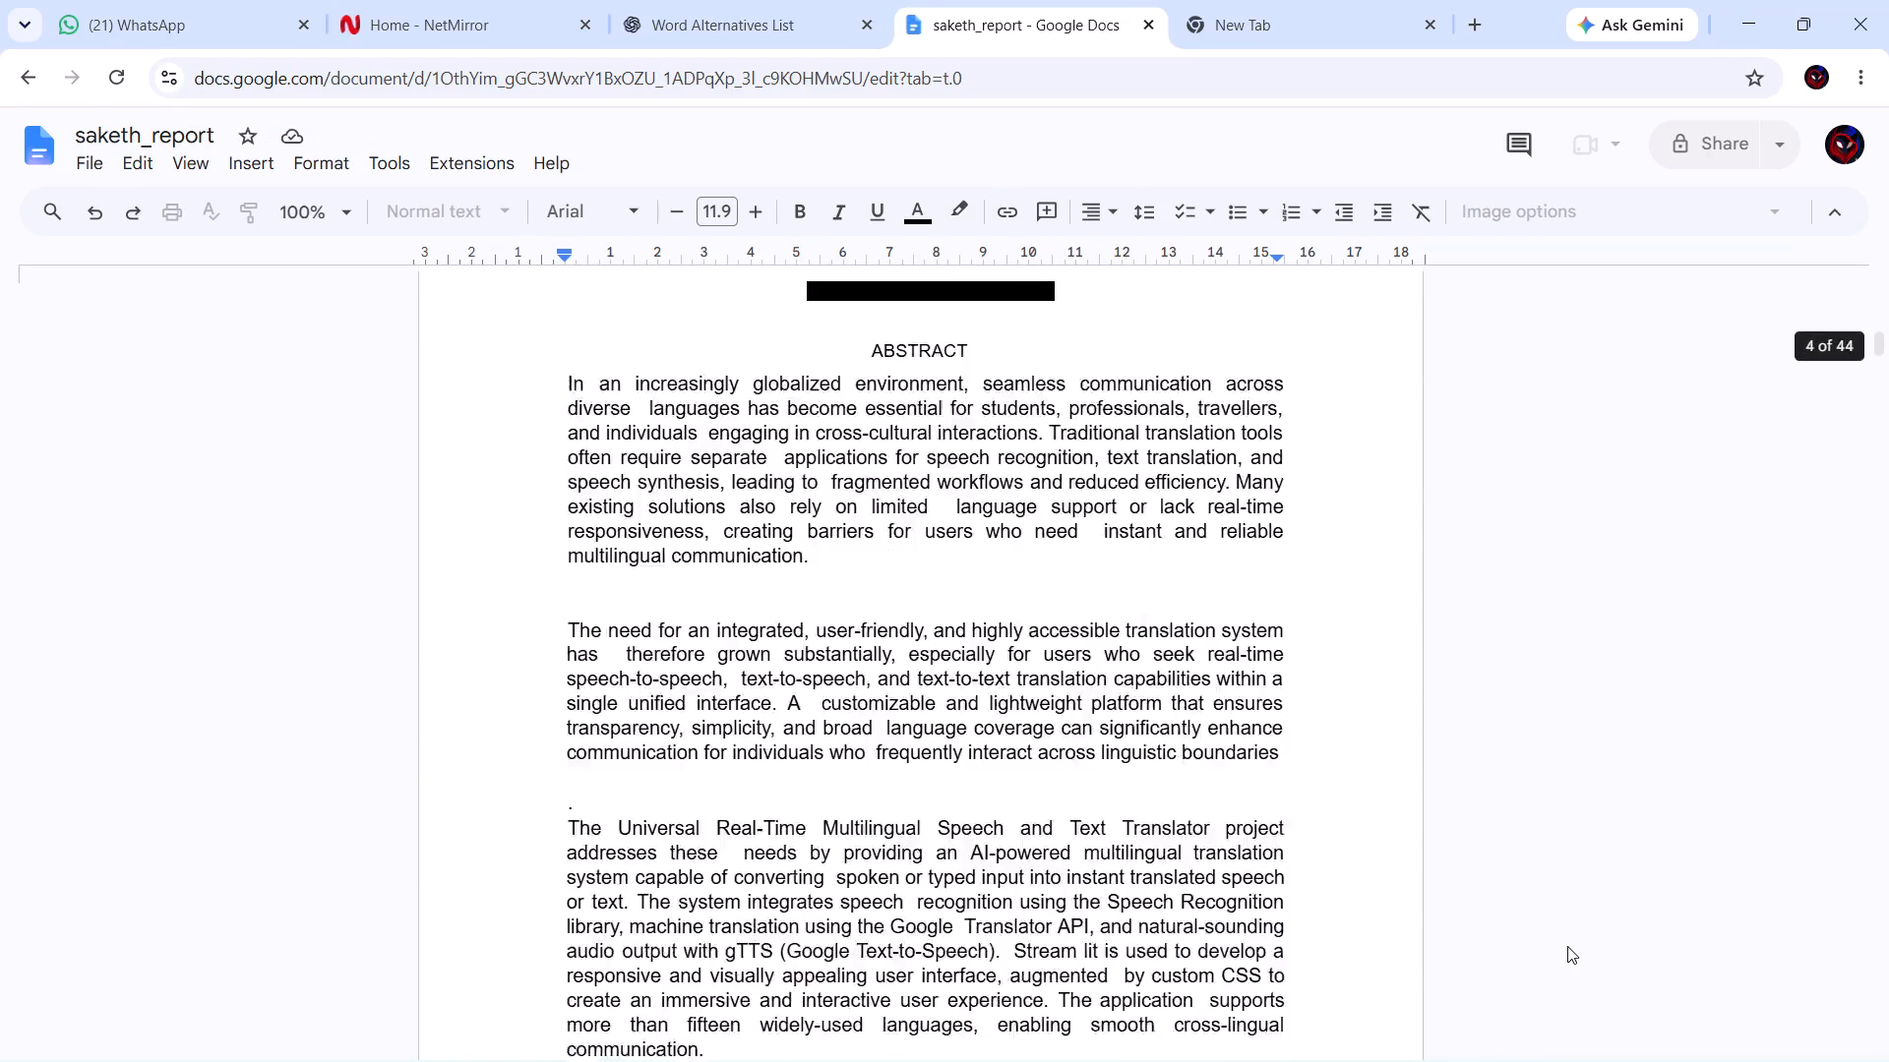
{"action": "scroll", "coordinate": [1567, 946], "scroll_direction": "down", "scroll_amount": 8}
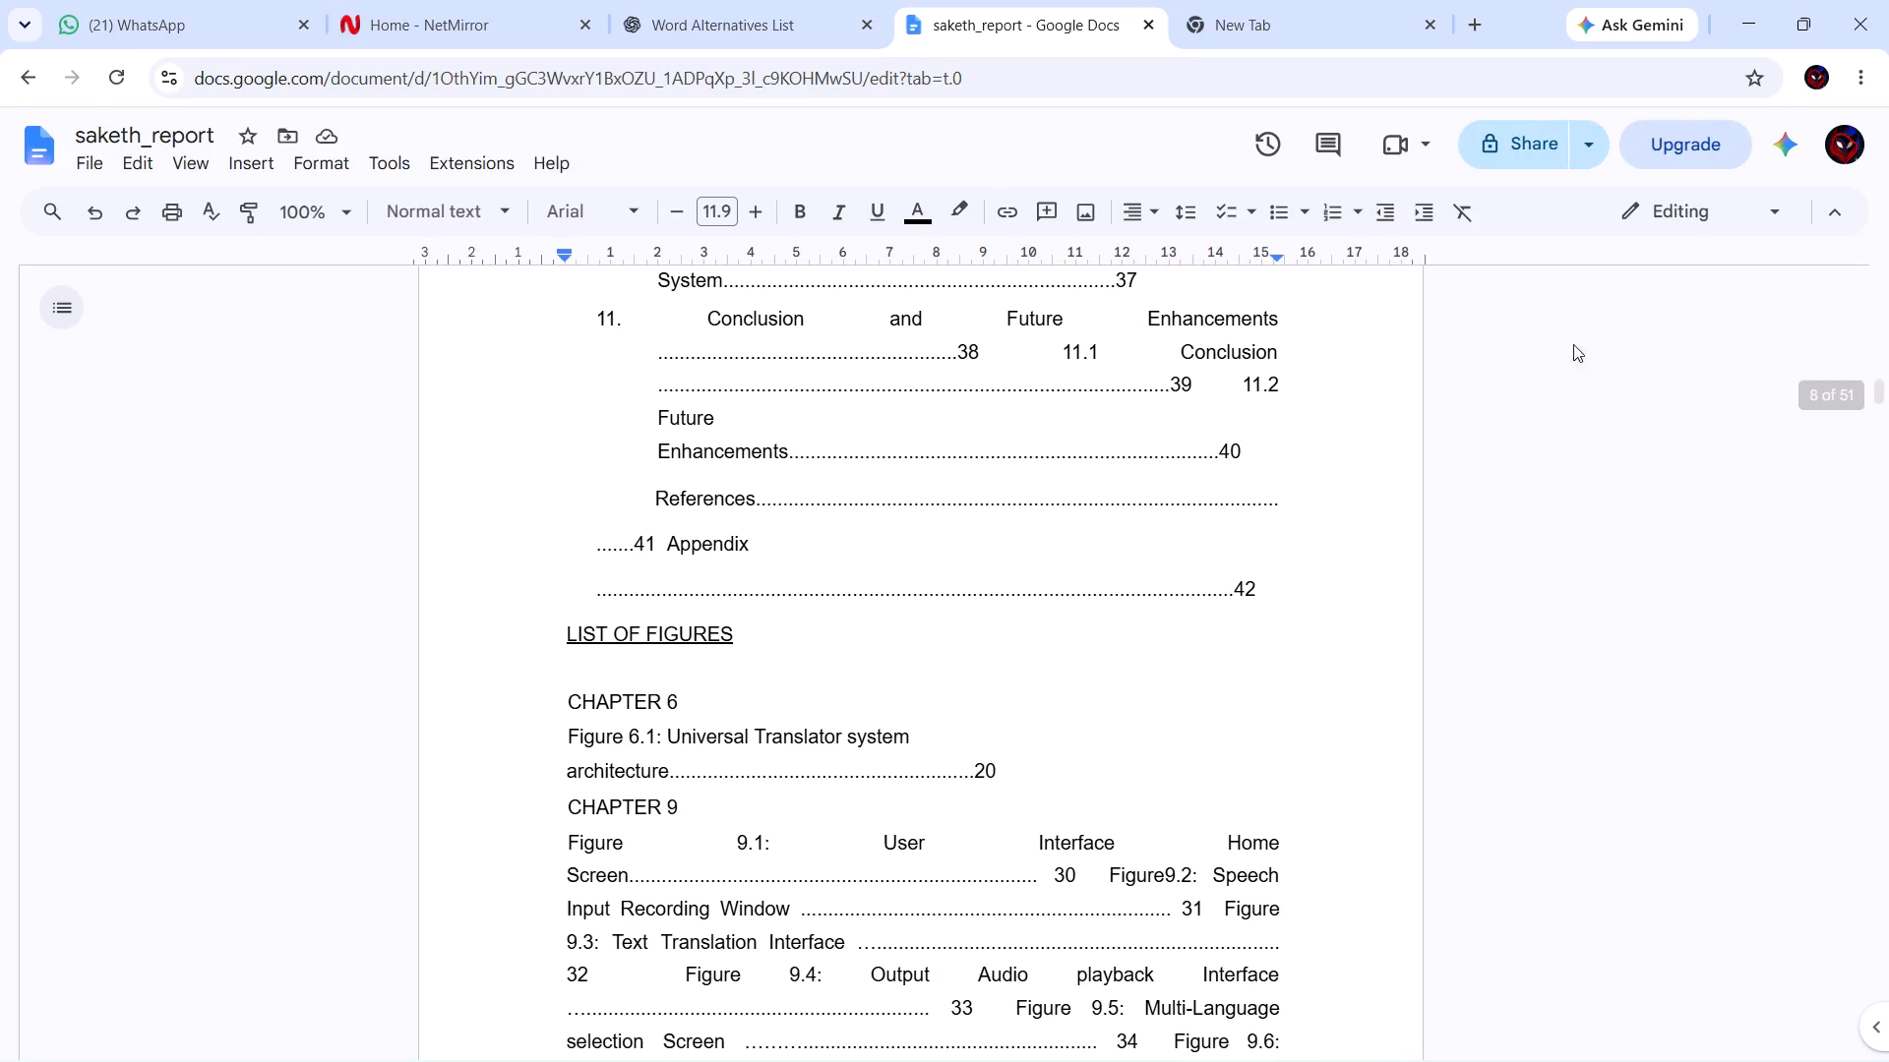
{"action": "left_click", "coordinate": [27, 90]}
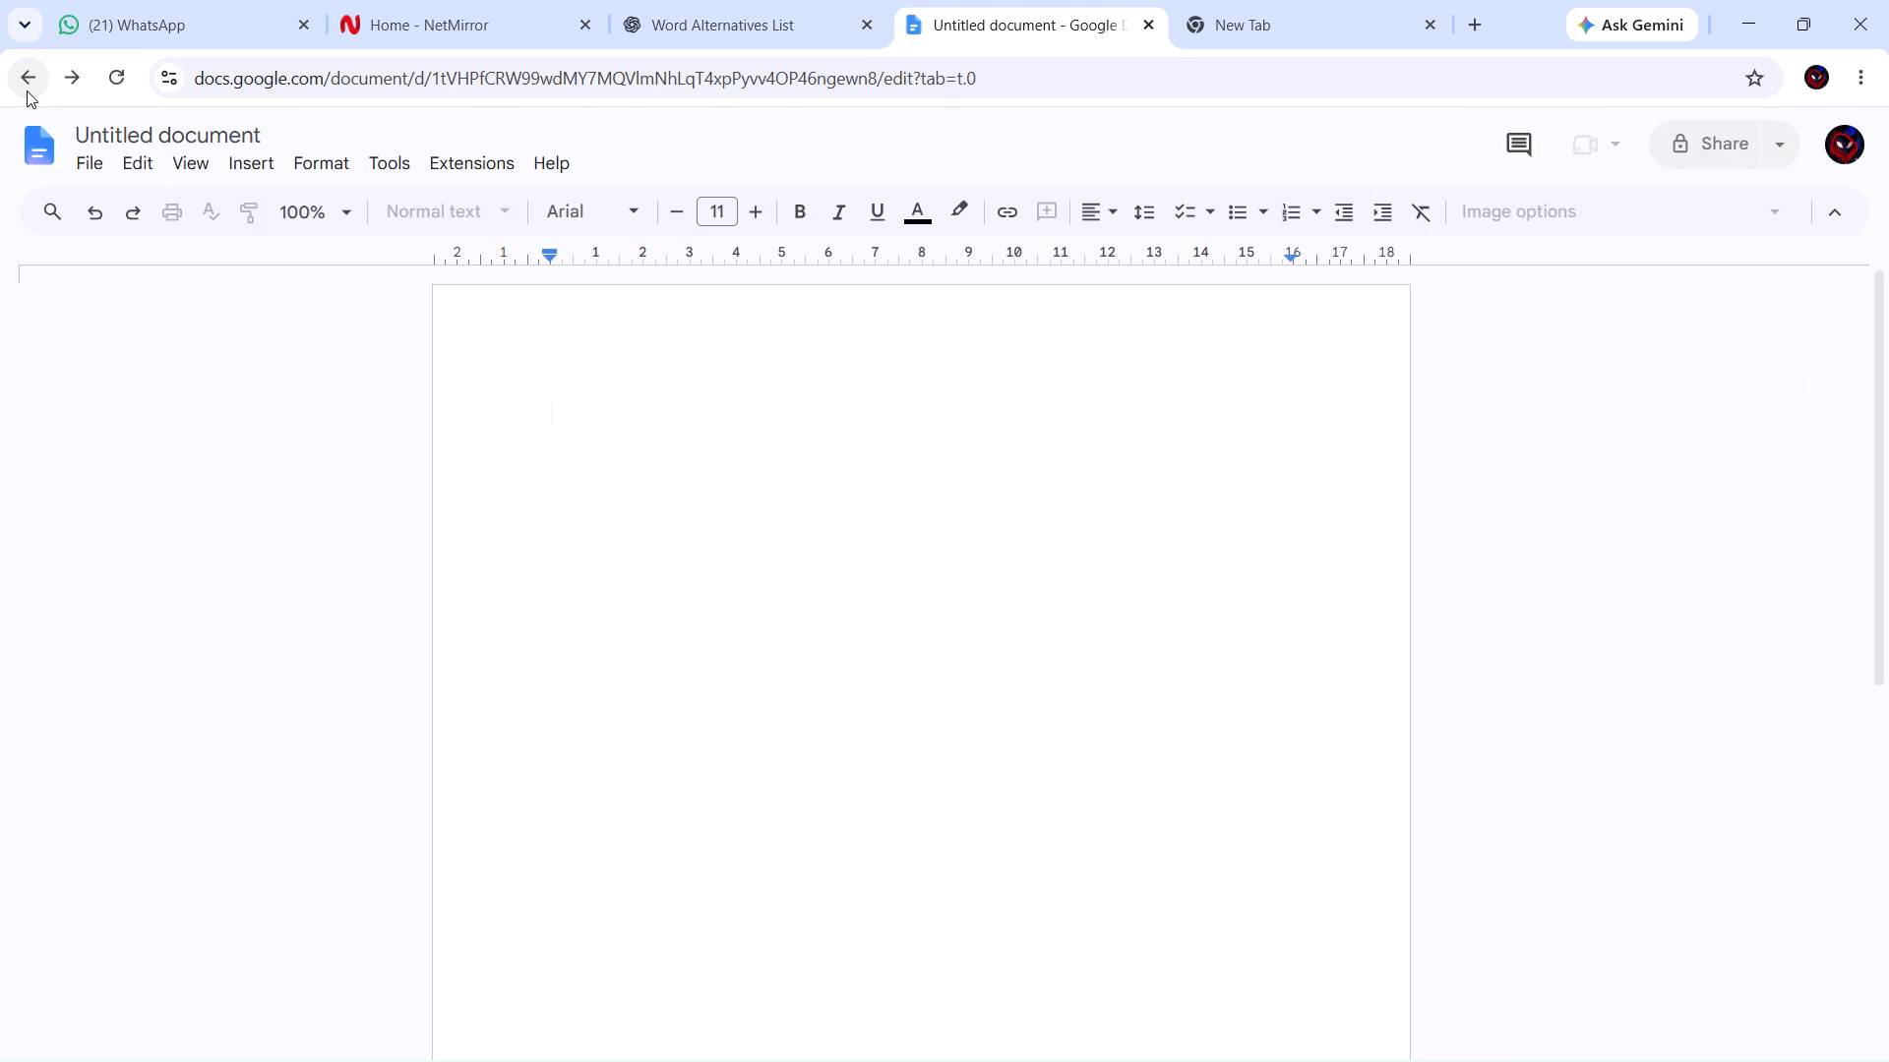
{"action": "scroll", "coordinate": [869, 682], "scroll_direction": "down", "scroll_amount": 9}
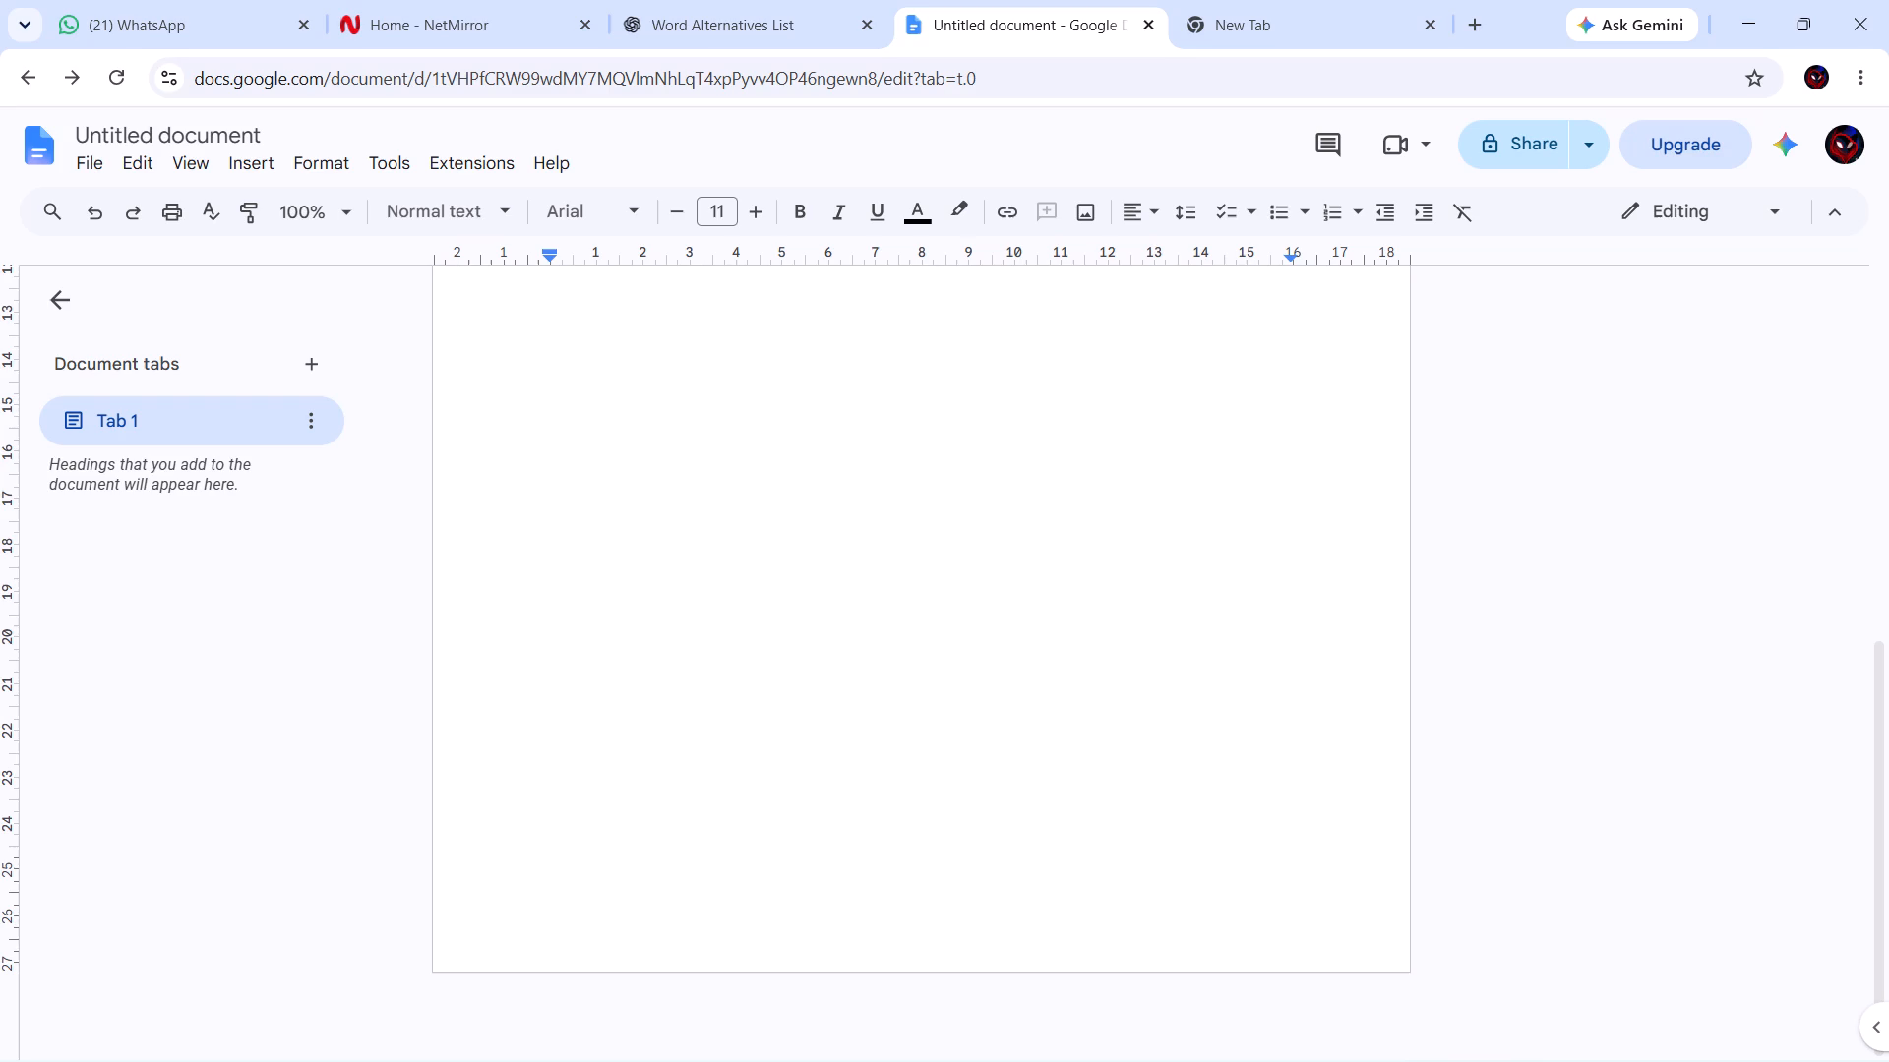
{"action": "scroll", "coordinate": [869, 682], "scroll_direction": "down", "scroll_amount": 1}
{"action": "scroll", "coordinate": [869, 682], "scroll_direction": "up", "scroll_amount": 5}
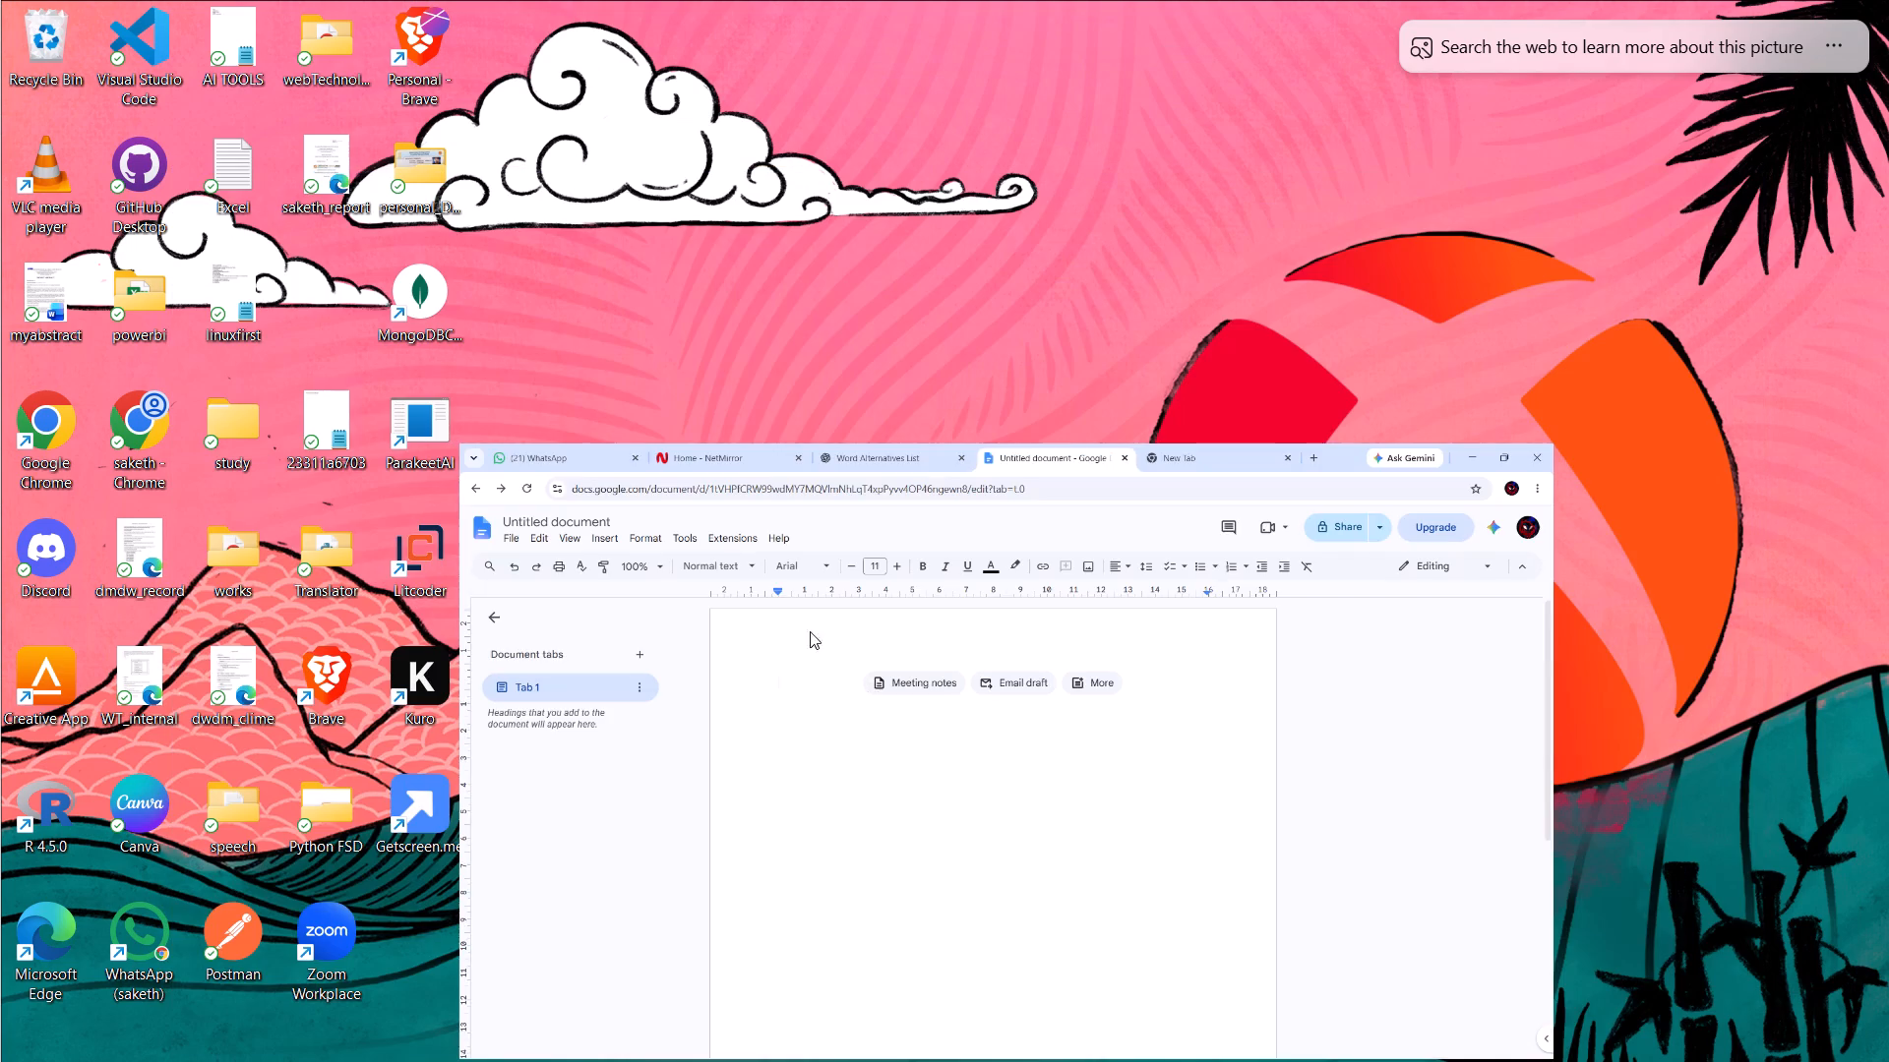
From the Windows desktop, choose Word as the app for opening the saketh_report PDF.
{"action": "right_click", "coordinate": [320, 171]}
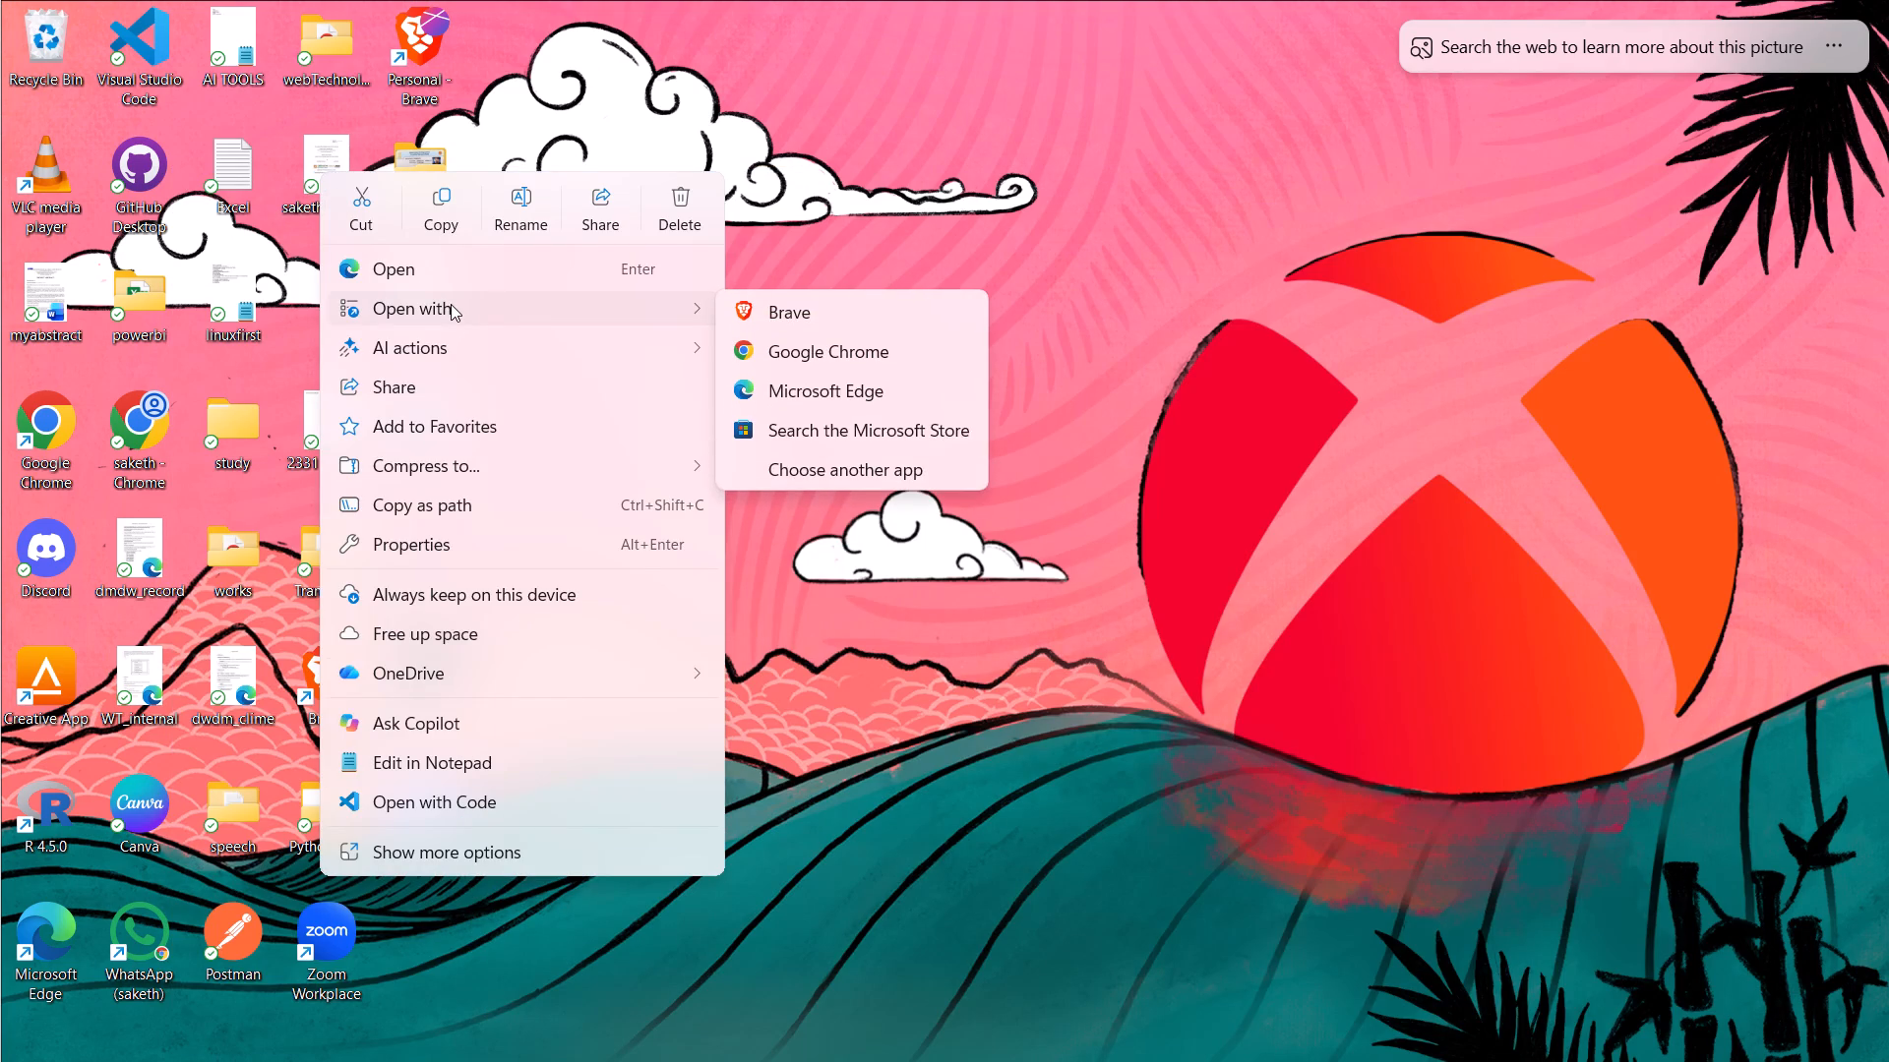
{"action": "left_click", "coordinate": [887, 460]}
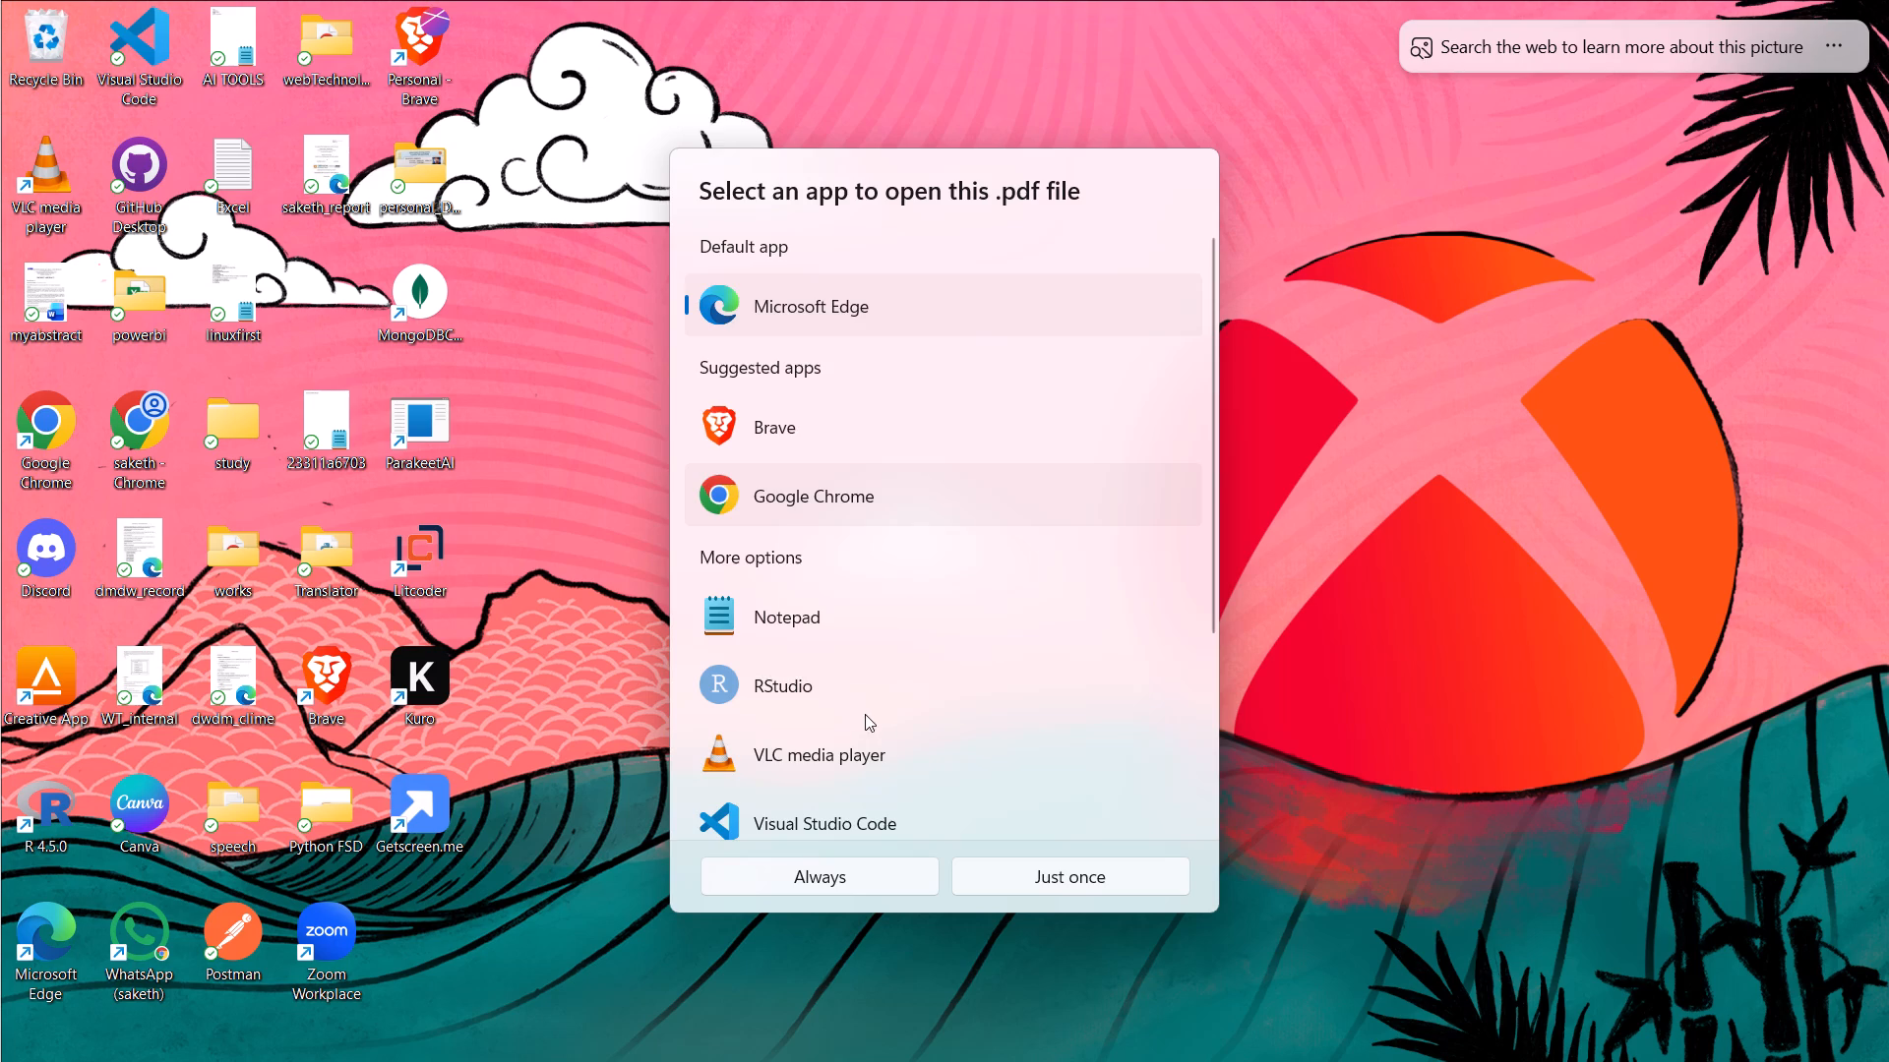
{"action": "scroll", "coordinate": [838, 815], "scroll_direction": "down", "scroll_amount": 1}
{"action": "left_click", "coordinate": [863, 792]}
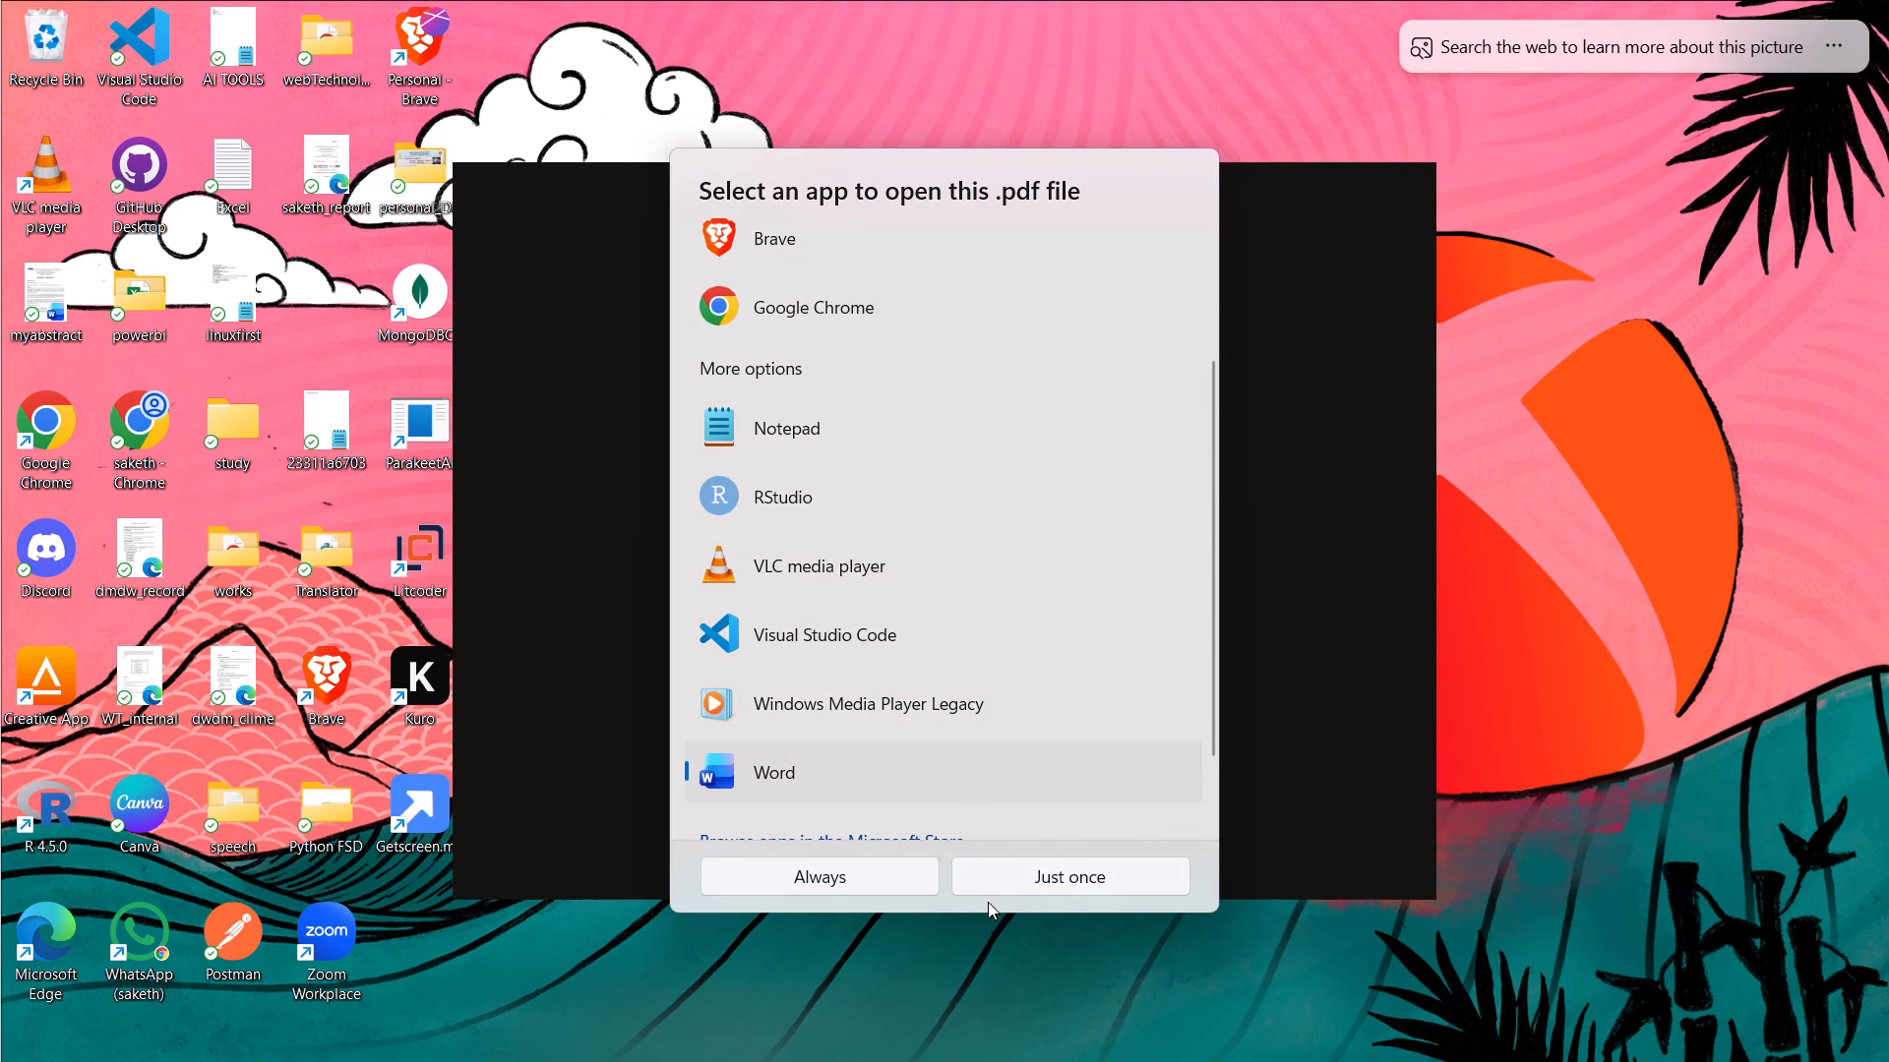
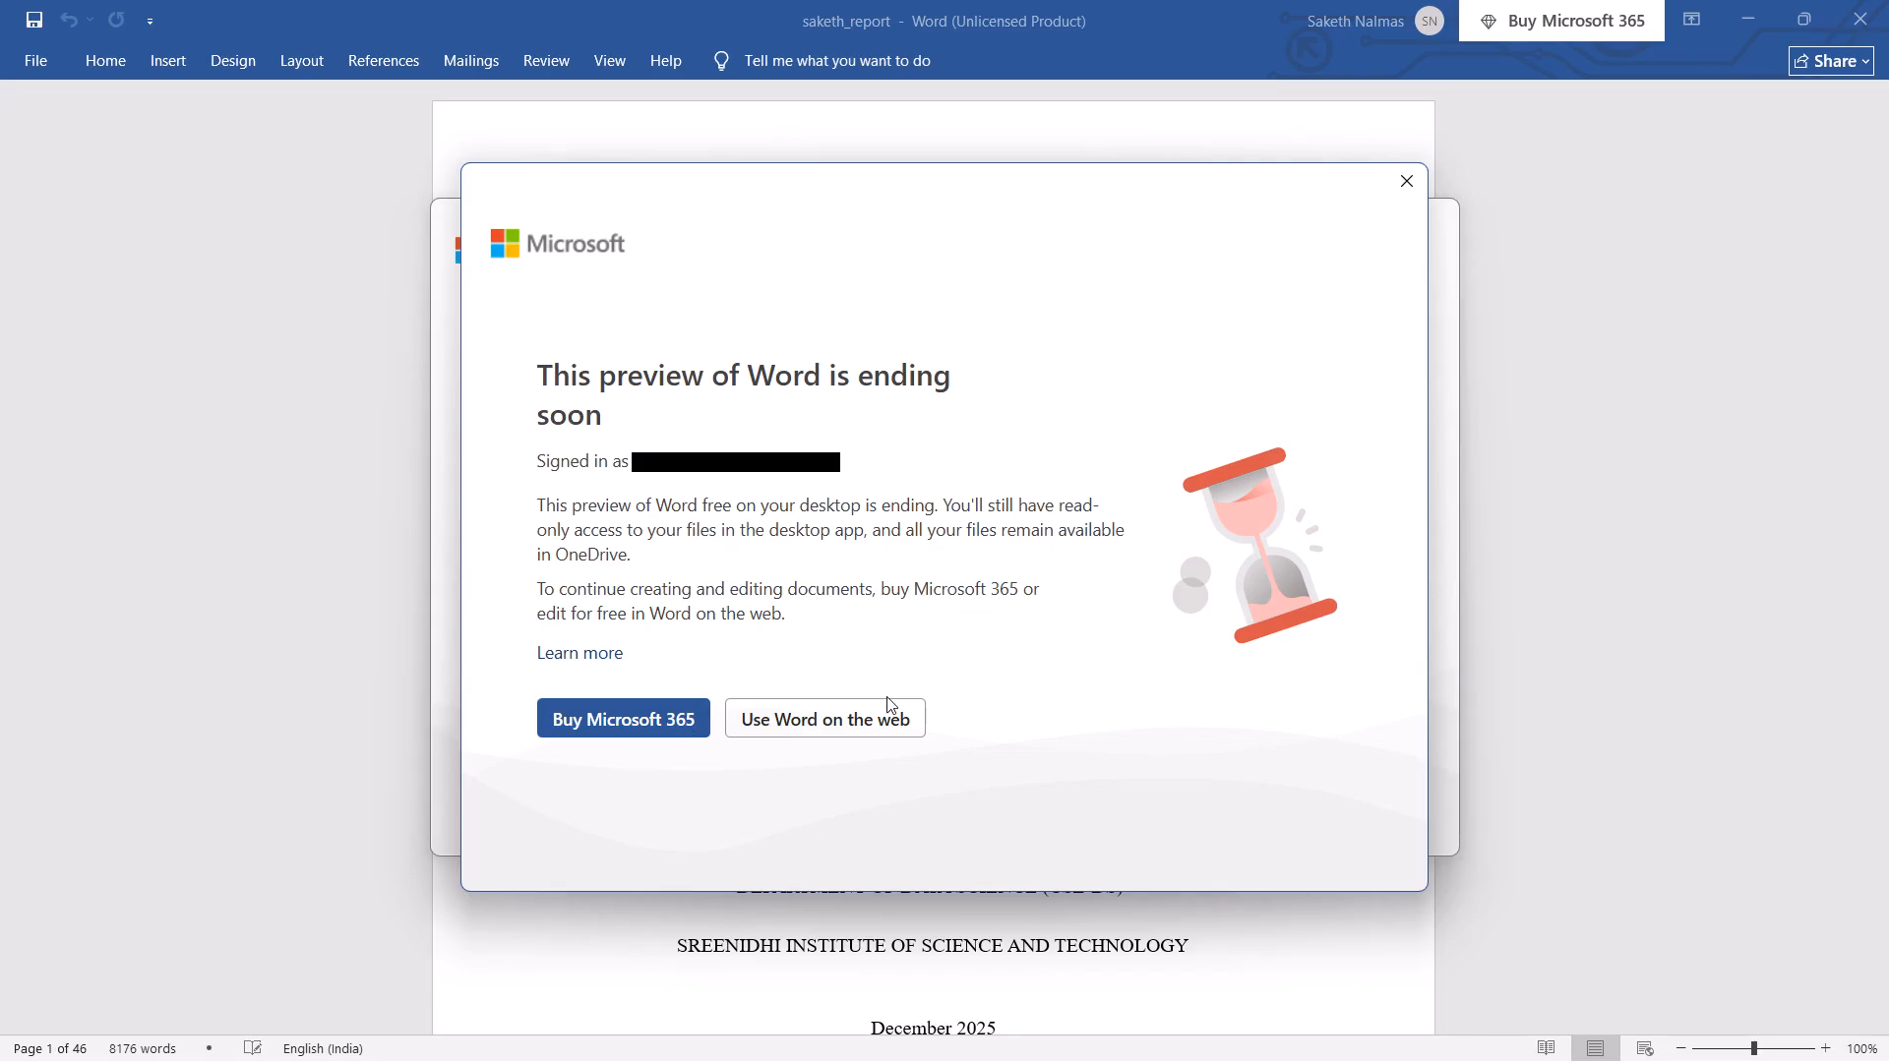
{"action": "left_click", "coordinate": [873, 717]}
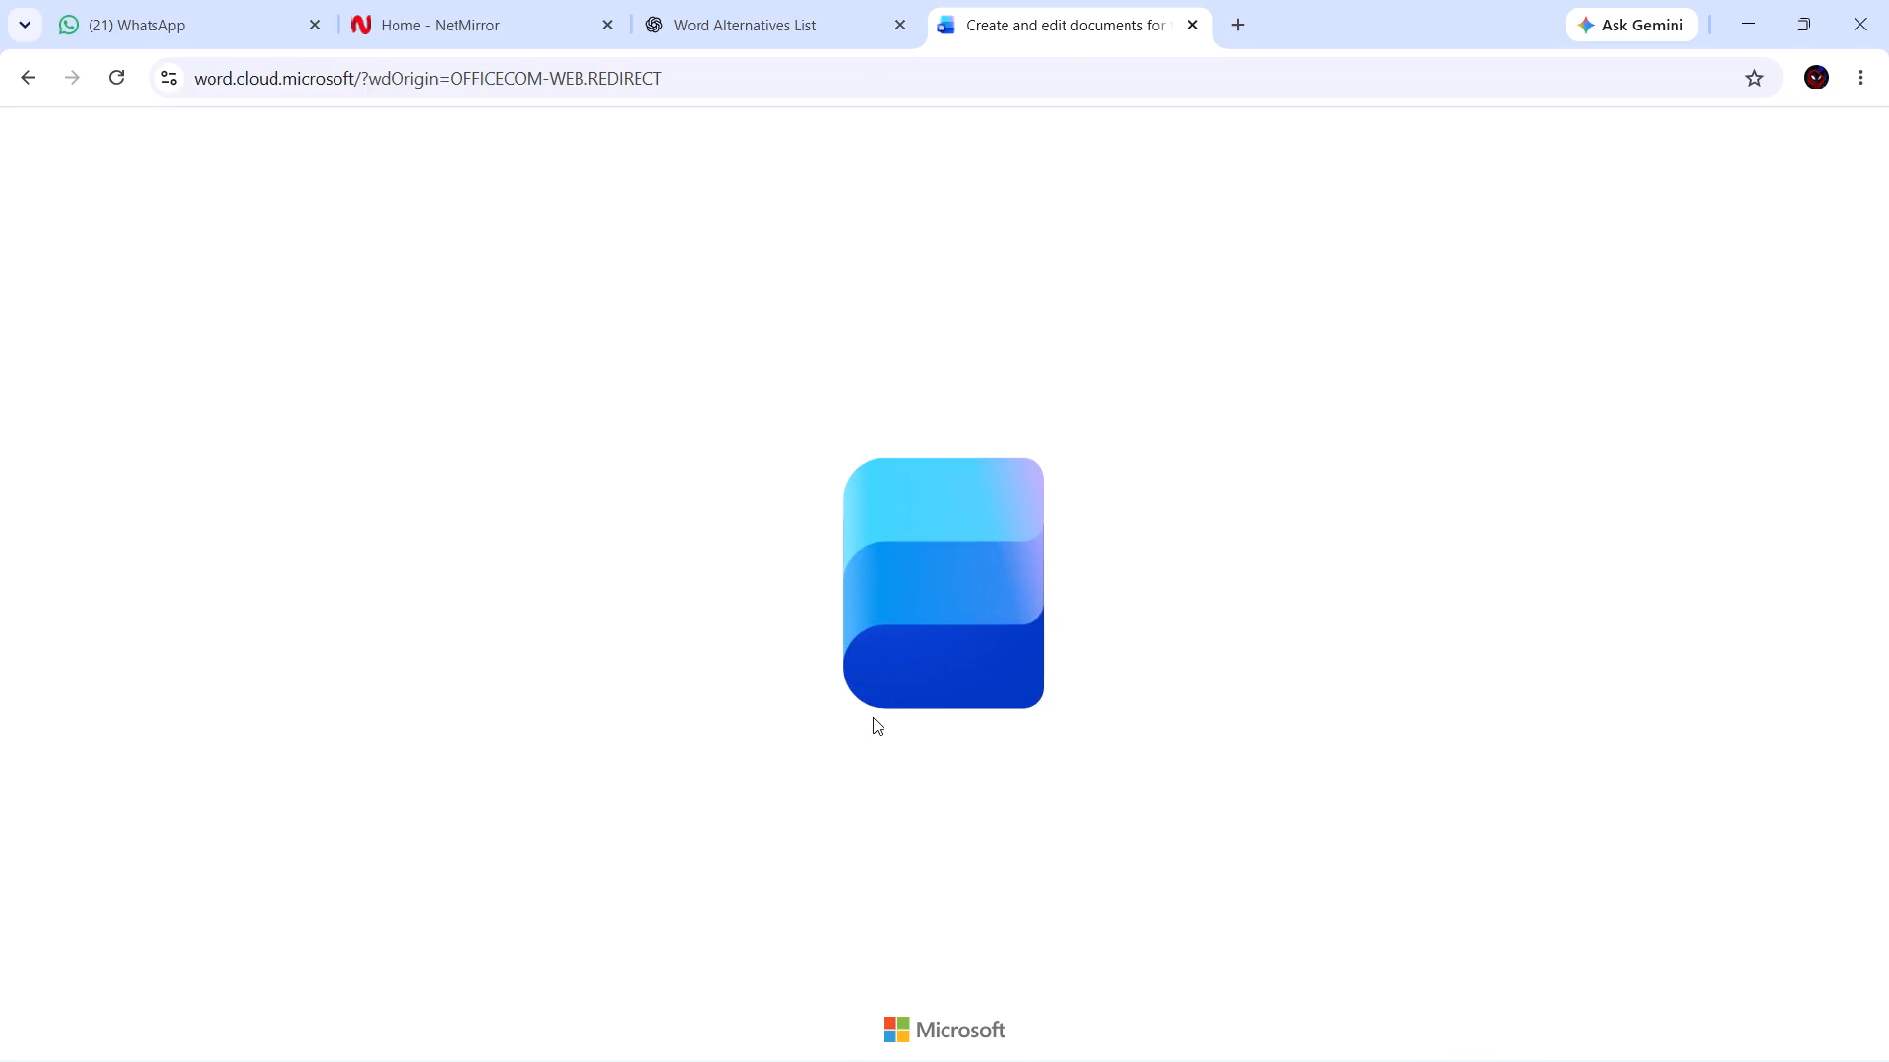
Search Google for "edit pdf" in a new tab and open Adobe's Free PDF Editor result.
{"action": "left_click", "coordinate": [1249, 17]}
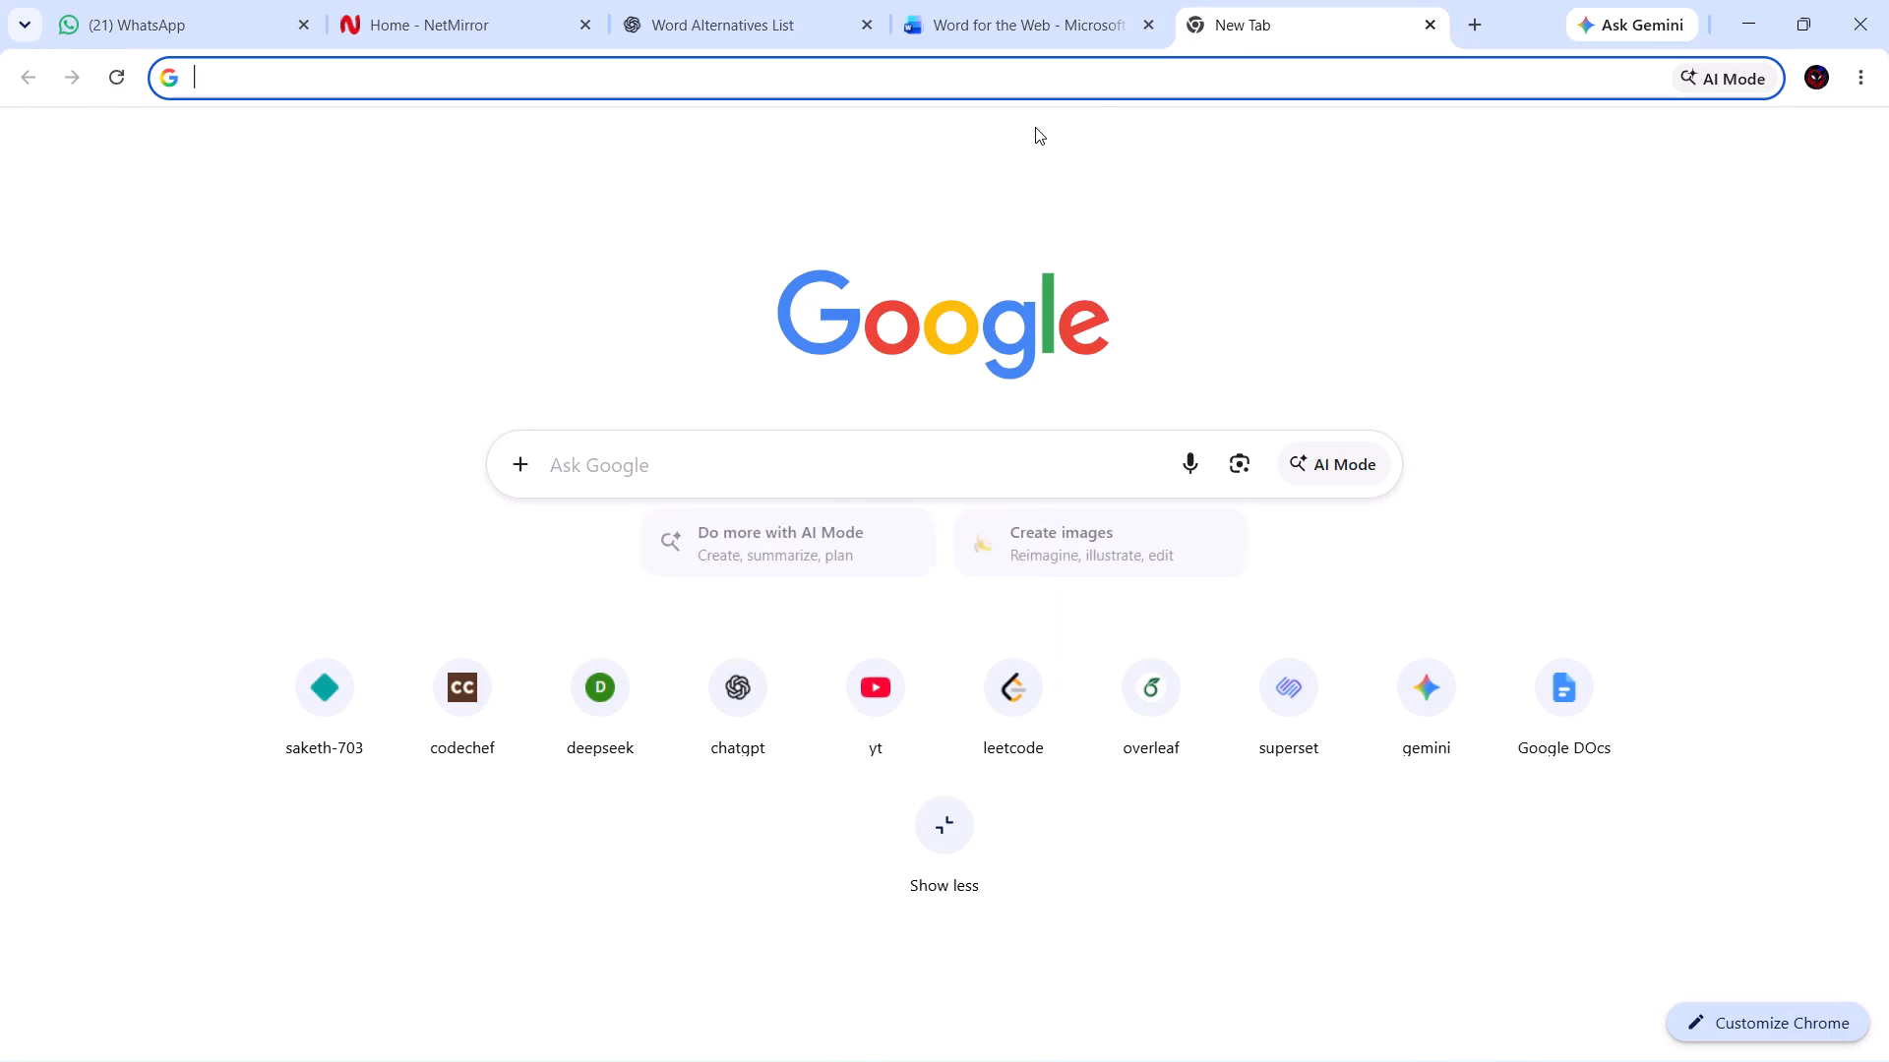
{"action": "type", "text": "edit"}
{"action": "key", "text": "space"}
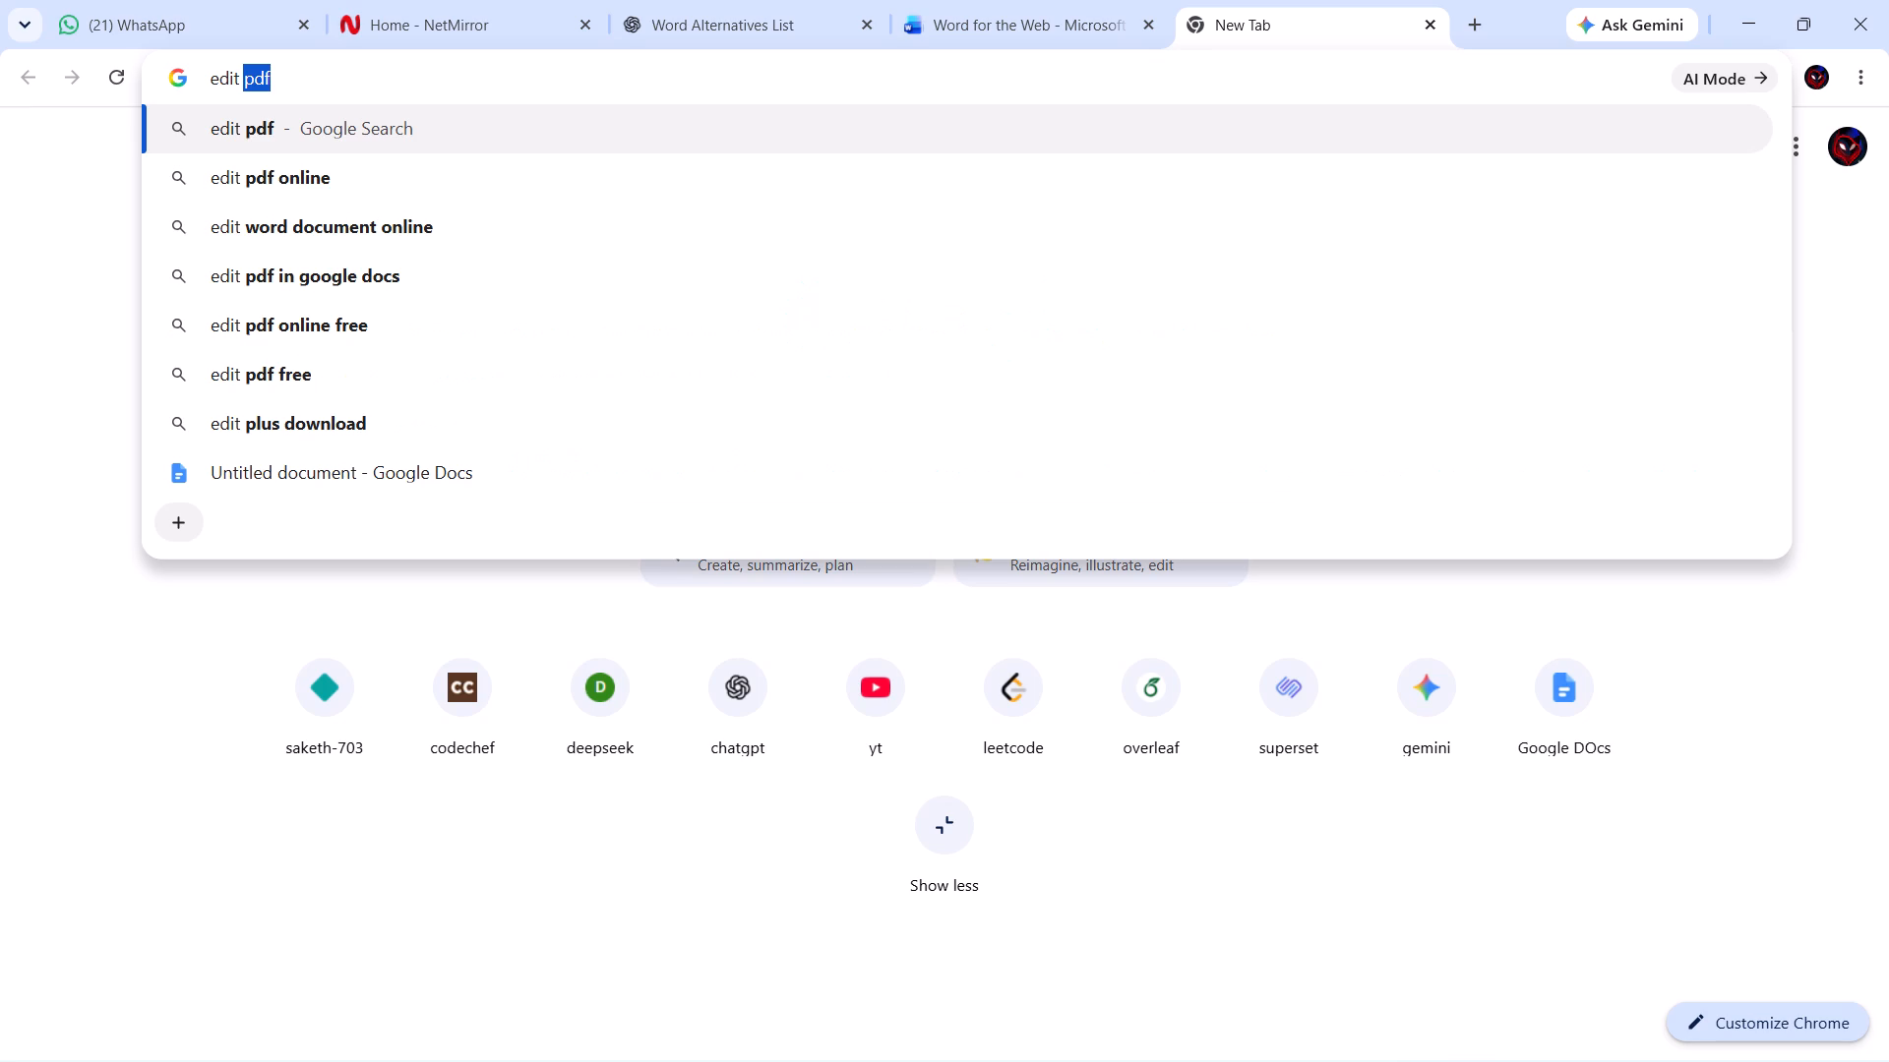
{"action": "key", "text": "Return"}
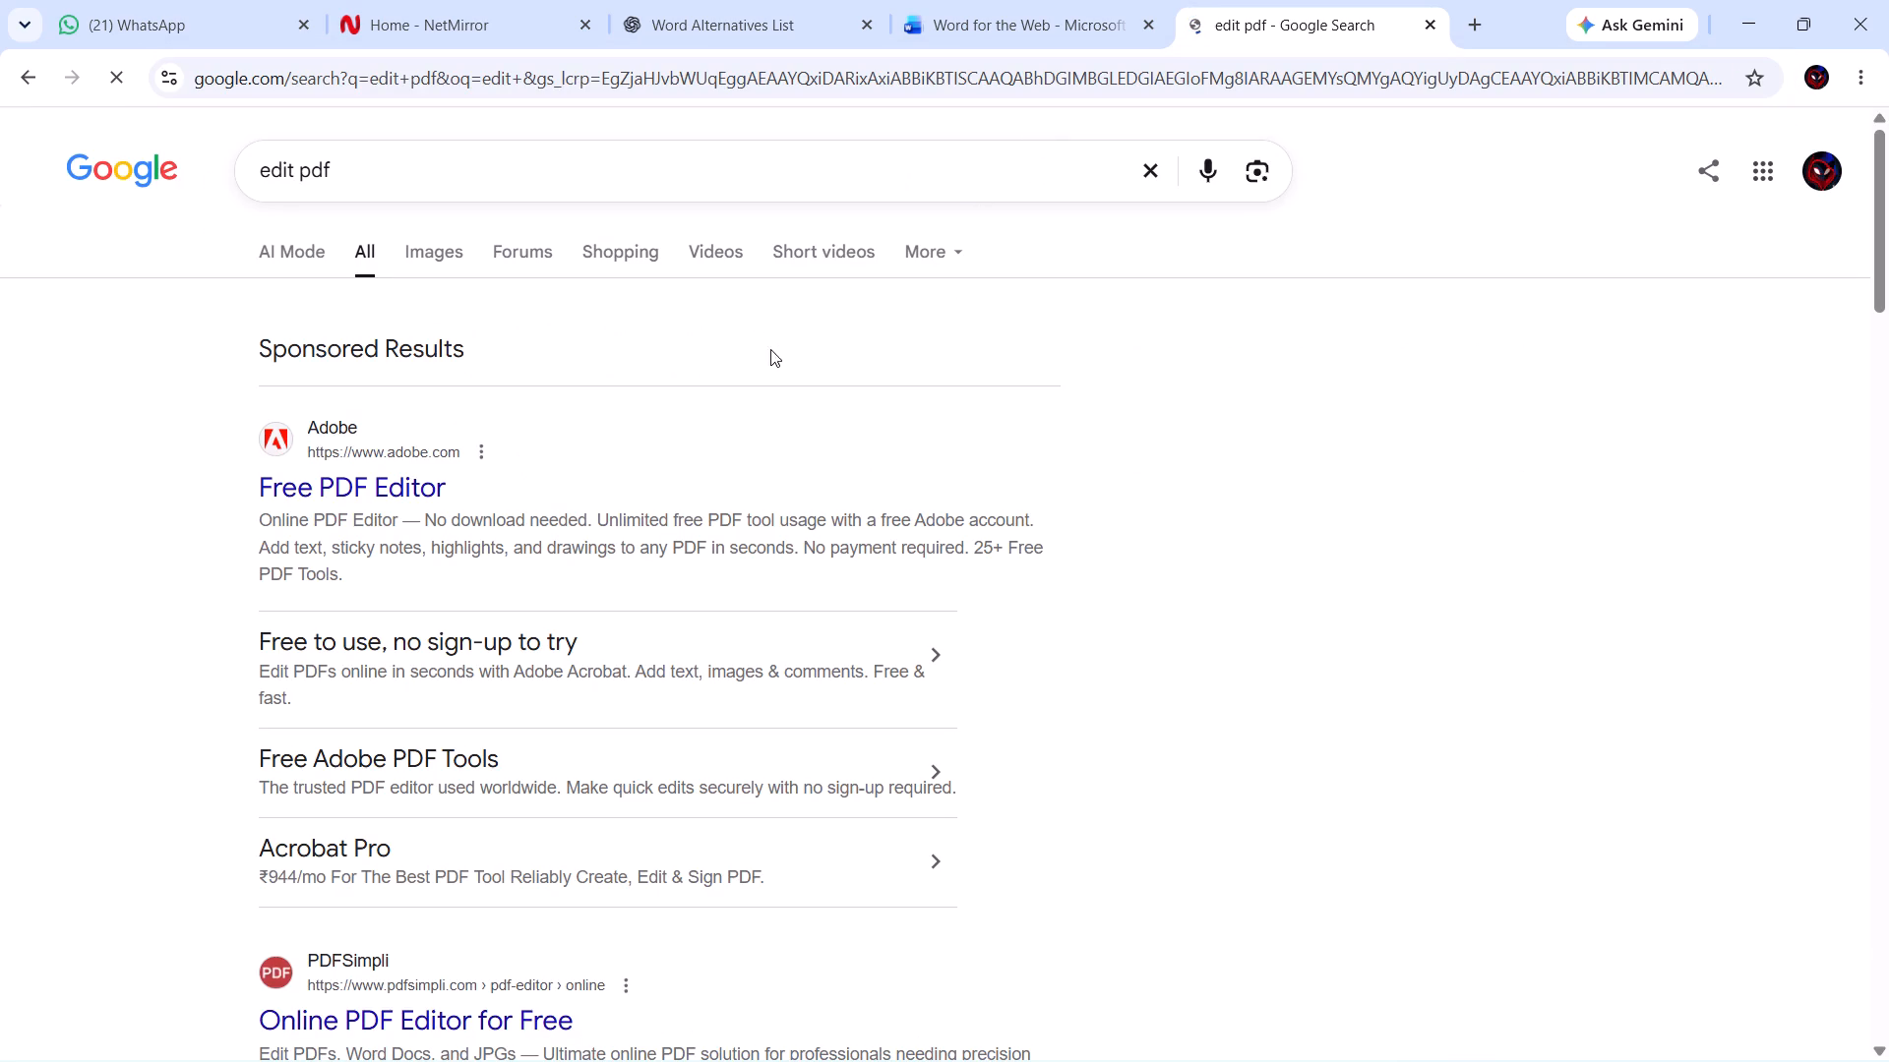
{"action": "left_click", "coordinate": [430, 481]}
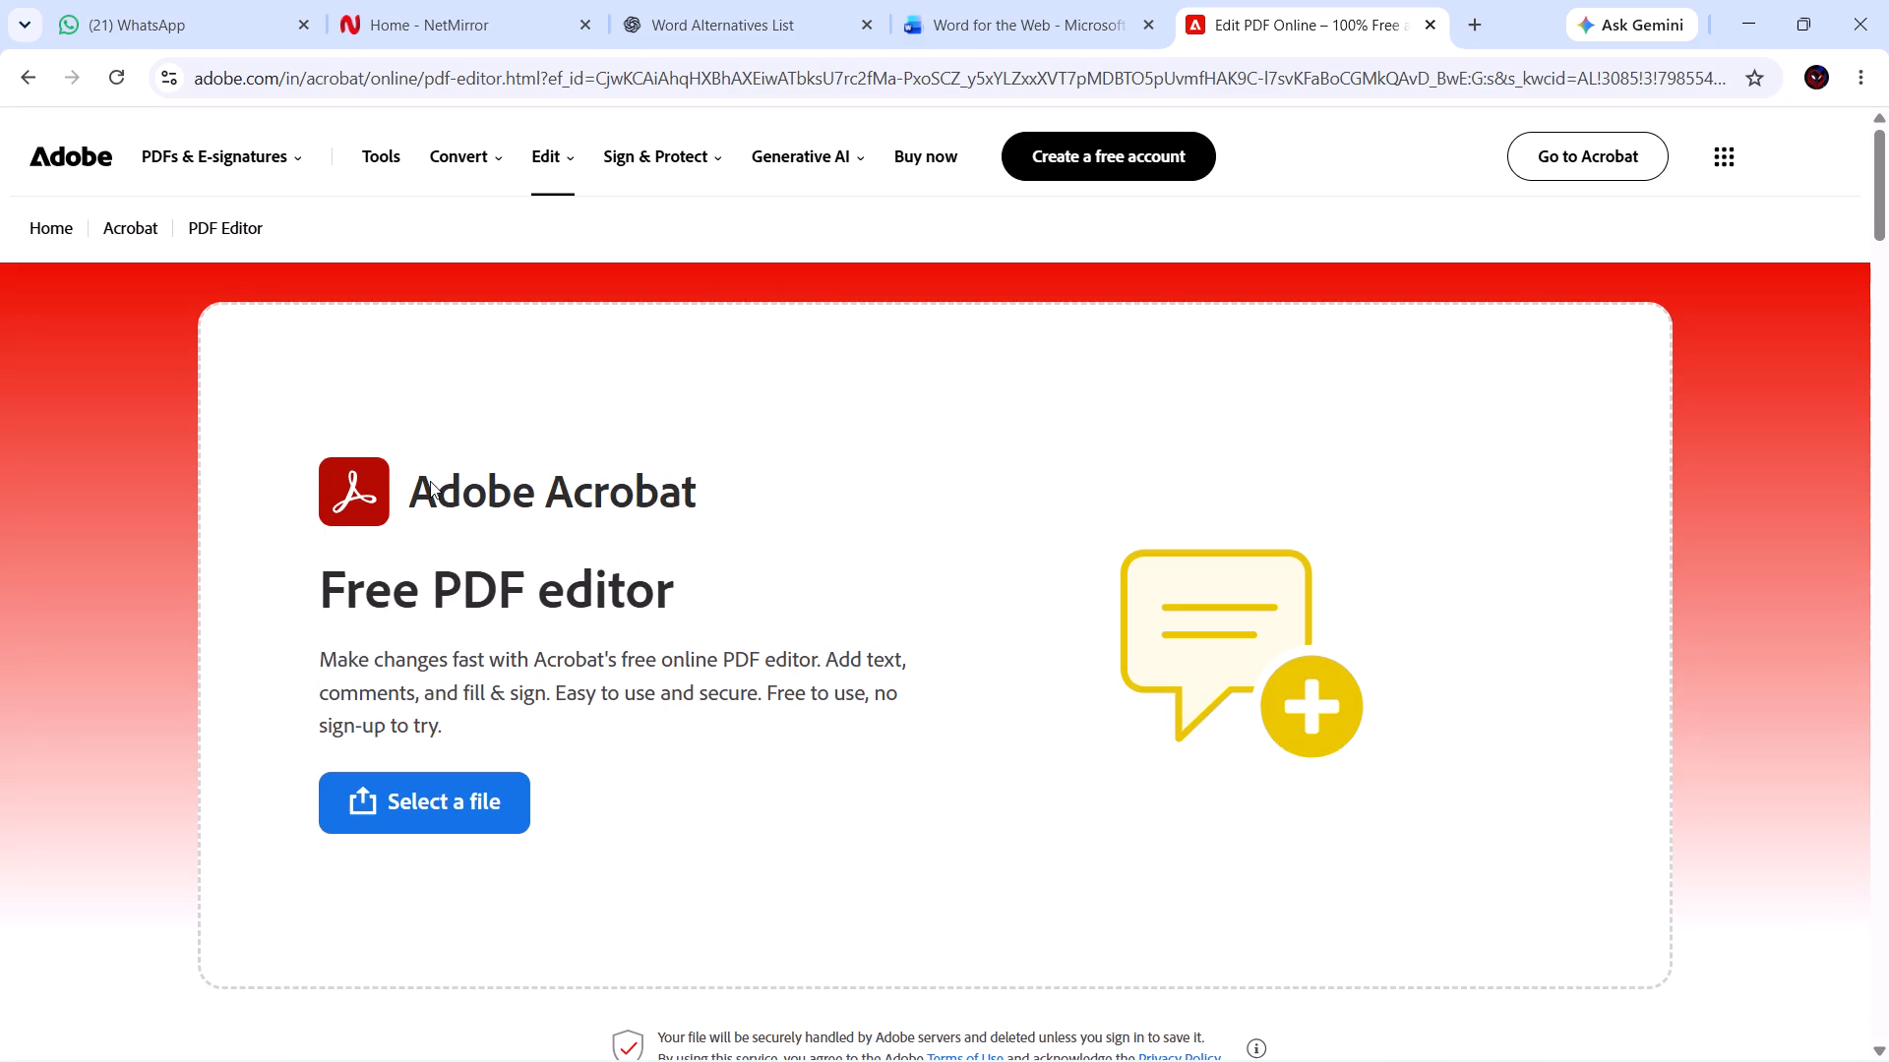
Upload the saketh_report PDF from the Desktop folder to Adobe Acrobat's online PDF editor.
{"action": "left_click", "coordinate": [457, 797]}
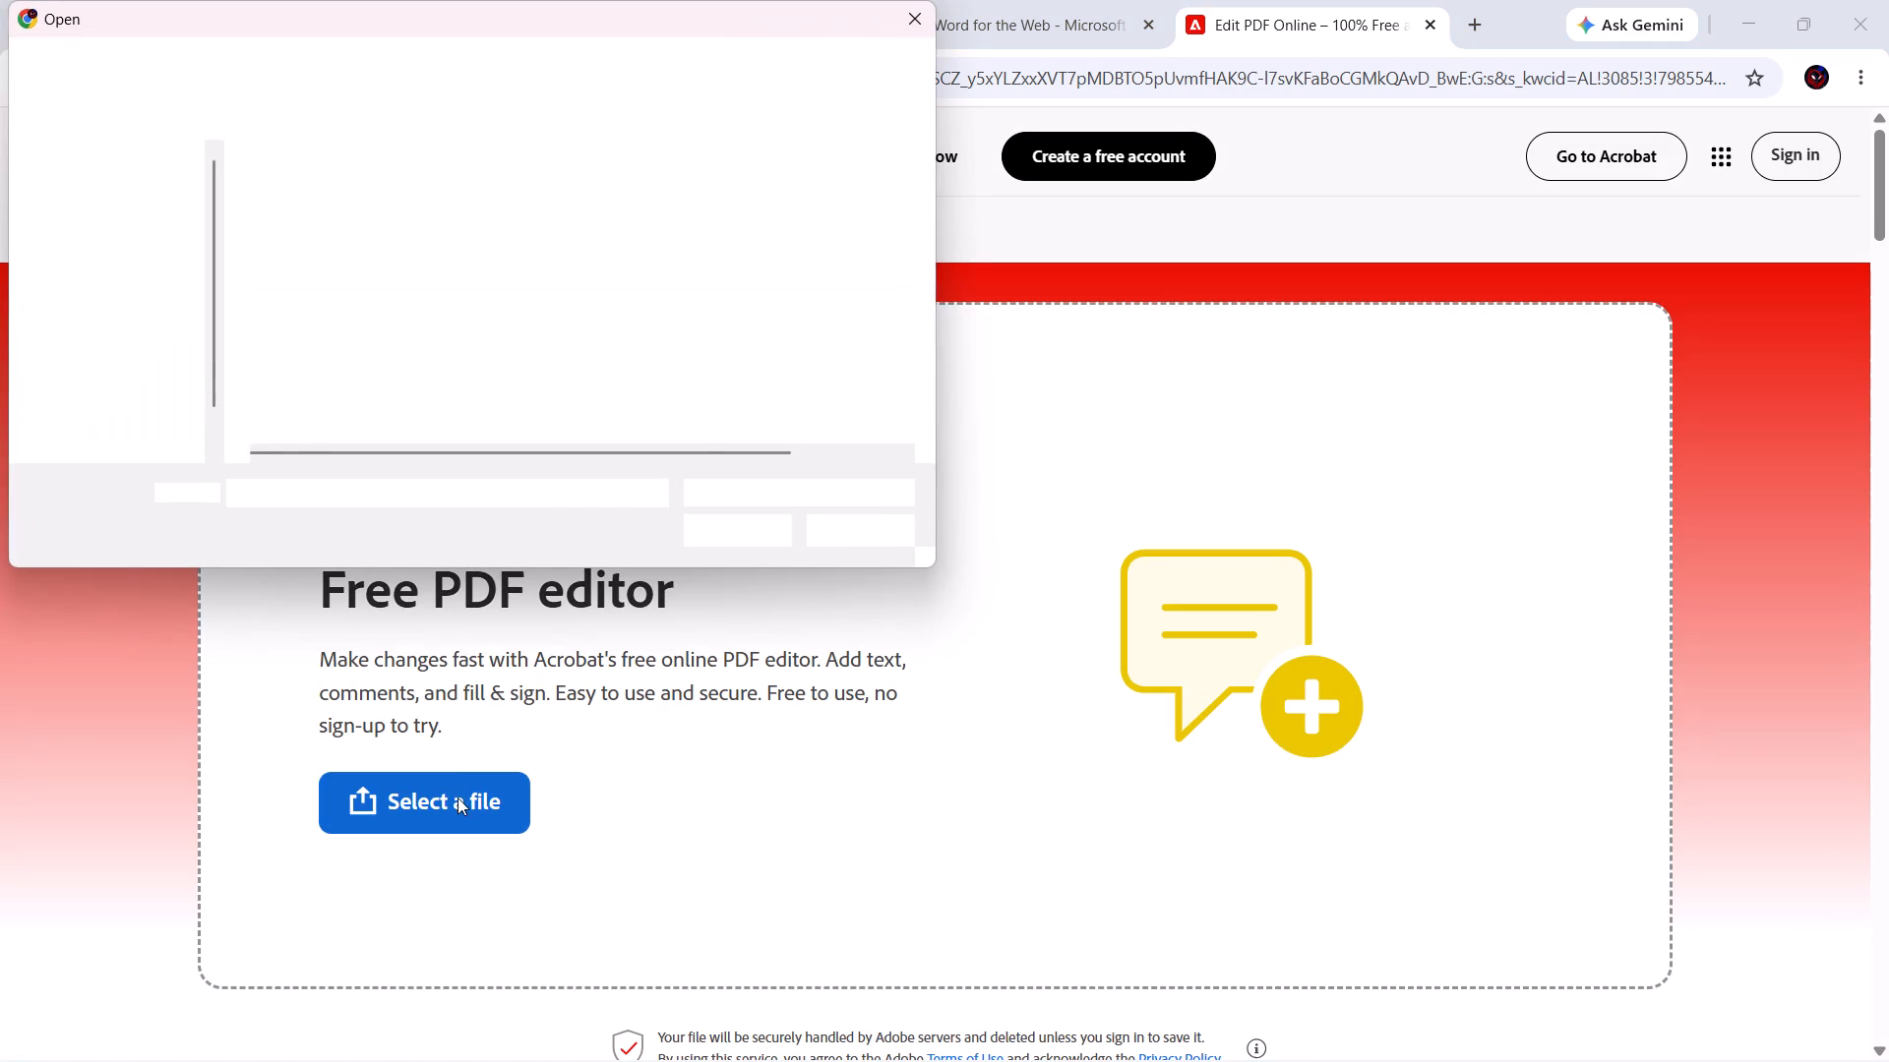
{"action": "left_click", "coordinate": [396, 241]}
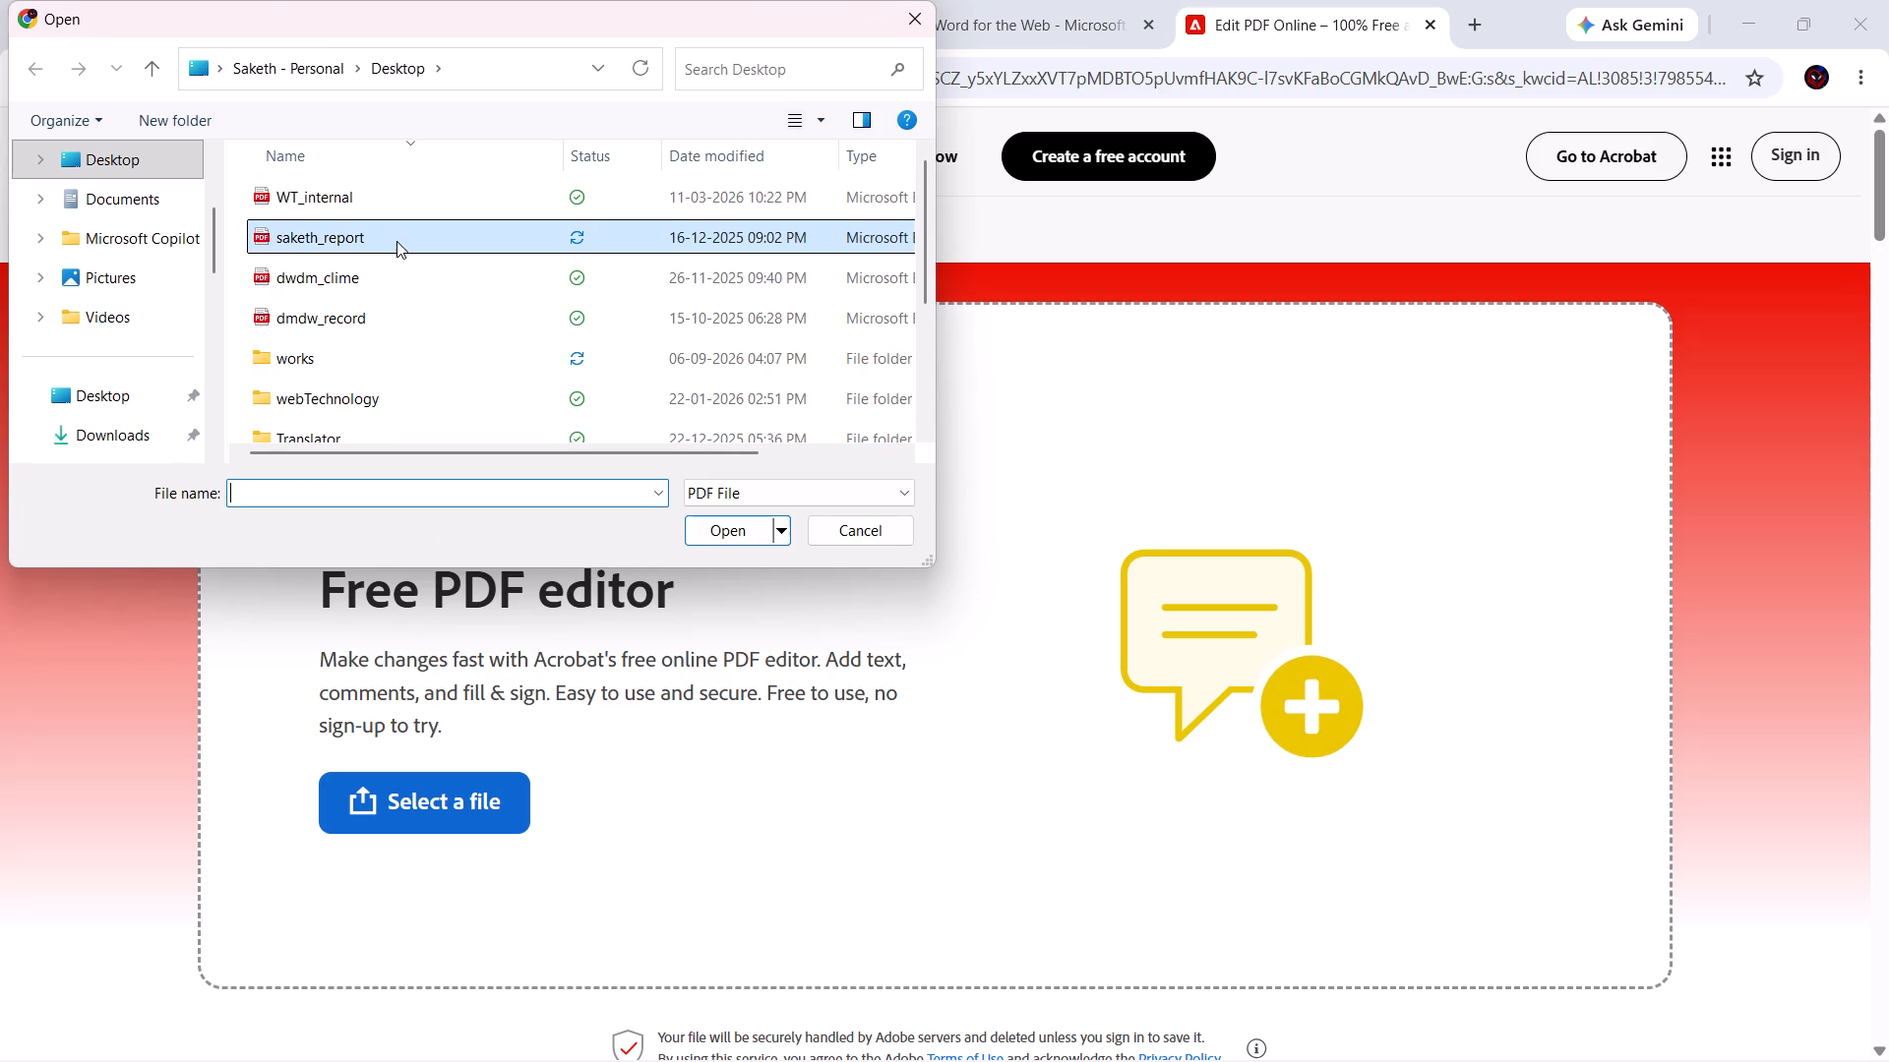
{"action": "left_click", "coordinate": [734, 526]}
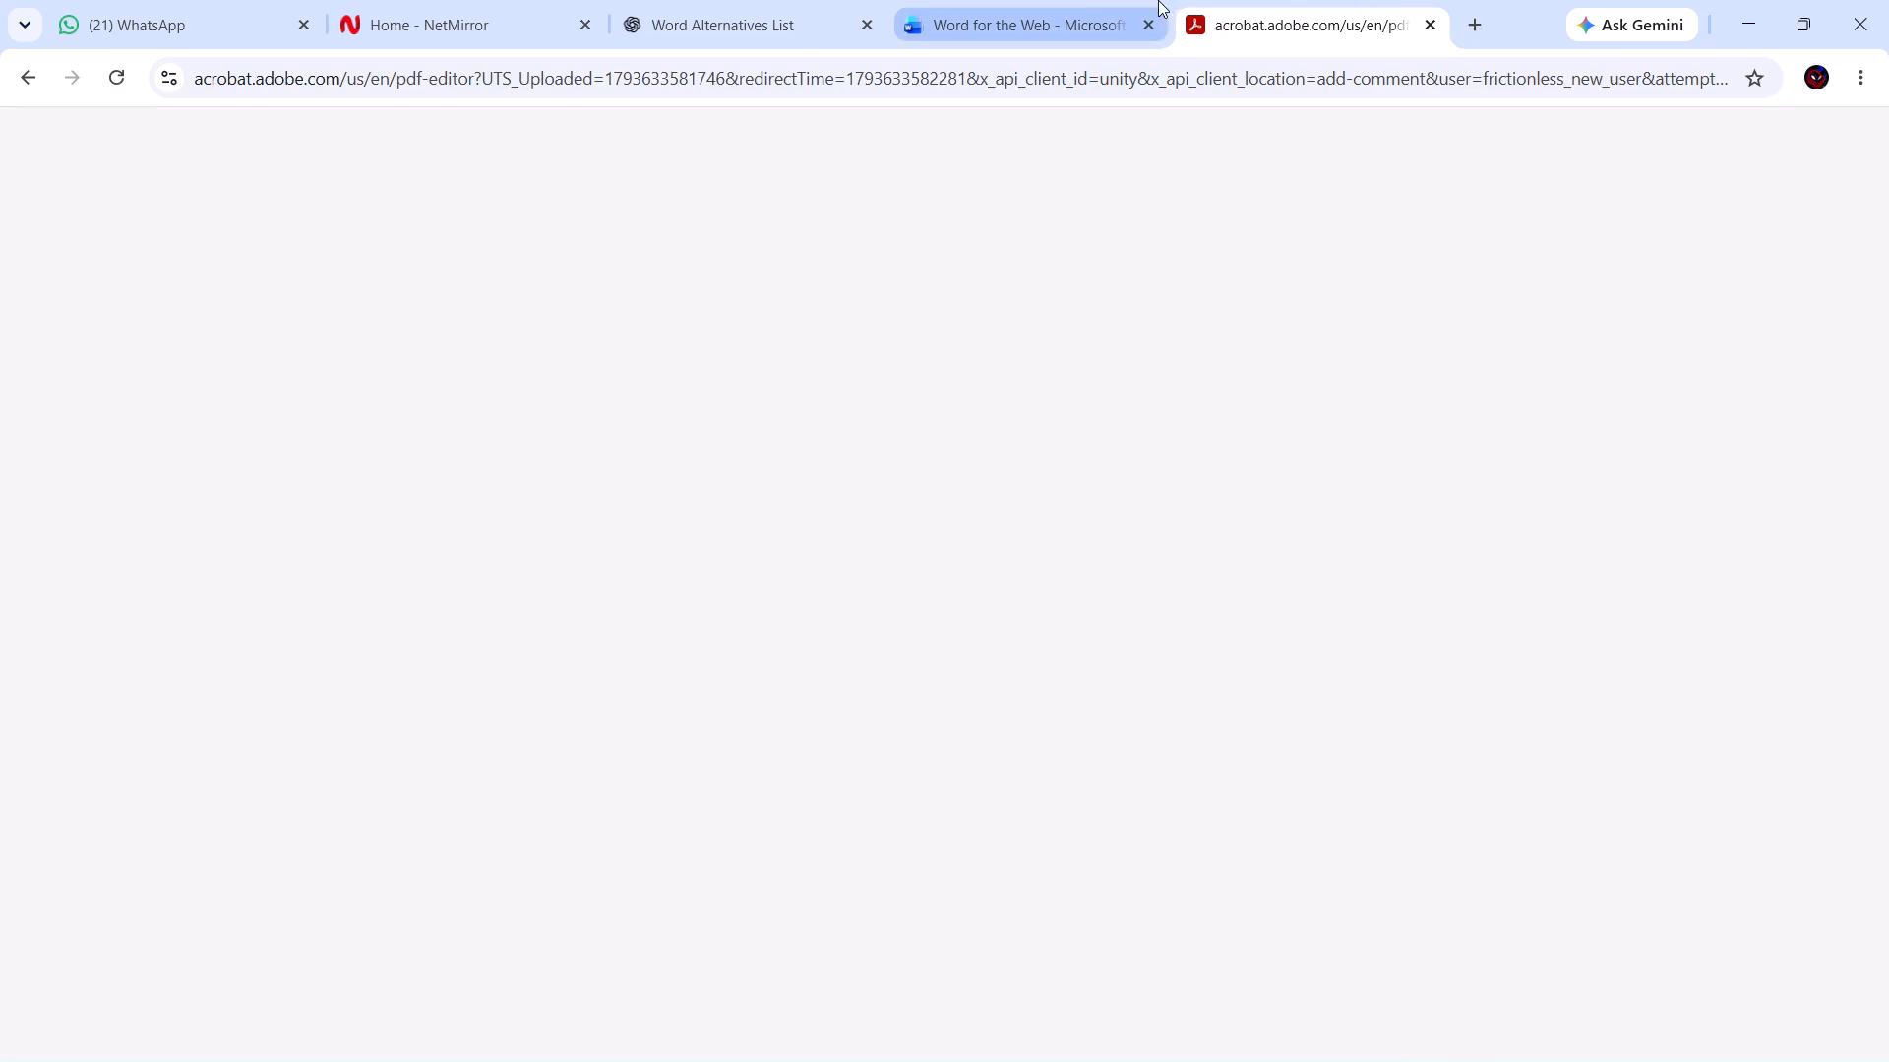
Switch to Word for the web and start uploading a file from its home page.
{"action": "left_click", "coordinate": [1080, 7]}
{"action": "scroll", "coordinate": [883, 523], "scroll_direction": "down", "scroll_amount": 1}
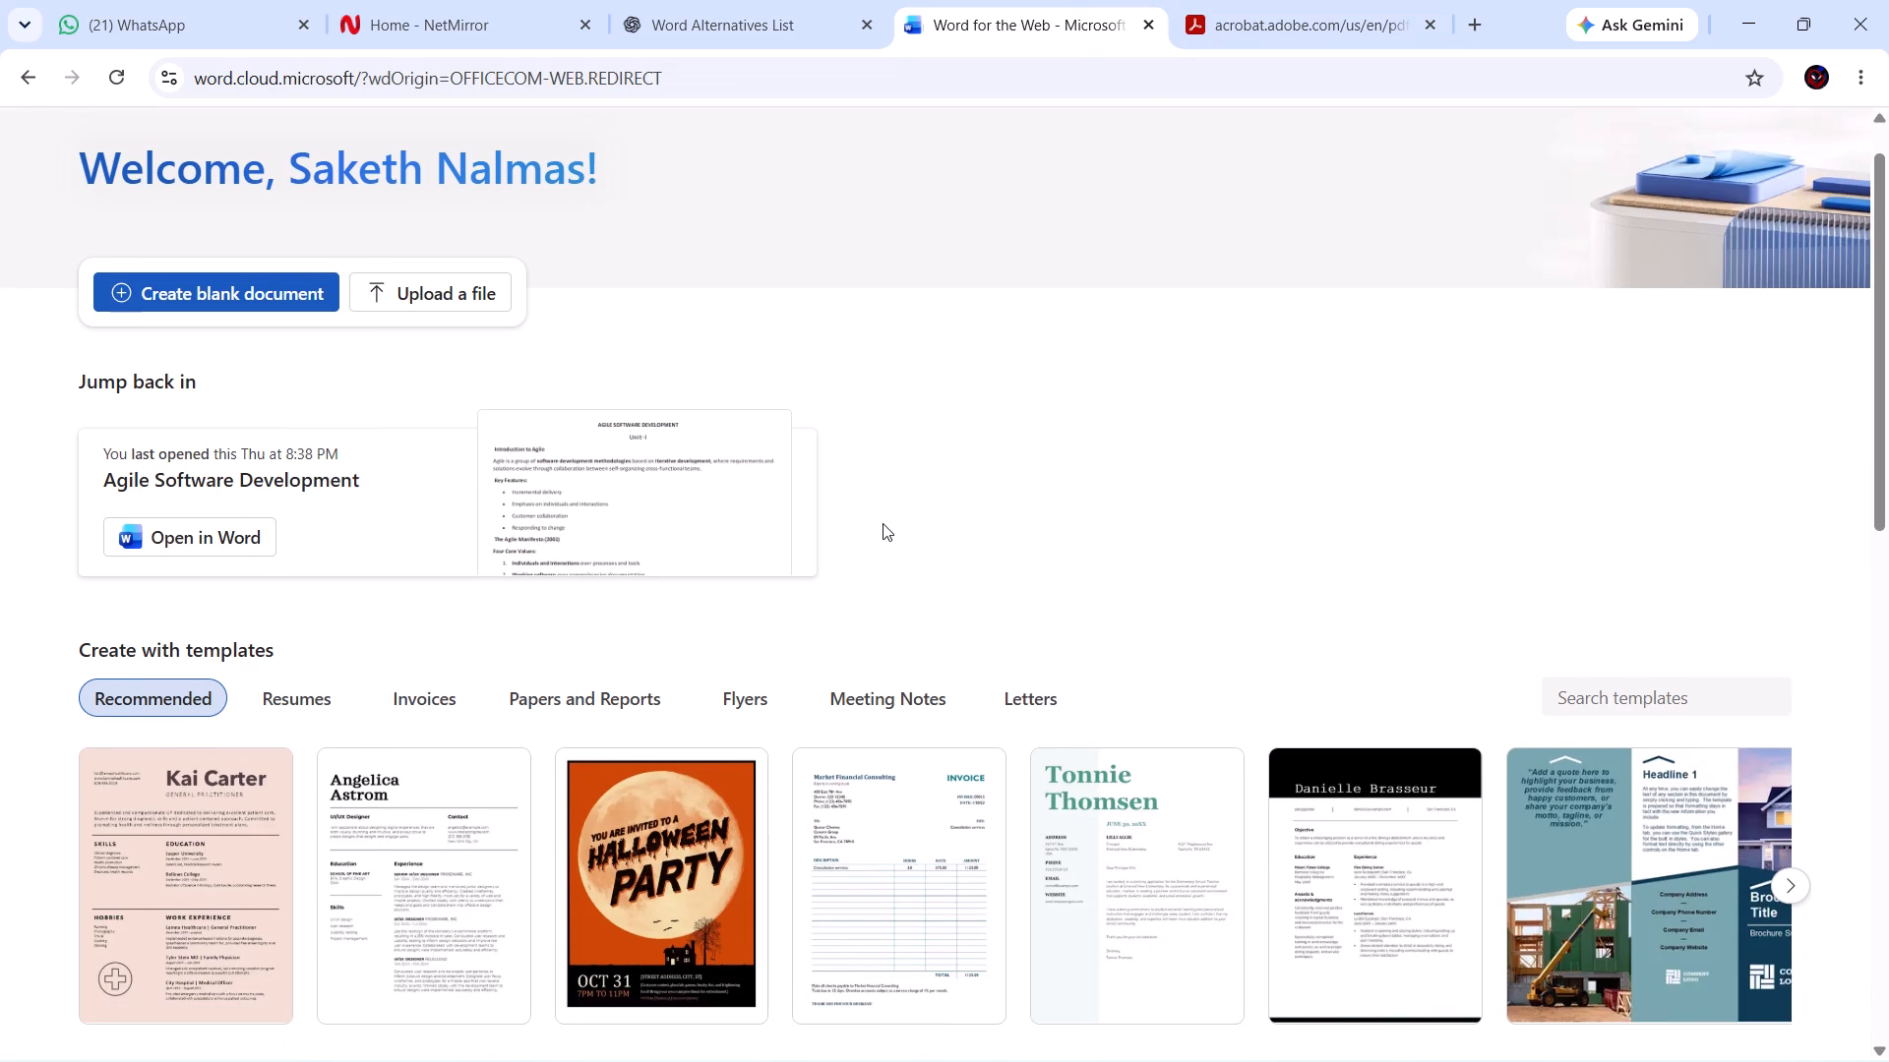
{"action": "scroll", "coordinate": [883, 523], "scroll_direction": "down", "scroll_amount": 1}
{"action": "scroll", "coordinate": [883, 523], "scroll_direction": "up", "scroll_amount": 2}
{"action": "left_click", "coordinate": [478, 348]}
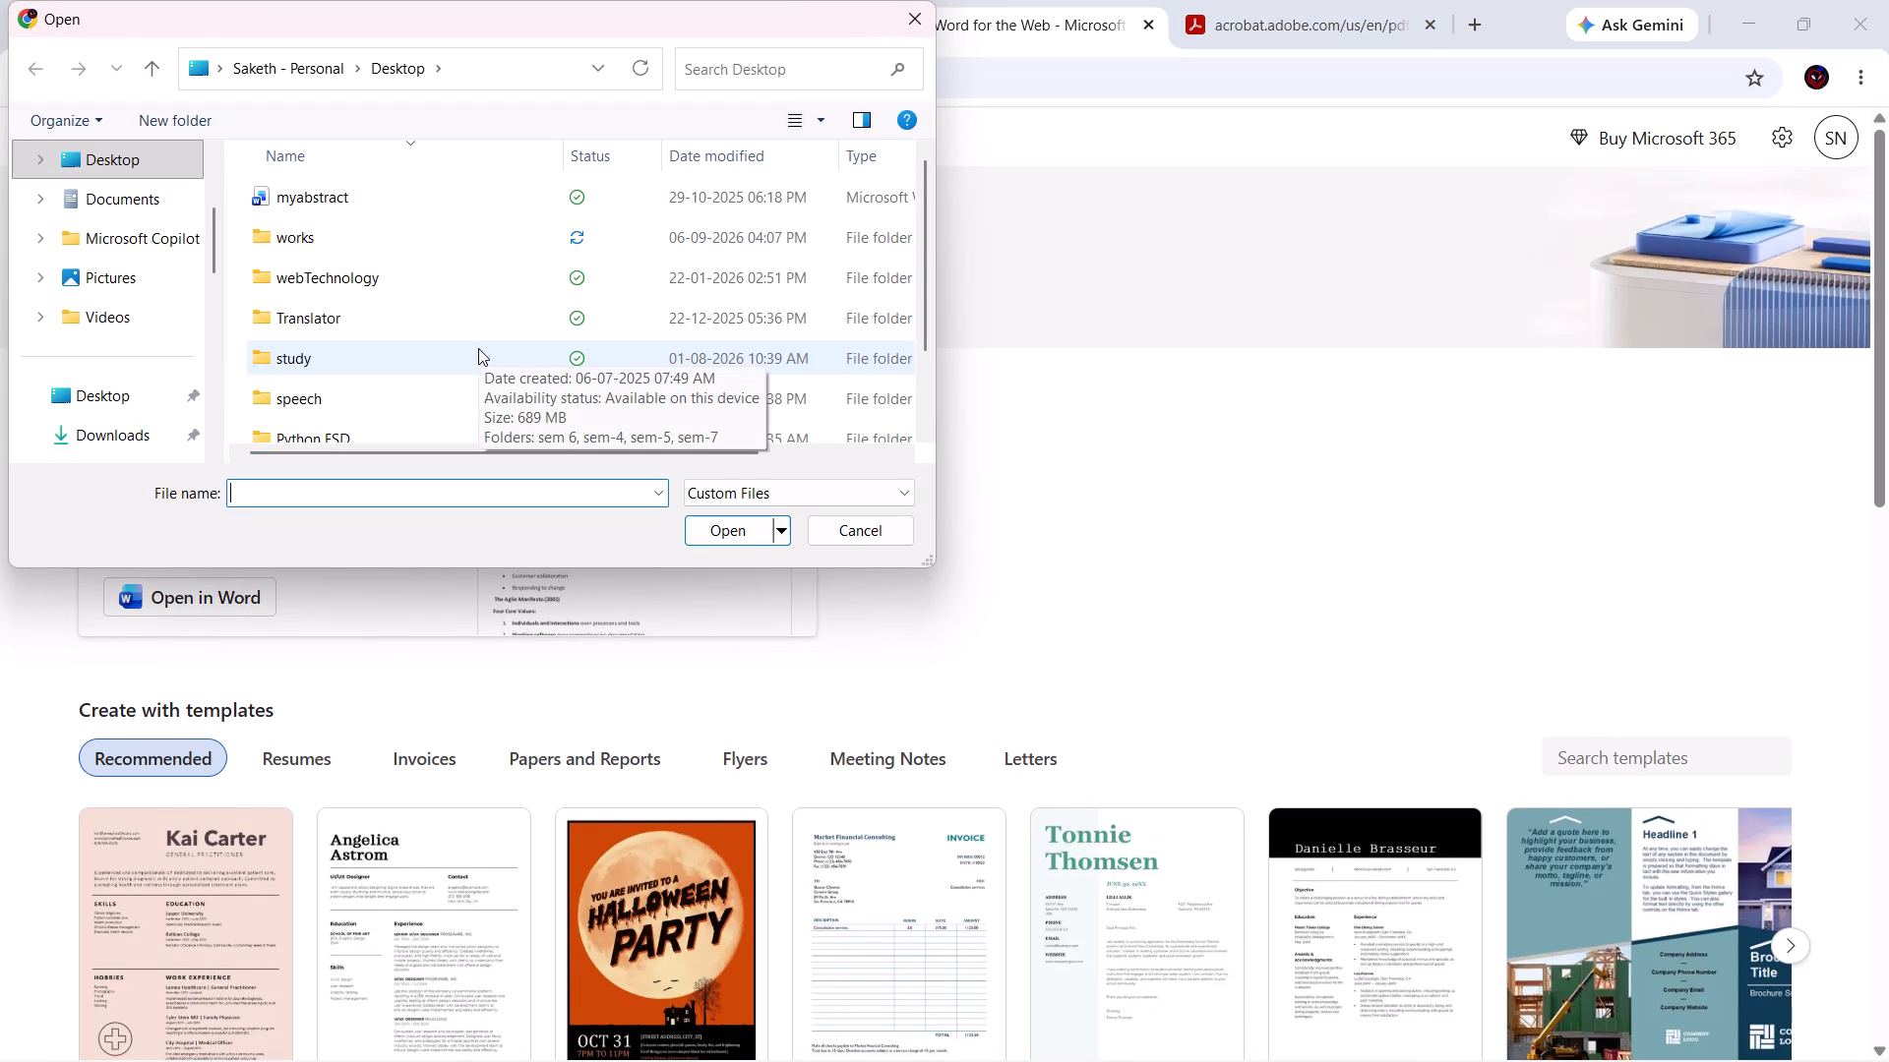
Look through the Desktop folder for the saketh_report file to upload.
{"action": "scroll", "coordinate": [478, 348], "scroll_direction": "down", "scroll_amount": 1}
{"action": "scroll", "coordinate": [478, 348], "scroll_direction": "up", "scroll_amount": 1}
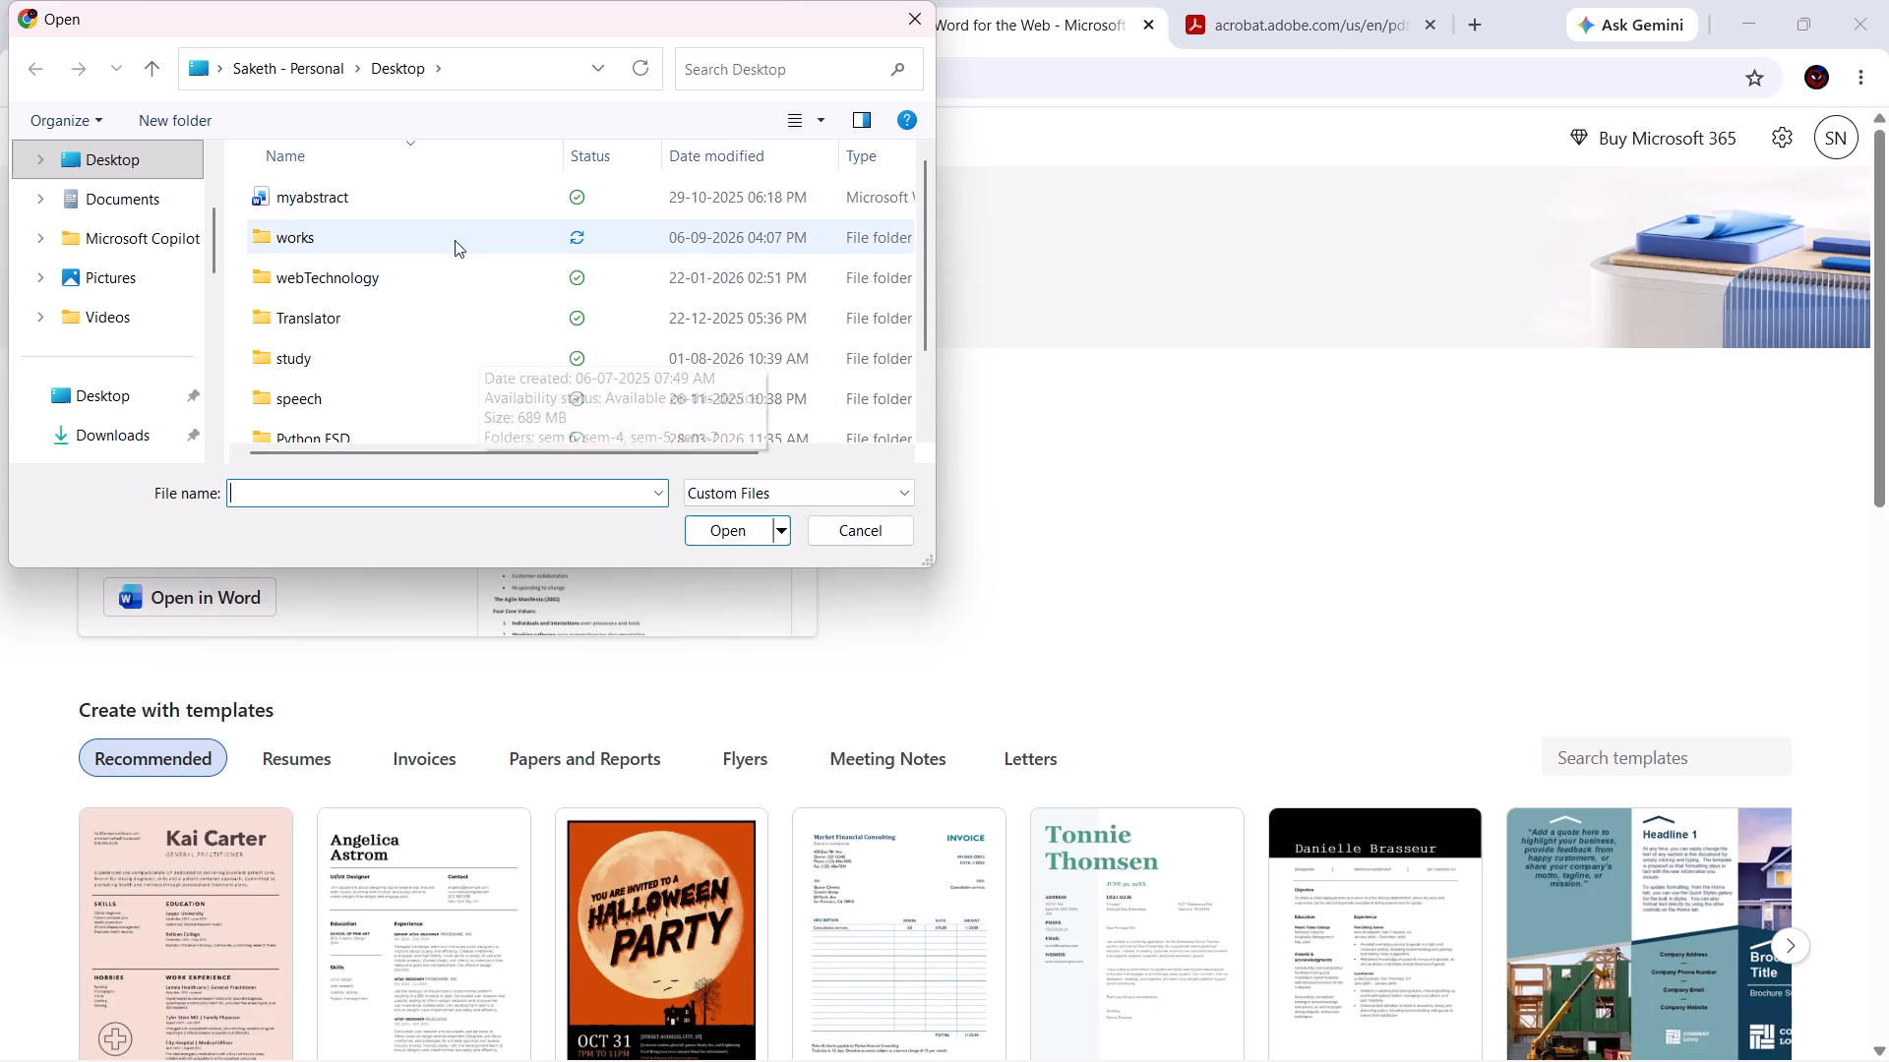
{"action": "scroll", "coordinate": [184, 241], "scroll_direction": "up", "scroll_amount": 2}
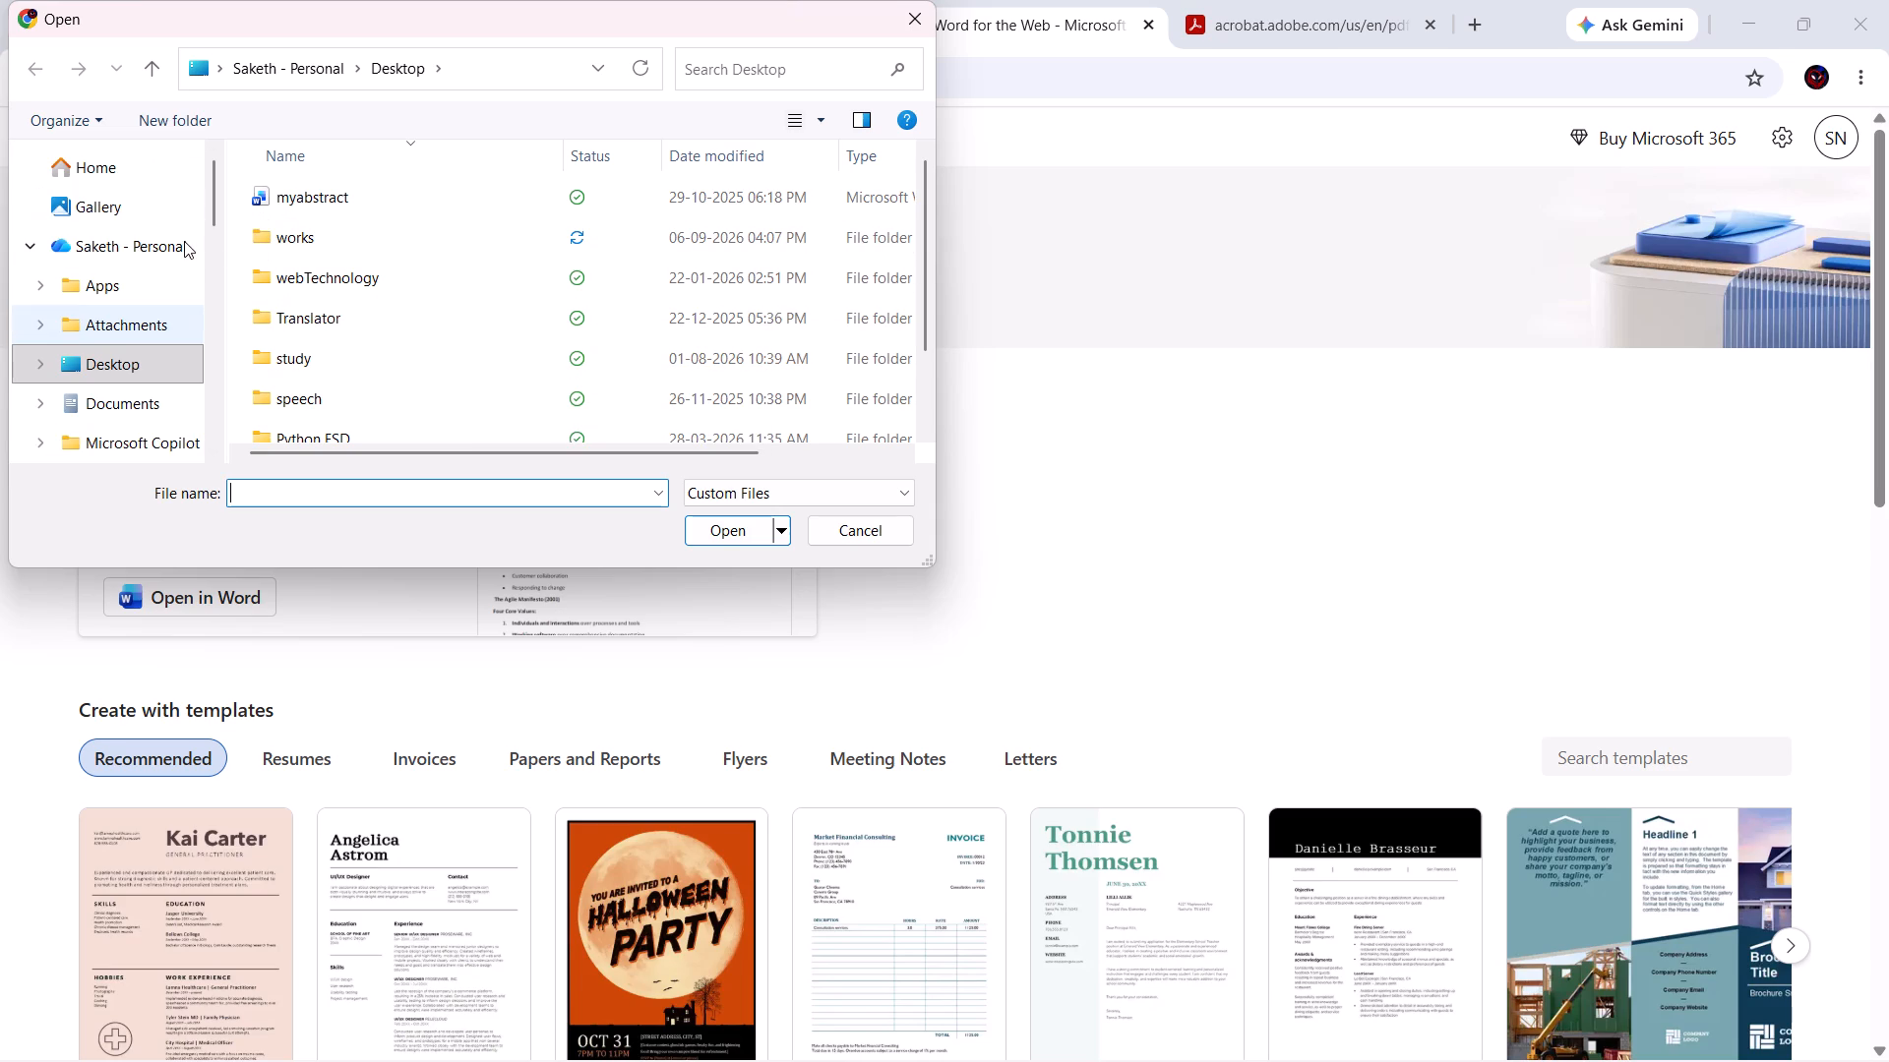
{"action": "left_click", "coordinate": [153, 371]}
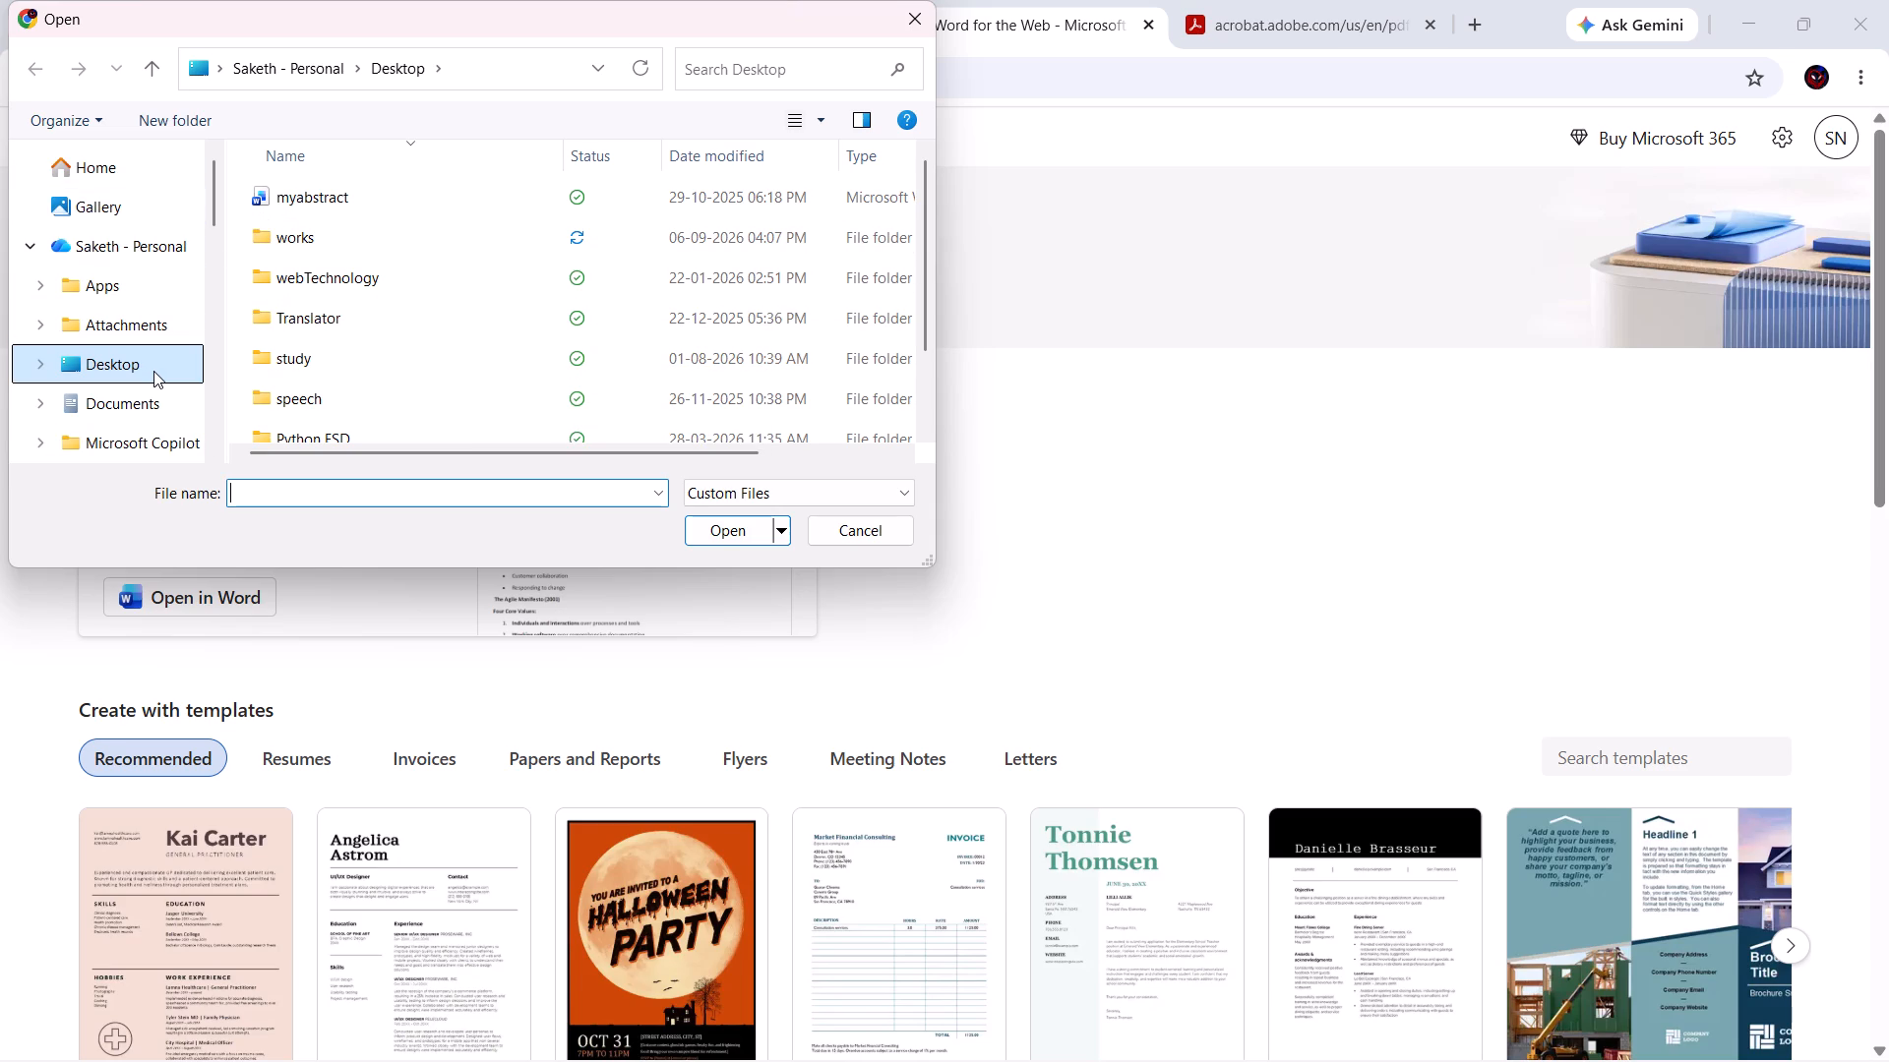
{"action": "scroll", "coordinate": [387, 352], "scroll_direction": "down", "scroll_amount": 6}
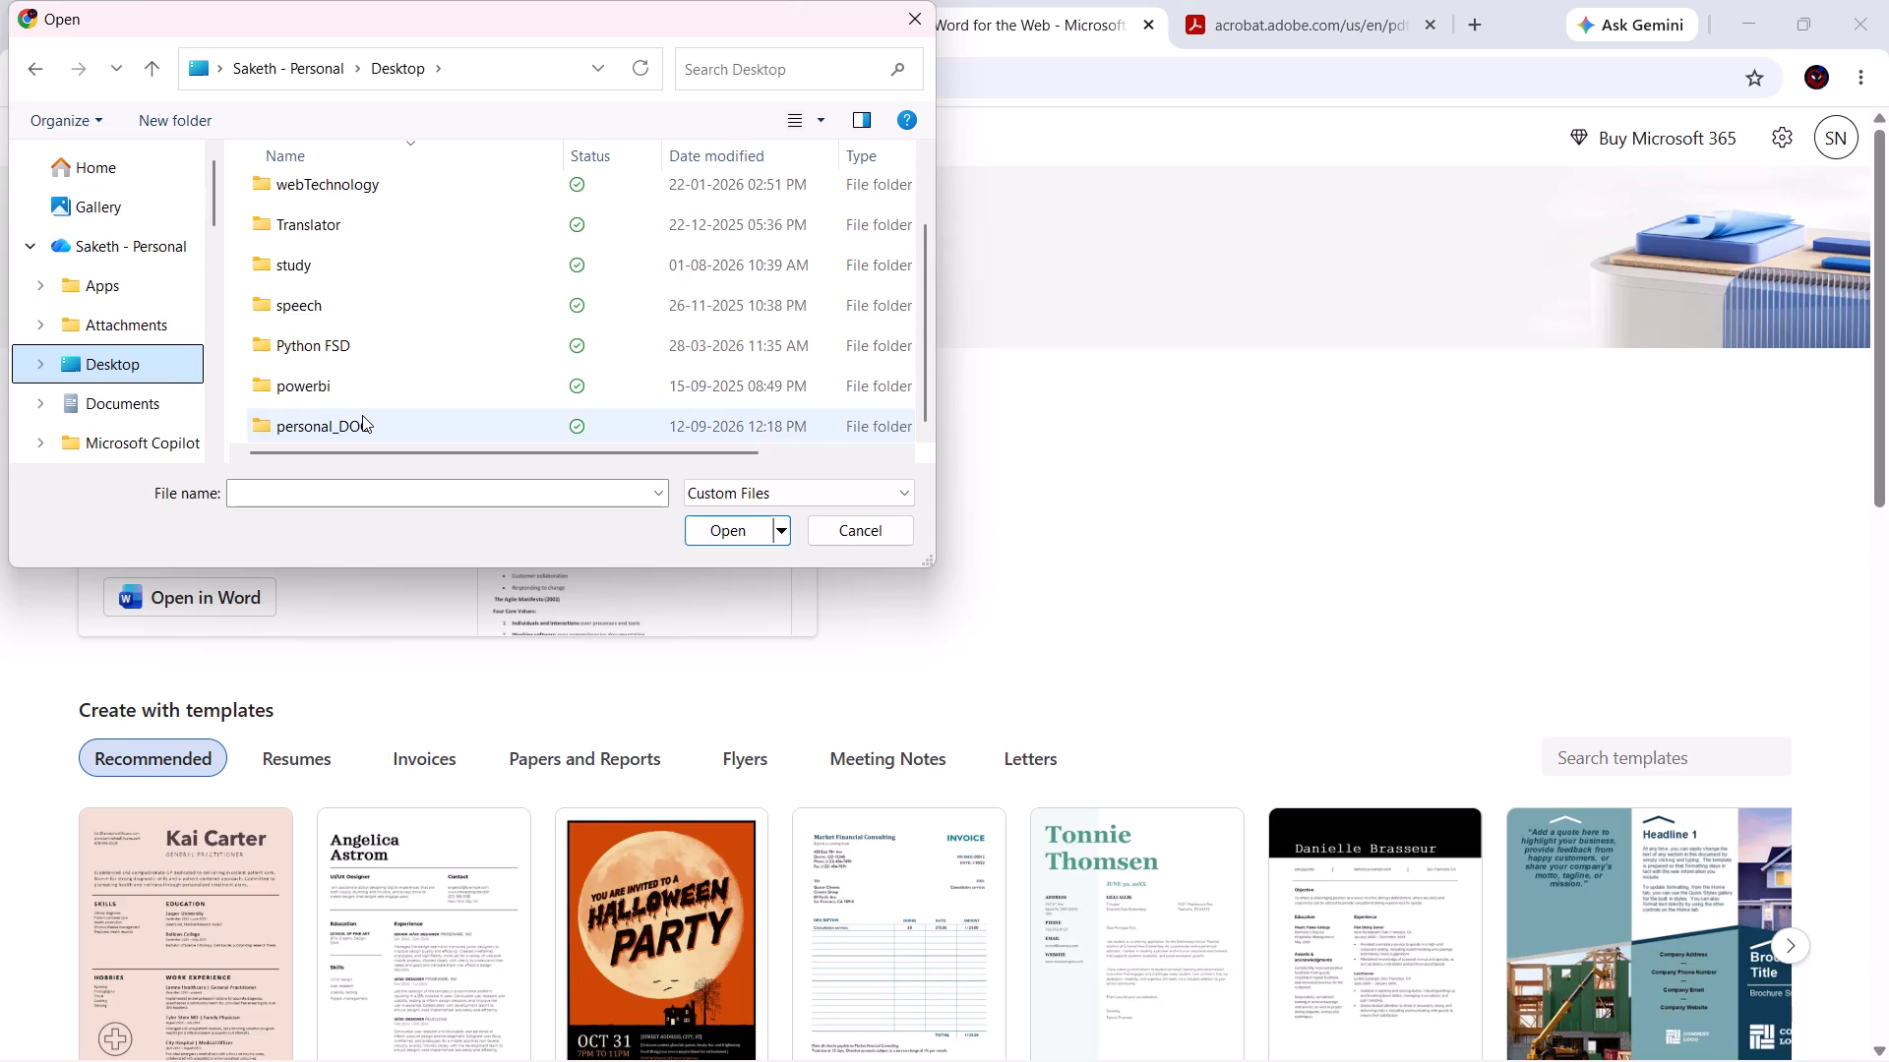
{"action": "scroll", "coordinate": [362, 415], "scroll_direction": "down", "scroll_amount": 3}
{"action": "left_click_drag", "start_coordinate": [923, 327], "coordinate": [920, 449]}
{"action": "scroll", "coordinate": [594, 359], "scroll_direction": "up", "scroll_amount": 4}
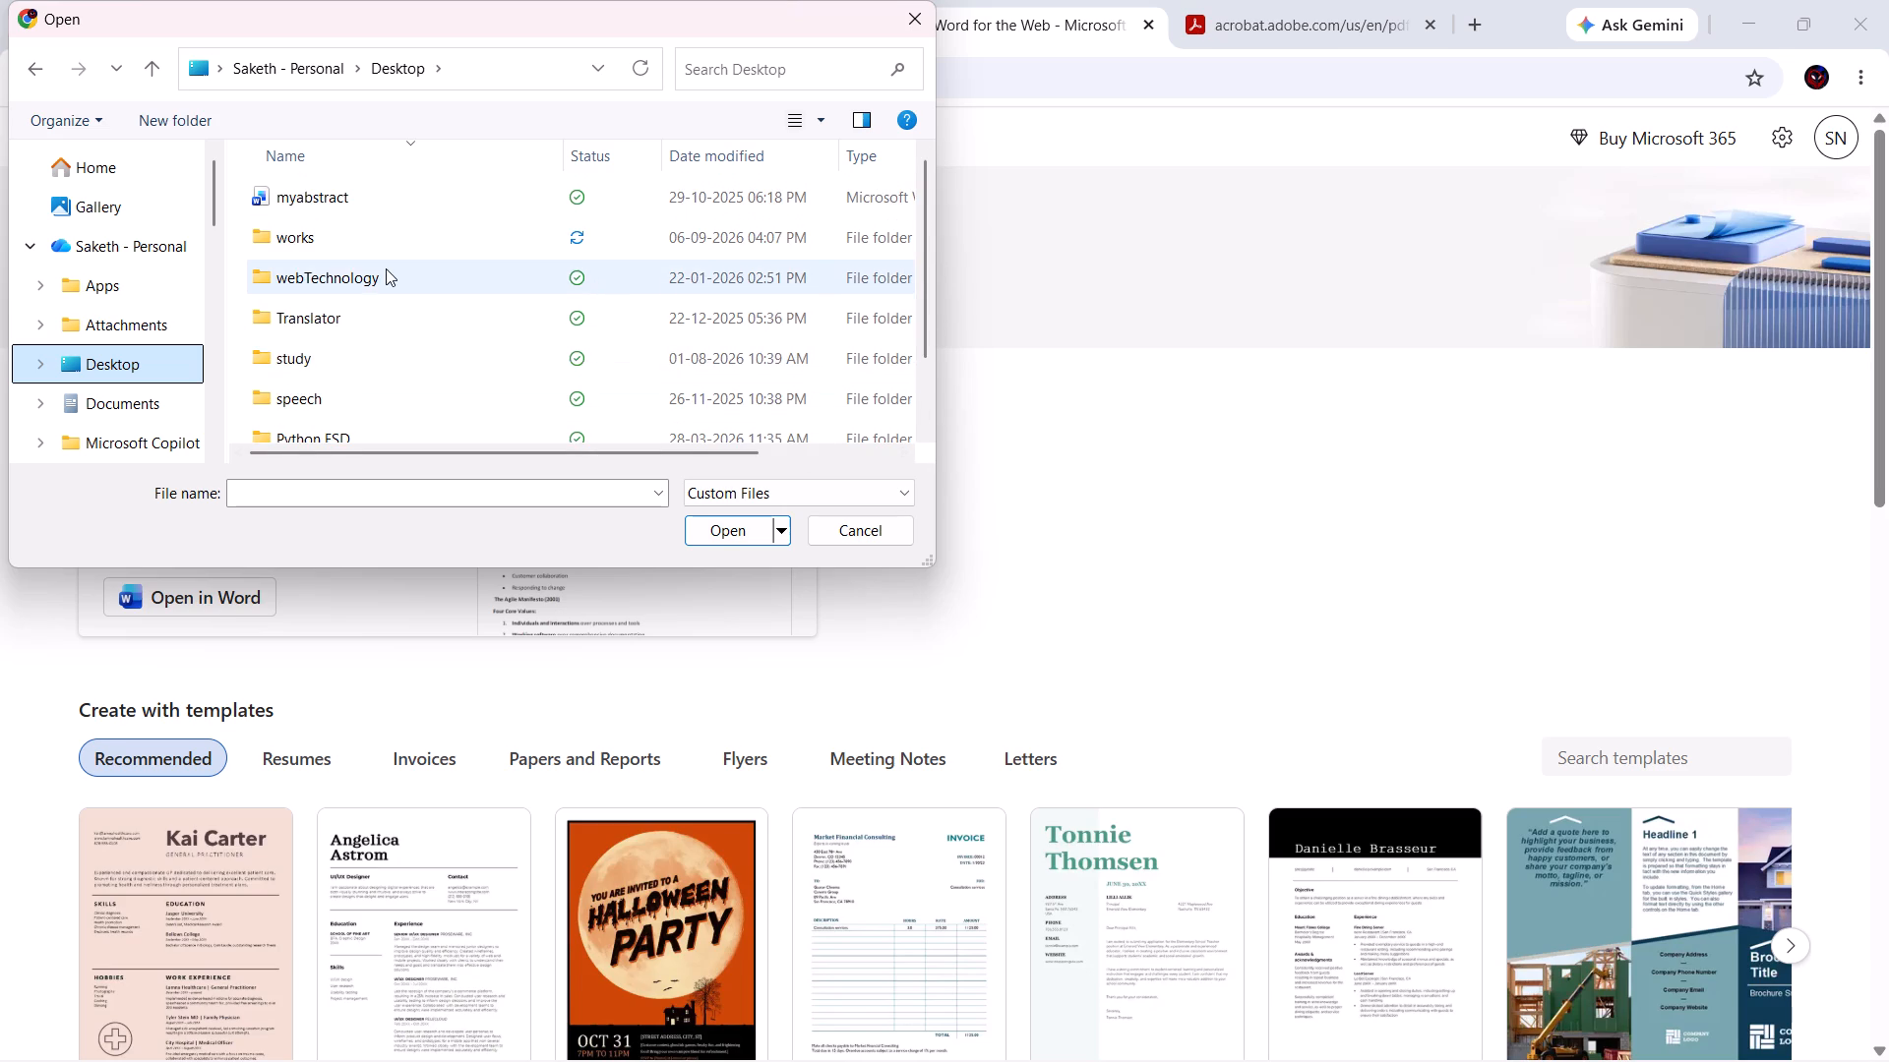
{"action": "scroll", "coordinate": [386, 268], "scroll_direction": "down", "scroll_amount": 7}
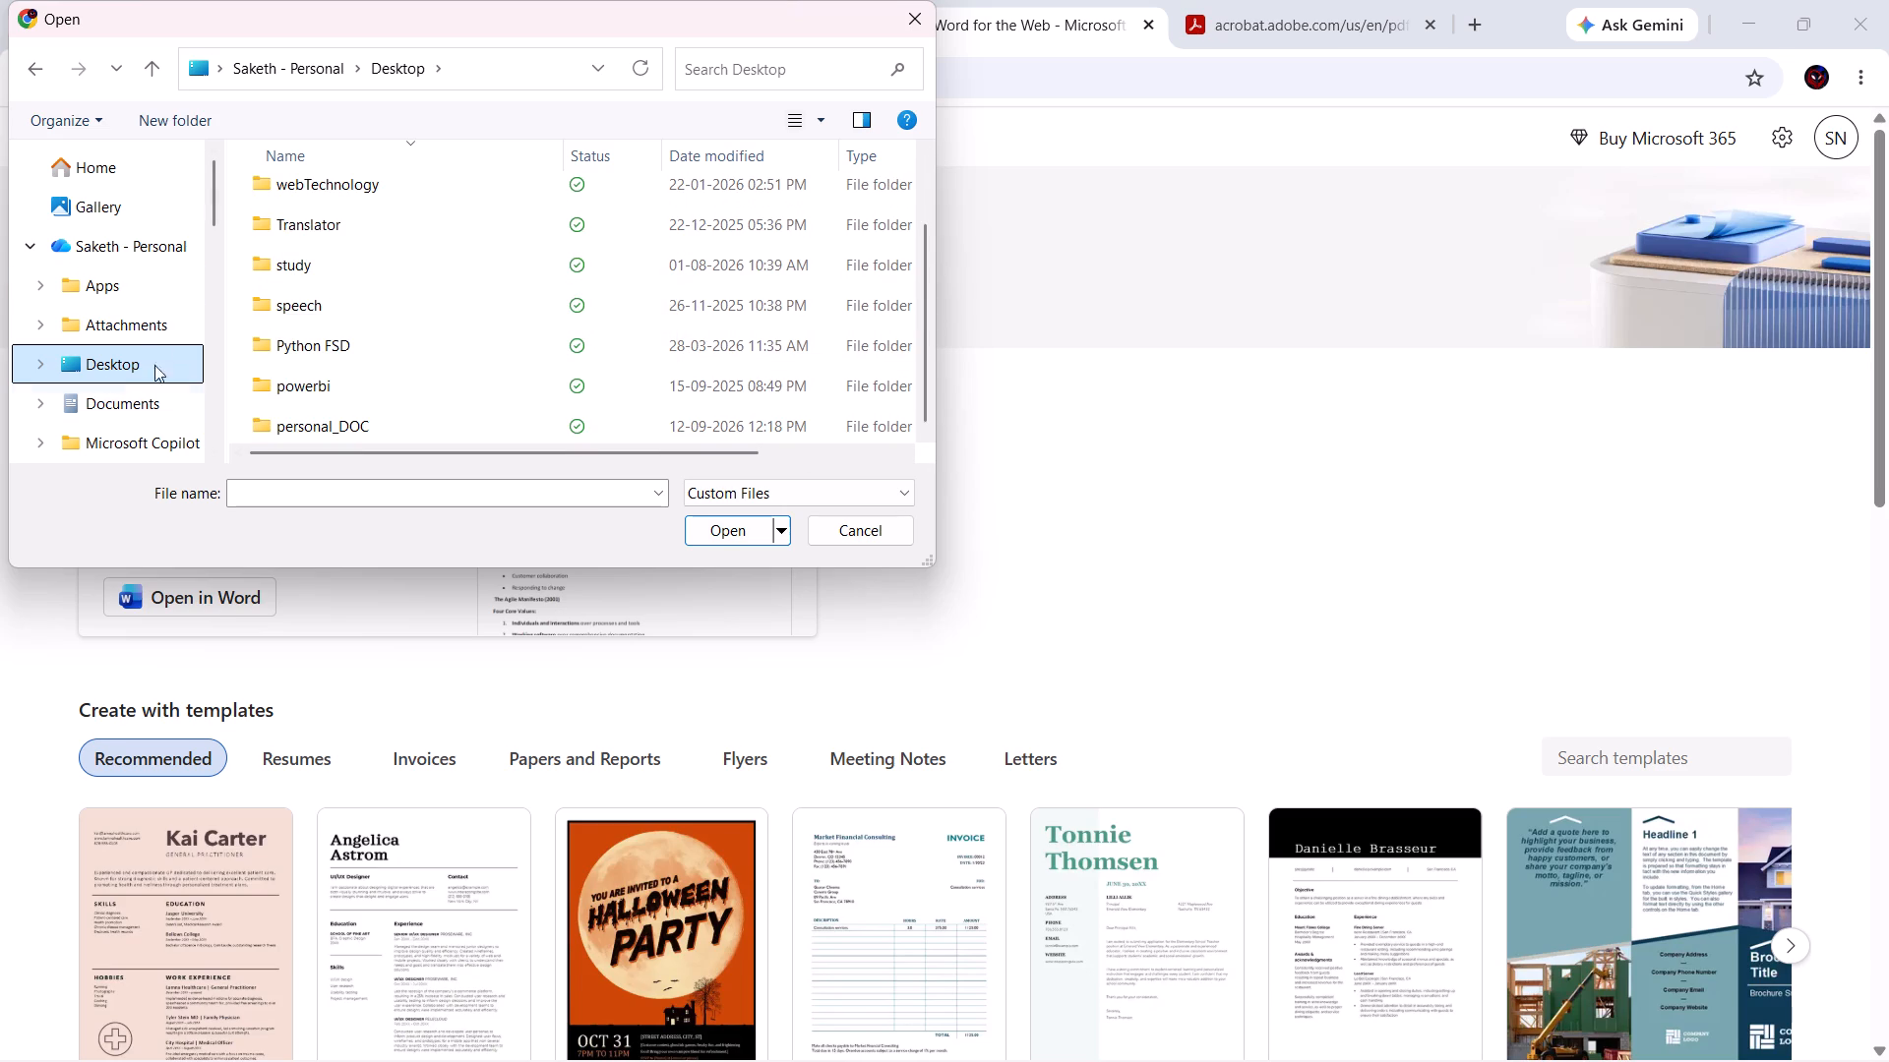
{"action": "scroll", "coordinate": [137, 195], "scroll_direction": "up", "scroll_amount": 3}
{"action": "left_click", "coordinate": [150, 174]}
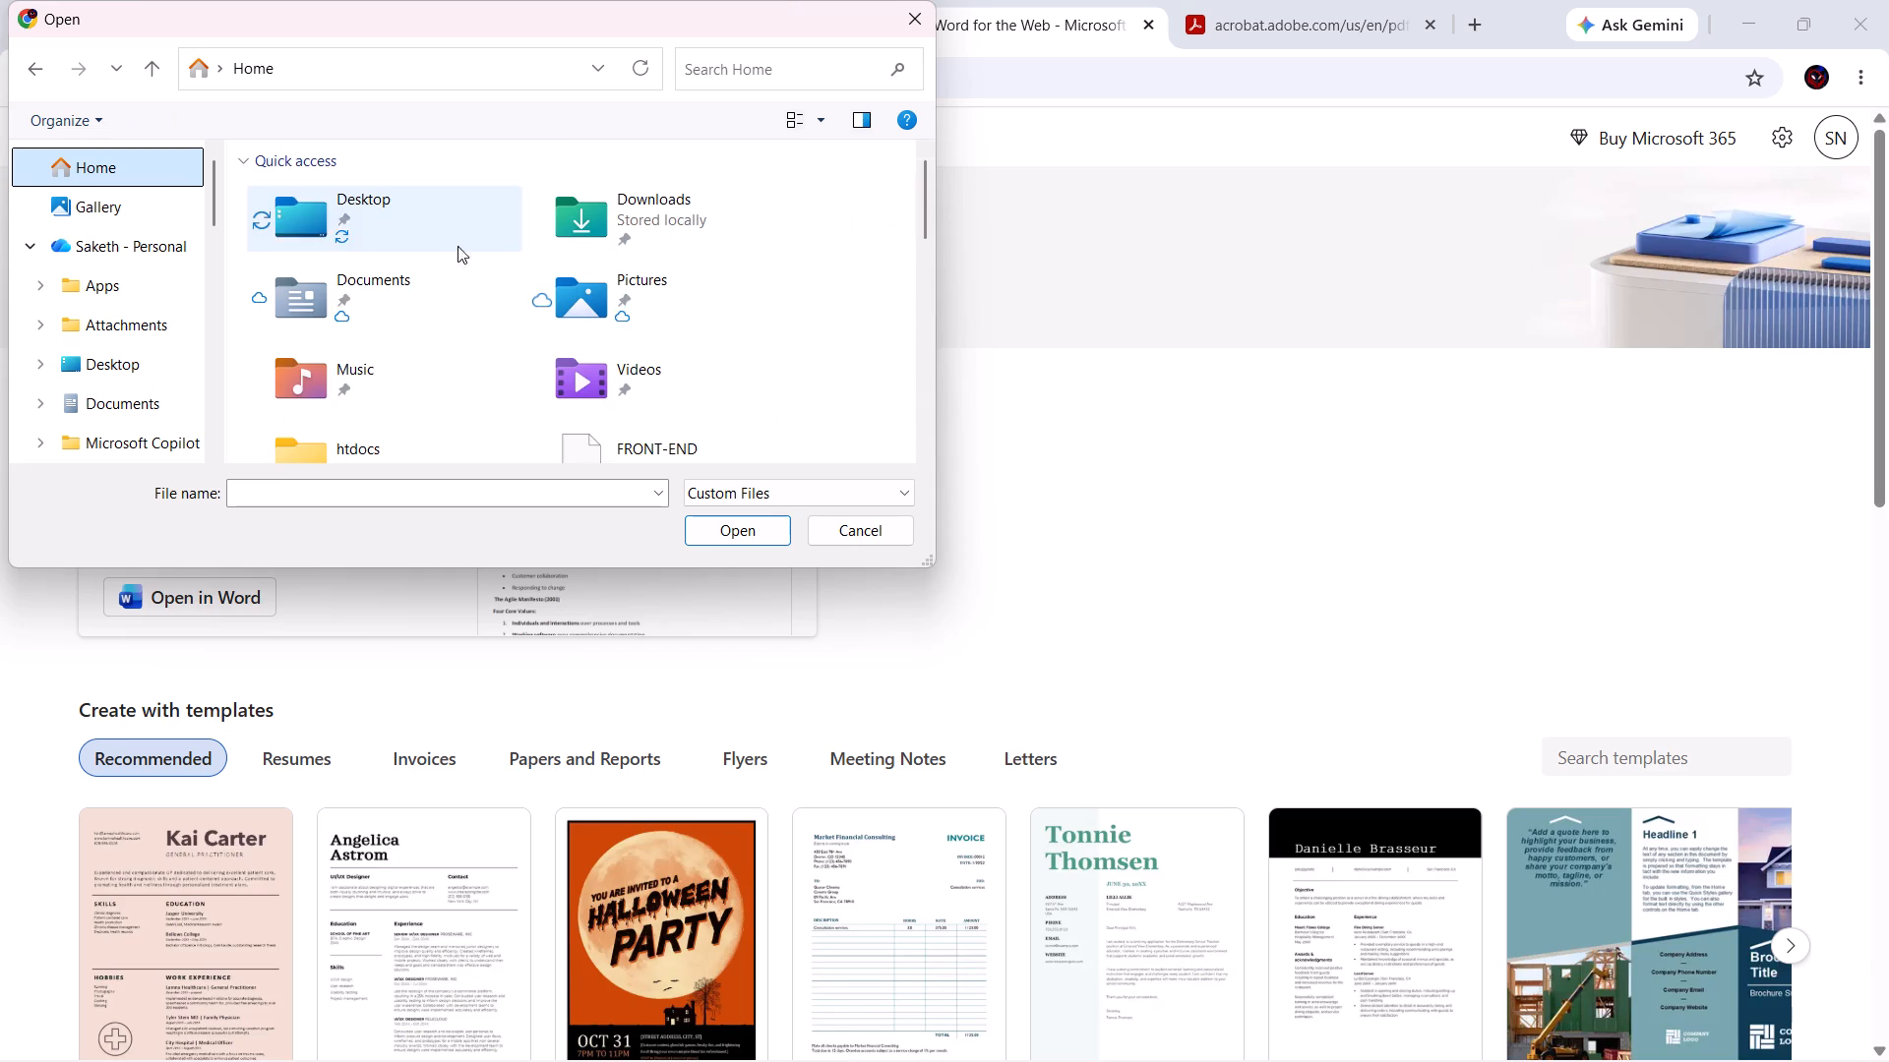
{"action": "double_click", "coordinate": [454, 244]}
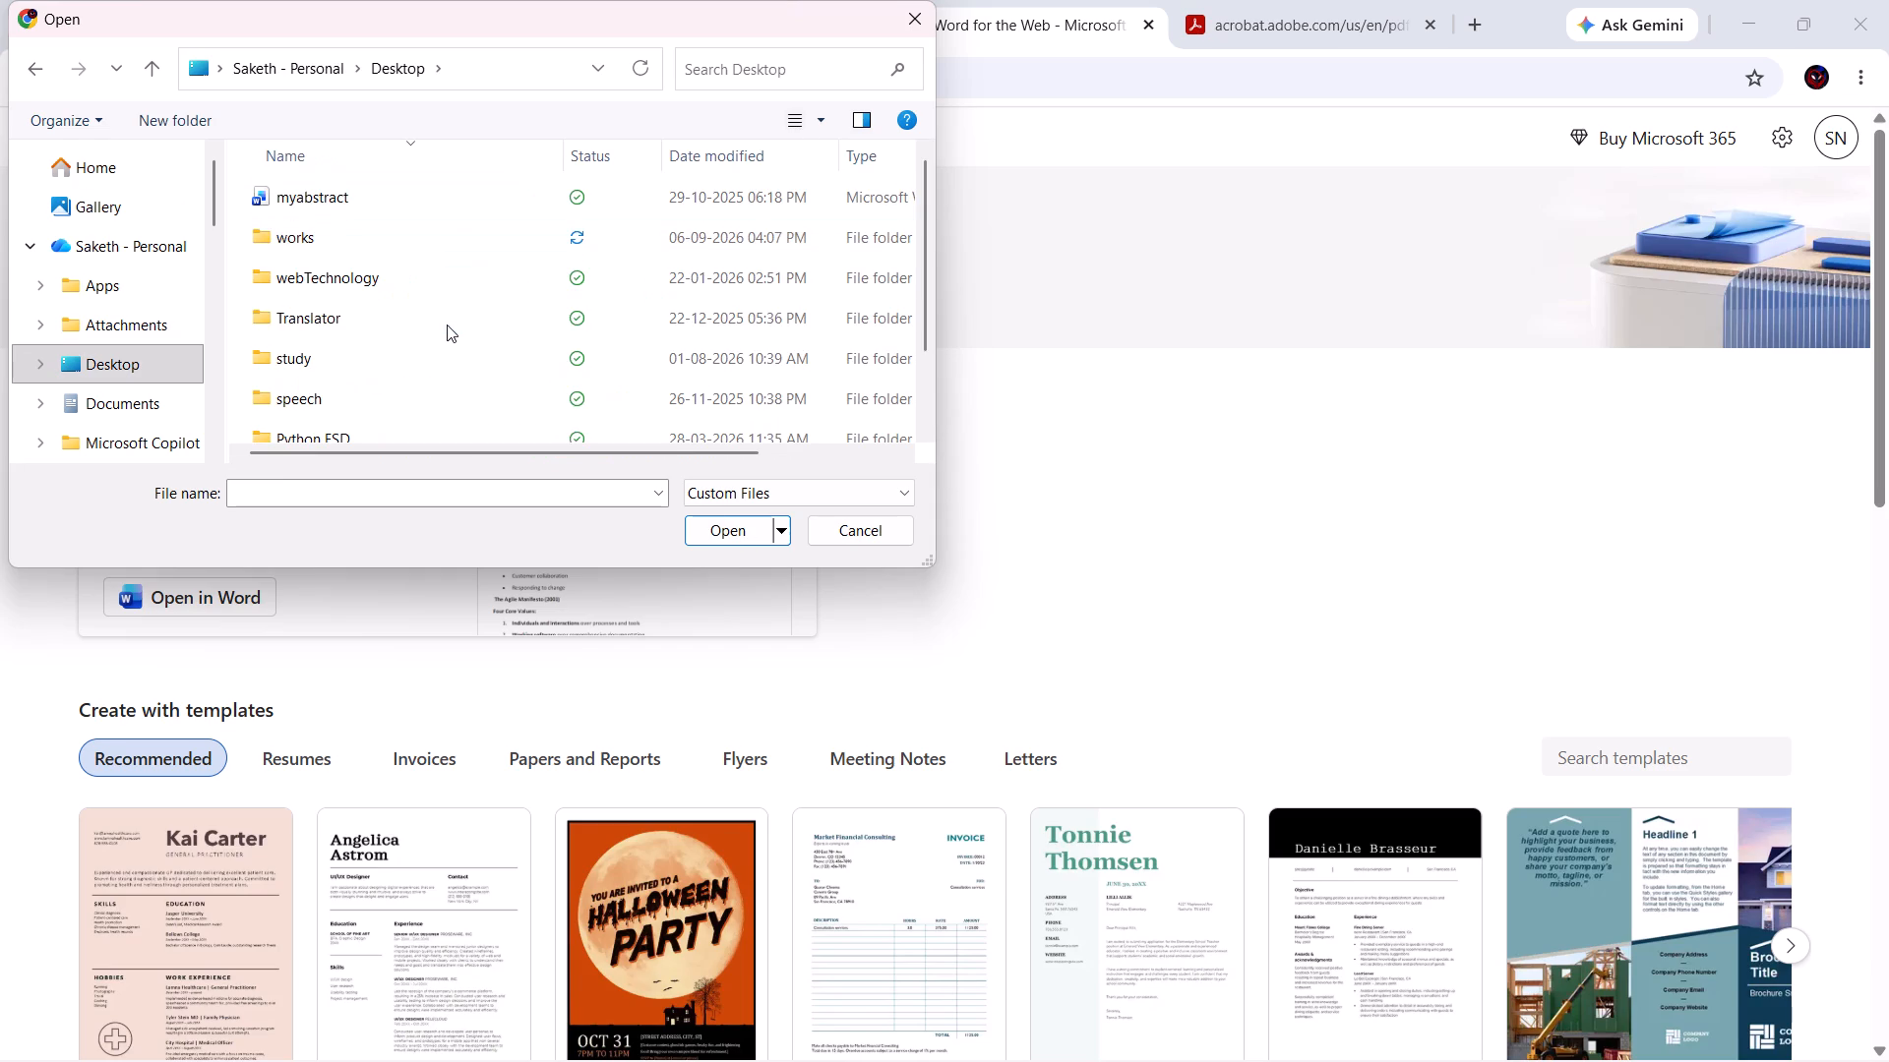
{"action": "scroll", "coordinate": [447, 324], "scroll_direction": "down", "scroll_amount": 4}
{"action": "scroll", "coordinate": [447, 324], "scroll_direction": "up", "scroll_amount": 5}
{"action": "scroll", "coordinate": [447, 324], "scroll_direction": "down", "scroll_amount": 3}
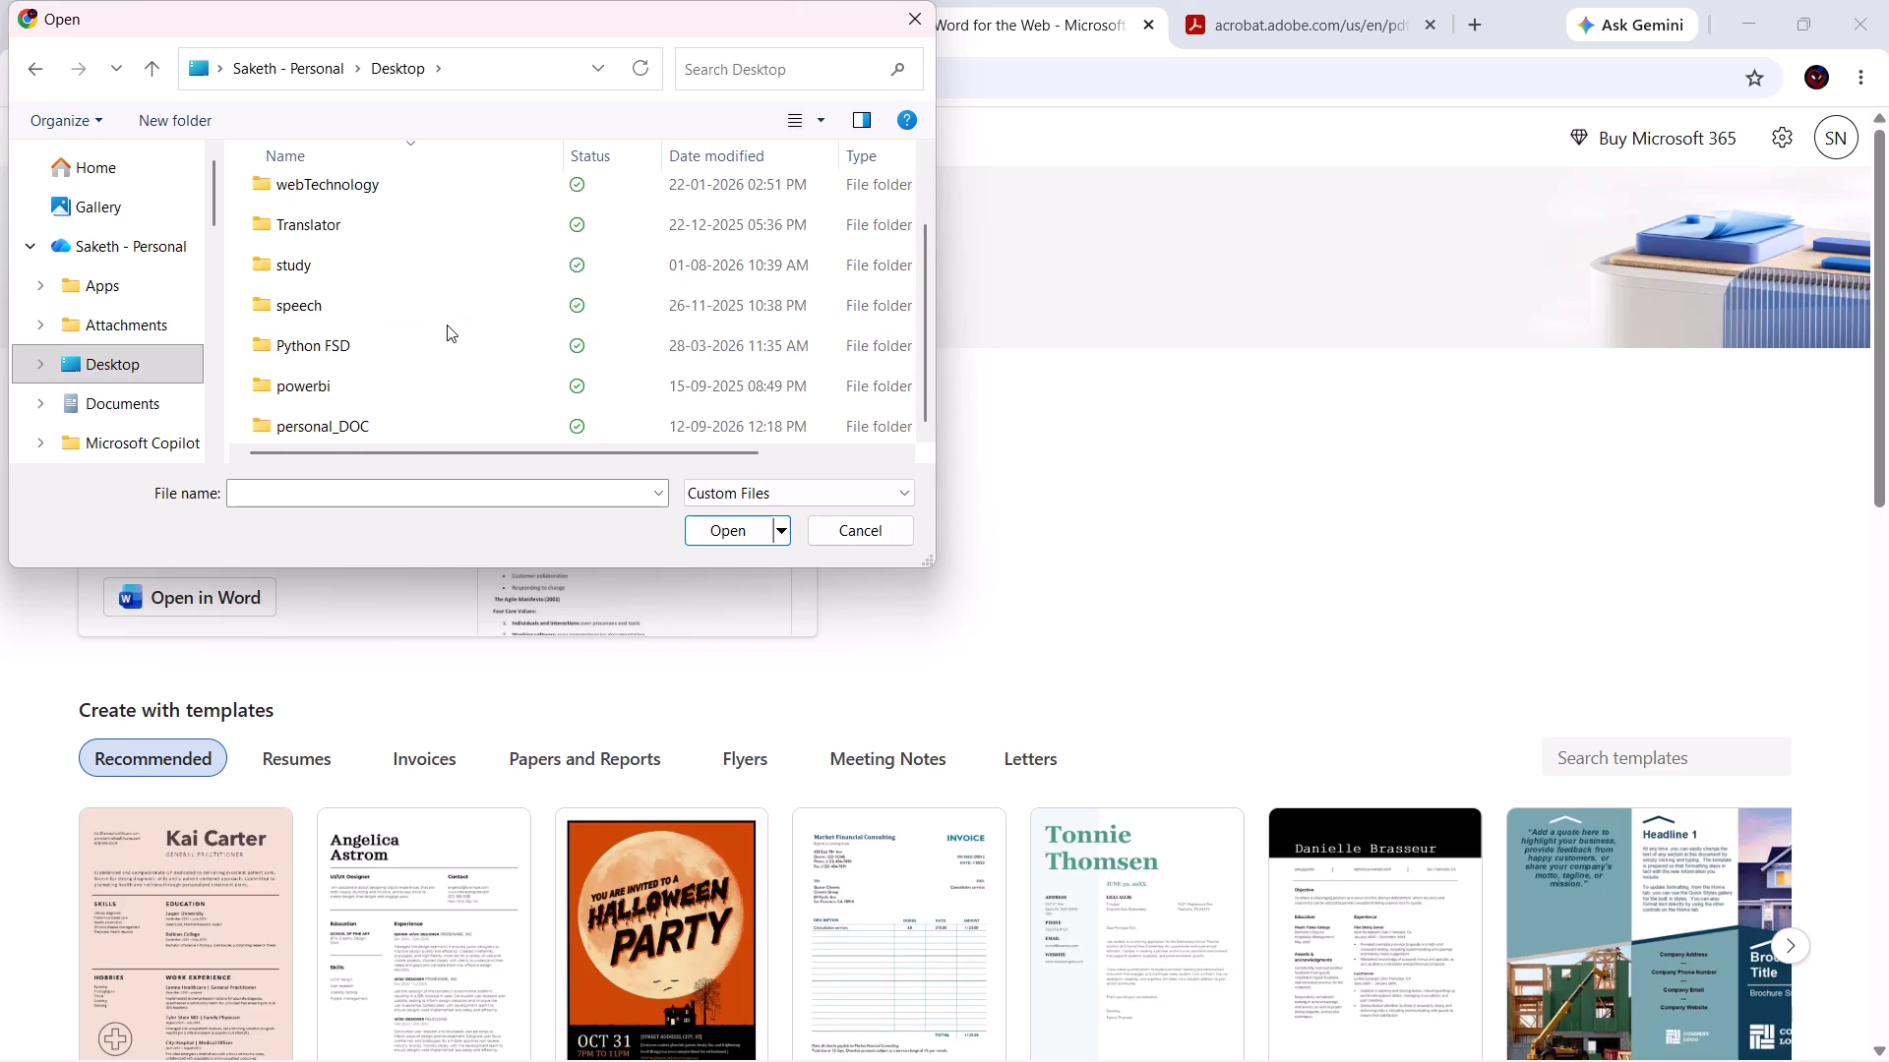
Show all file types in the Desktop folder and upload saketh_report to Word for the web.
{"action": "left_click", "coordinate": [750, 492]}
{"action": "left_click", "coordinate": [739, 530]}
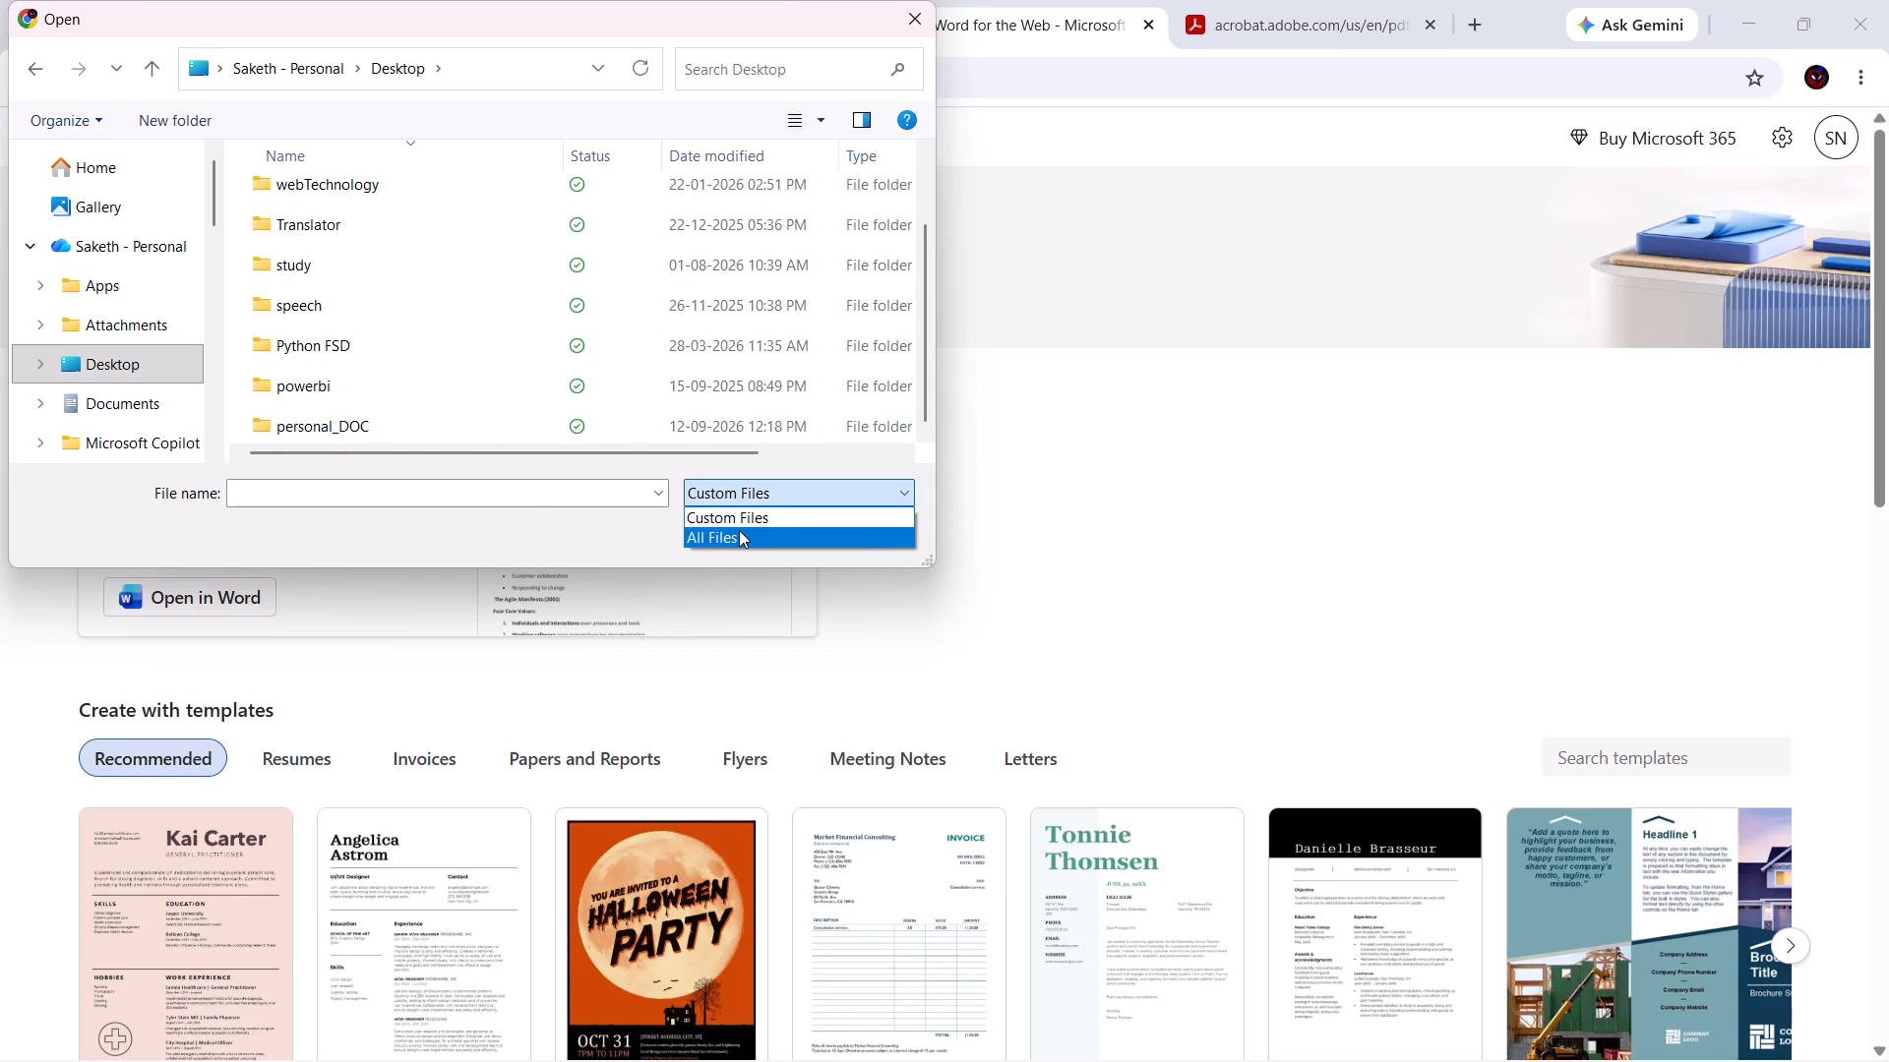
{"action": "scroll", "coordinate": [474, 406], "scroll_direction": "down", "scroll_amount": 9}
{"action": "scroll", "coordinate": [474, 406], "scroll_direction": "up", "scroll_amount": 2}
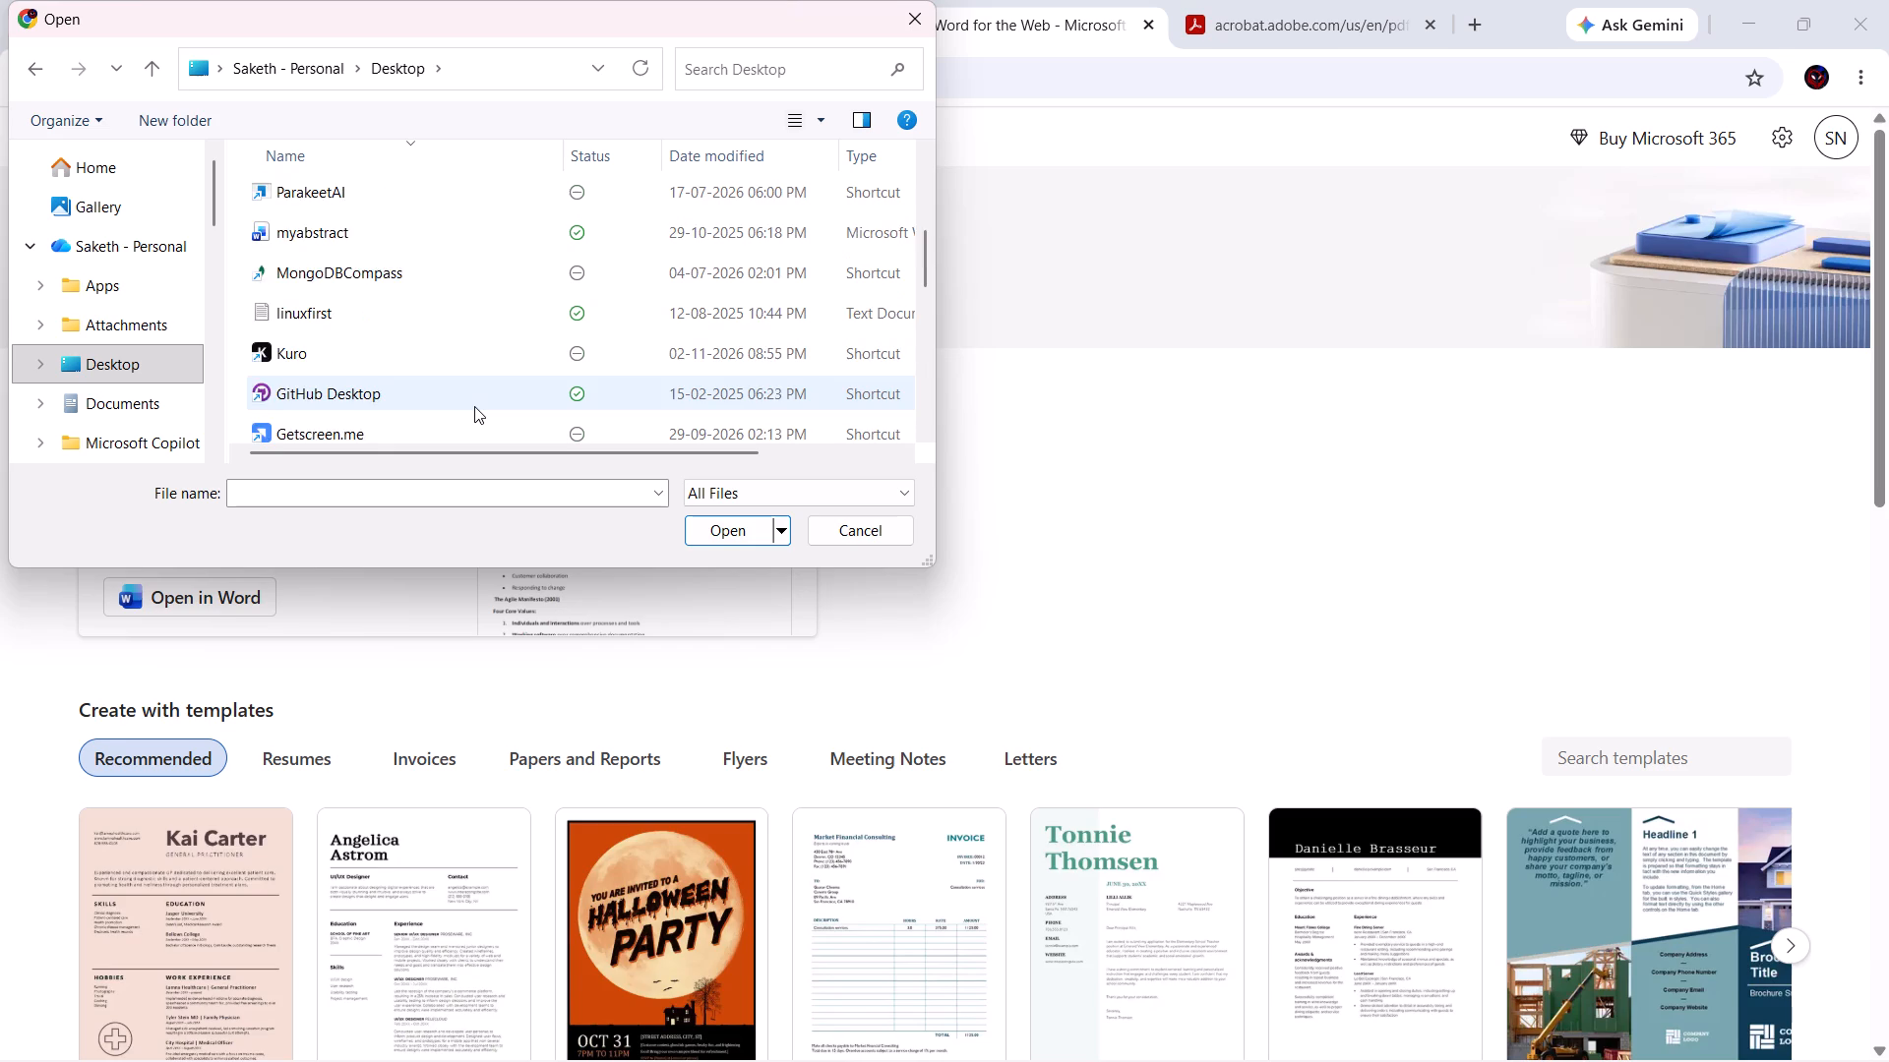
{"action": "scroll", "coordinate": [474, 406], "scroll_direction": "up", "scroll_amount": 1}
{"action": "scroll", "coordinate": [388, 350], "scroll_direction": "up", "scroll_amount": 1}
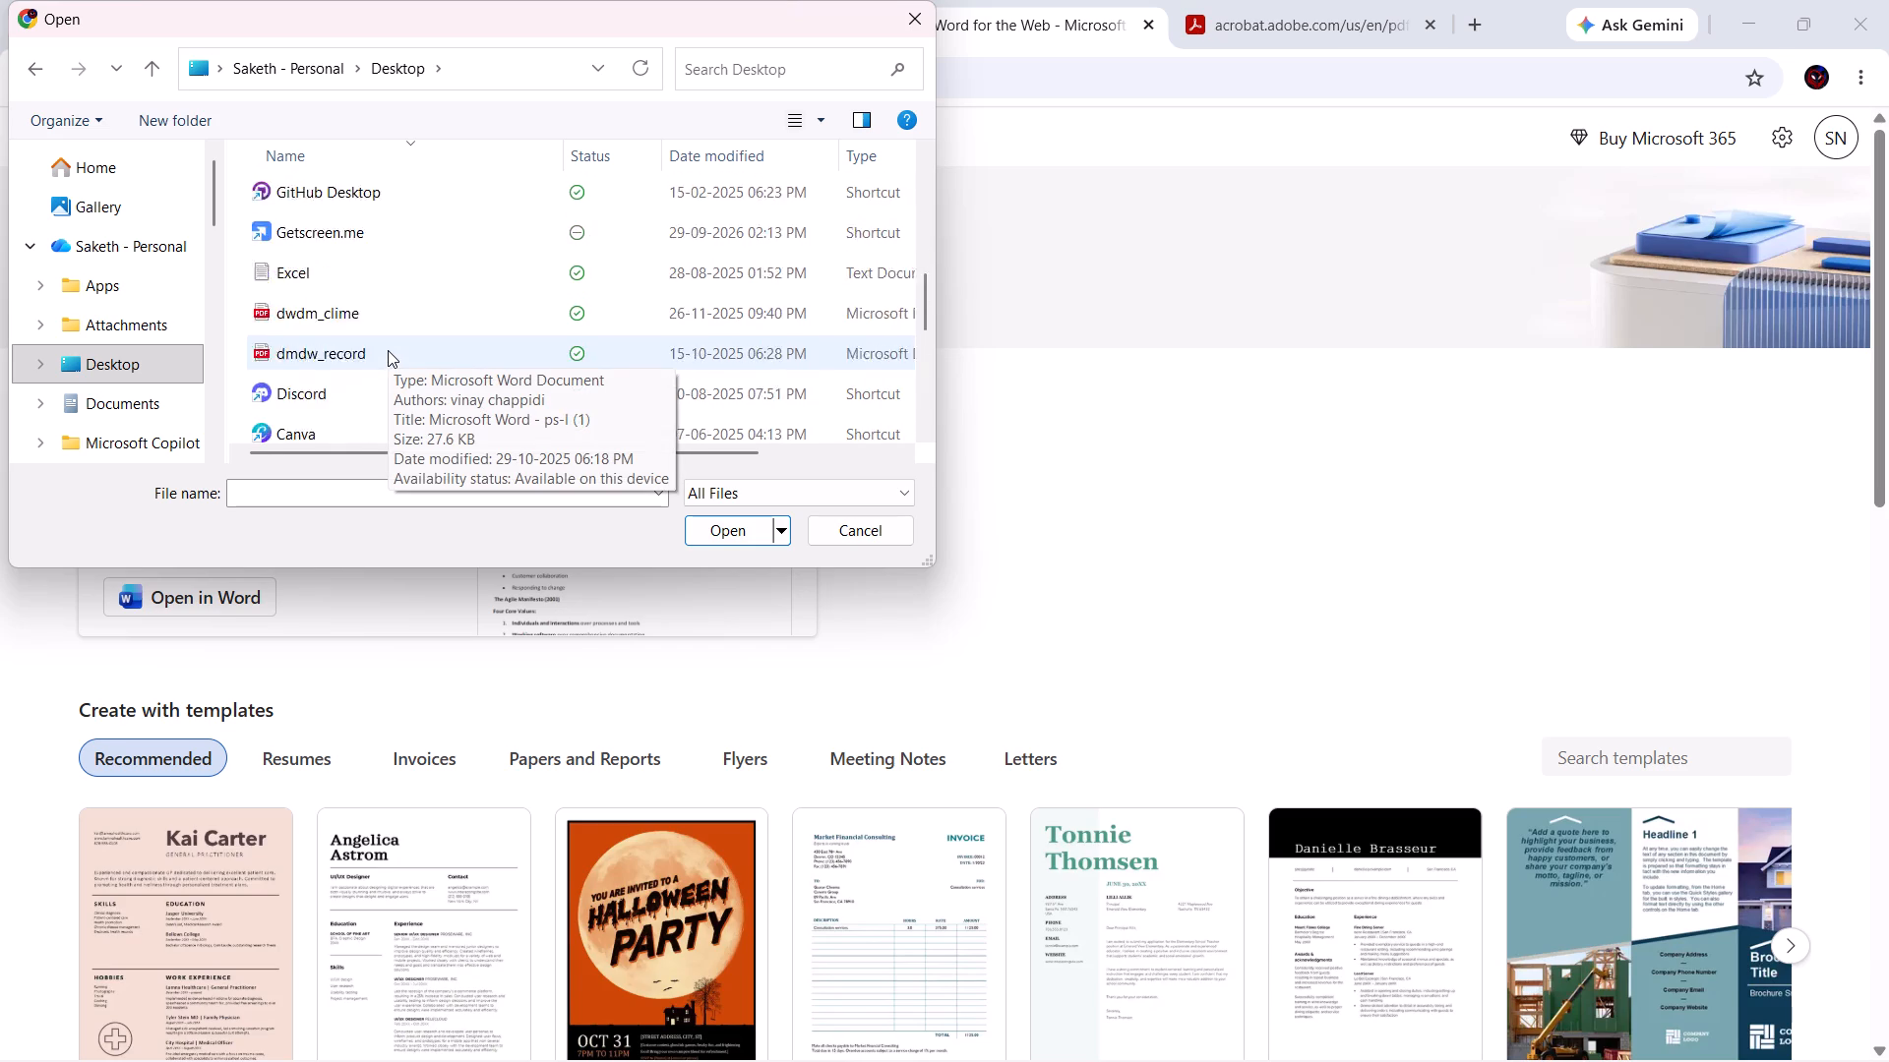
{"action": "scroll", "coordinate": [388, 350], "scroll_direction": "up", "scroll_amount": 1}
{"action": "scroll", "coordinate": [388, 350], "scroll_direction": "down", "scroll_amount": 2}
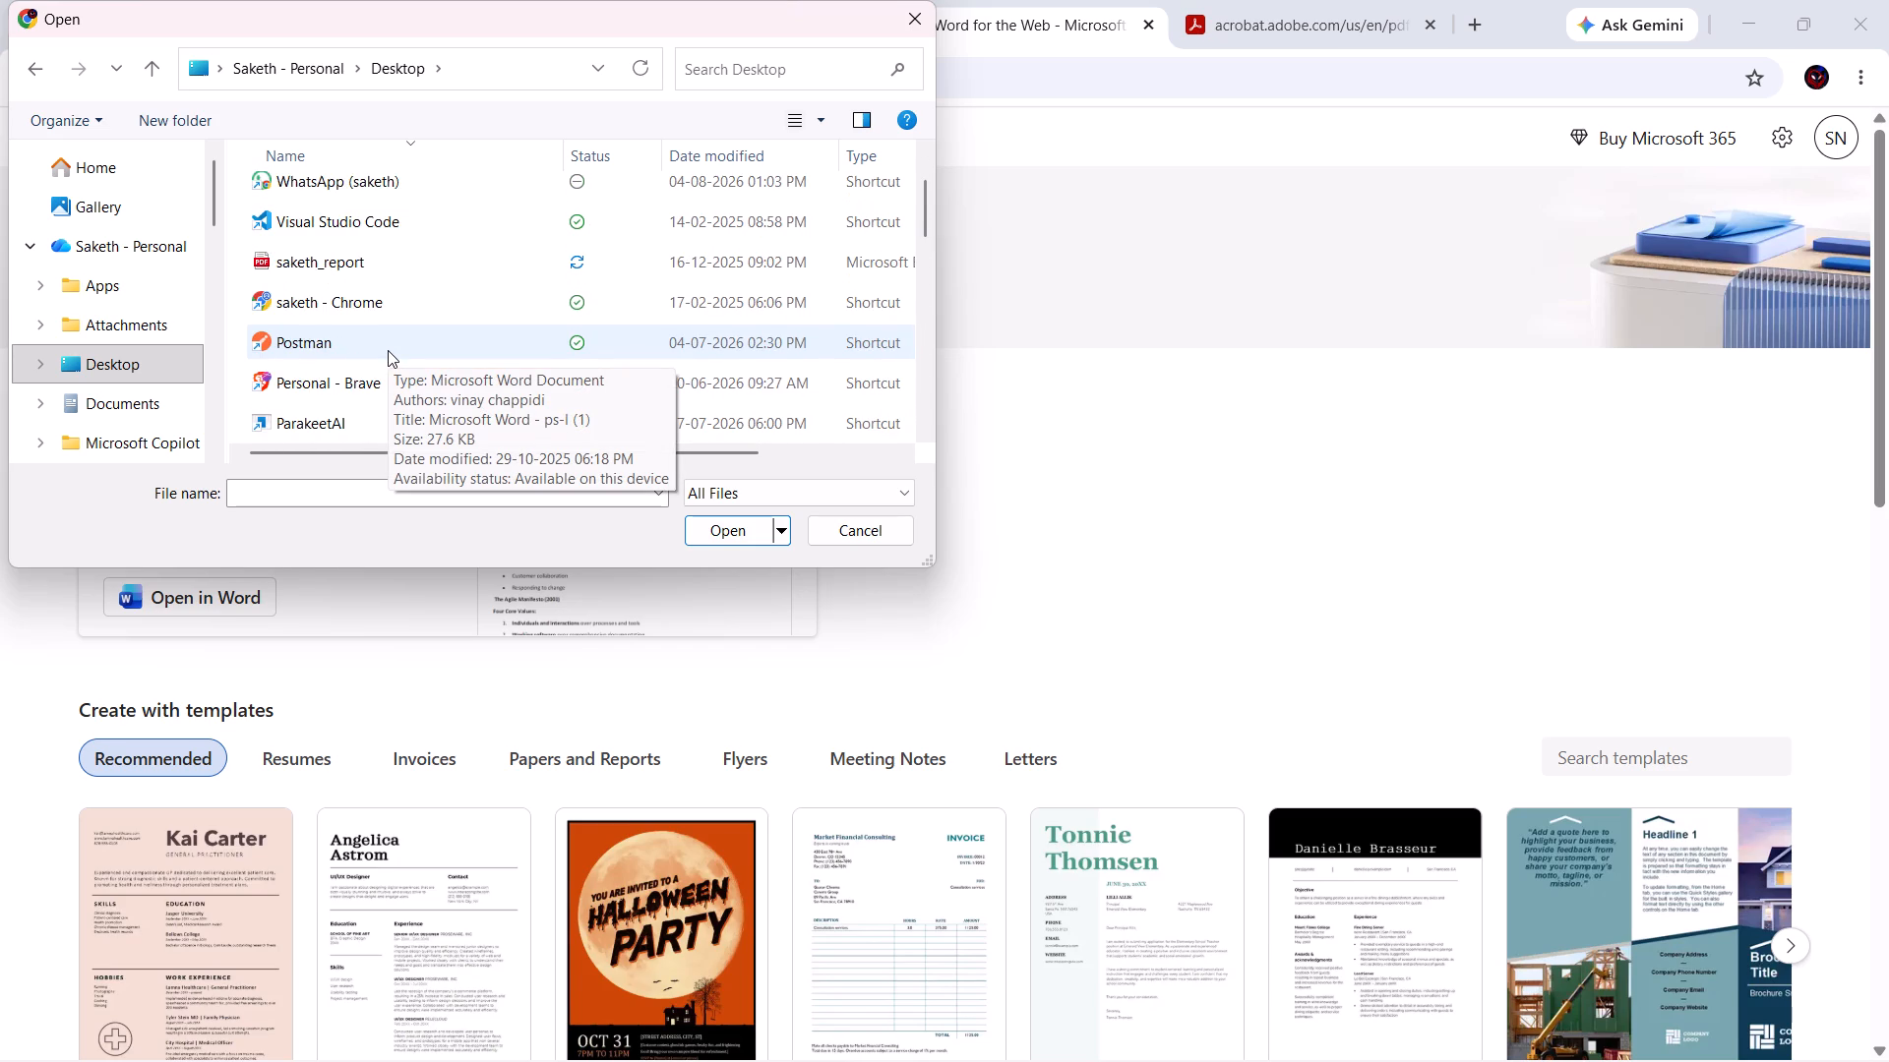
{"action": "scroll", "coordinate": [388, 350], "scroll_direction": "down", "scroll_amount": 3}
{"action": "scroll", "coordinate": [388, 350], "scroll_direction": "up", "scroll_amount": 1}
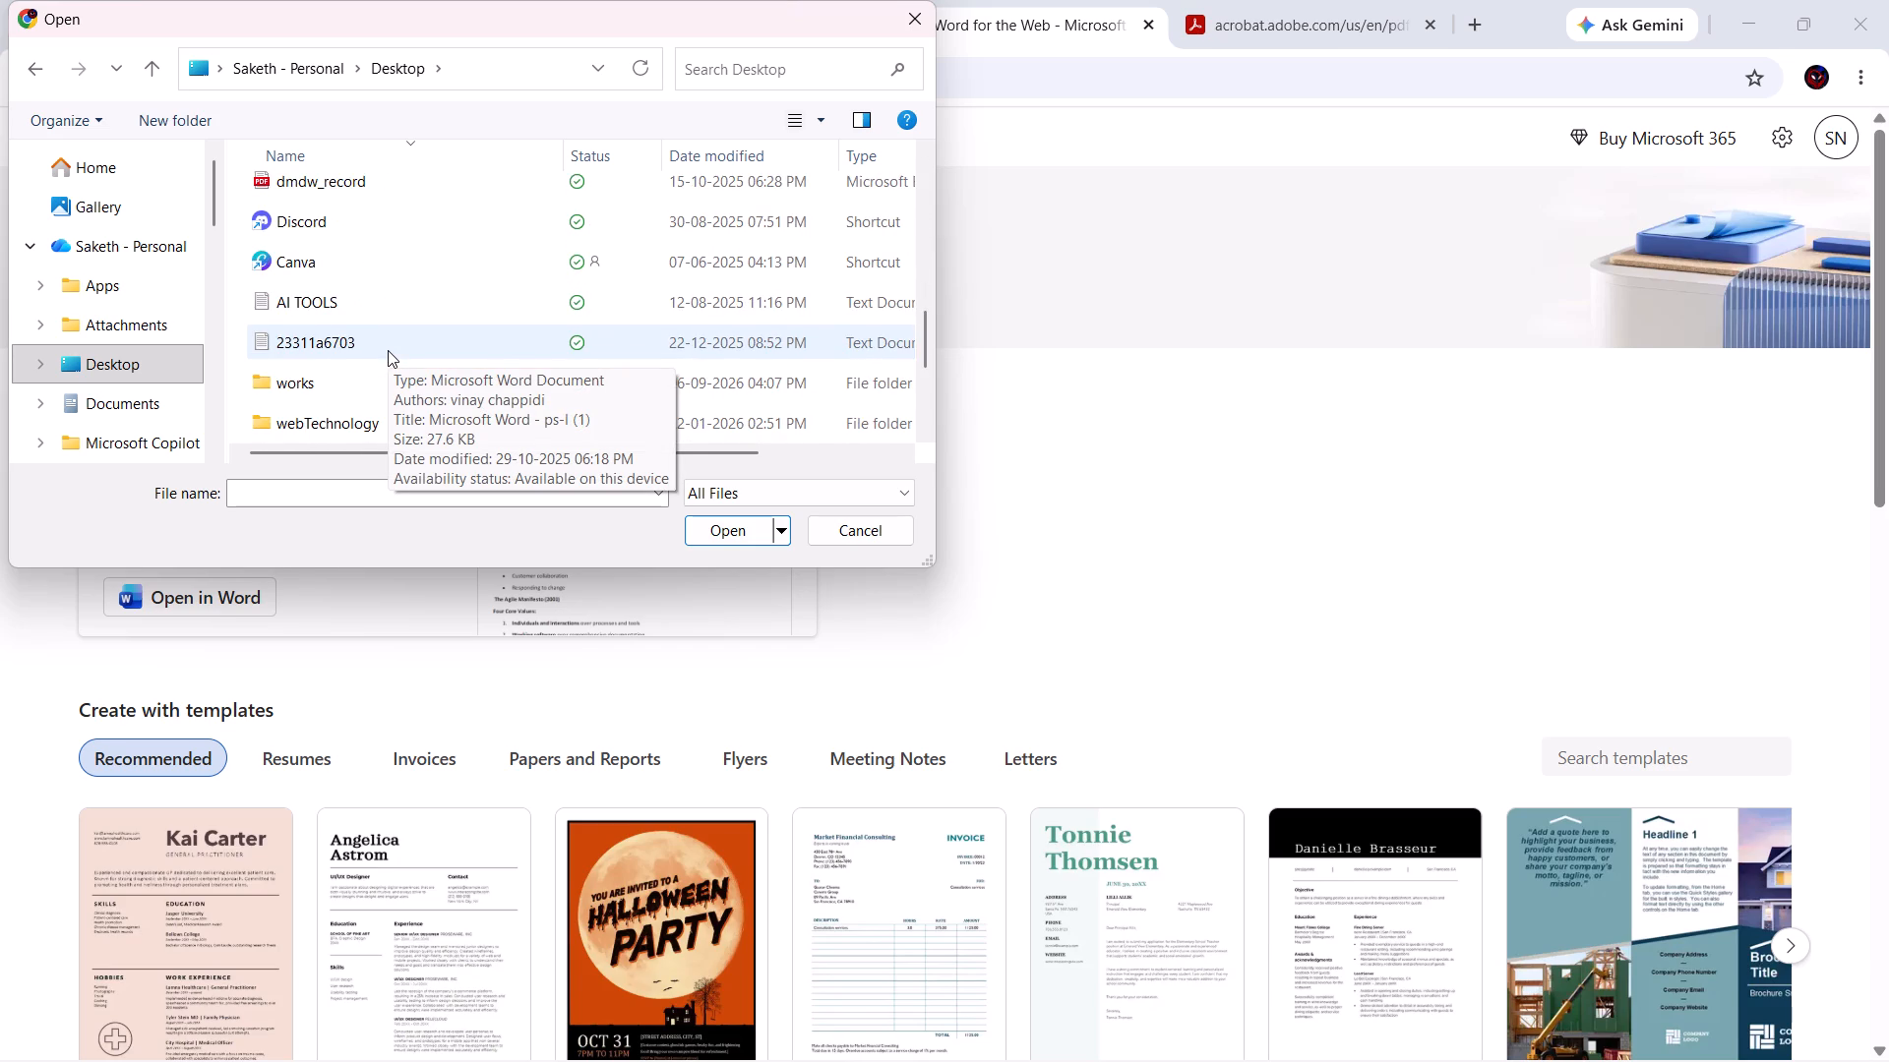
{"action": "scroll", "coordinate": [388, 350], "scroll_direction": "up", "scroll_amount": 1}
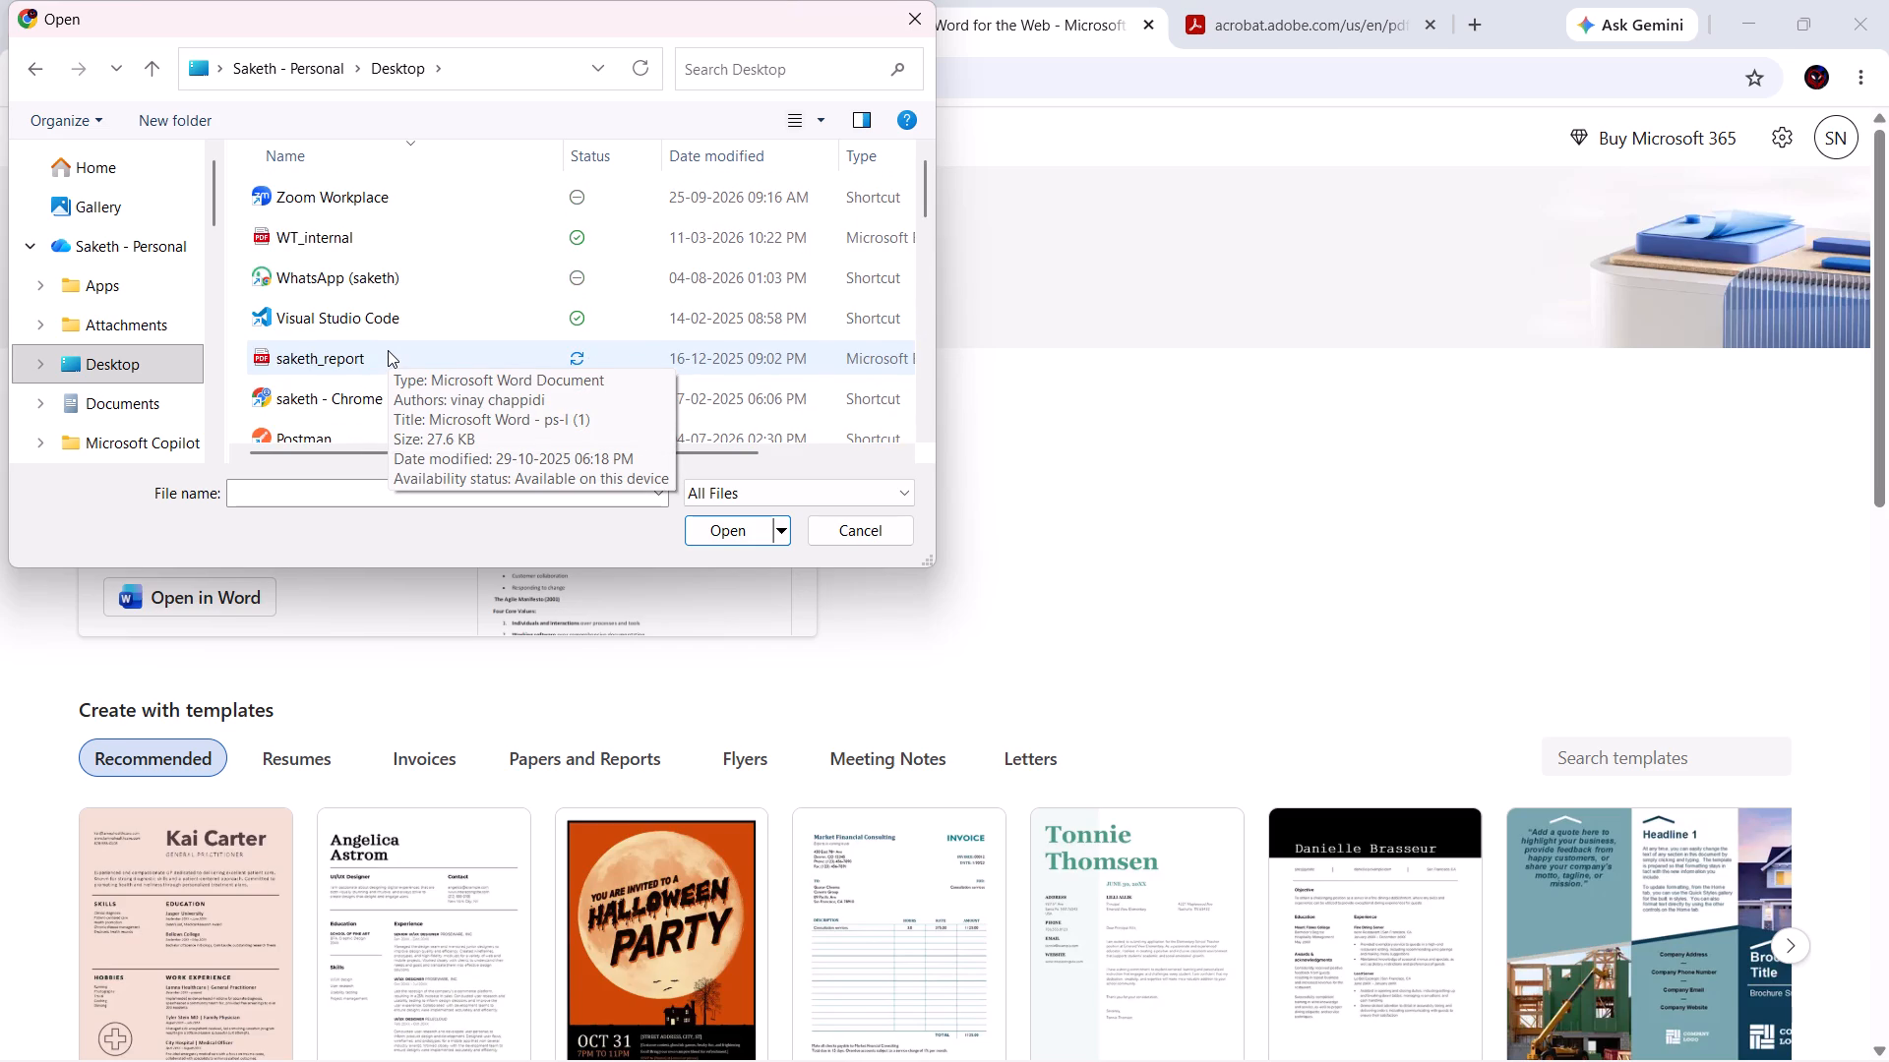
{"action": "scroll", "coordinate": [388, 350], "scroll_direction": "up", "scroll_amount": 6}
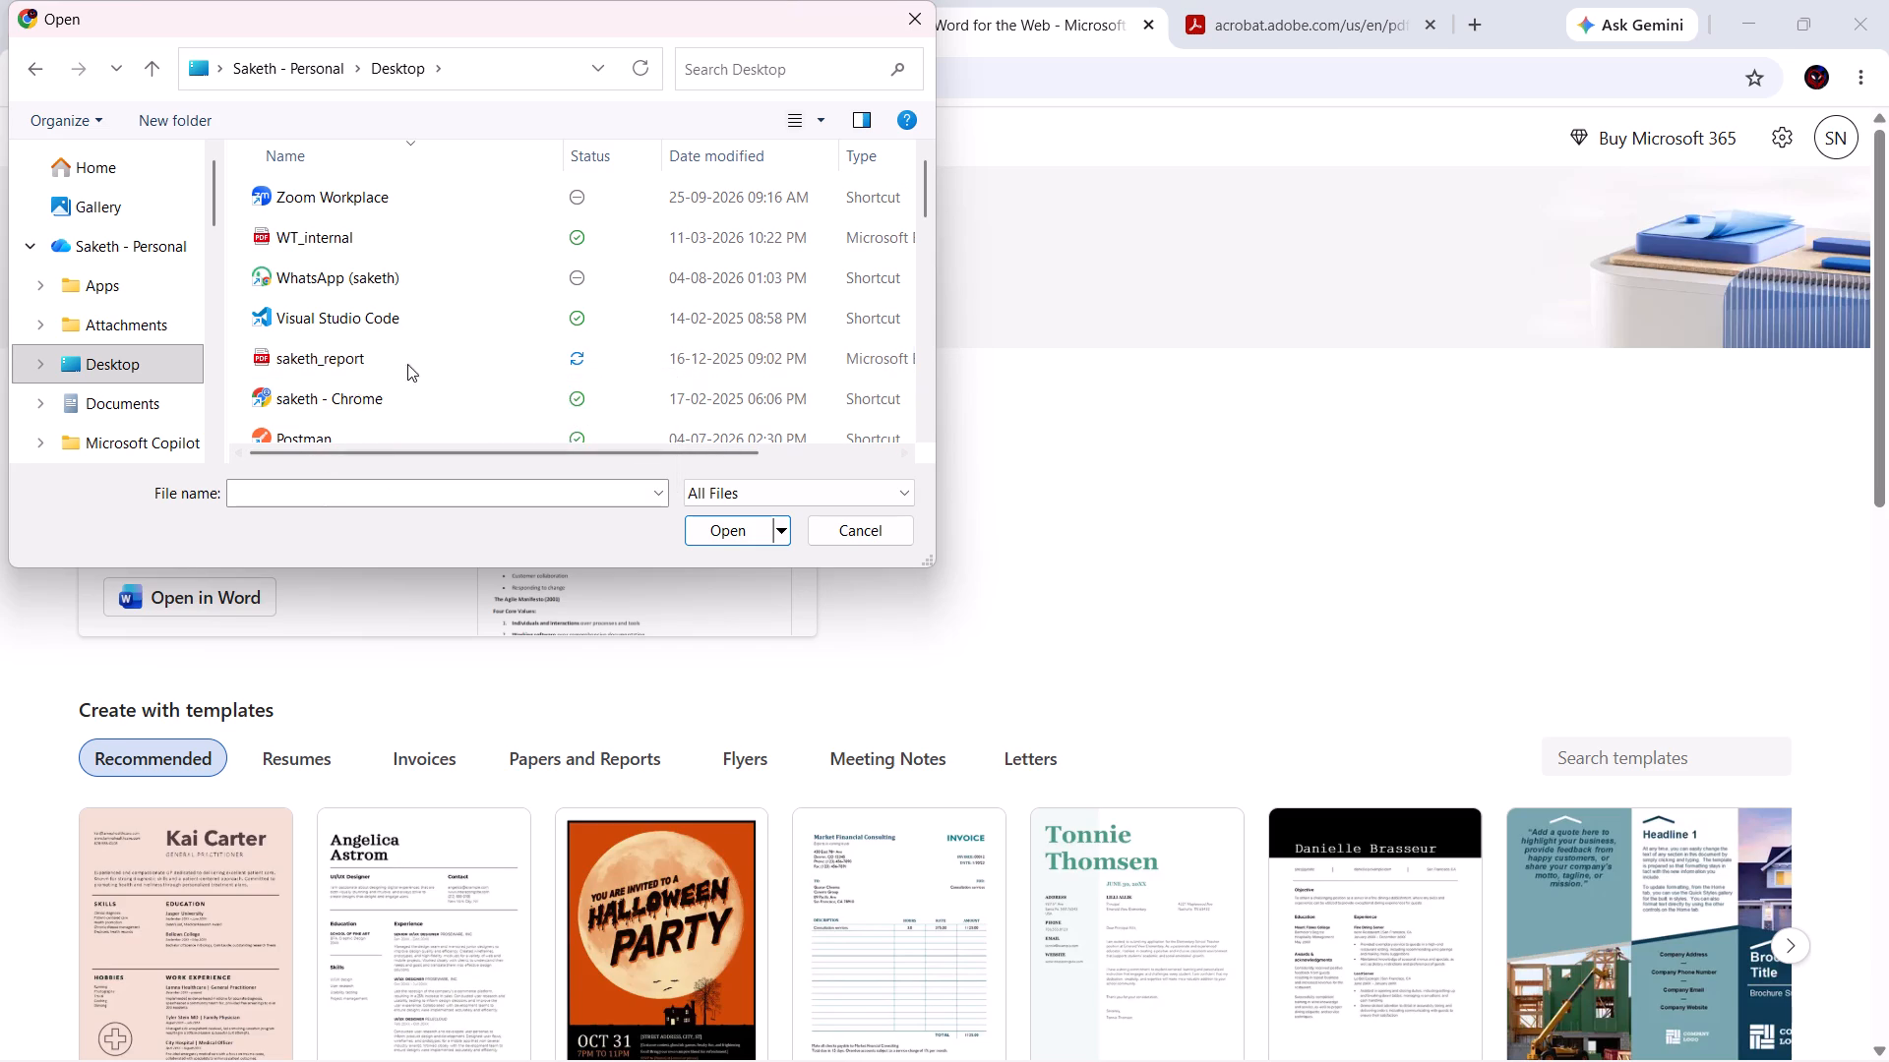
{"action": "left_click", "coordinate": [415, 350]}
{"action": "left_click", "coordinate": [741, 528]}
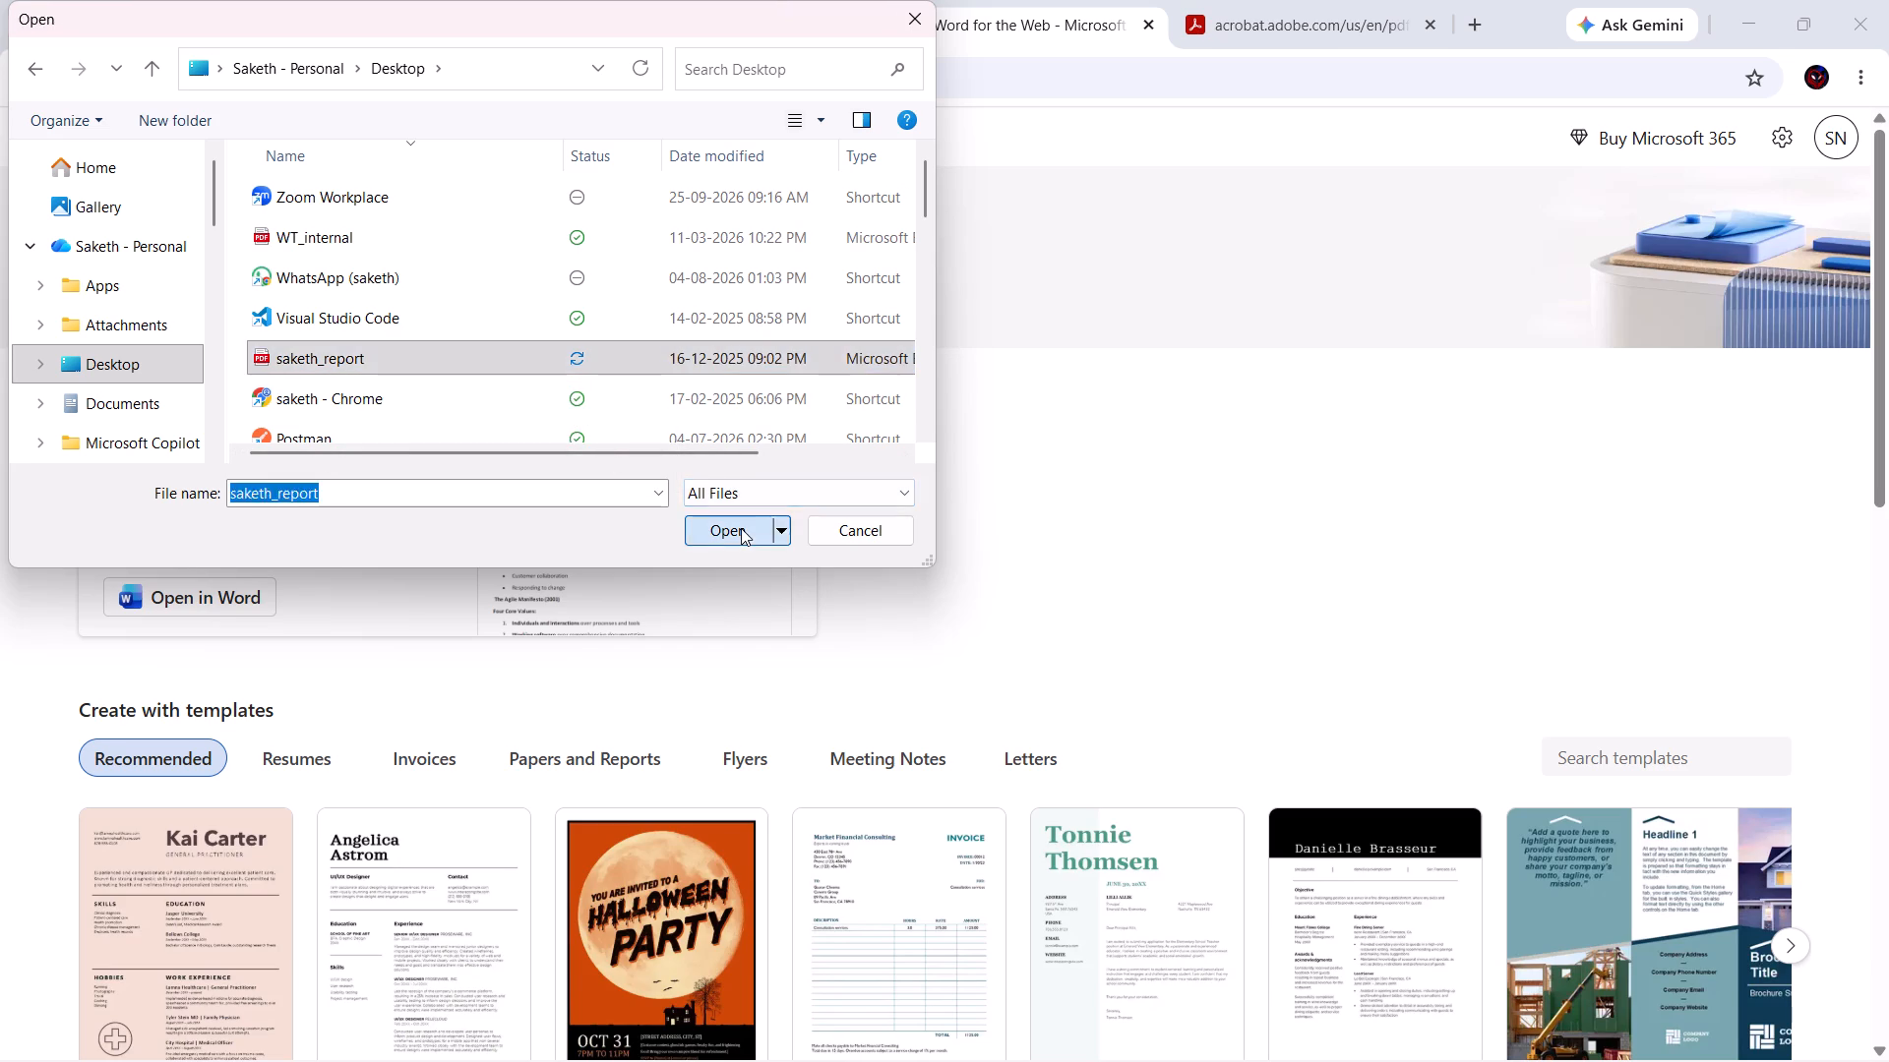
Return to Adobe Acrobat's online PDF editor, retry loading it, and upload saketh_report from the Desktop folder again.
{"action": "left_click", "coordinate": [1309, 3]}
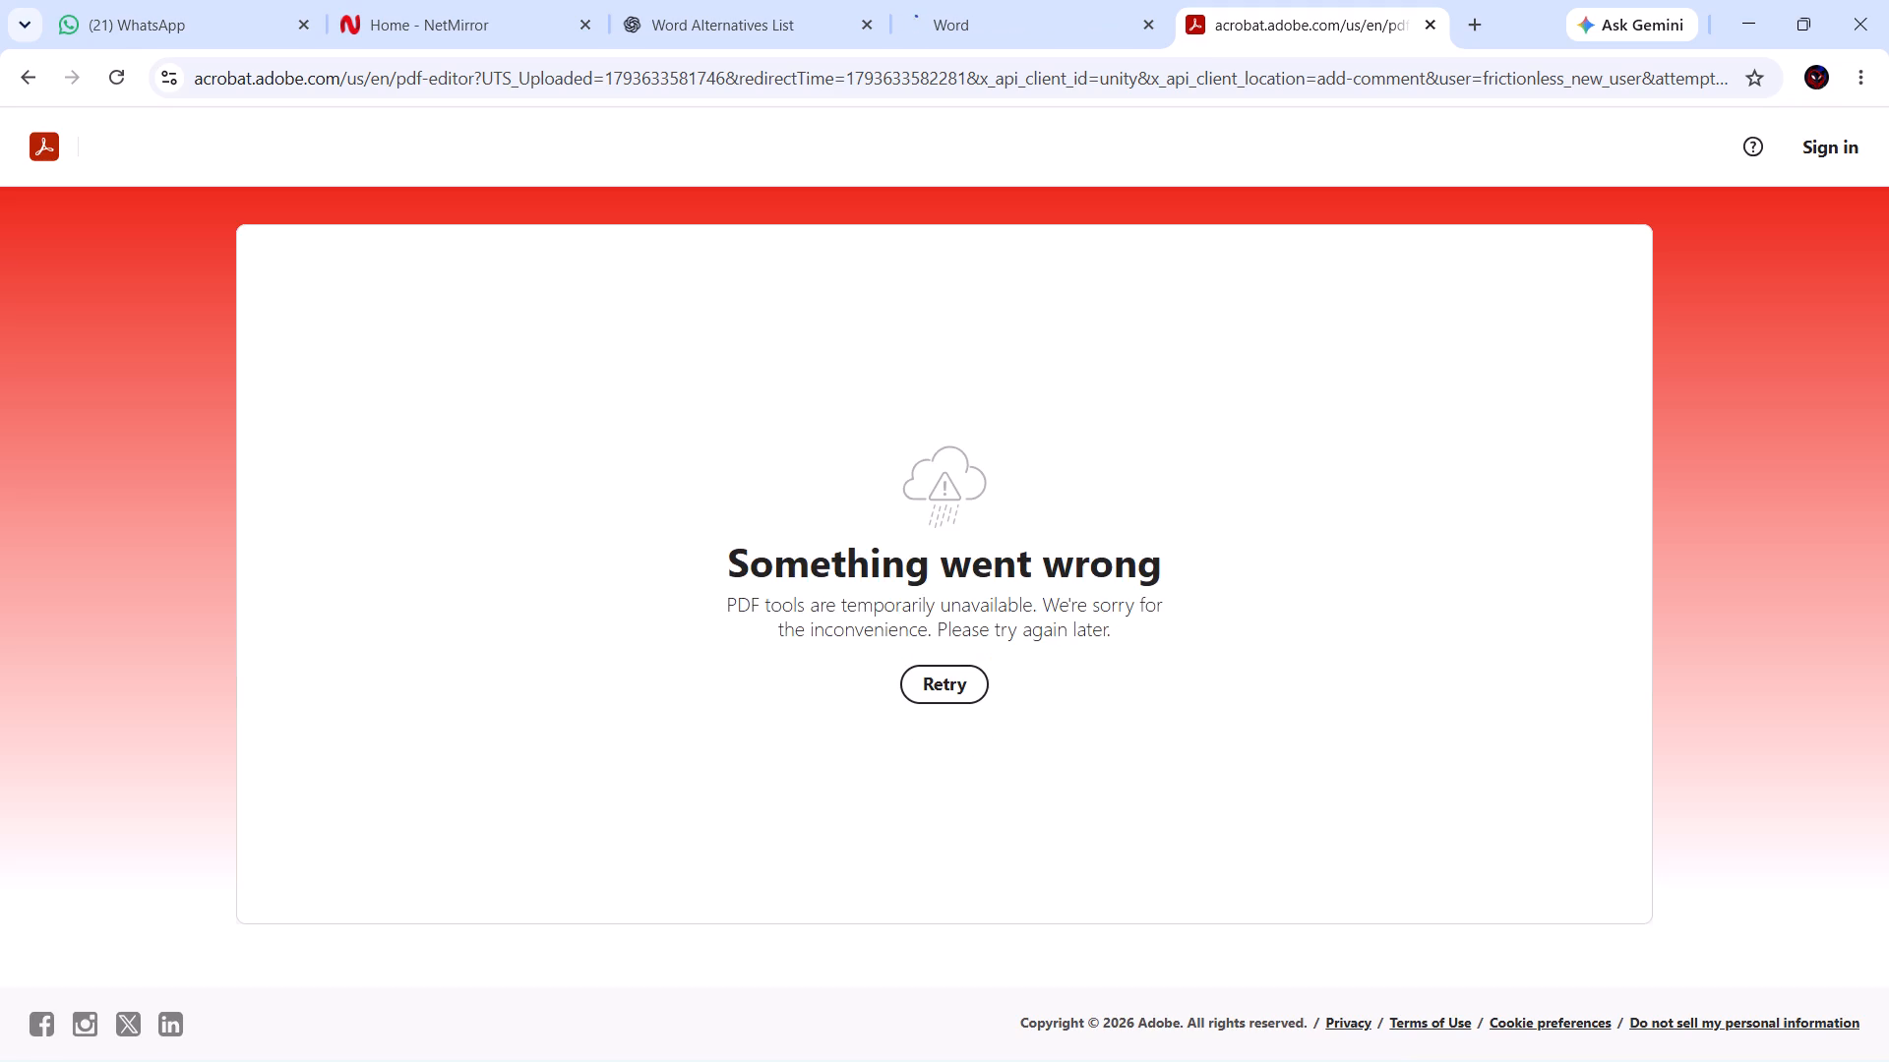
{"action": "left_click", "coordinate": [954, 693]}
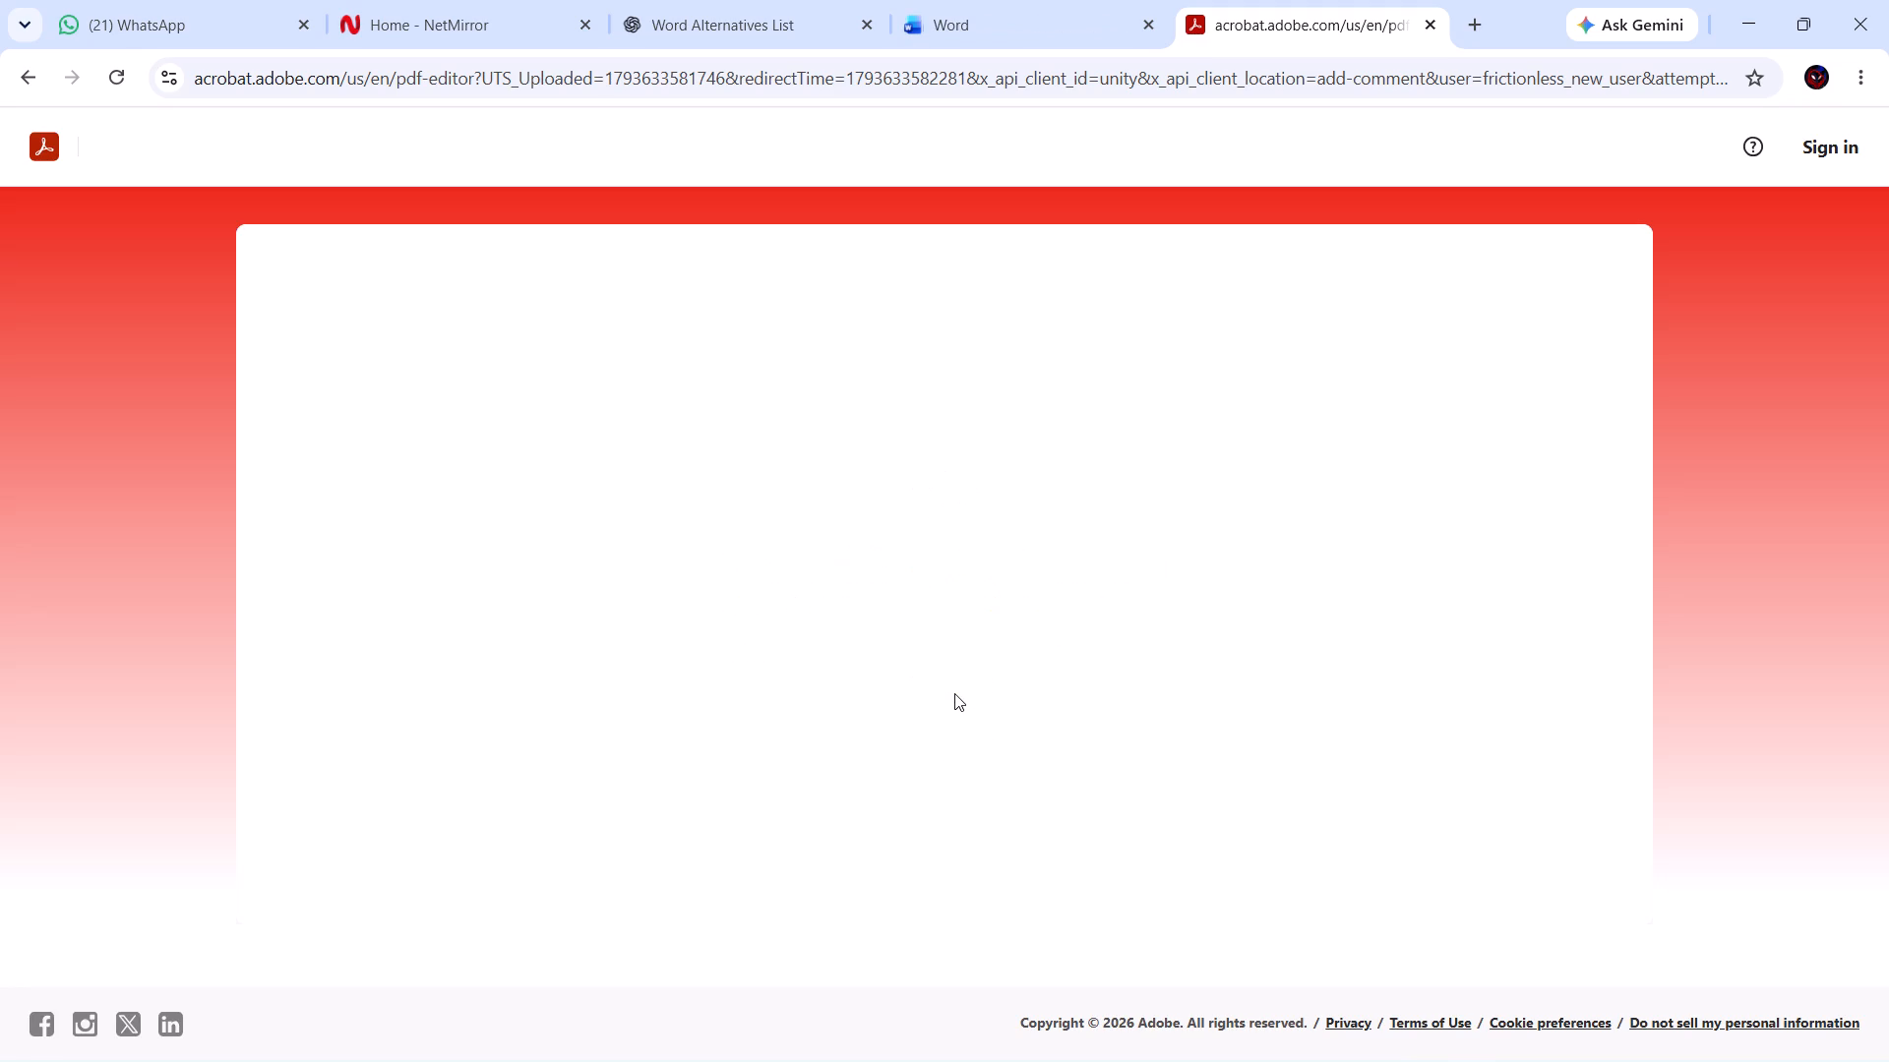
{"action": "left_click", "coordinate": [954, 672]}
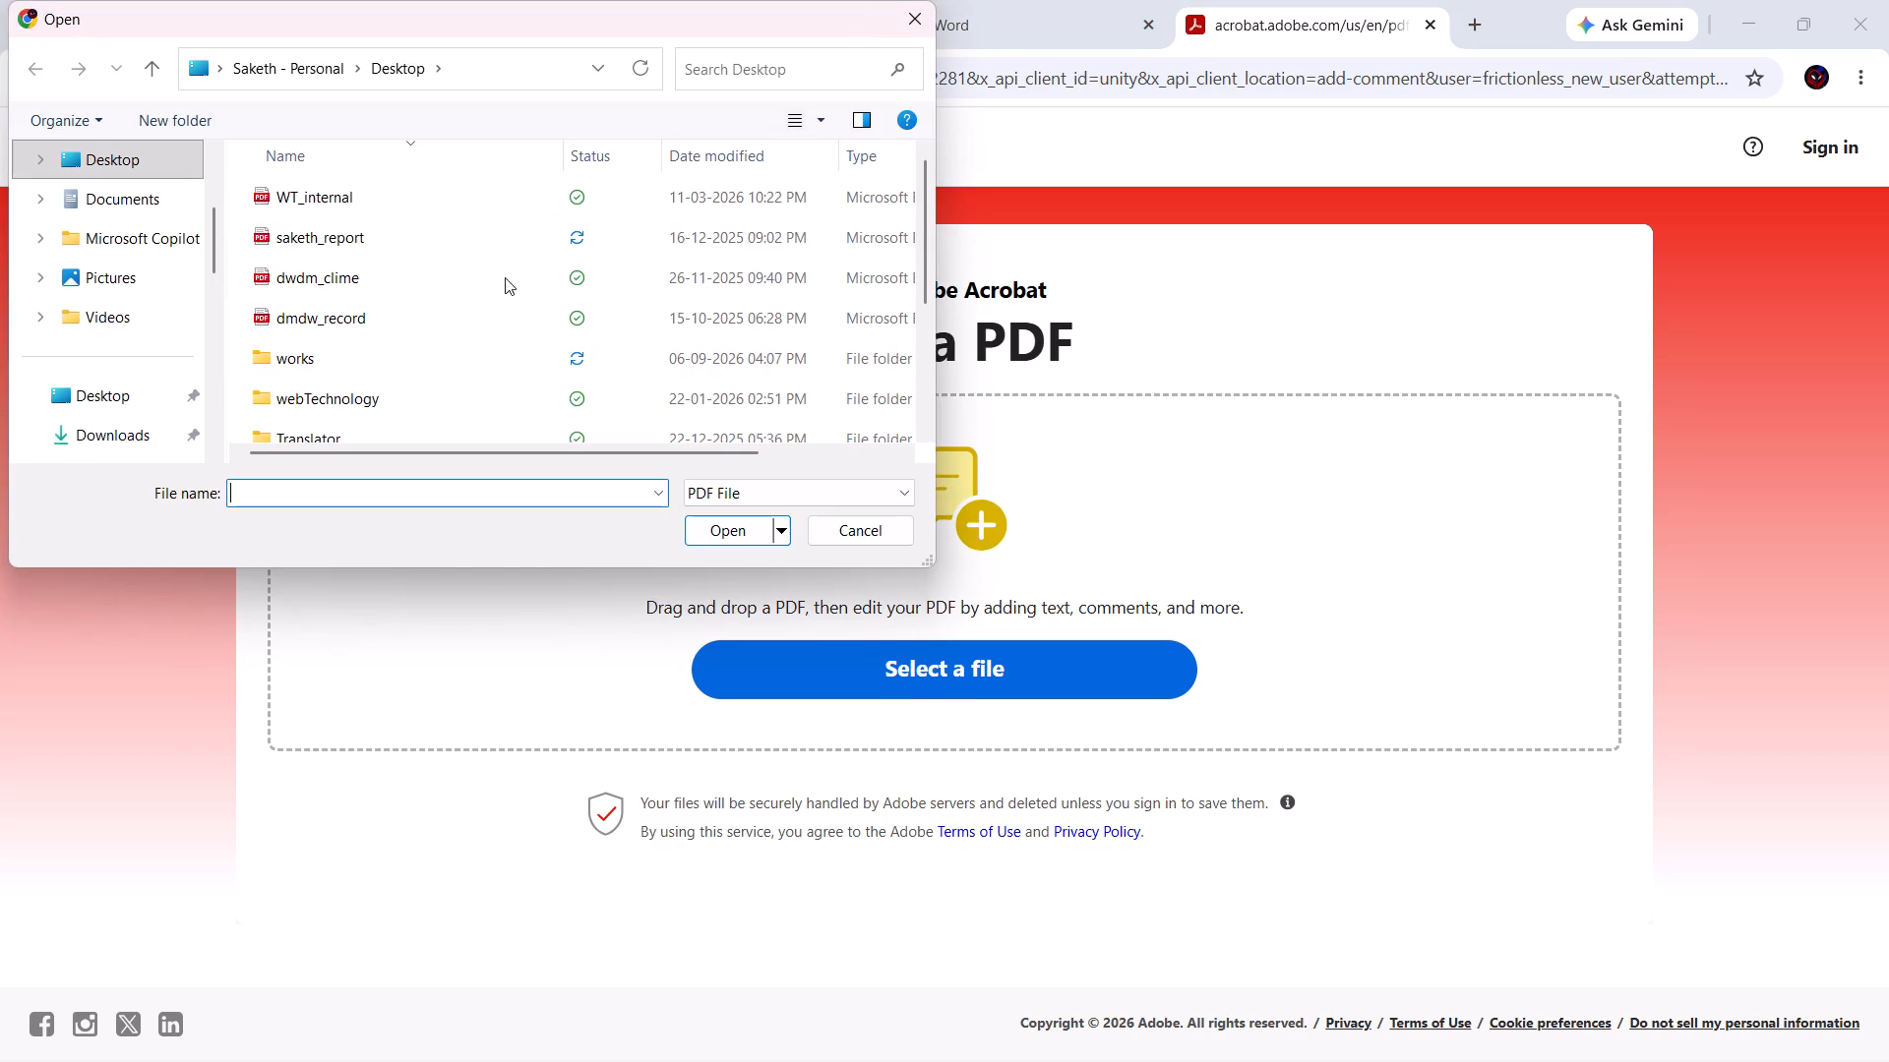
{"action": "left_click", "coordinate": [495, 247]}
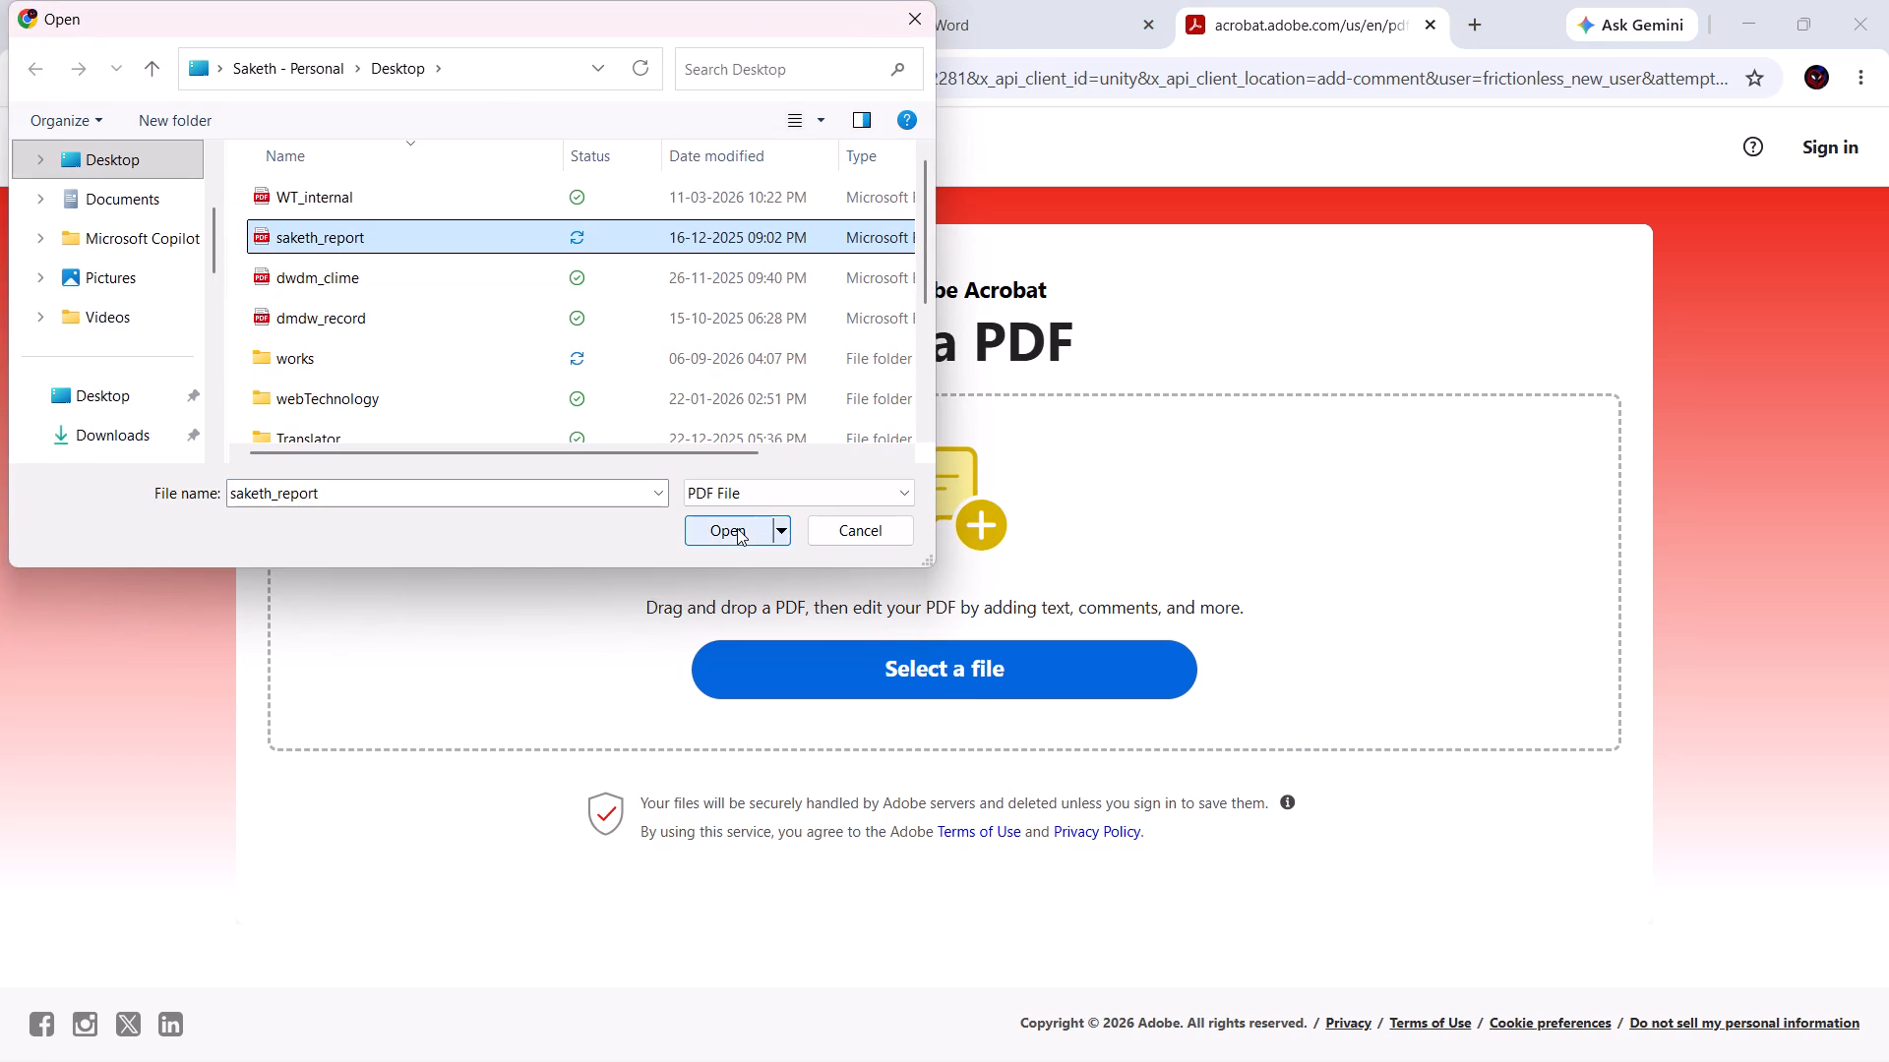
{"action": "left_click", "coordinate": [737, 528]}
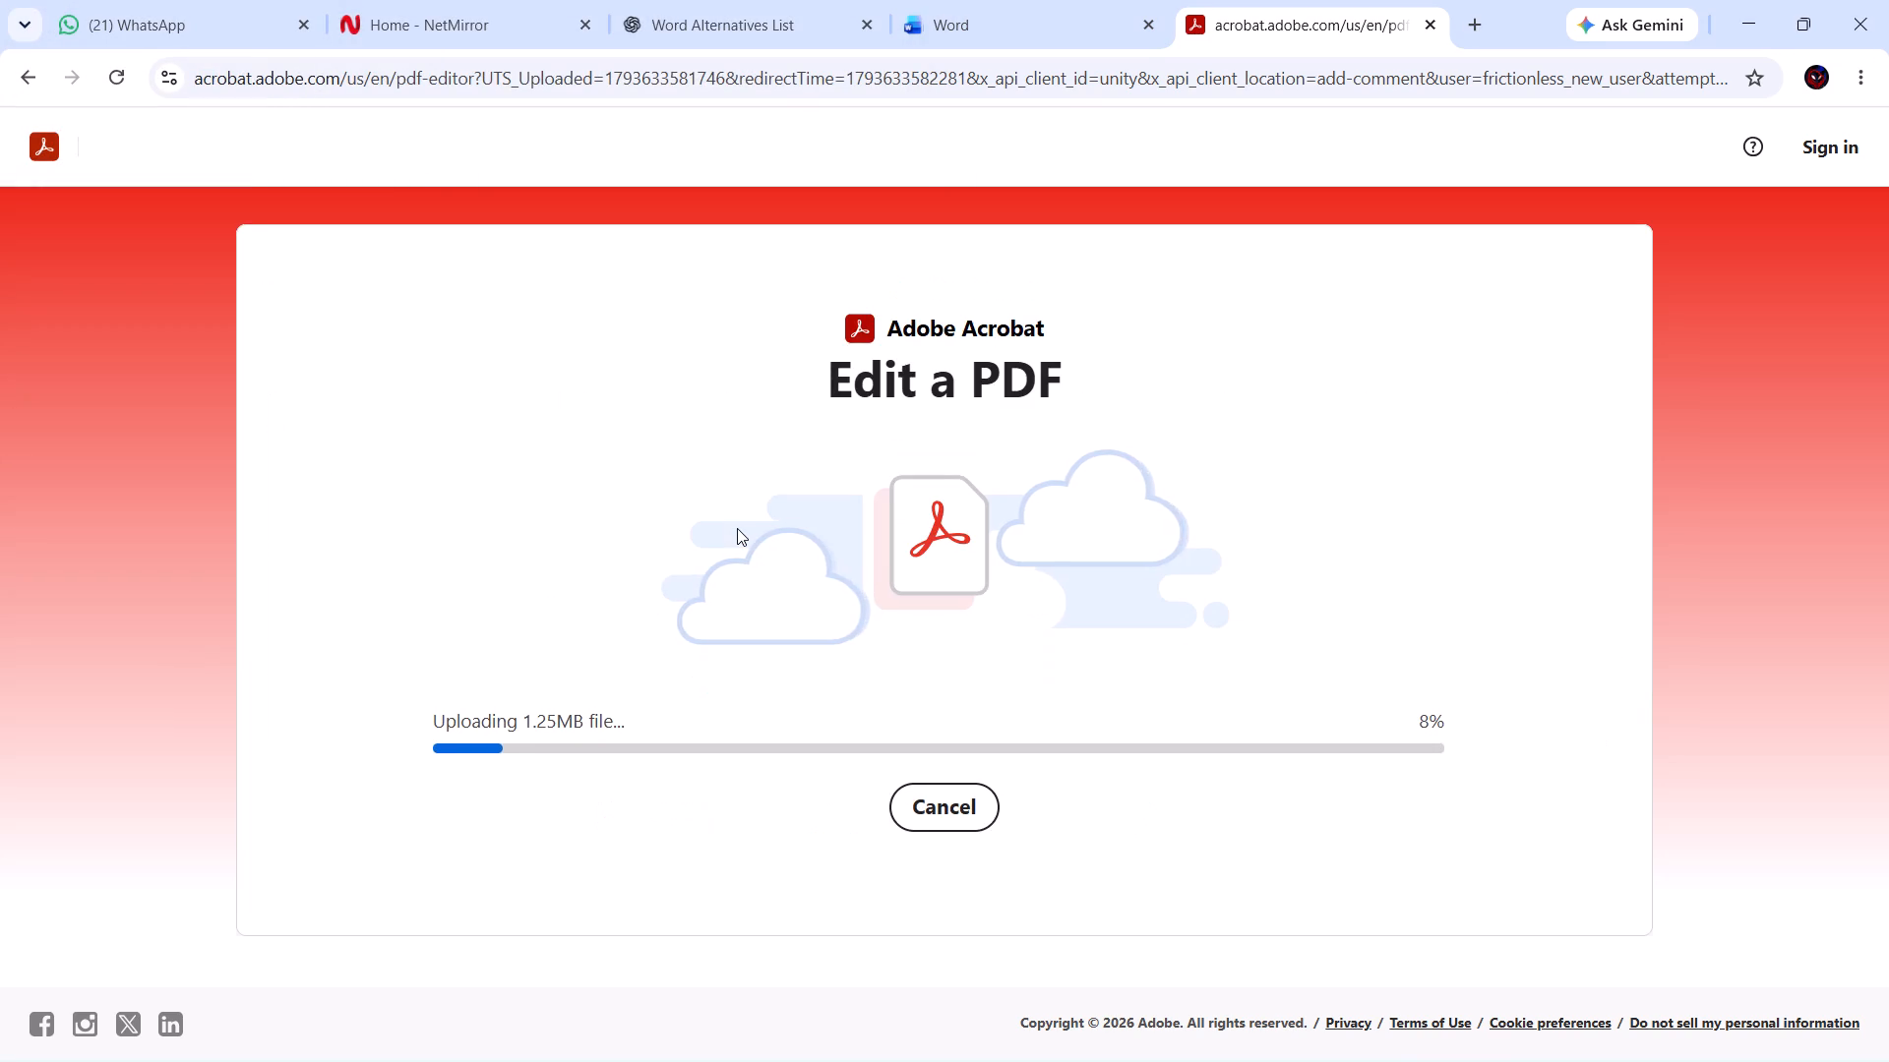
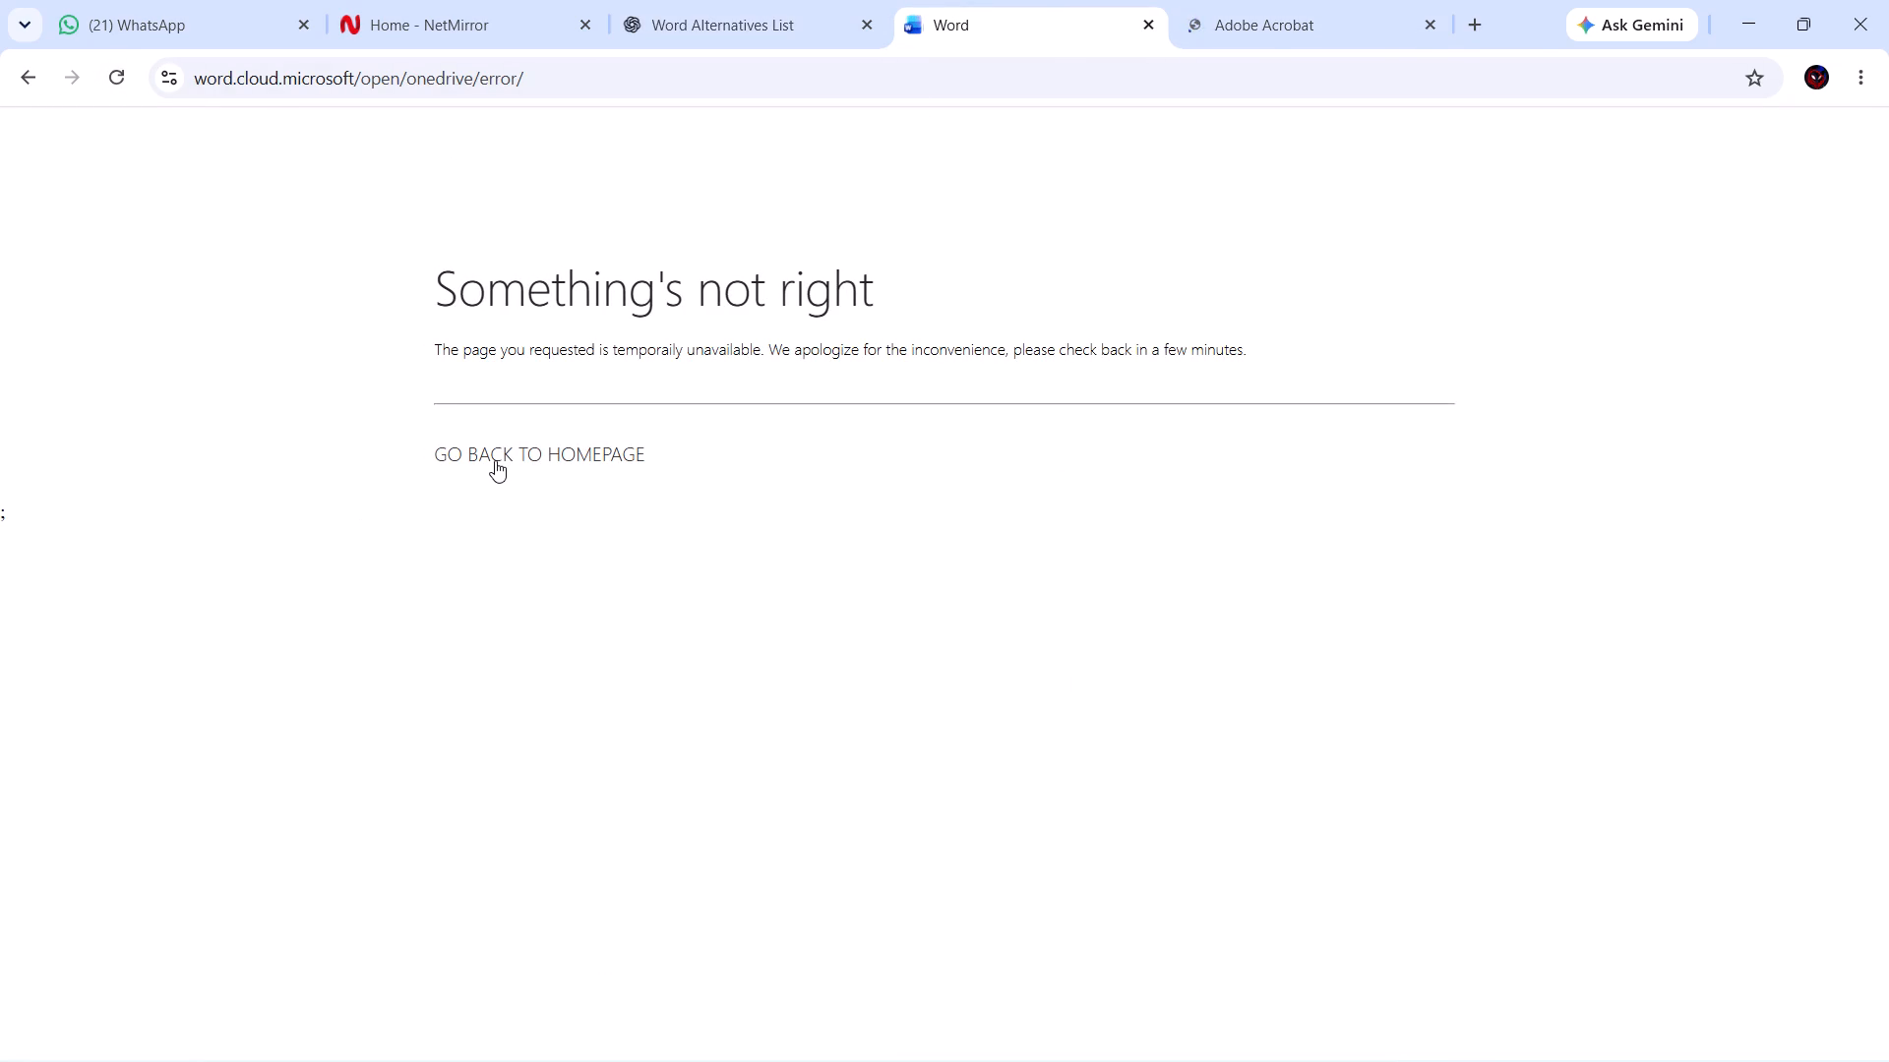
Go back to the Word for the web home page.
{"action": "left_click", "coordinate": [495, 460]}
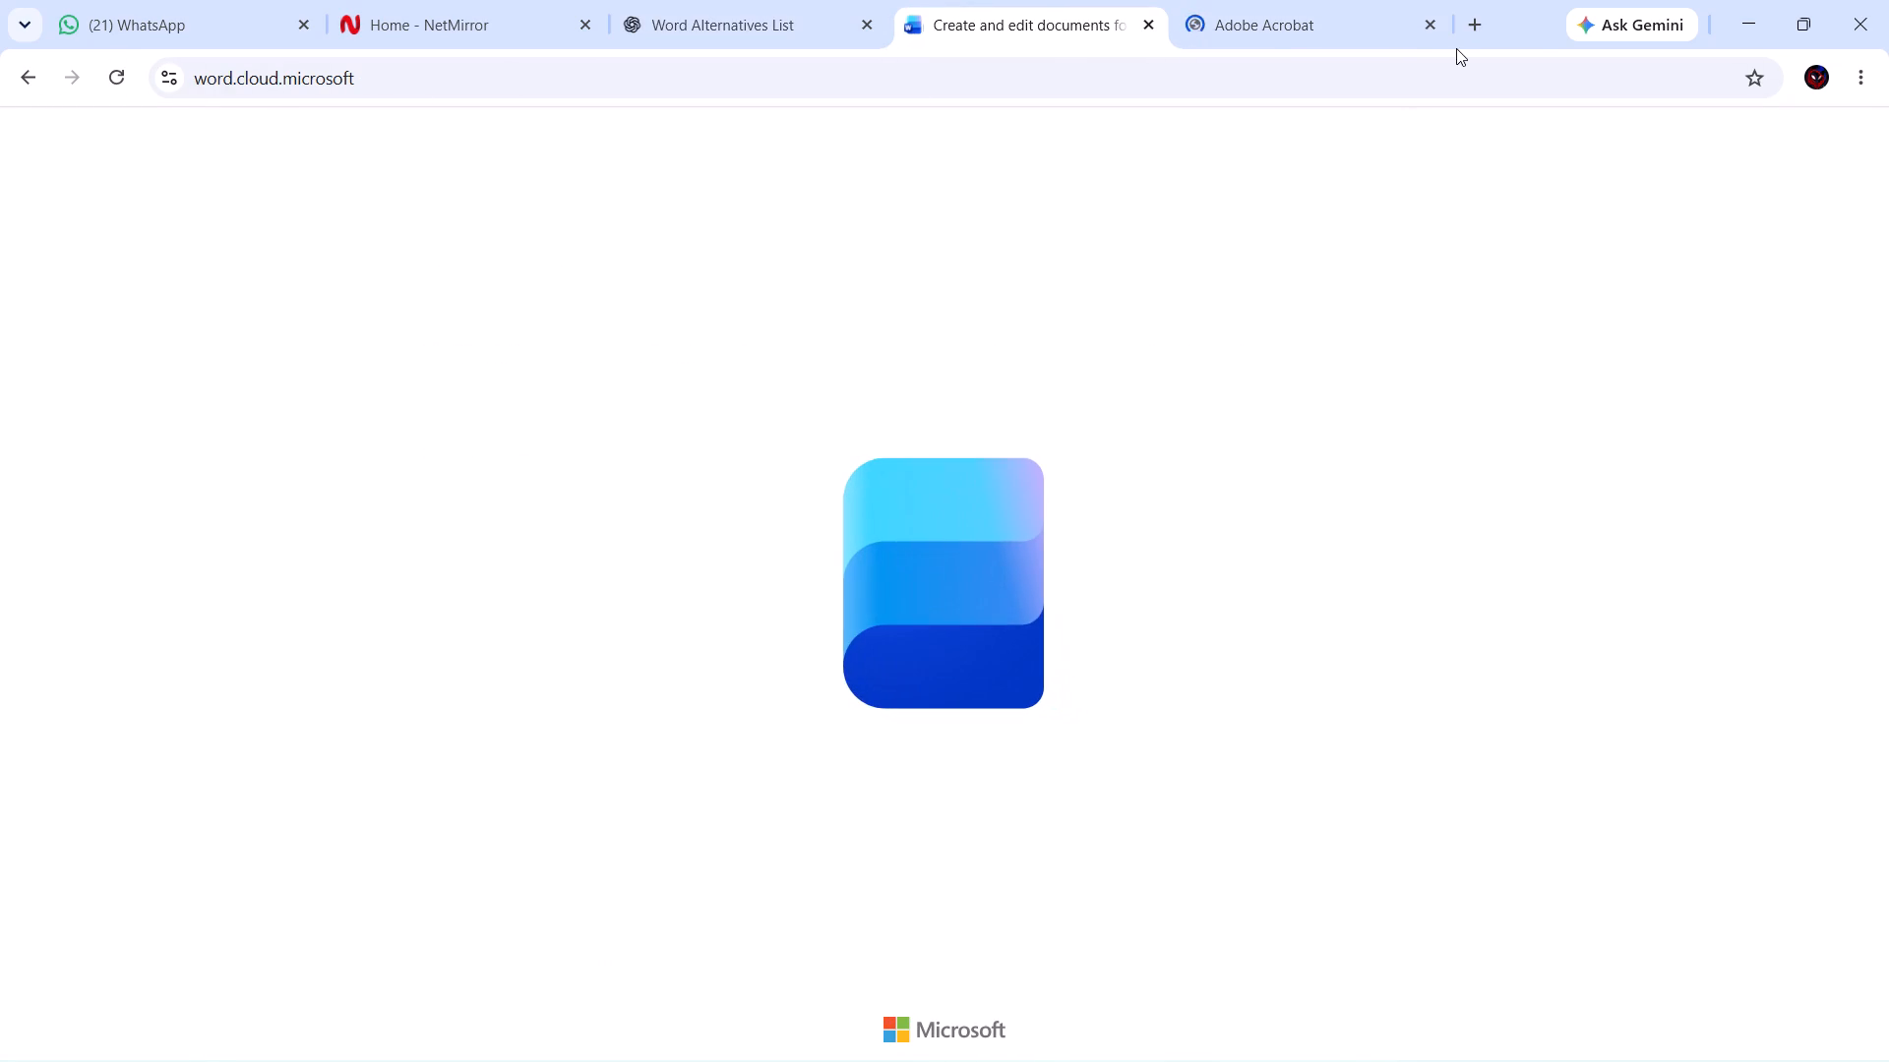
Switch to the Adobe Acrobat tab and look over the opening pages of saketh_report.
{"action": "left_click", "coordinate": [1333, 2]}
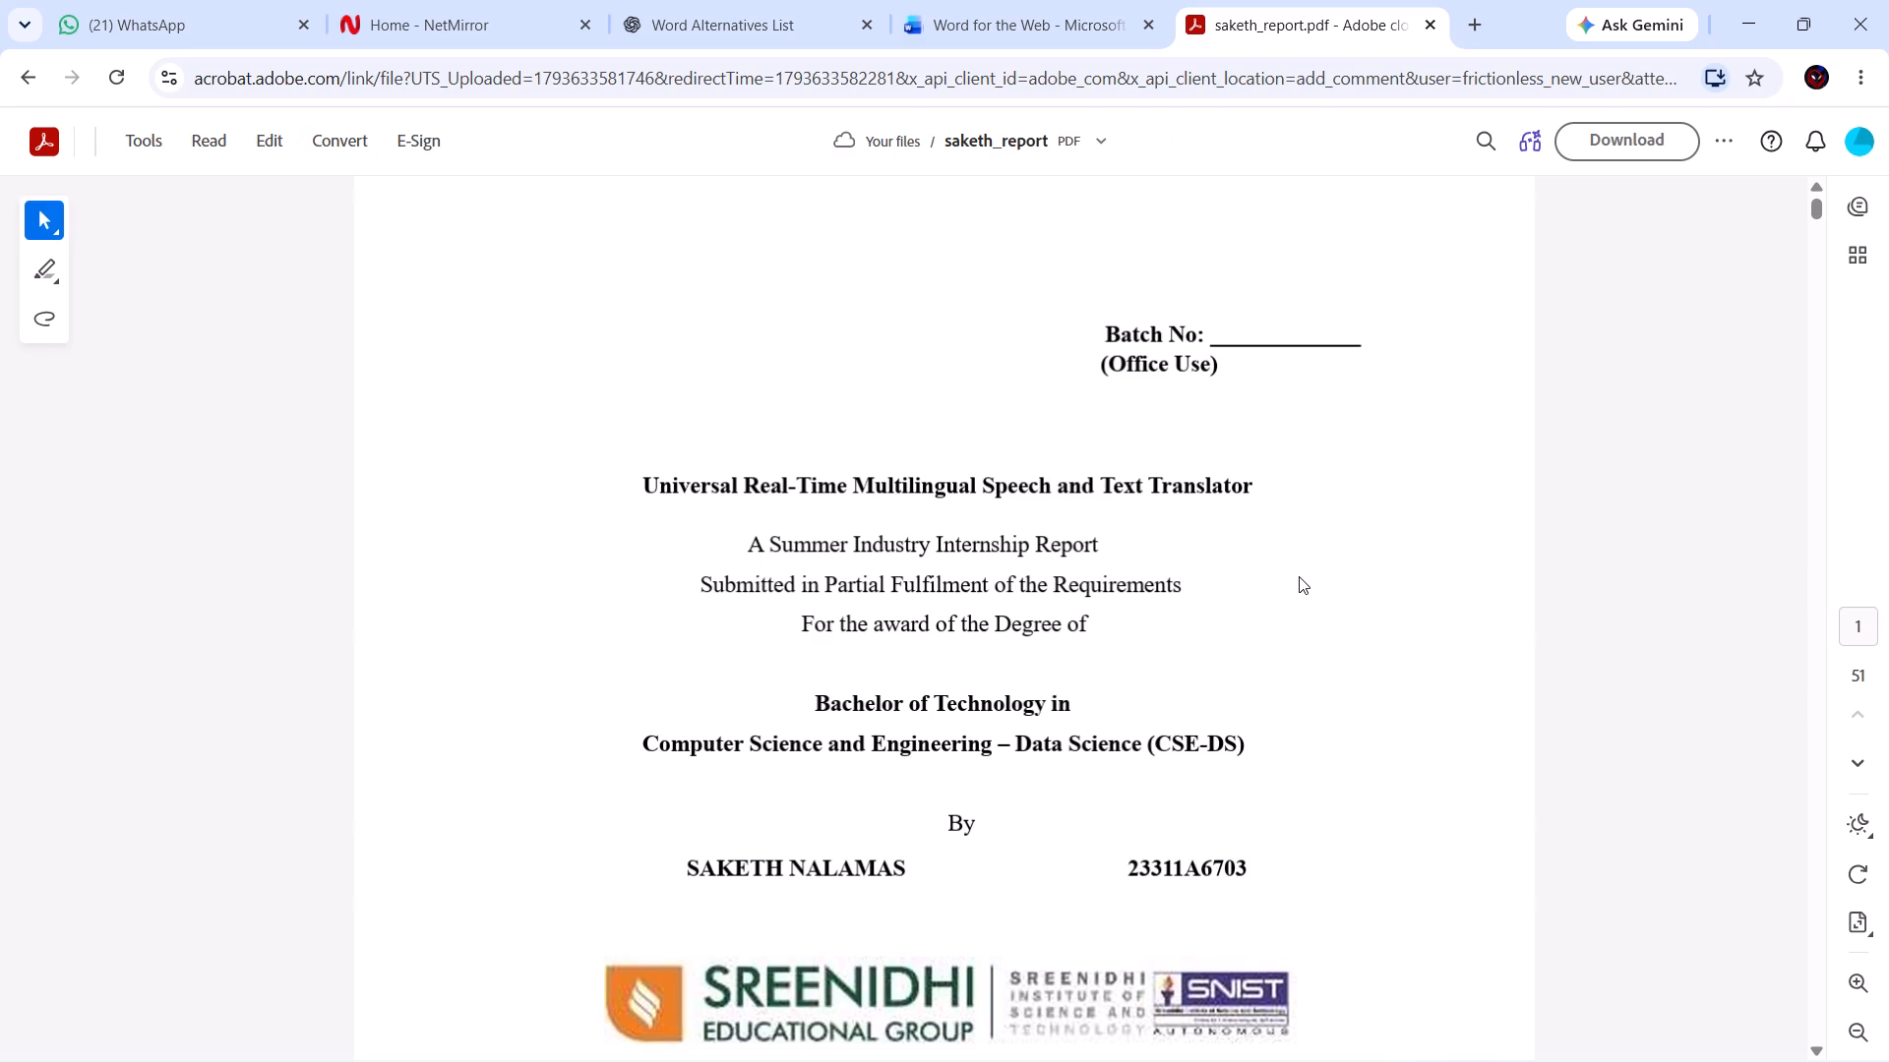
{"action": "left_click", "coordinate": [1089, 678]}
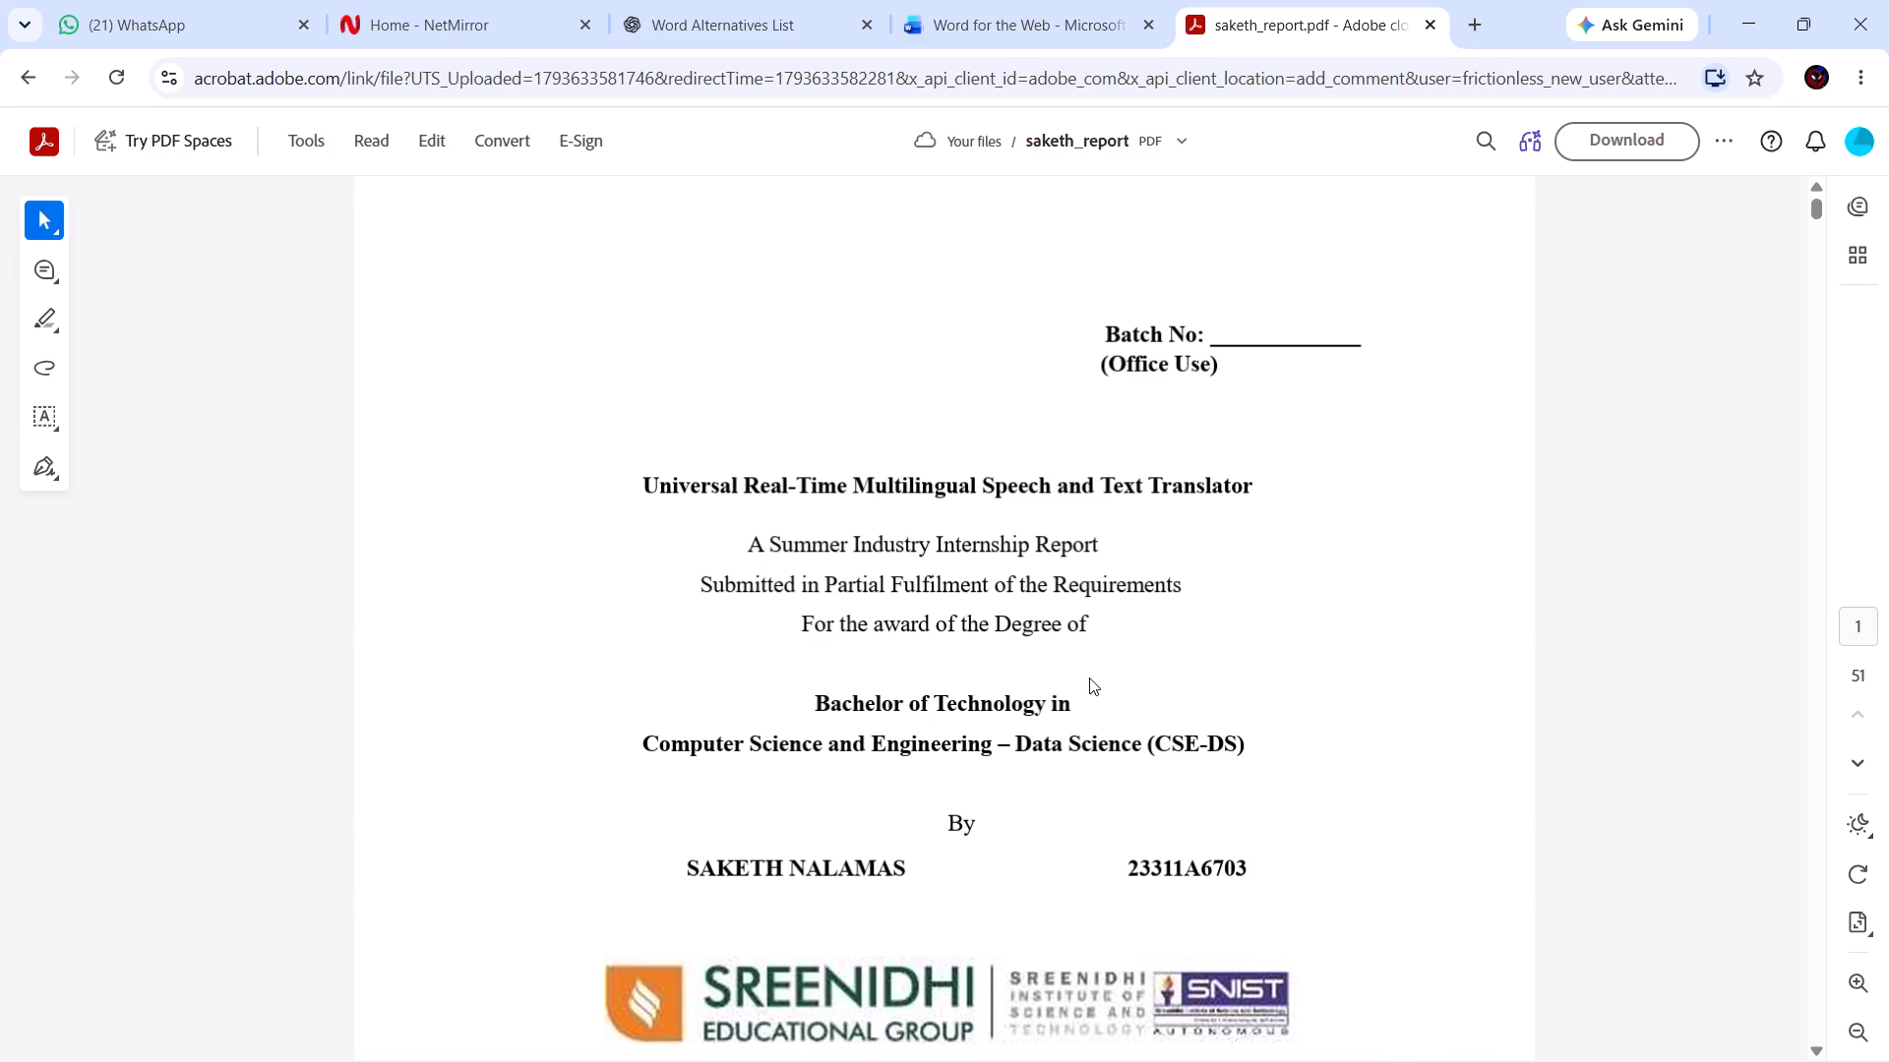
{"action": "scroll", "coordinate": [1089, 678], "scroll_direction": "down", "scroll_amount": 7}
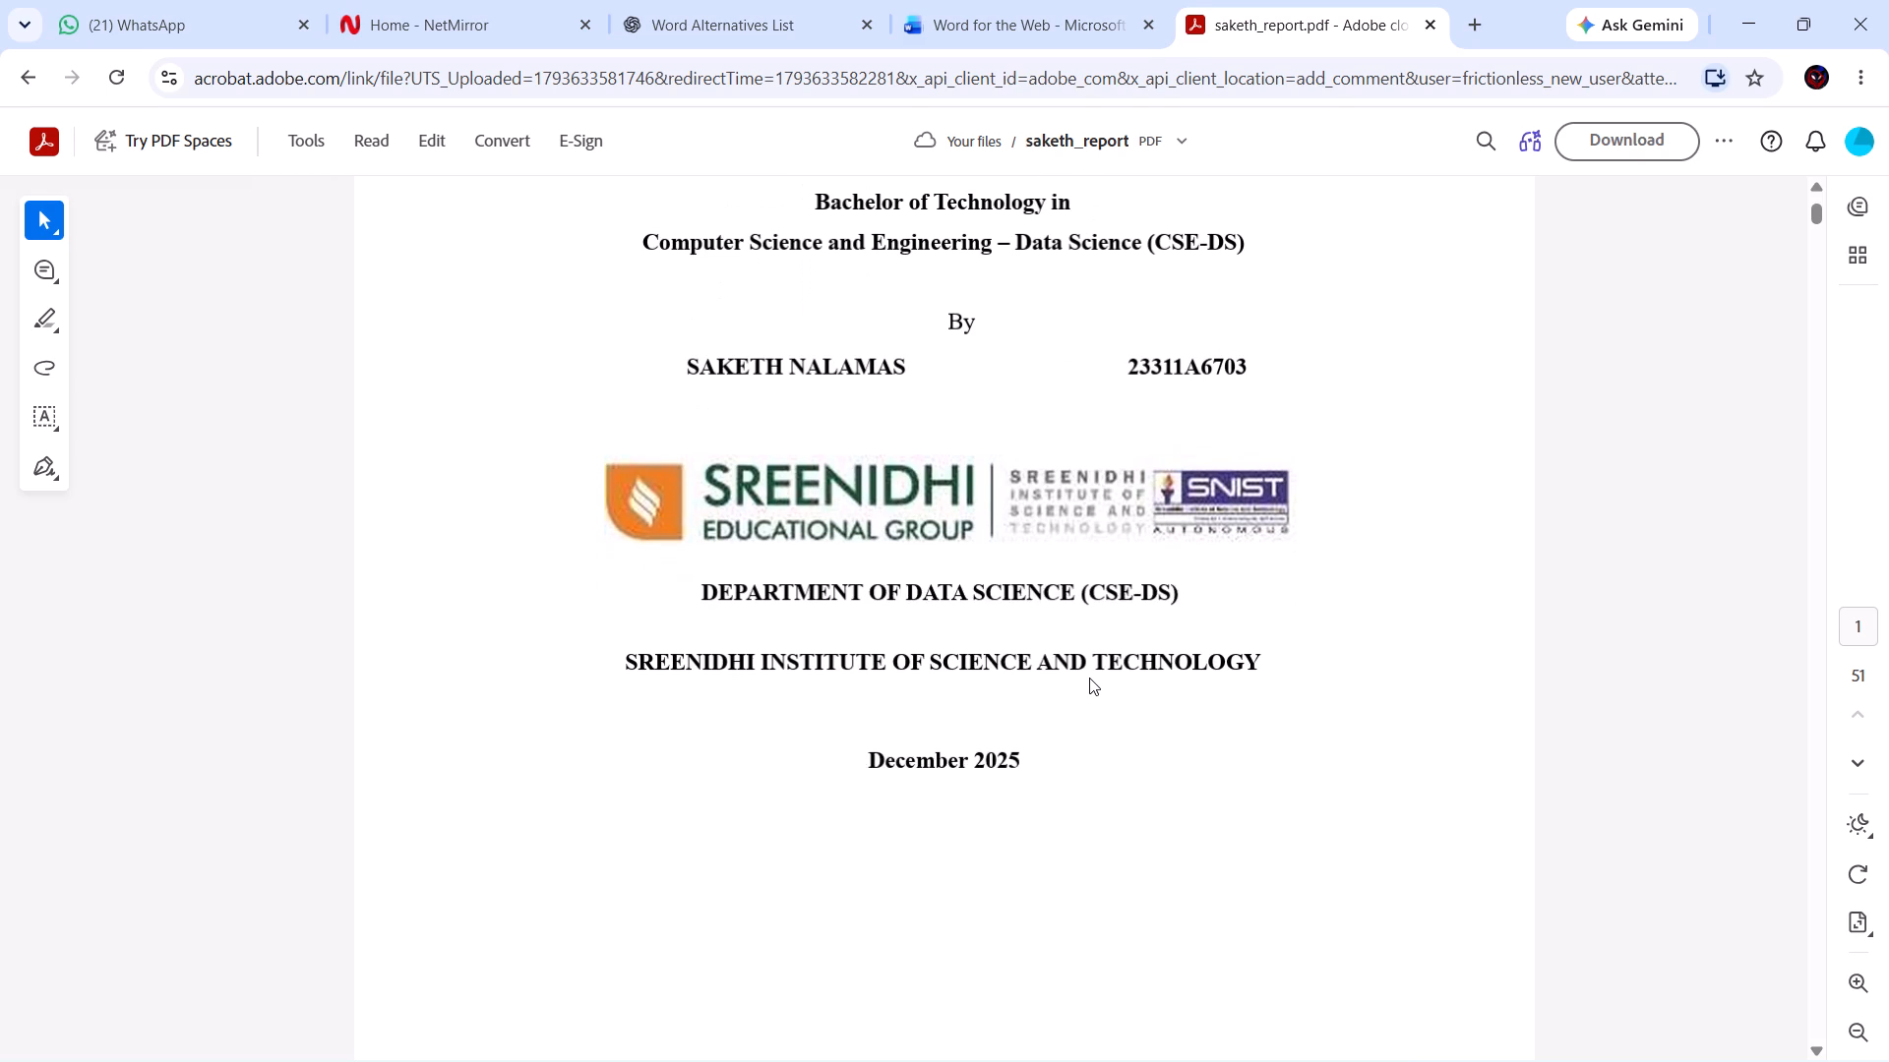
{"action": "scroll", "coordinate": [1089, 678], "scroll_direction": "down", "scroll_amount": 7}
{"action": "scroll", "coordinate": [1089, 678], "scroll_direction": "up", "scroll_amount": 1}
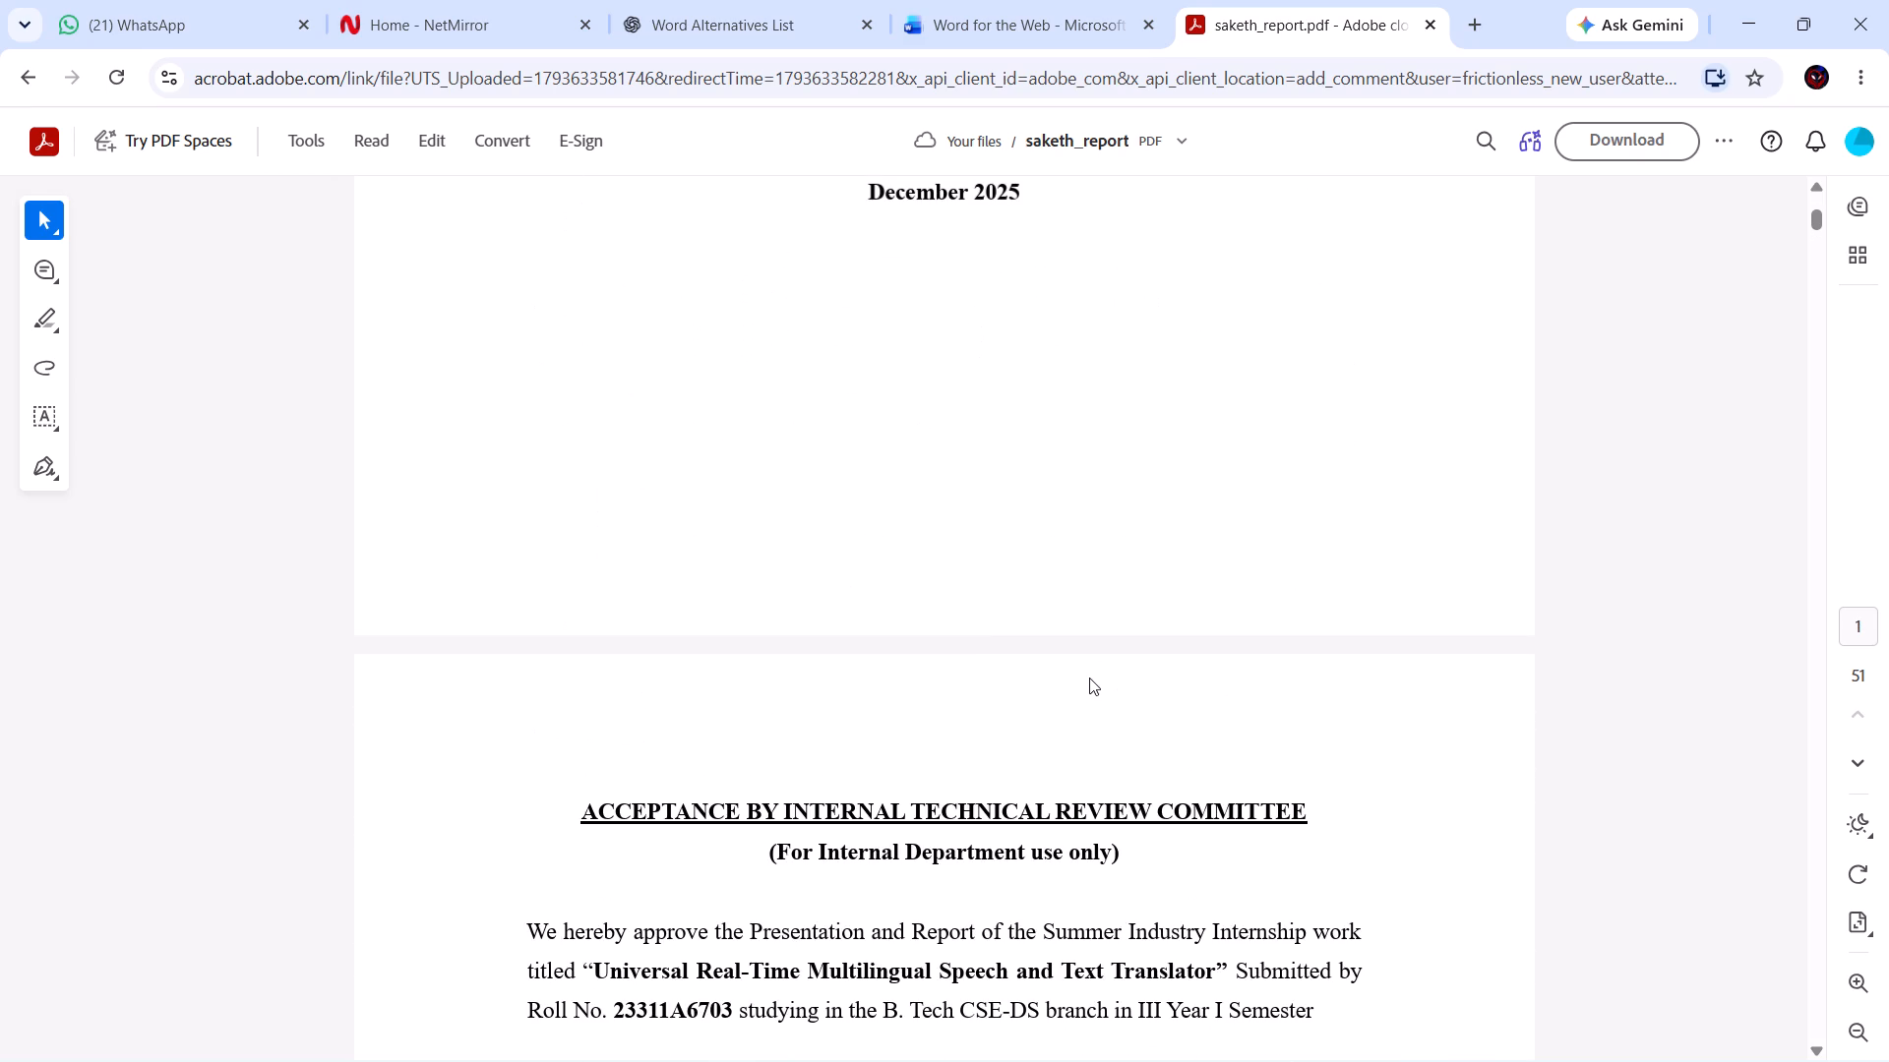
{"action": "scroll", "coordinate": [1089, 678], "scroll_direction": "up", "scroll_amount": 10}
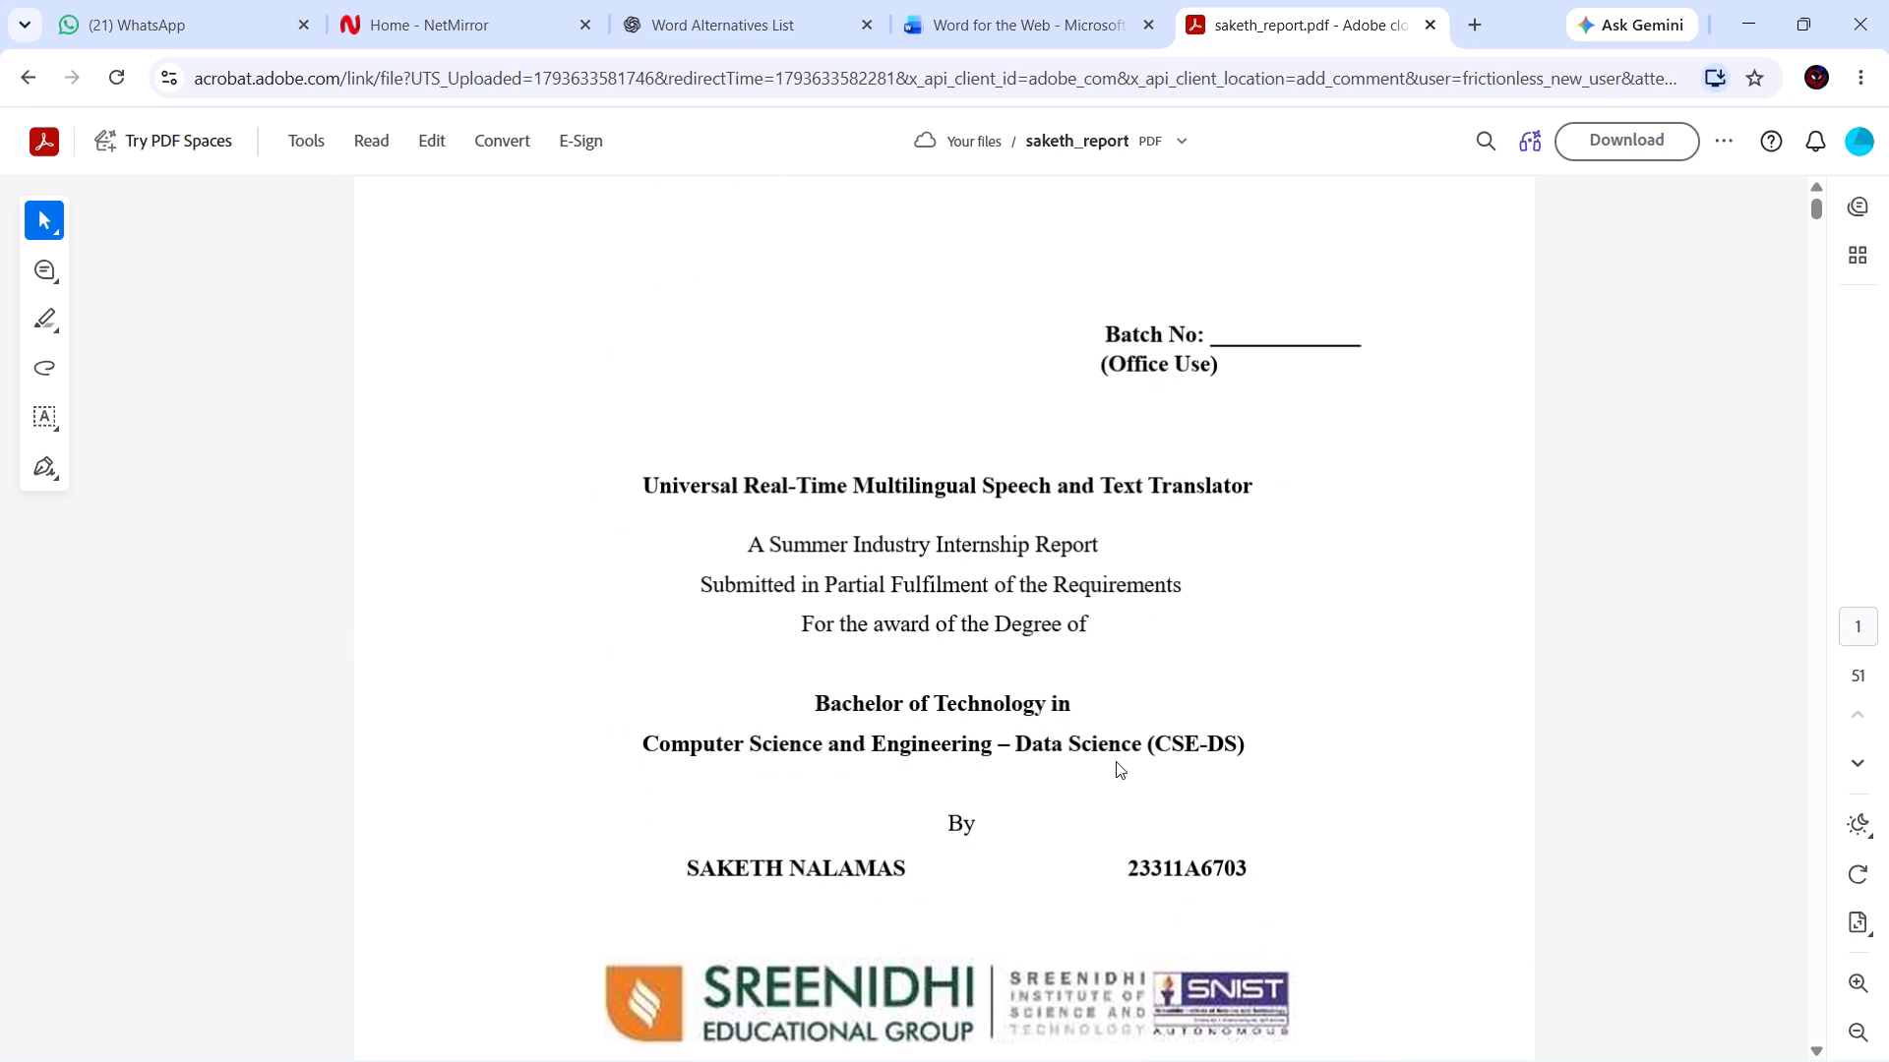
Start text editing in saketh_report from the roll number on the cover page.
{"action": "left_click", "coordinate": [1255, 862]}
{"action": "key", "text": "backslash"}
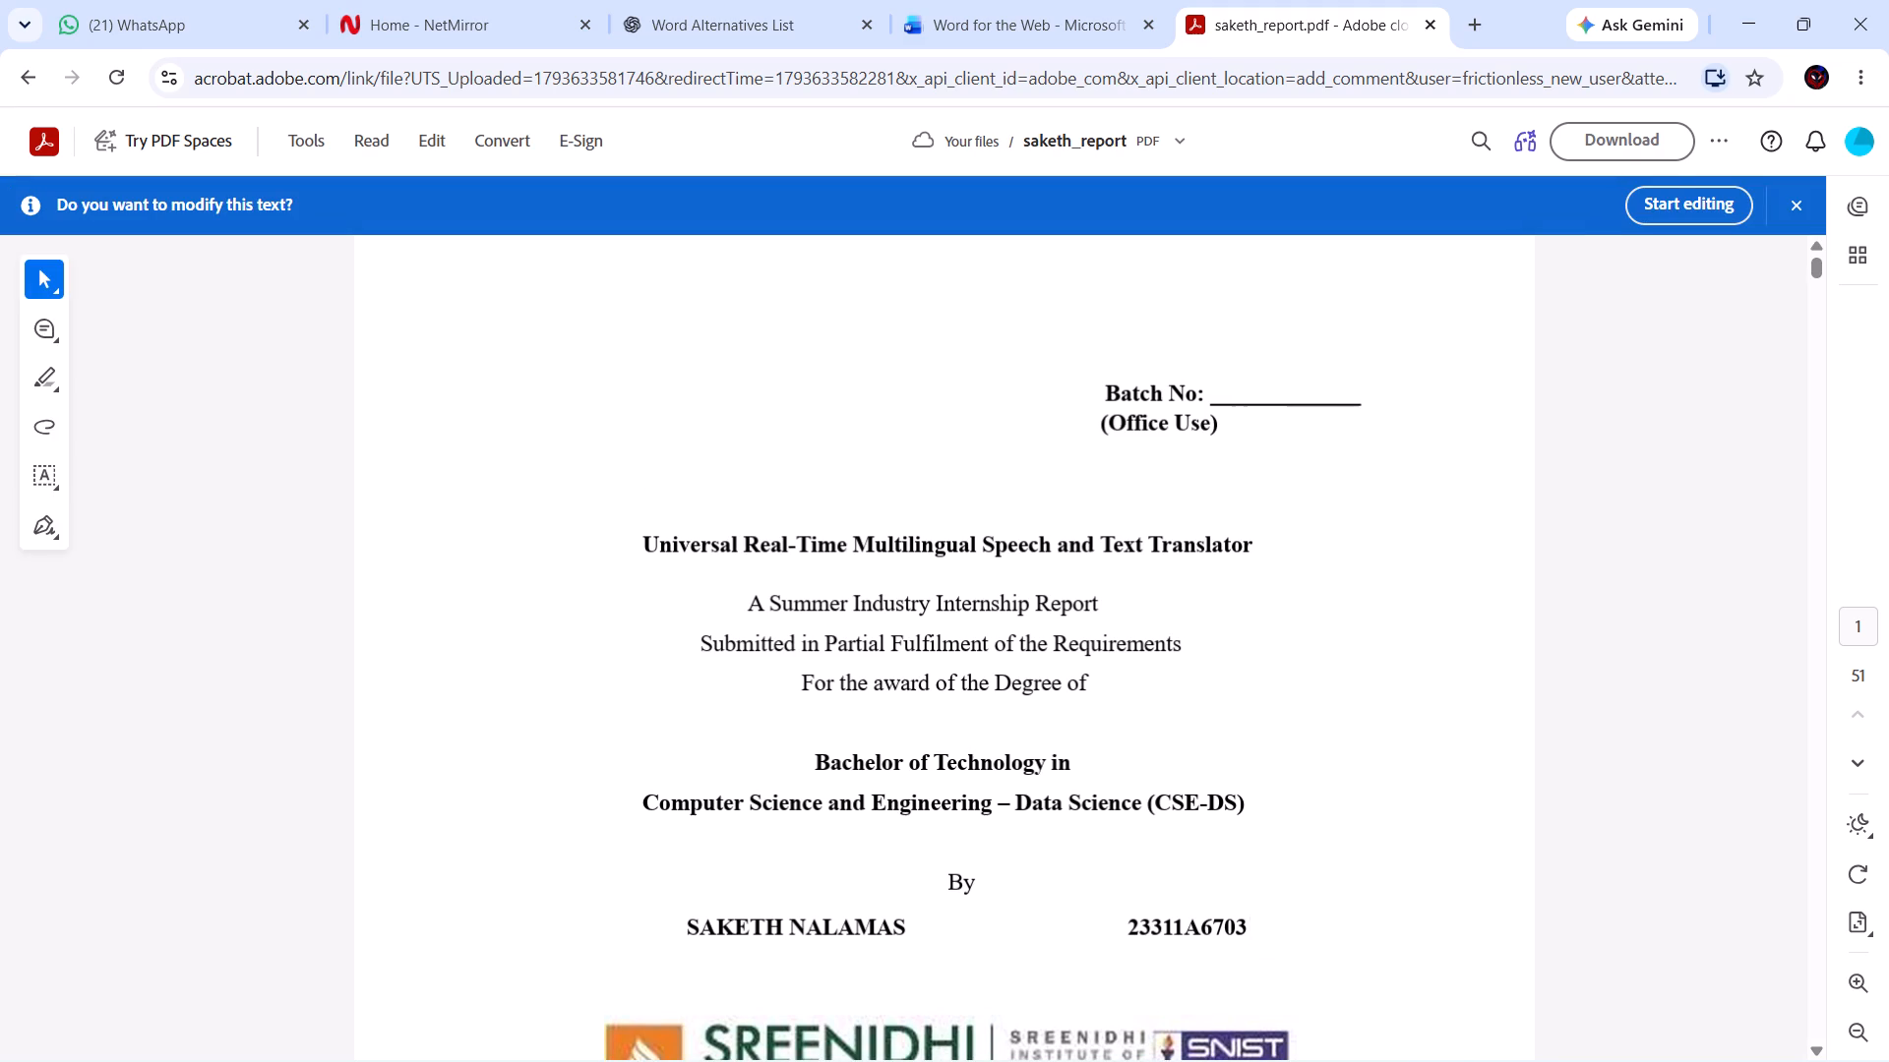
{"action": "left_click", "coordinate": [1706, 214]}
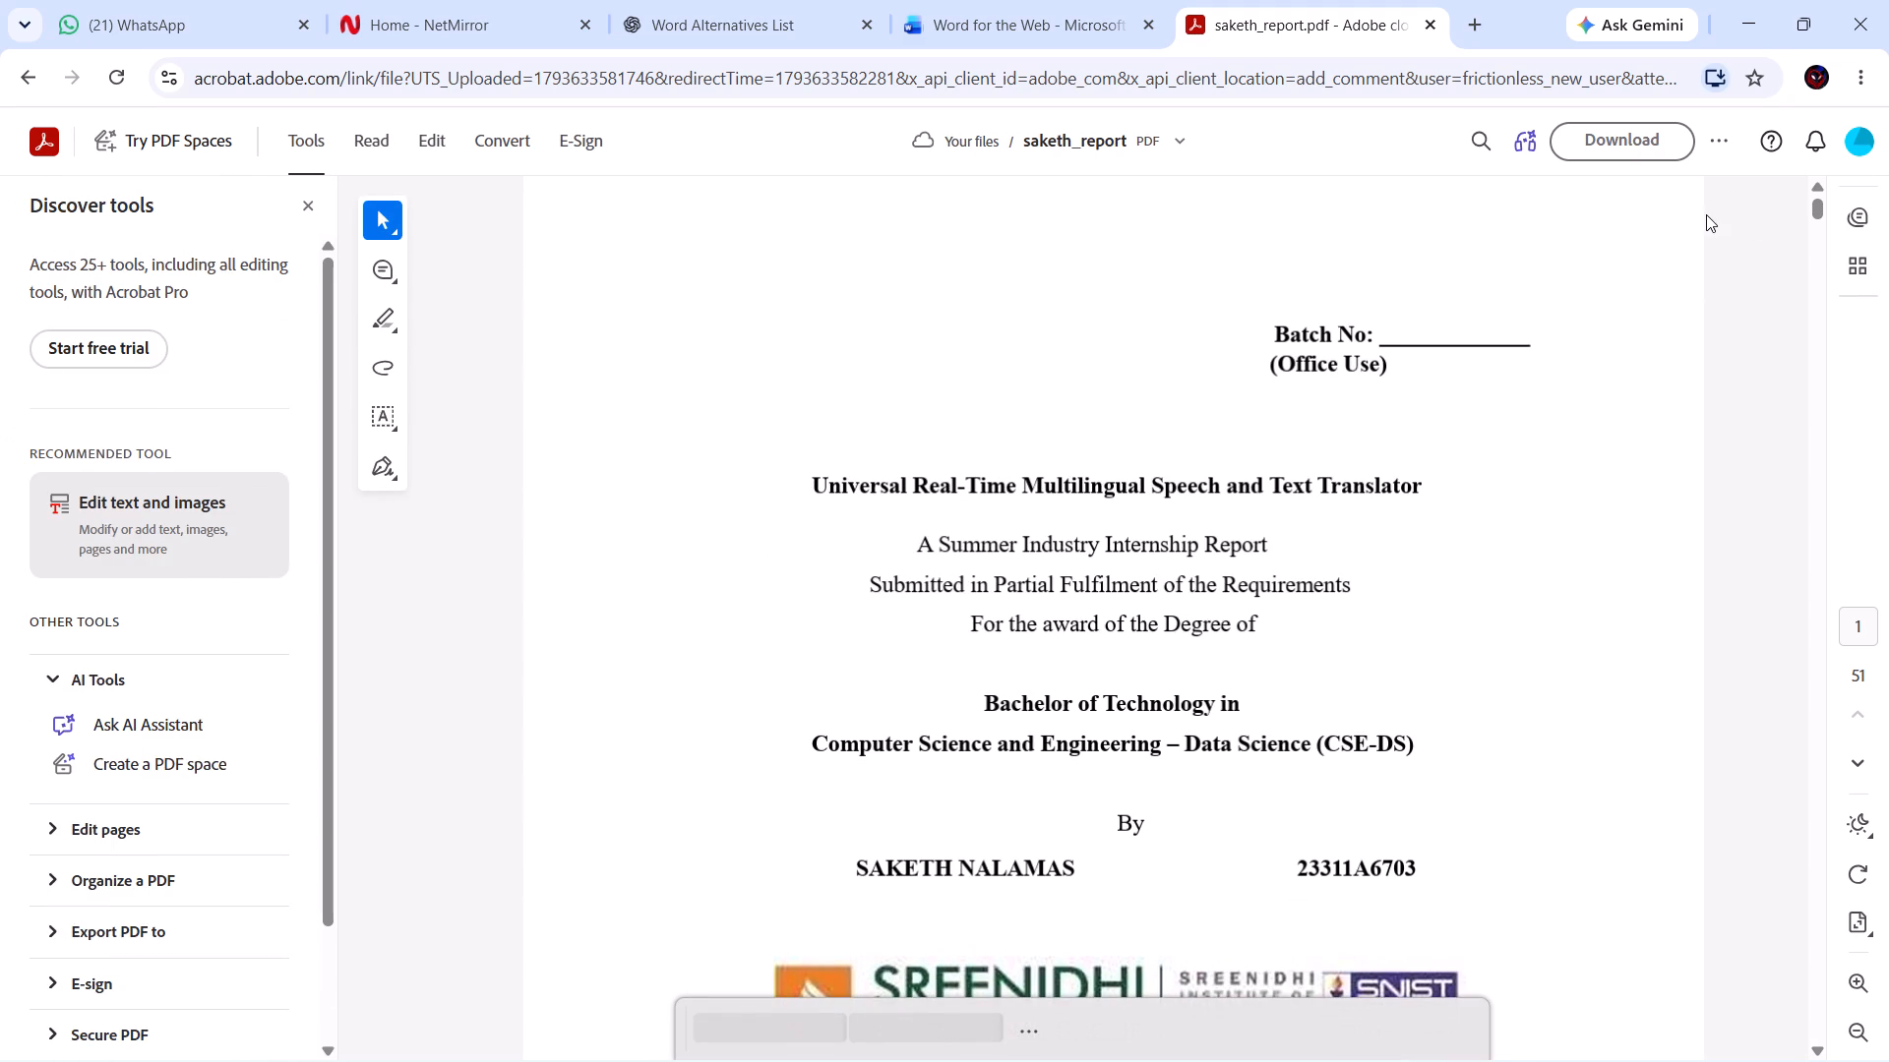
Open the cover page's roll number text for editing and allow Acrobat to use the computer's fonts.
{"action": "scroll", "coordinate": [1339, 541], "scroll_direction": "down", "scroll_amount": 2}
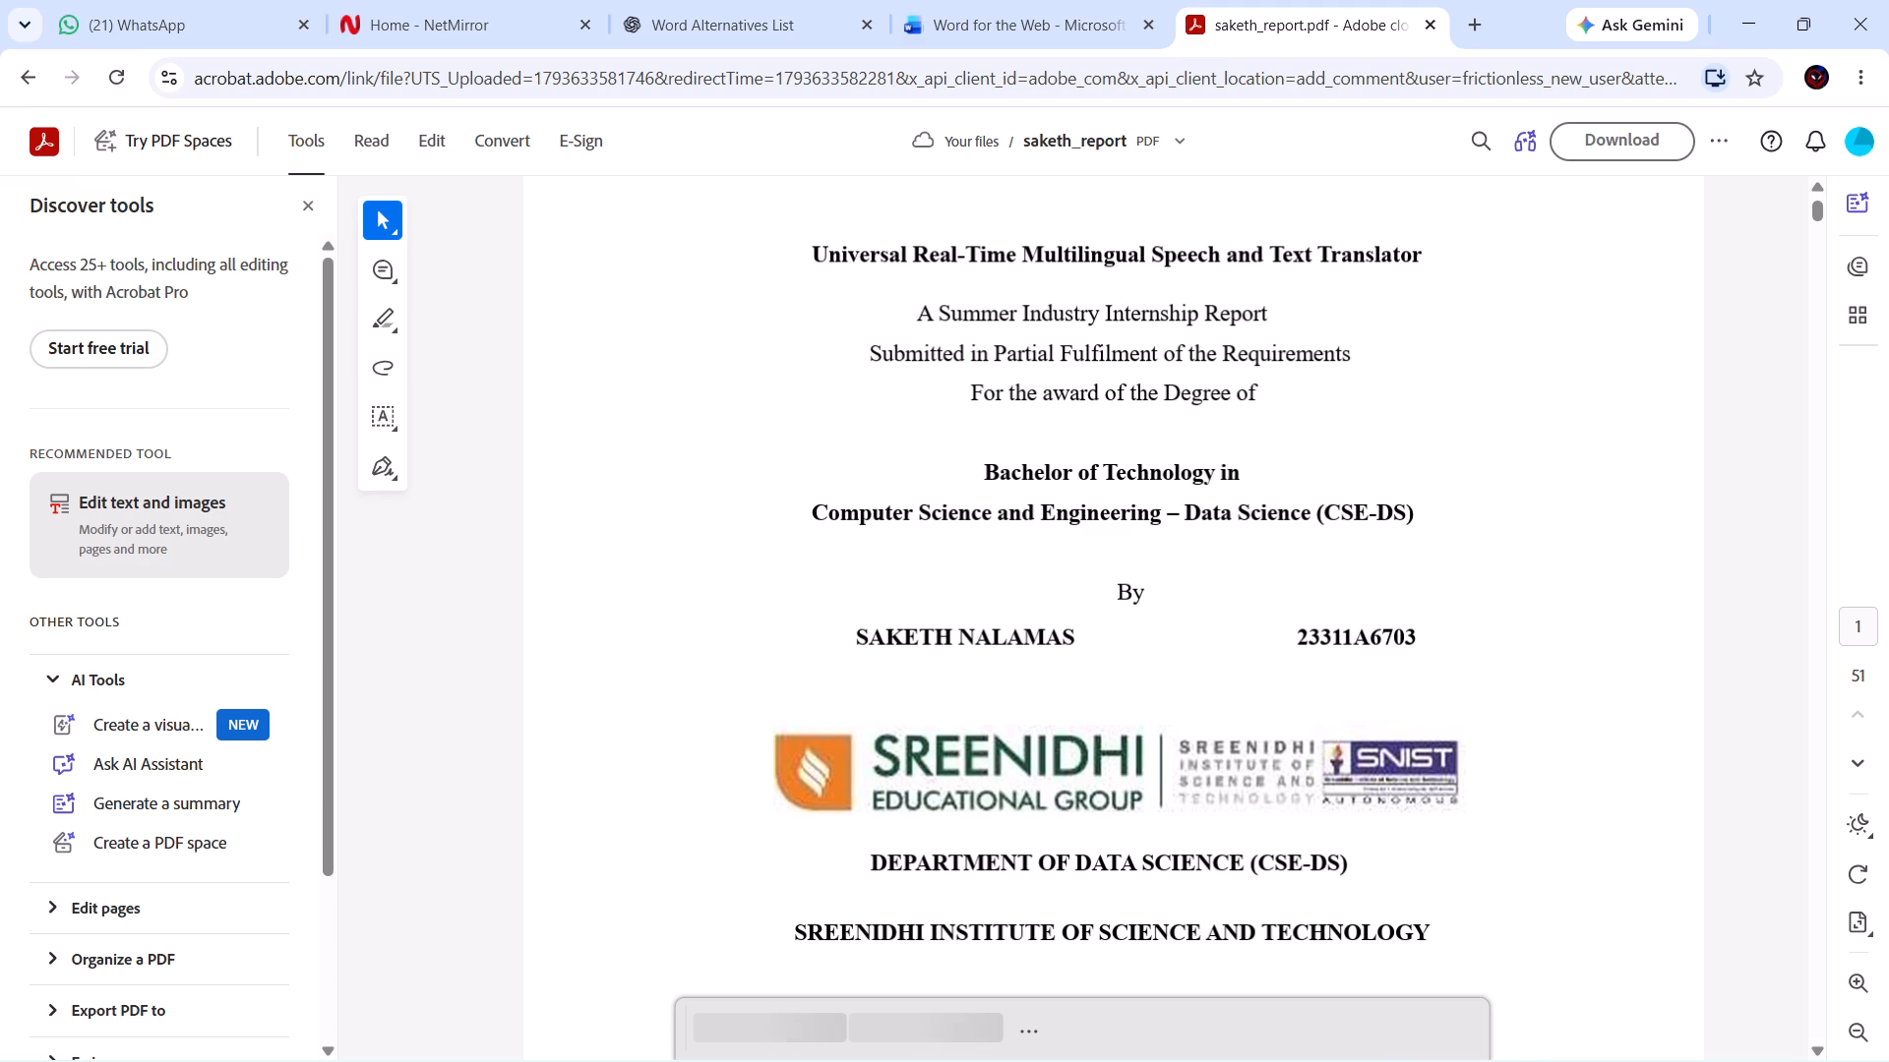
{"action": "left_click", "coordinate": [1412, 634]}
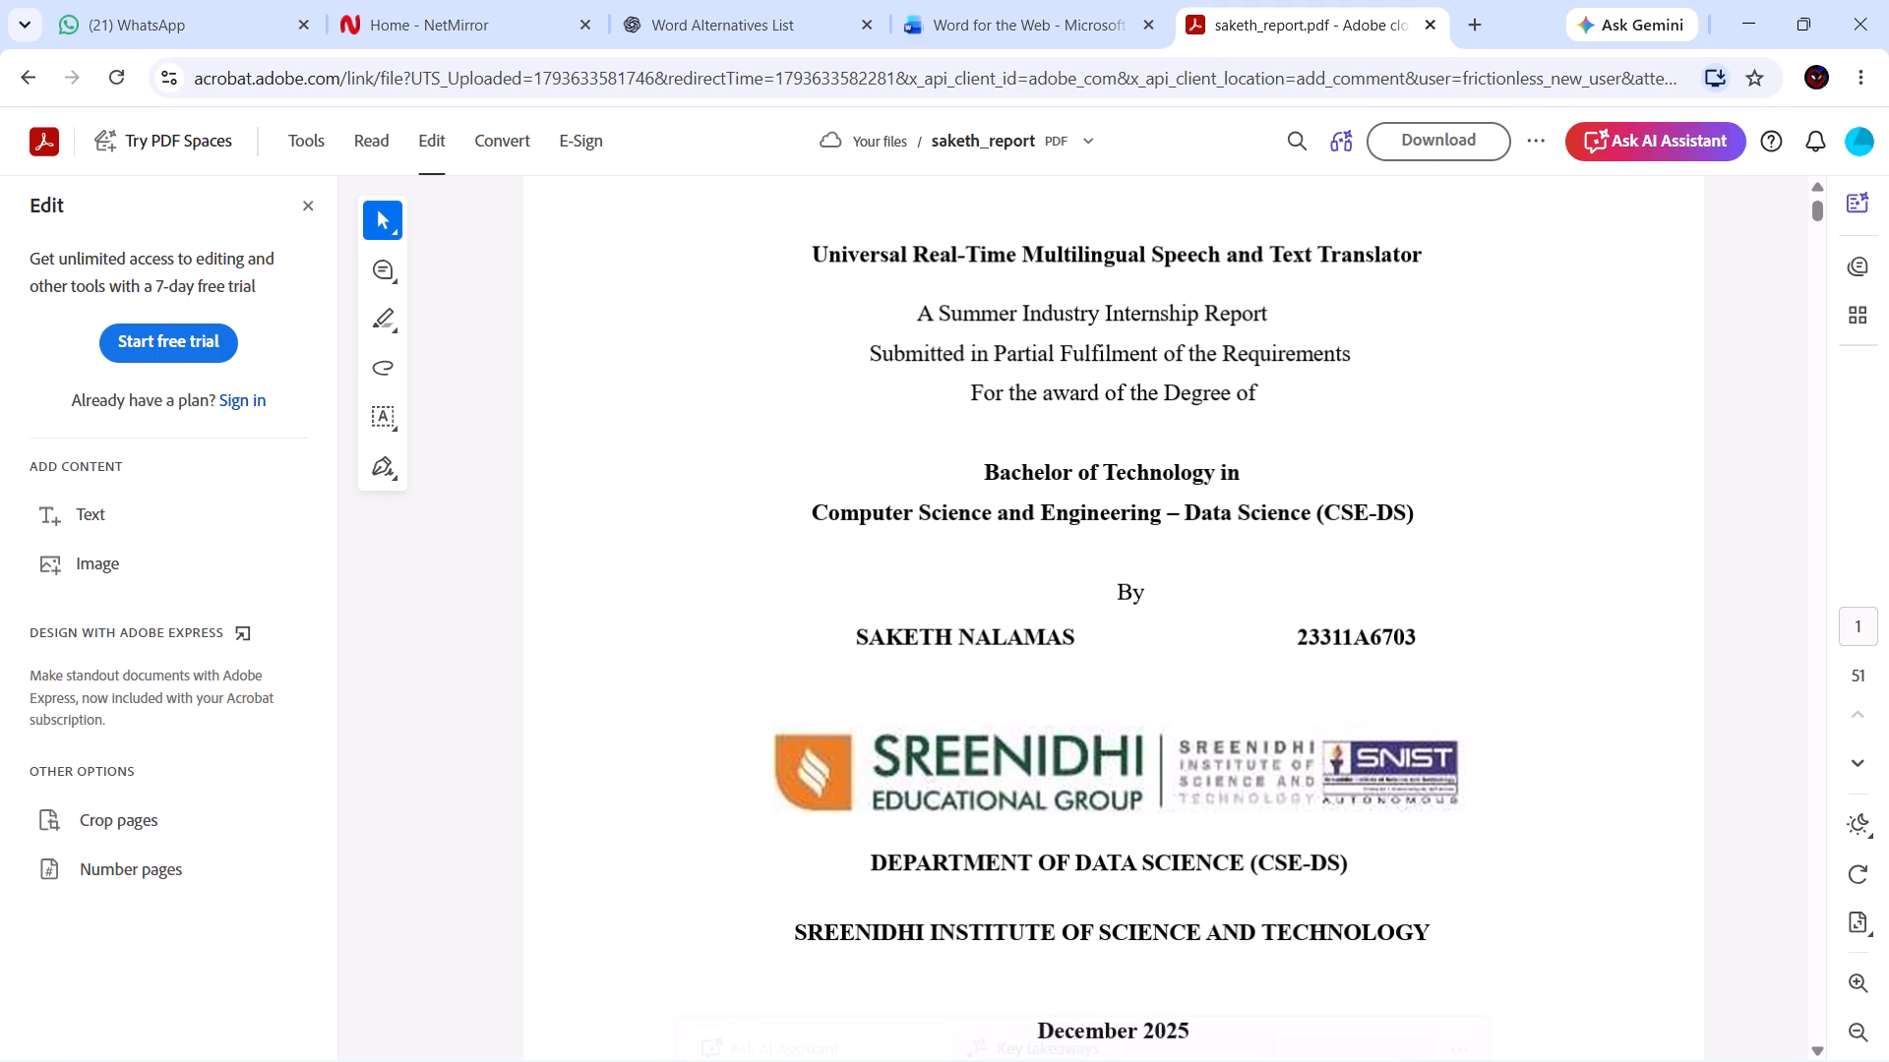
{"action": "left_click", "coordinate": [1418, 636]}
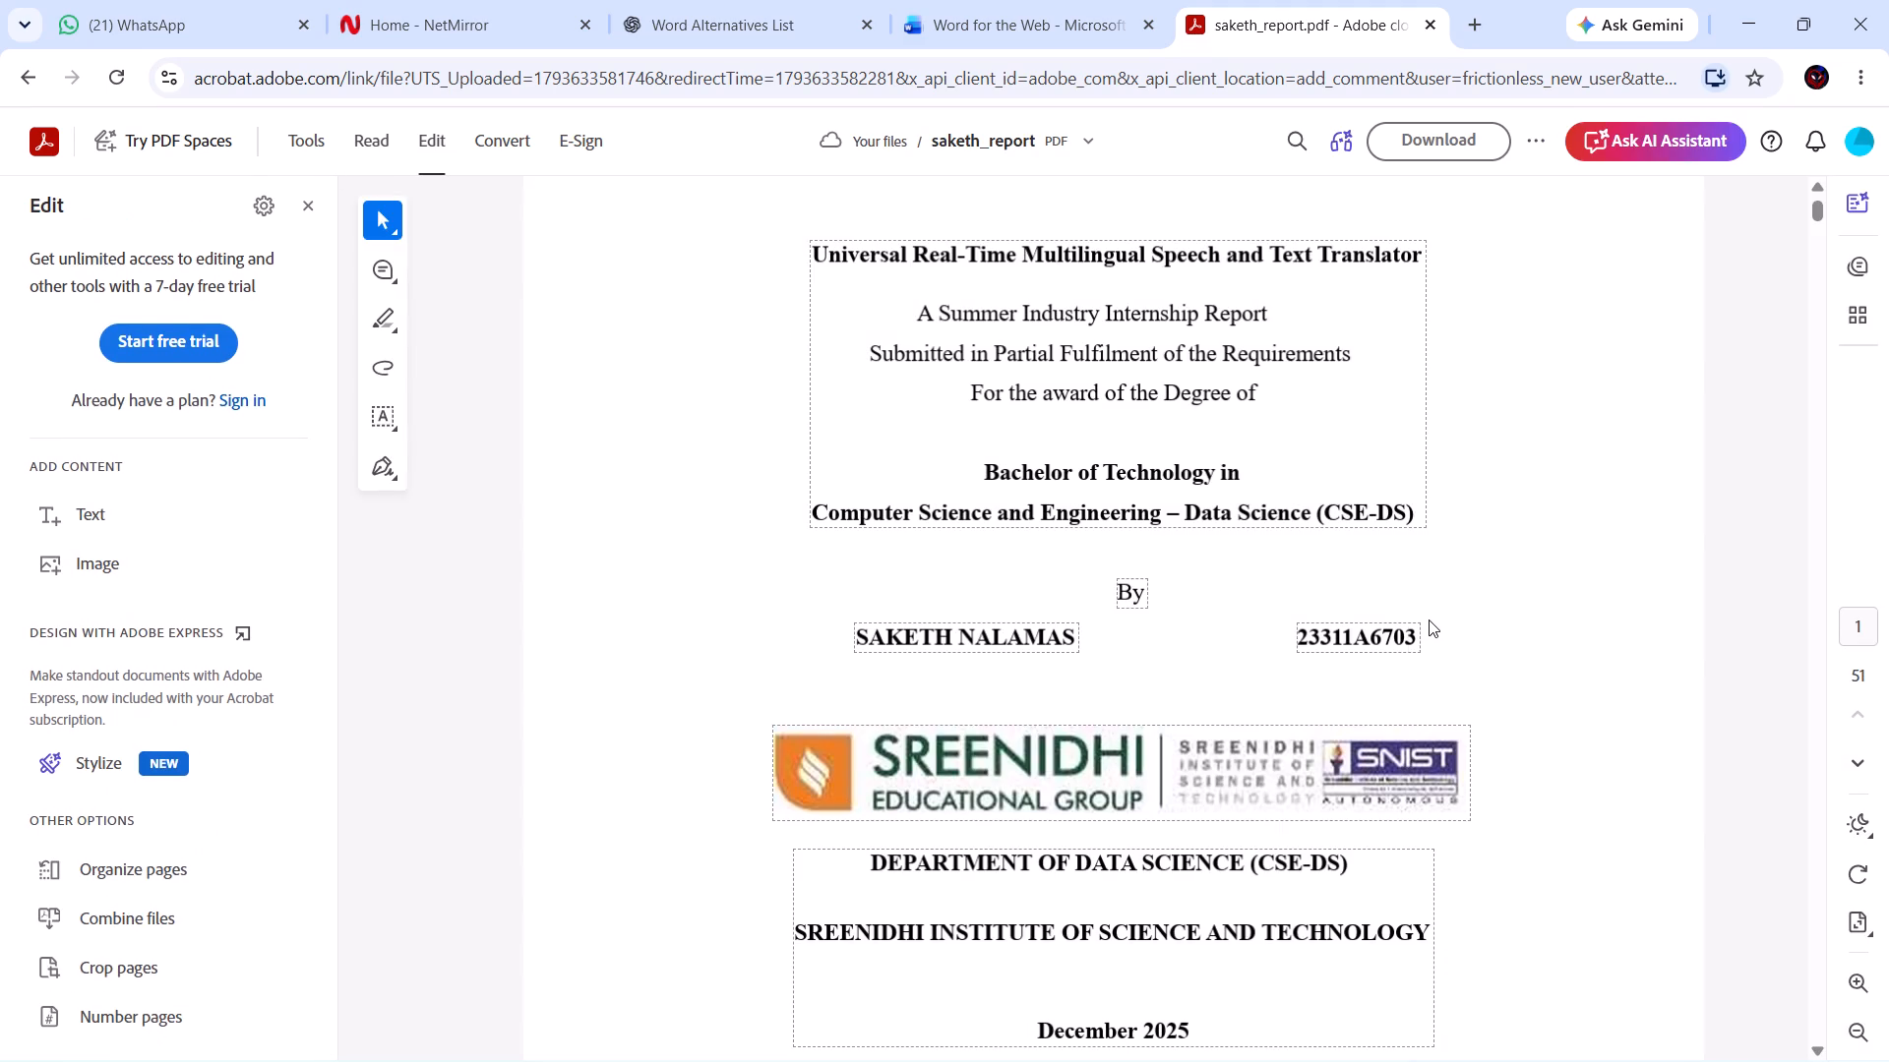
{"action": "left_click", "coordinate": [1429, 619]}
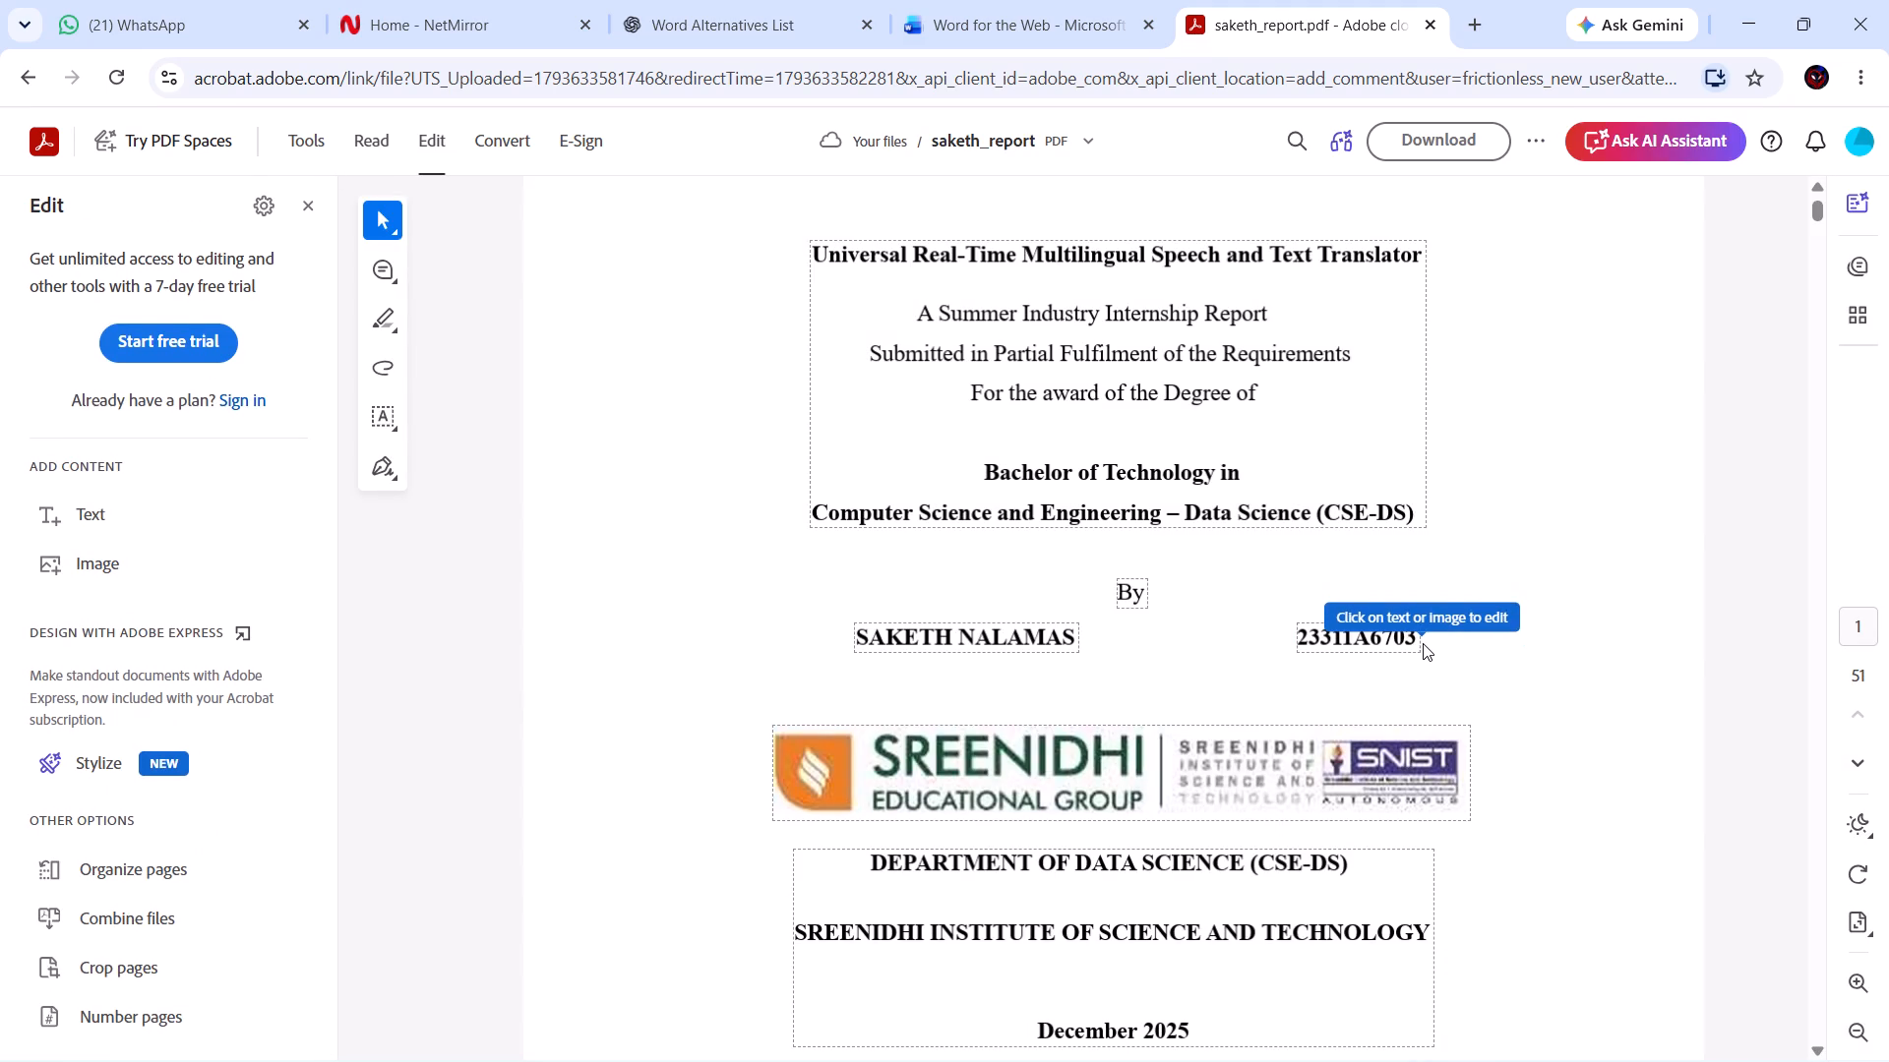
{"action": "left_click", "coordinate": [1423, 643]}
{"action": "left_click", "coordinate": [1414, 636]}
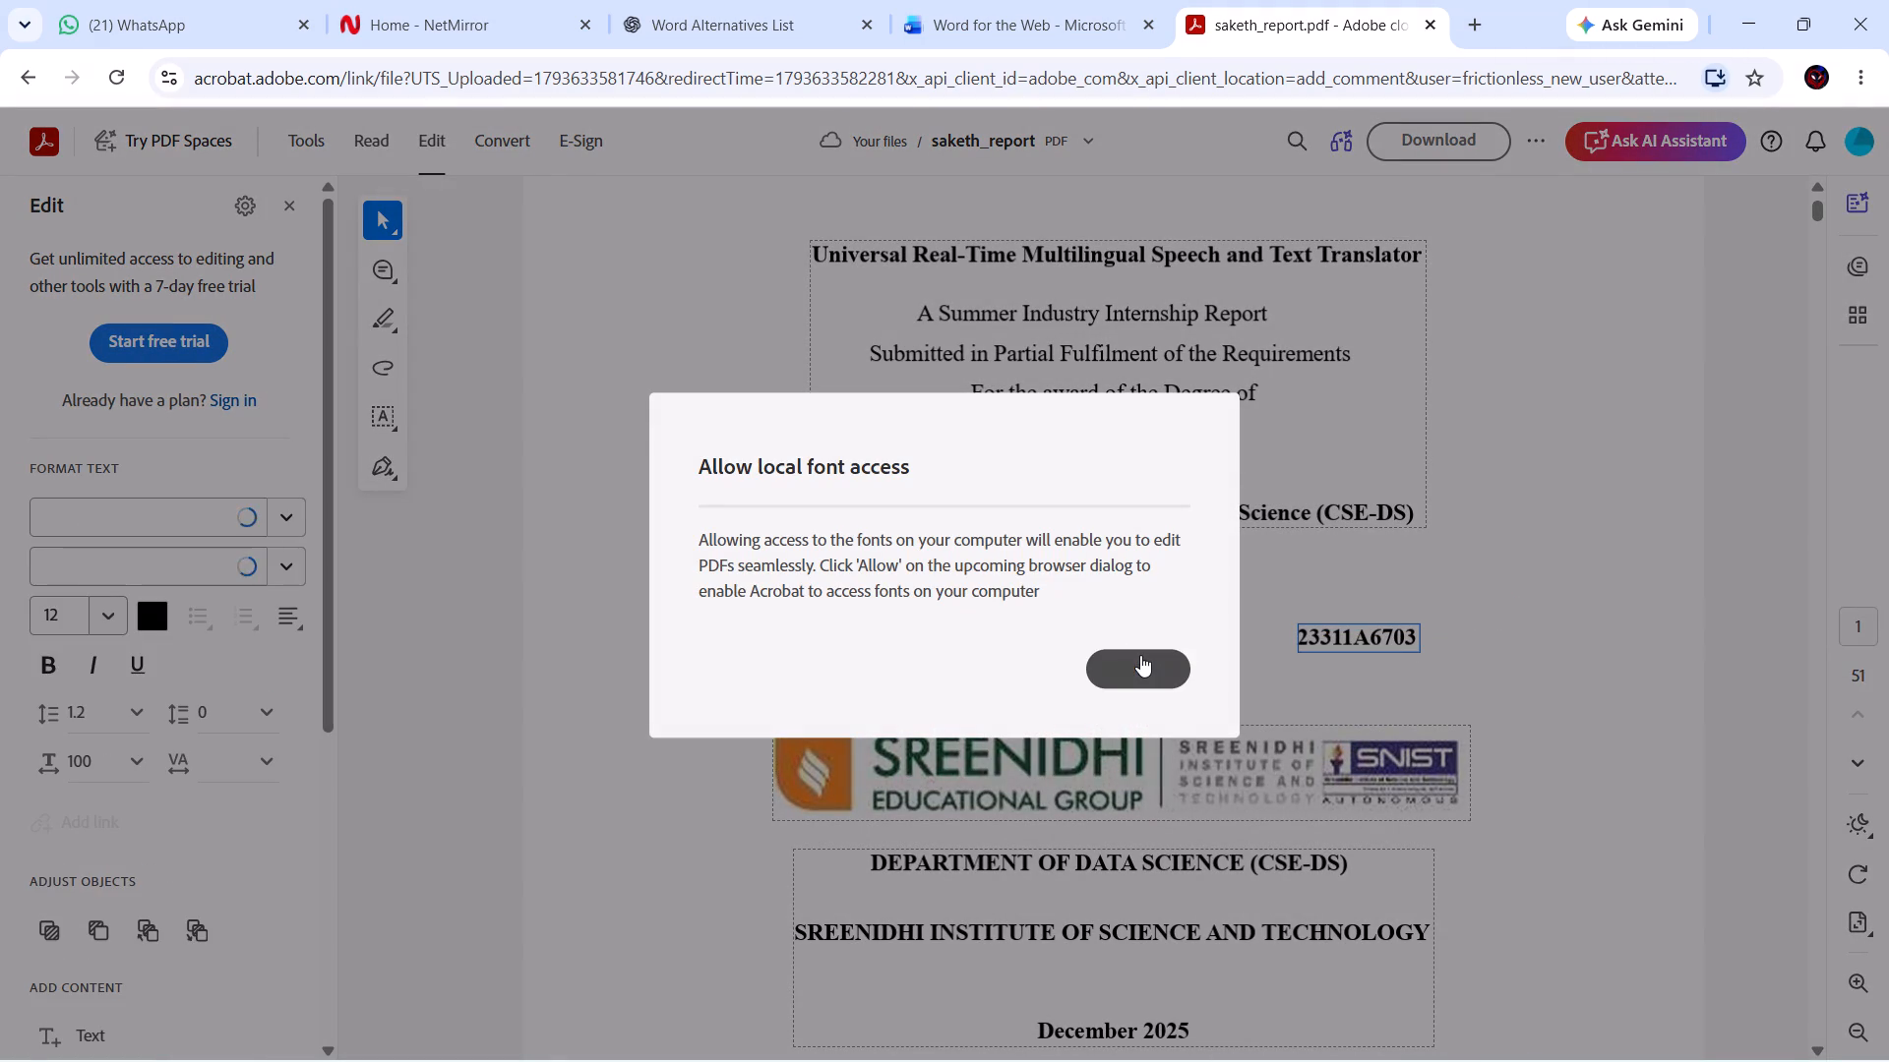
{"action": "left_click", "coordinate": [1140, 655]}
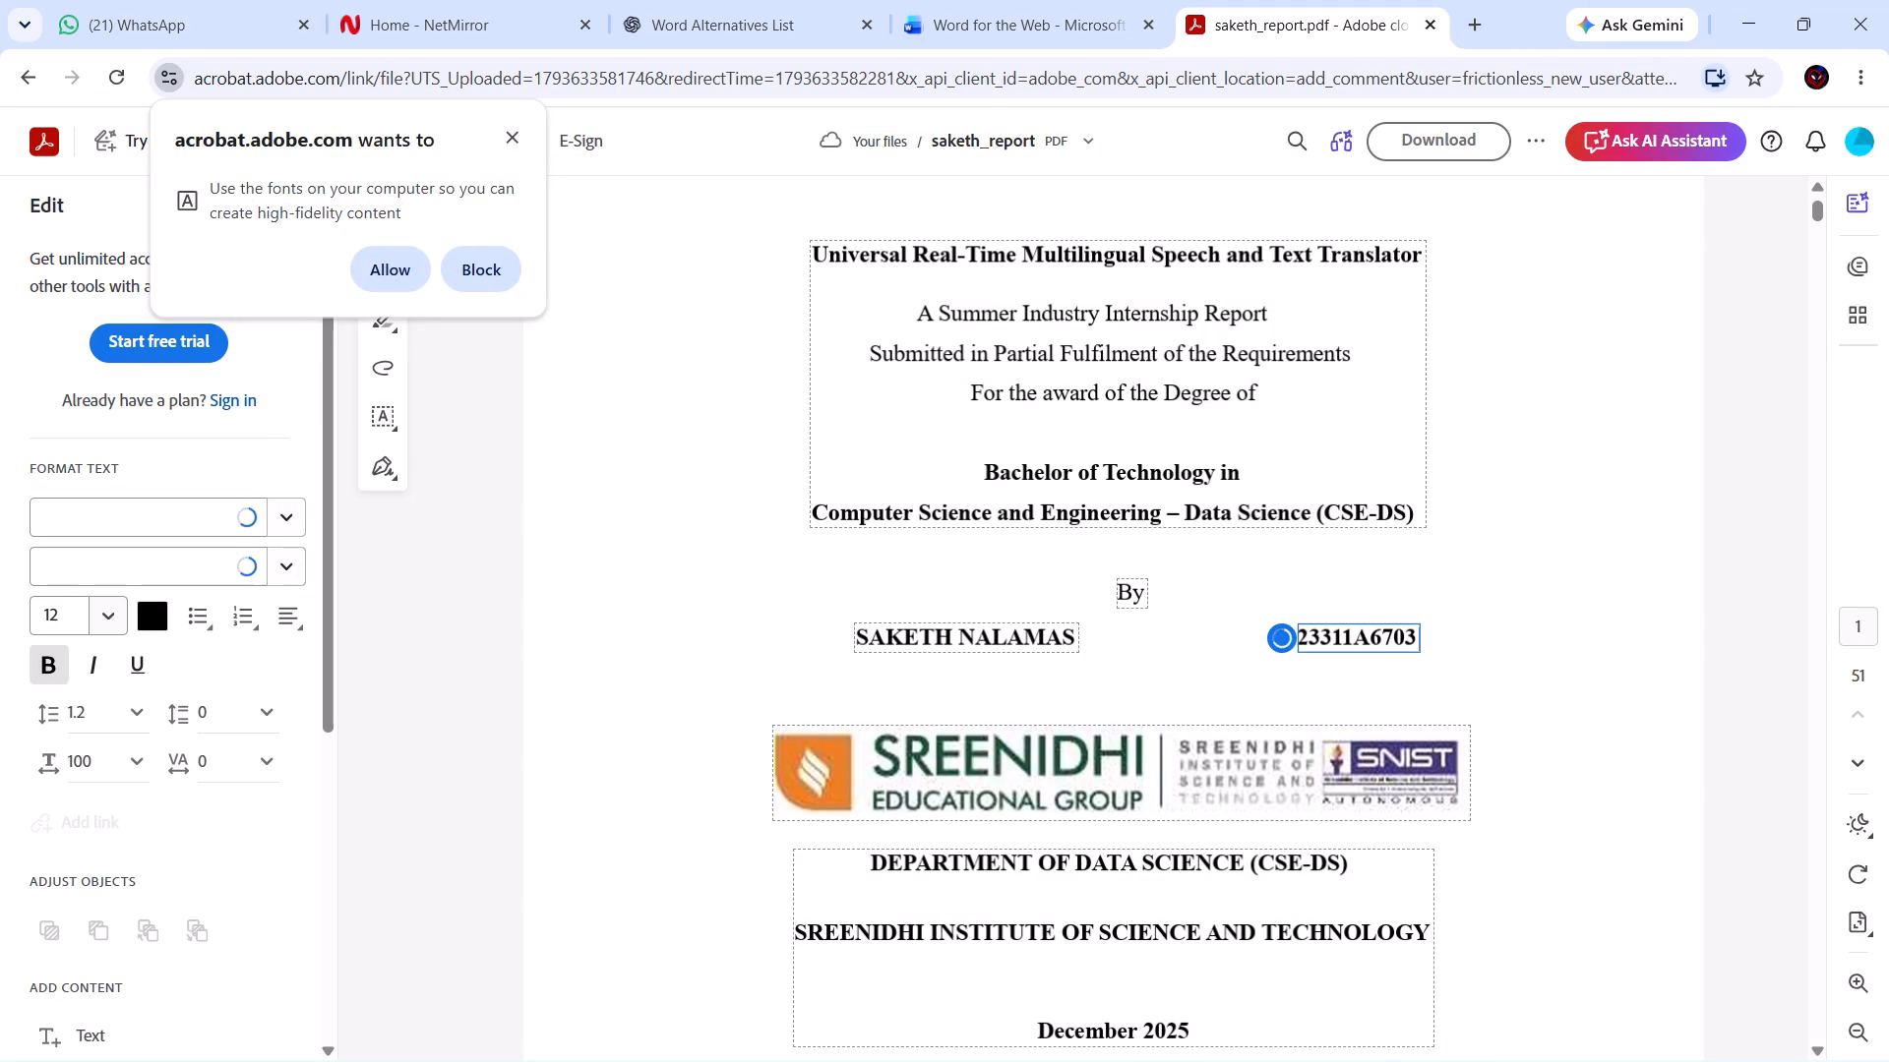
{"action": "left_click", "coordinate": [412, 286]}
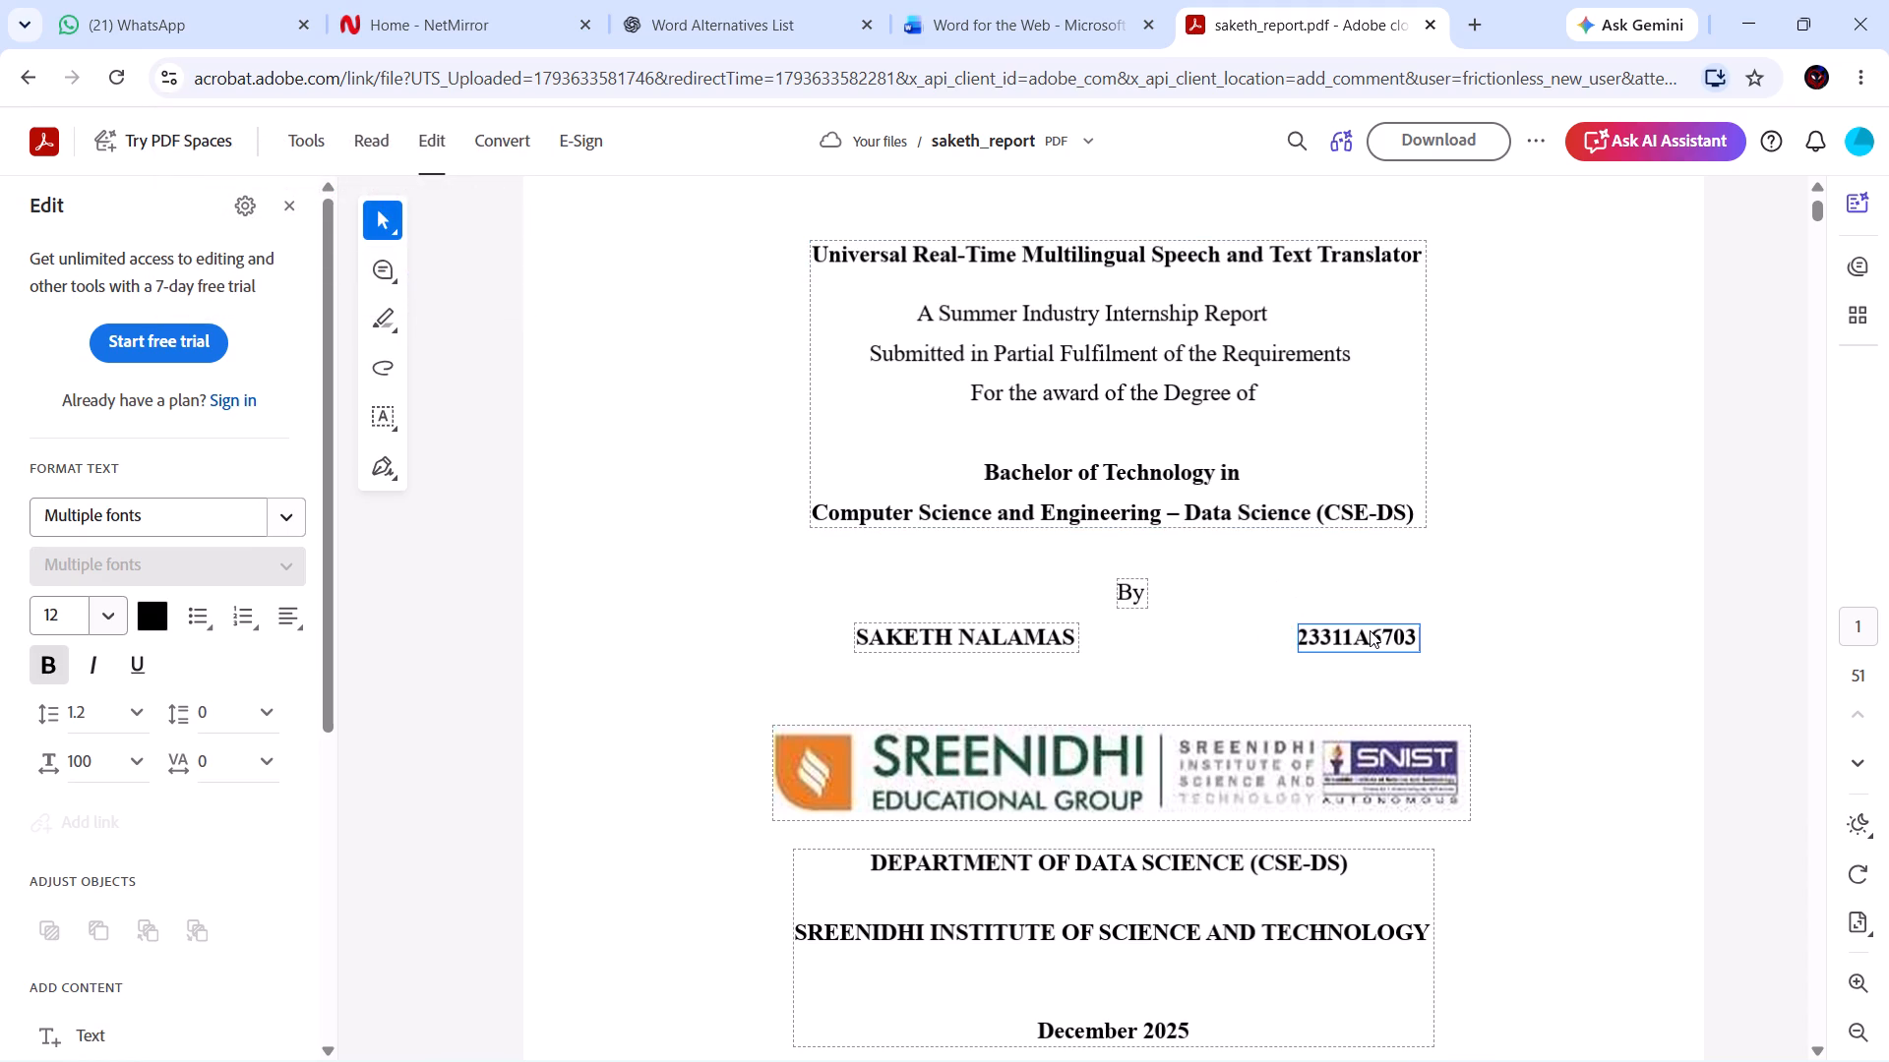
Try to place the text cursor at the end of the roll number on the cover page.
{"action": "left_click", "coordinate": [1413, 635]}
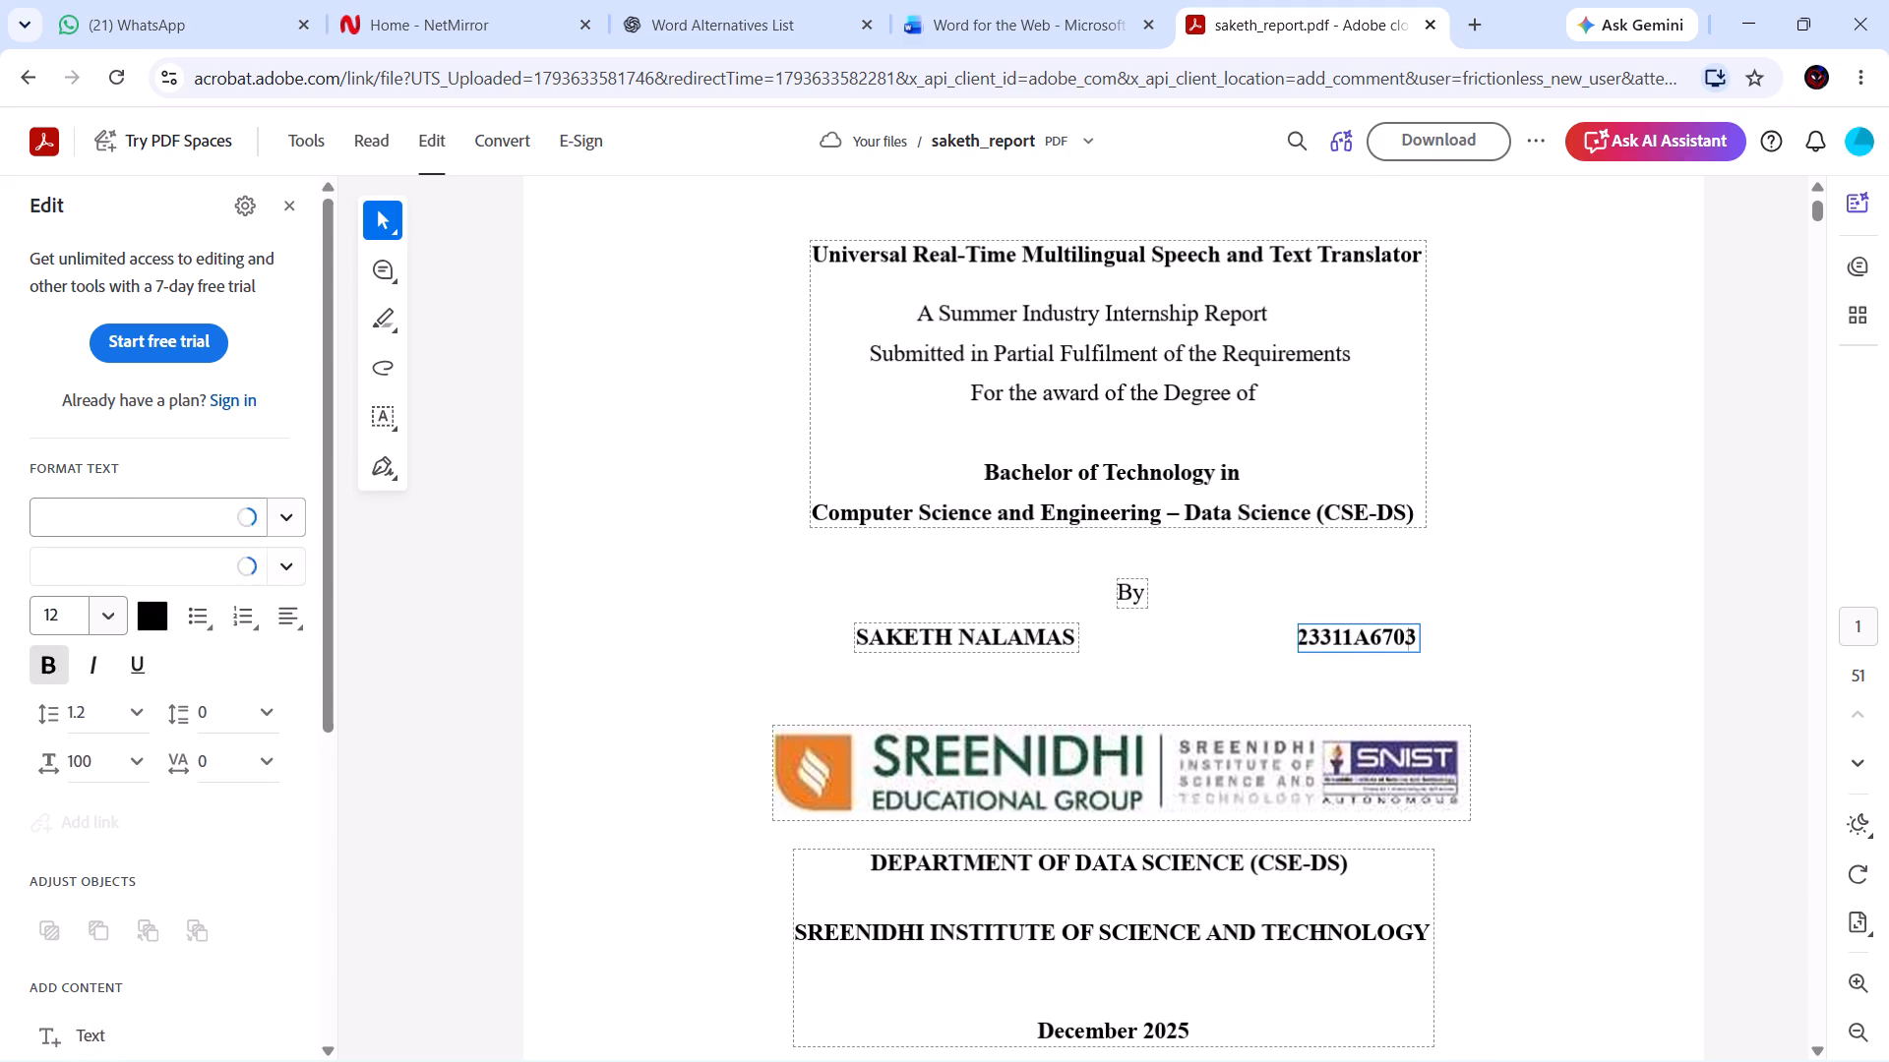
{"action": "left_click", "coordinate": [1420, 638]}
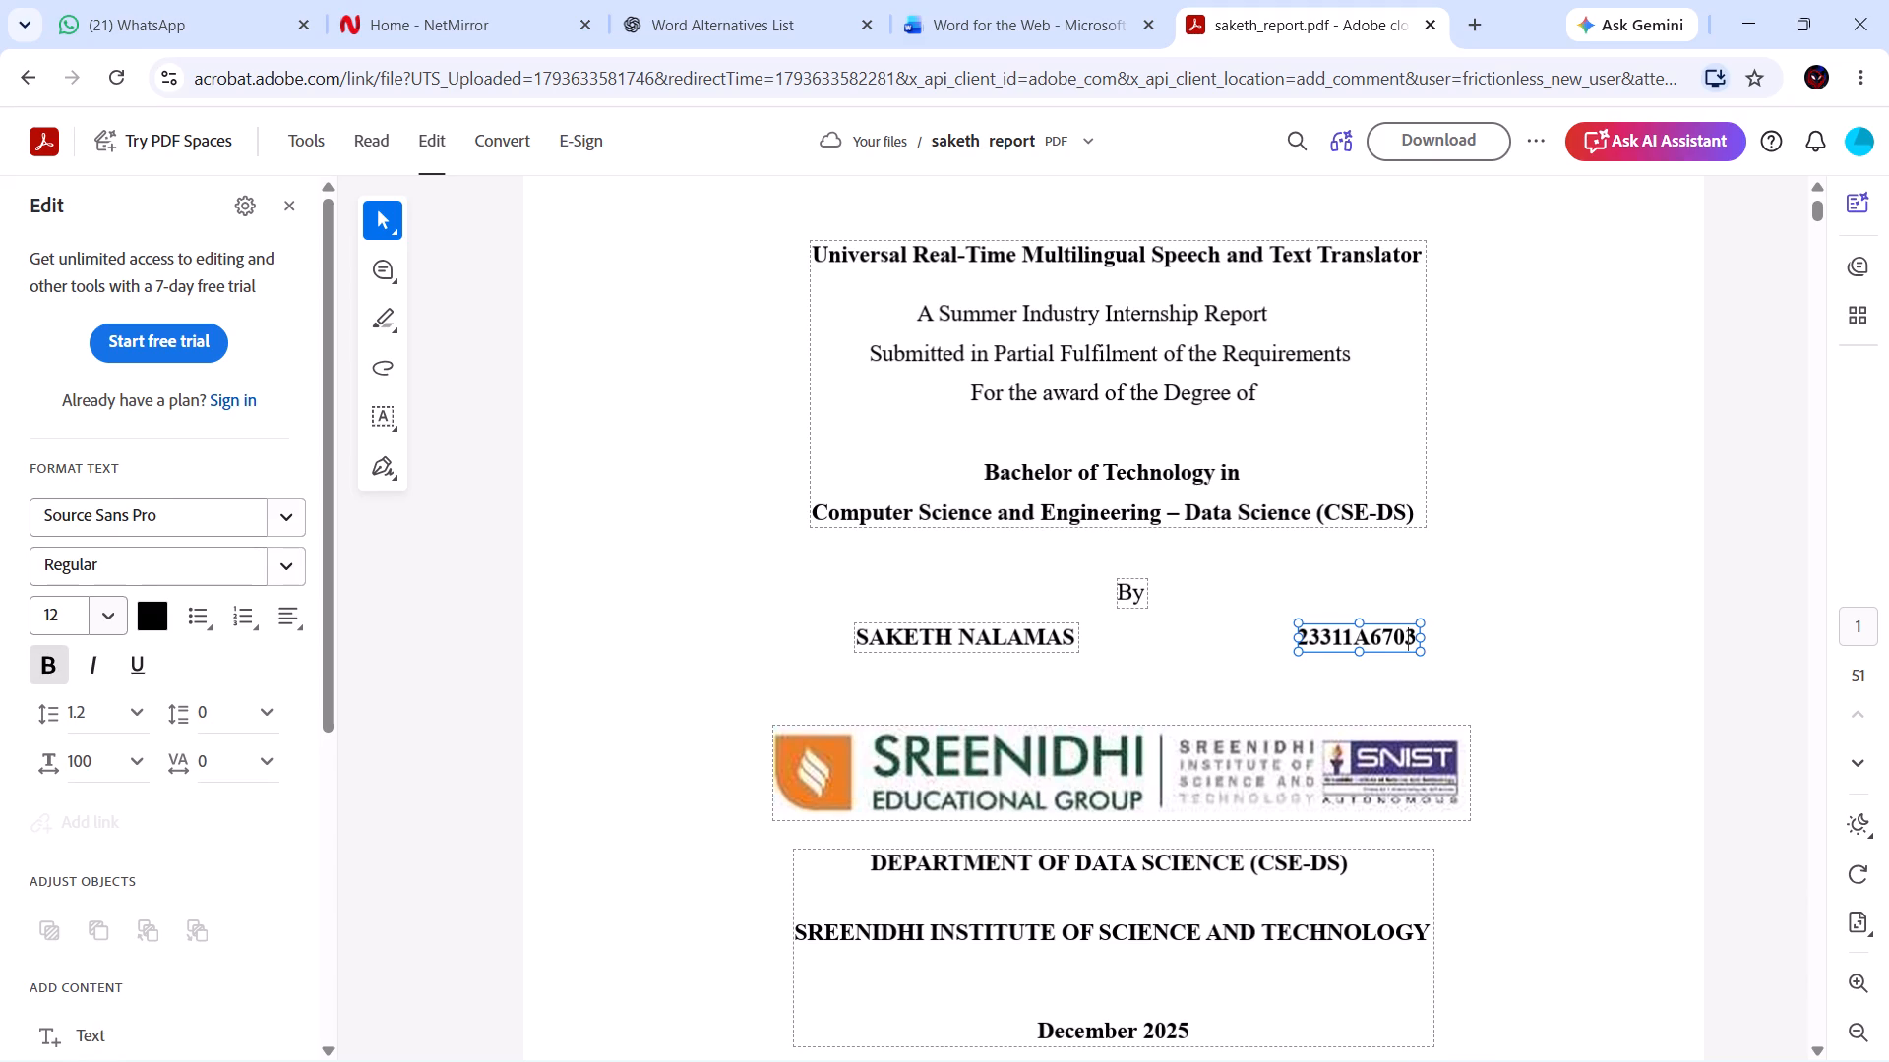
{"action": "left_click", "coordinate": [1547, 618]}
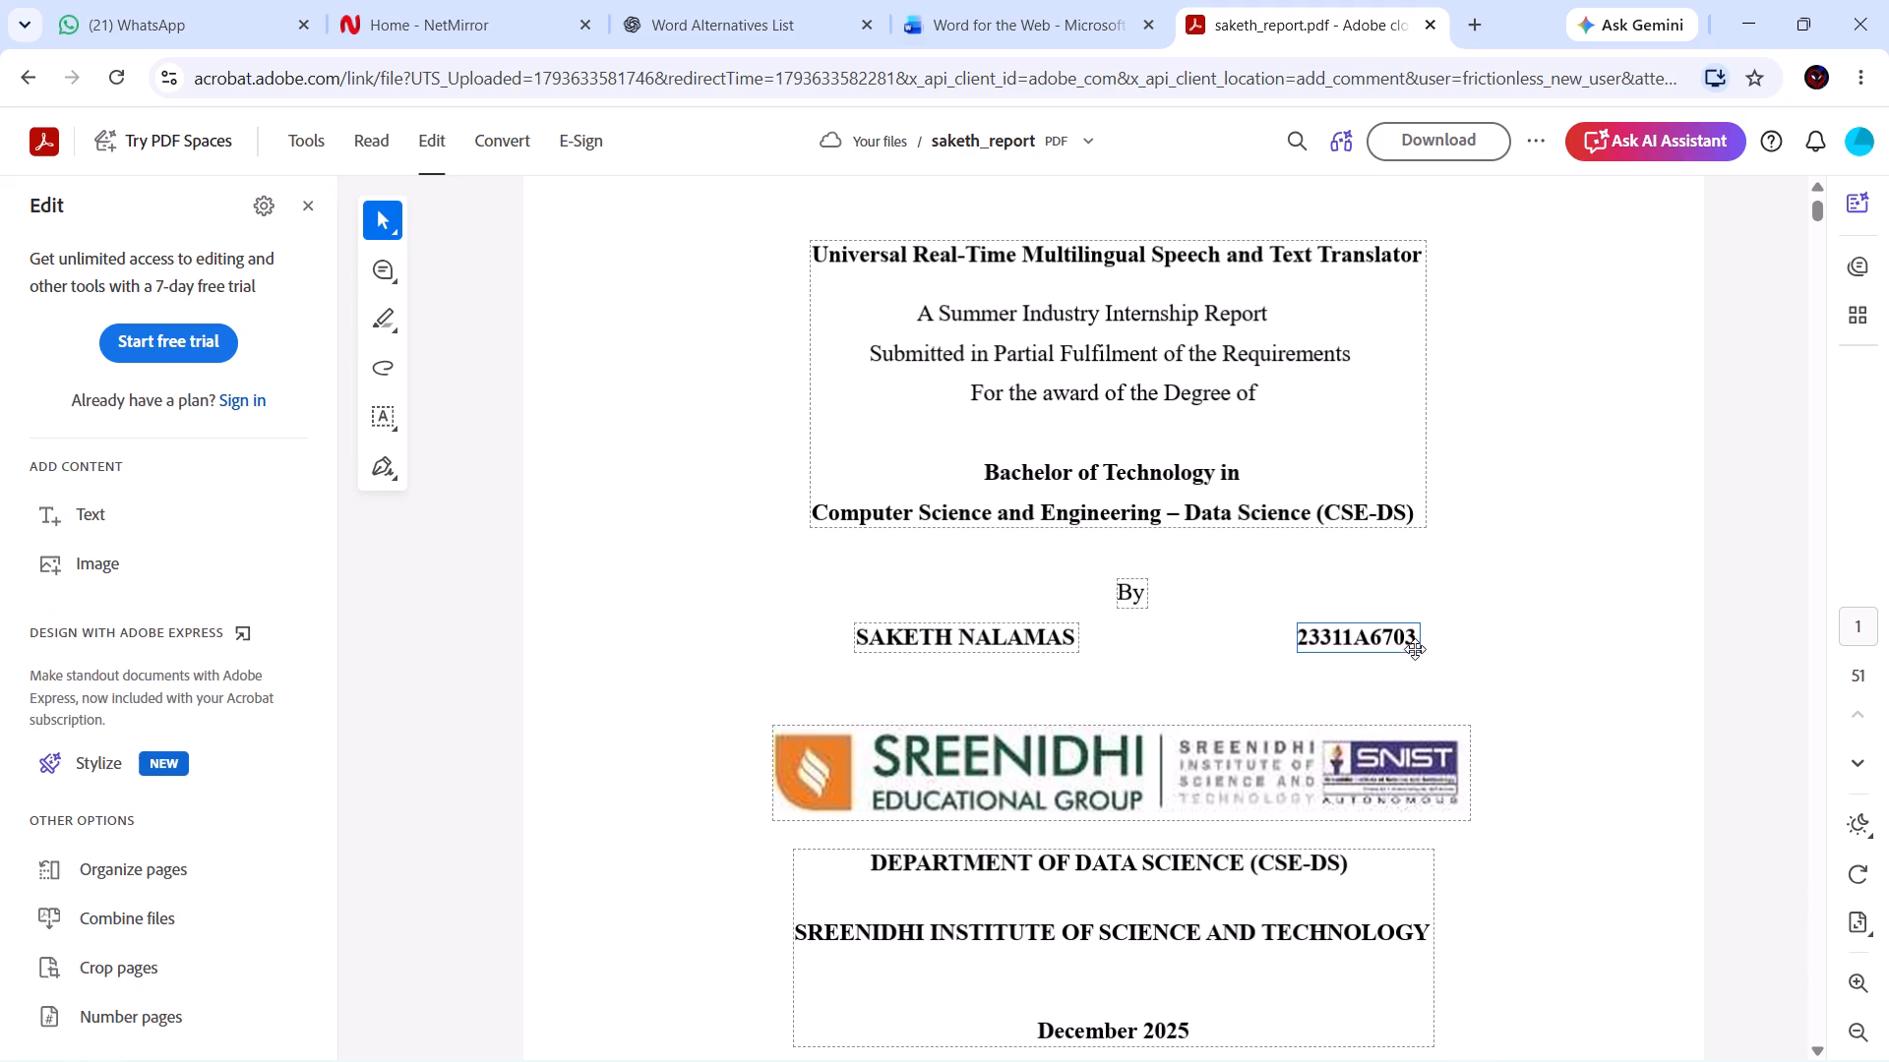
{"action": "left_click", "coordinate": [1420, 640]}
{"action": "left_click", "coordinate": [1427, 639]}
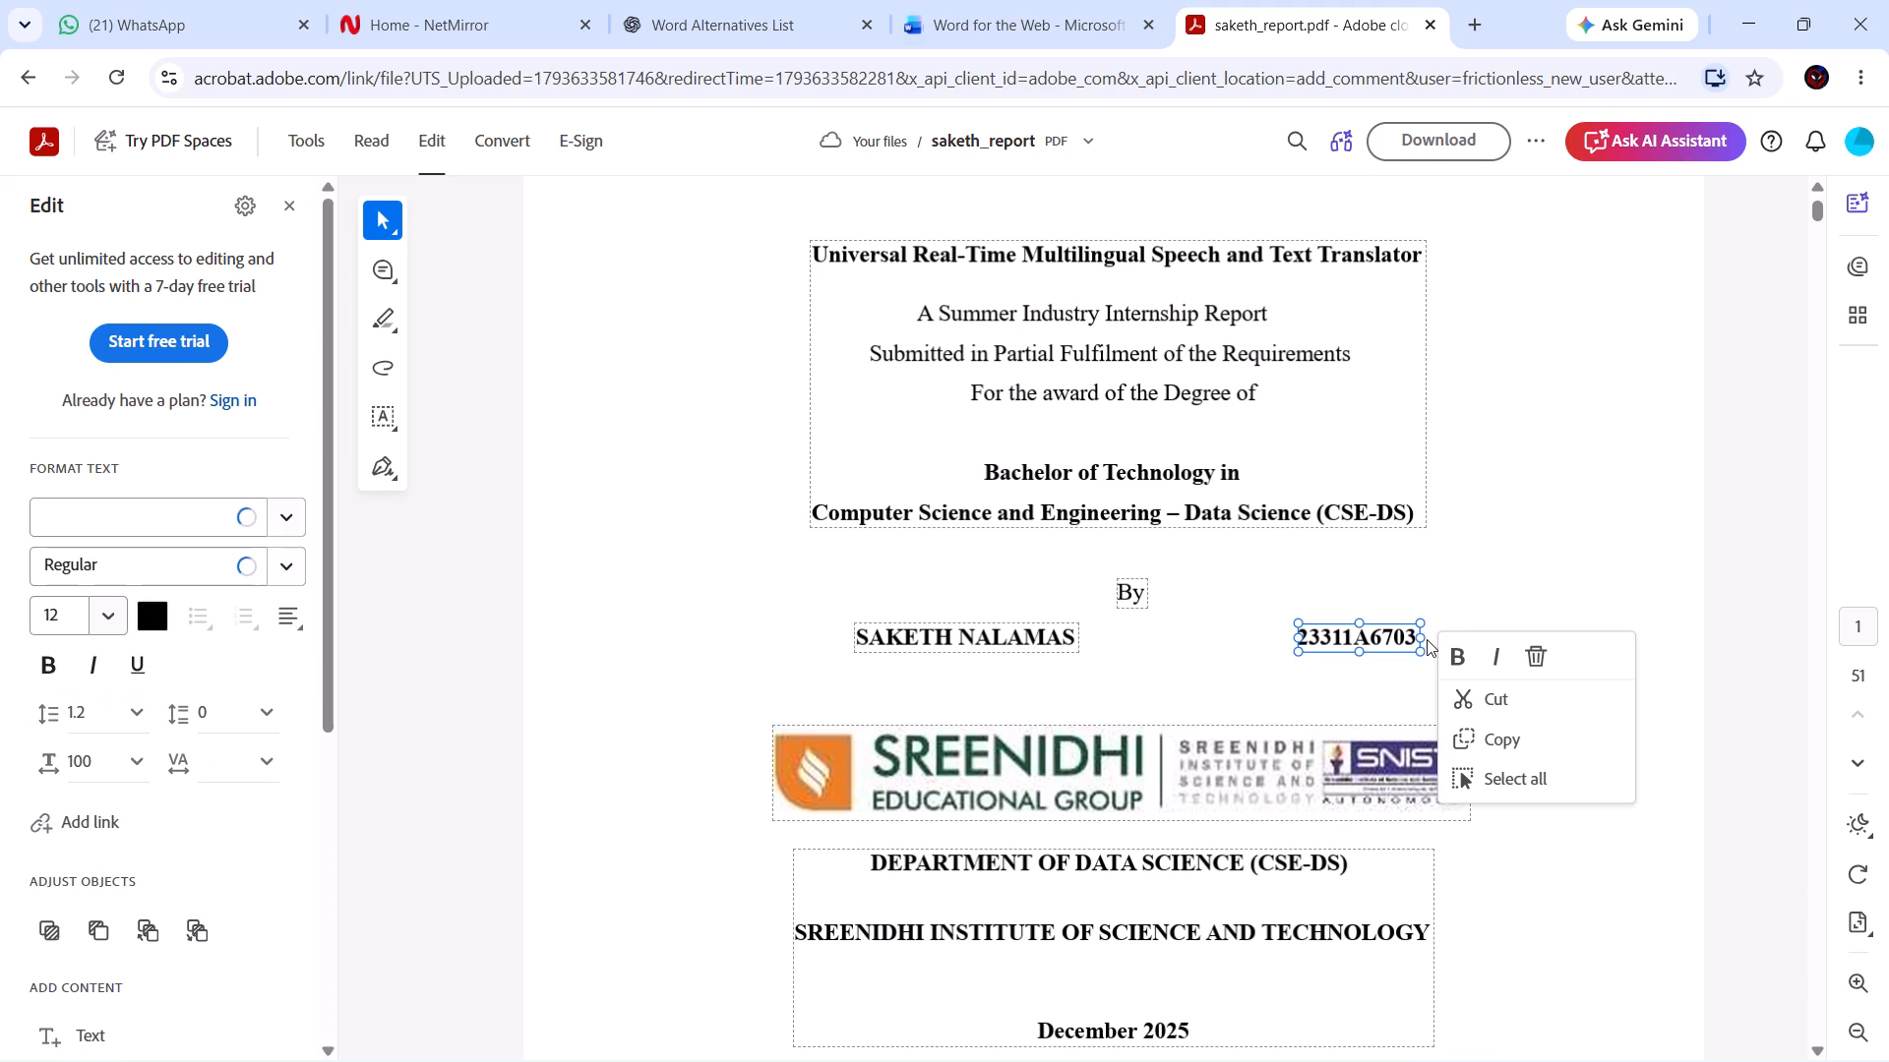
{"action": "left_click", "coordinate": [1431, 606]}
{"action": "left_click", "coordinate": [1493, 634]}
Change the date at the bottom of the cover page text to December 2026.
{"action": "scroll", "coordinate": [1231, 709], "scroll_direction": "down", "scroll_amount": 4}
{"action": "scroll", "coordinate": [1231, 709], "scroll_direction": "up", "scroll_amount": 2}
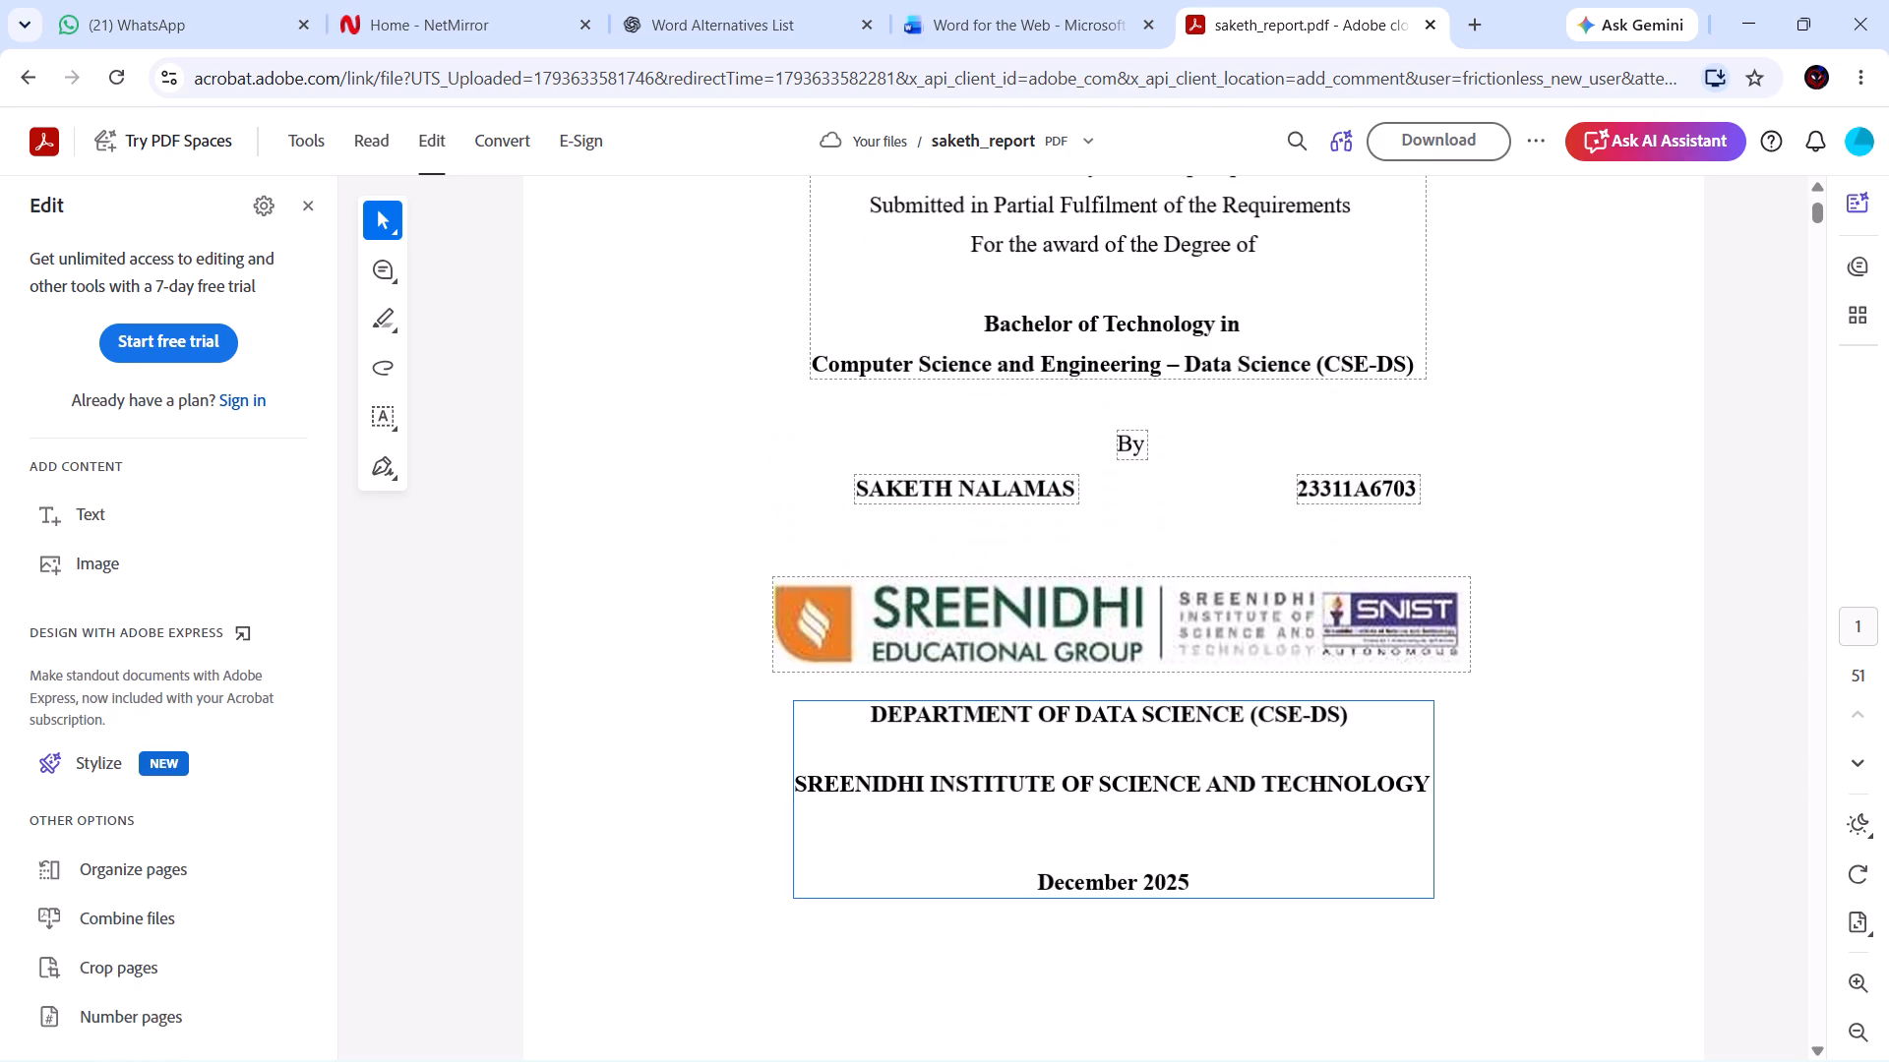
{"action": "left_click", "coordinate": [1199, 883]}
{"action": "triple_click", "coordinate": [1199, 883]}
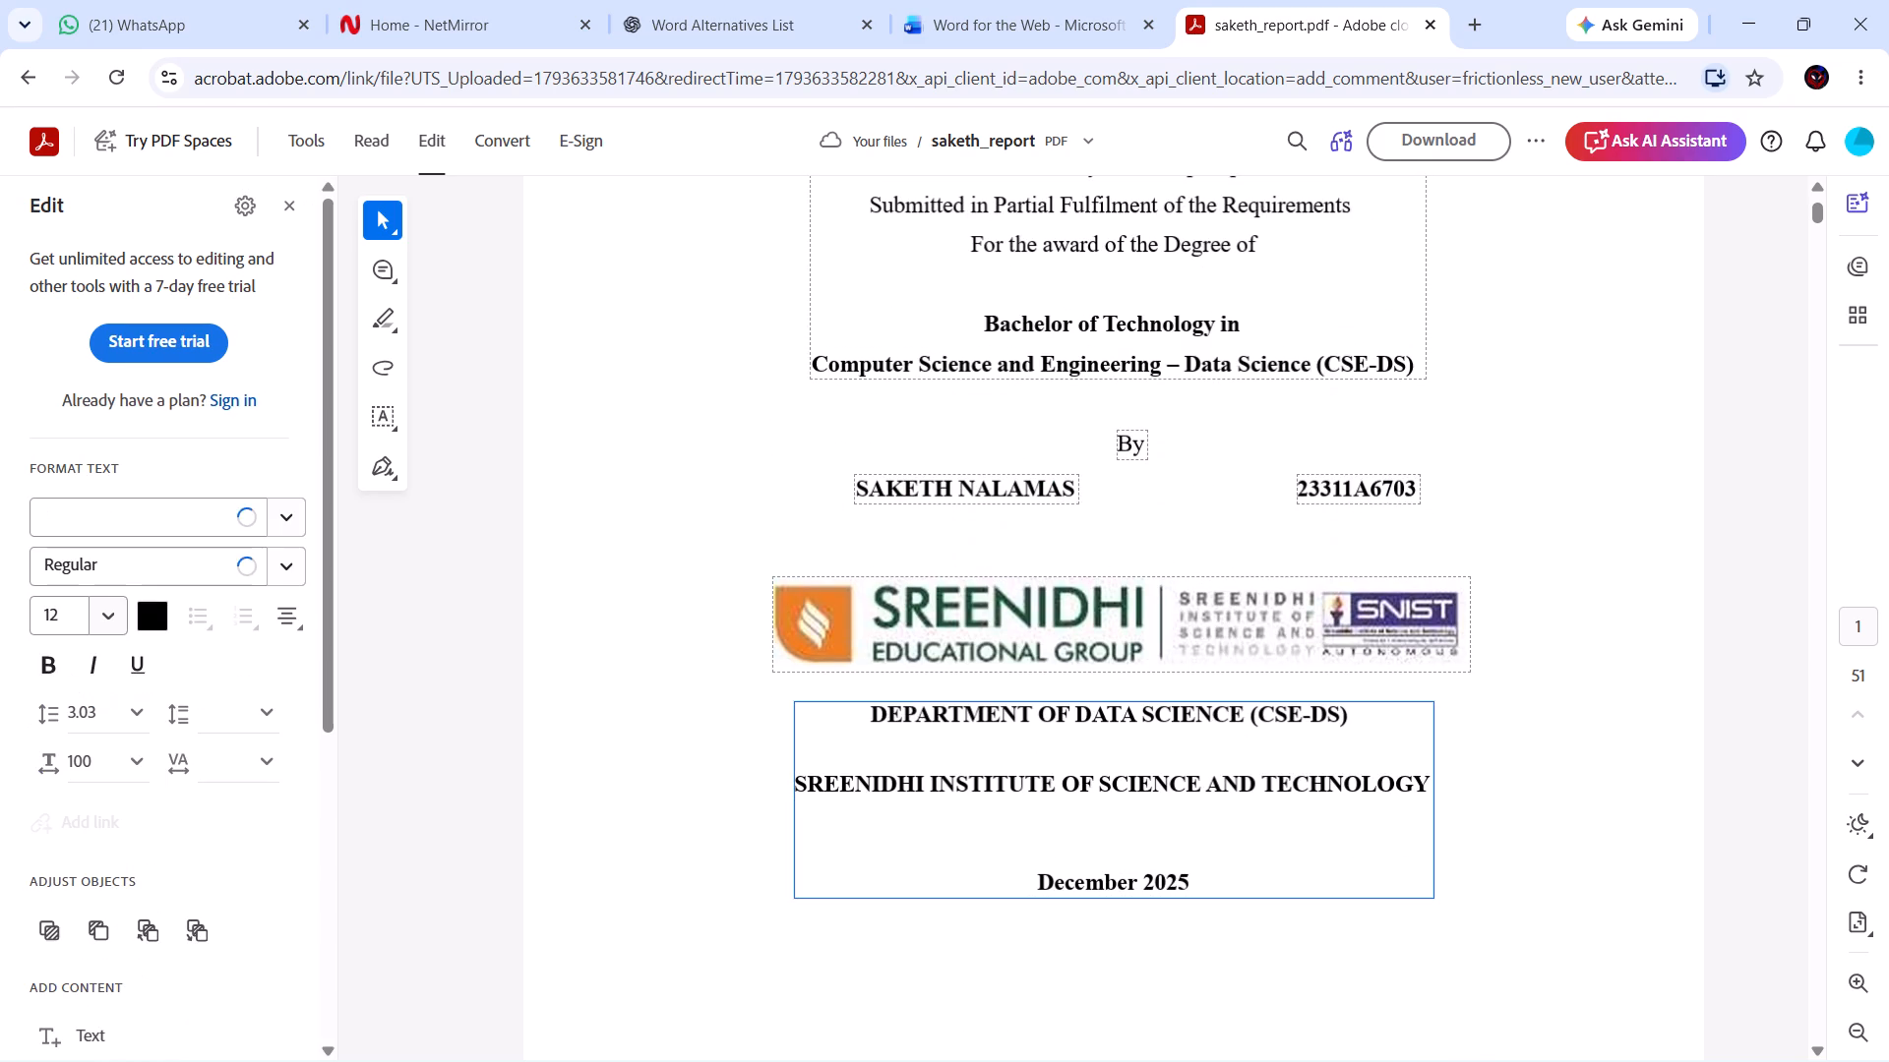
{"action": "left_click", "coordinate": [1199, 883]}
{"action": "left_click", "coordinate": [1199, 883]}
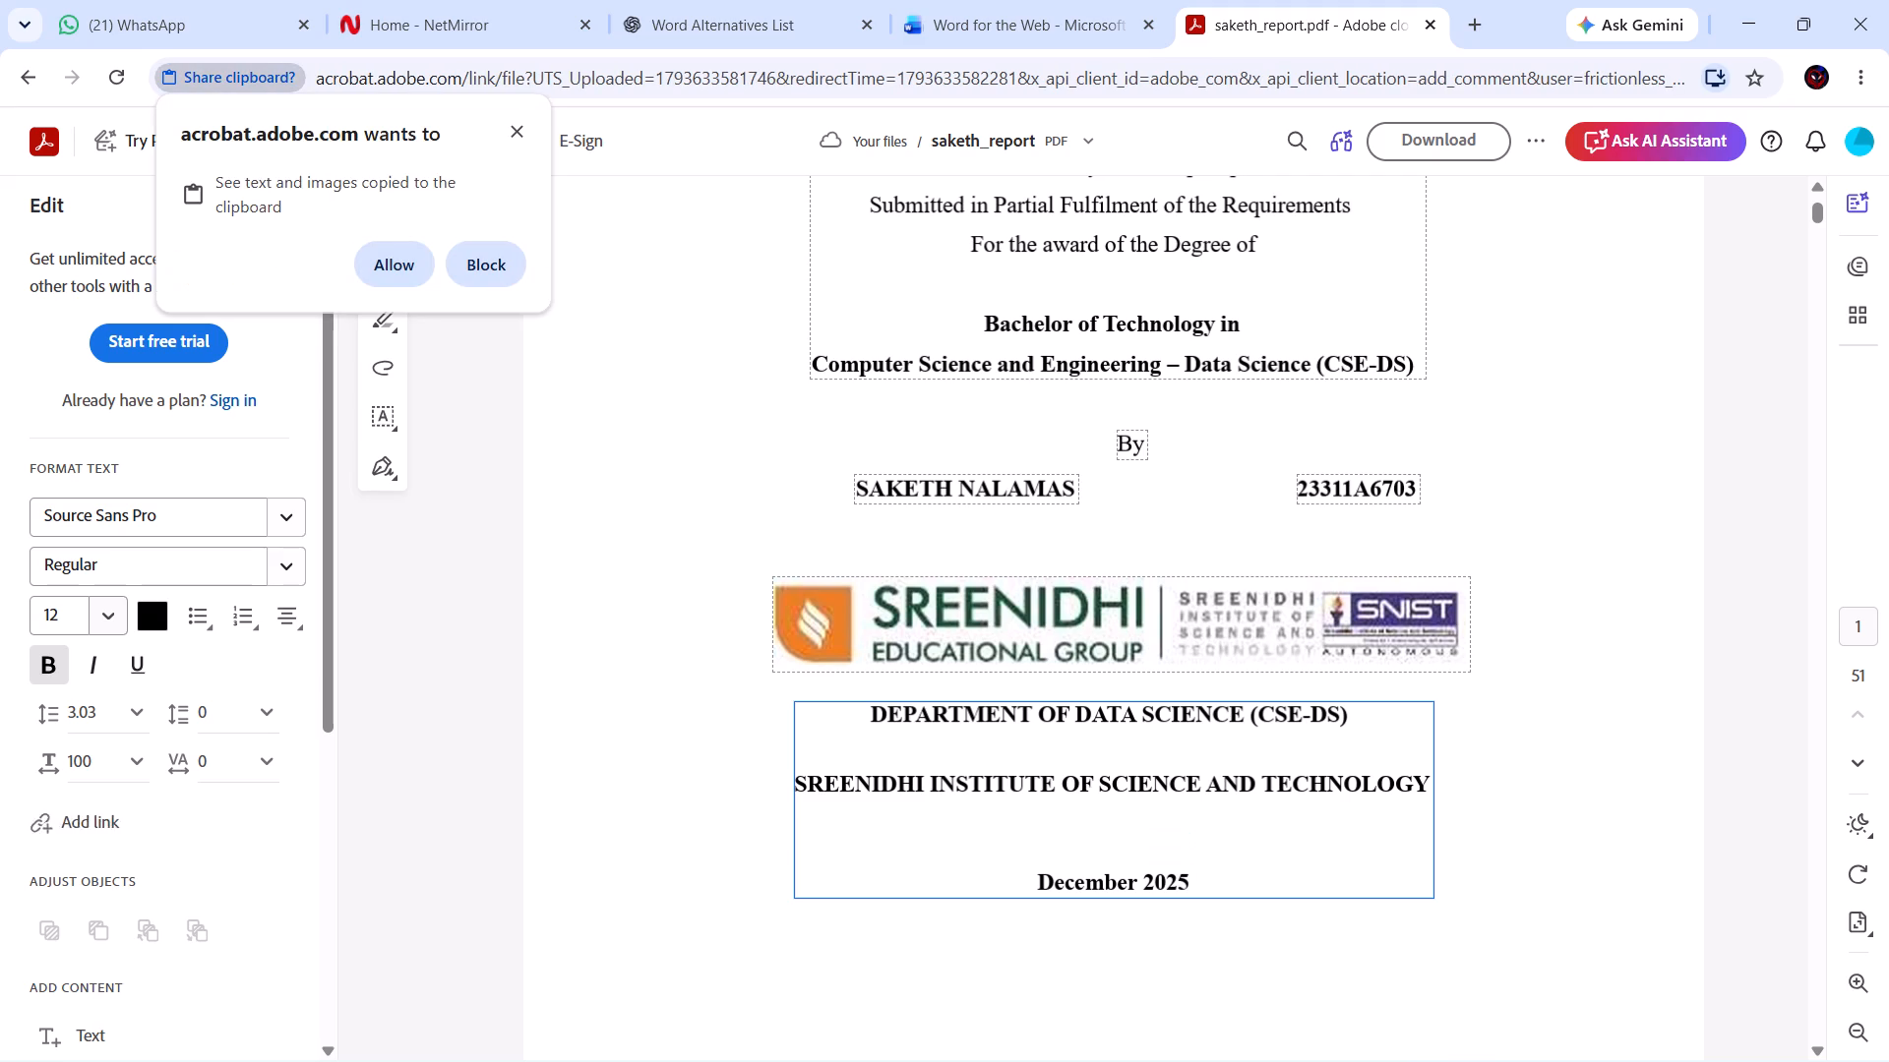
{"action": "key", "text": "Left"}
{"action": "key", "text": "BackSpace"}
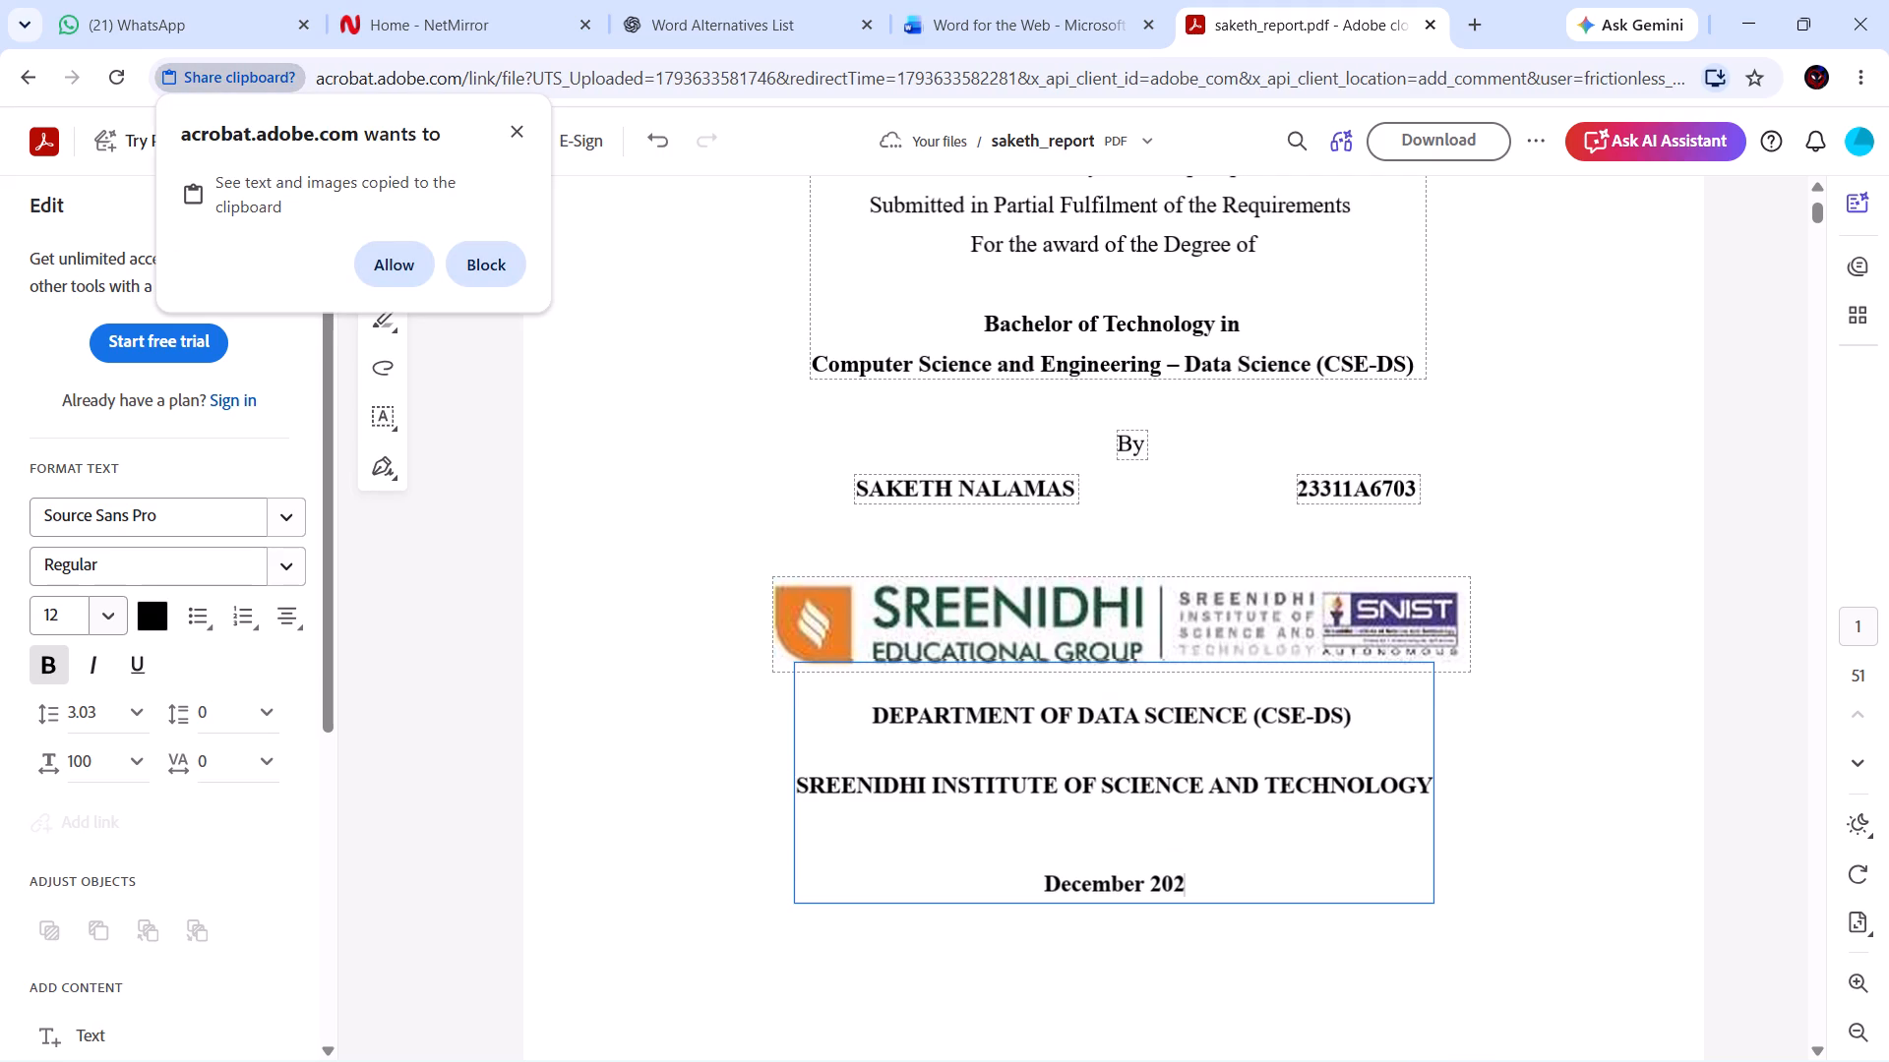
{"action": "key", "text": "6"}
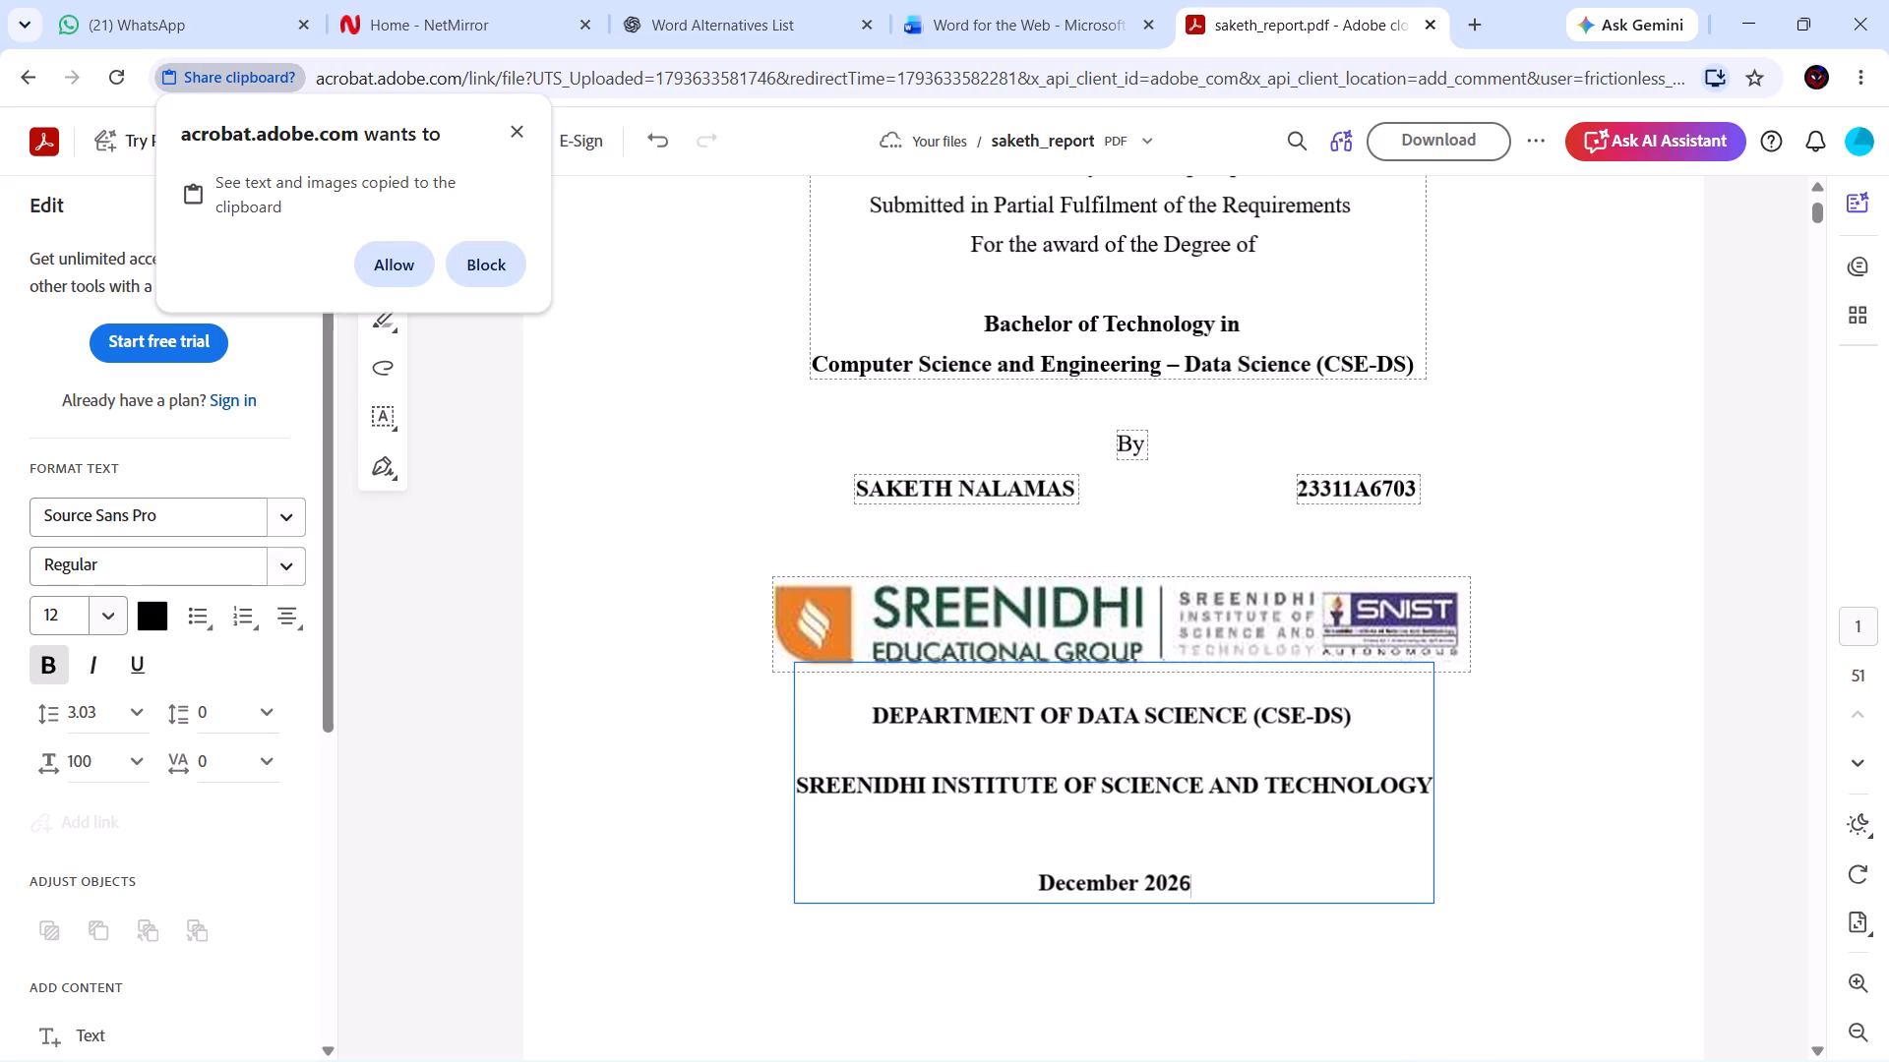
Select the author name and roll number together on the cover page, allow clipboard access, and copy them.
{"action": "left_click", "coordinate": [966, 493]}
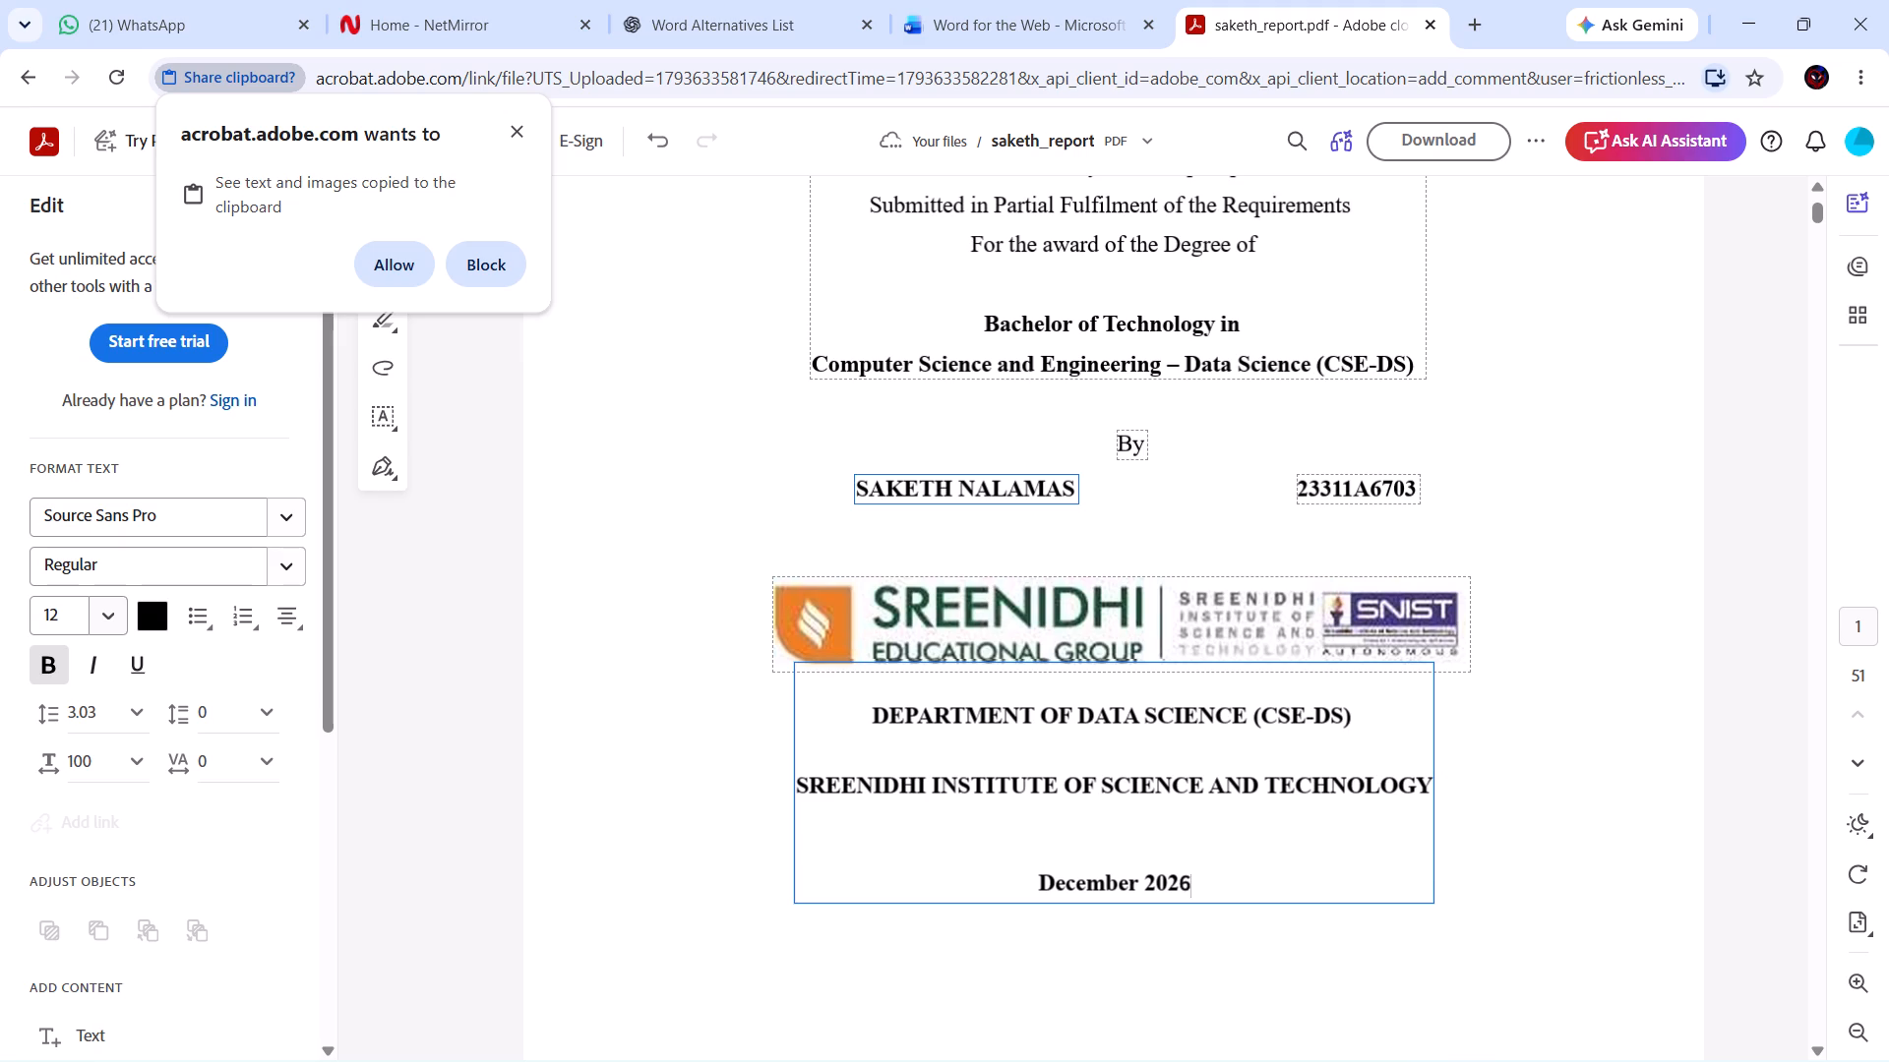
{"action": "left_click", "coordinate": [847, 486]}
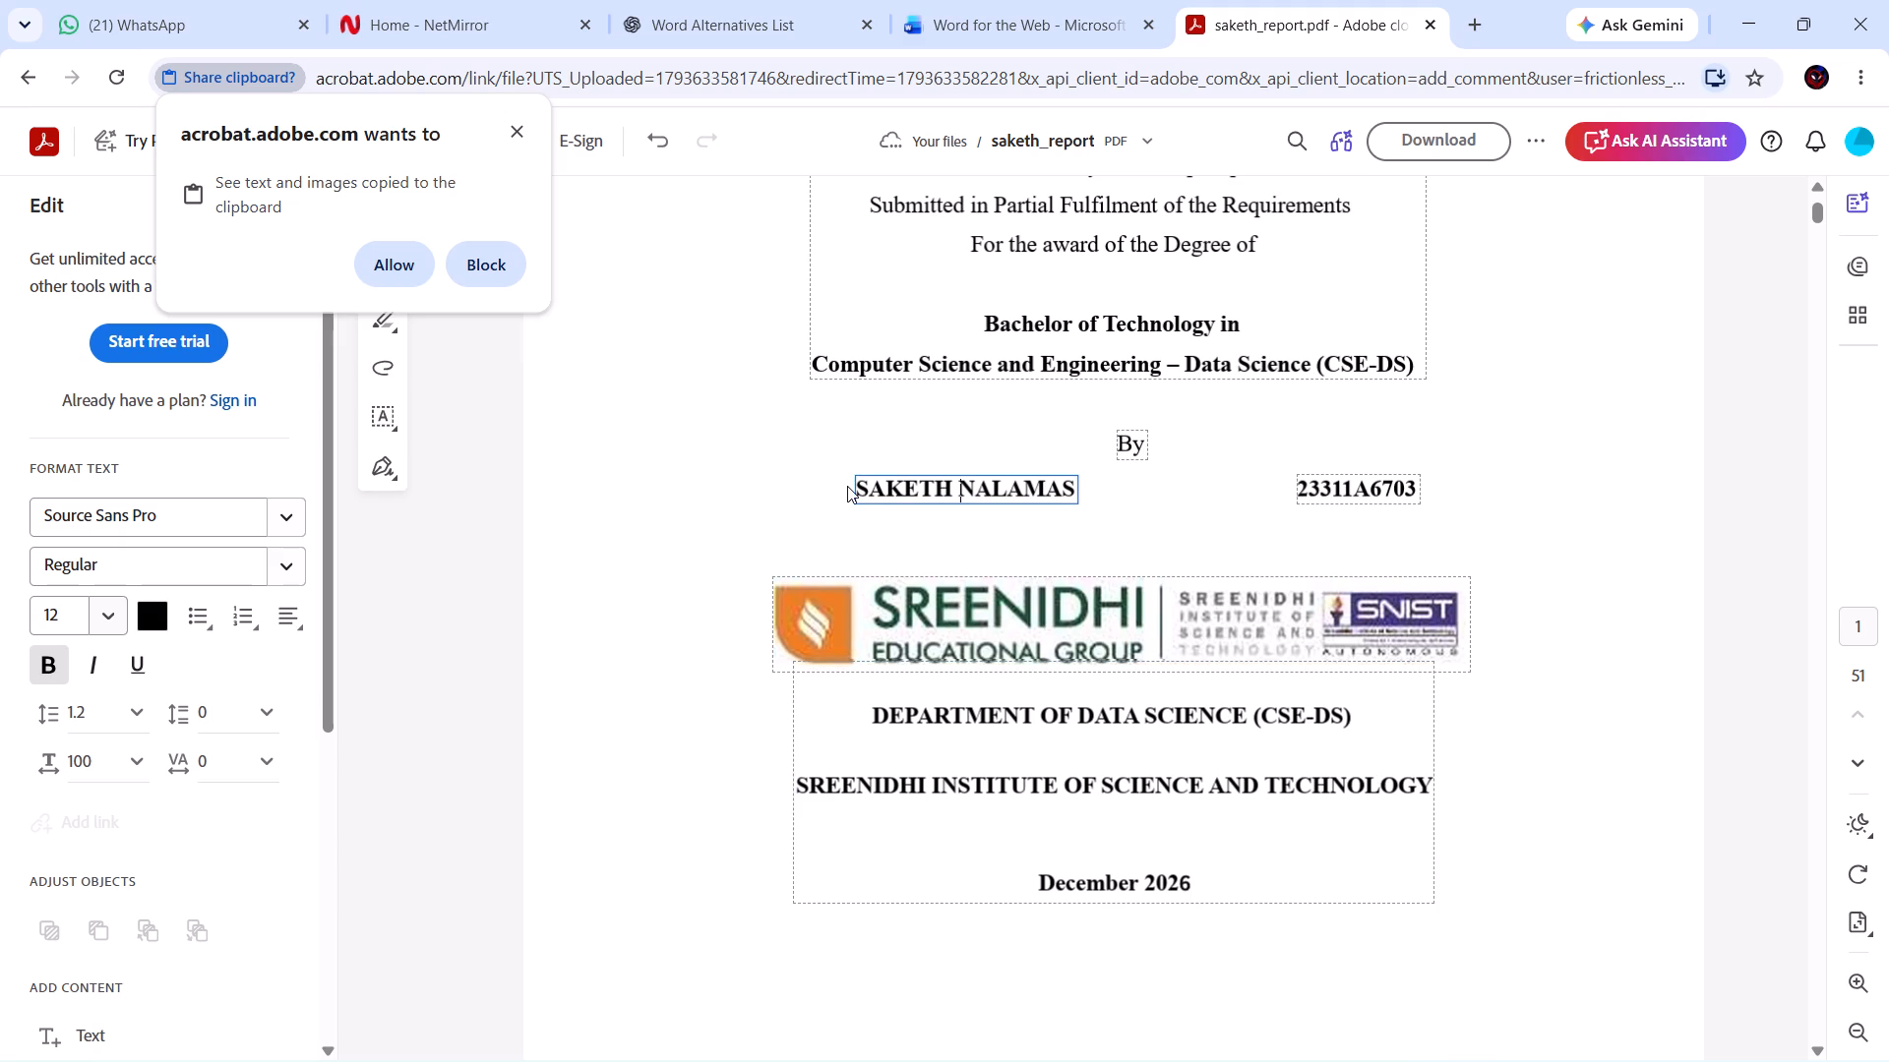
{"action": "left_click_drag", "start_coordinate": [847, 486], "coordinate": [1393, 503]}
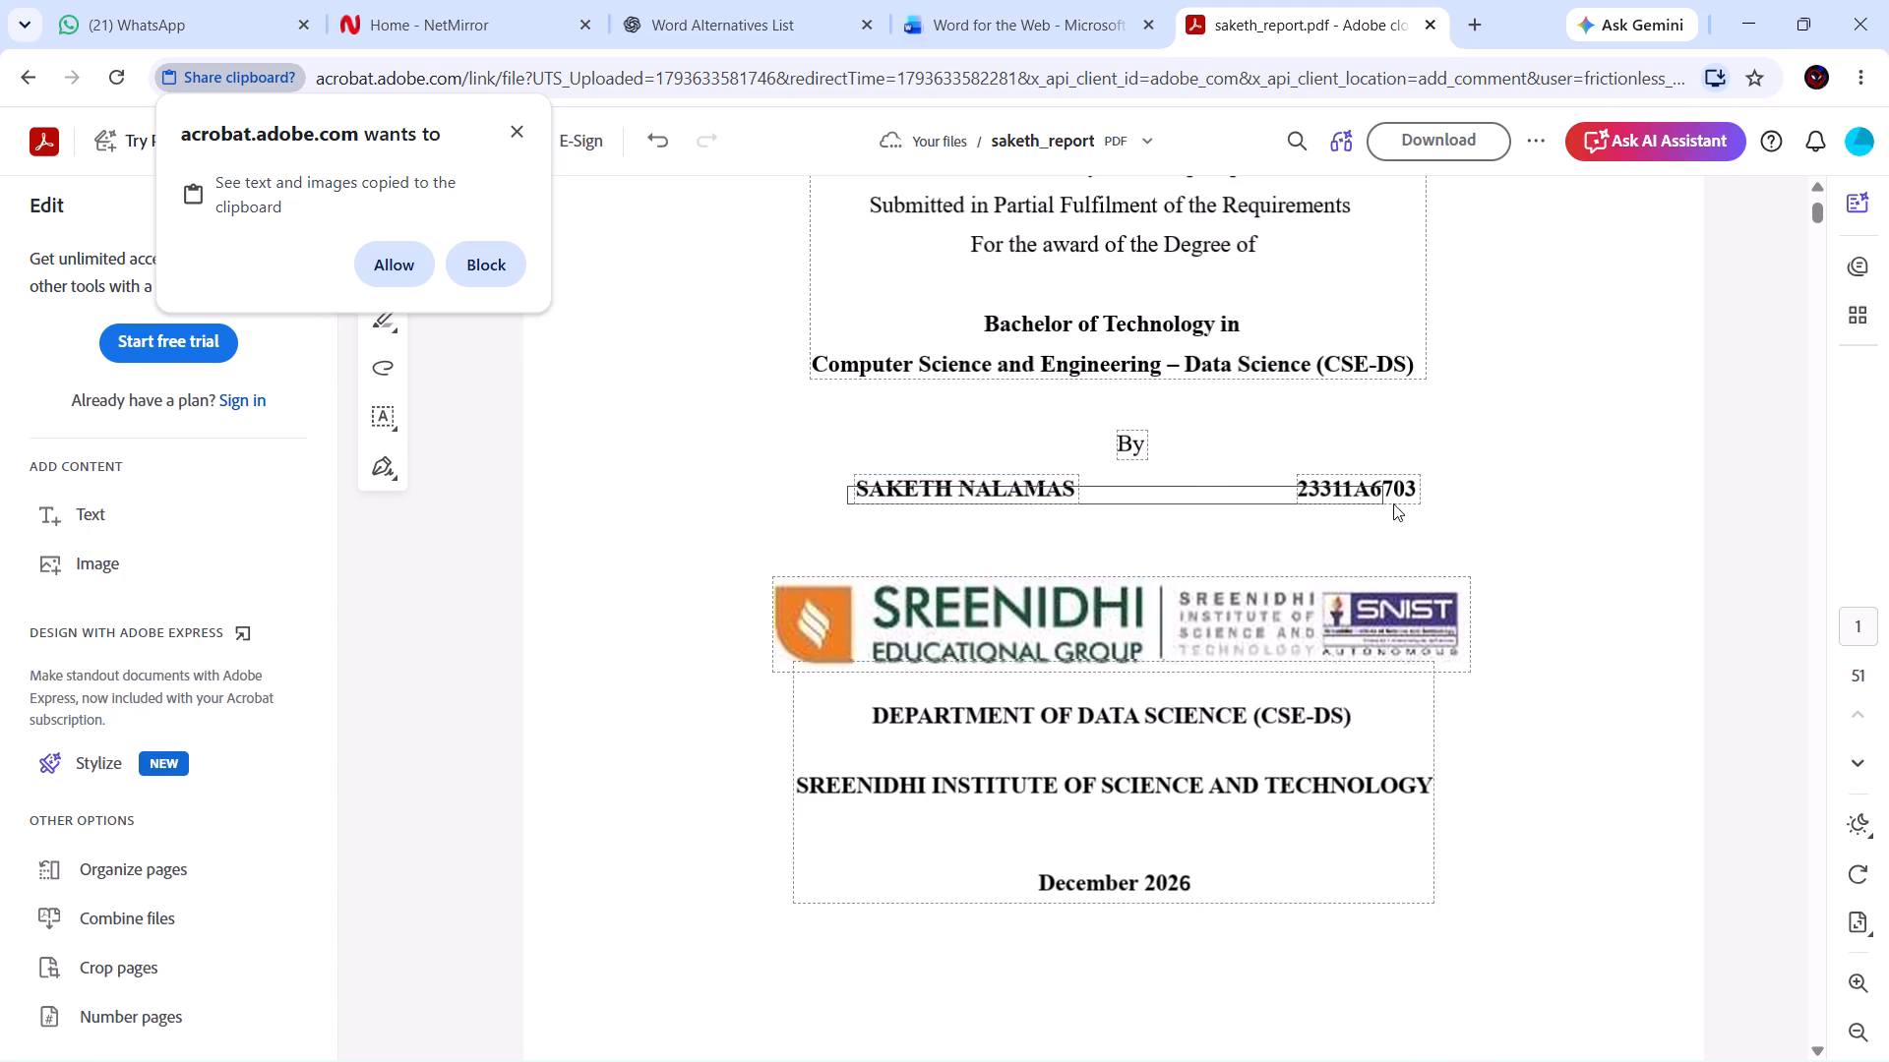
{"action": "left_click_drag", "start_coordinate": [1393, 503], "coordinate": [1444, 501]}
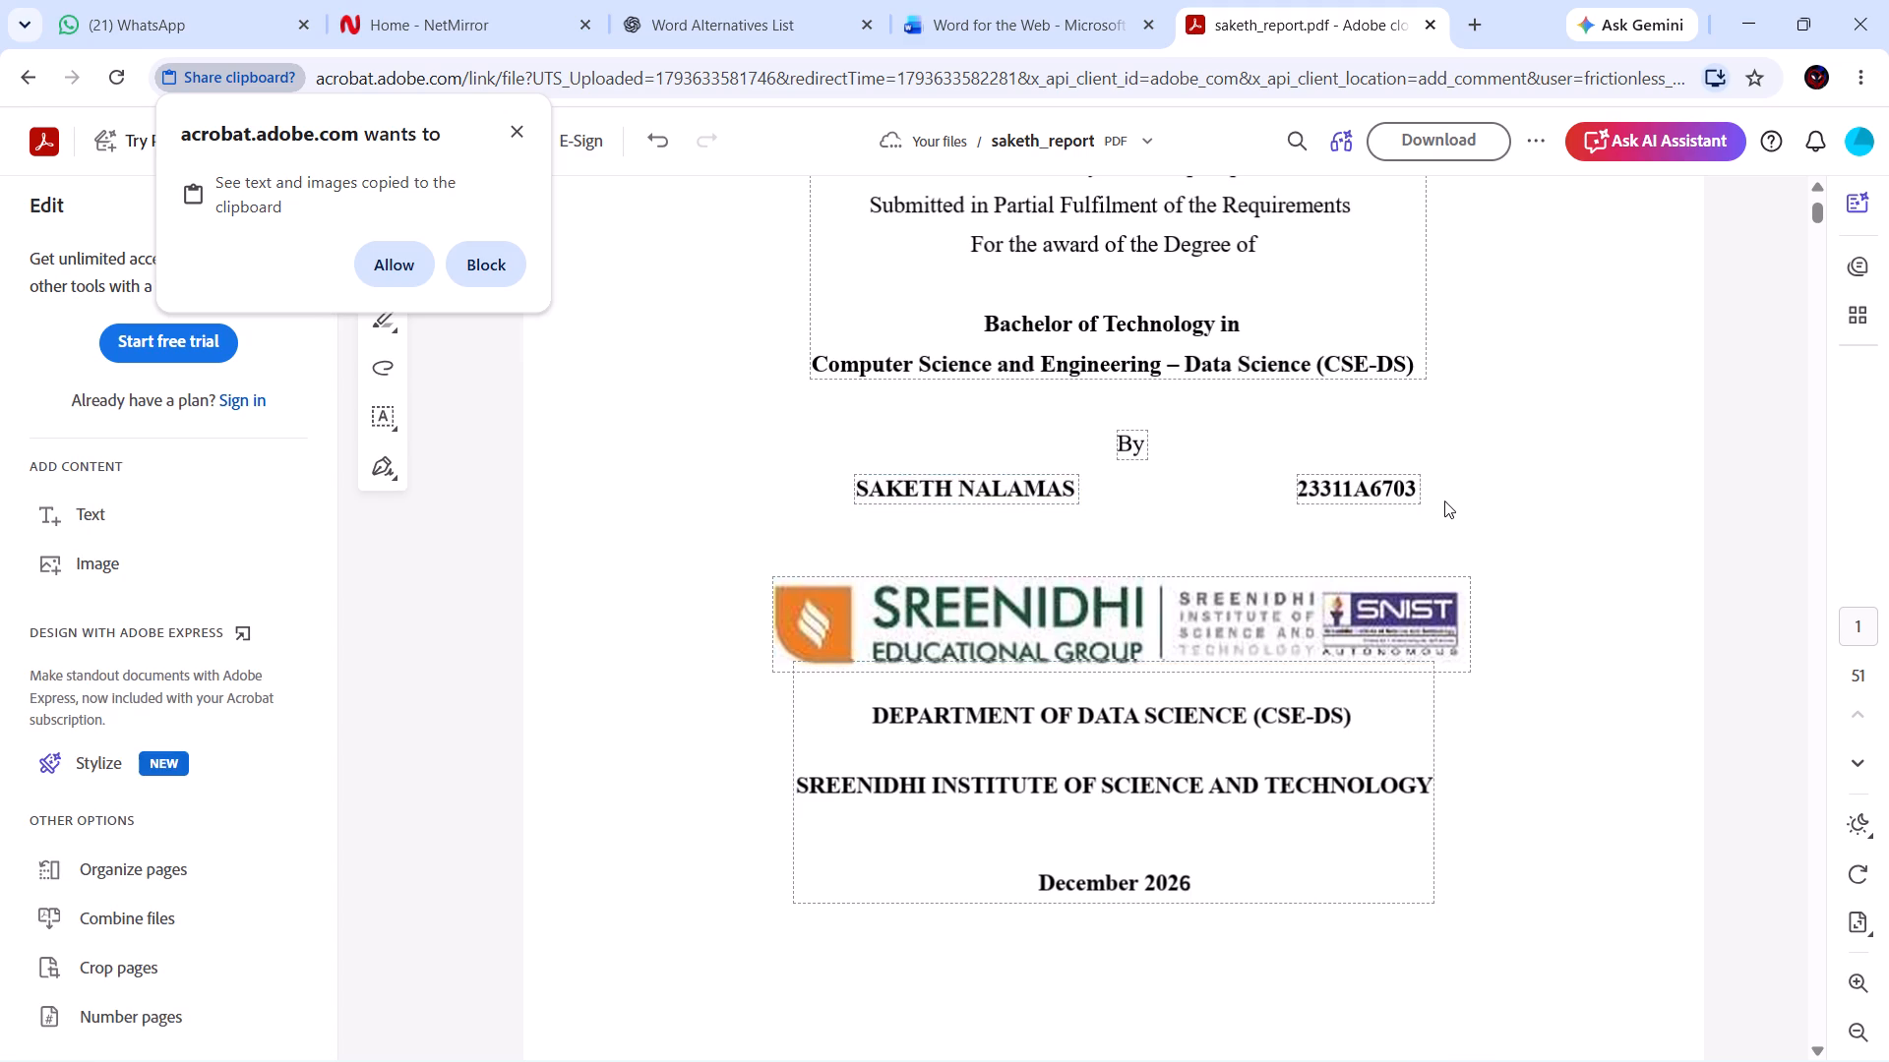
{"action": "left_click", "coordinate": [1450, 477]}
{"action": "left_click_drag", "start_coordinate": [1450, 477], "coordinate": [933, 500]}
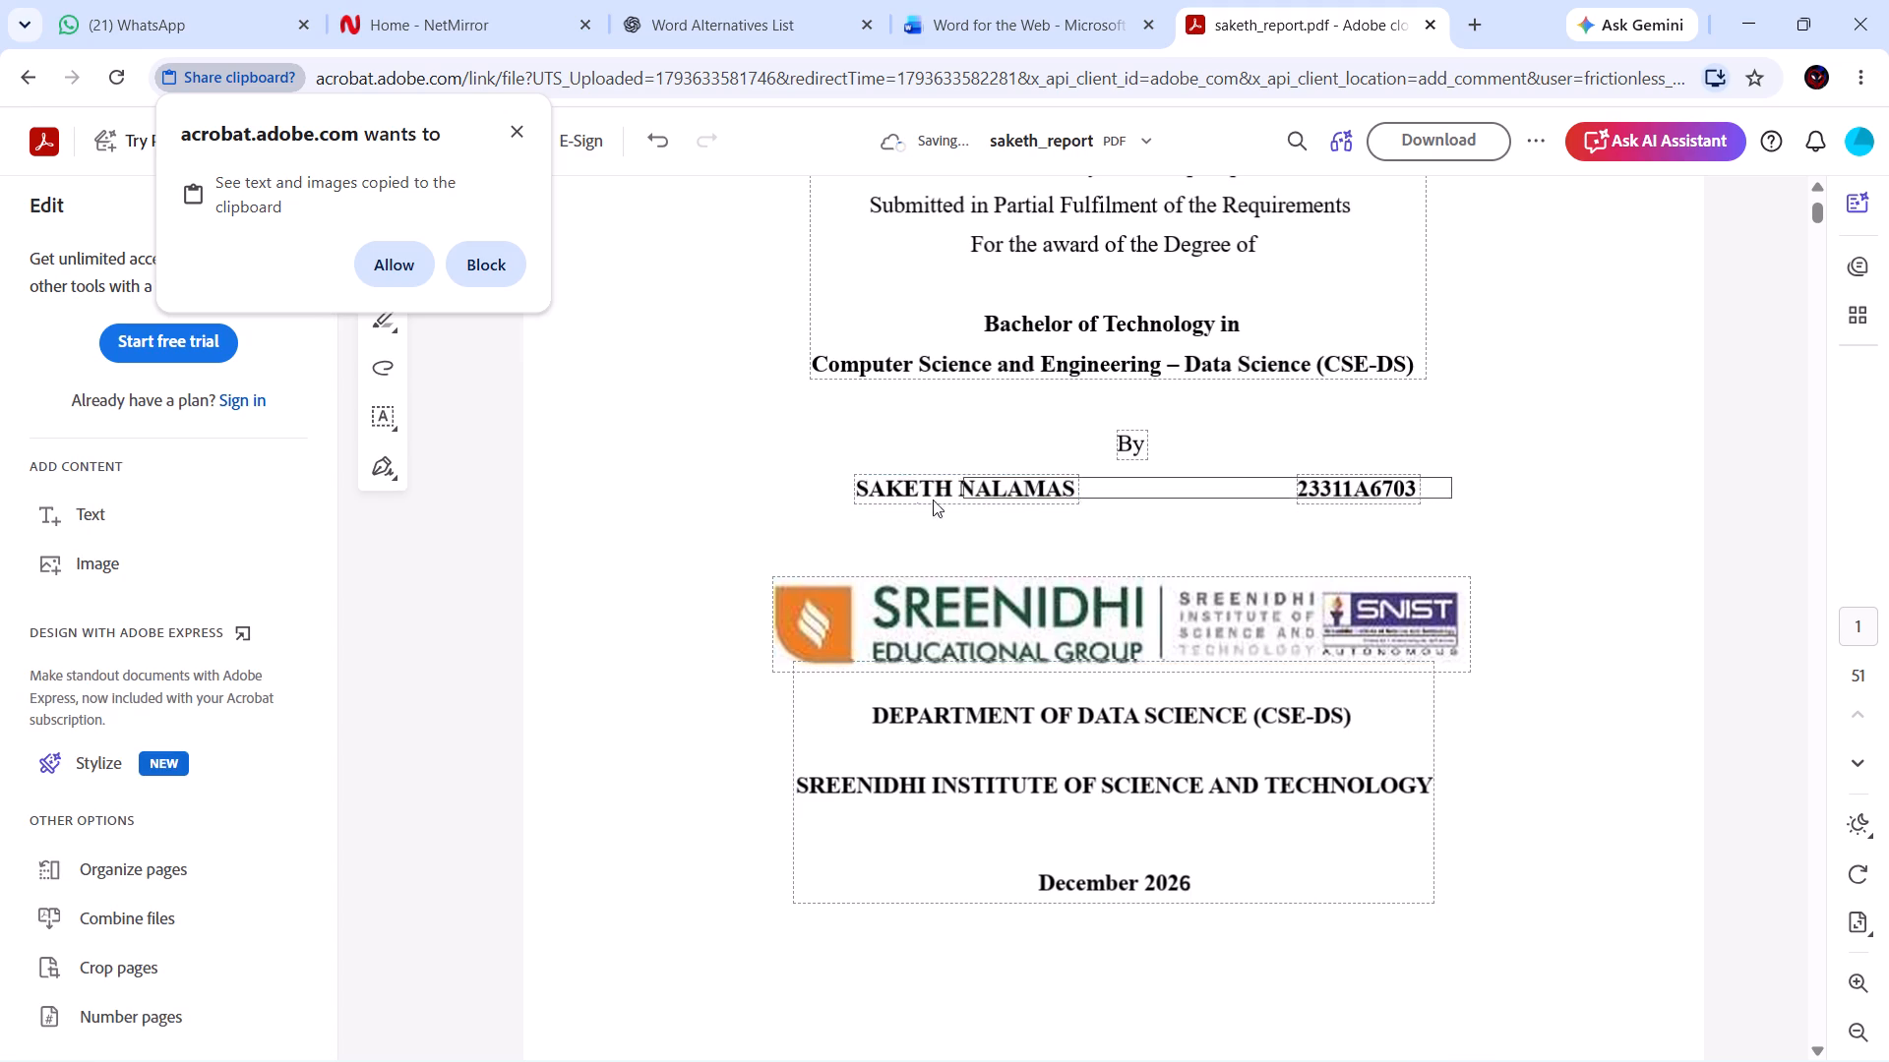
{"action": "left_click_drag", "start_coordinate": [933, 500], "coordinate": [853, 508]}
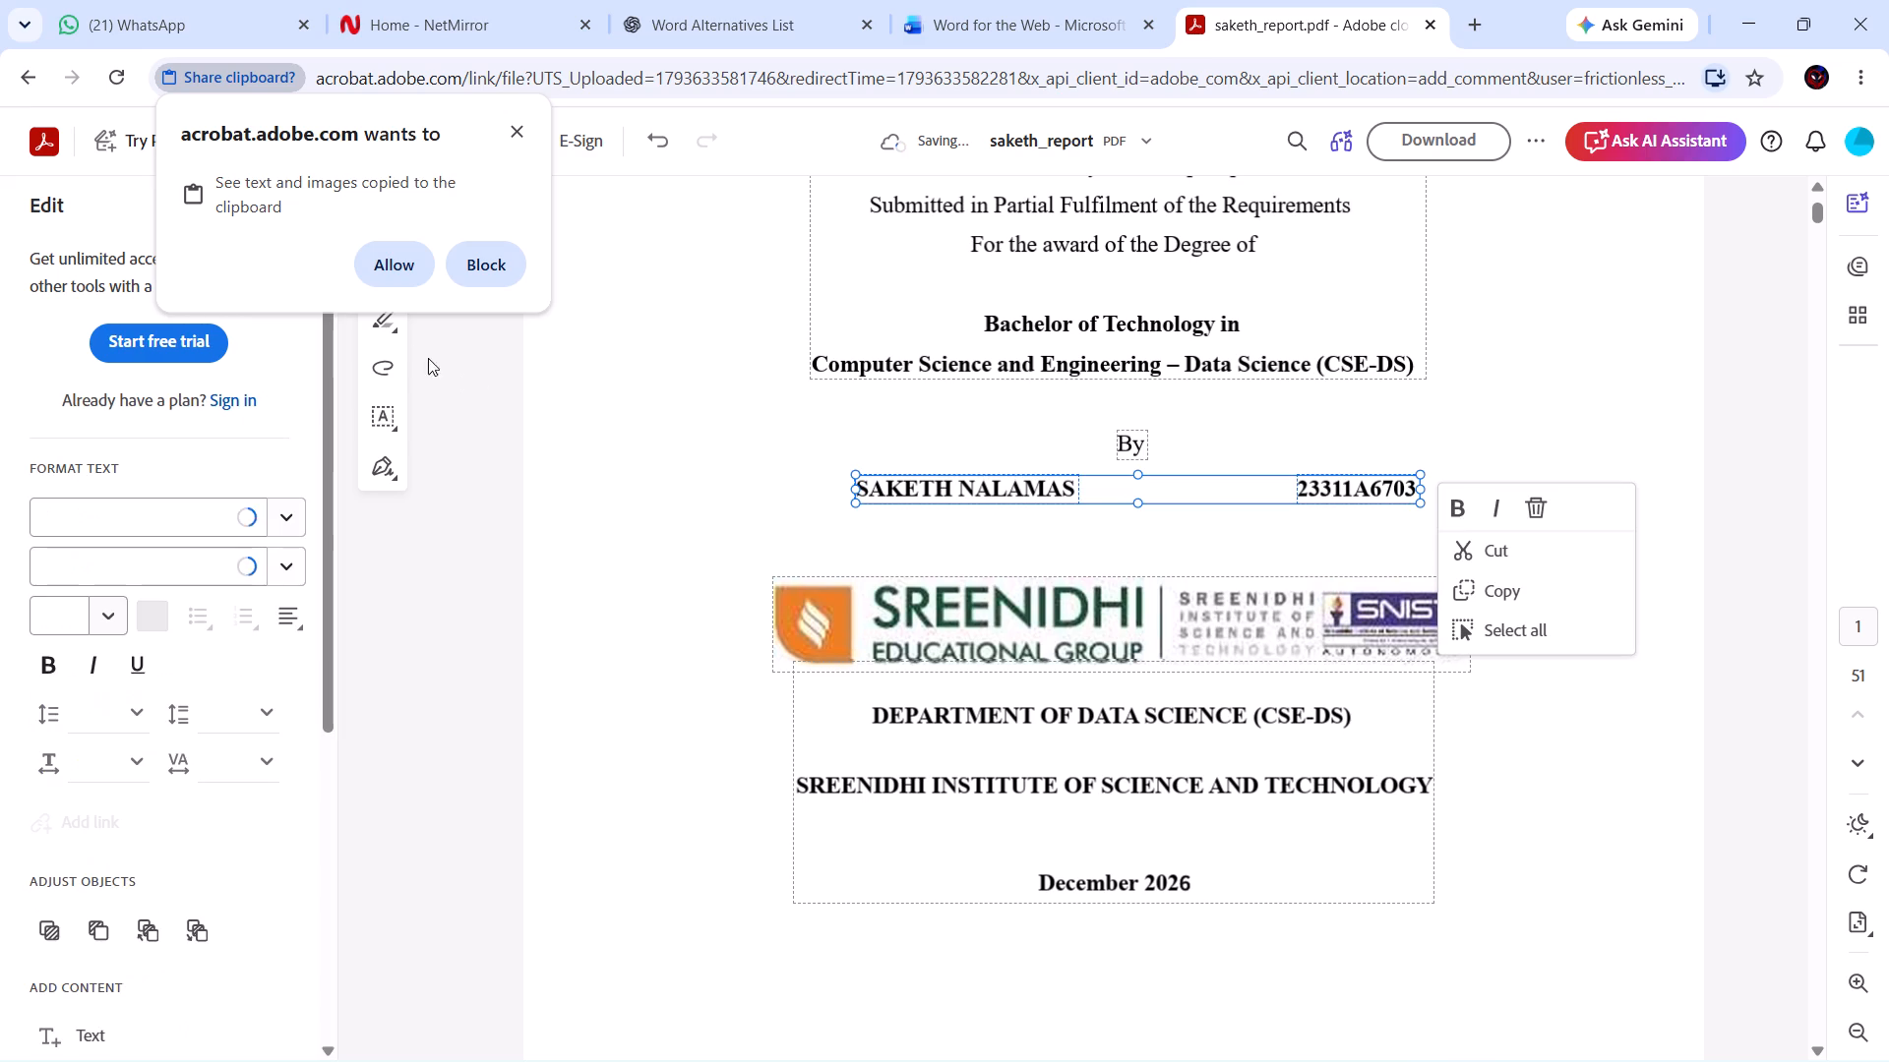
{"action": "left_click", "coordinate": [404, 272]}
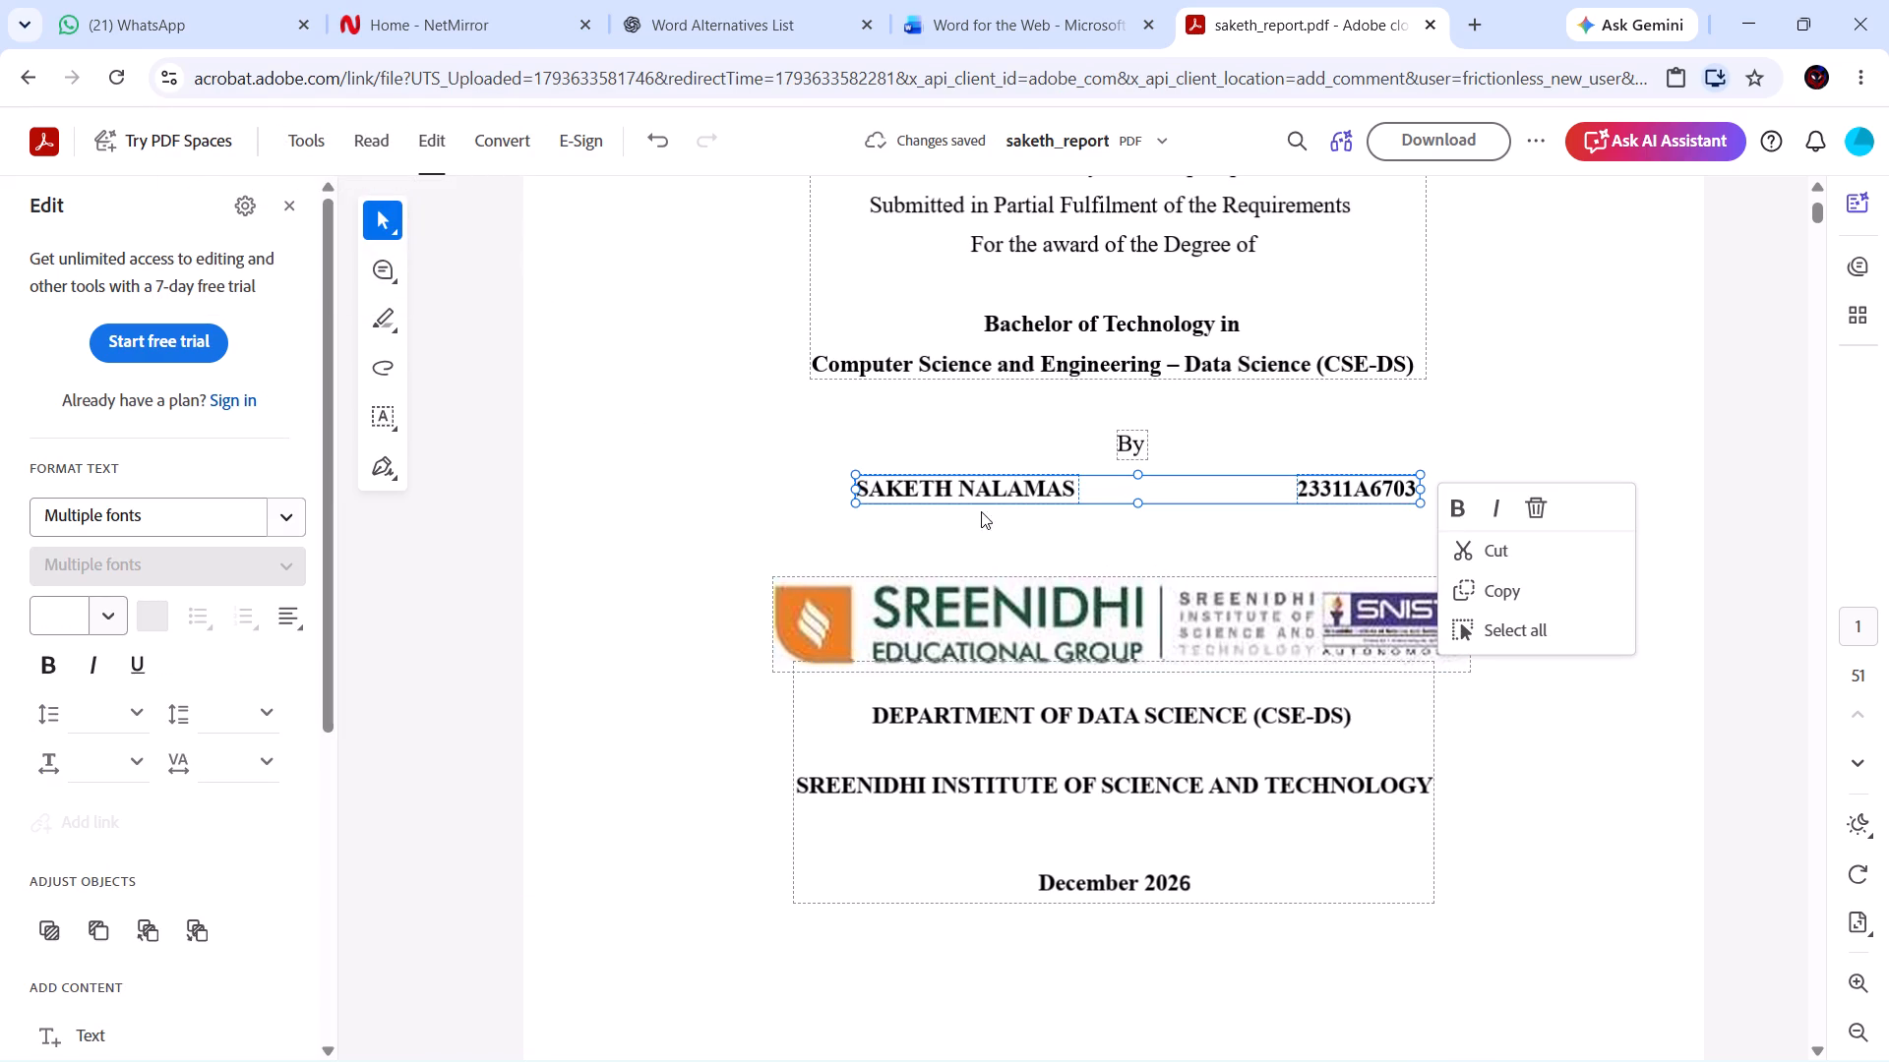
{"action": "left_click", "coordinate": [1494, 592]}
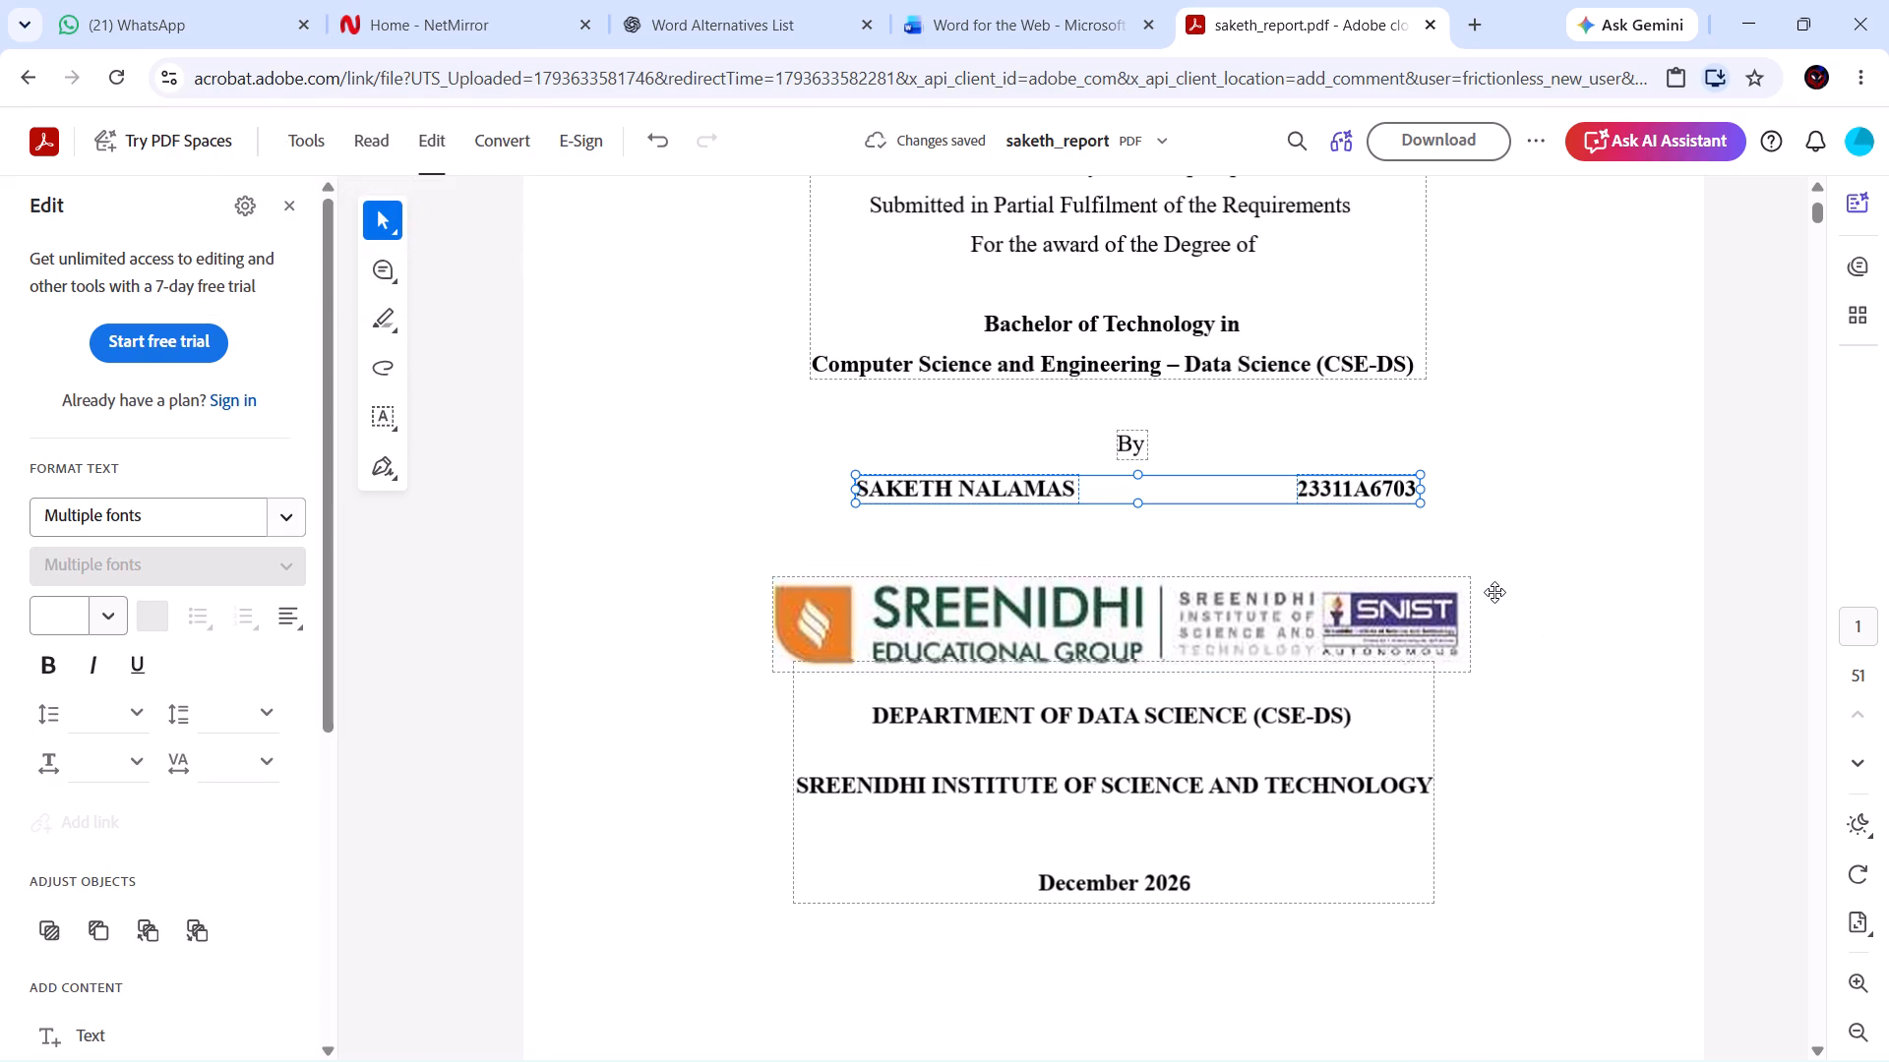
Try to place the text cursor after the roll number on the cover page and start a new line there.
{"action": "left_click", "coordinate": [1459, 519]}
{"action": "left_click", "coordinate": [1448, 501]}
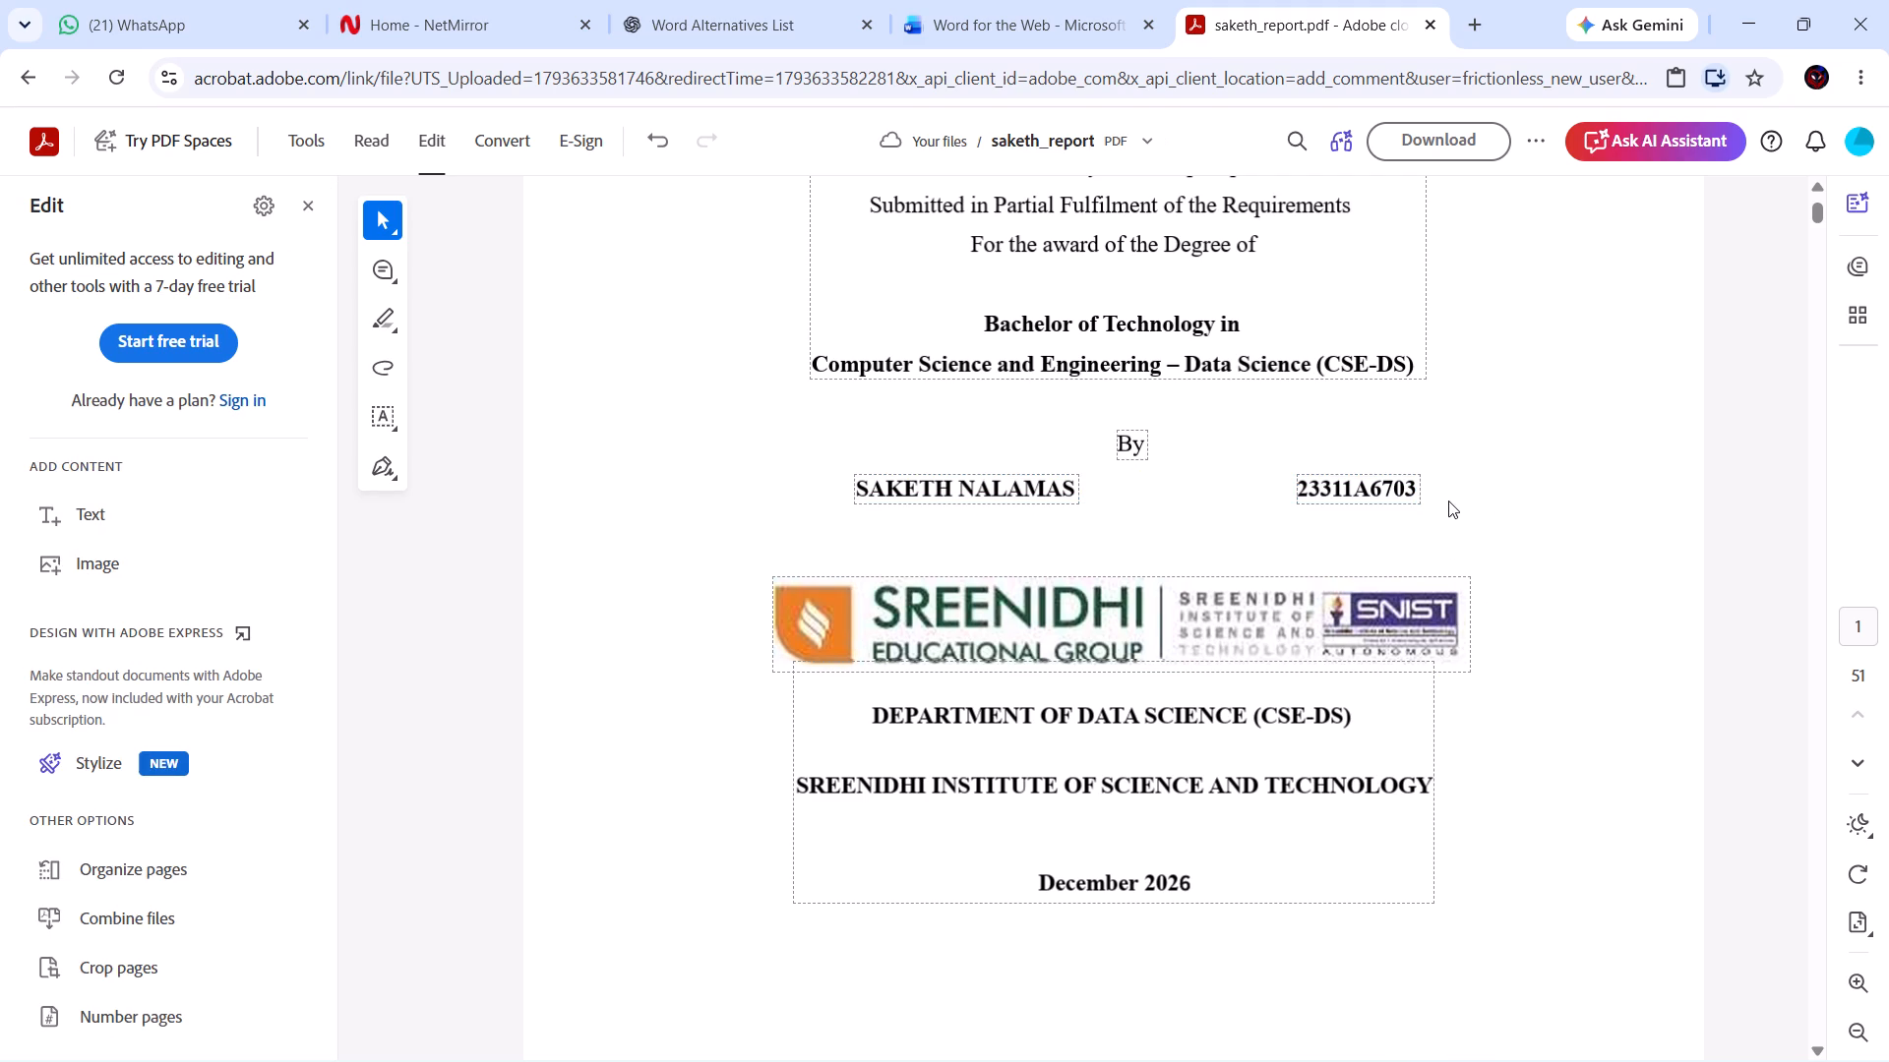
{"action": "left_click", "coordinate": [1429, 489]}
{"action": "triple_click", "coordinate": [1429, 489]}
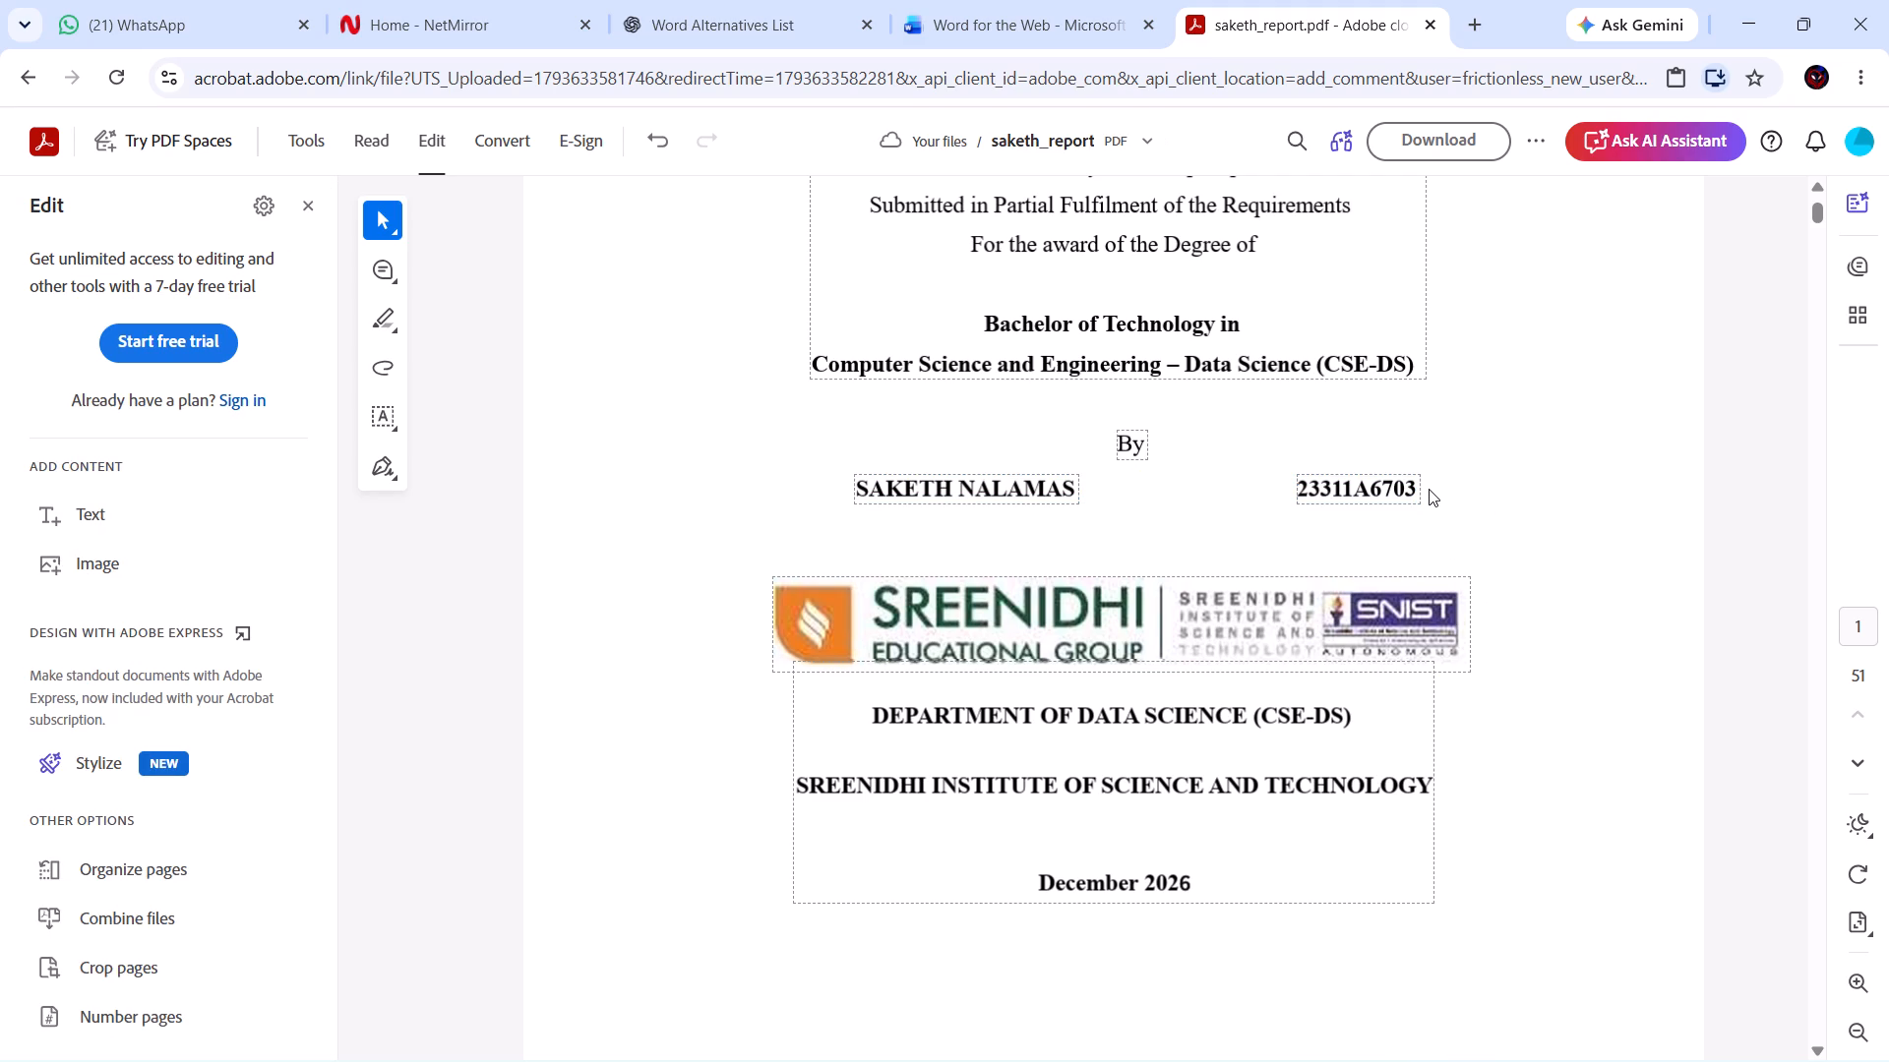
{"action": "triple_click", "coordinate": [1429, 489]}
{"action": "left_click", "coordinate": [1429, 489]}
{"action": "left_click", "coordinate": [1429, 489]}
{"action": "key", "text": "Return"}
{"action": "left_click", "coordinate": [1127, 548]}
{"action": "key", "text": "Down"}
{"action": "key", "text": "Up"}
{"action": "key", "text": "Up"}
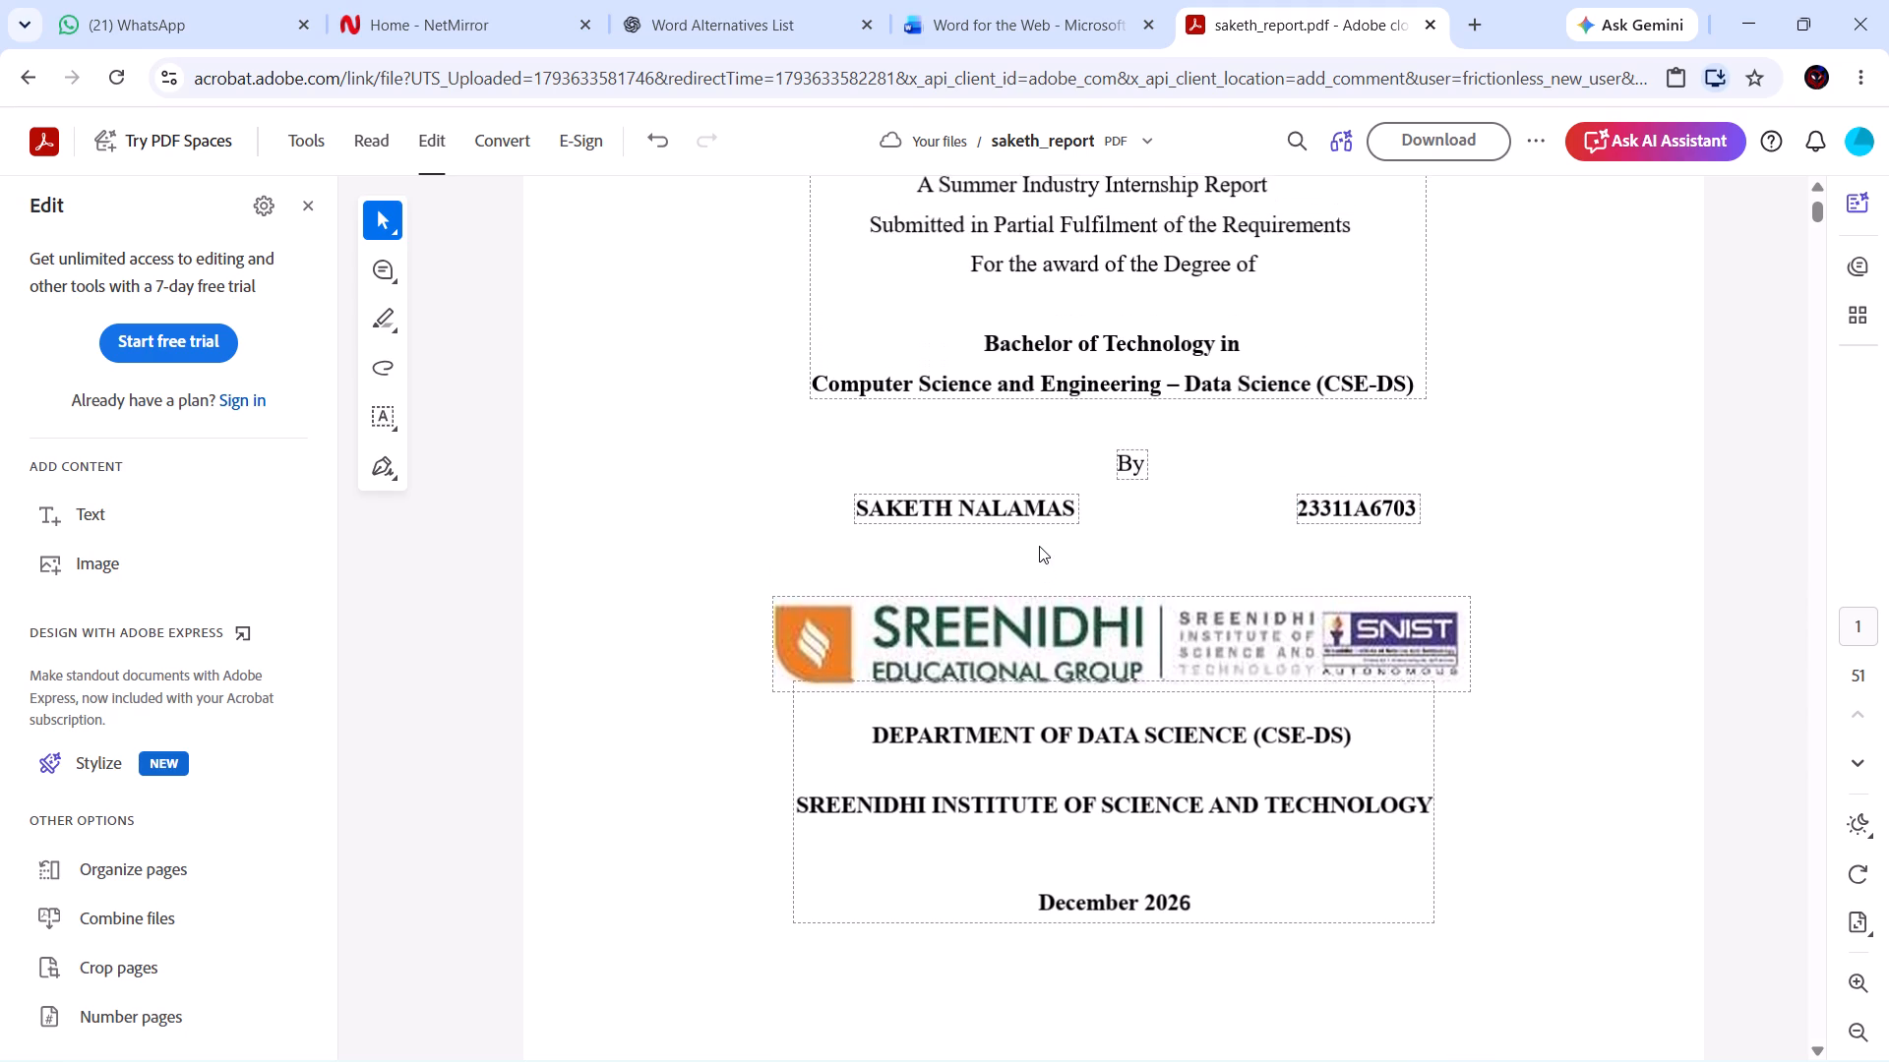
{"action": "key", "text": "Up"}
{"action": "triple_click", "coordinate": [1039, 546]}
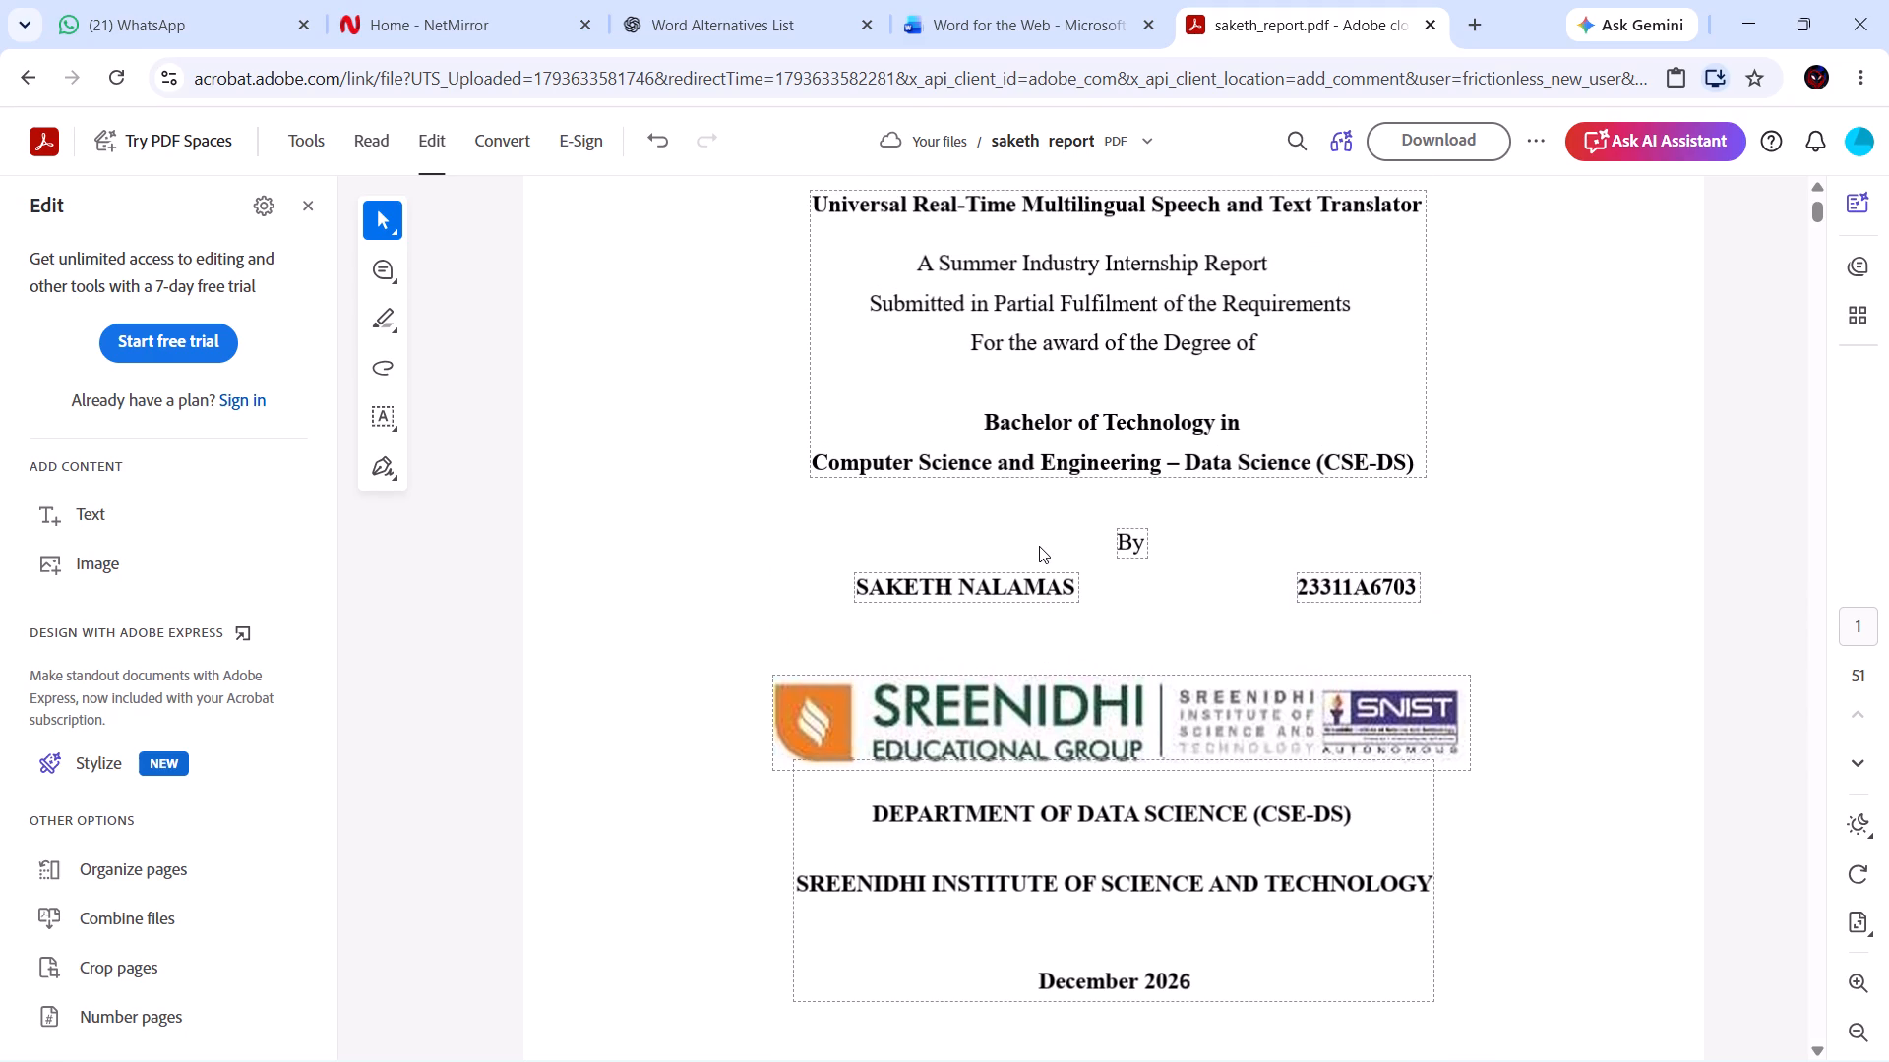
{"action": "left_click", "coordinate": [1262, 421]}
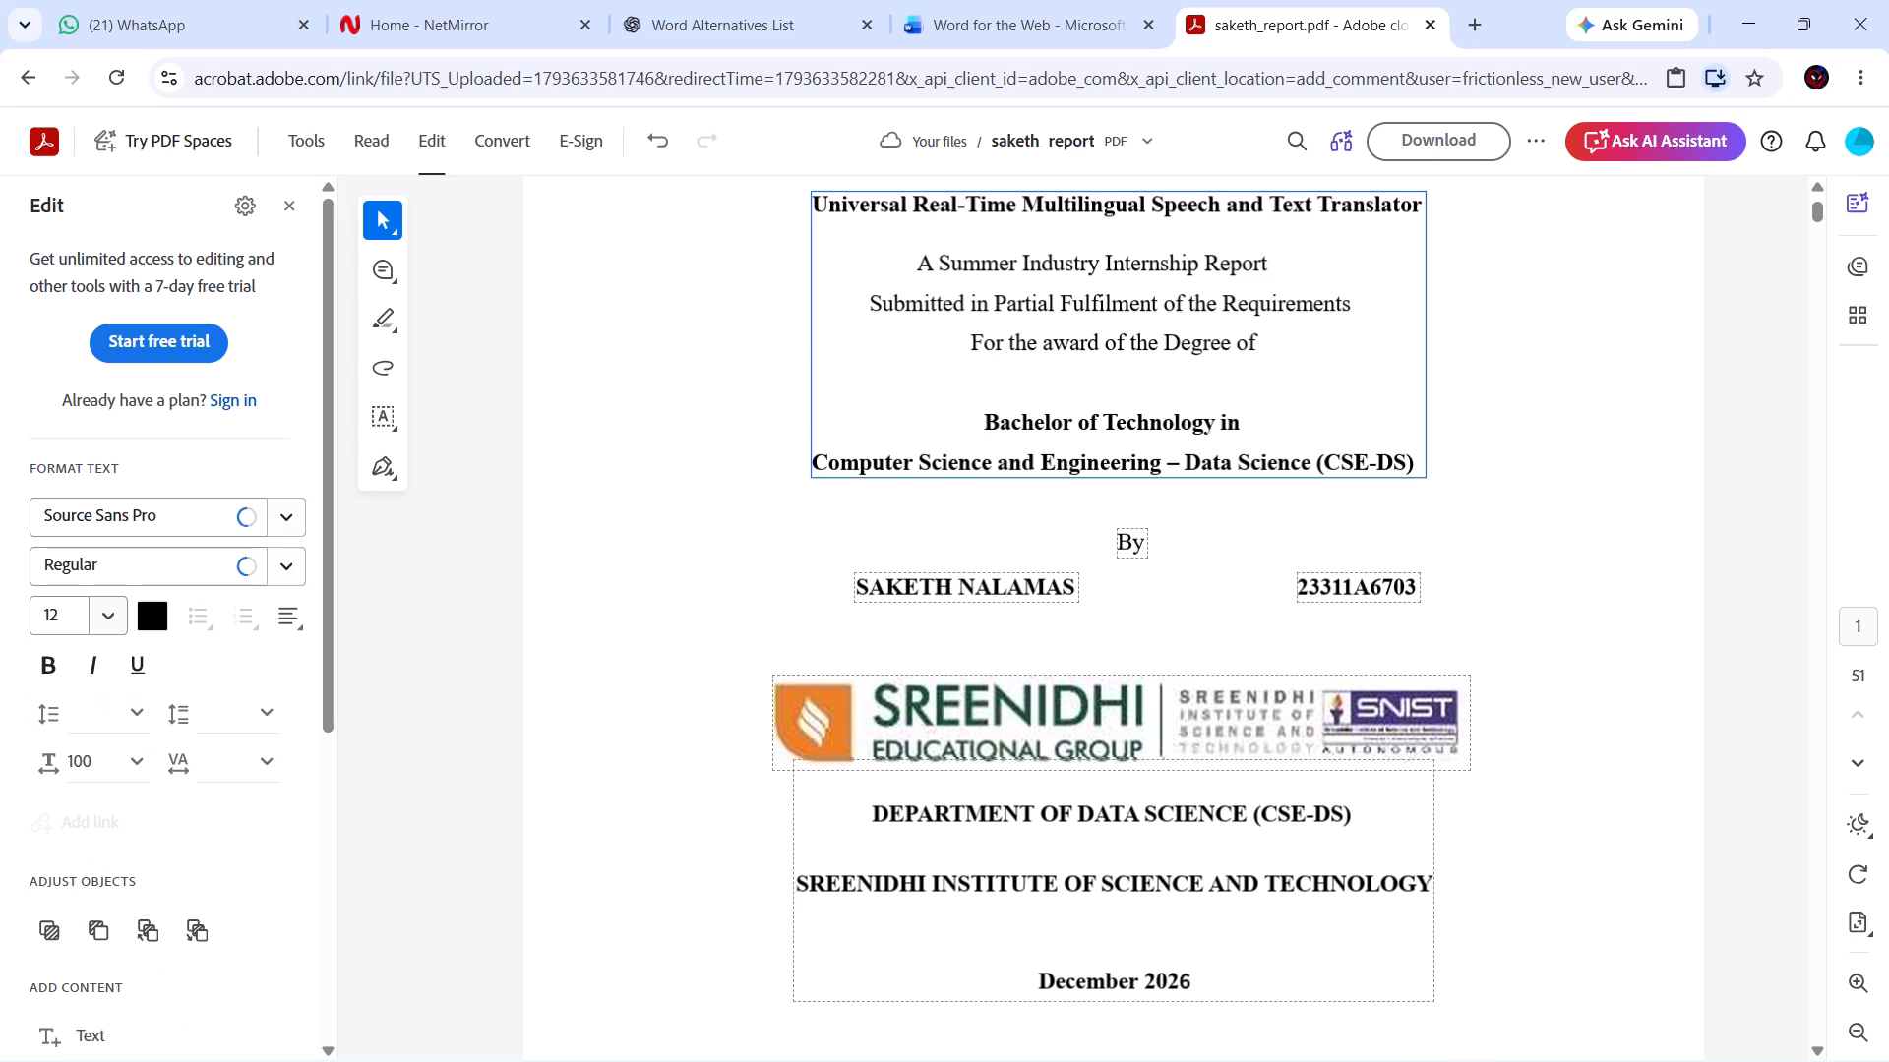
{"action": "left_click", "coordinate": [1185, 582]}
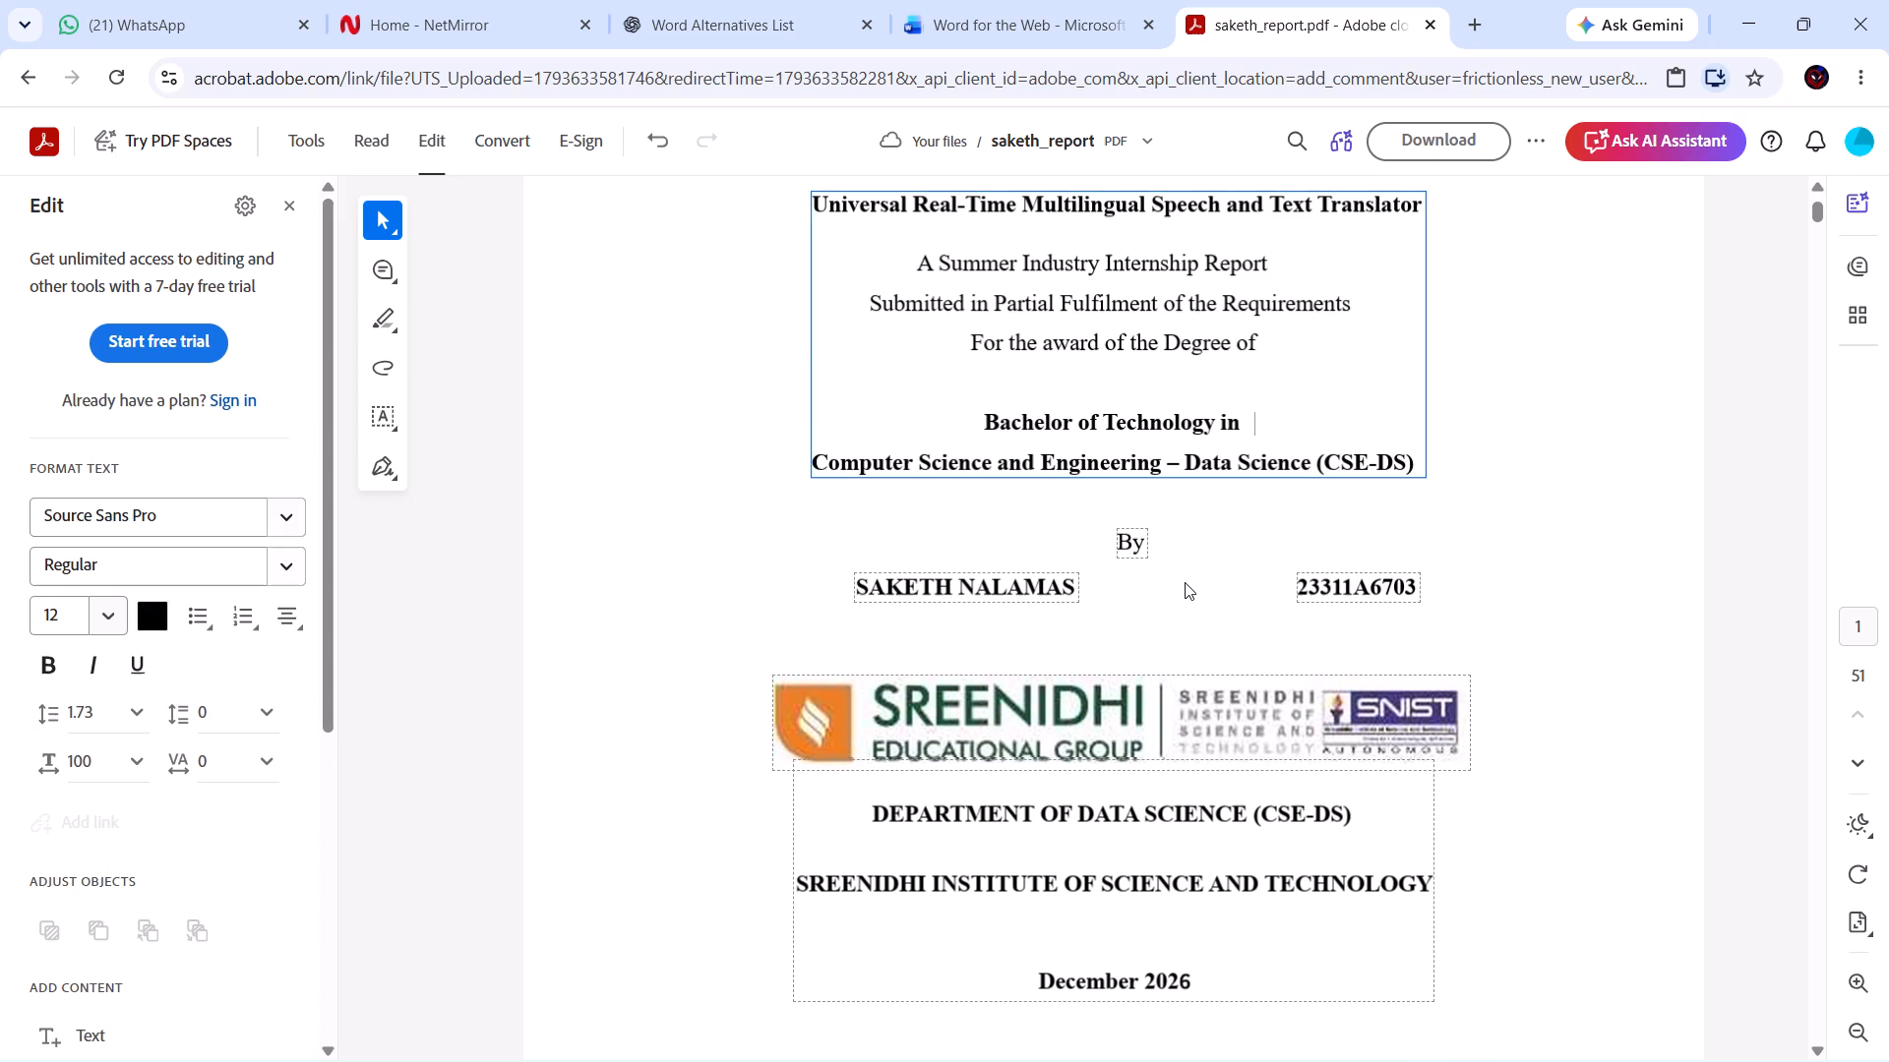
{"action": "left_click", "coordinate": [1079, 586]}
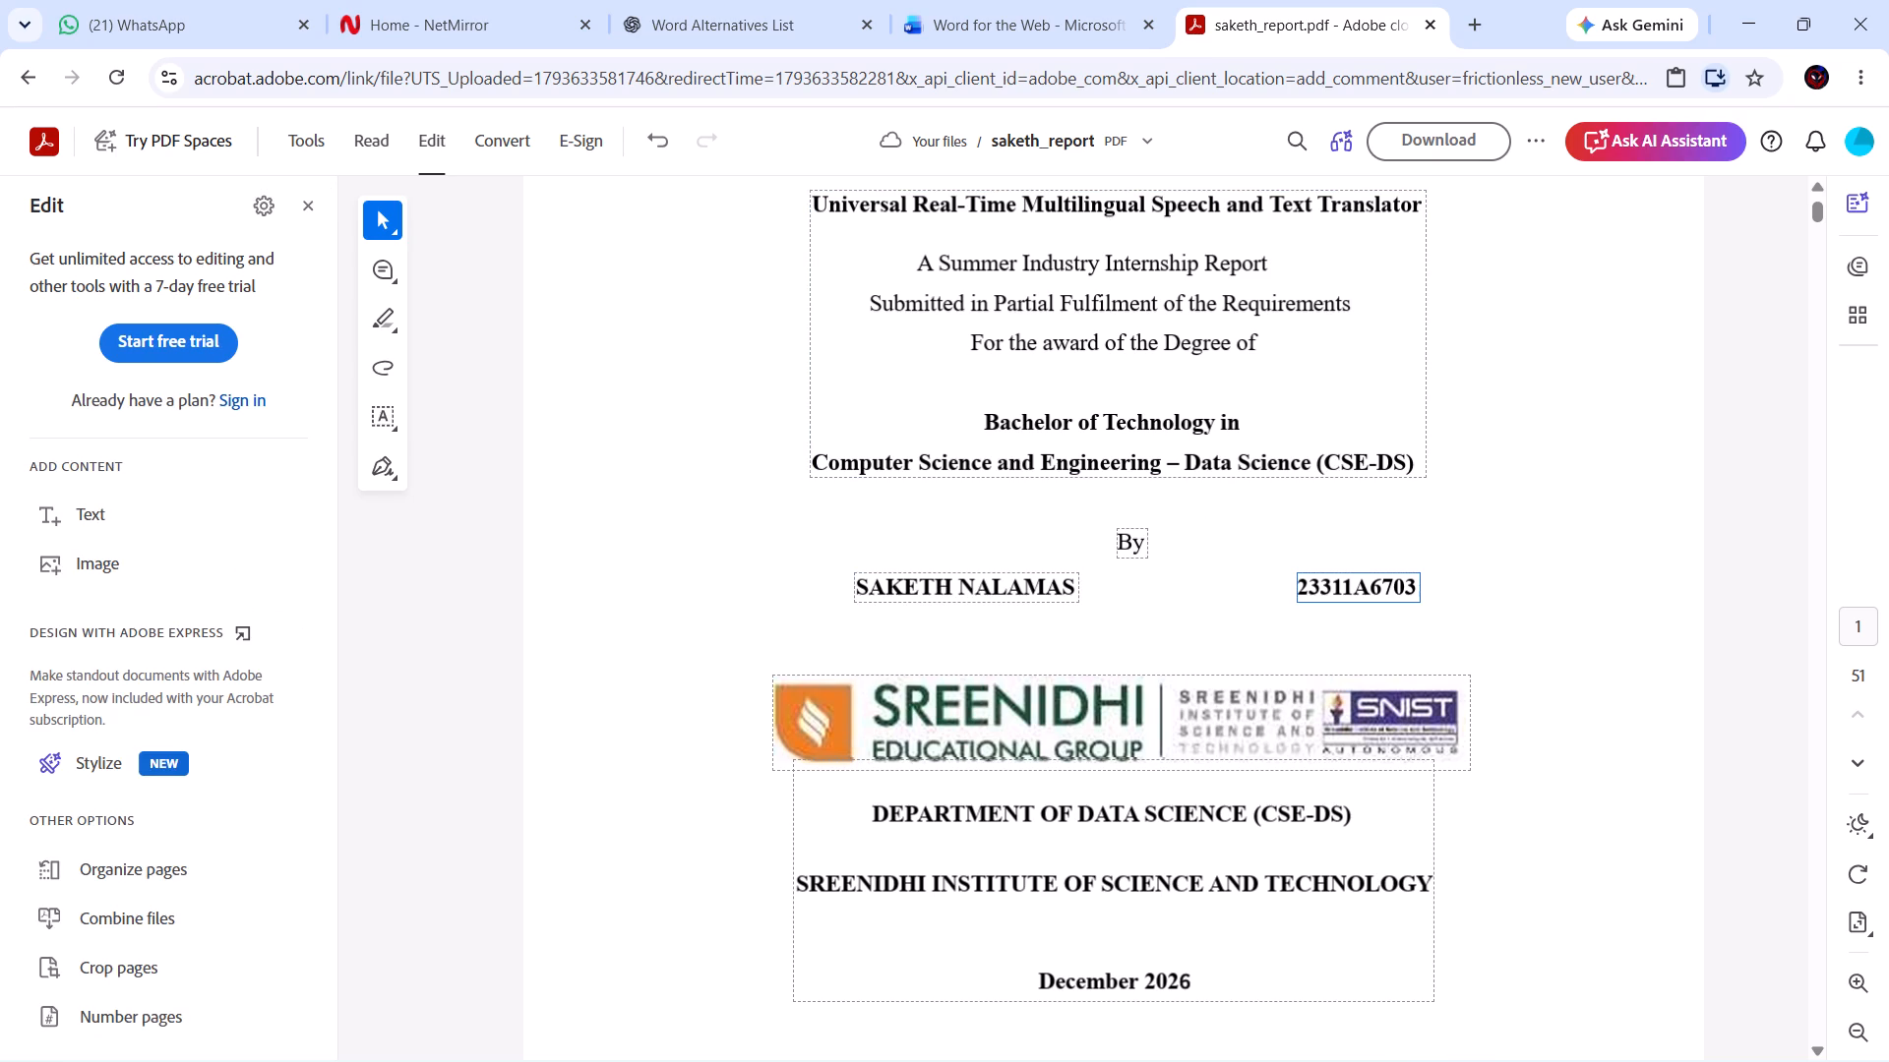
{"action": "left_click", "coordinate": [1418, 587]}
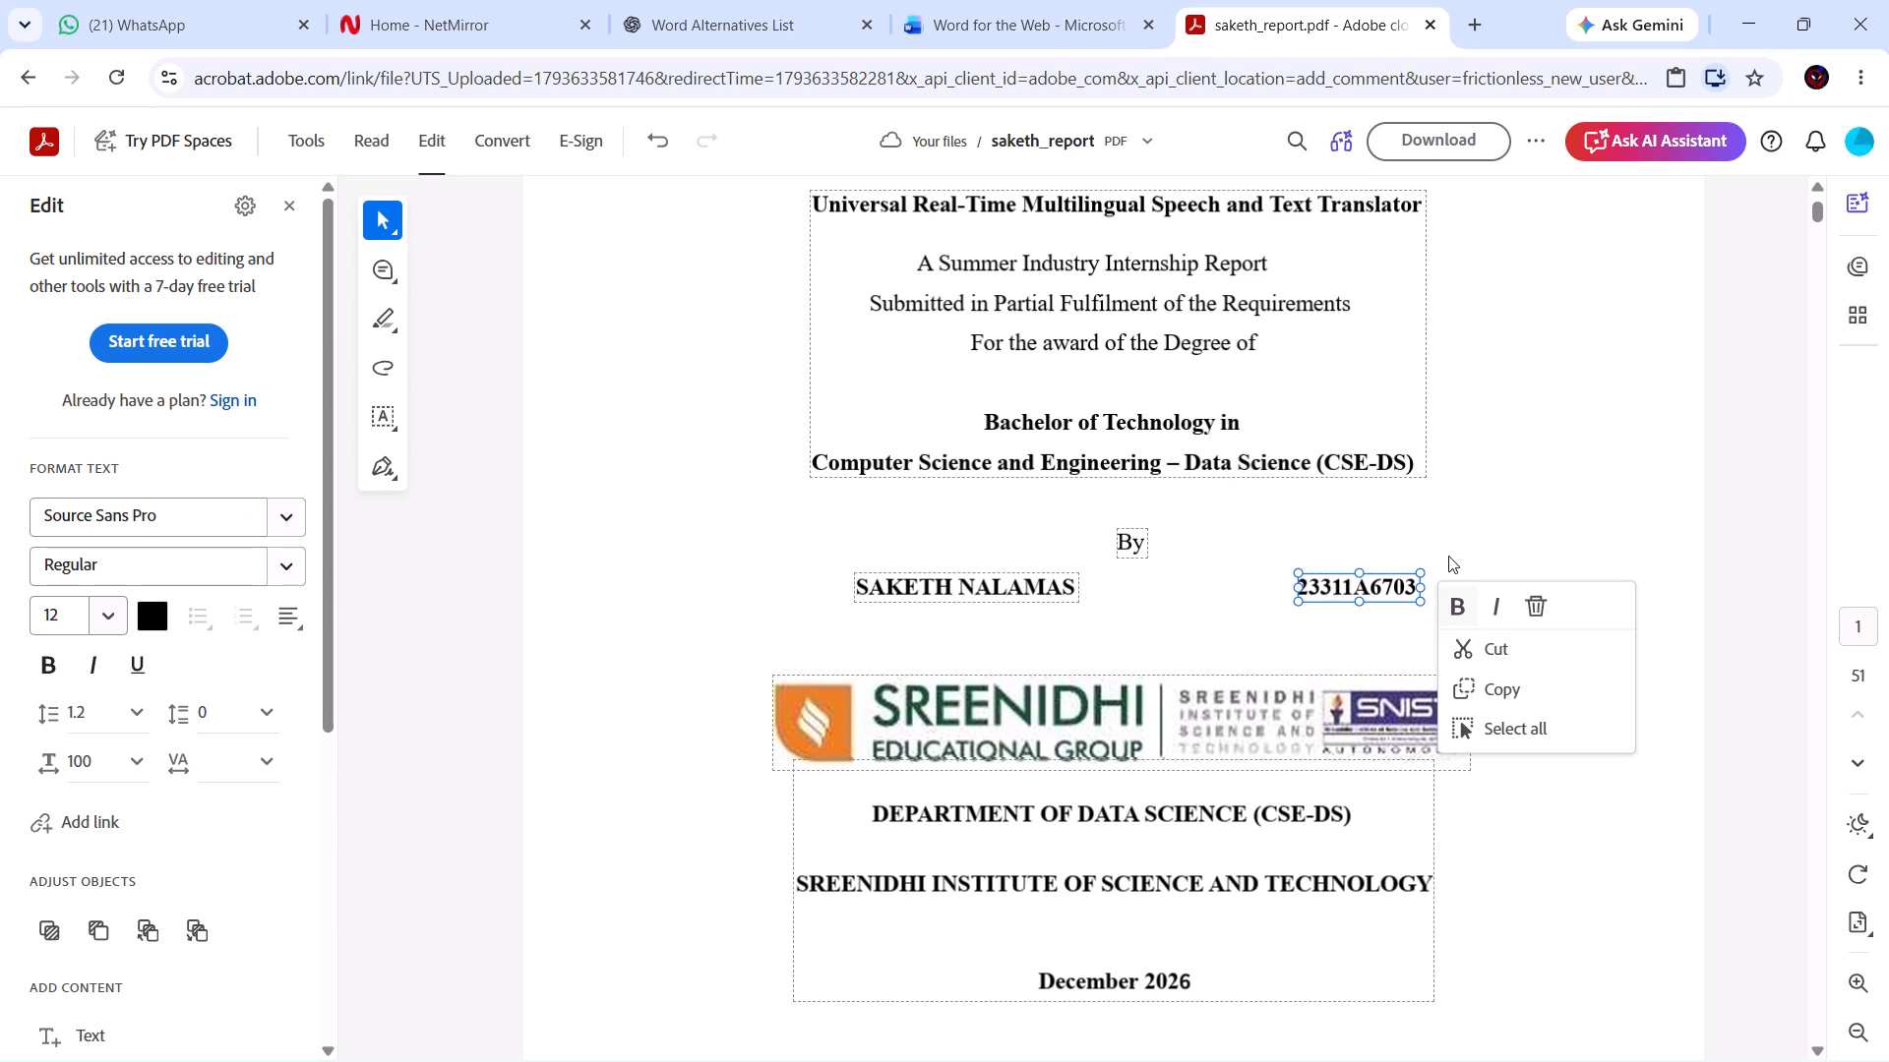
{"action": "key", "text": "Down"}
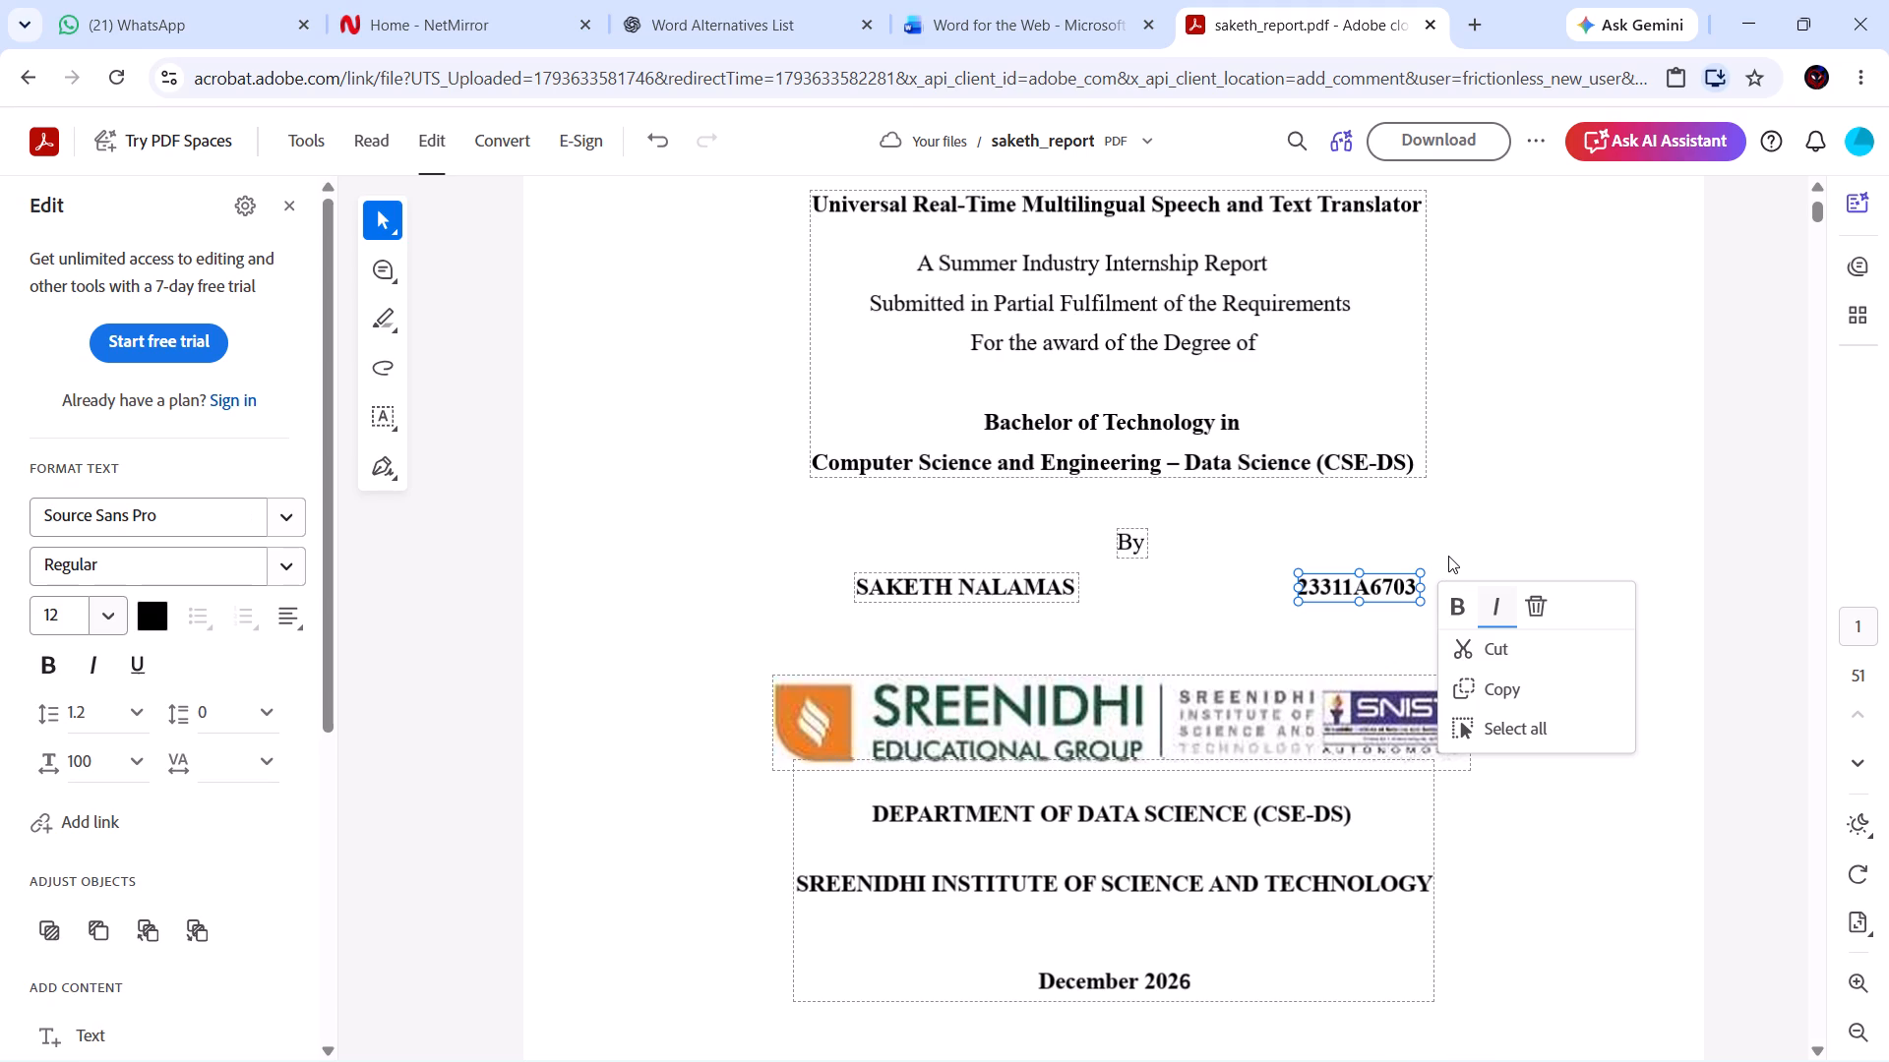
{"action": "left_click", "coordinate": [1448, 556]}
Paste the copied author name and roll number, and align the duplicate directly beneath the original author line.
{"action": "left_click", "coordinate": [1448, 577]}
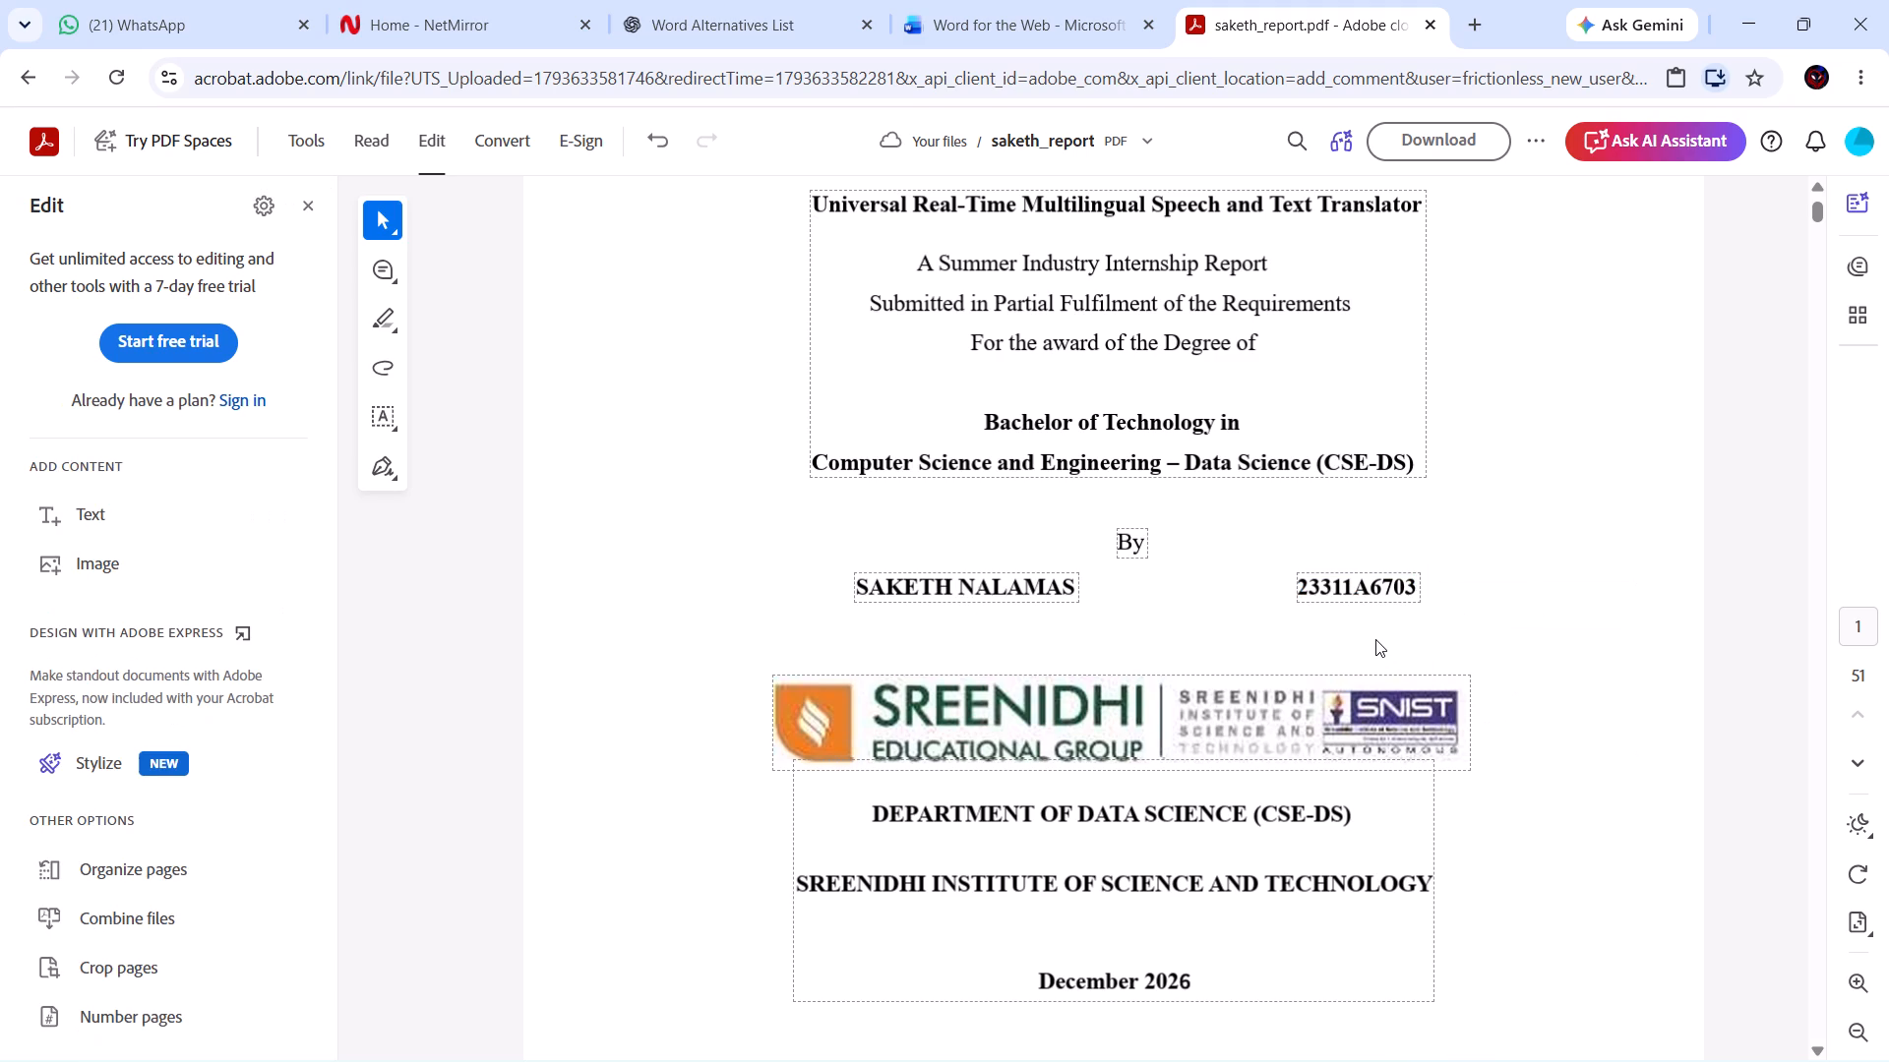
{"action": "key", "text": "ctrl+v"}
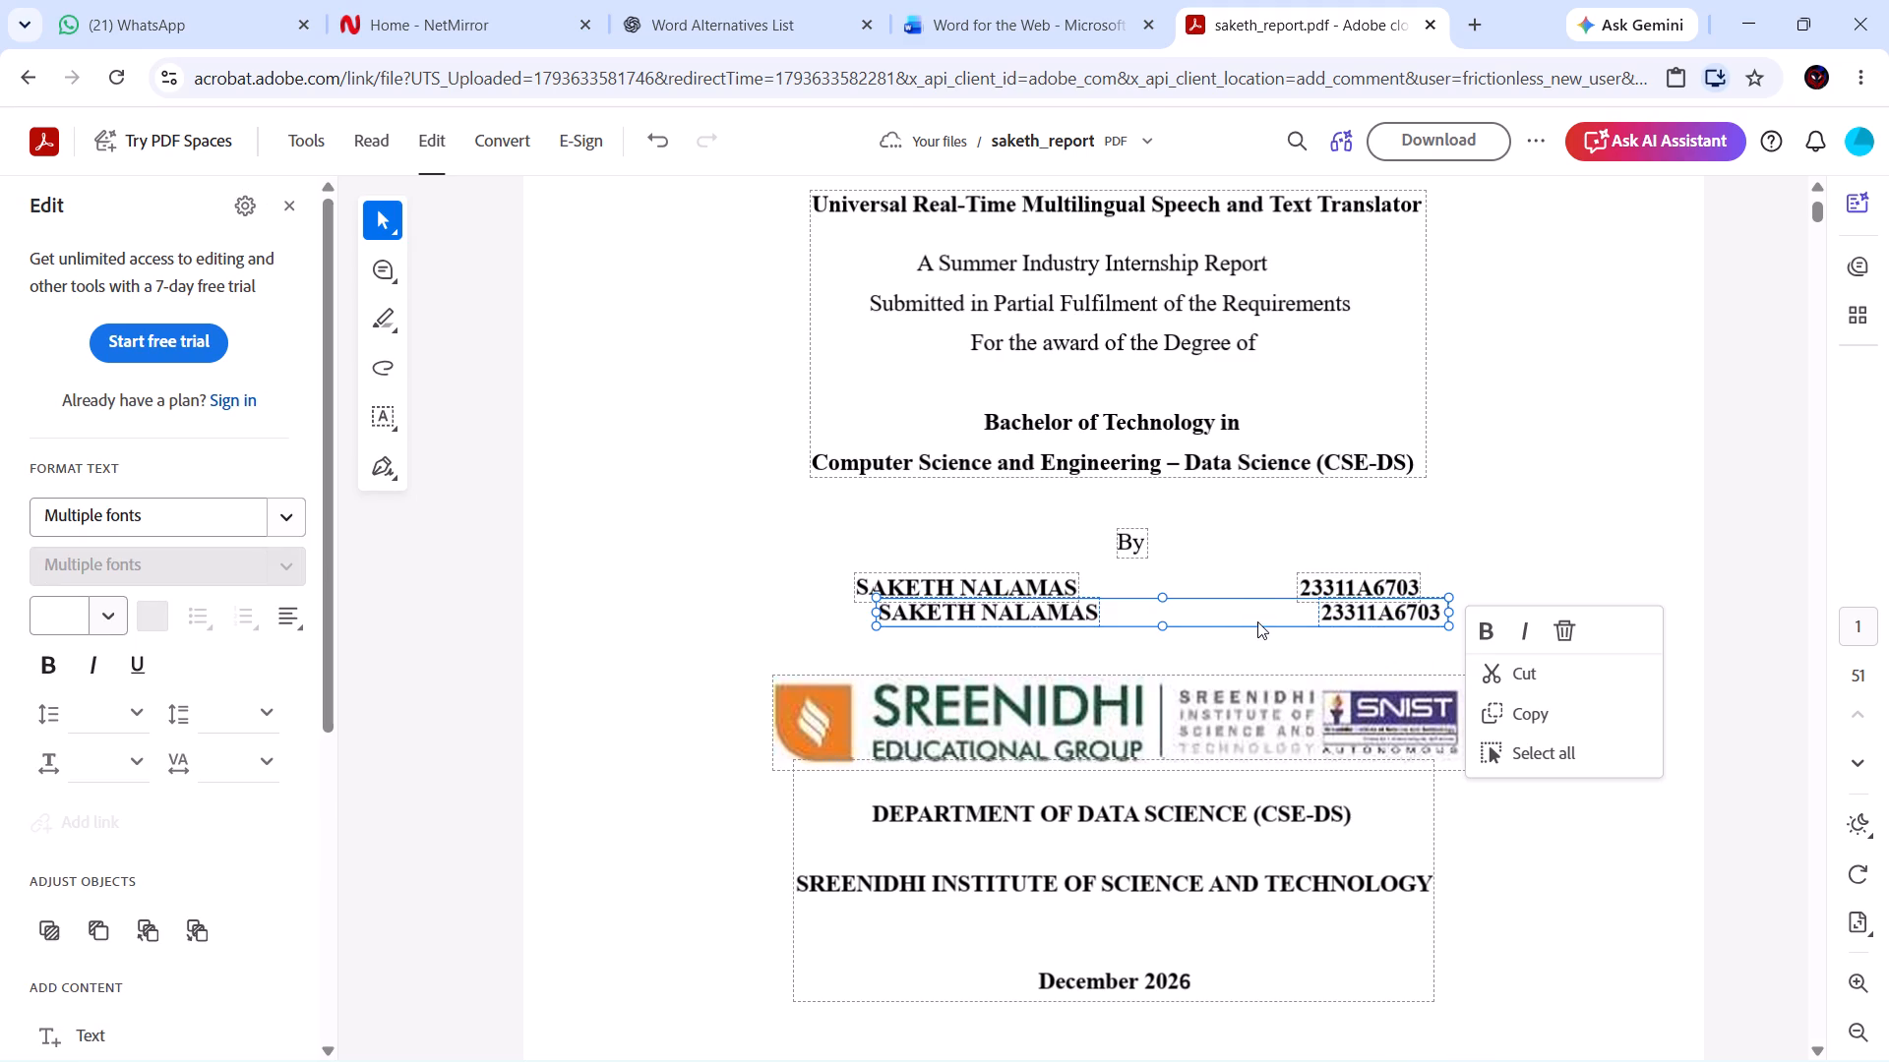
{"action": "left_click_drag", "start_coordinate": [1298, 623], "coordinate": [1282, 642]}
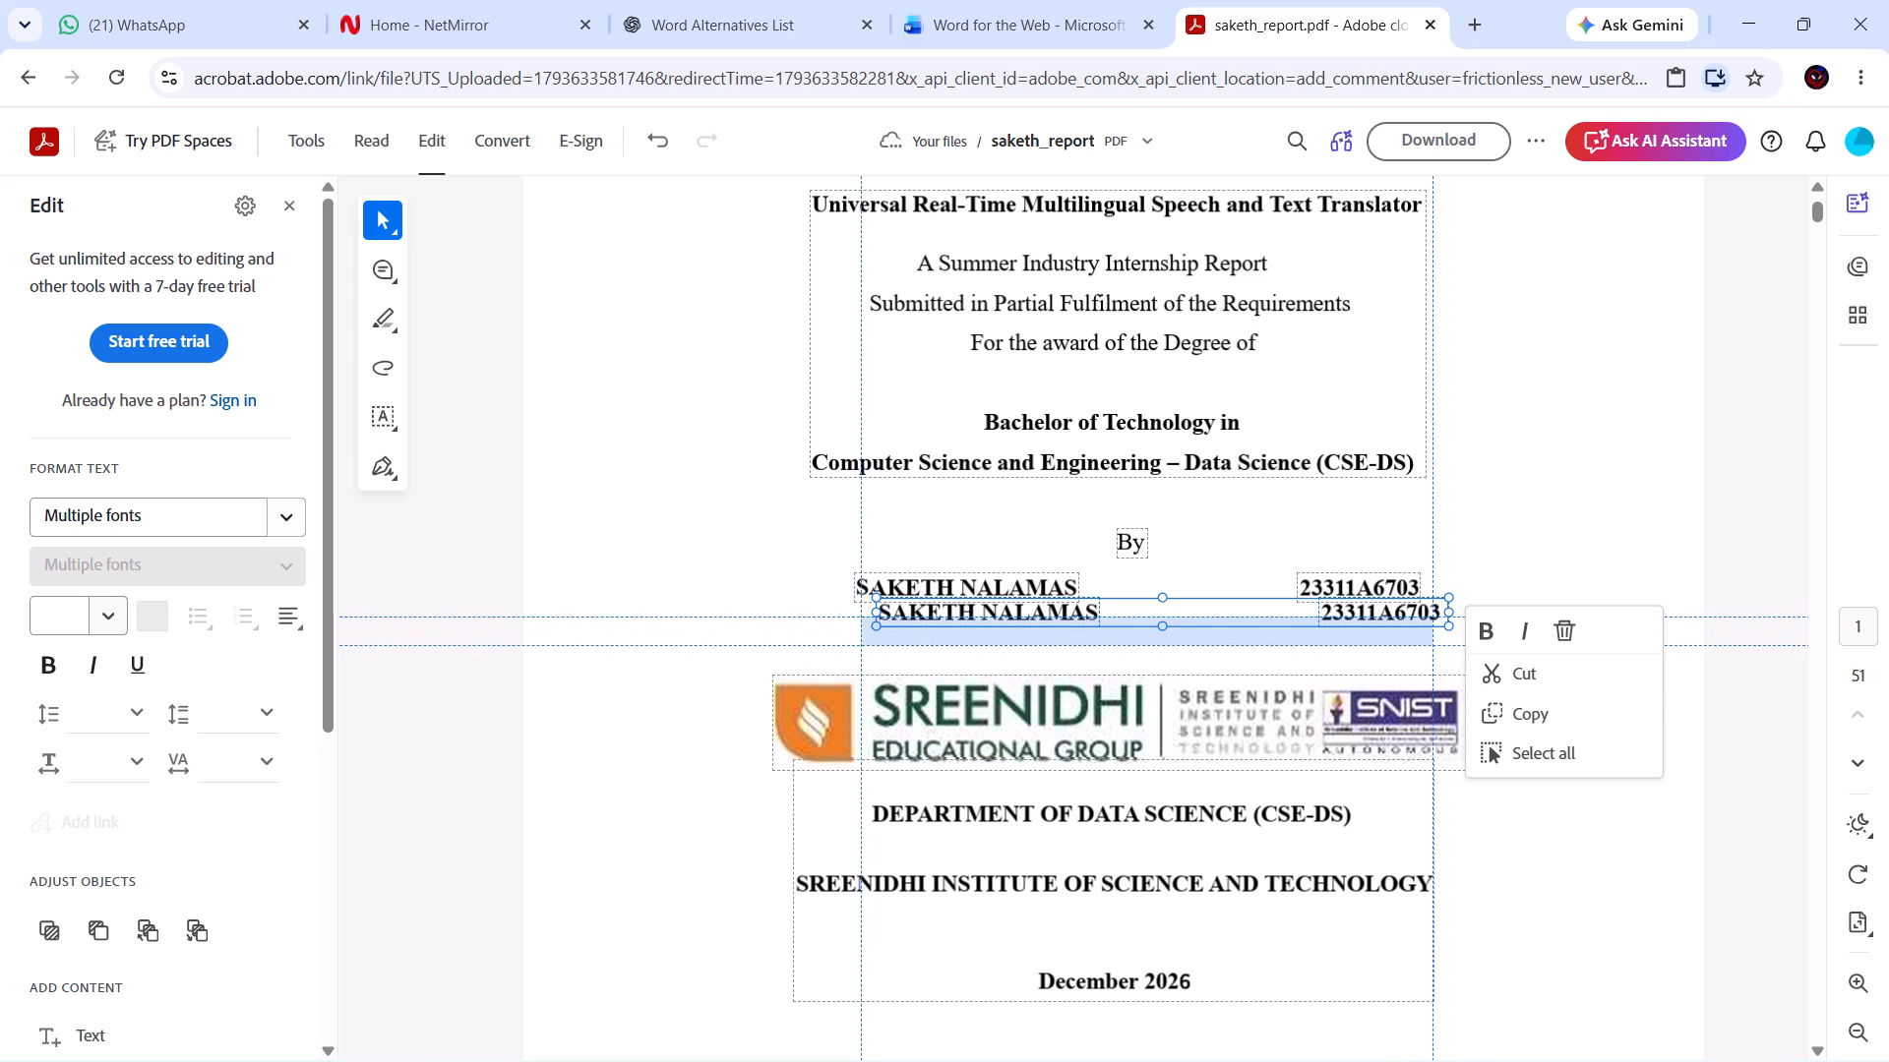
{"action": "left_click_drag", "start_coordinate": [1282, 642], "coordinate": [1273, 643]}
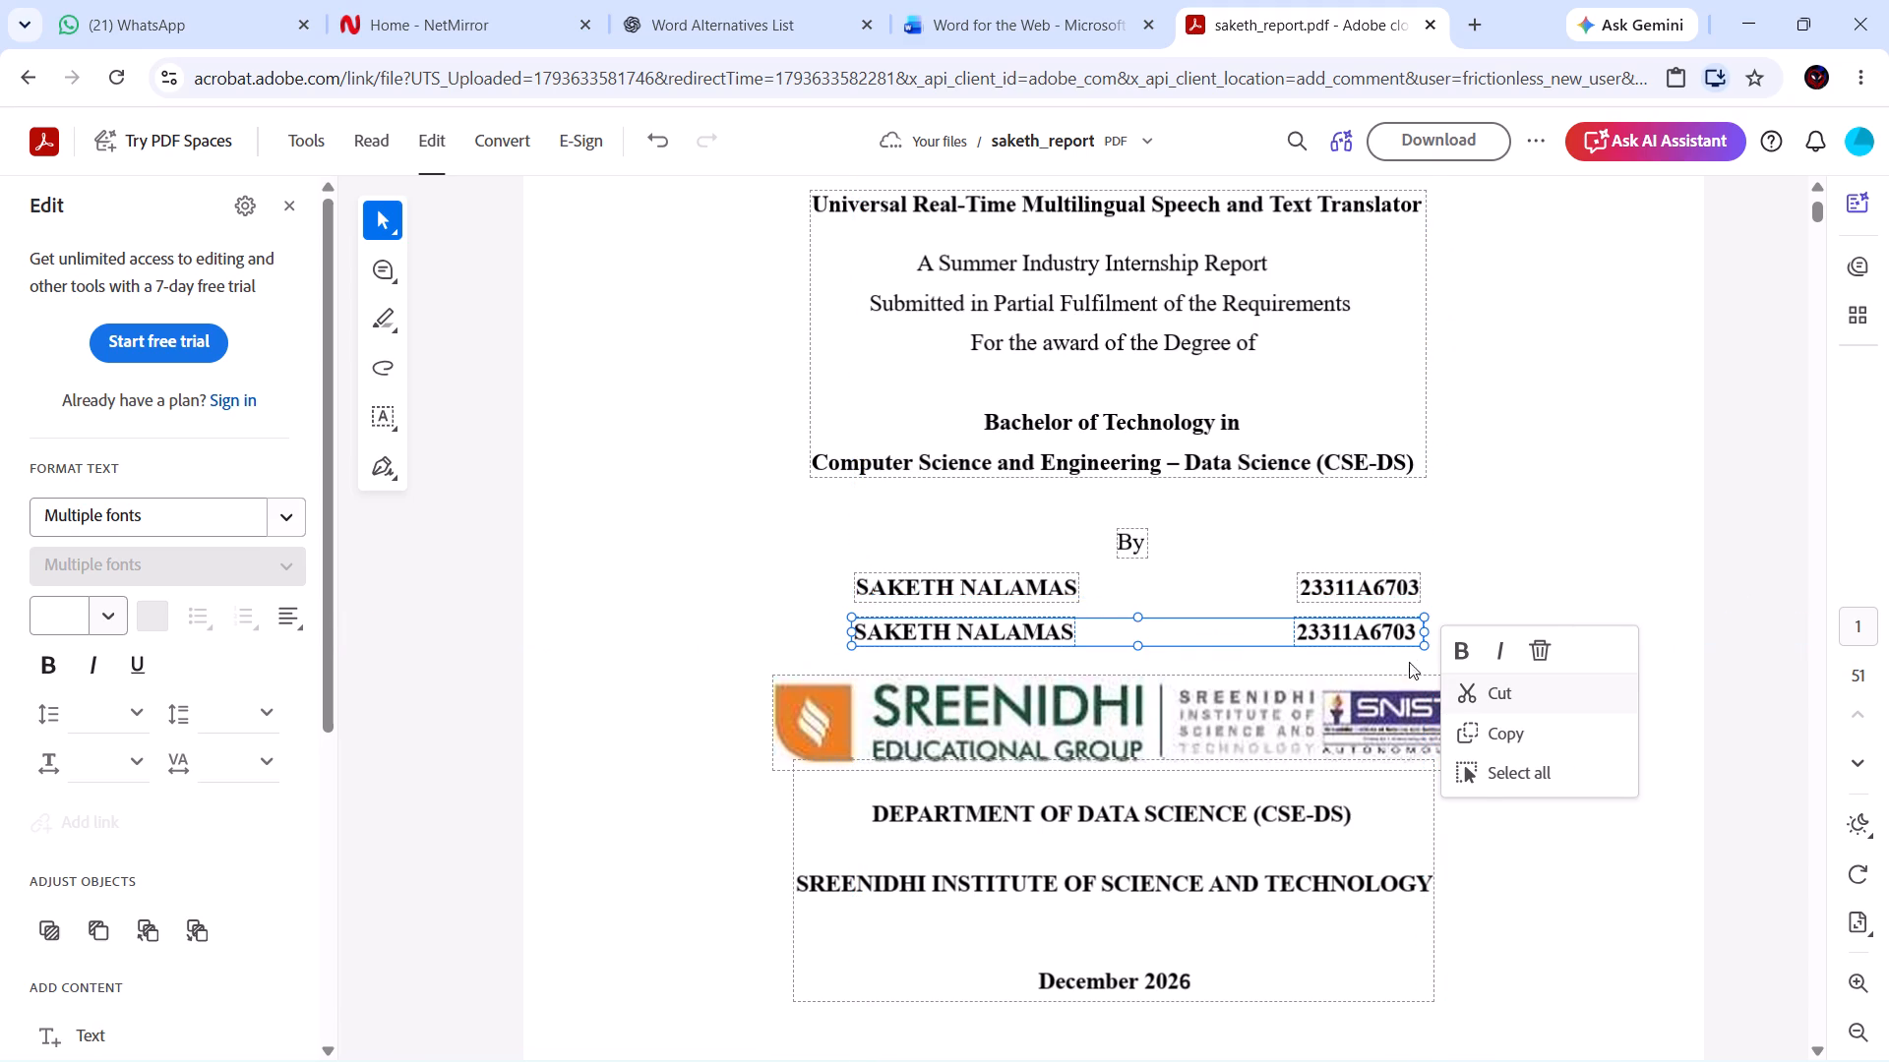
Change the last digit of the duplicated roll number in the second author line to 4.
{"action": "left_click", "coordinate": [1396, 631]}
{"action": "triple_click", "coordinate": [1396, 631]}
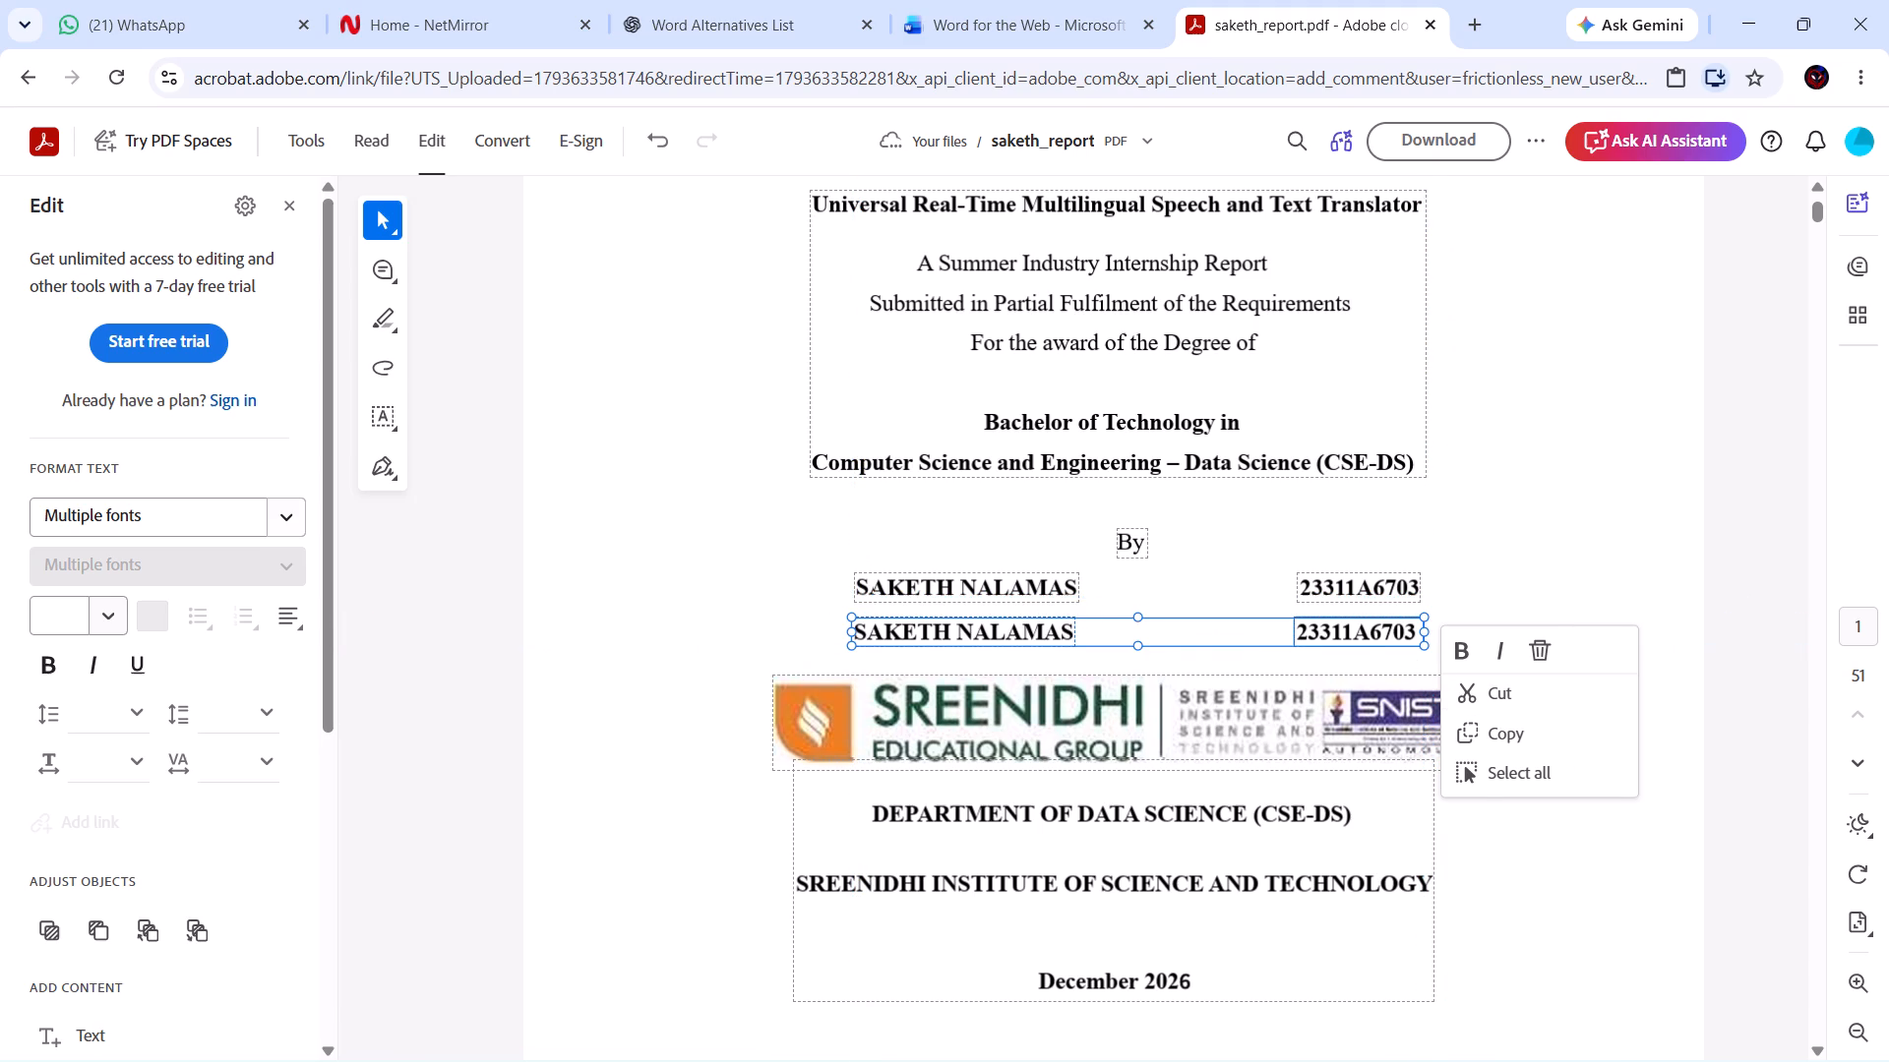
{"action": "double_click", "coordinate": [1396, 631]}
{"action": "left_click", "coordinate": [1563, 524]}
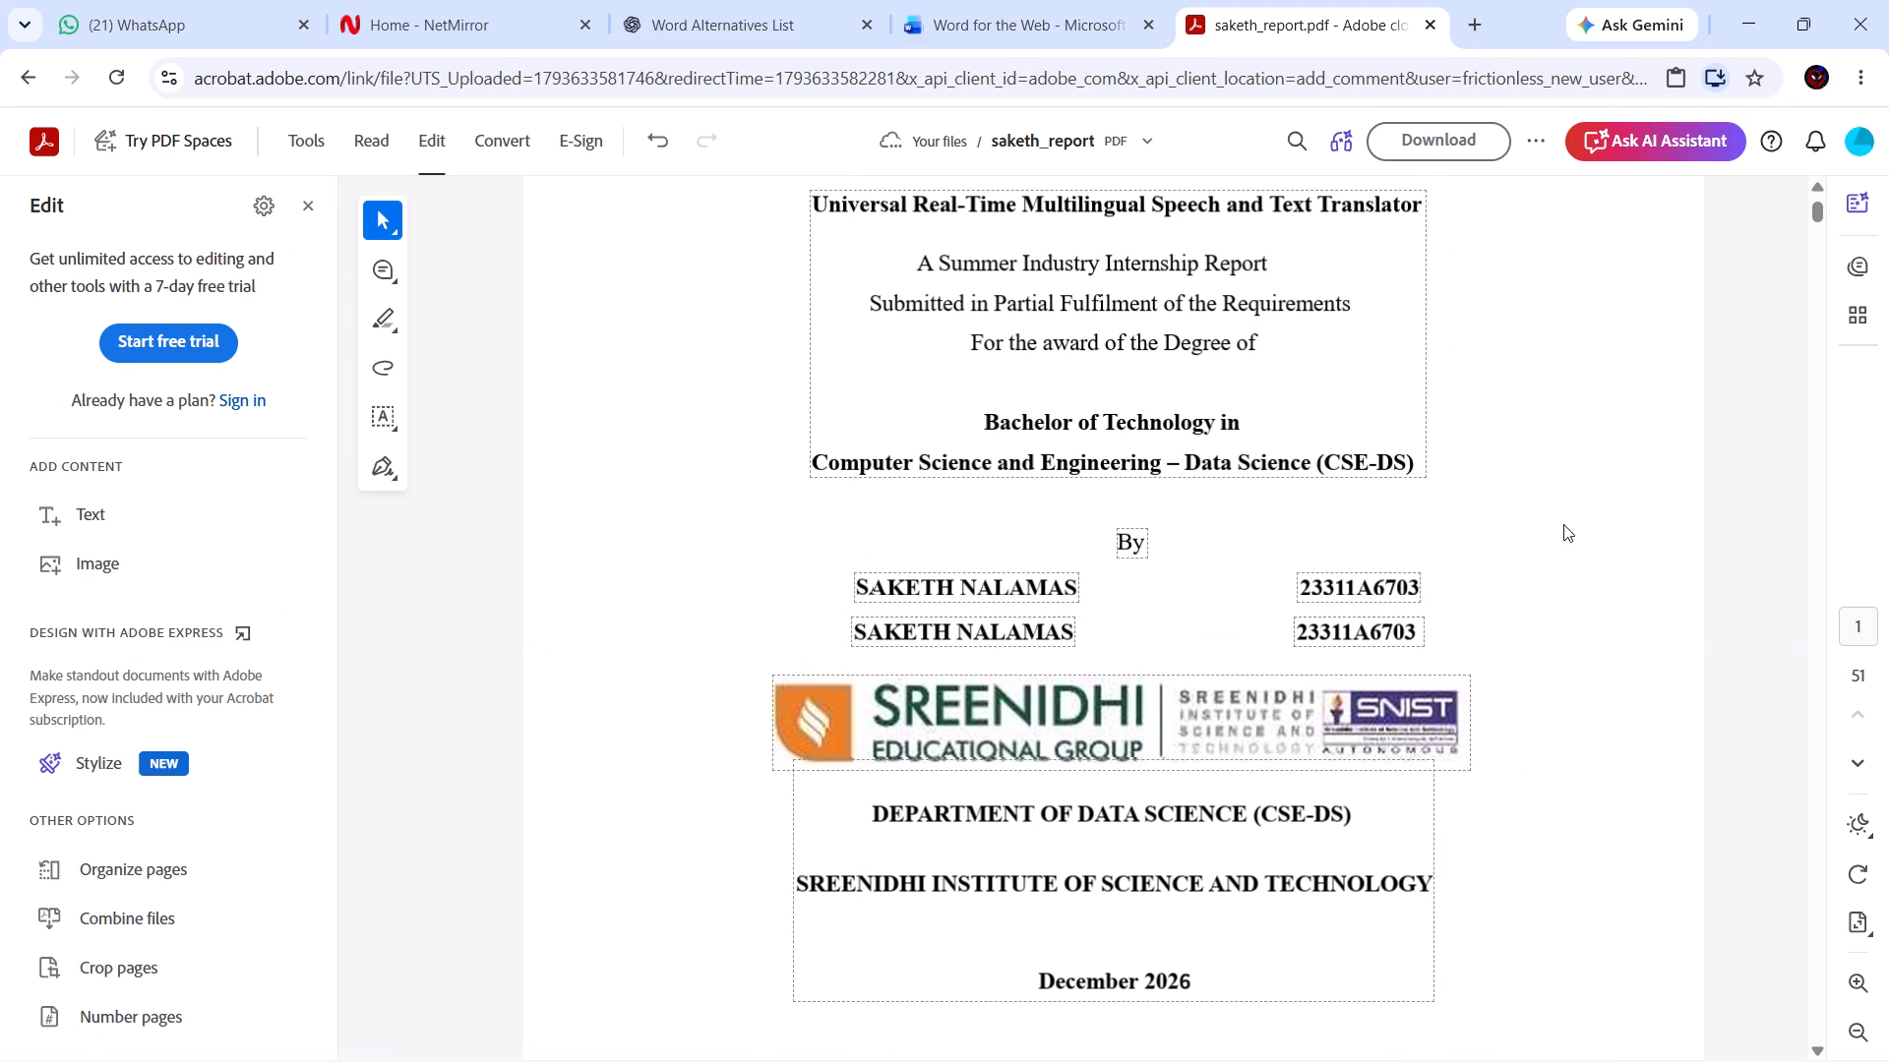
{"action": "left_click", "coordinate": [1405, 630]}
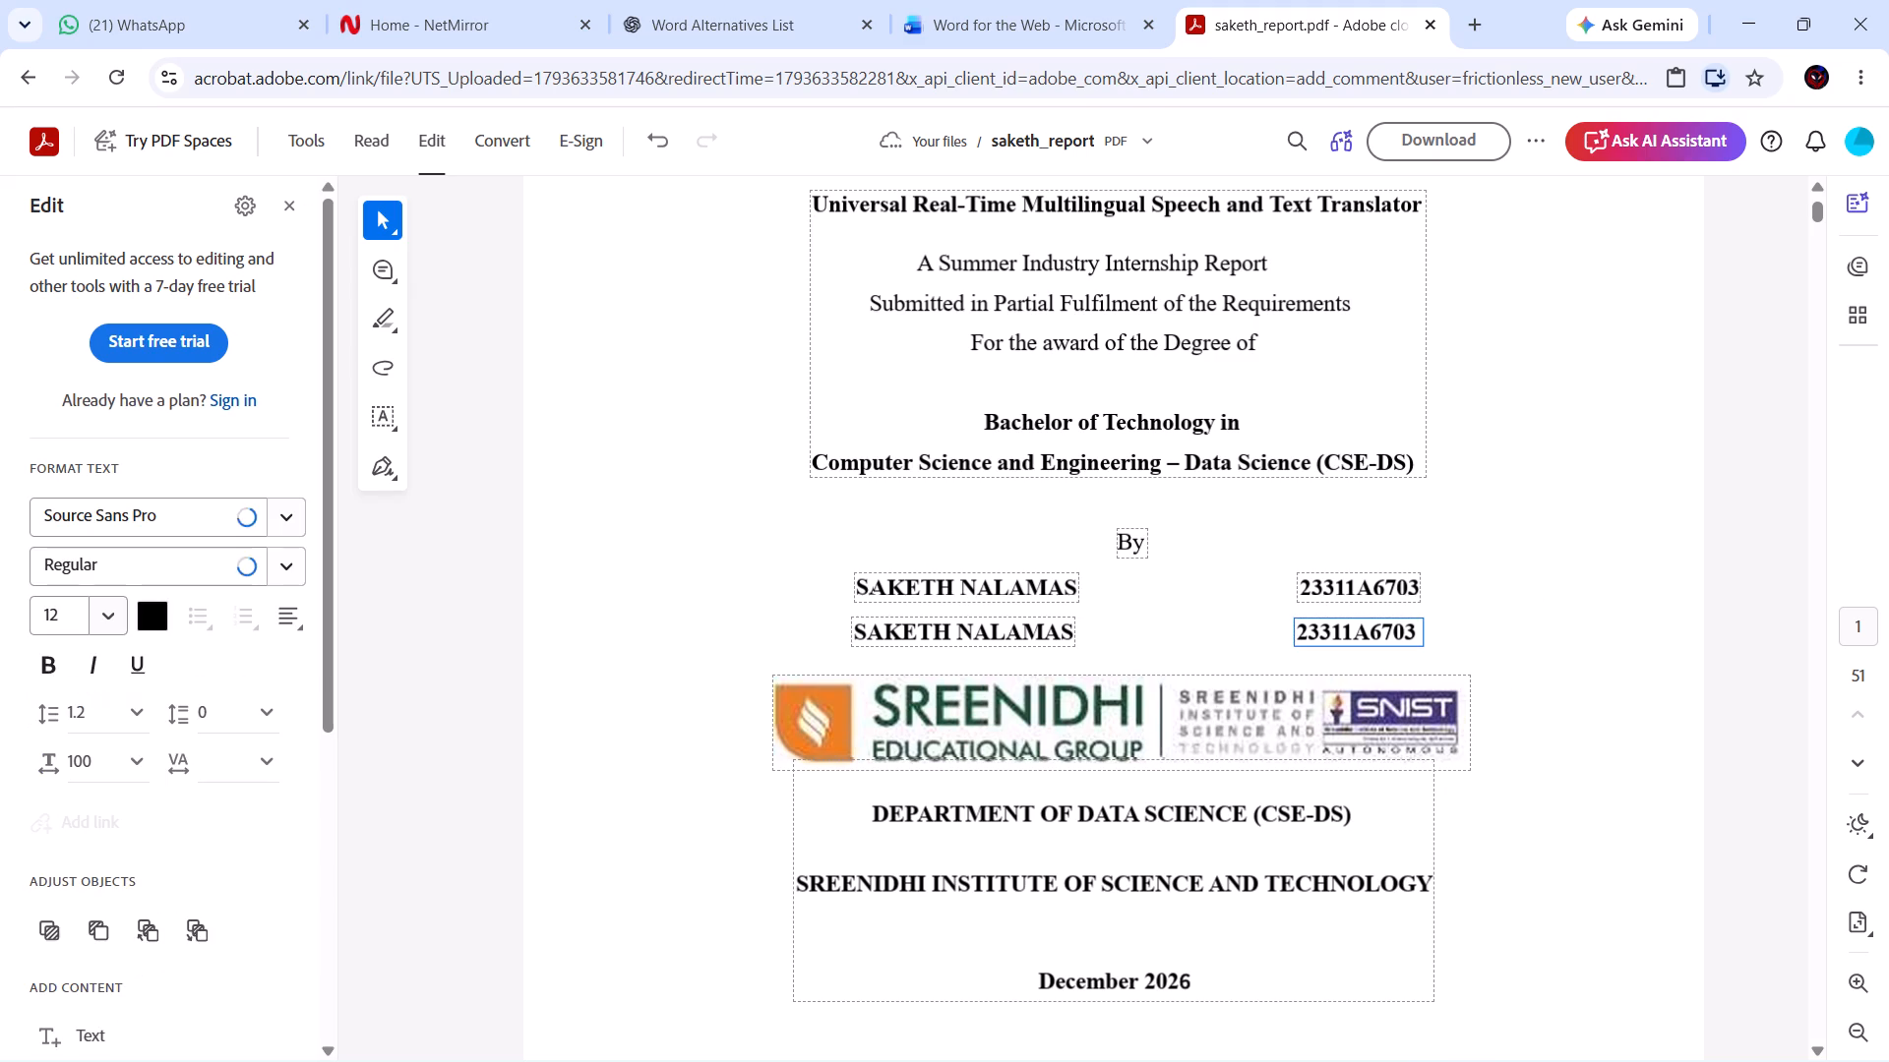
{"action": "key", "text": "Right"}
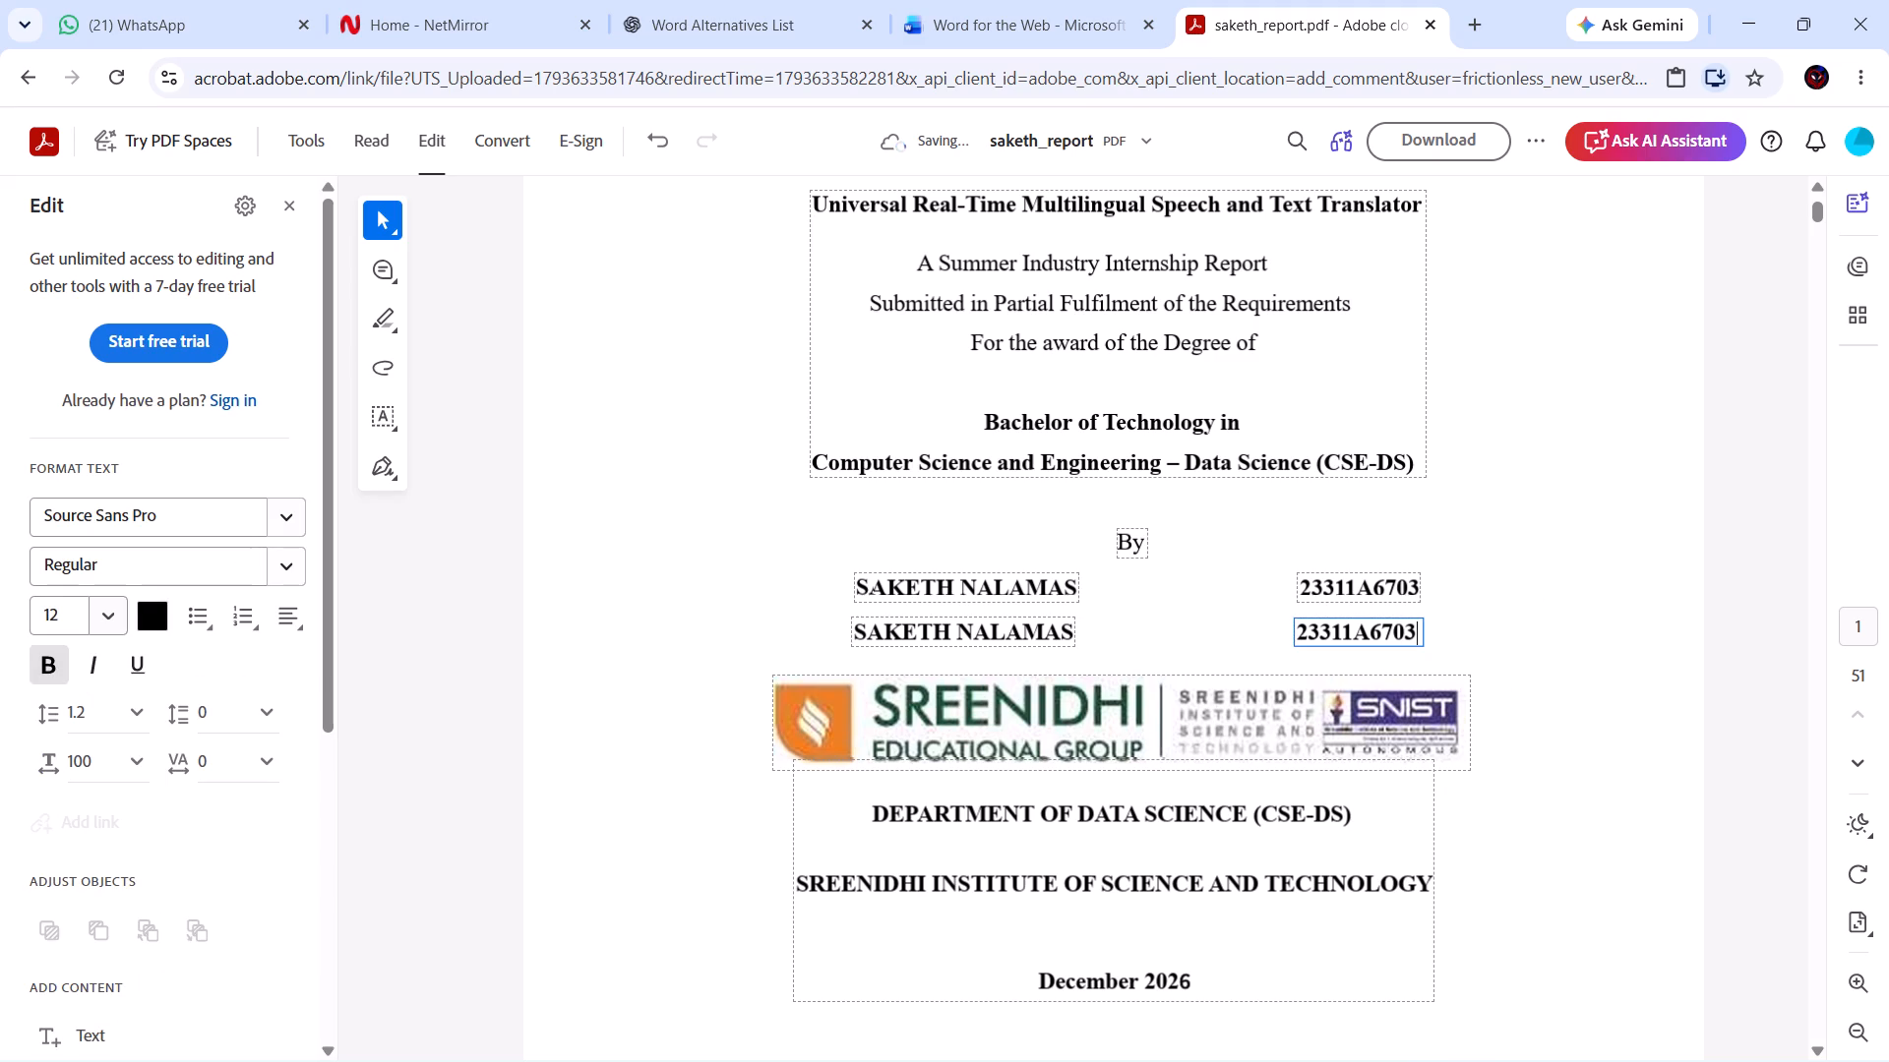
{"action": "key", "text": "BackSpace"}
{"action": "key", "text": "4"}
Replace the duplicated name in the second author line with the second author's full name in capitals.
{"action": "left_click", "coordinate": [1067, 636]}
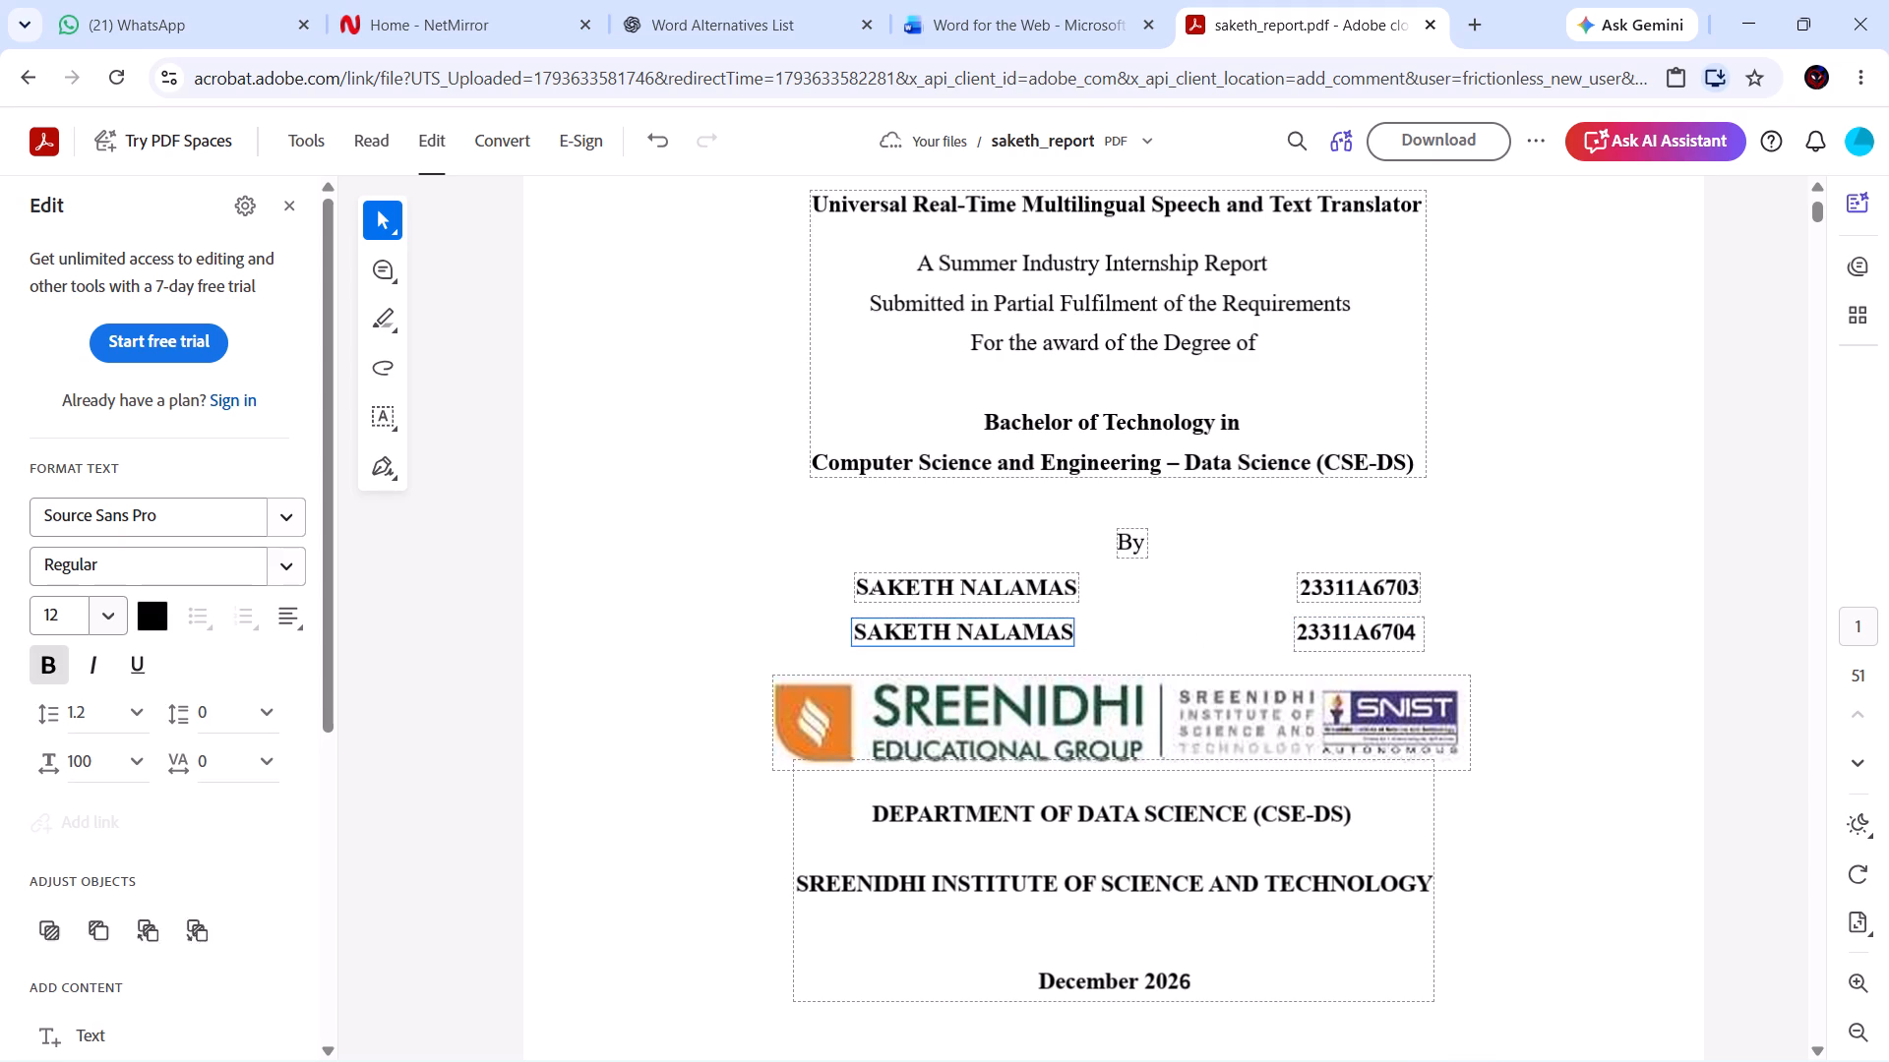
{"action": "key", "text": "BackSpace"}
{"action": "key", "text": "BackSpace"}
{"action": "key", "text": "BackSpace"}
{"action": "key", "text": "BackSpace"}
{"action": "key", "text": "BackSpace"}
{"action": "key", "text": "BackSpace"}
{"action": "key", "text": "BackSpace"}
{"action": "key", "text": "BackSpace"}
{"action": "key", "text": "BackSpace"}
{"action": "key", "text": "BackSpace"}
{"action": "key", "text": "BackSpace"}
{"action": "key", "text": "BackSpace"}
{"action": "key", "text": "BackSpace"}
{"action": "key", "text": "BackSpace"}
{"action": "key", "text": "BackSpace"}
{"action": "key", "text": "BackSpace"}
{"action": "key", "text": "BackSpace"}
{"action": "key", "text": "BackSpace"}
{"action": "key", "text": "BackSpace"}
{"action": "key", "text": "BackSpace"}
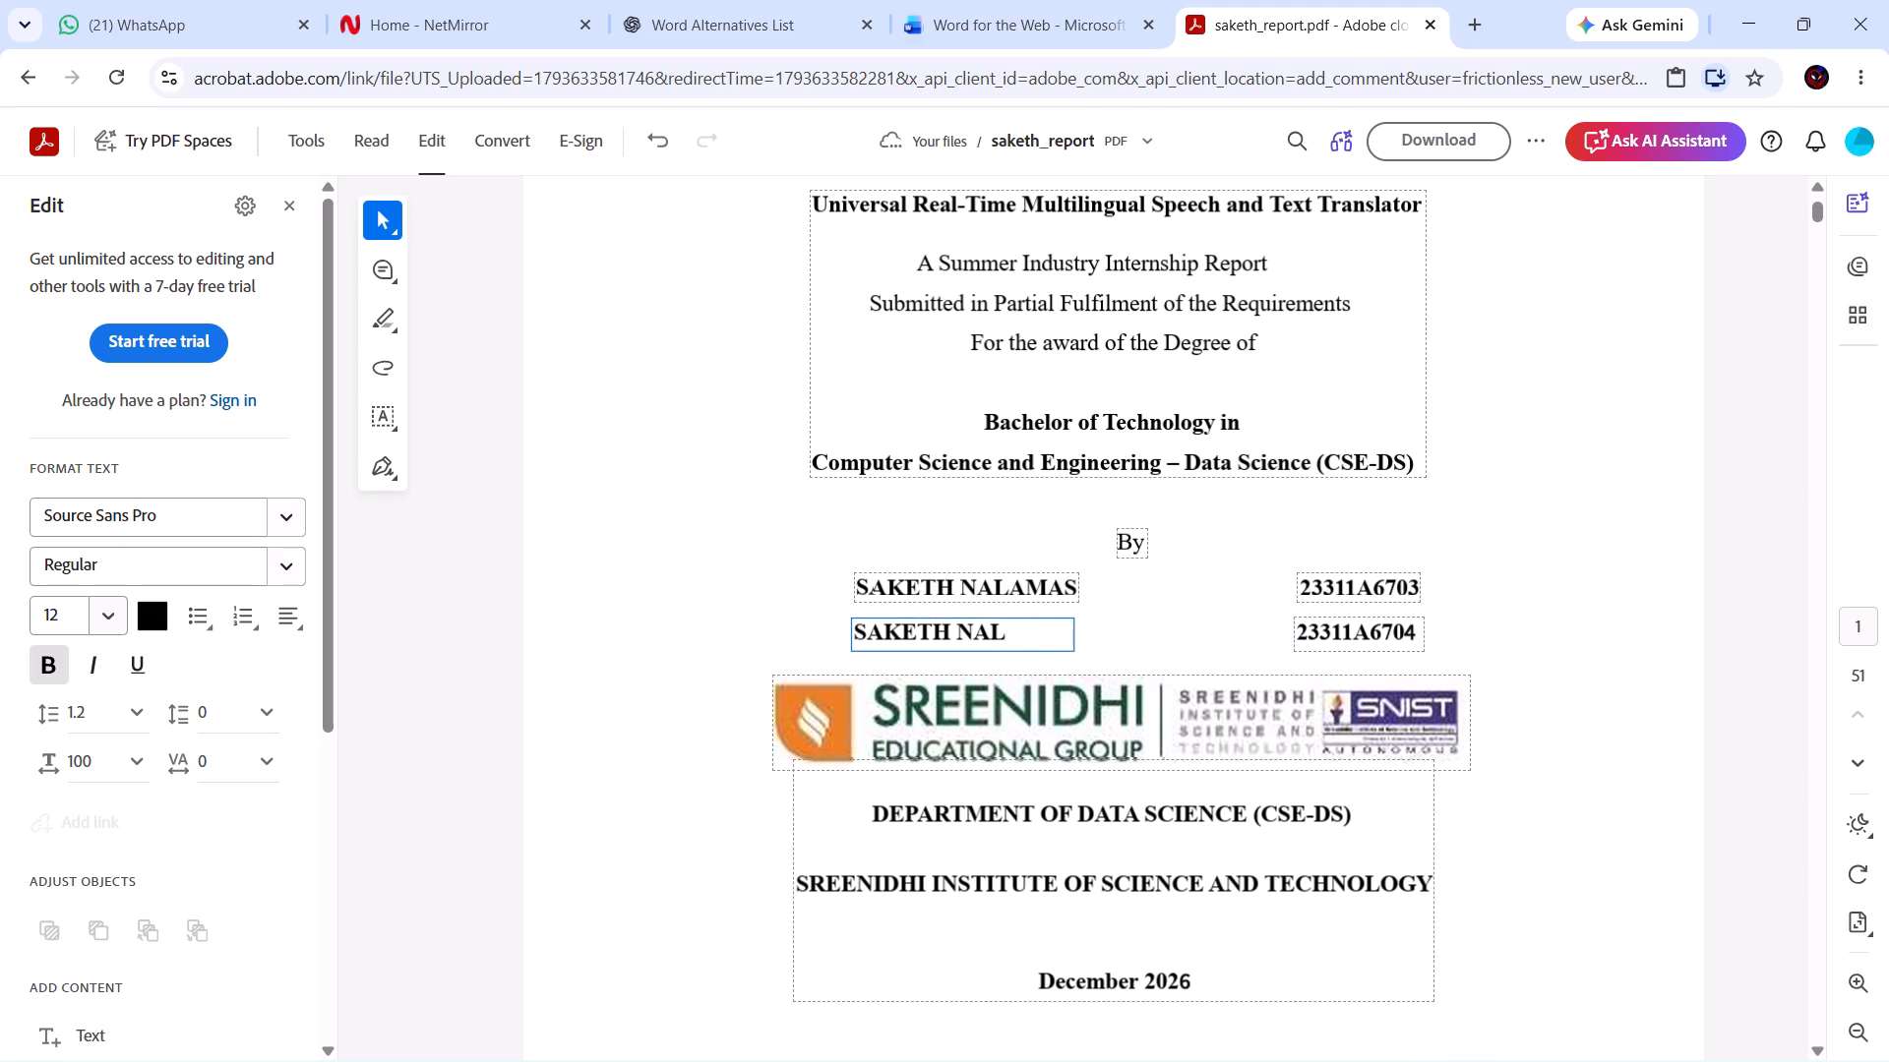
{"action": "key", "text": "BackSpace"}
{"action": "key", "text": "BackSpace"}
{"action": "key", "text": "BackSpace"}
{"action": "key", "text": "BackSpace"}
{"action": "key", "text": "BackSpace"}
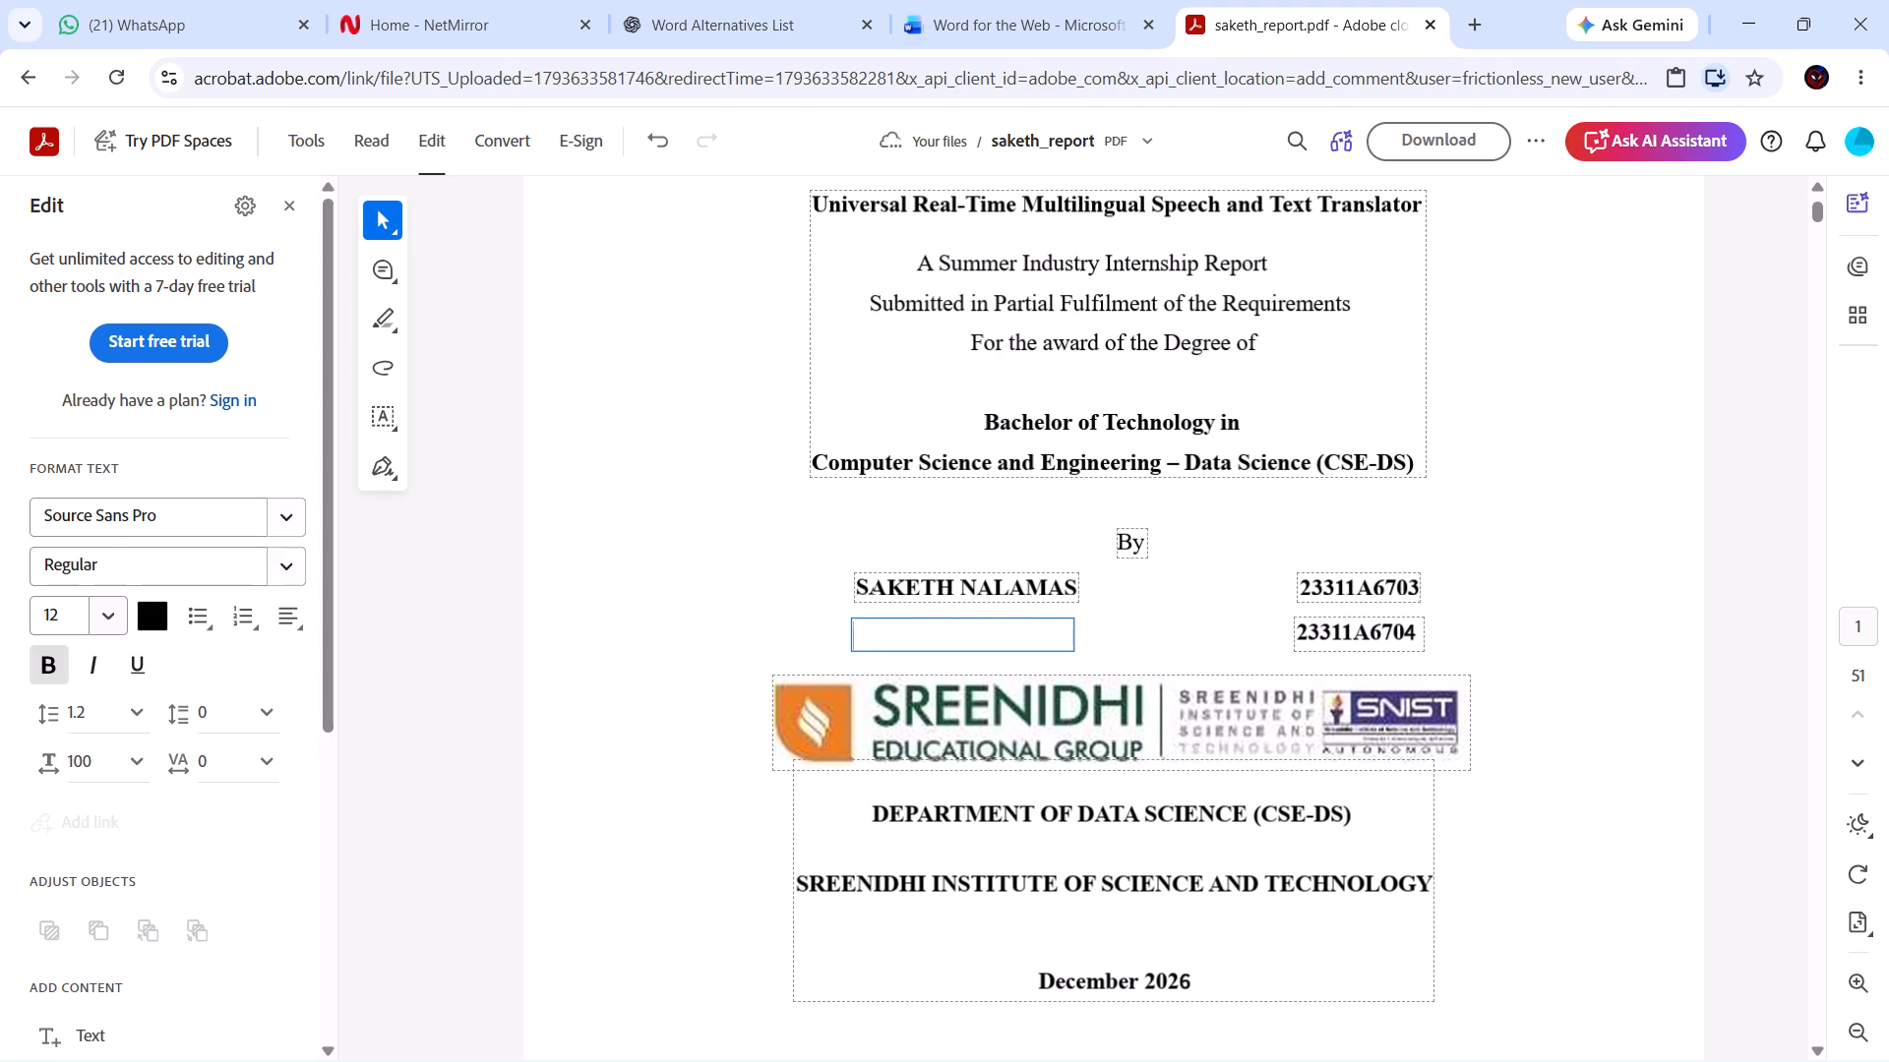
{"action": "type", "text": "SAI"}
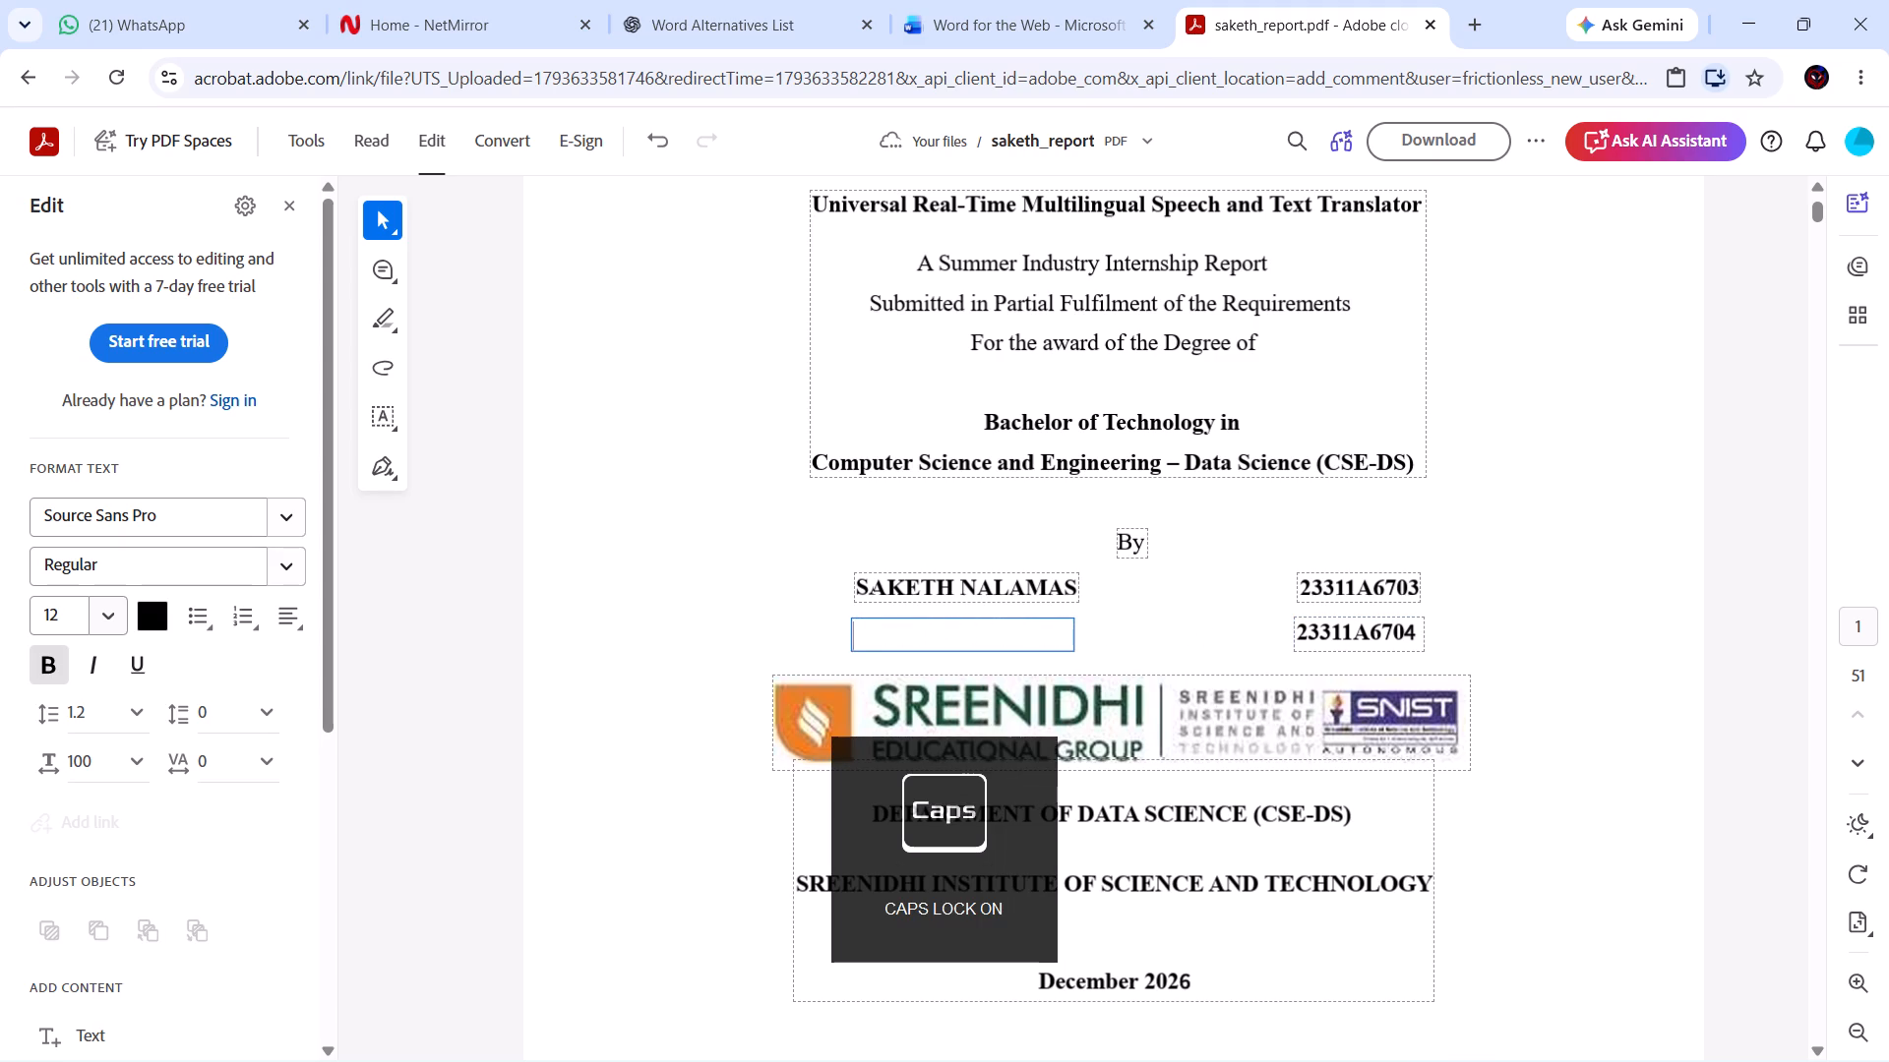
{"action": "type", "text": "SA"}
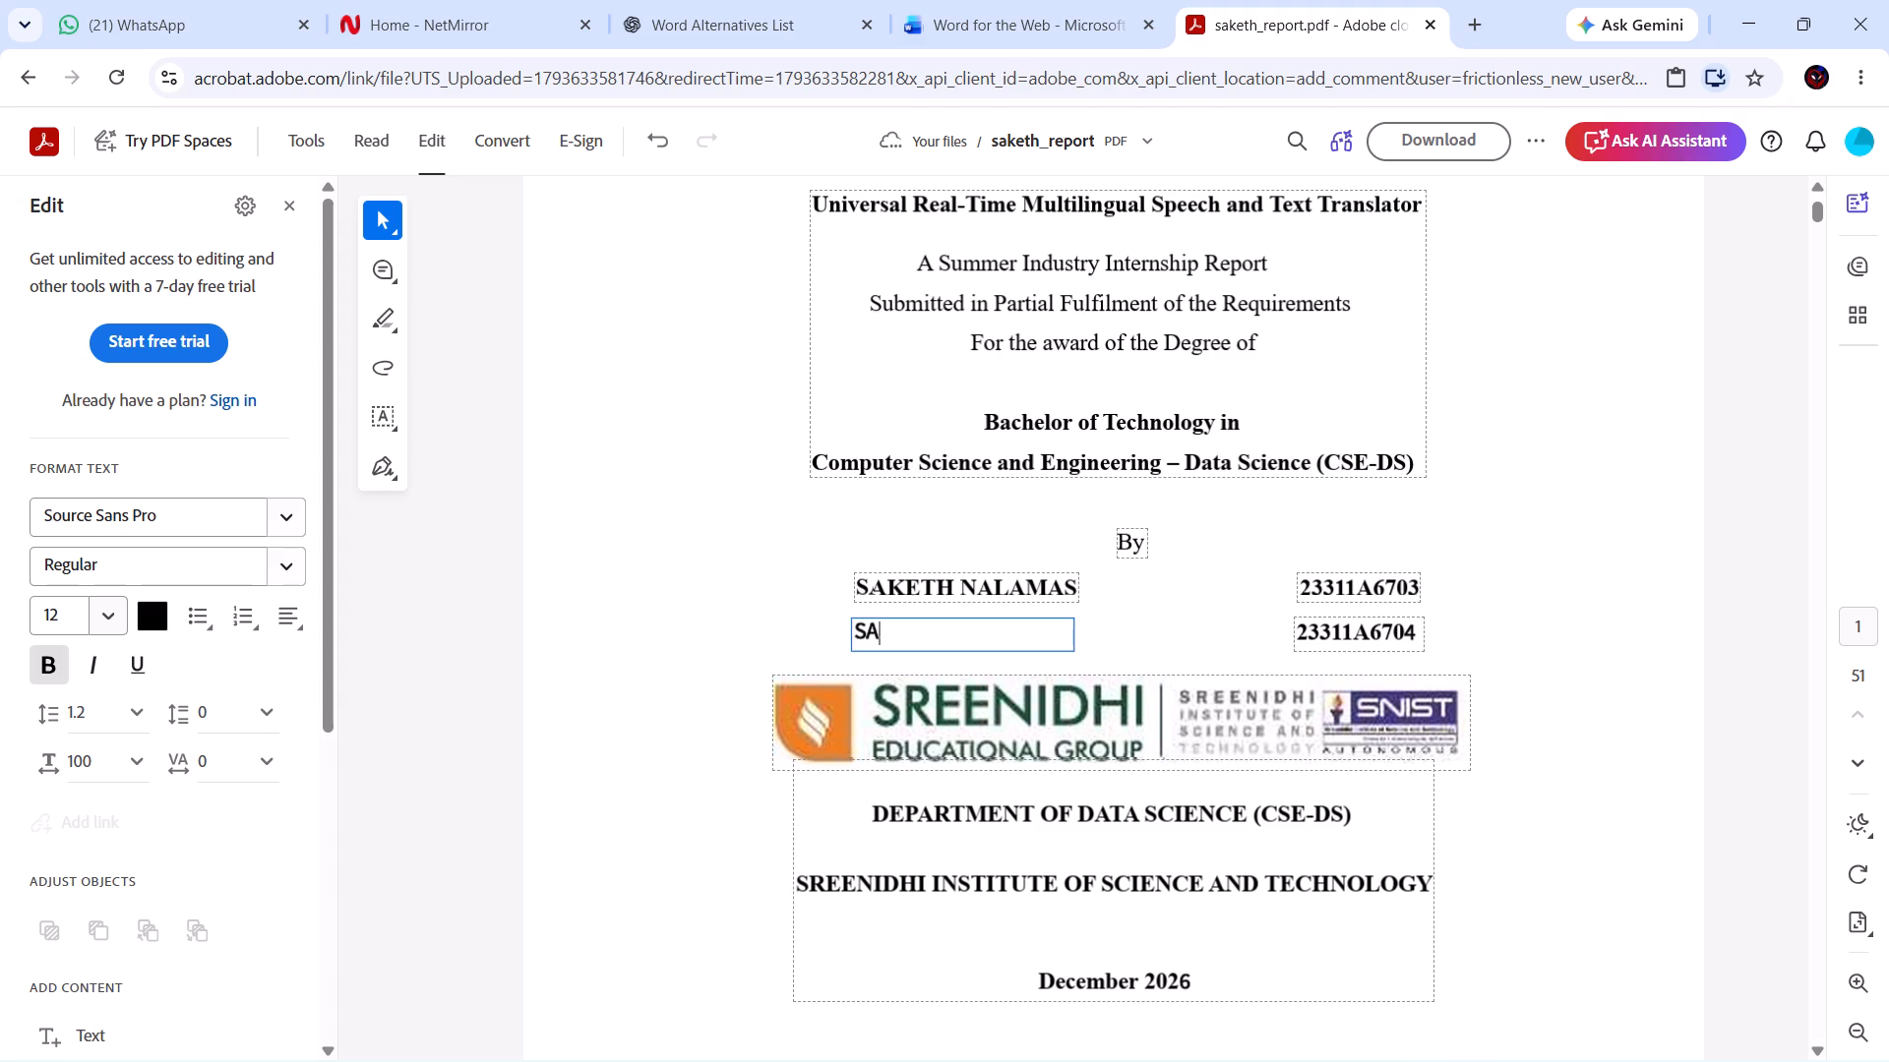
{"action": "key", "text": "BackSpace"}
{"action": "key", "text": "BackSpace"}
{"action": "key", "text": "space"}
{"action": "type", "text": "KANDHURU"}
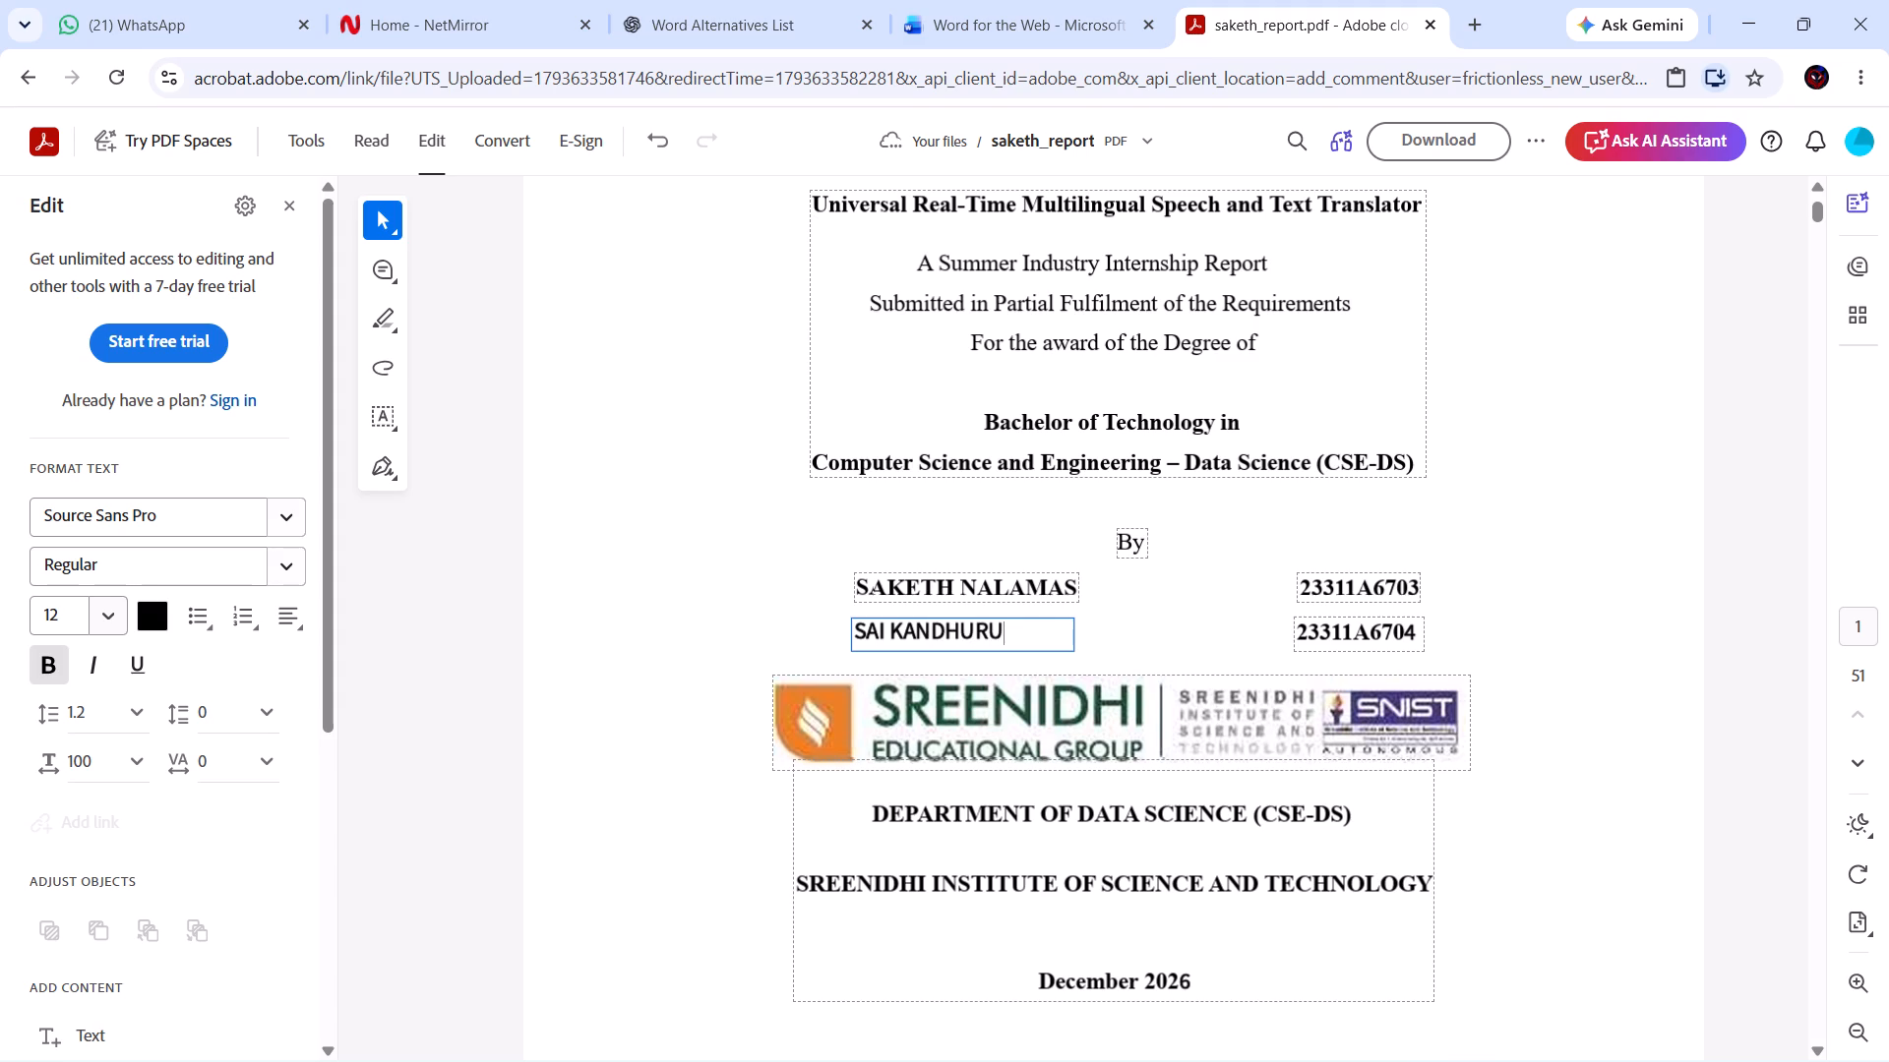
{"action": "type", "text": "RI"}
Correct the second author's surname by removing the H and replacing the first R with K.
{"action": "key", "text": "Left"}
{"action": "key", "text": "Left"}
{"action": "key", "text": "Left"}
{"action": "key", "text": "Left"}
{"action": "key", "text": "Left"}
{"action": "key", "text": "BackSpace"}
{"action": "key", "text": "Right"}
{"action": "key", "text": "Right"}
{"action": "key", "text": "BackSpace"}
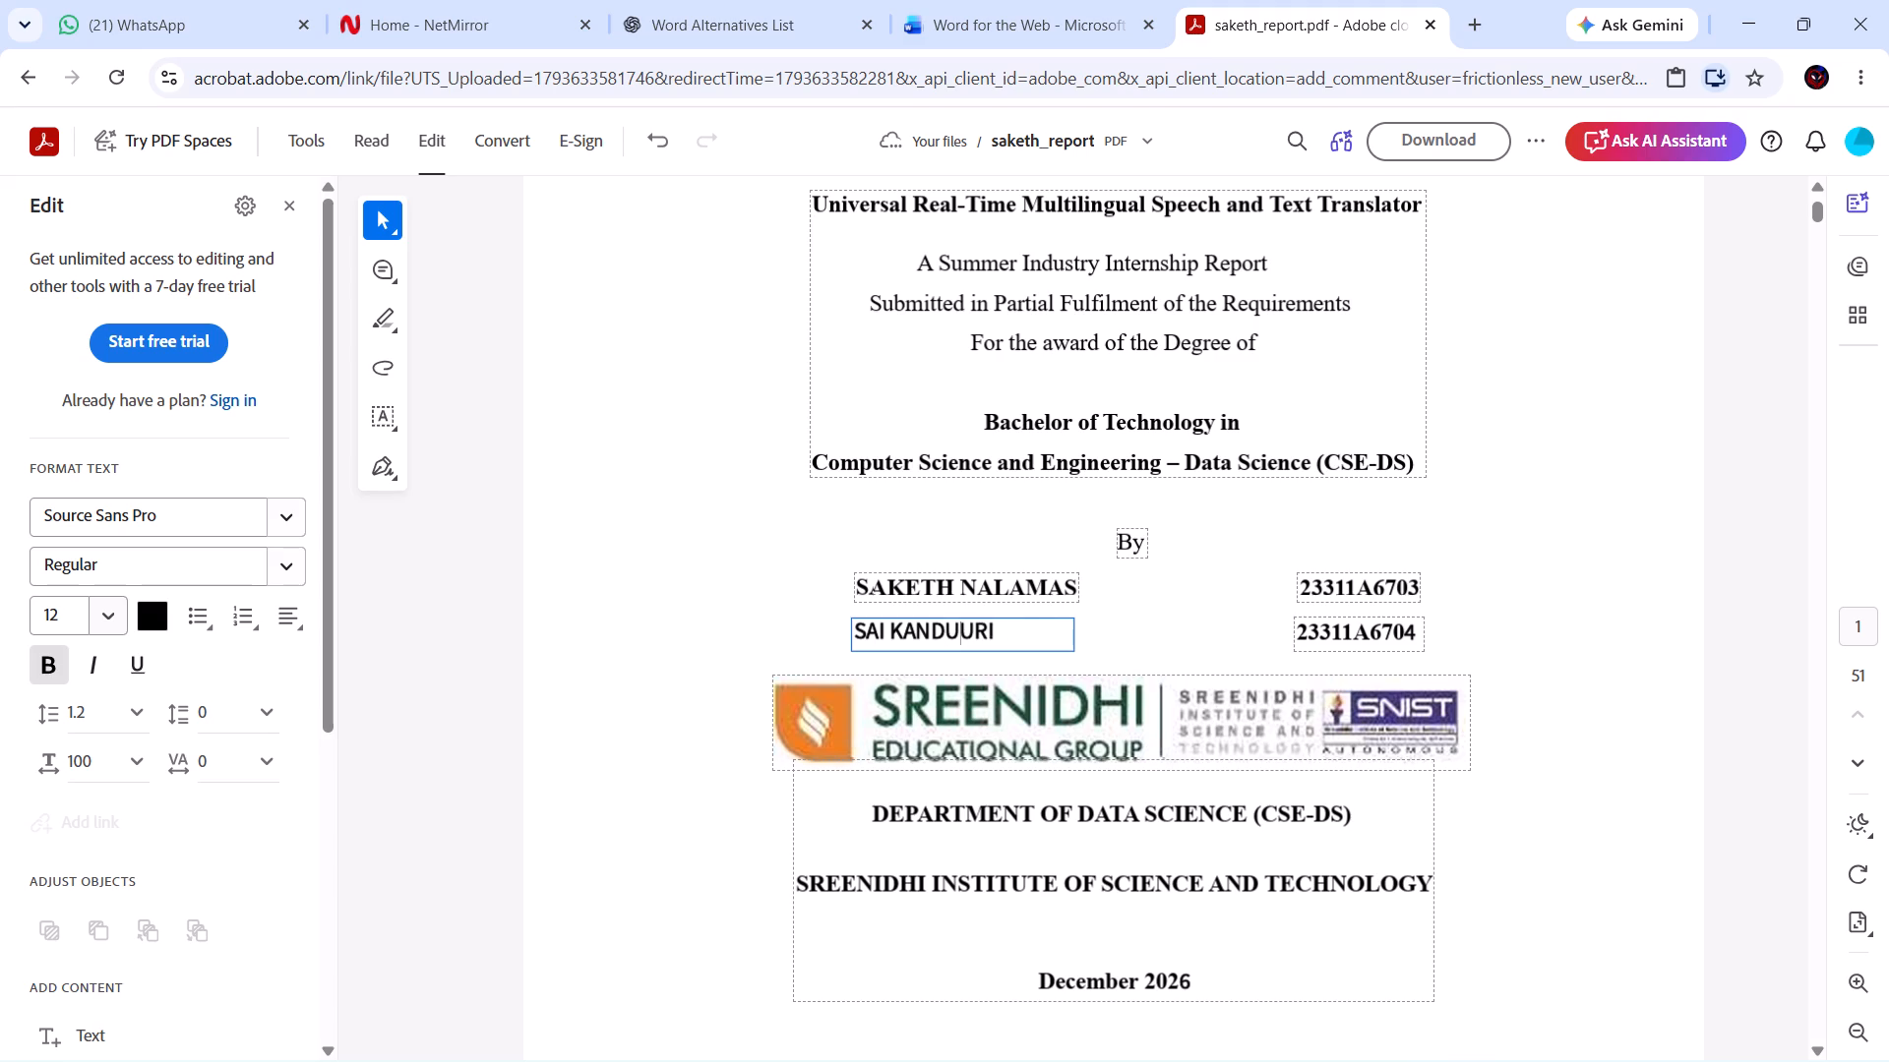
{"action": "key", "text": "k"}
Leave the second author line and look over the edited cover page from top to bottom.
{"action": "left_click", "coordinate": [1502, 687]}
{"action": "scroll", "coordinate": [1502, 687], "scroll_direction": "up", "scroll_amount": 2}
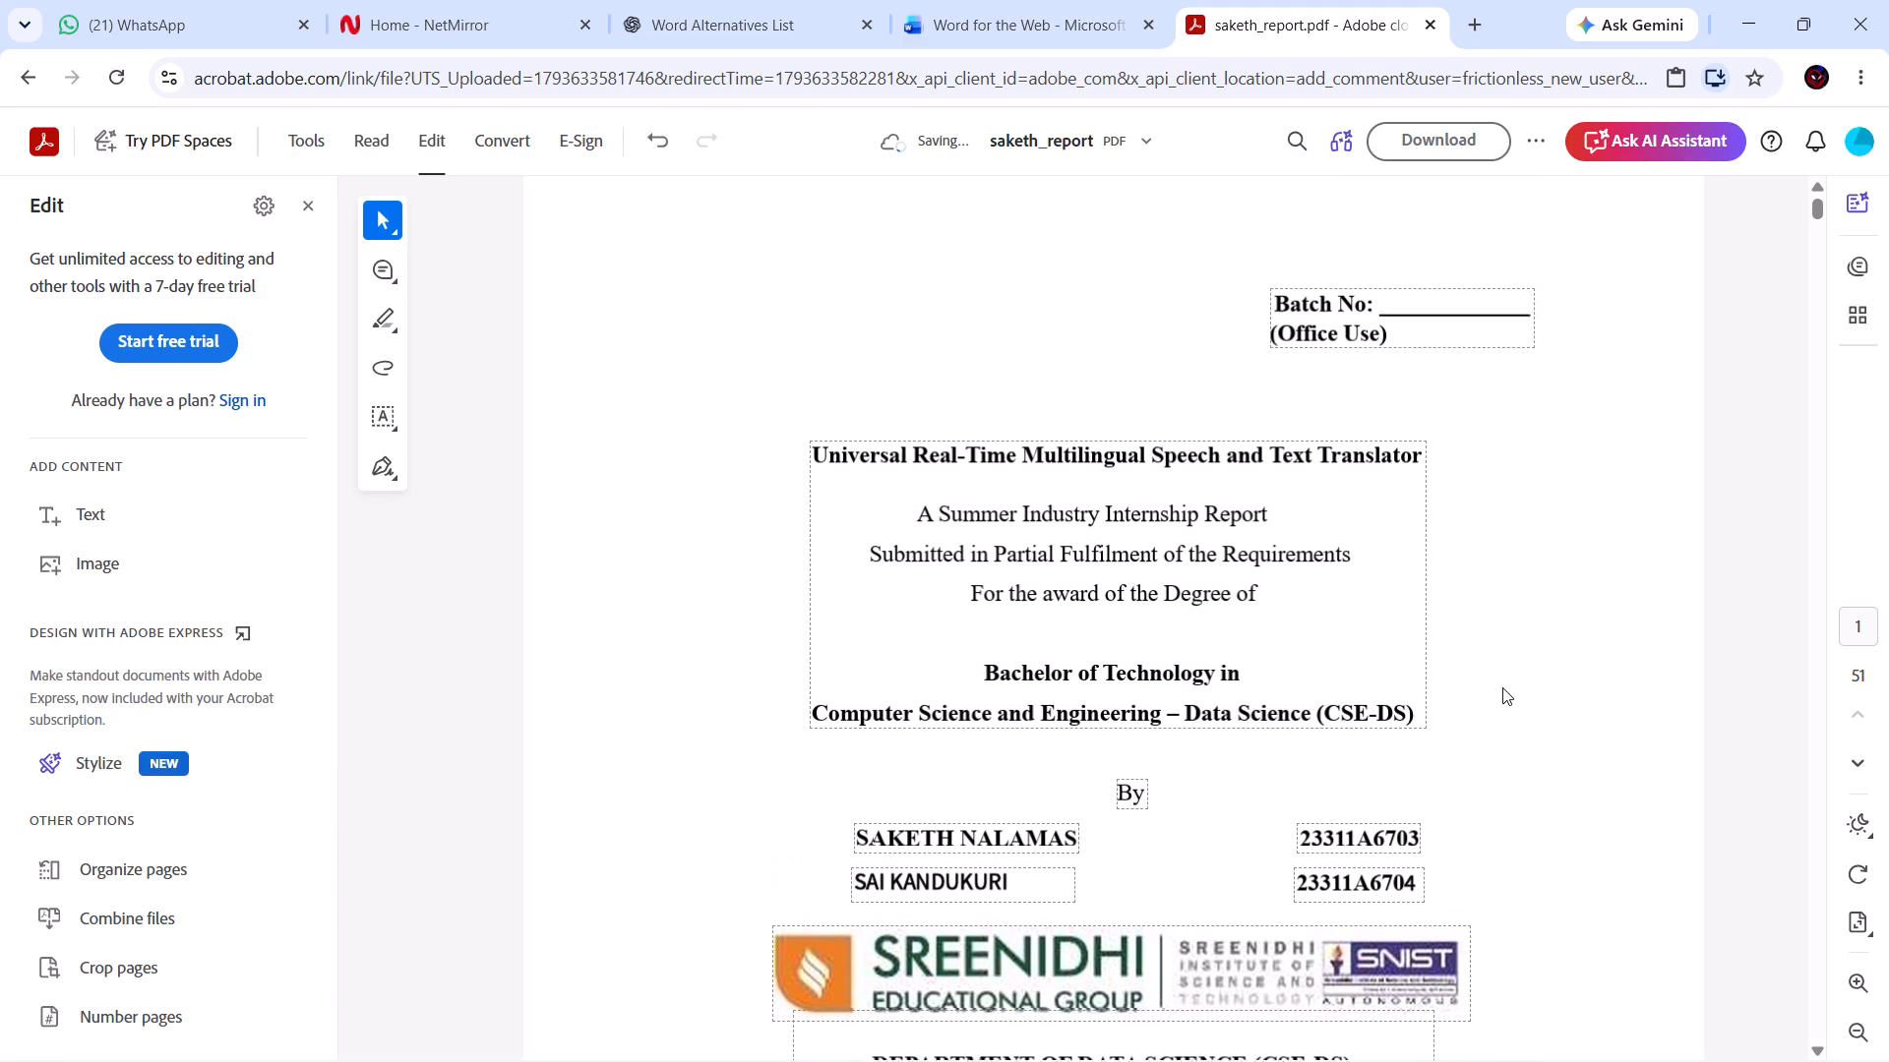
{"action": "scroll", "coordinate": [1502, 687], "scroll_direction": "up", "scroll_amount": 2}
{"action": "scroll", "coordinate": [1502, 687], "scroll_direction": "down", "scroll_amount": 1}
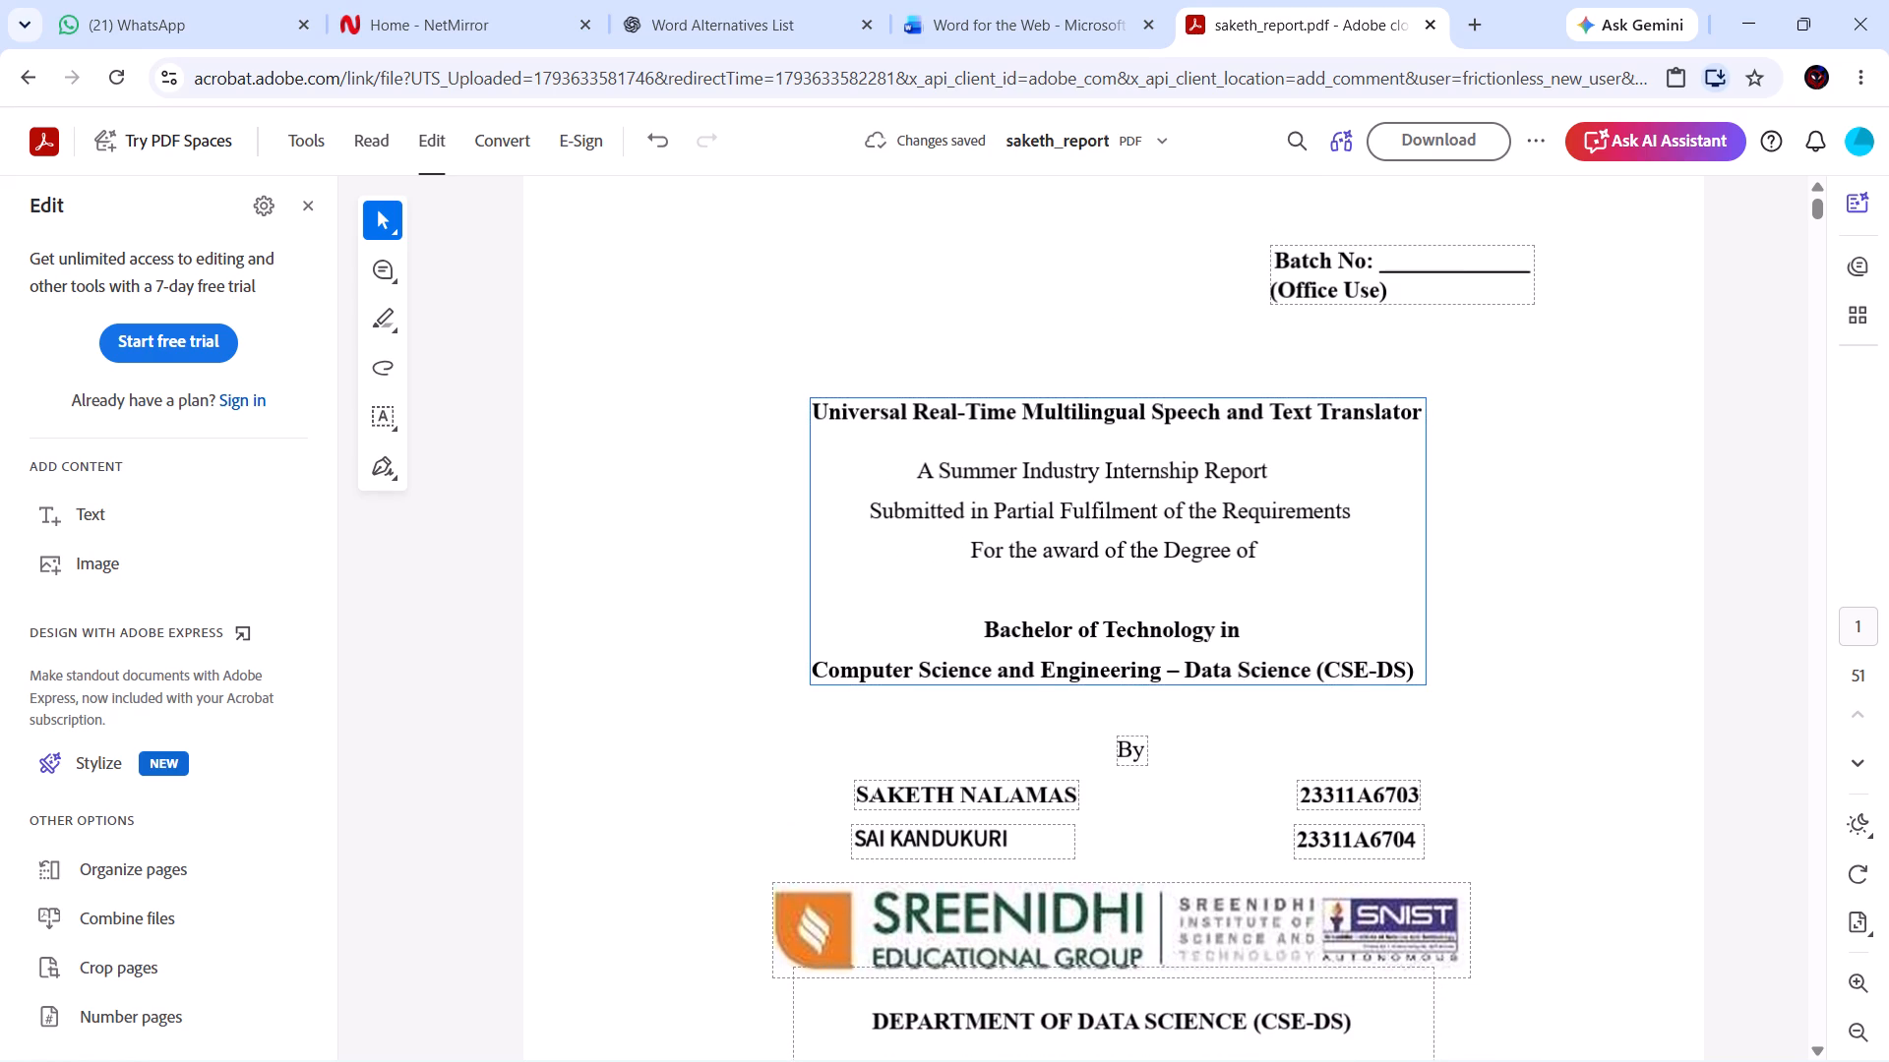
{"action": "scroll", "coordinate": [1335, 500], "scroll_direction": "down", "scroll_amount": 1}
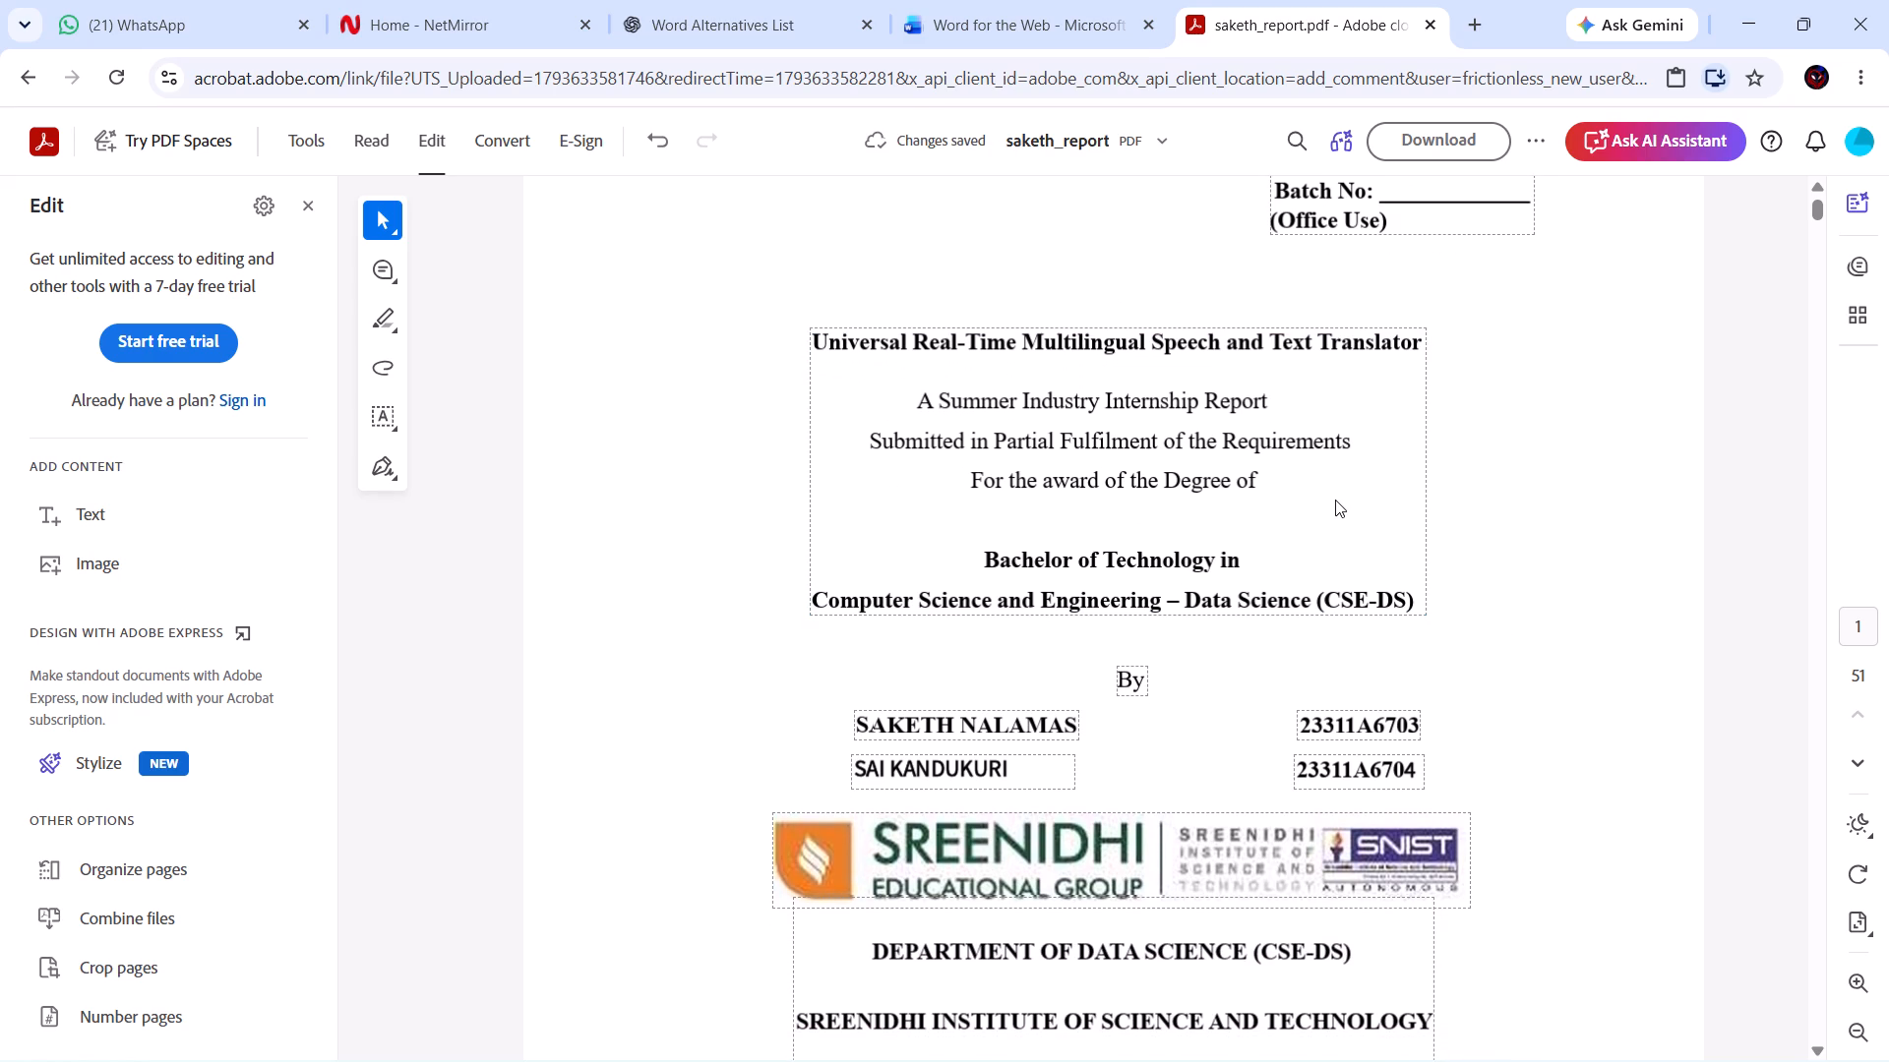
{"action": "scroll", "coordinate": [1335, 500], "scroll_direction": "down", "scroll_amount": 1}
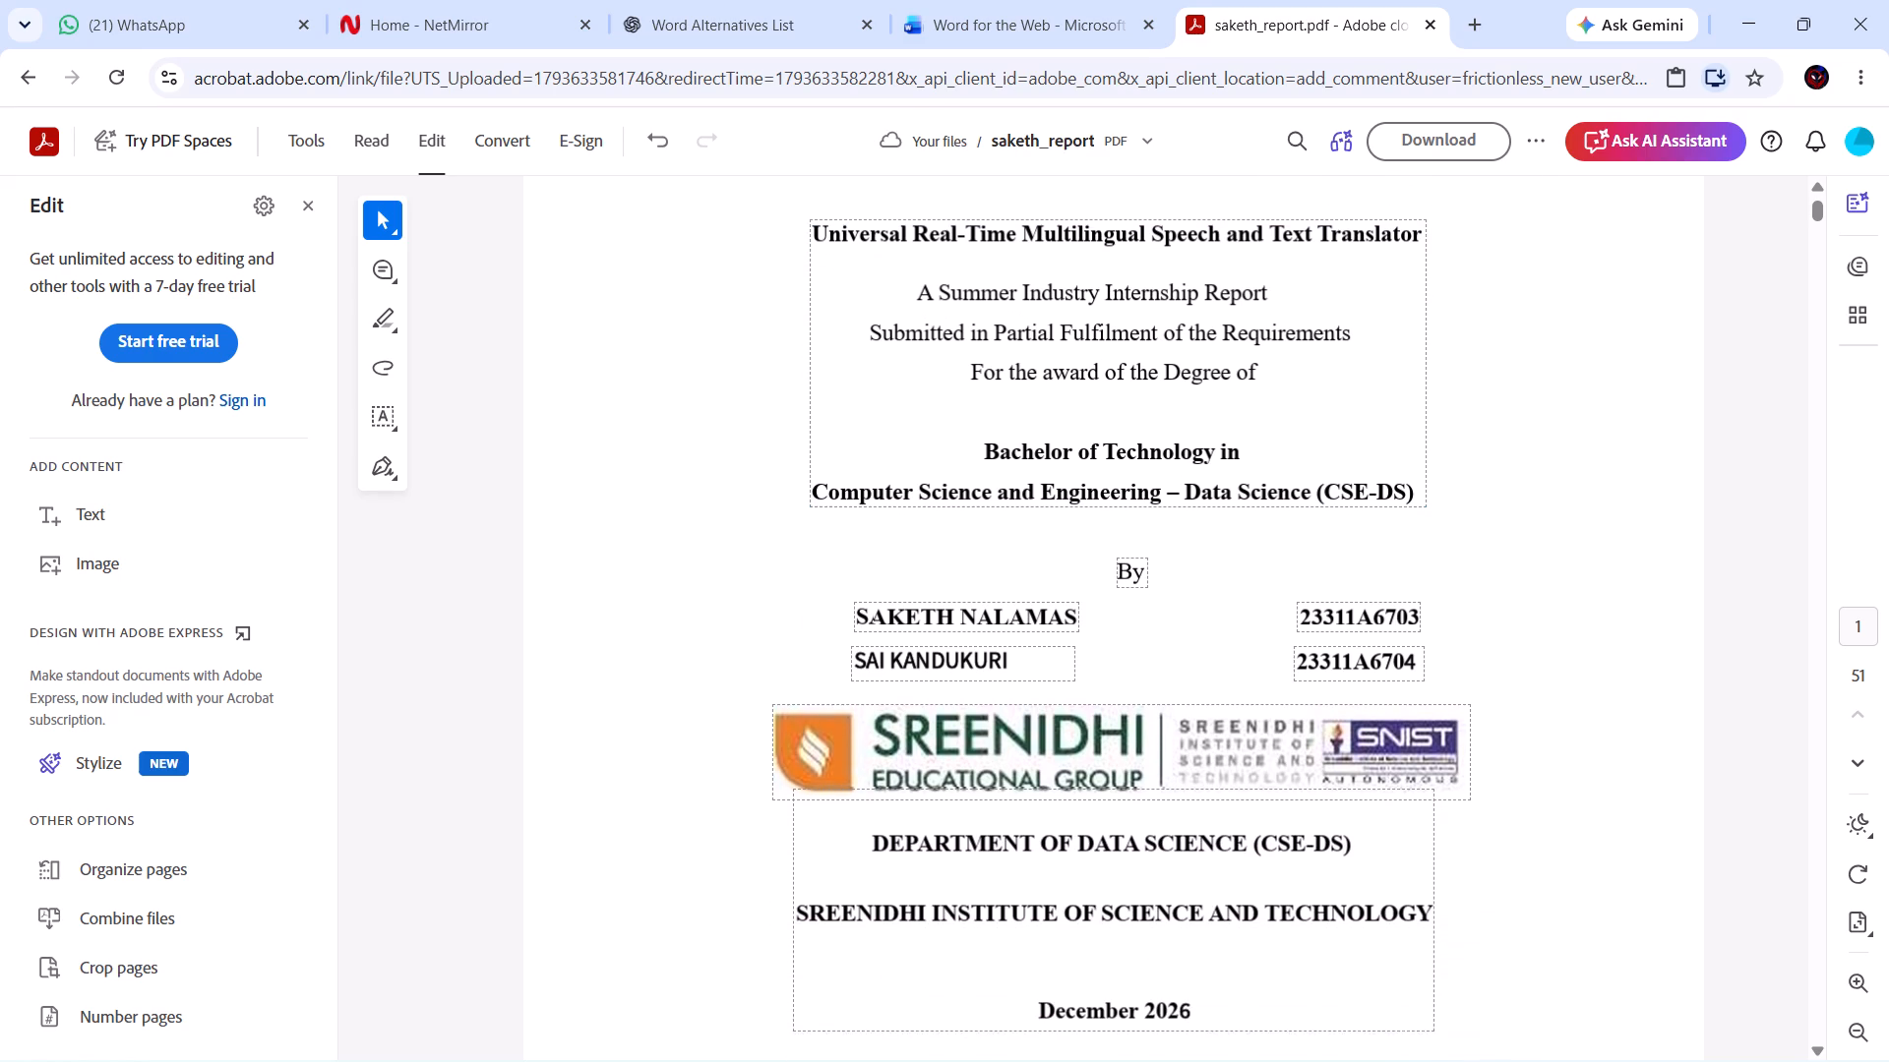
{"action": "scroll", "coordinate": [1335, 500], "scroll_direction": "down", "scroll_amount": 1}
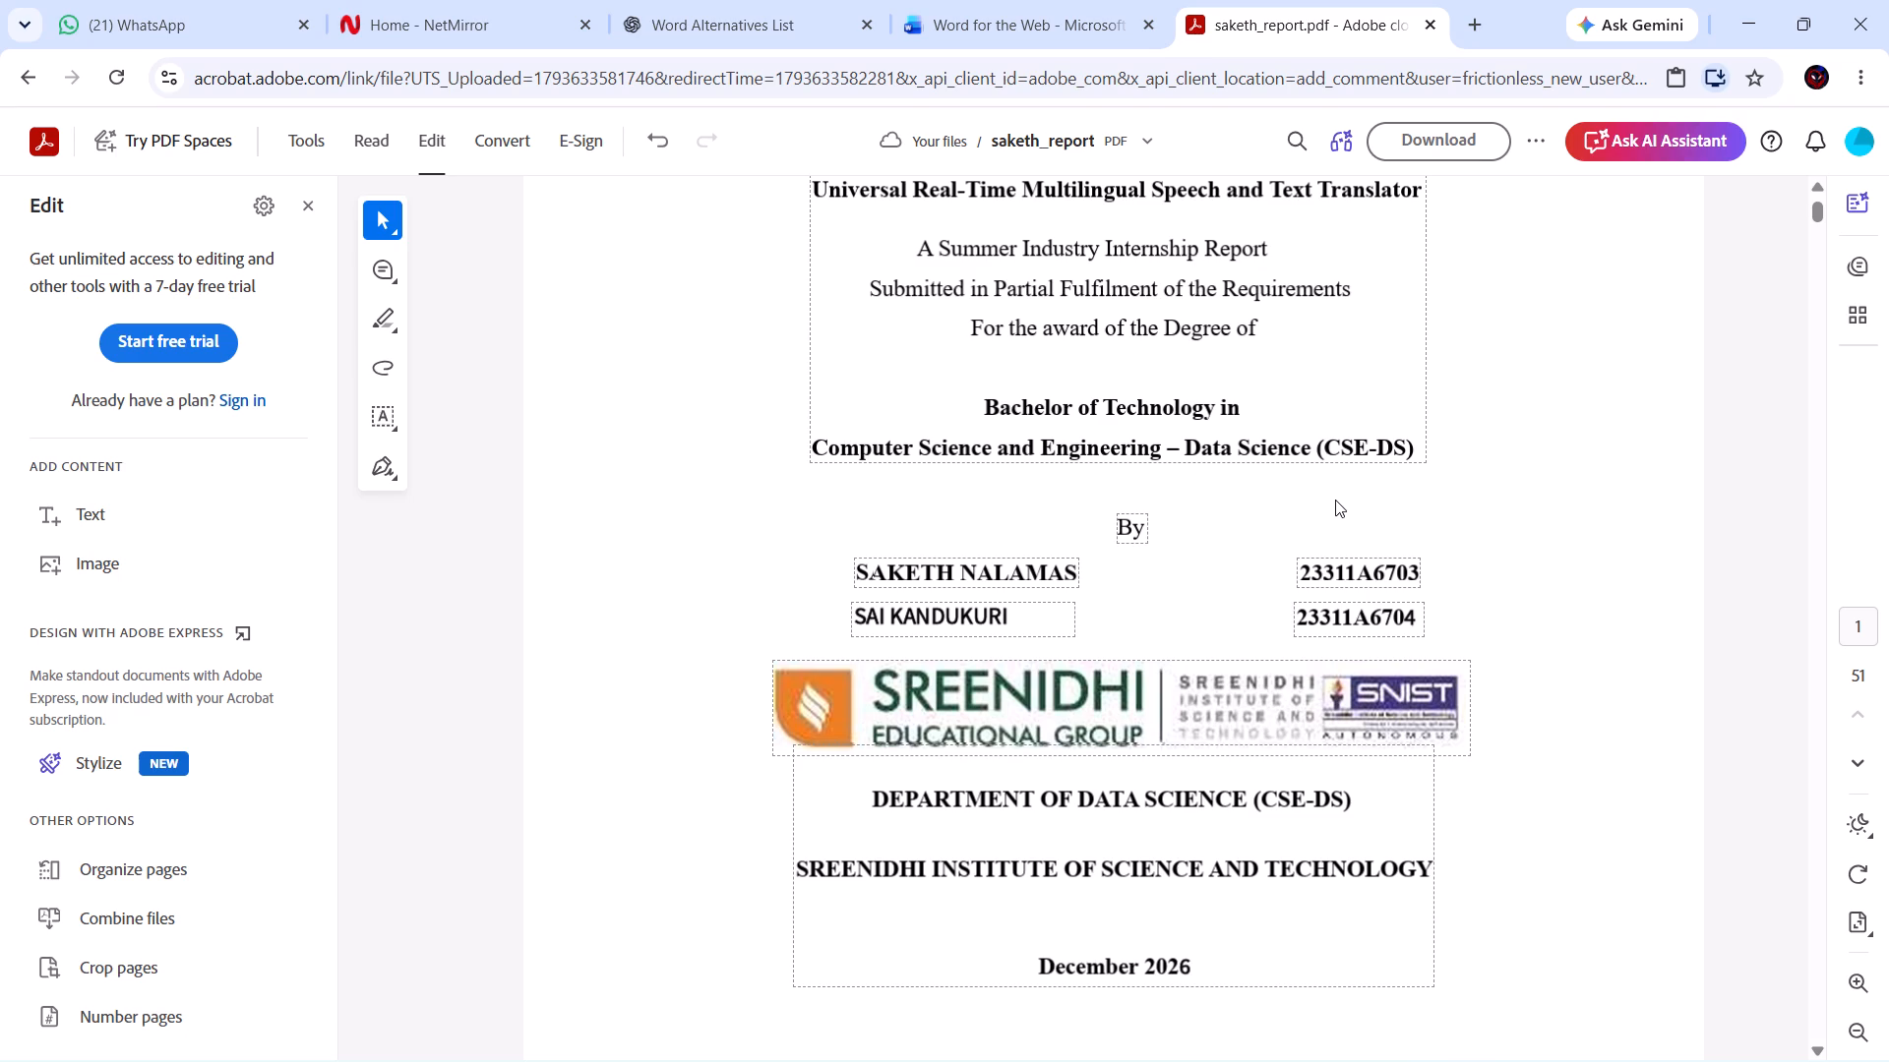
{"action": "scroll", "coordinate": [1335, 500], "scroll_direction": "down", "scroll_amount": 1}
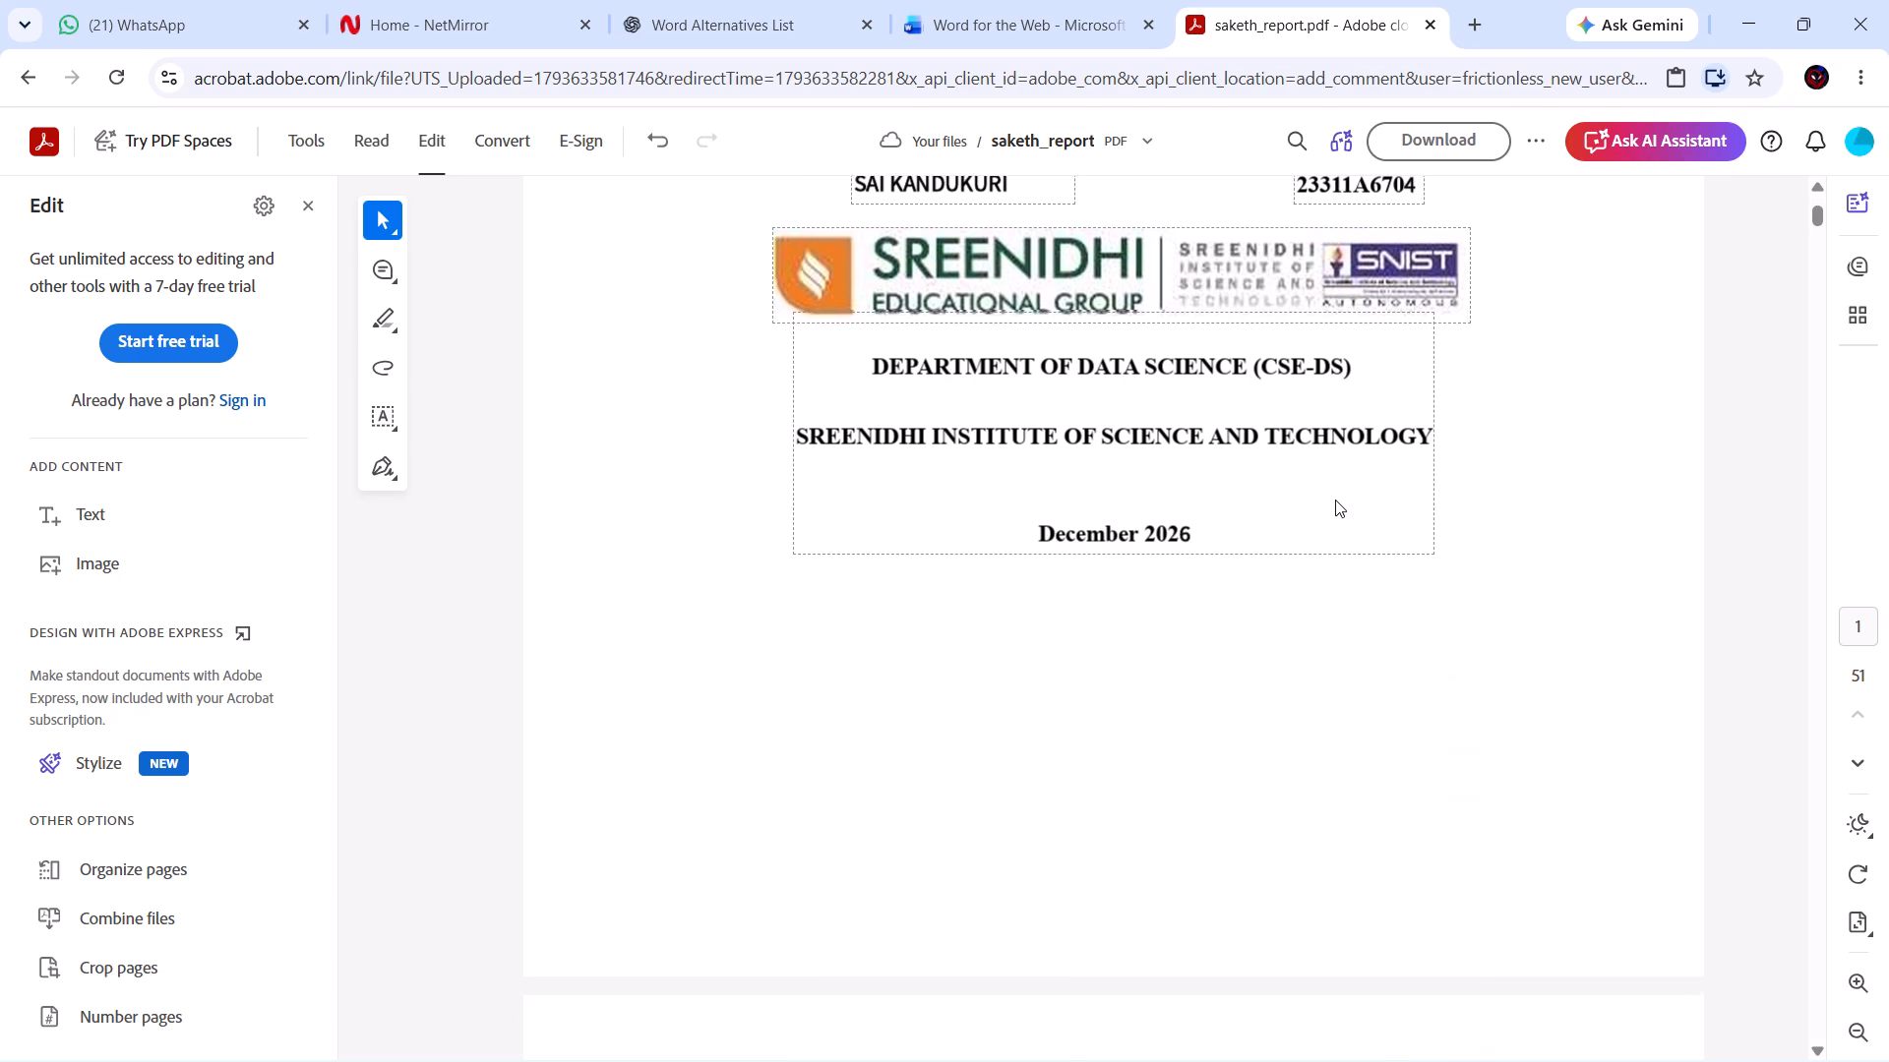
On page 2, insert a comma and the second author's roll number after the first roll number in the acceptance paragraph.
{"action": "scroll", "coordinate": [1335, 500], "scroll_direction": "down", "scroll_amount": 3}
{"action": "scroll", "coordinate": [1030, 657], "scroll_direction": "down", "scroll_amount": 1}
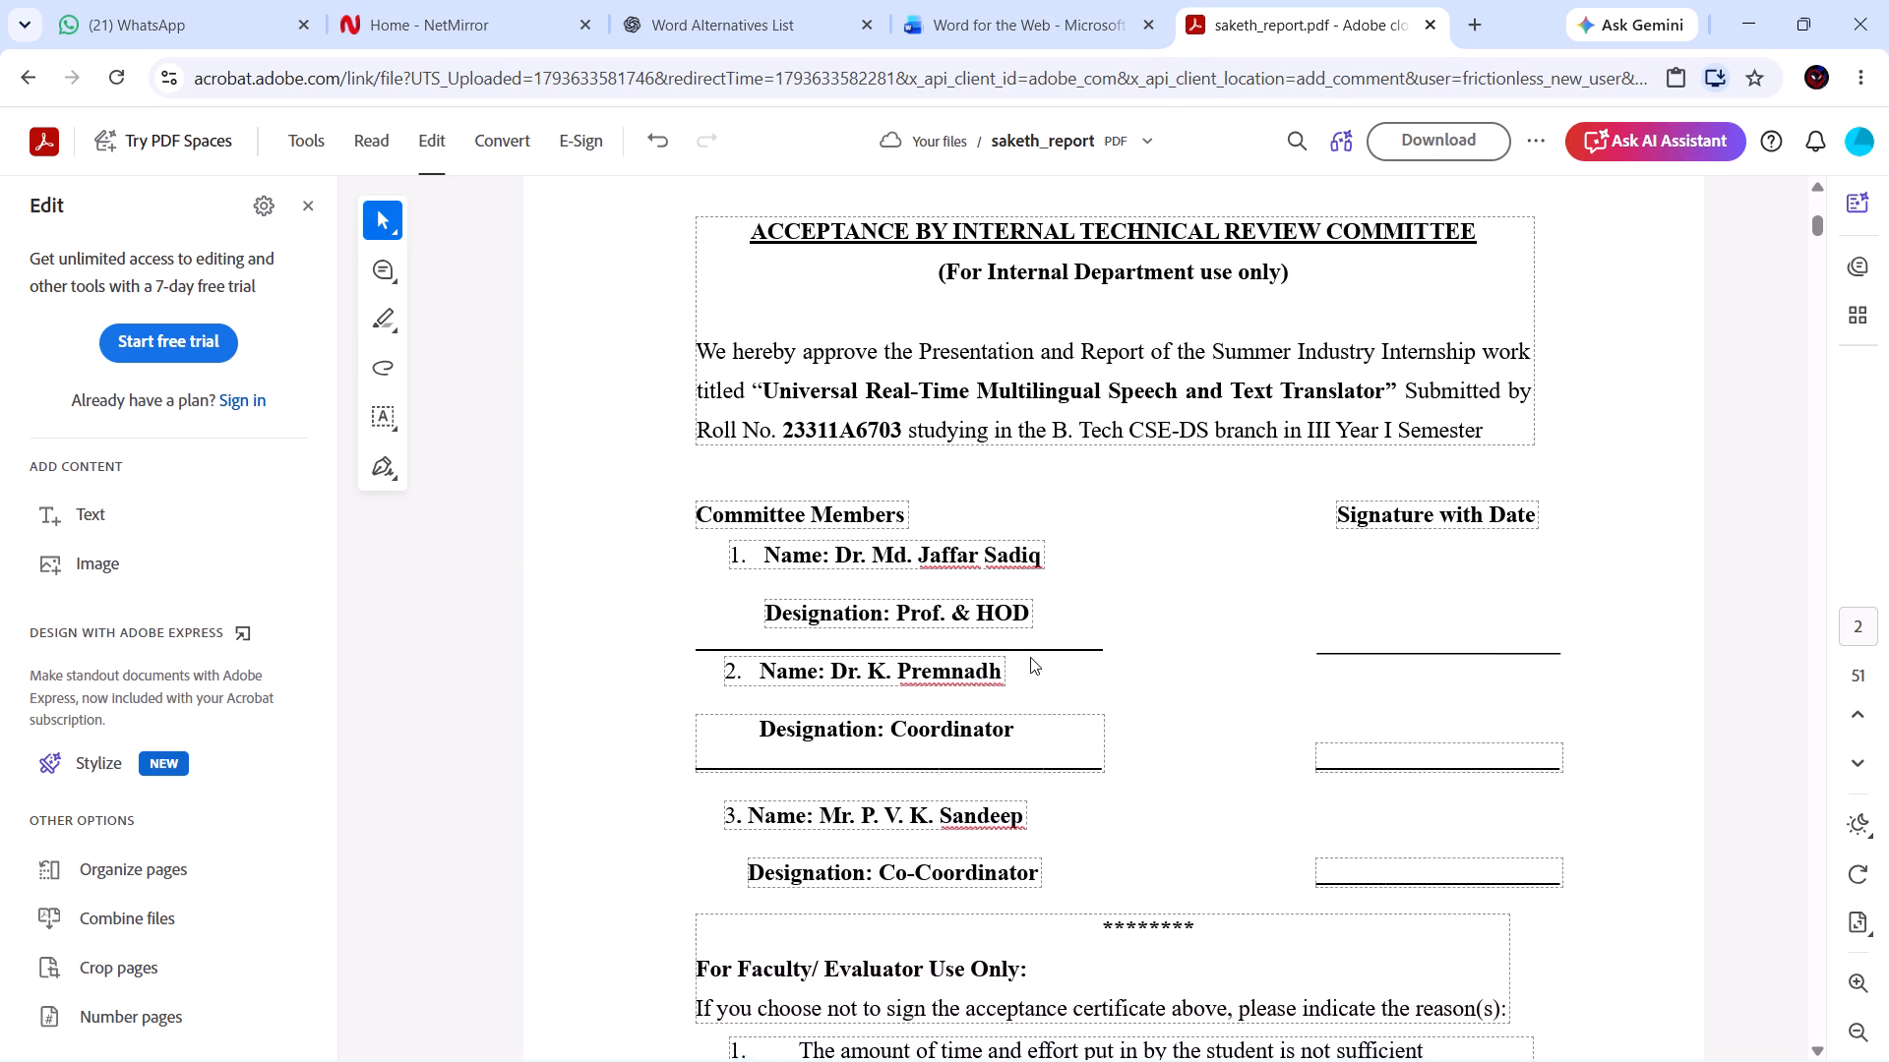
{"action": "scroll", "coordinate": [1030, 657], "scroll_direction": "down", "scroll_amount": 1}
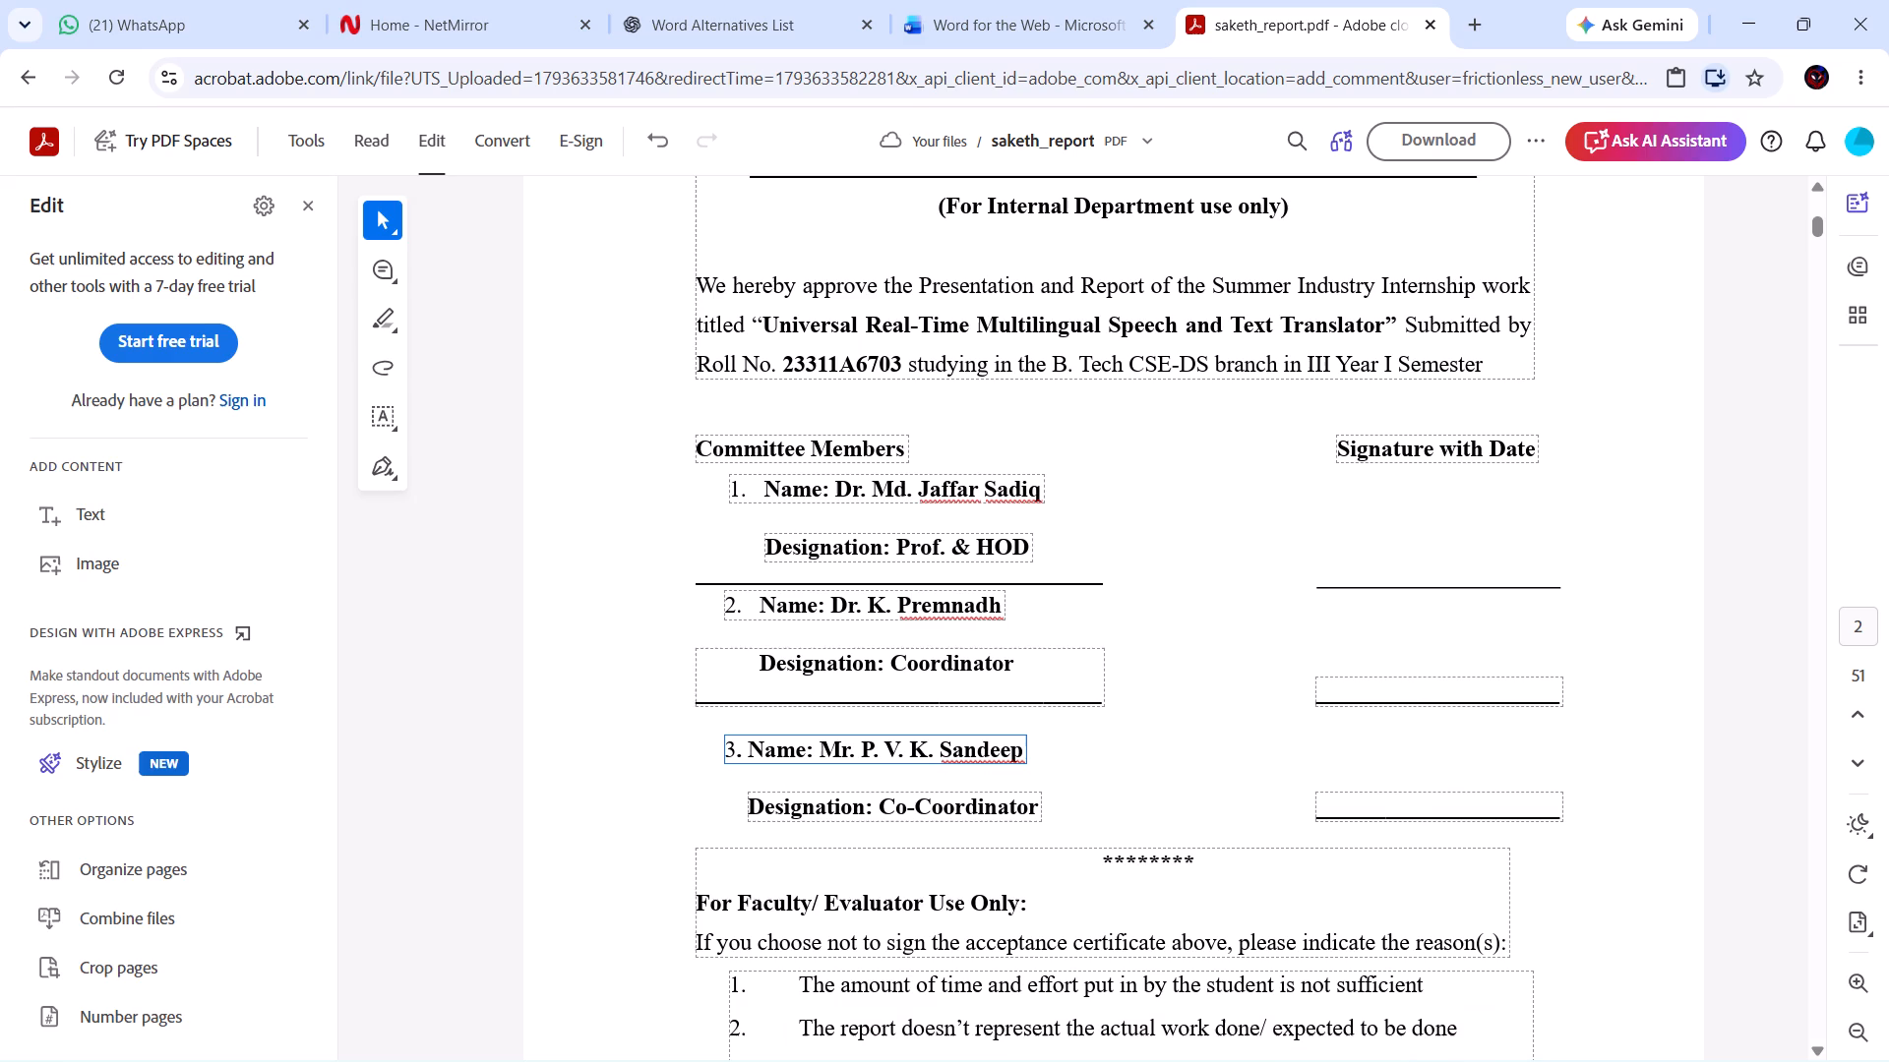
{"action": "left_click", "coordinate": [1019, 756]}
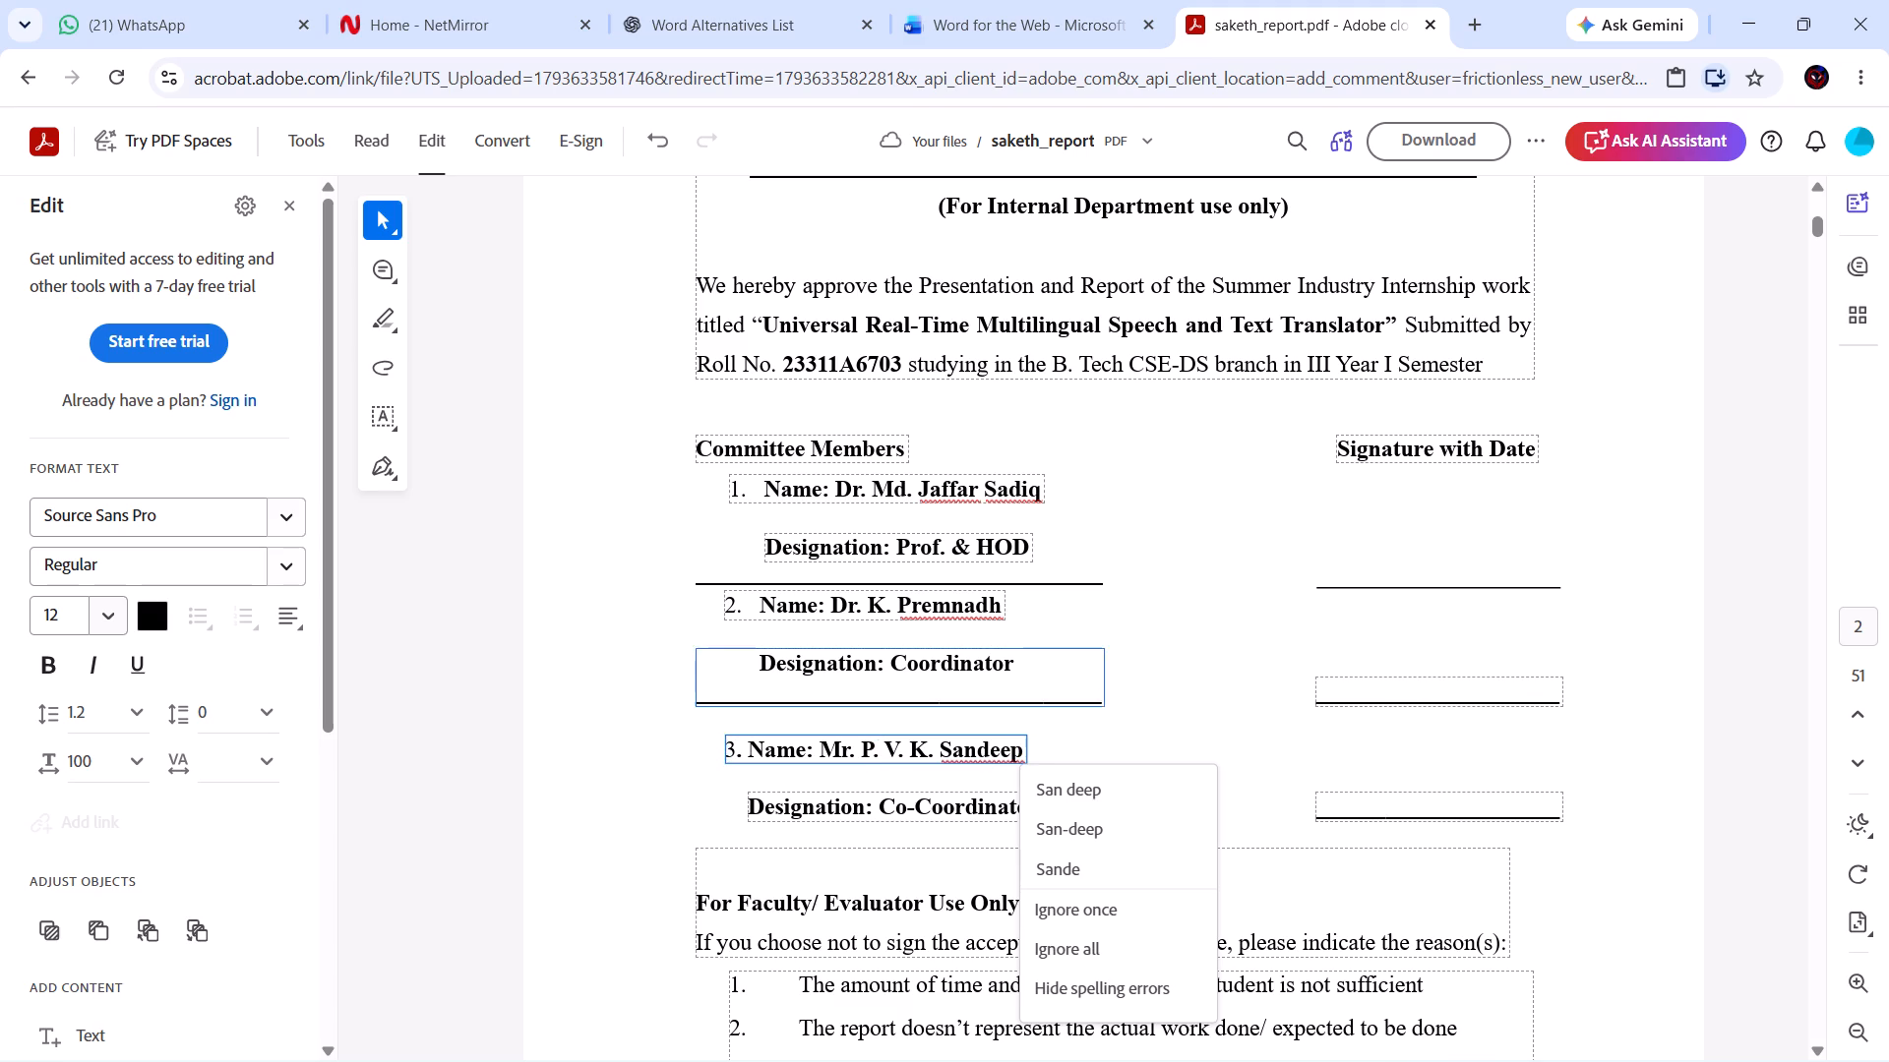
{"action": "left_click", "coordinate": [903, 366]}
{"action": "left_click", "coordinate": [903, 366]}
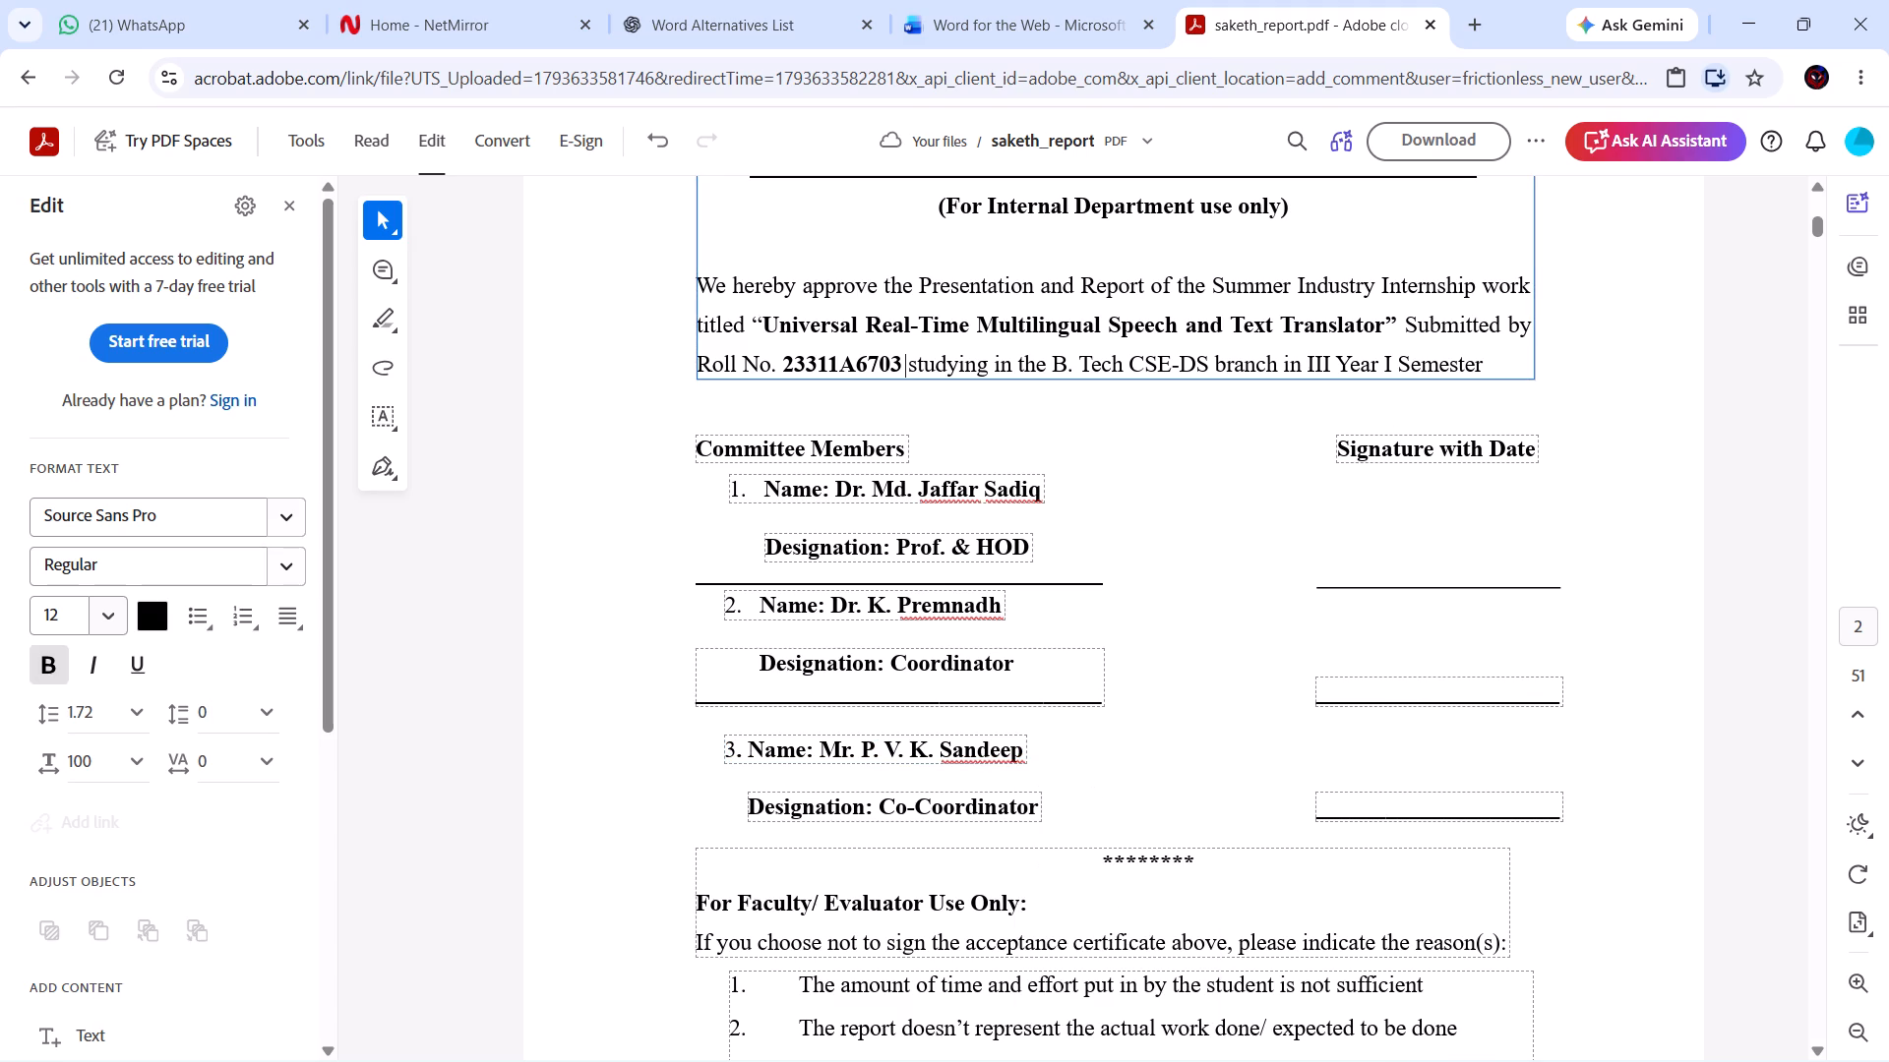
{"action": "left_click", "coordinate": [903, 366]}
{"action": "key", "text": "Left"}
{"action": "key", "text": "Right"}
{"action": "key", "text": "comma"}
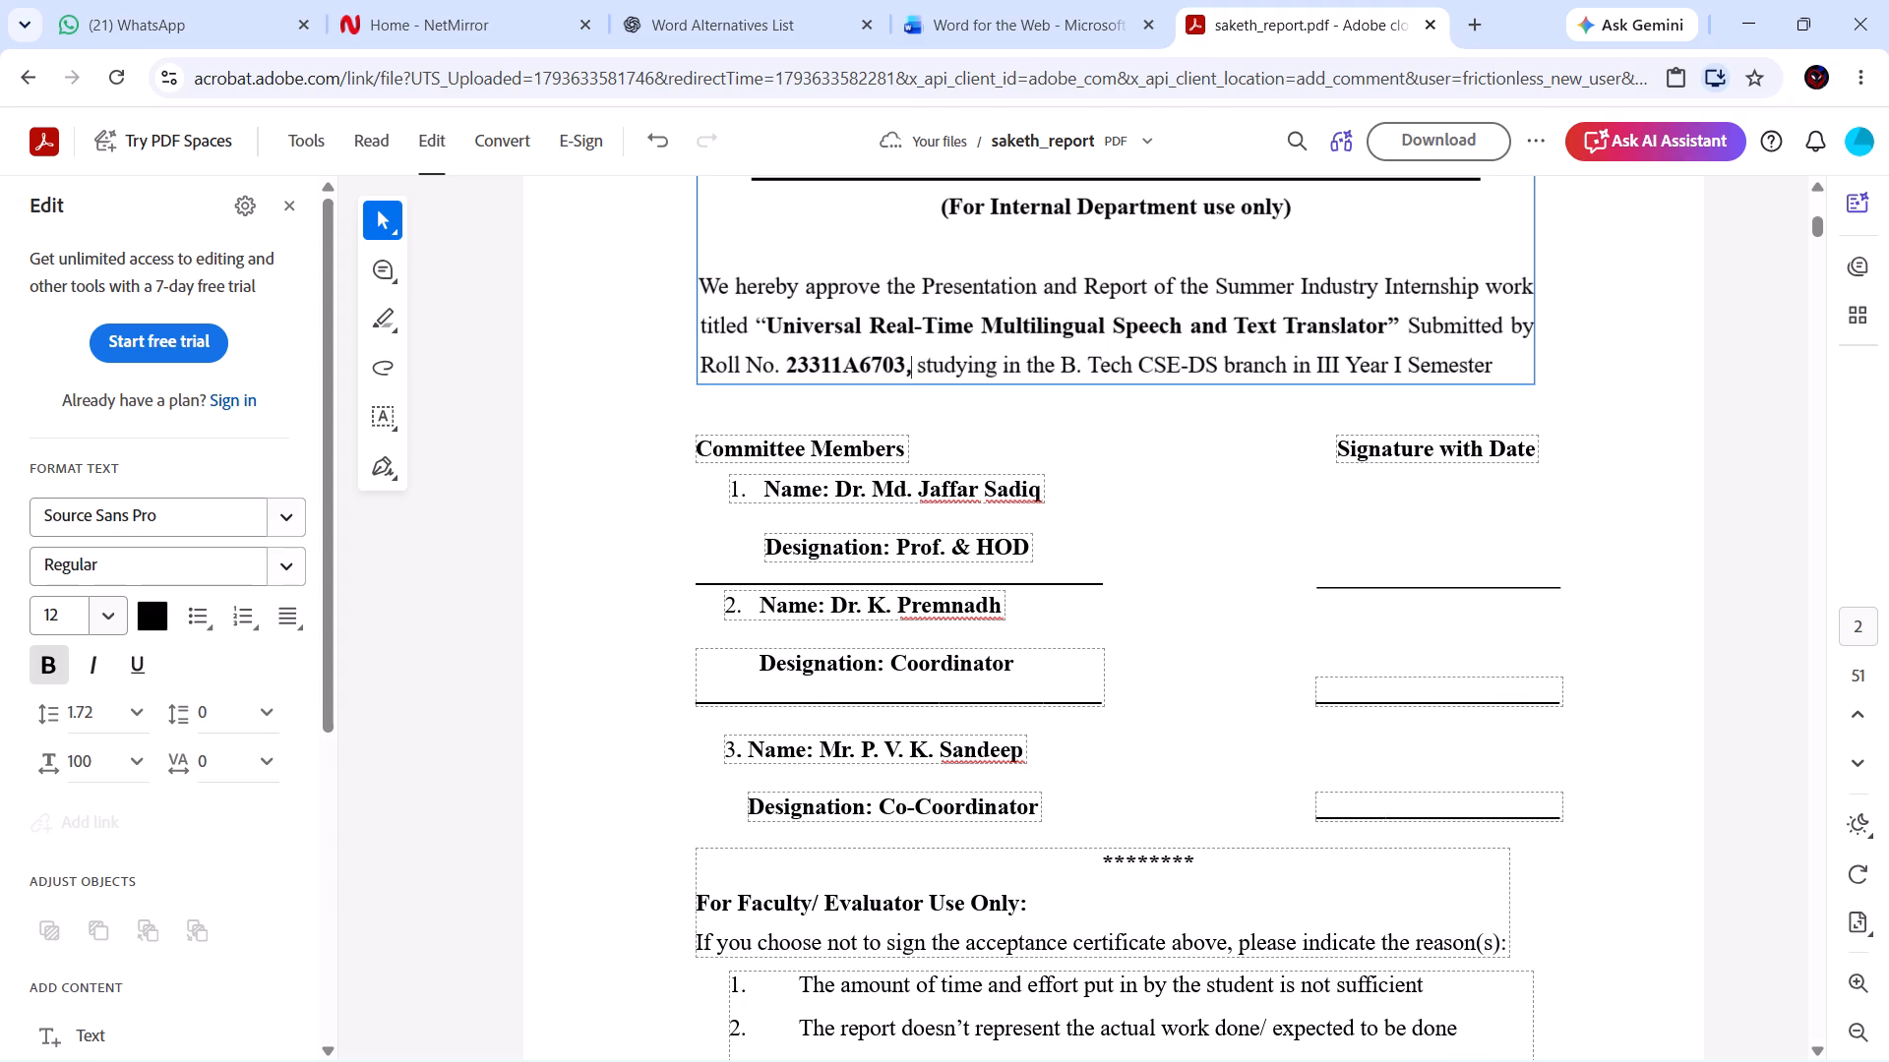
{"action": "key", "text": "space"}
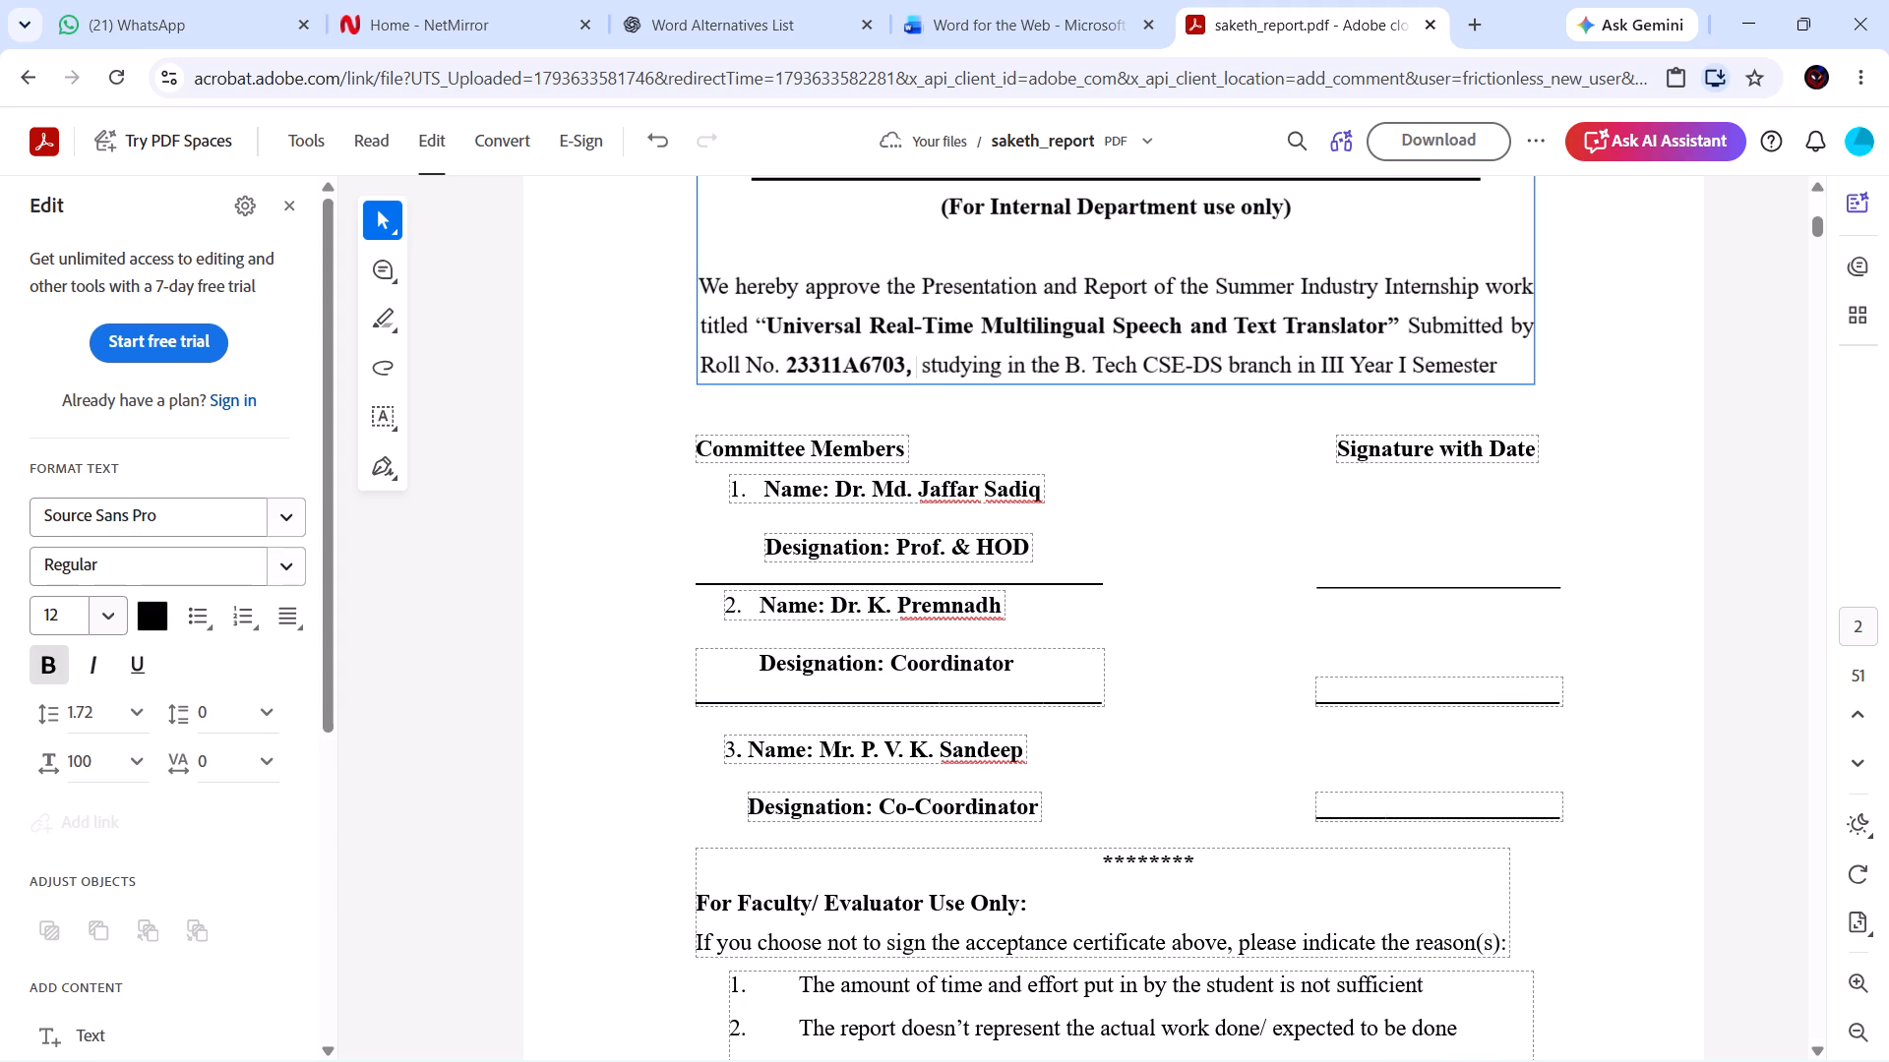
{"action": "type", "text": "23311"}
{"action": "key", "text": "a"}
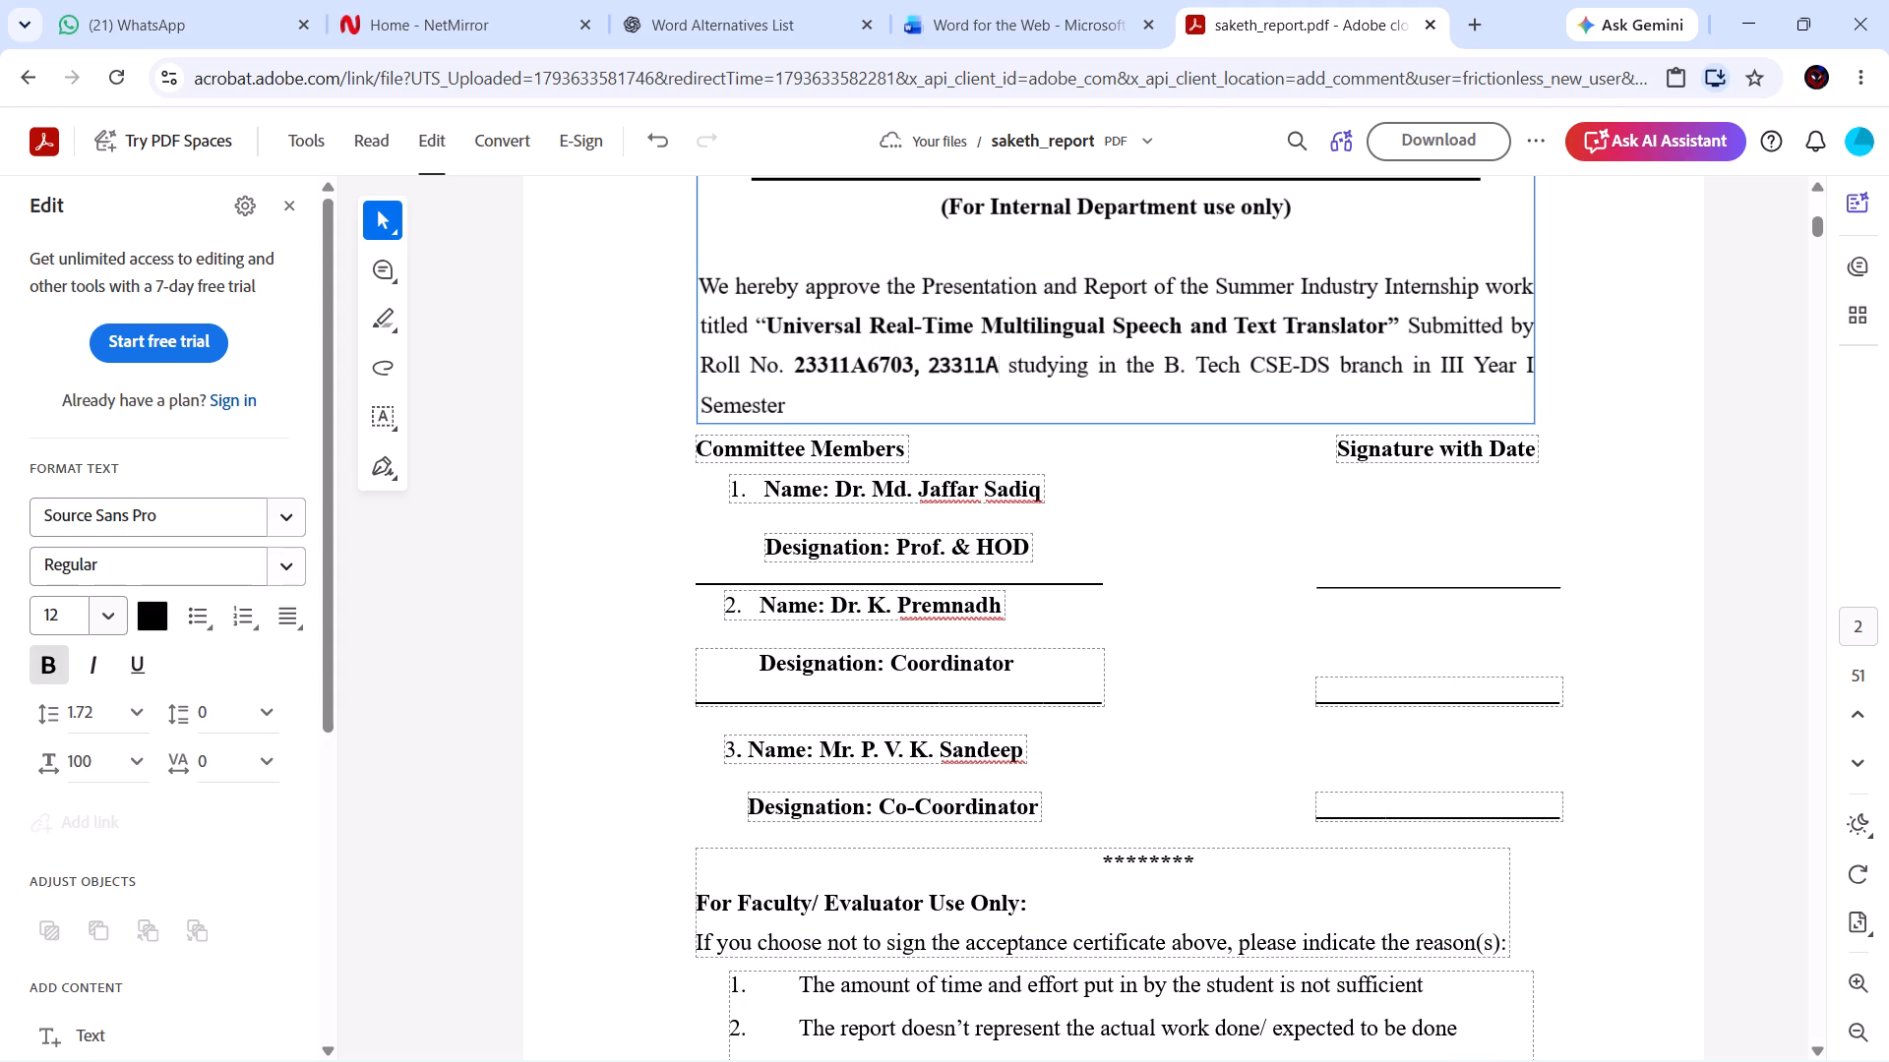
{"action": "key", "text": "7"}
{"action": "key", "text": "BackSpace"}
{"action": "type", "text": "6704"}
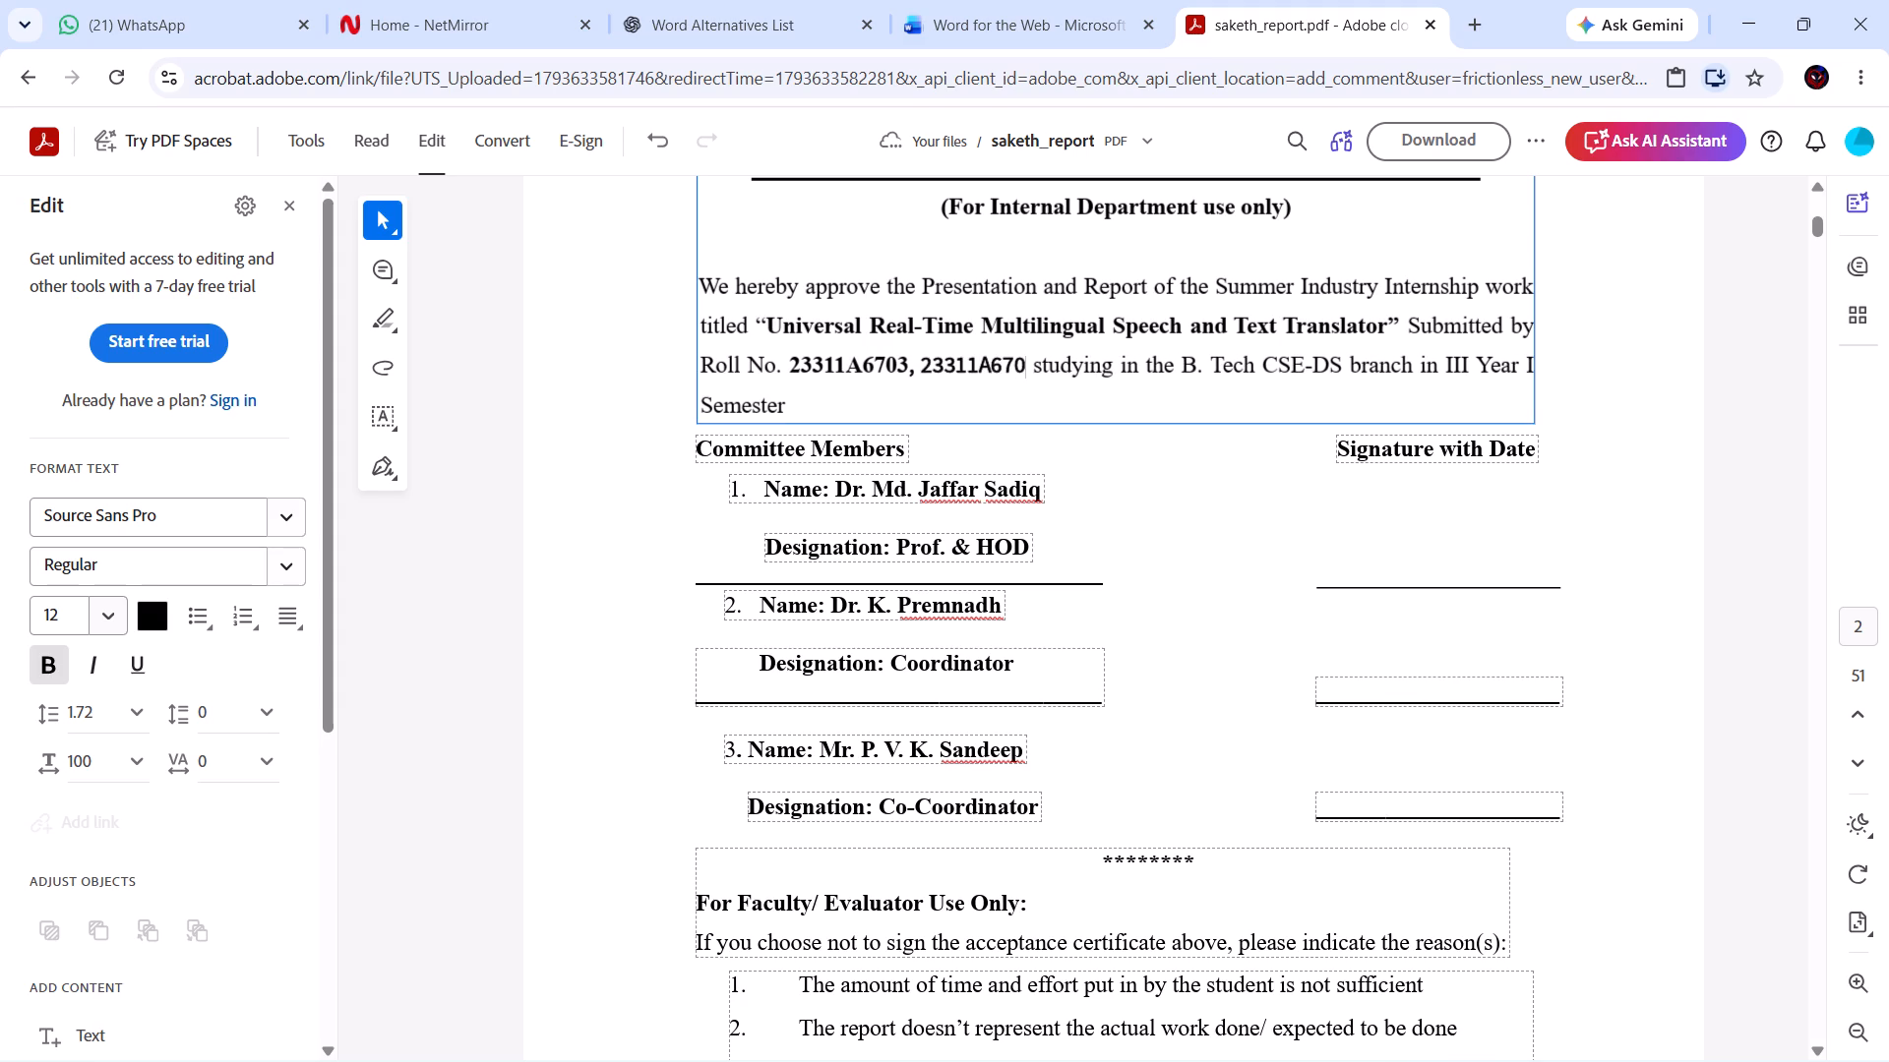
Change the year of study in the page 2 acceptance paragraph to IV.
{"action": "left_click", "coordinate": [1474, 375]}
{"action": "key", "text": "Left"}
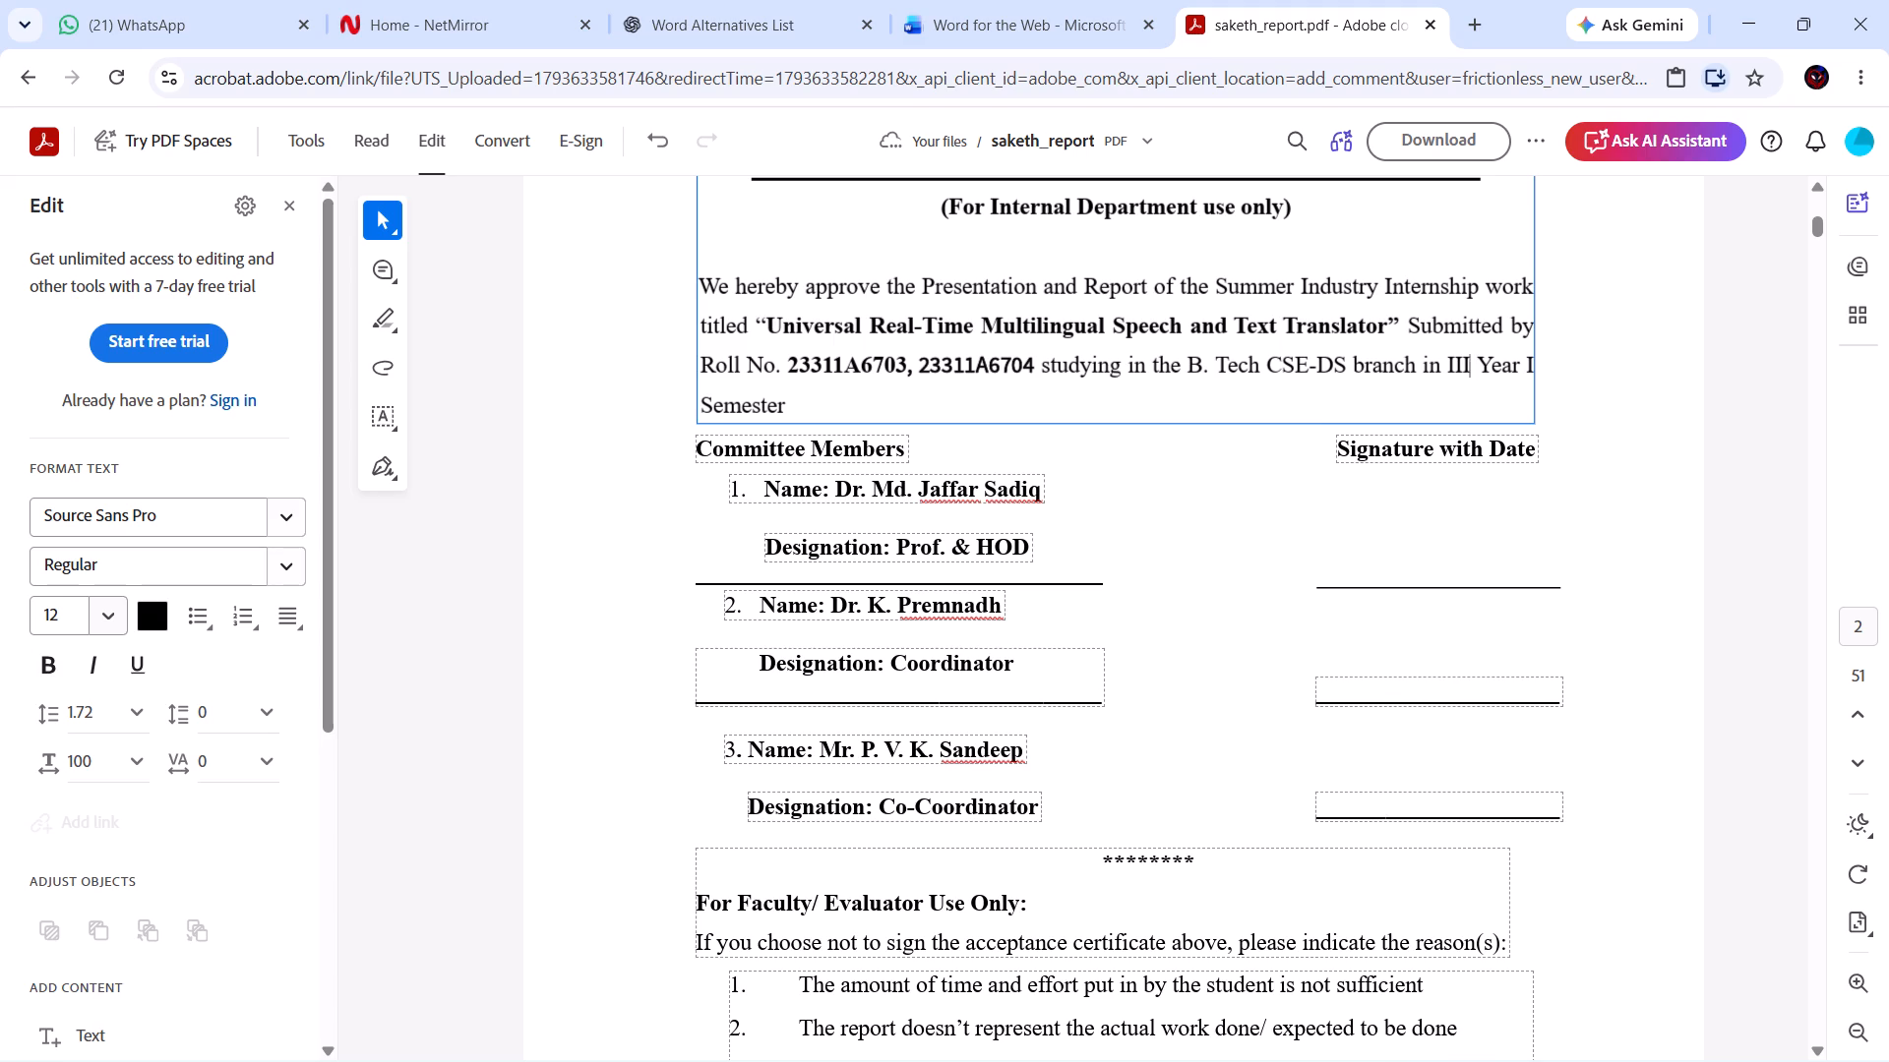
{"action": "key", "text": "BackSpace"}
{"action": "key", "text": "BackSpace"}
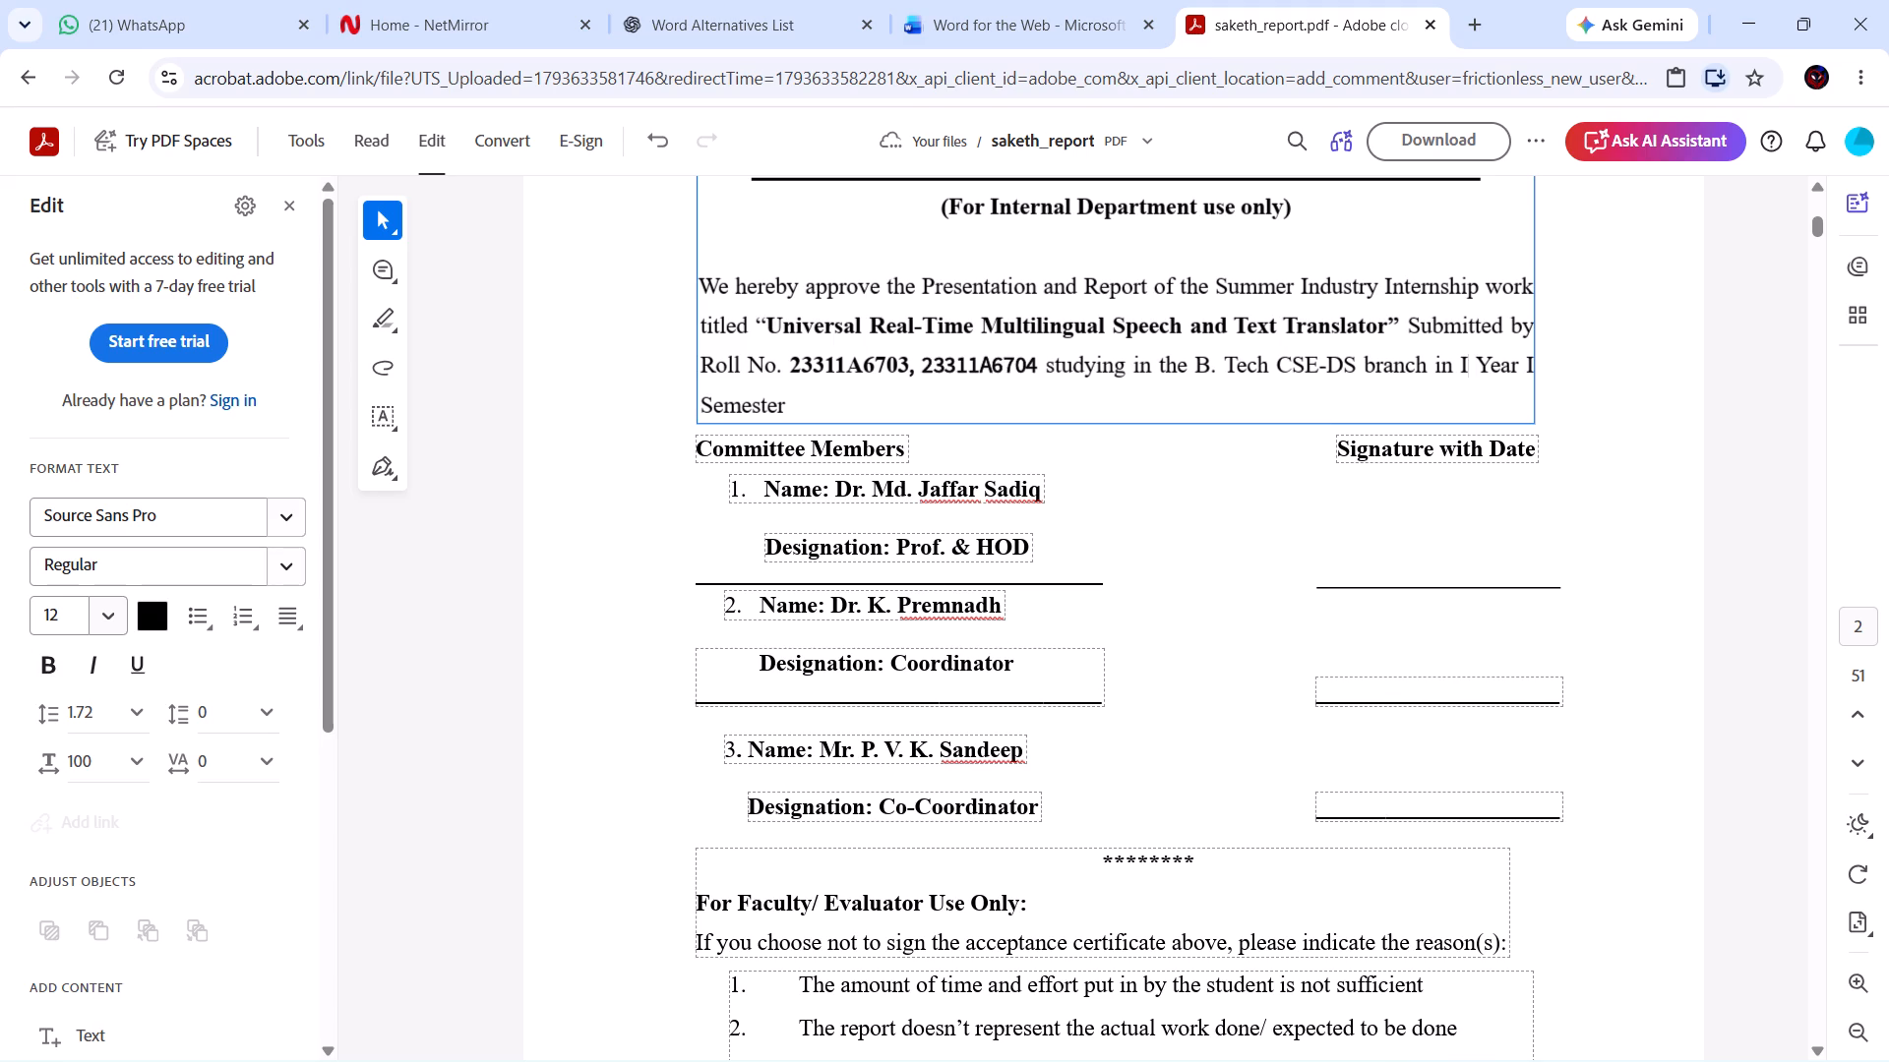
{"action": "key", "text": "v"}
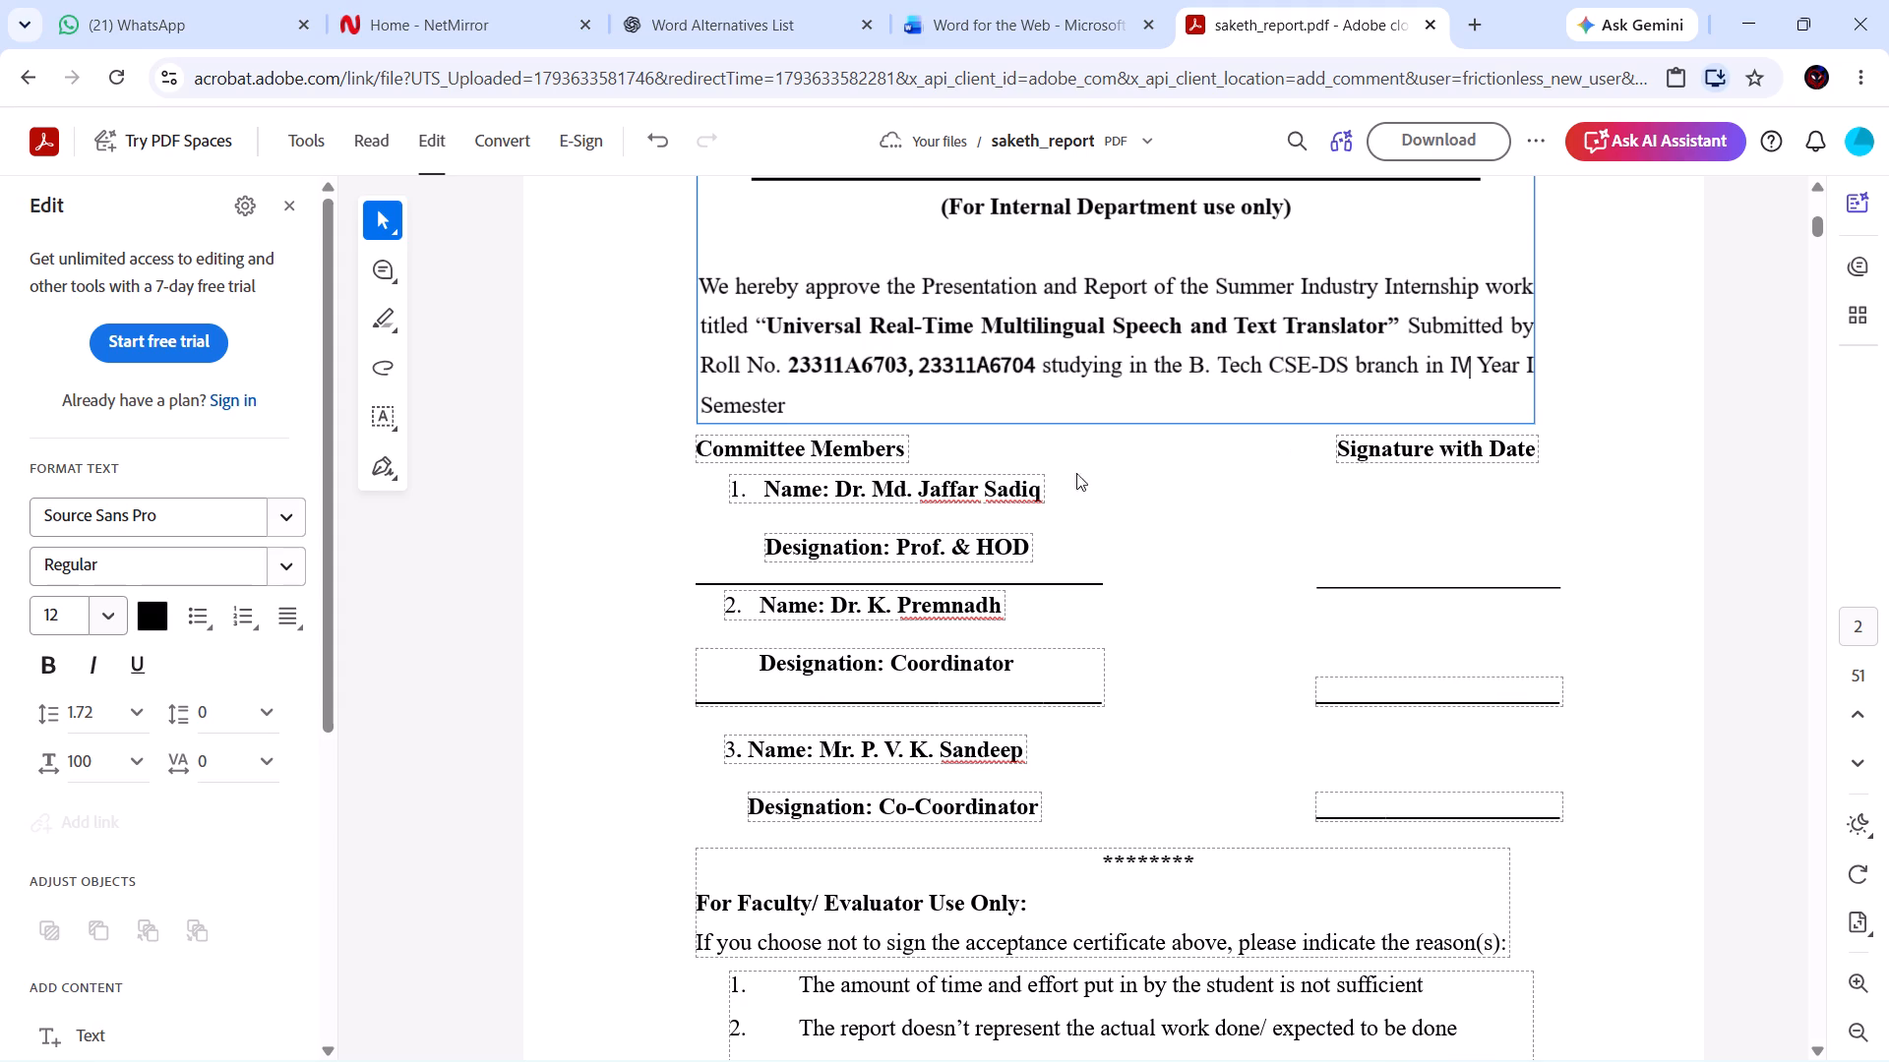
{"action": "left_click", "coordinate": [834, 415]}
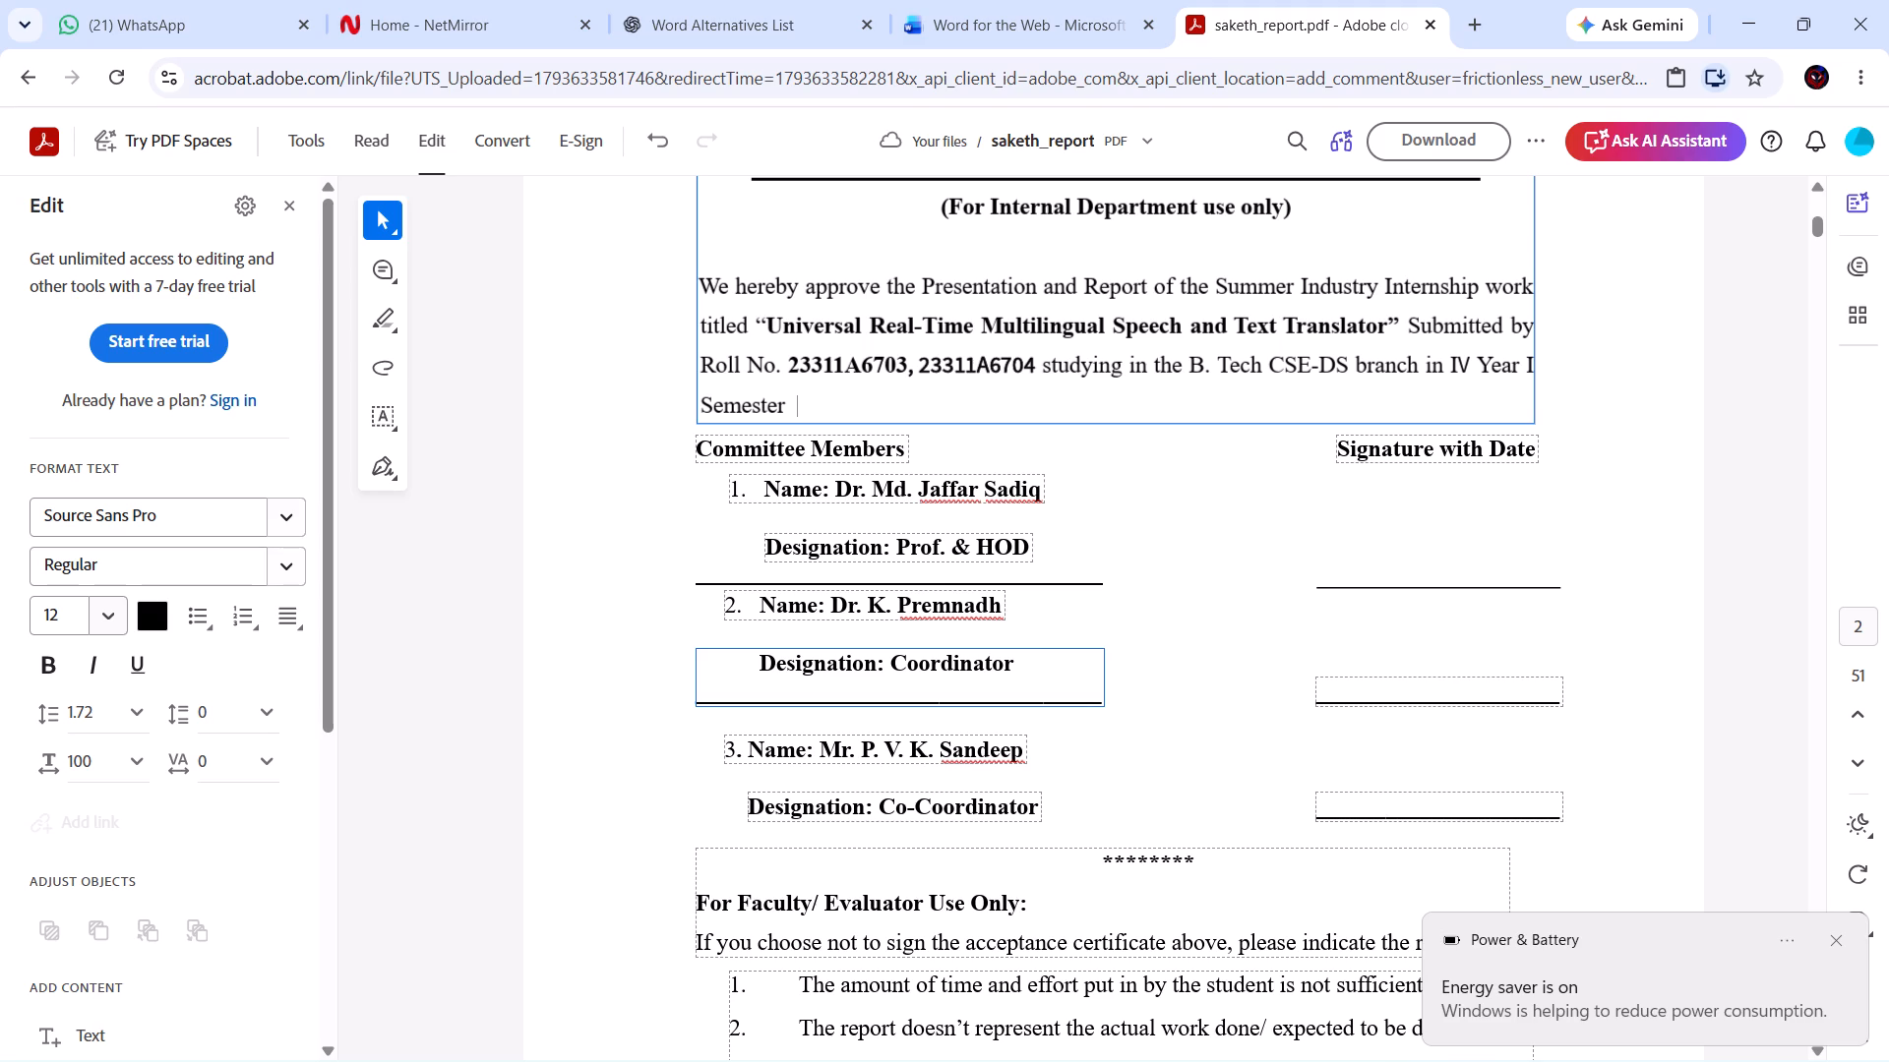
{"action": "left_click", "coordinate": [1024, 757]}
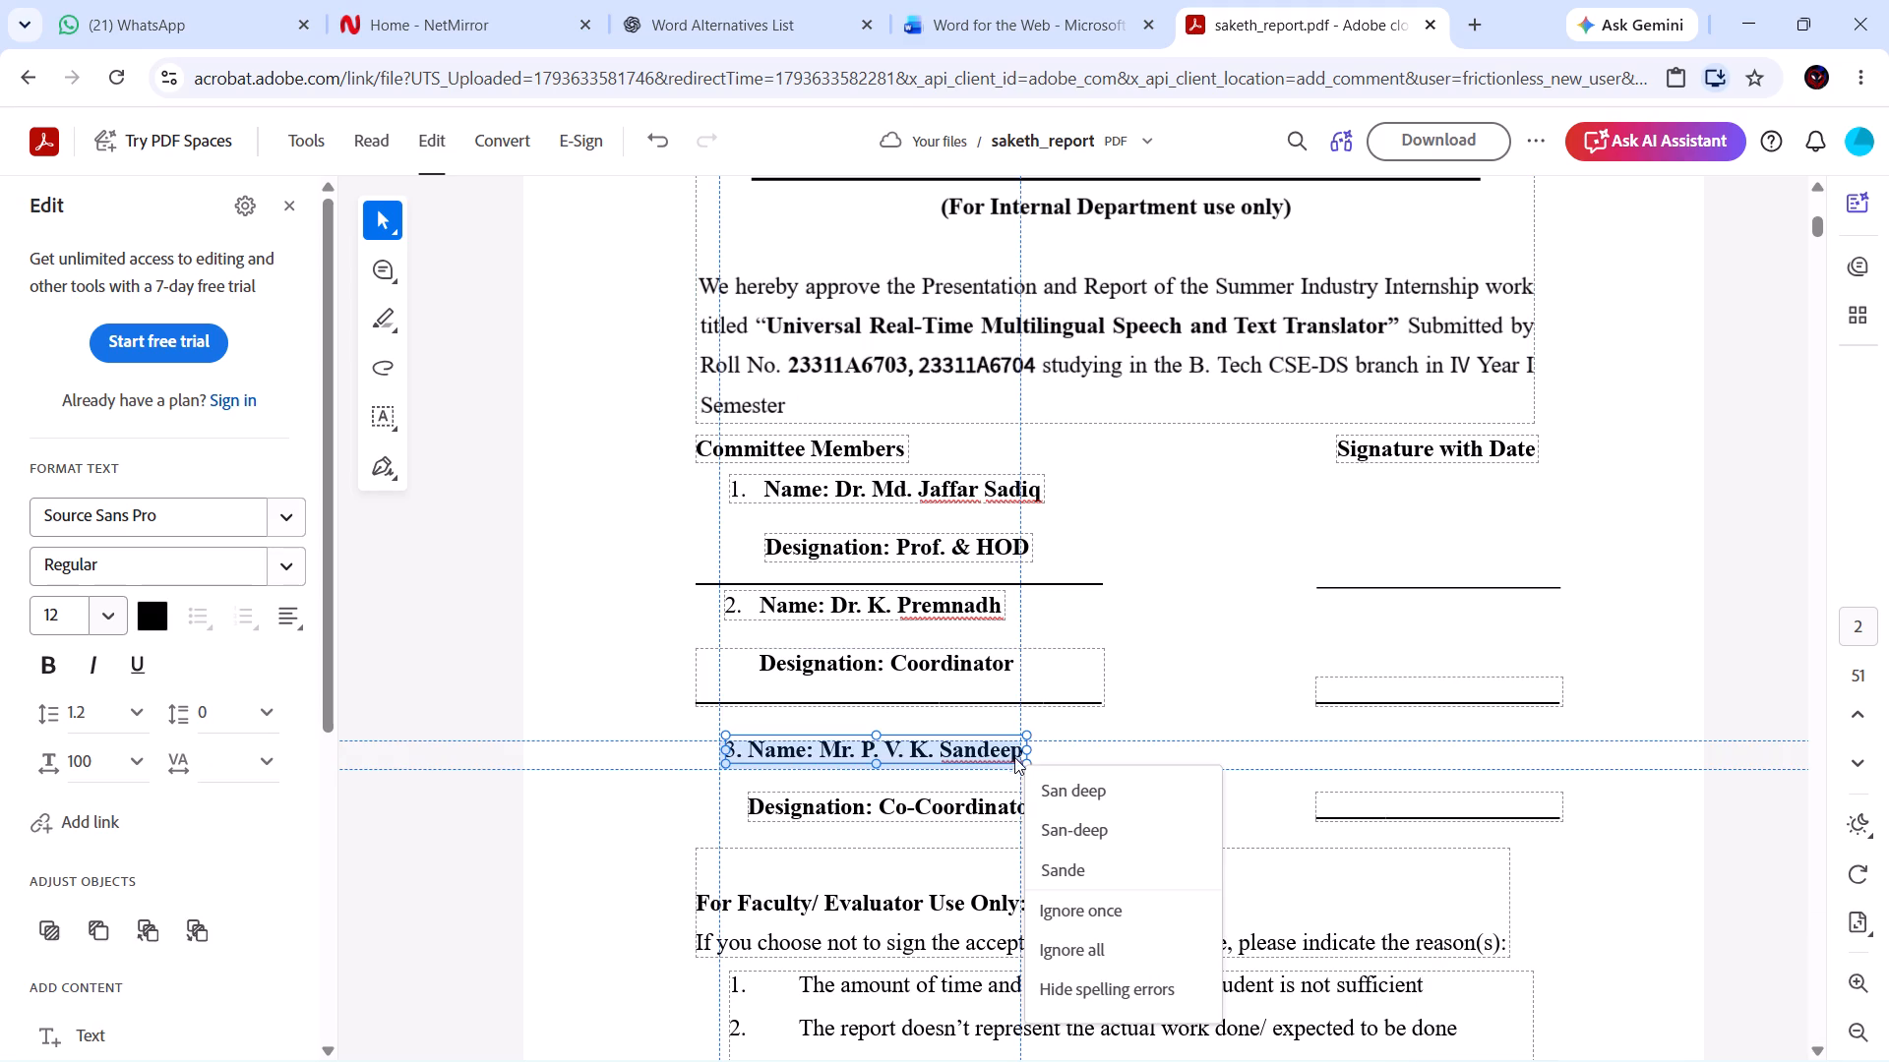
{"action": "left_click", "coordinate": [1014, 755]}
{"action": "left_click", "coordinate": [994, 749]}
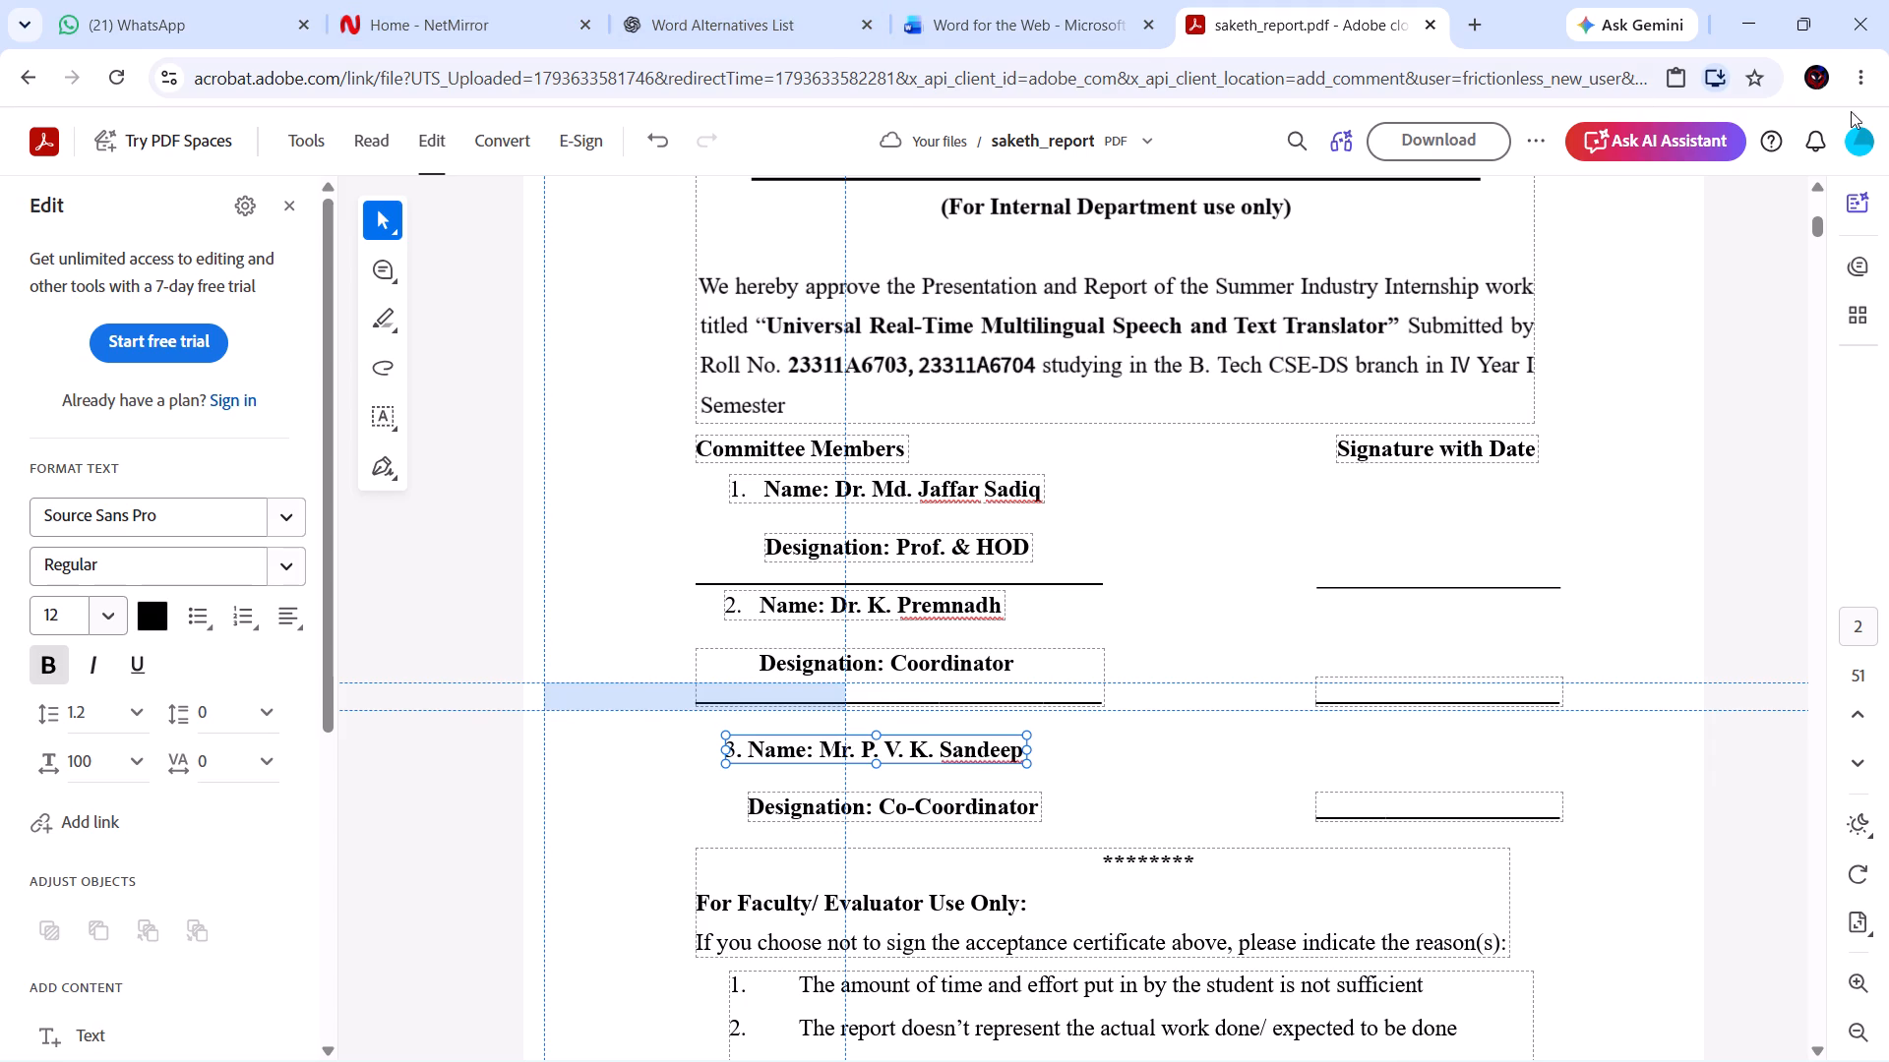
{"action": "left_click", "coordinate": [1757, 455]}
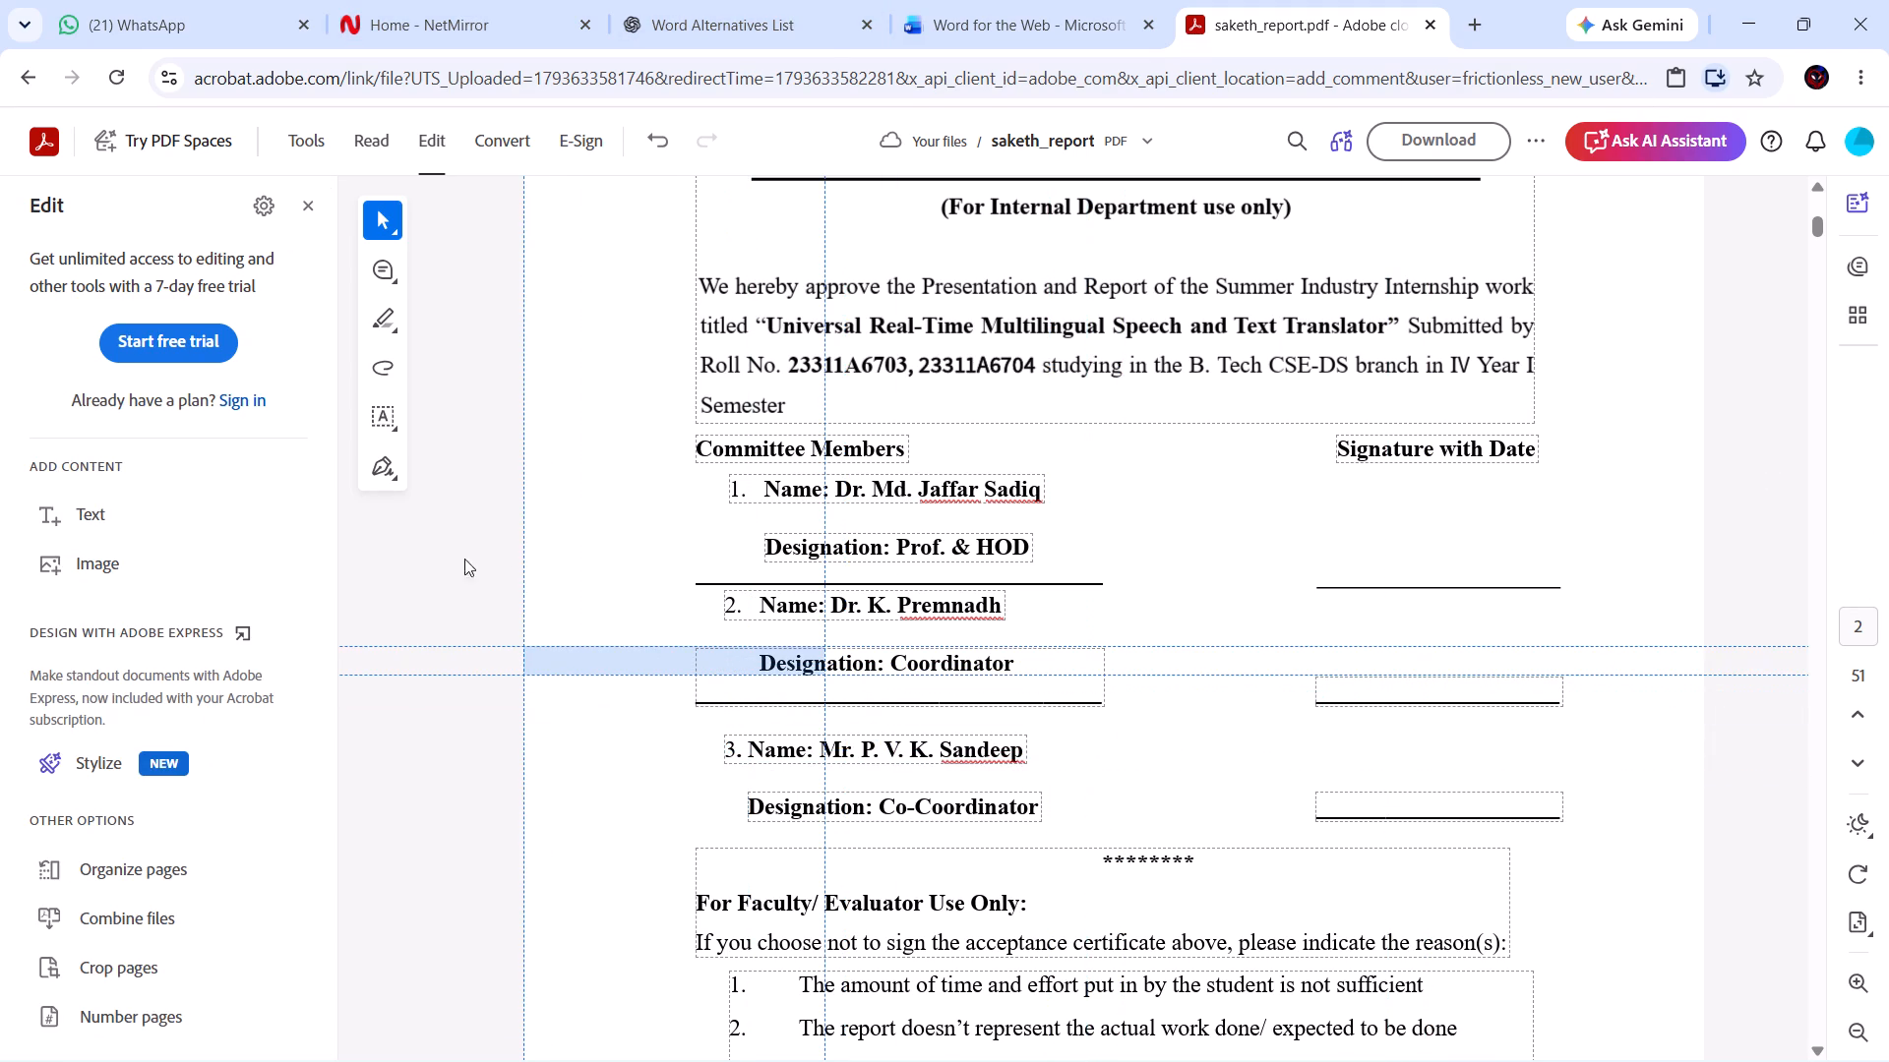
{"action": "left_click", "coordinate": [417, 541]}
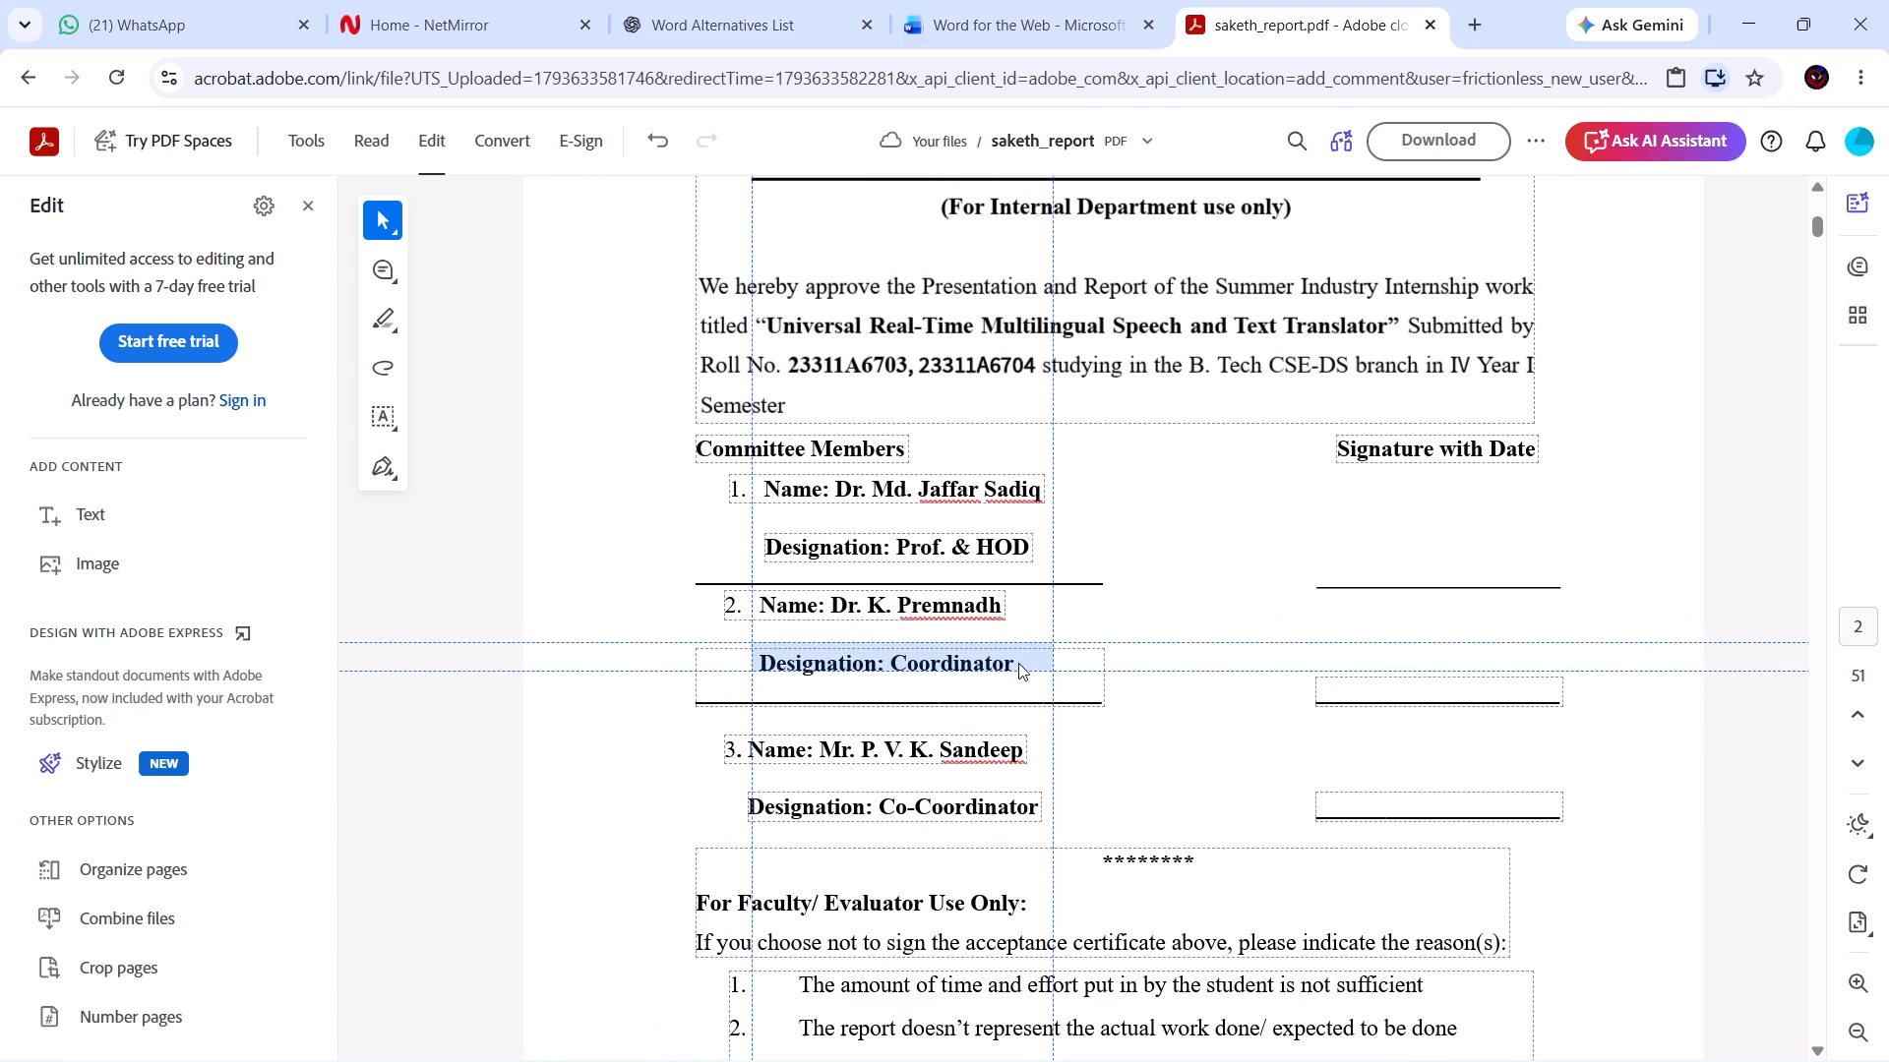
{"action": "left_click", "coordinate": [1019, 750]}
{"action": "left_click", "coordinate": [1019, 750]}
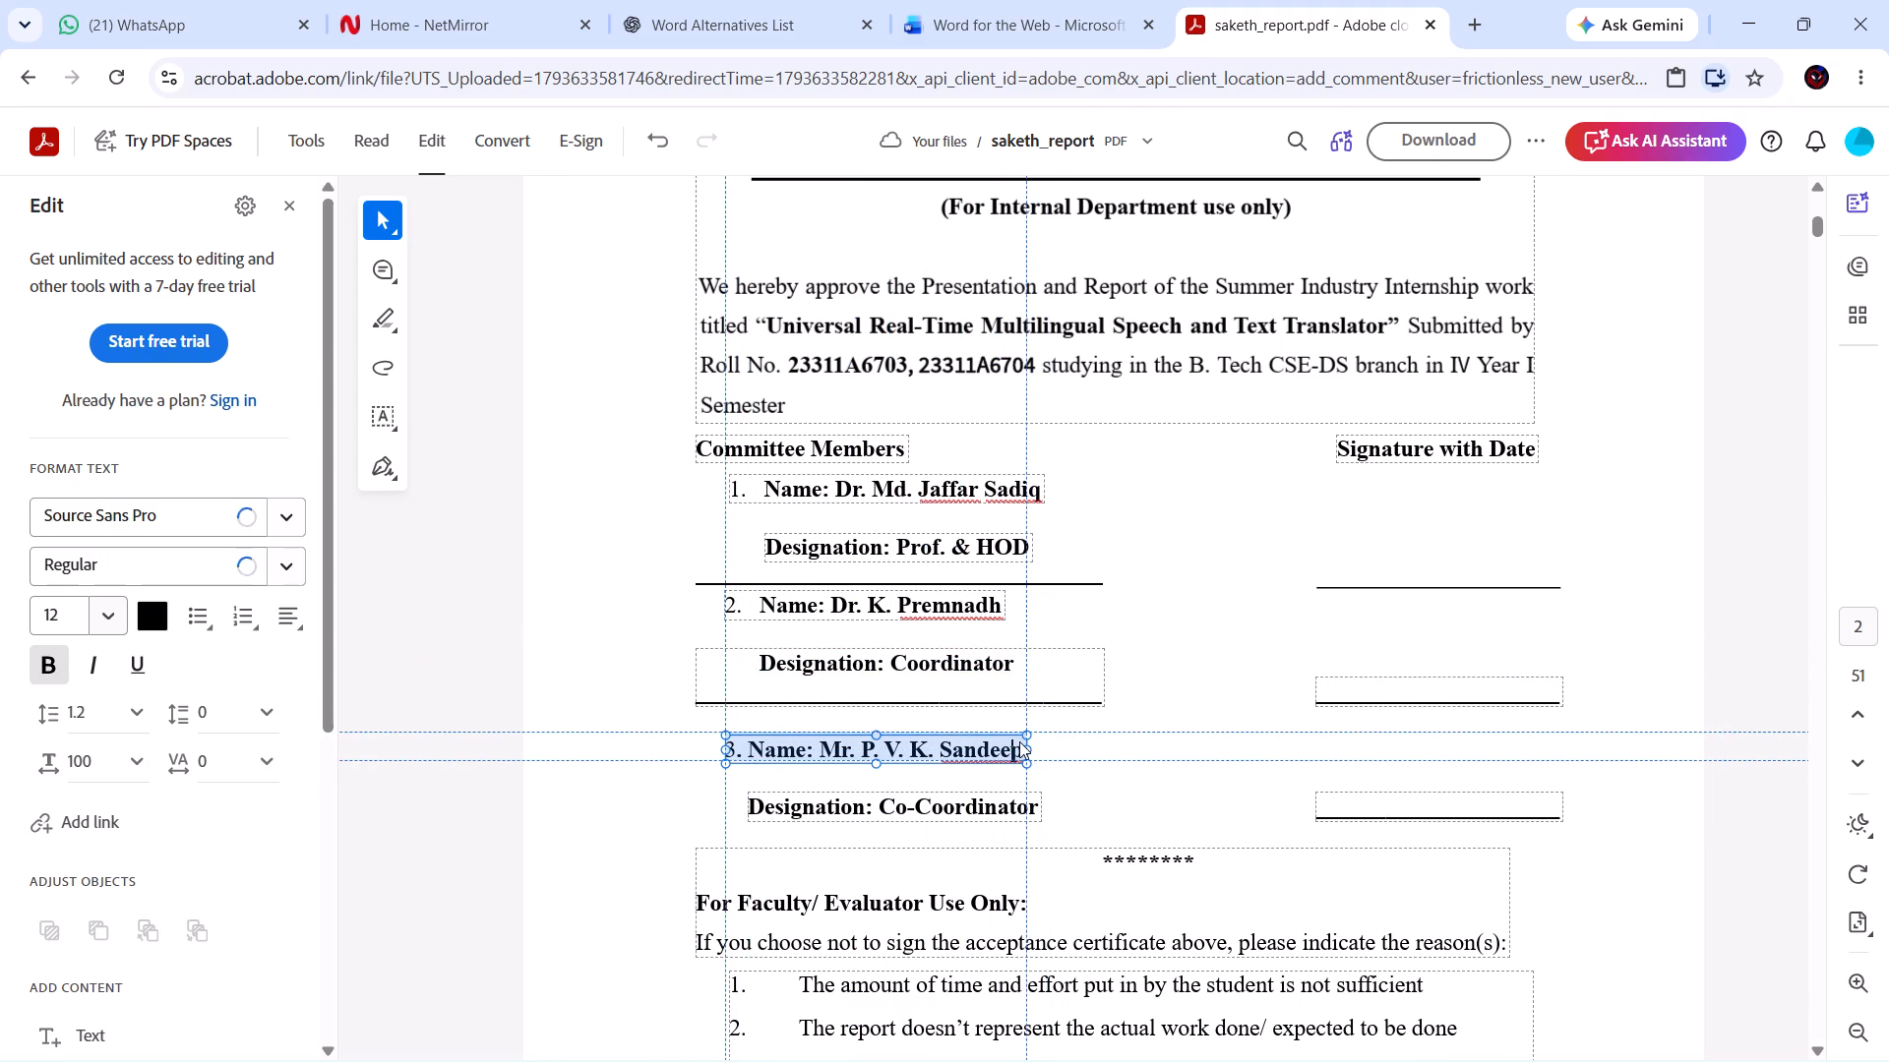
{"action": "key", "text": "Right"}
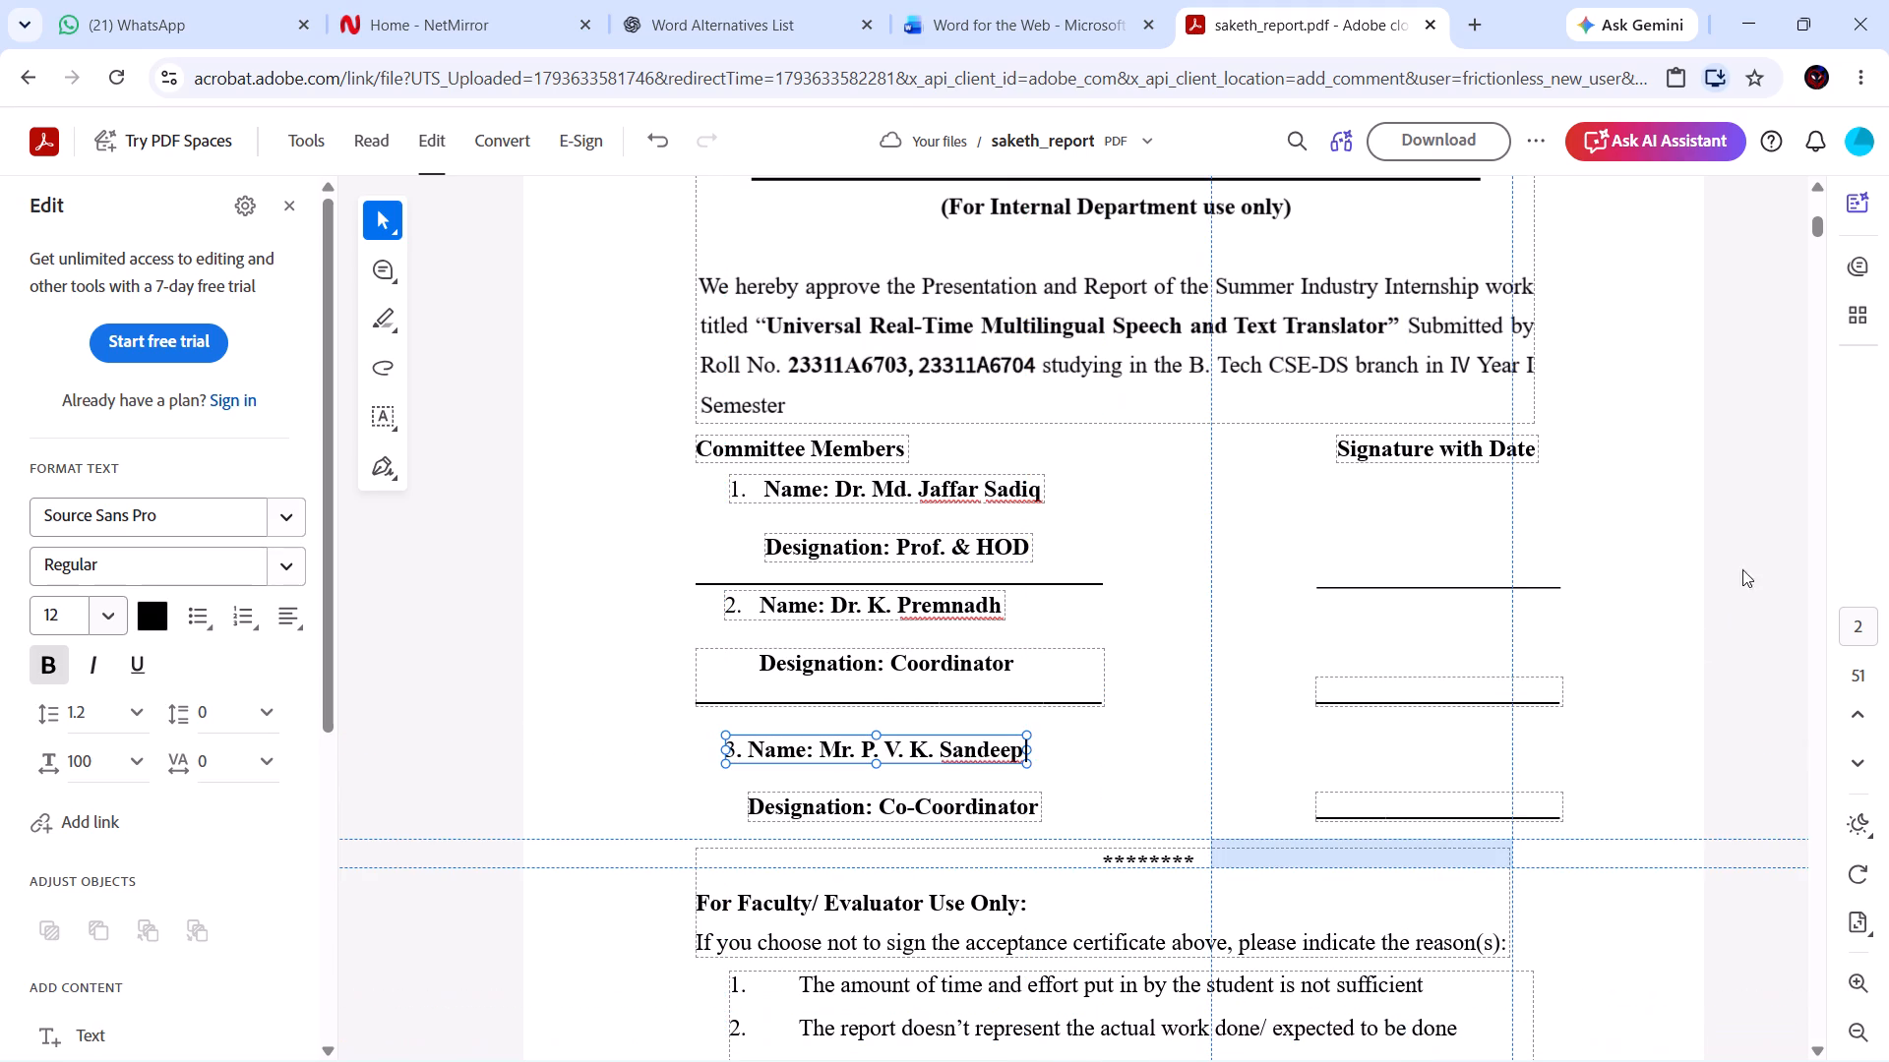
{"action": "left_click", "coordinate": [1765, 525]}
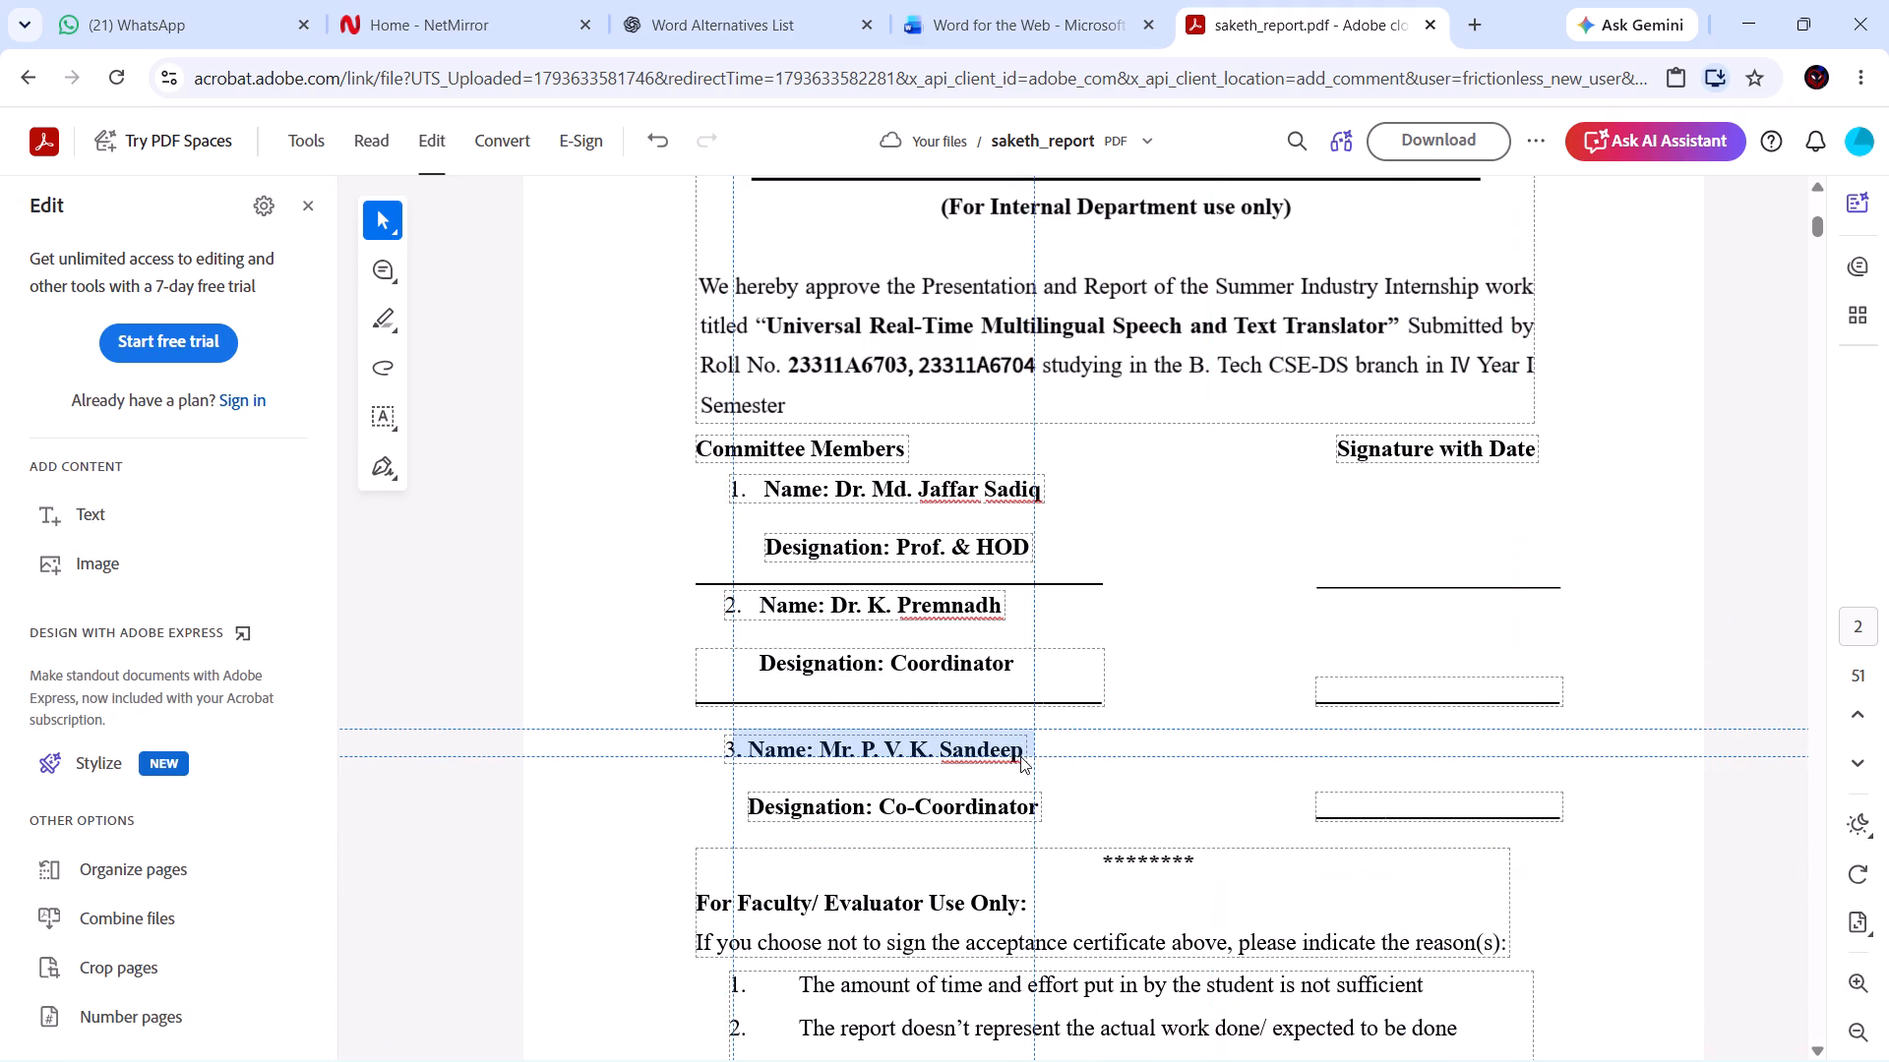
Delete the third committee member's title and name, keeping only the "3. Name:" label.
{"action": "left_click", "coordinate": [1017, 751]}
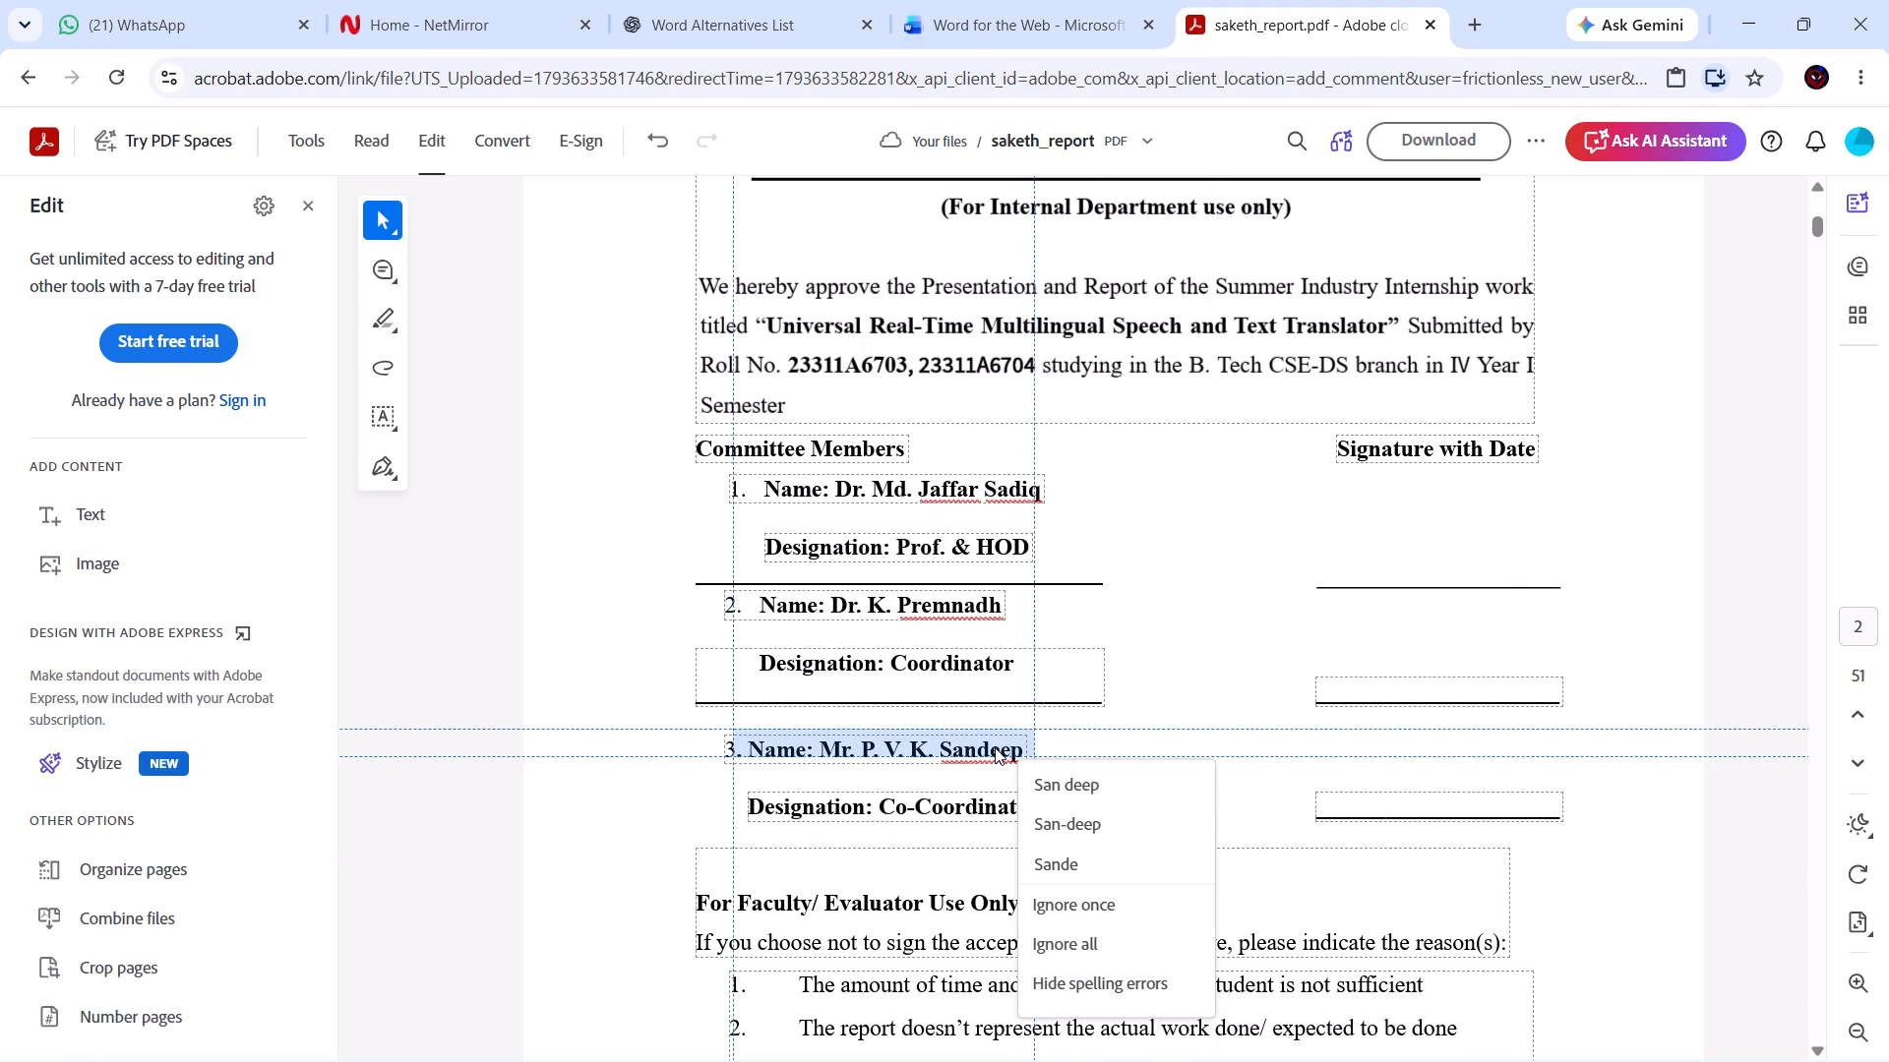
{"action": "left_click", "coordinate": [995, 747]}
{"action": "double_click", "coordinate": [995, 747]}
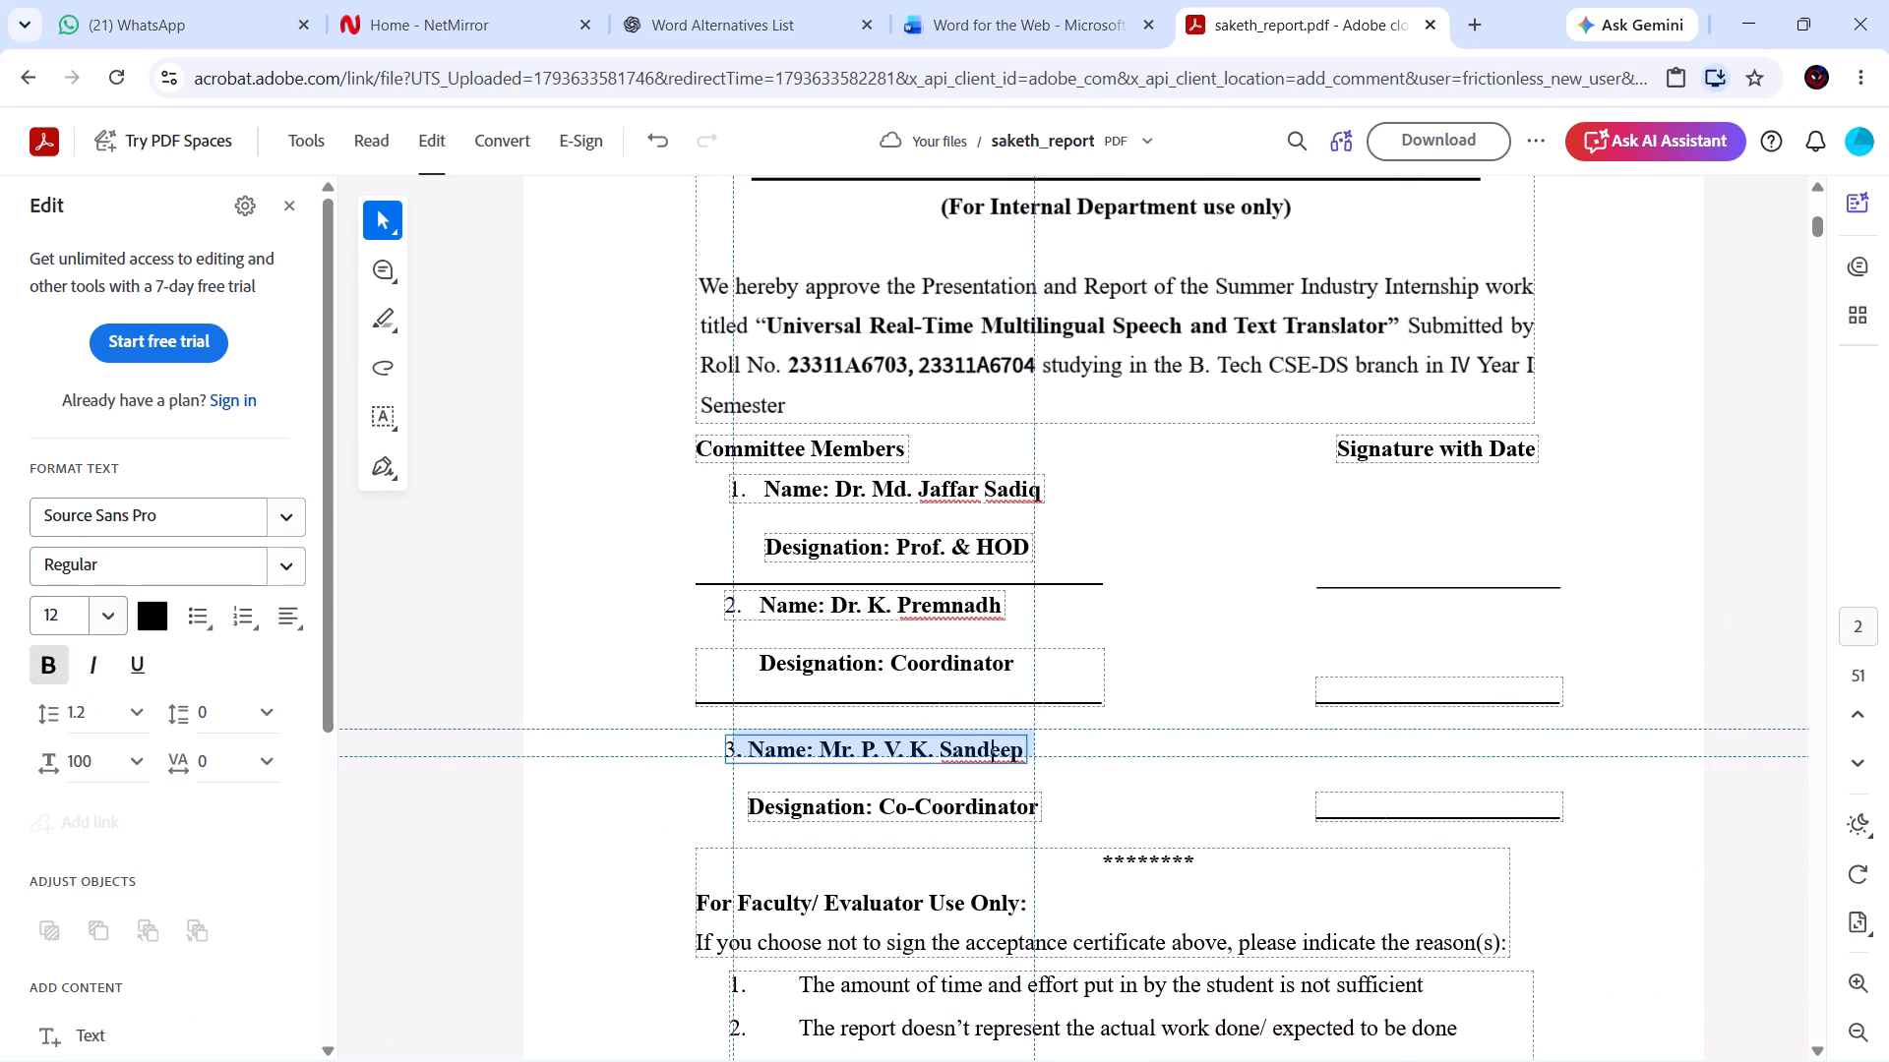
{"action": "key", "text": "Right"}
{"action": "key", "text": "Right"}
{"action": "key", "text": "Right"}
{"action": "key", "text": "BackSpace"}
{"action": "key", "text": "BackSpace"}
{"action": "key", "text": "BackSpace"}
{"action": "key", "text": "BackSpace"}
{"action": "key", "text": "BackSpace"}
{"action": "key", "text": "BackSpace"}
{"action": "key", "text": "BackSpace"}
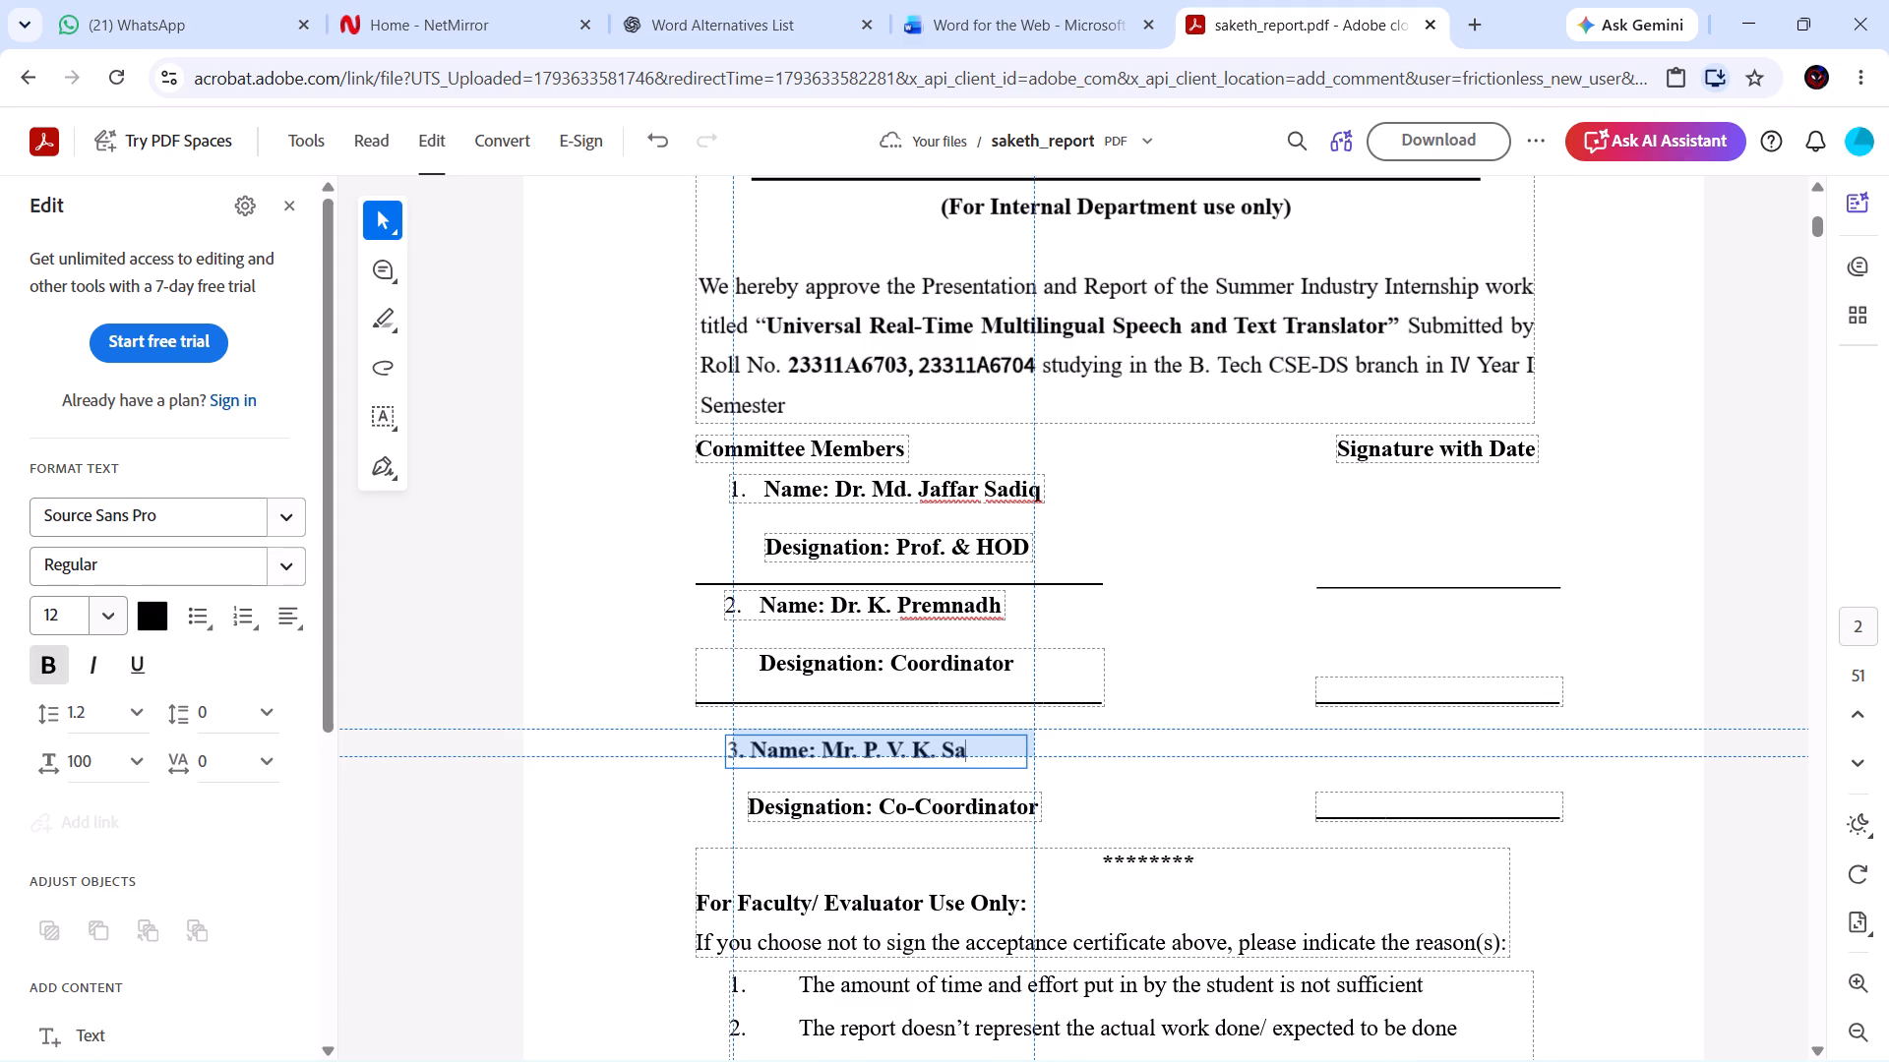
{"action": "key", "text": "BackSpace"}
{"action": "key", "text": "BackSpace"}
{"action": "key", "text": "BackSpace"}
{"action": "key", "text": "BackSpace"}
{"action": "key", "text": "BackSpace"}
{"action": "key", "text": "BackSpace"}
{"action": "key", "text": "BackSpace"}
{"action": "key", "text": "BackSpace"}
{"action": "key", "text": "BackSpace"}
{"action": "key", "text": "BackSpace"}
{"action": "key", "text": "BackSpace"}
{"action": "key", "text": "BackSpace"}
{"action": "key", "text": "BackSpace"}
{"action": "key", "text": "BackSpace"}
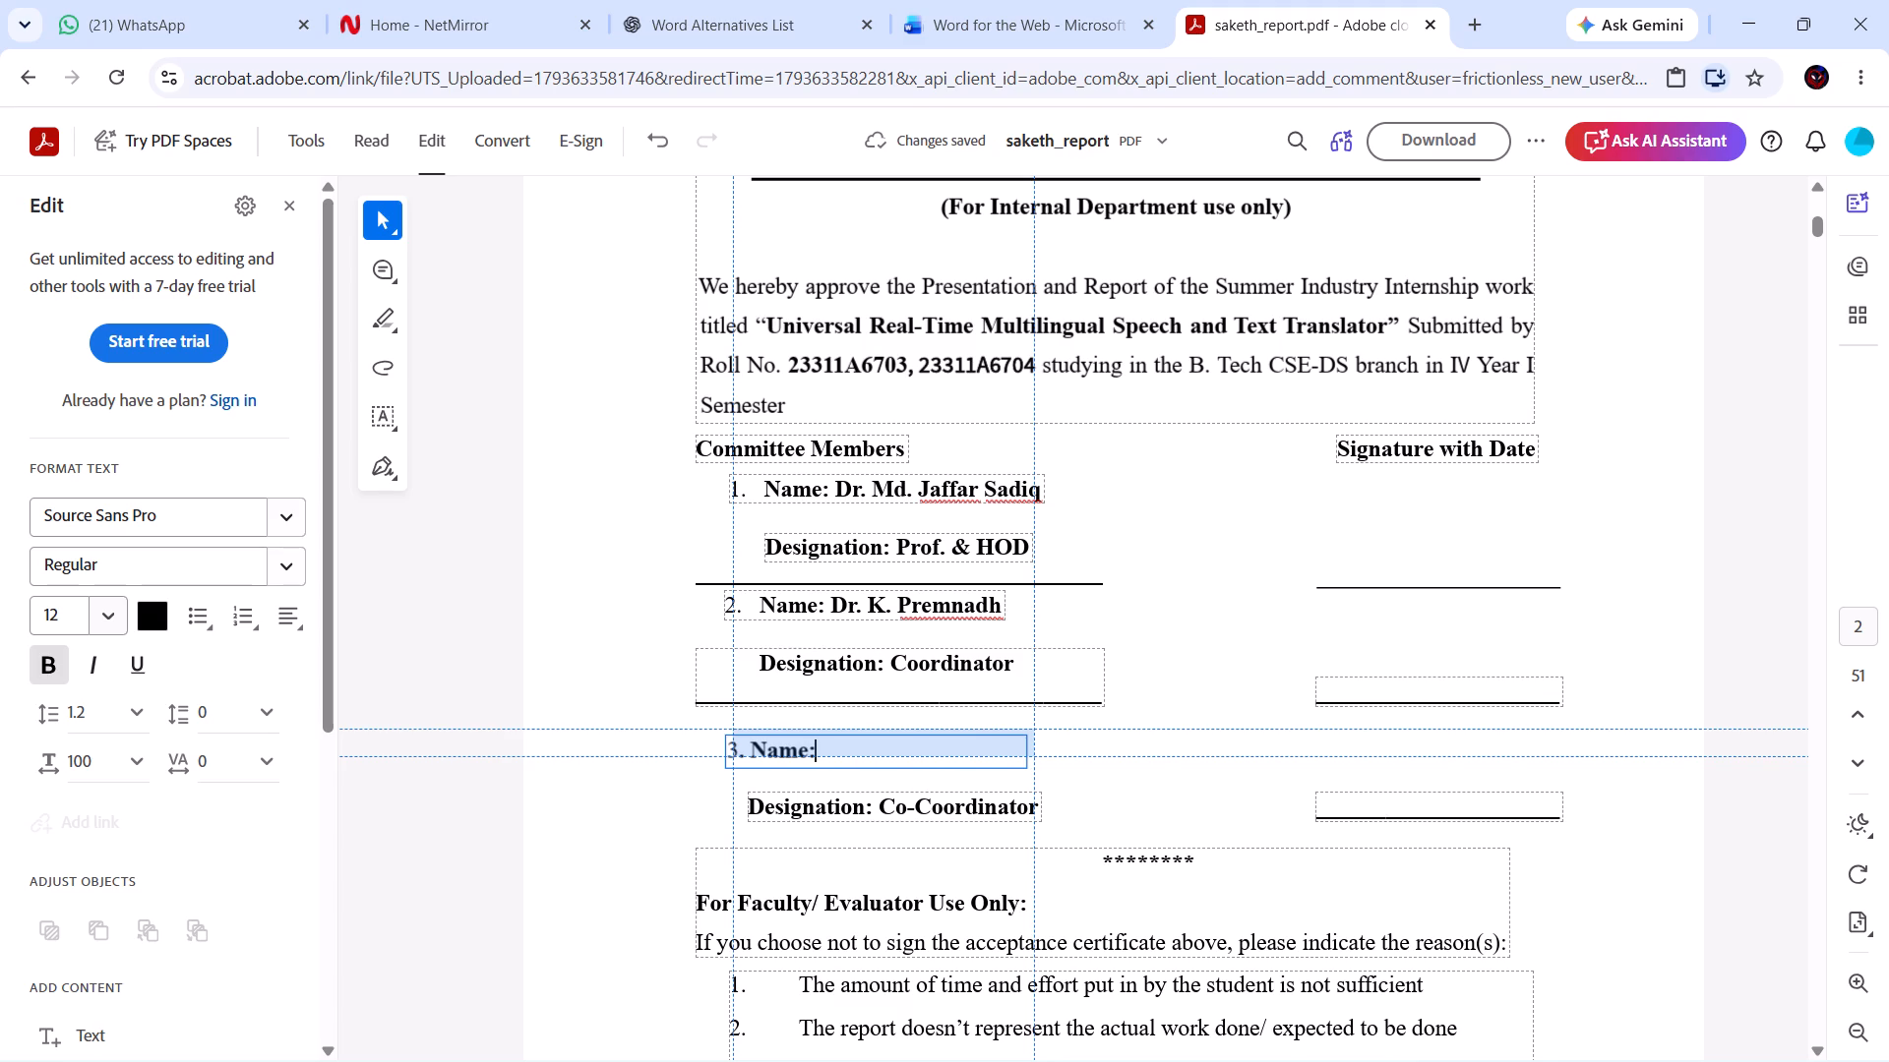
Delete the second committee member's entry on page 2, including the name, the Coordinator designation and the line beneath it.
{"action": "left_click", "coordinate": [1113, 698]}
{"action": "left_click", "coordinate": [1083, 690]}
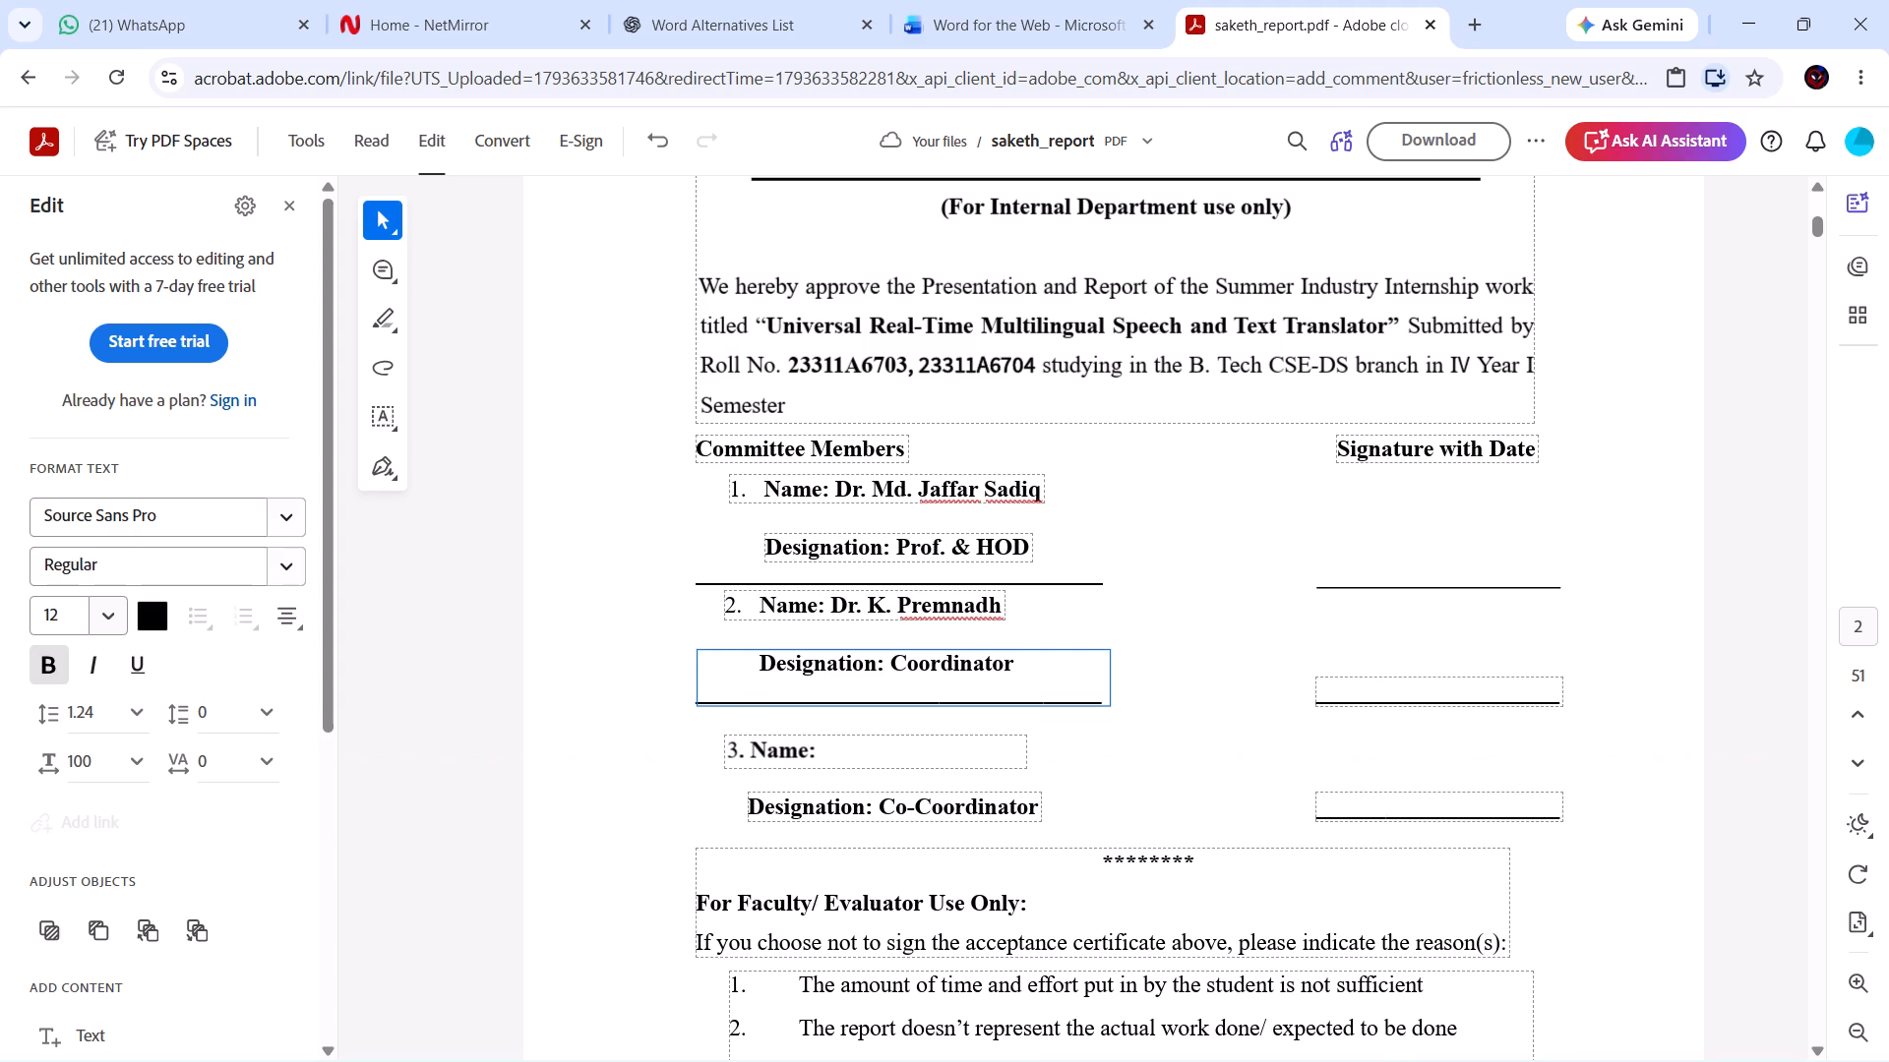
{"action": "left_click_drag", "start_coordinate": [1104, 699], "coordinate": [1053, 694]}
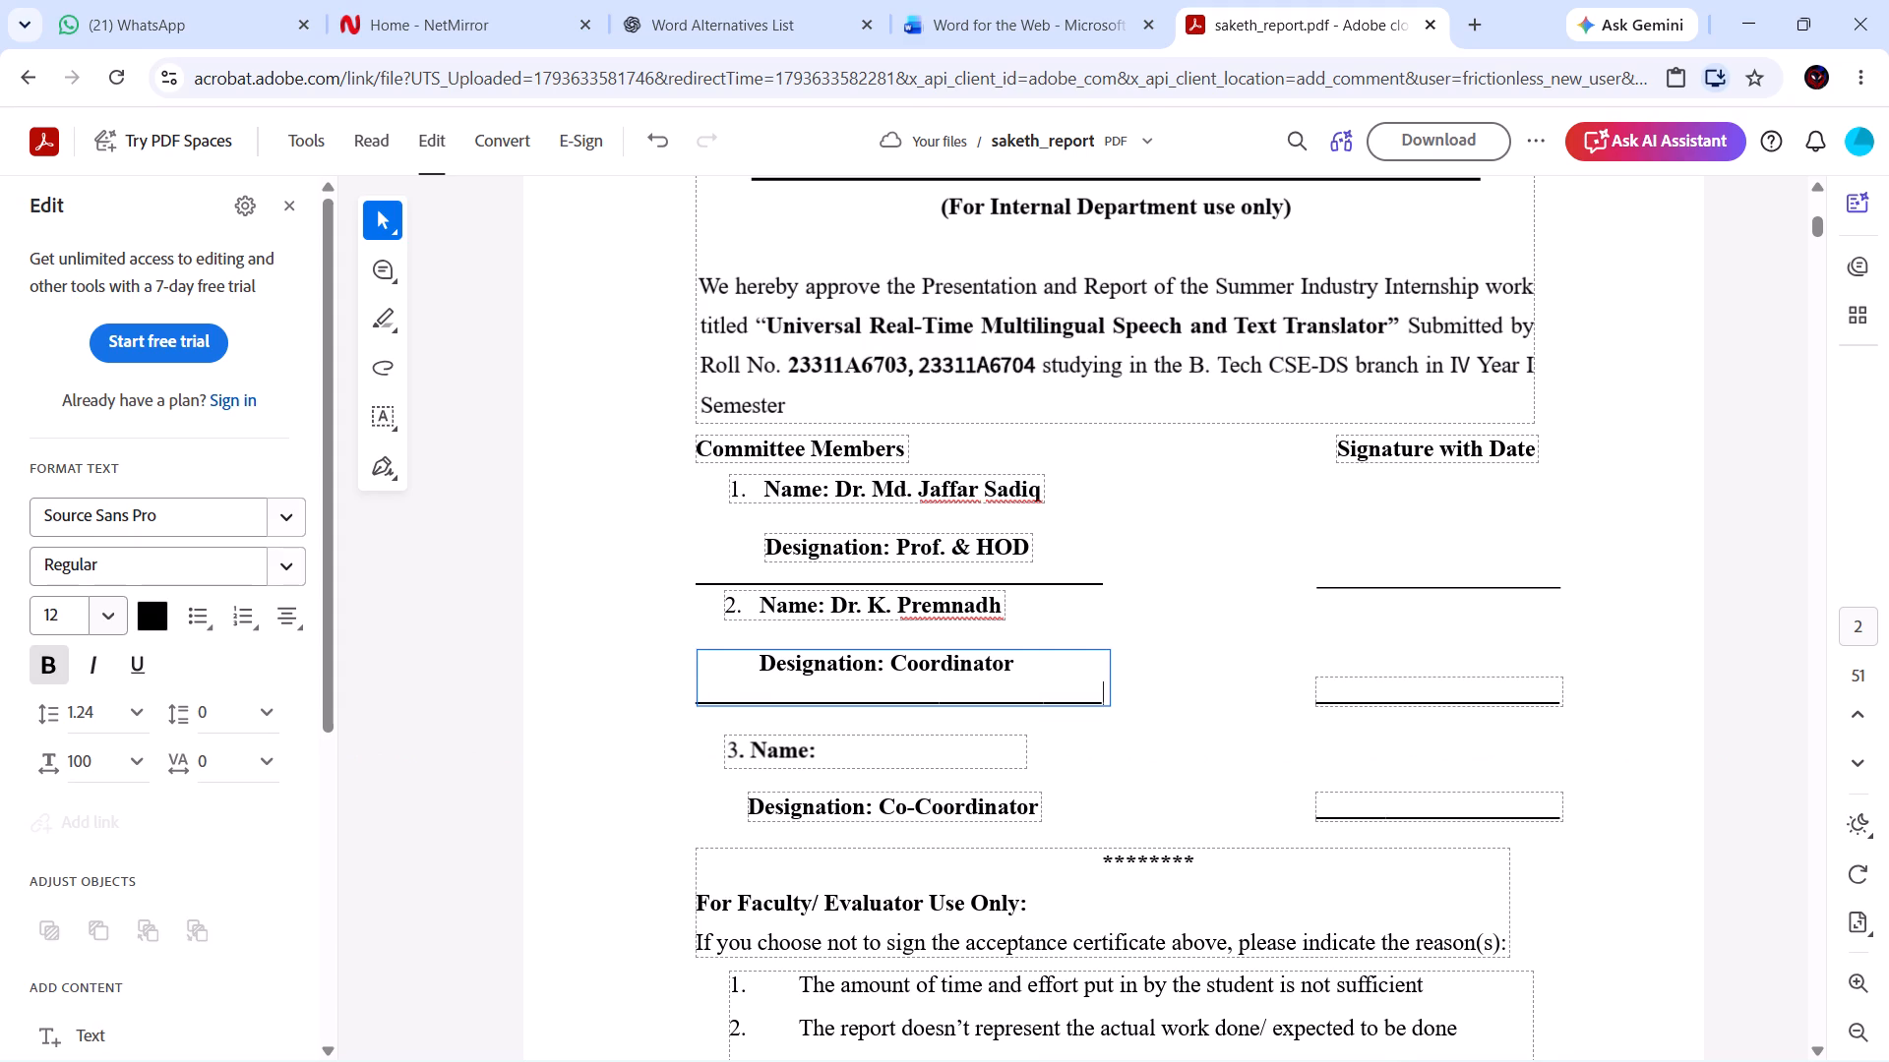
{"action": "left_click_drag", "start_coordinate": [1053, 694], "coordinate": [681, 614]}
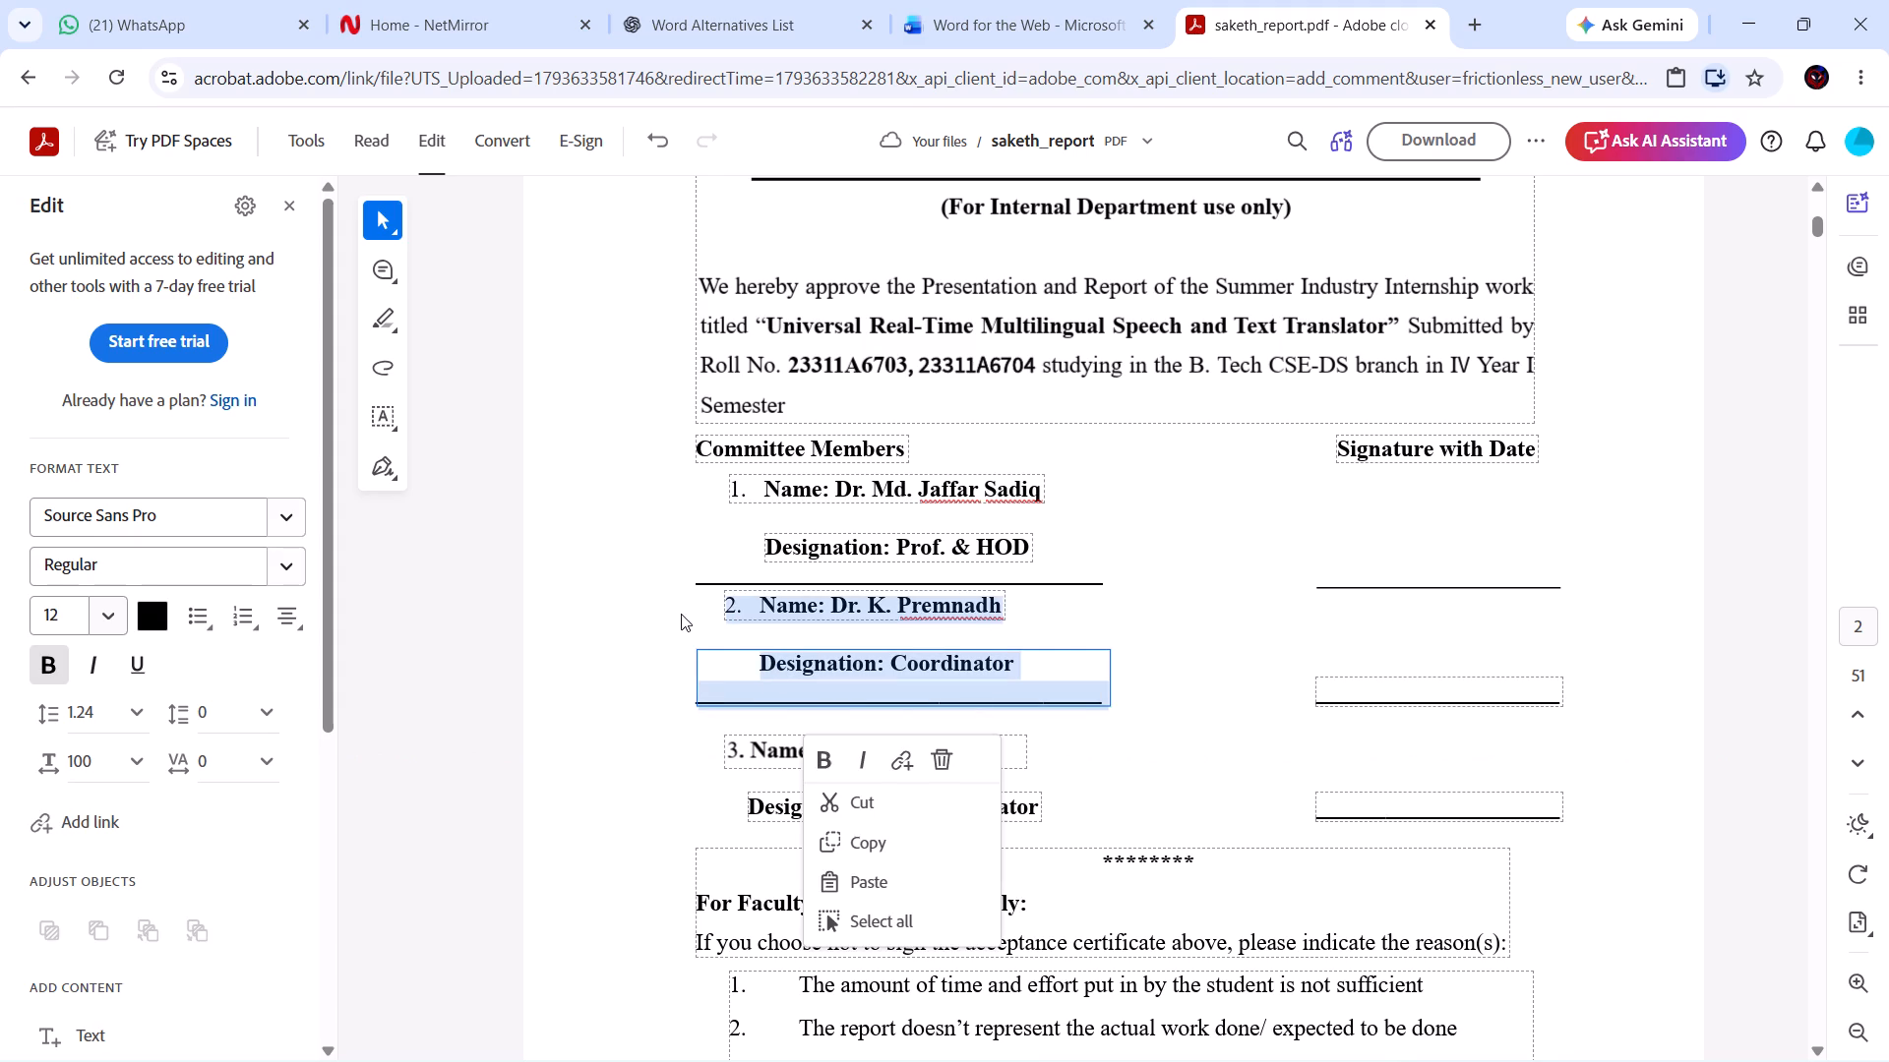
{"action": "key", "text": "BackSpace"}
{"action": "key", "text": "Down"}
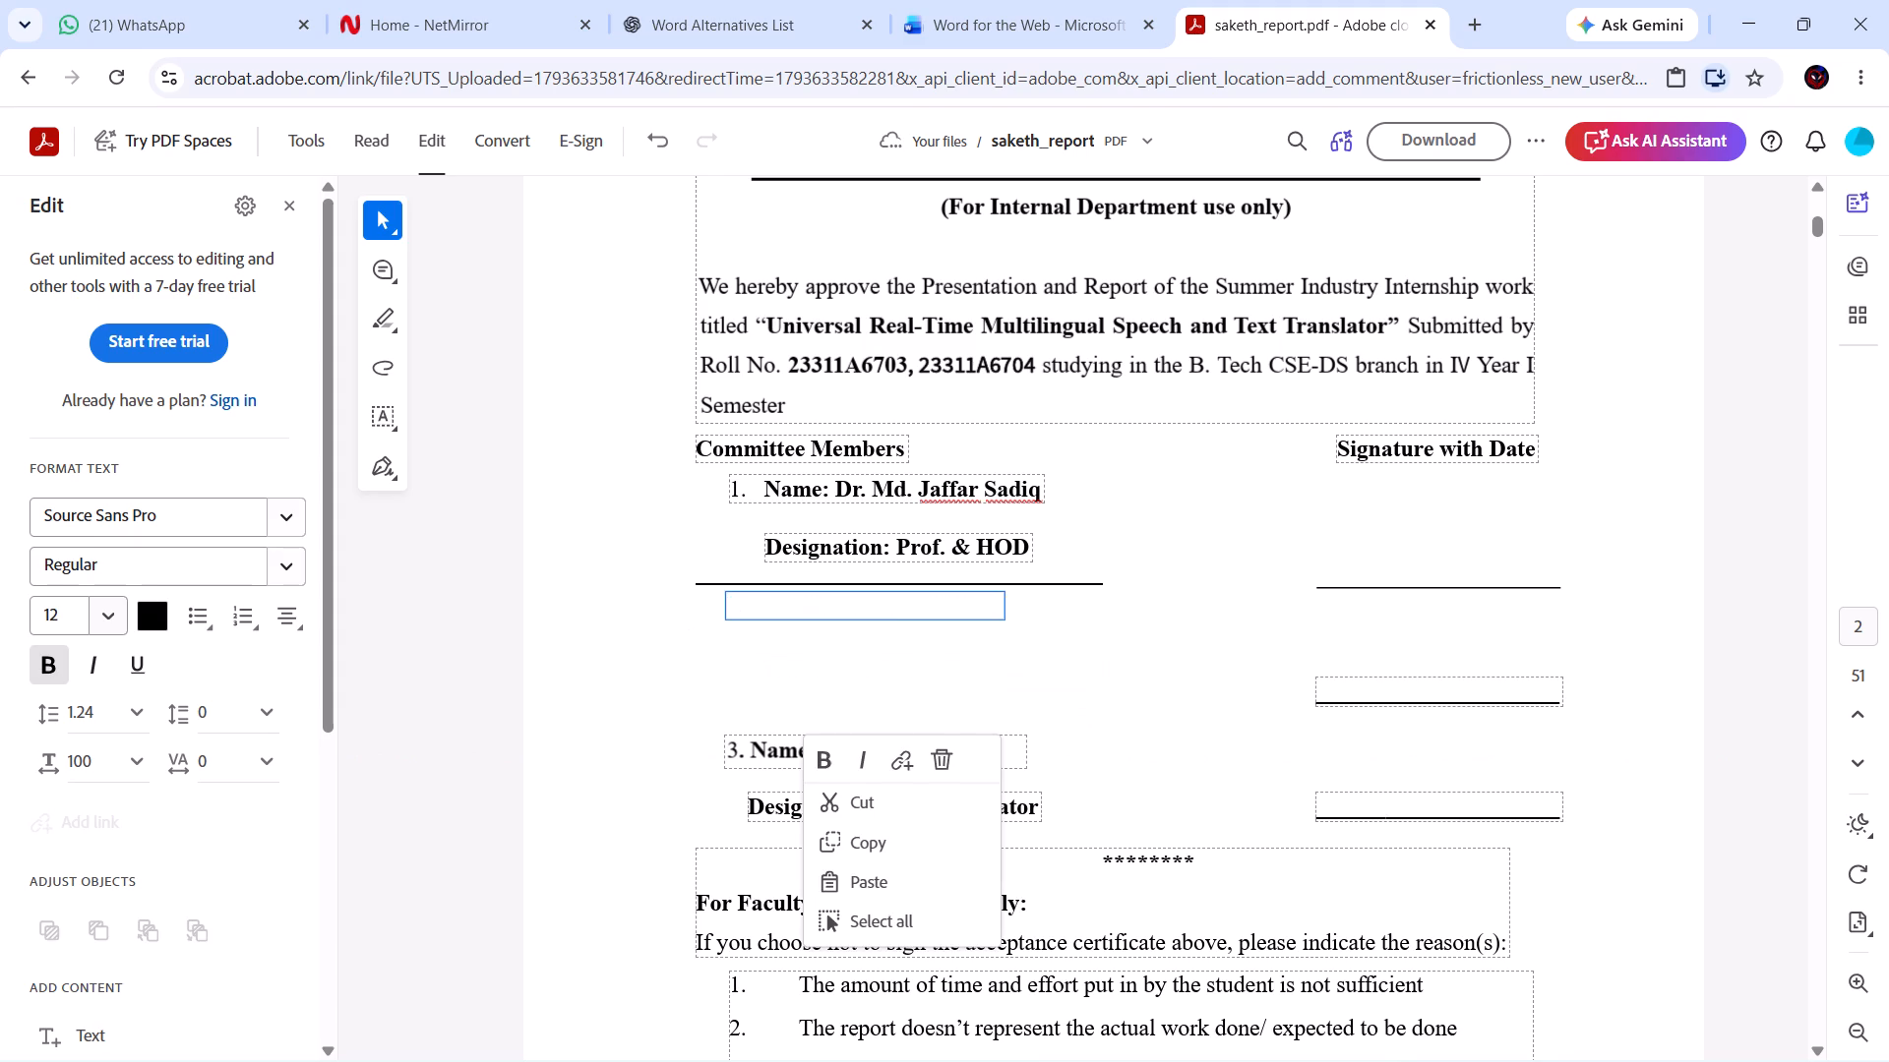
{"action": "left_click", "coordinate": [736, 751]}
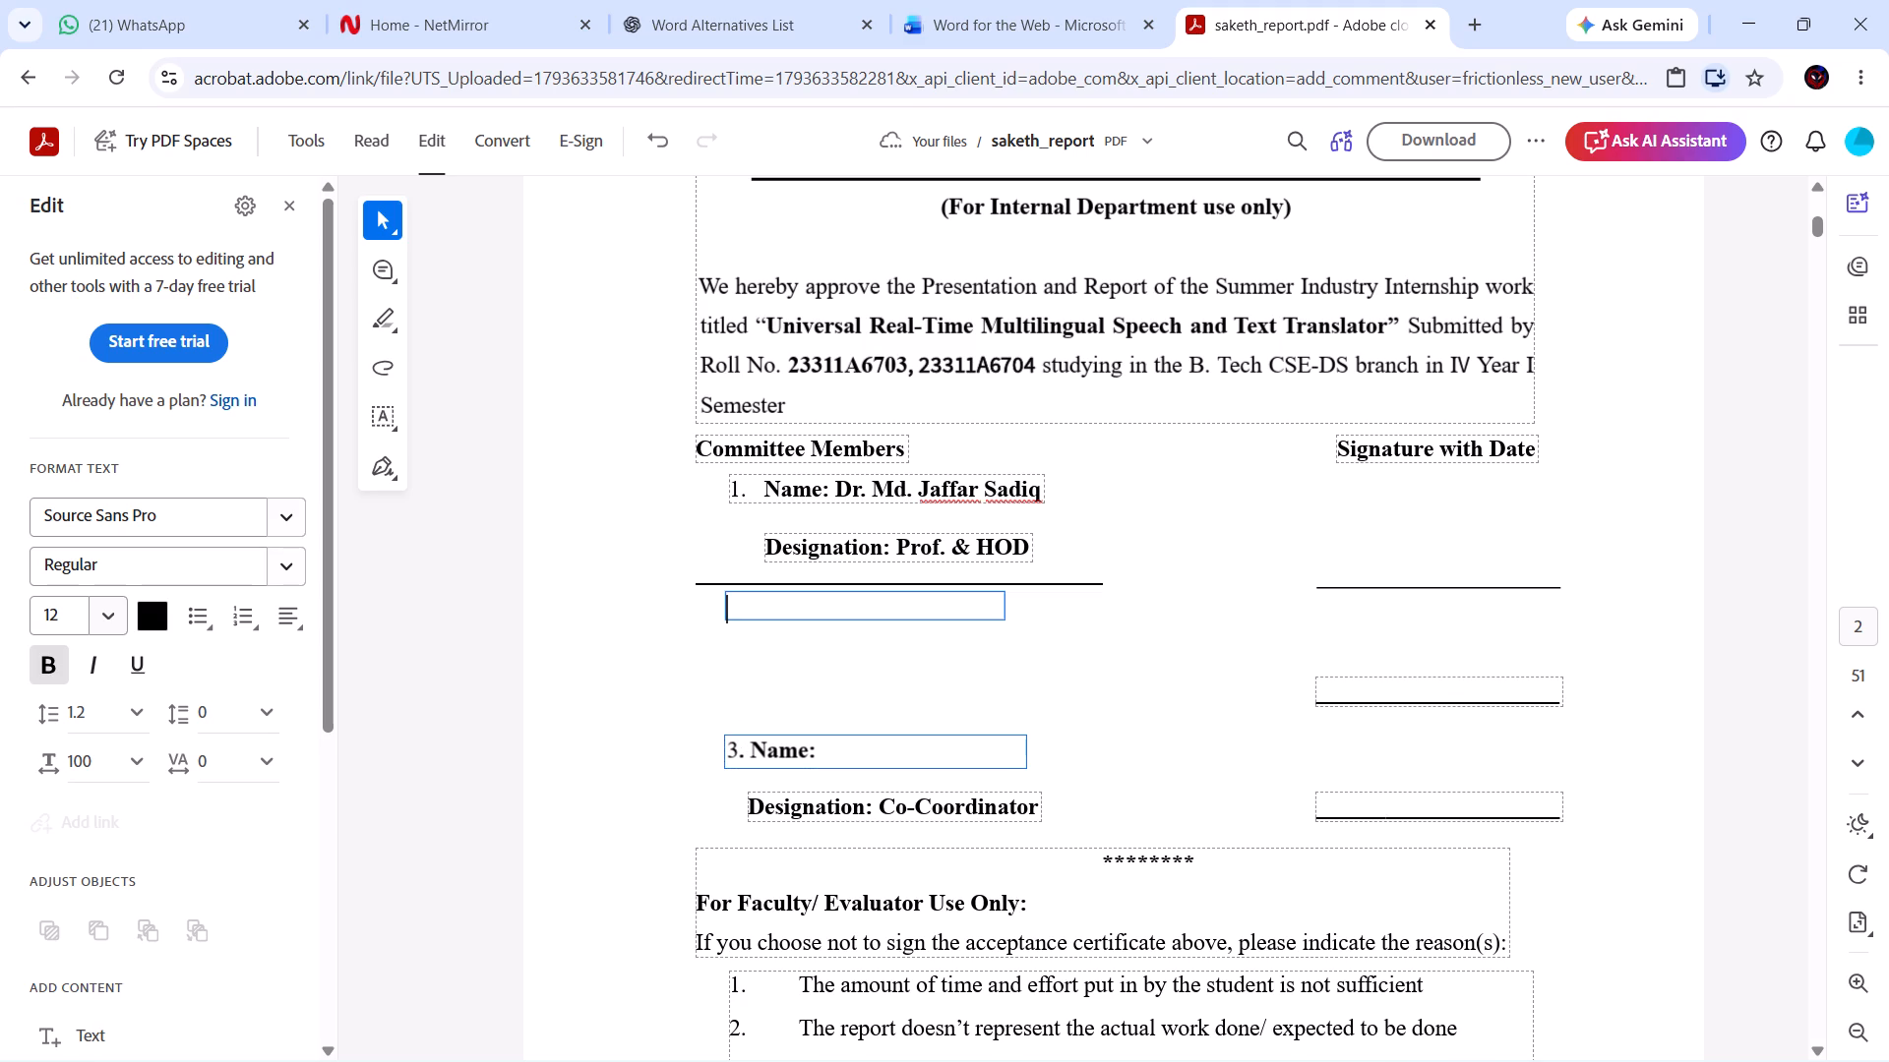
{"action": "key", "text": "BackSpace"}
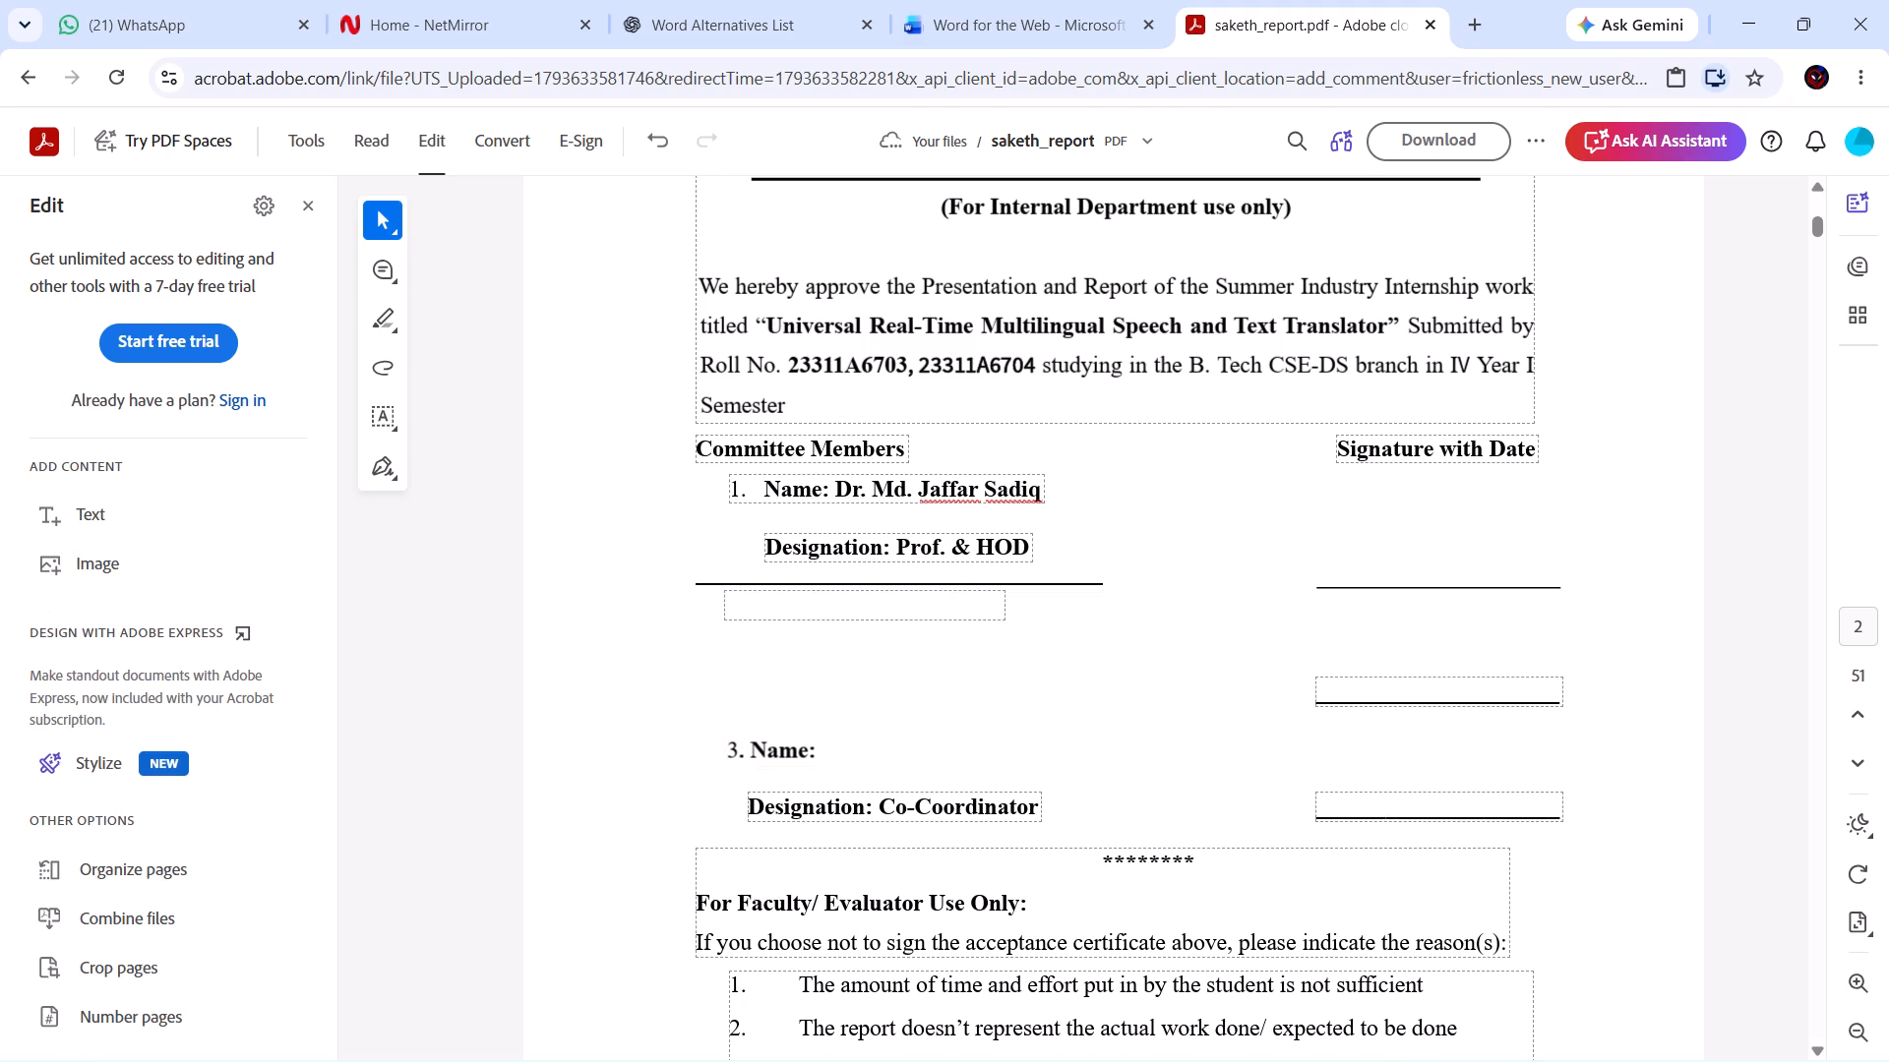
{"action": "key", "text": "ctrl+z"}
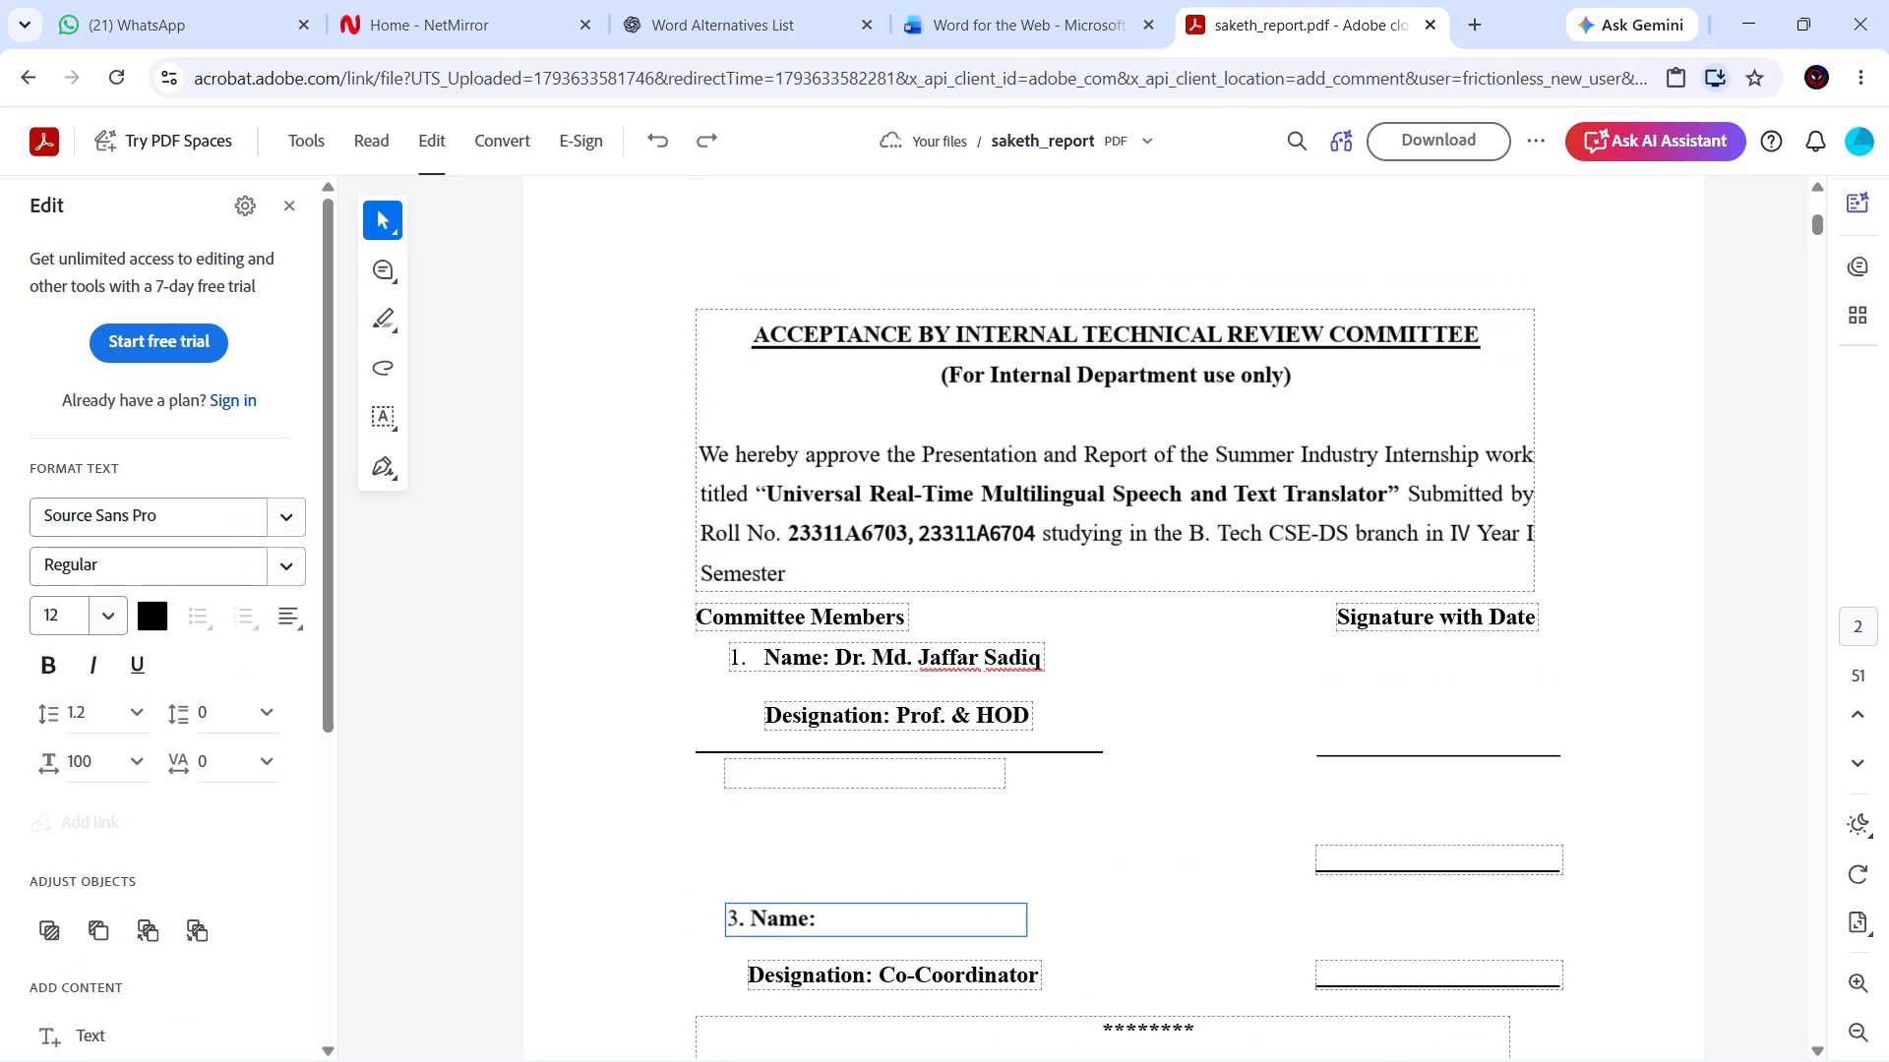
Renumber the "3. Name:" label above the Co-Coordinator designation as "2.".
{"action": "scroll", "coordinate": [736, 751], "scroll_direction": "down", "scroll_amount": 3}
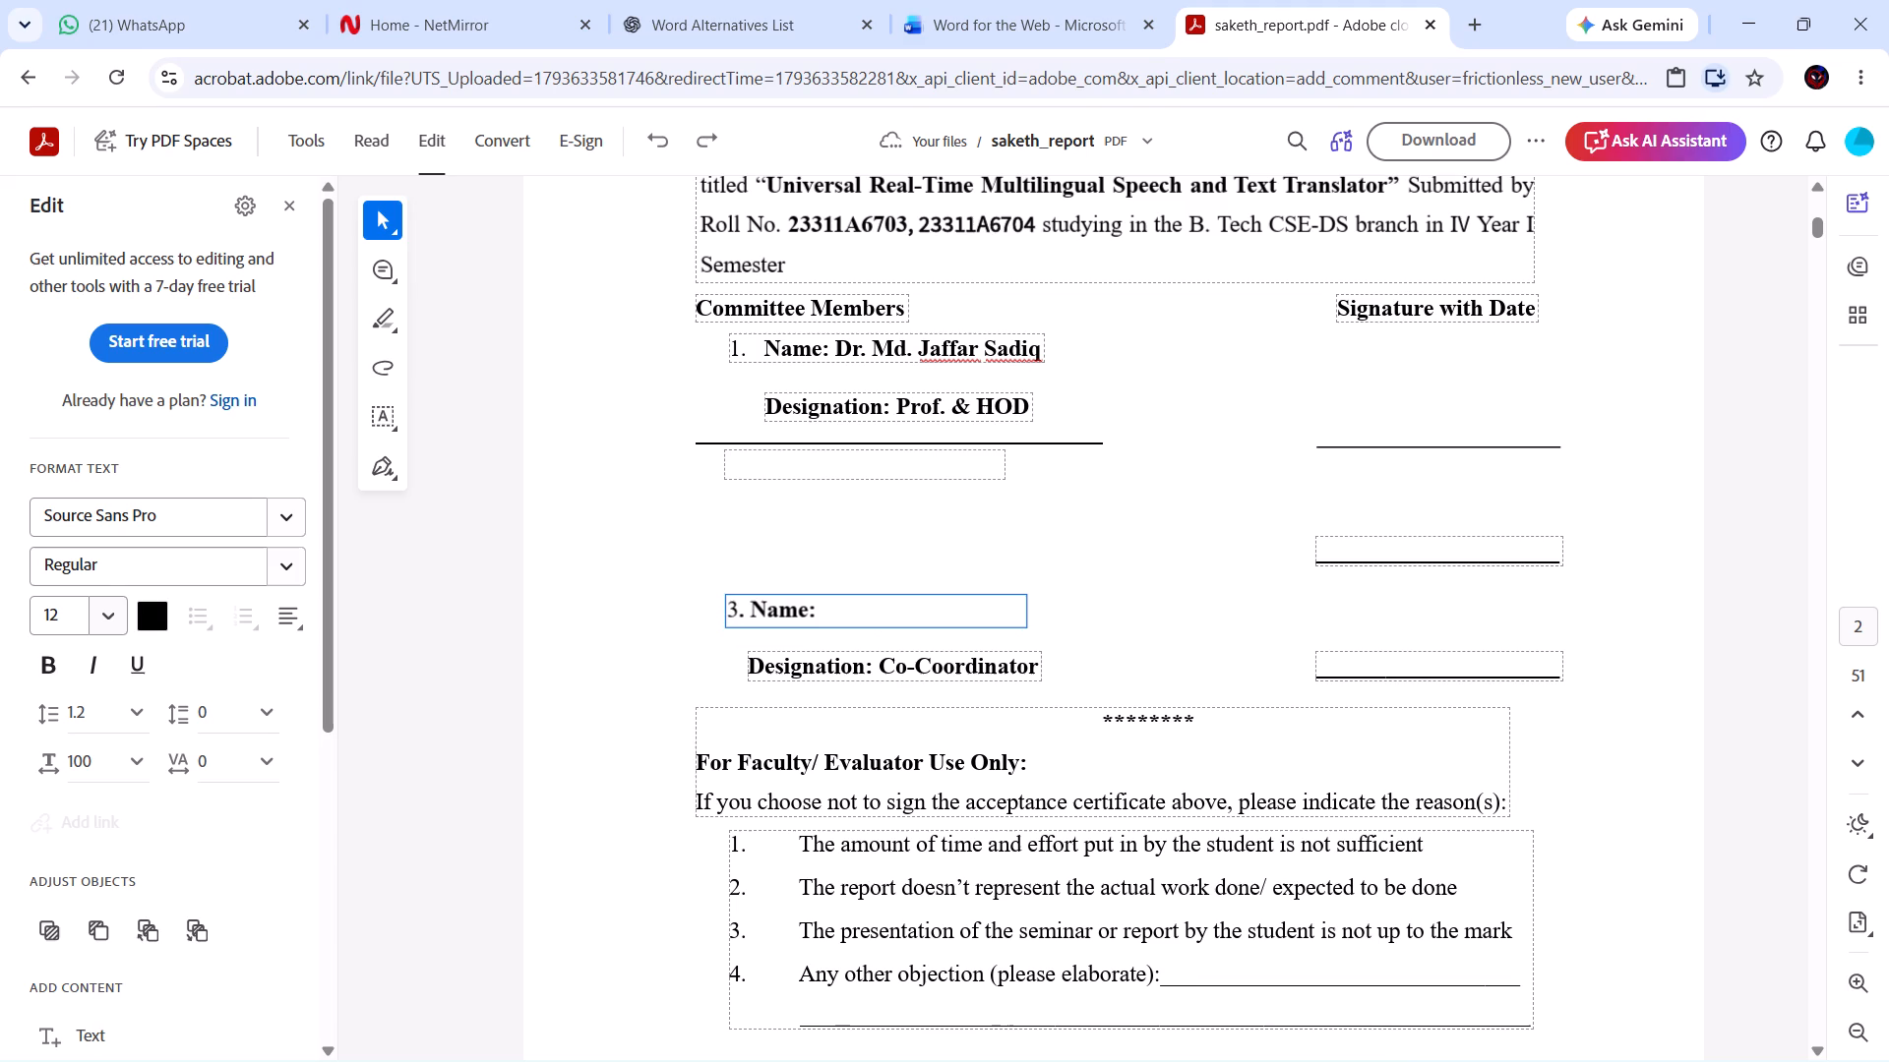
{"action": "left_click", "coordinate": [742, 620]}
{"action": "key", "text": "BackSpace"}
{"action": "key", "text": "BackSpace"}
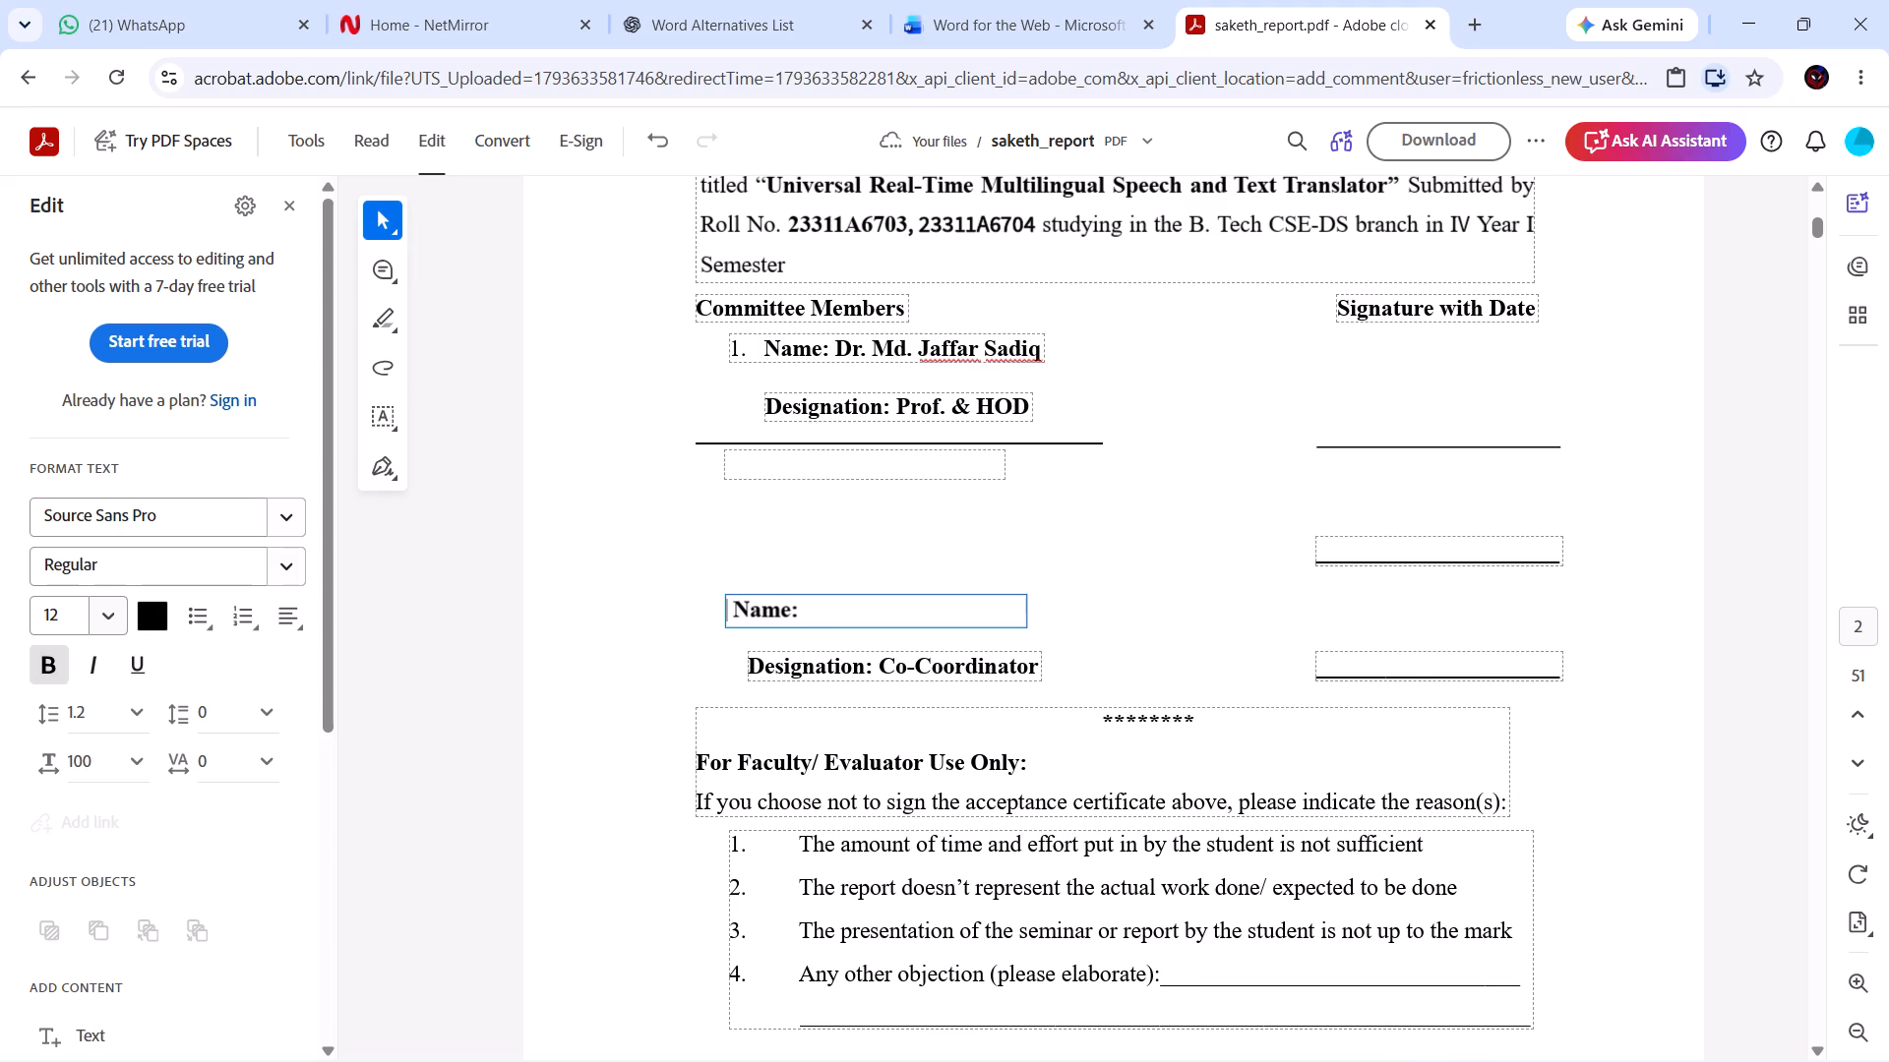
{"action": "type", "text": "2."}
Remove the empty text box left over from the deleted second committee member's entry.
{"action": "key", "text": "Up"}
{"action": "left_click_drag", "start_coordinate": [701, 469], "coordinate": [826, 515]}
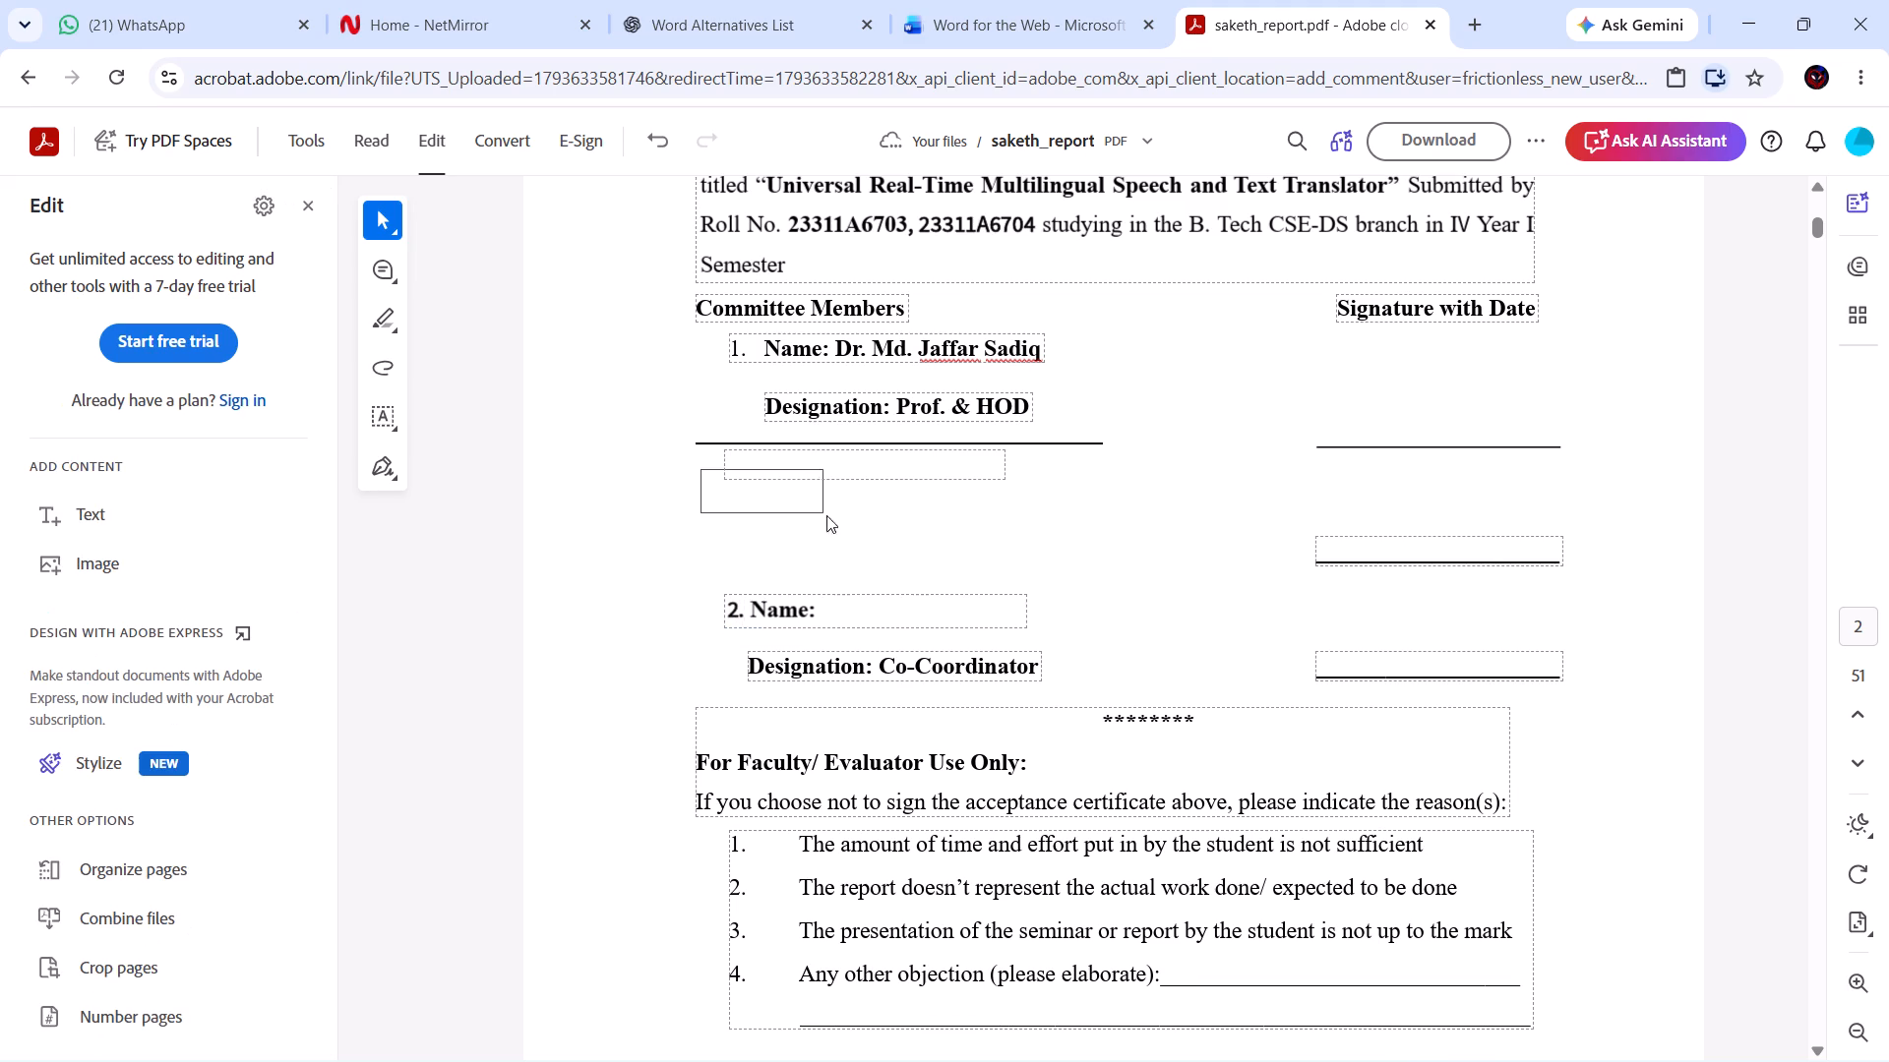
{"action": "left_click_drag", "start_coordinate": [826, 515], "coordinate": [1020, 582]}
{"action": "key", "text": "BackSpace"}
{"action": "left_click", "coordinate": [916, 558]}
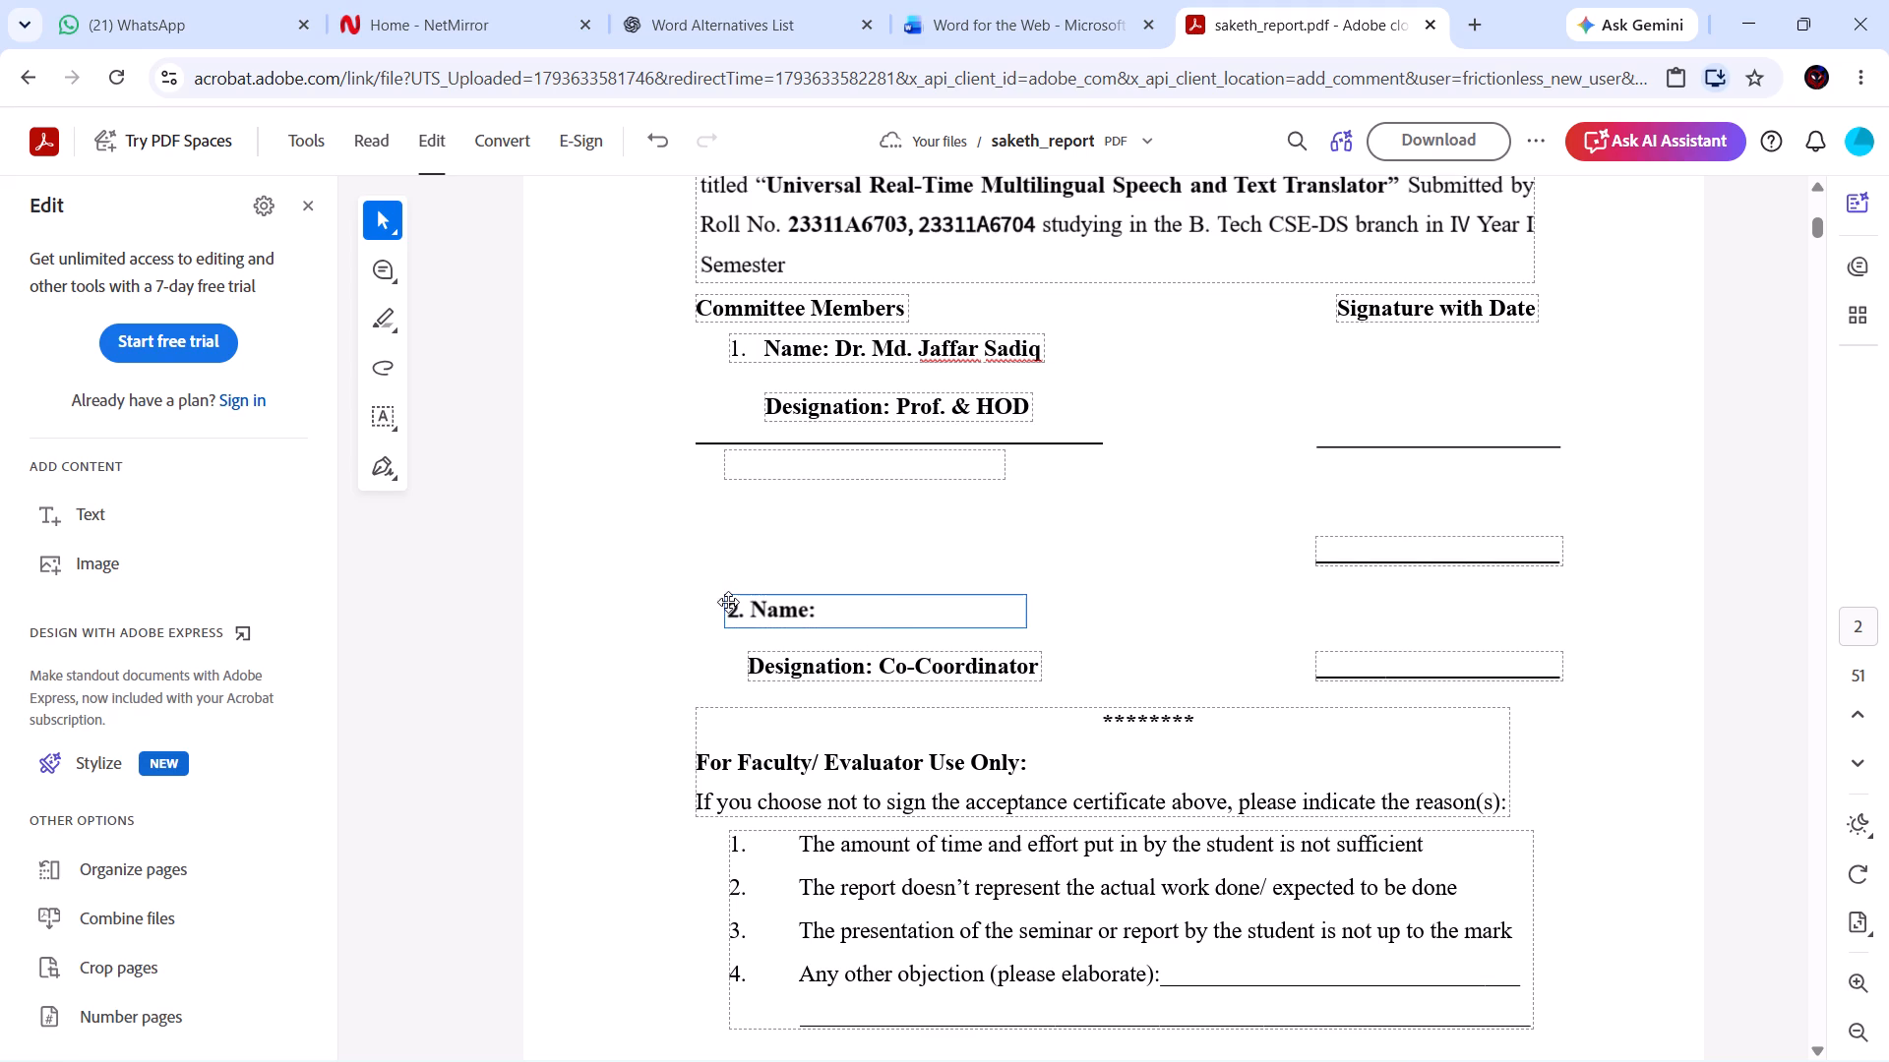
{"action": "left_click", "coordinate": [740, 578]}
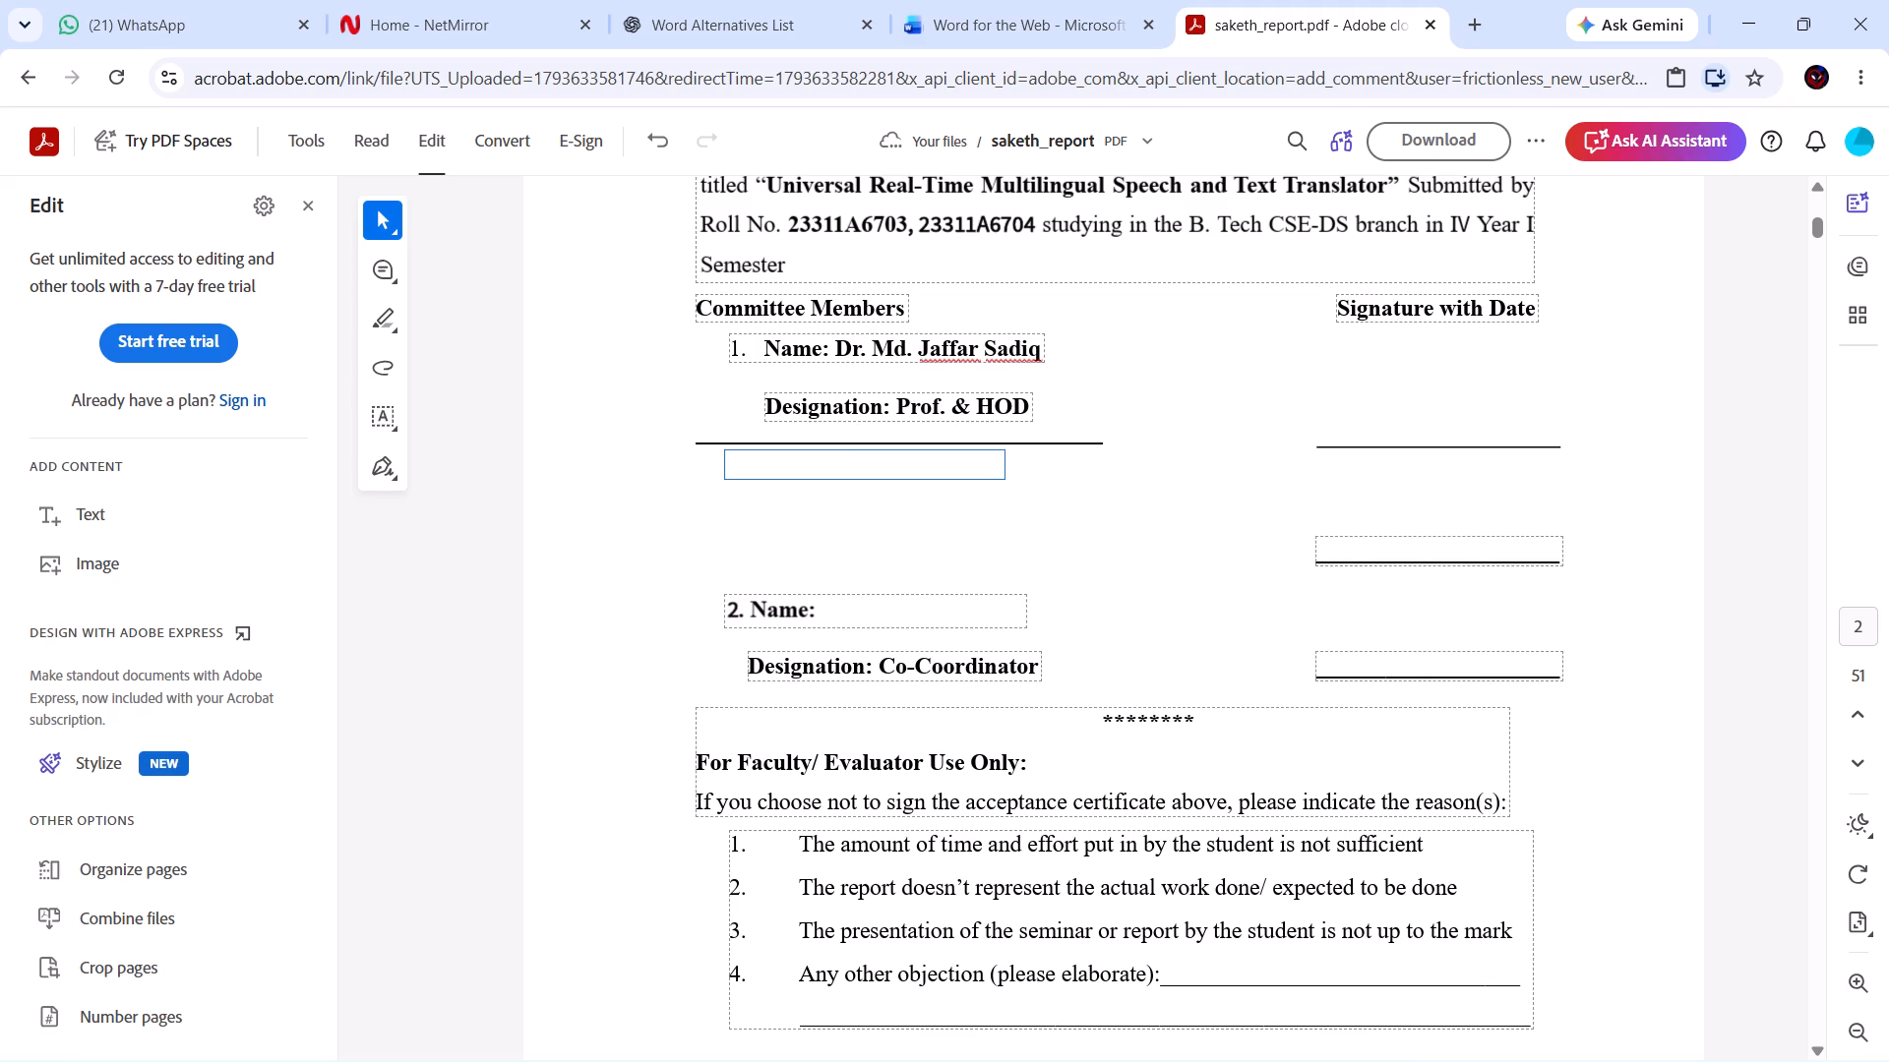
{"action": "left_click", "coordinate": [836, 462]}
{"action": "right_click", "coordinate": [836, 462]}
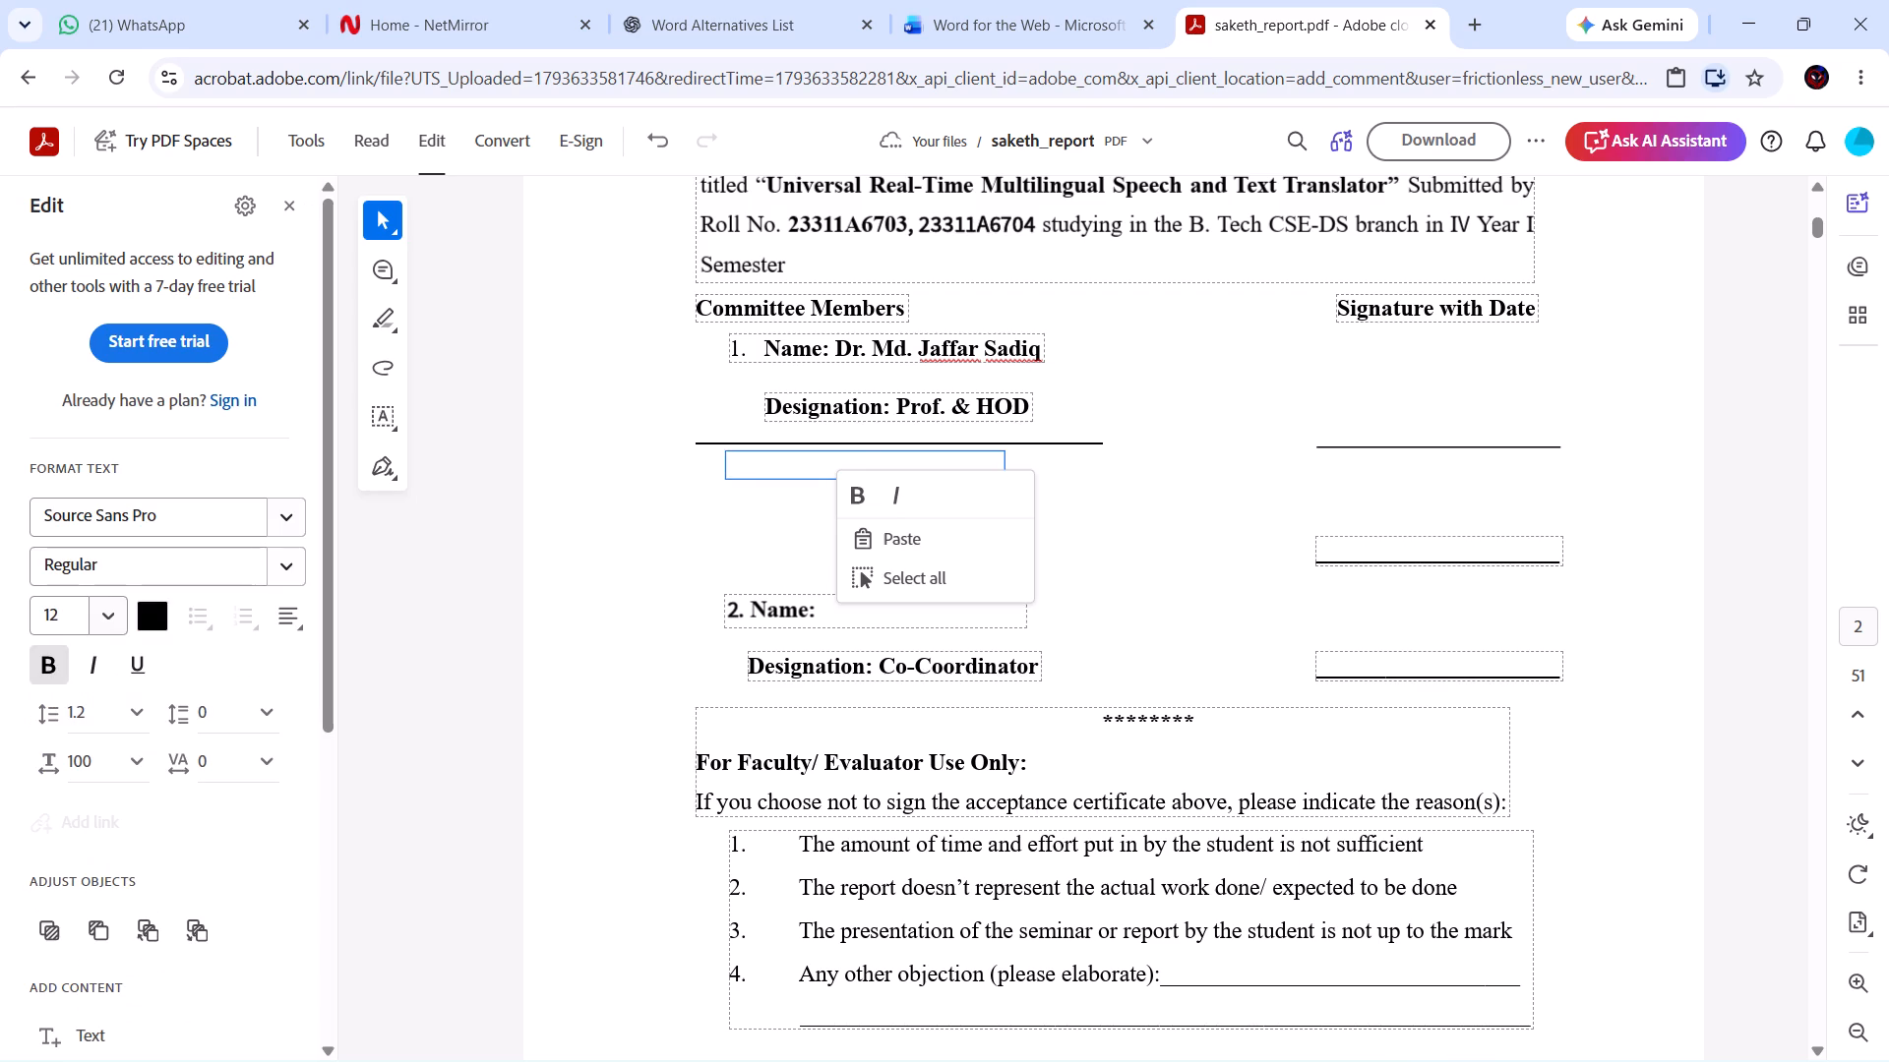
{"action": "left_click", "coordinate": [798, 535]}
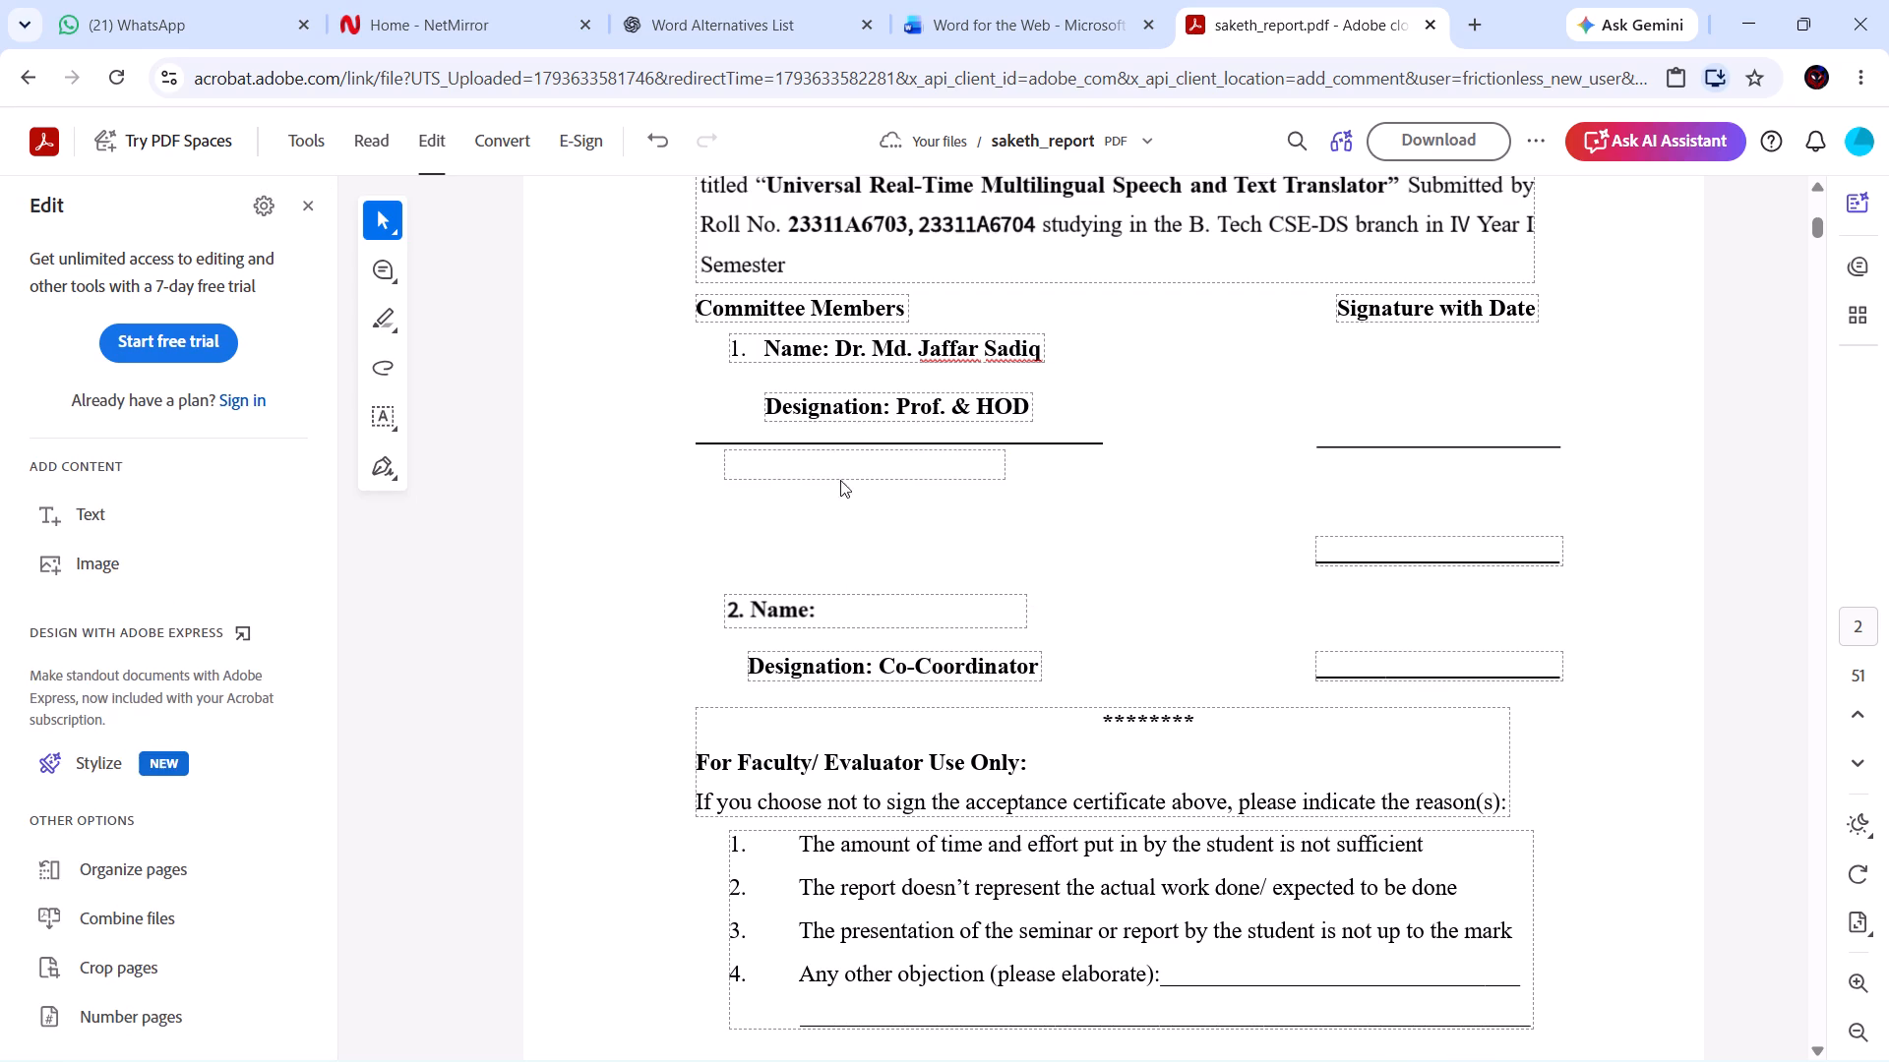
{"action": "left_click", "coordinate": [860, 471]}
{"action": "key", "text": "BackSpace"}
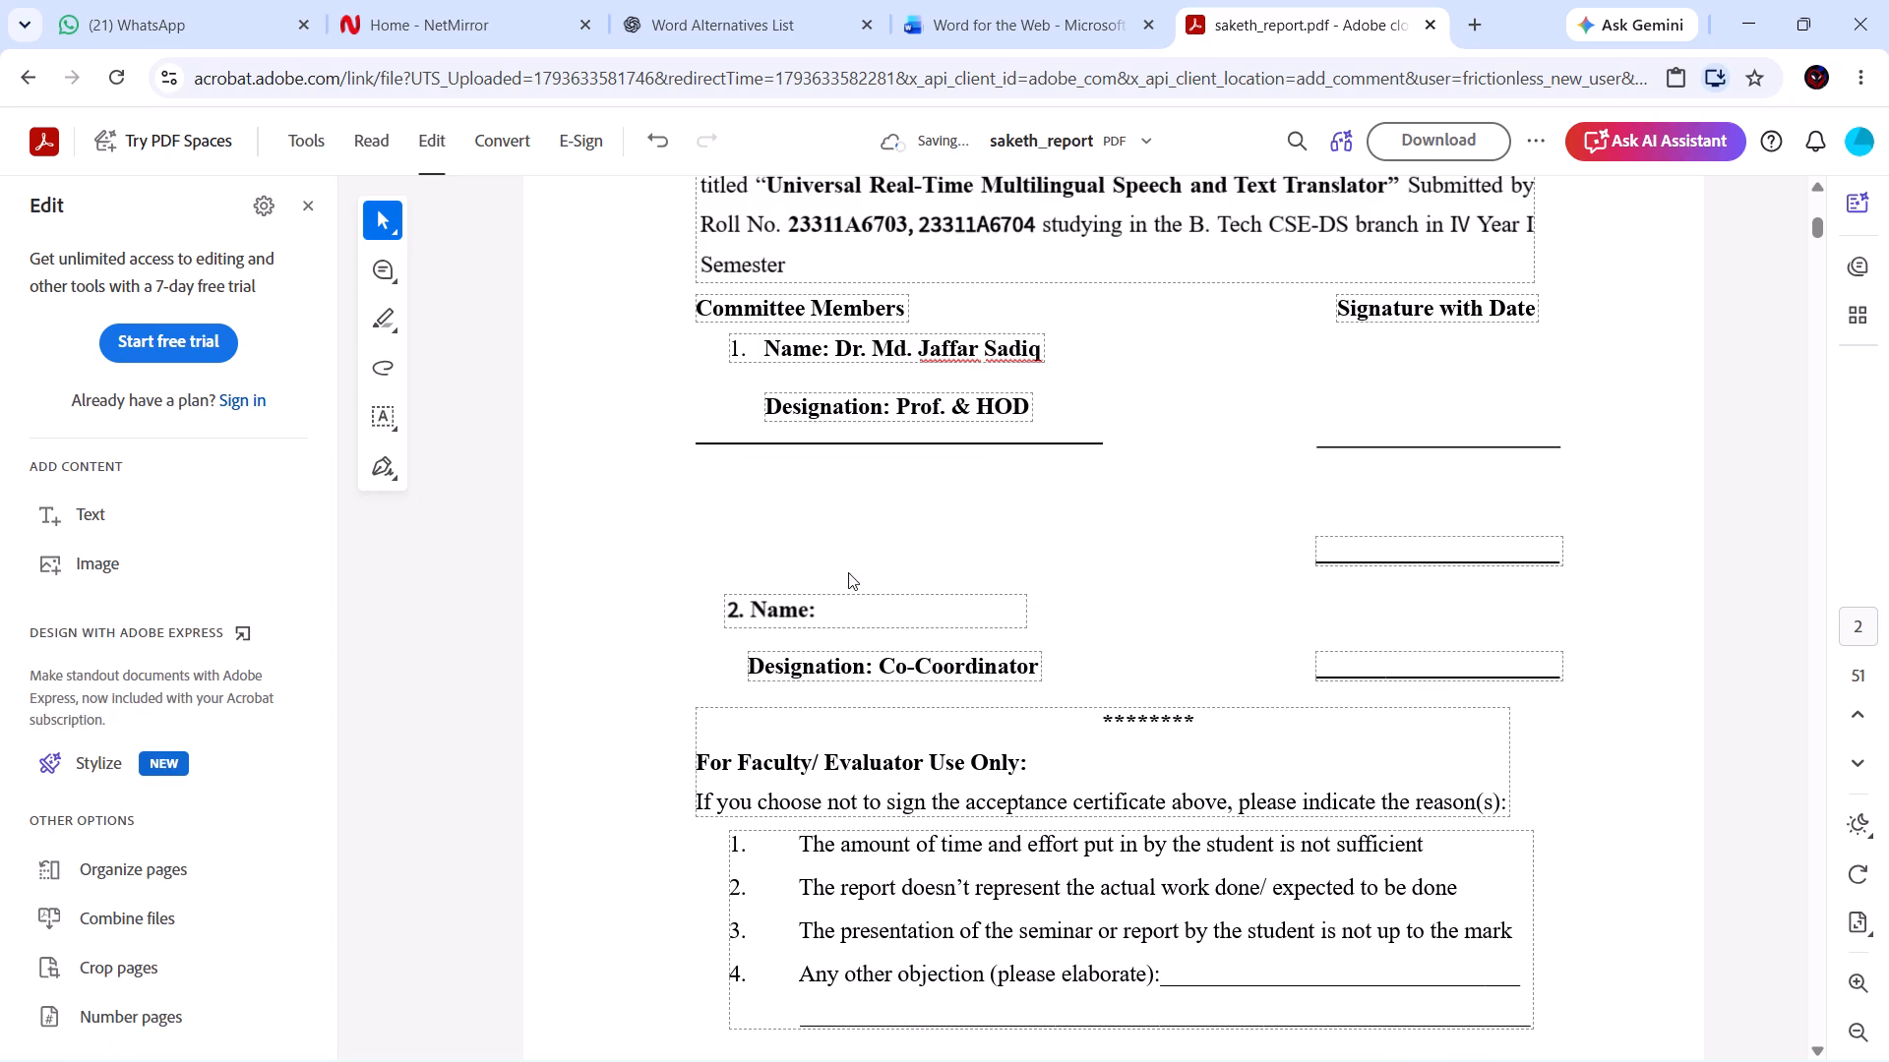
{"action": "left_click", "coordinate": [861, 563]}
{"action": "left_click_drag", "start_coordinate": [861, 563], "coordinate": [865, 530]}
Delete the signature line that belonged to the removed Coordinator entry under Signature with Date.
{"action": "left_click", "coordinate": [1389, 545]}
{"action": "key", "text": "BackSpace"}
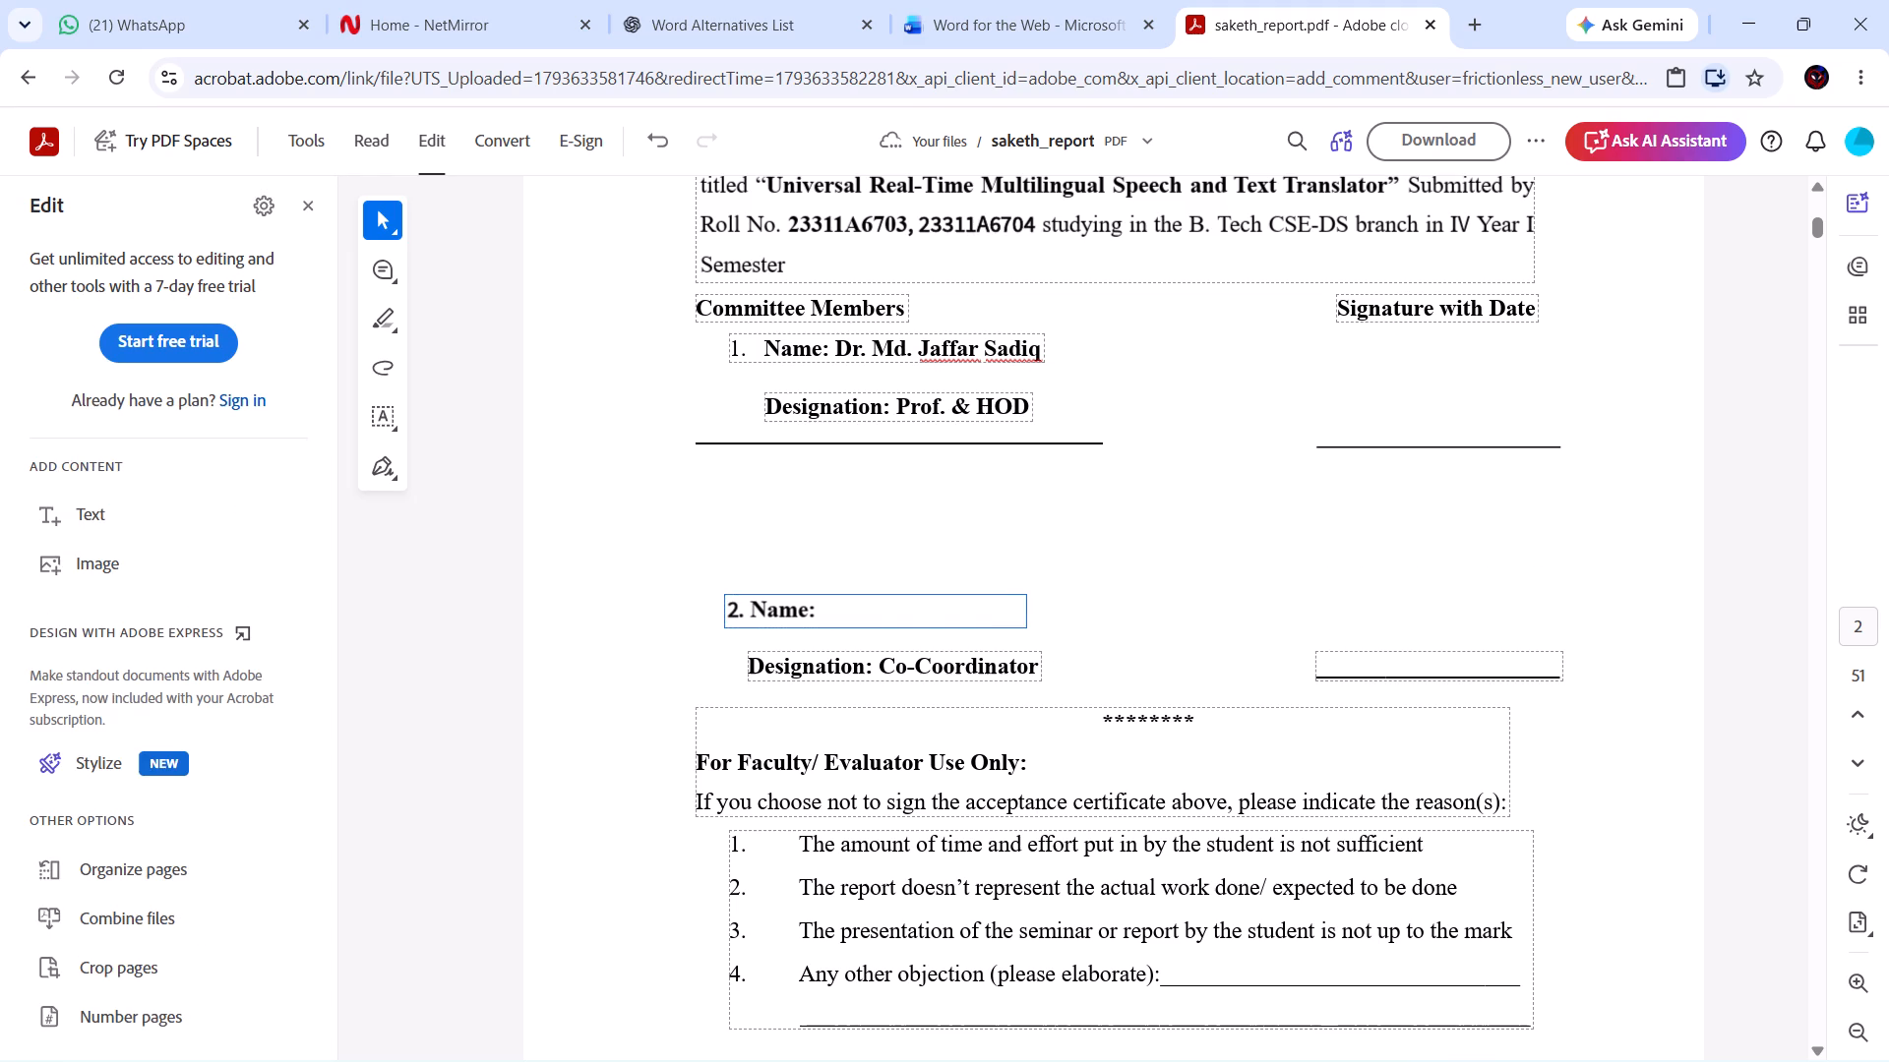
Move the "2. Name:" label and the Co-Coordinator designation up to sit just below the first committee member's entry.
{"action": "left_click_drag", "start_coordinate": [846, 627], "coordinate": [853, 617]}
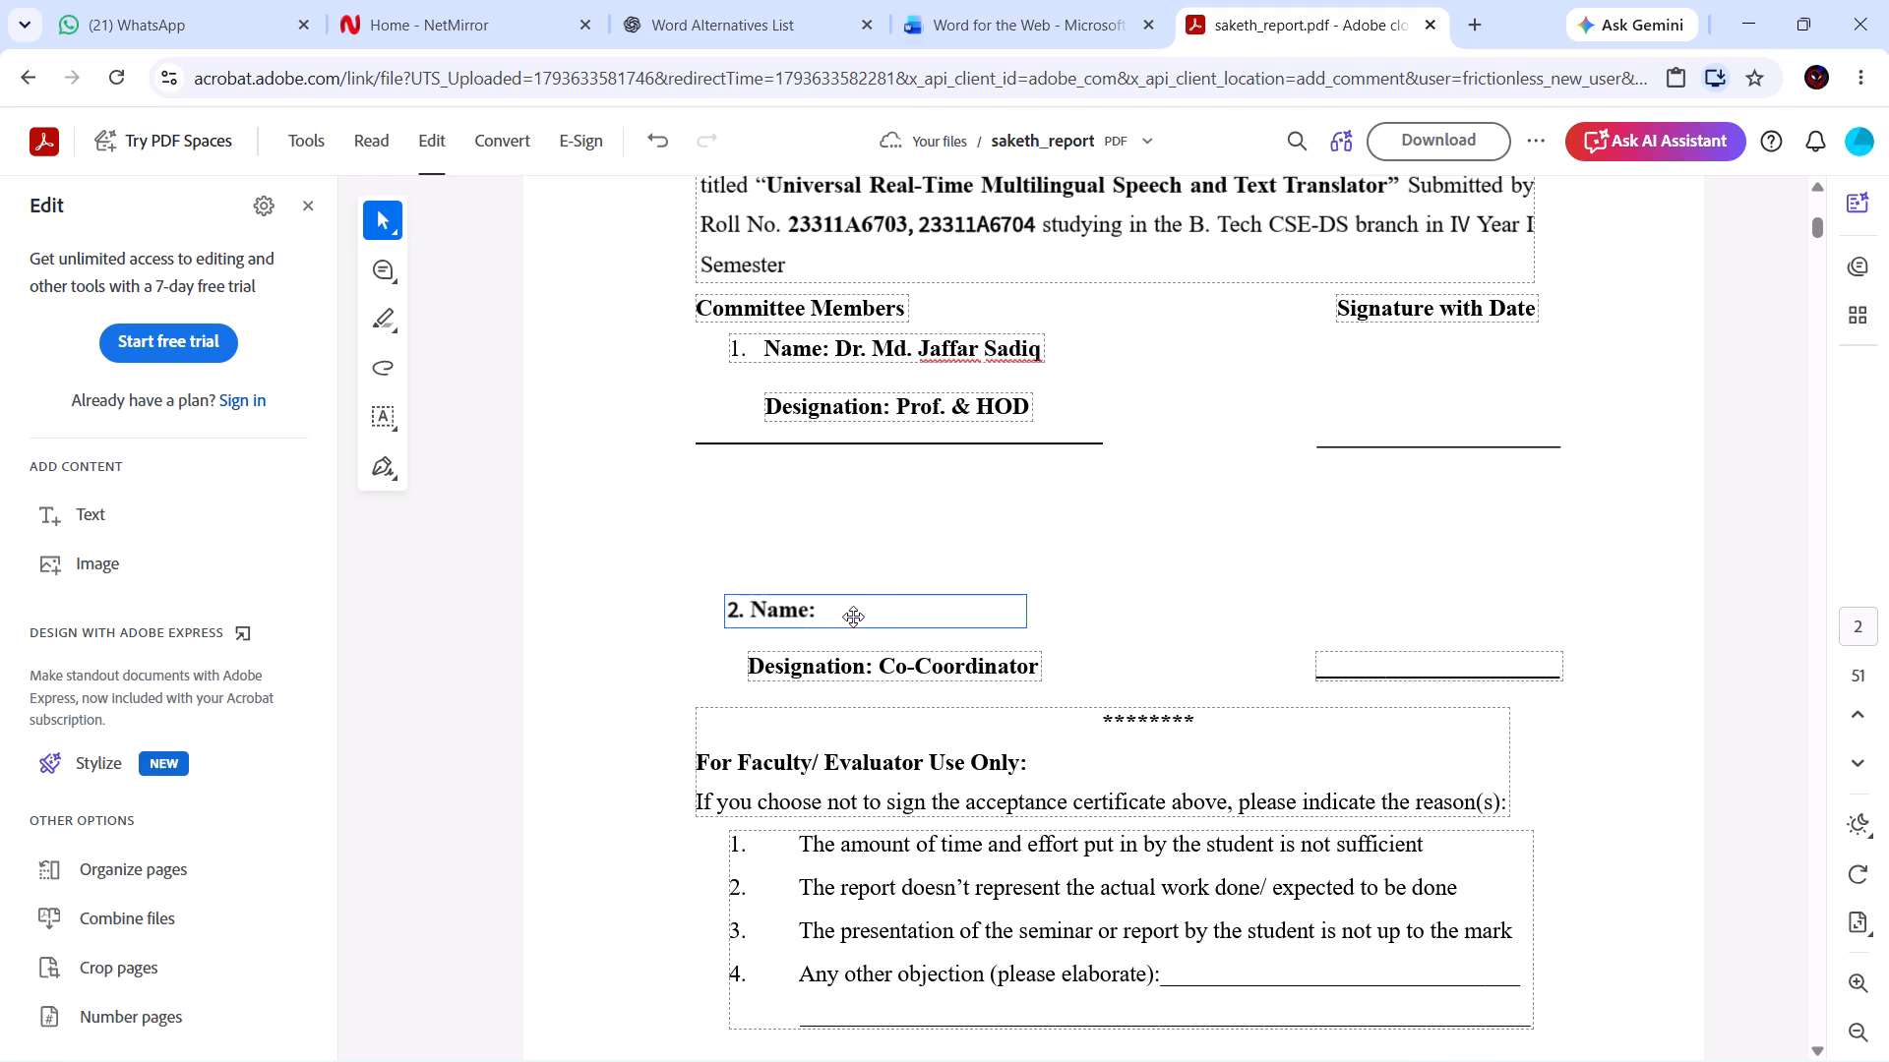
{"action": "left_click_drag", "start_coordinate": [853, 617], "coordinate": [850, 510]}
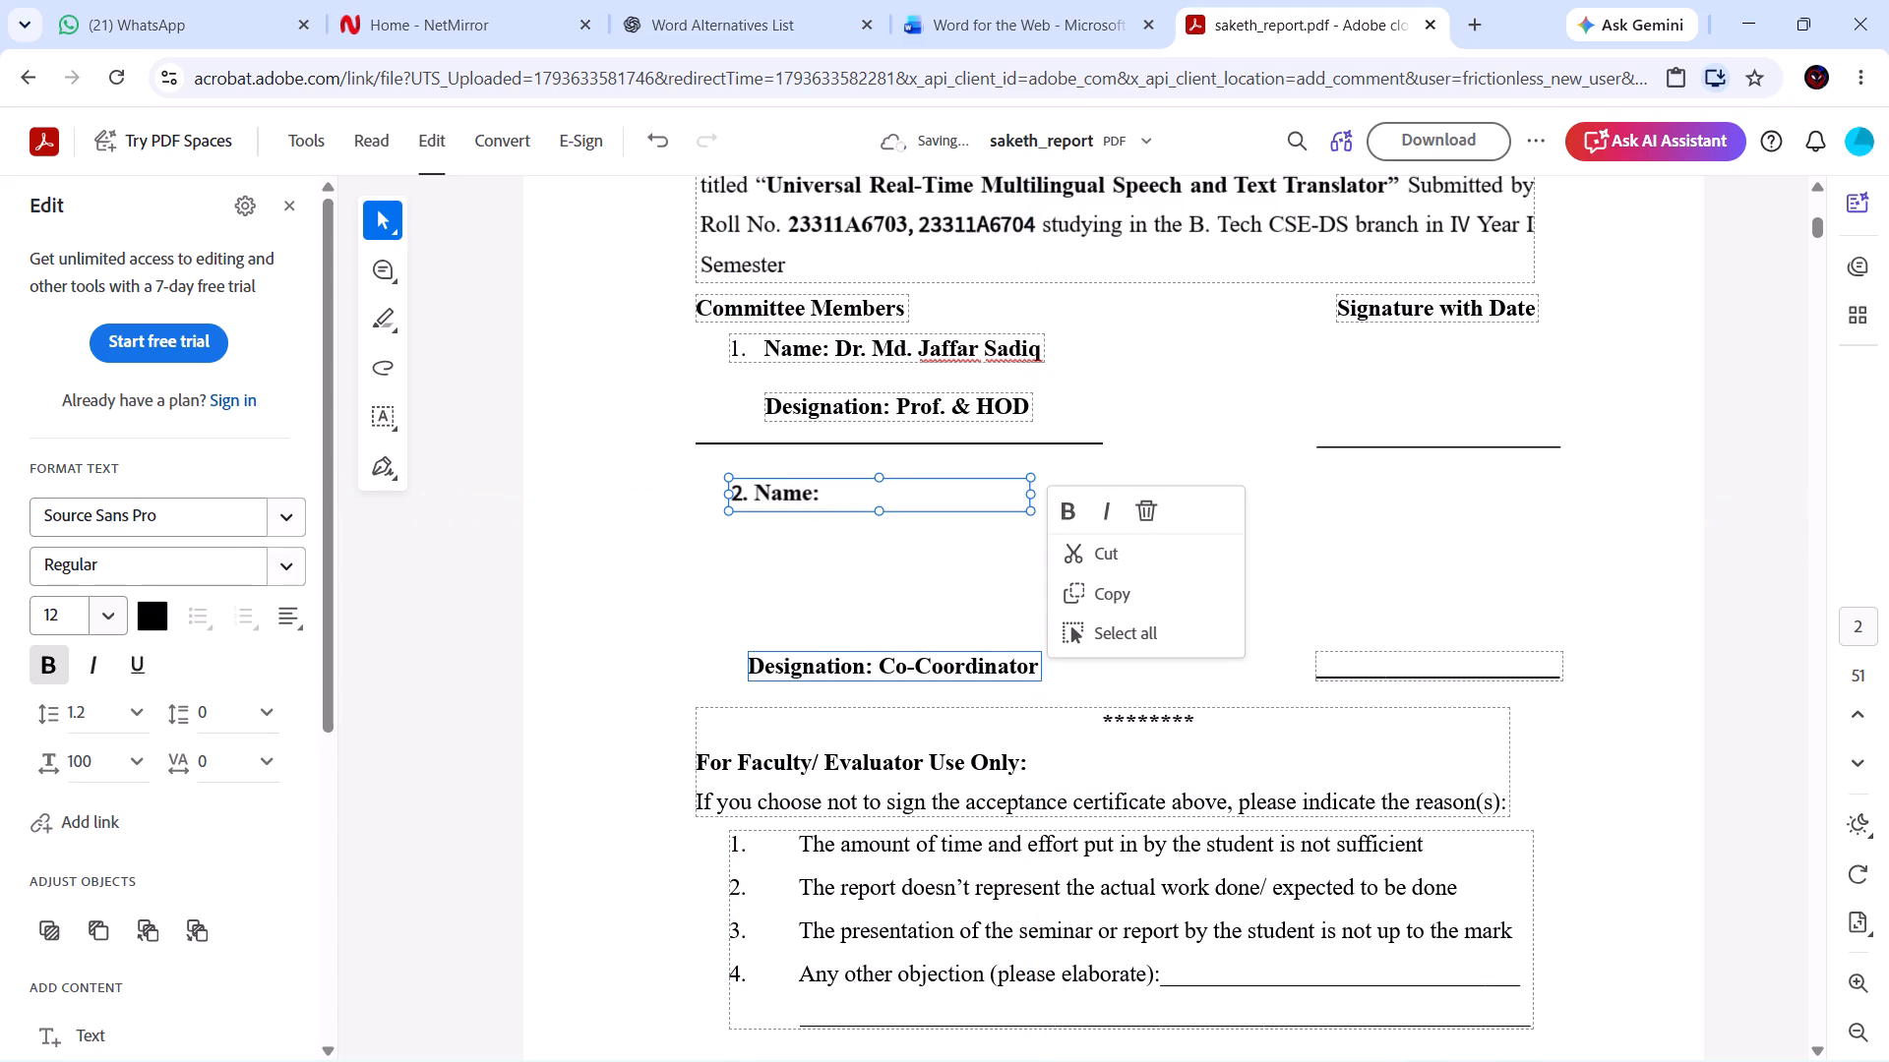
{"action": "left_click_drag", "start_coordinate": [843, 653], "coordinate": [862, 547]}
Move the remaining signature line up to align with the Co-Coordinator designation, below the first signature line.
{"action": "left_click_drag", "start_coordinate": [1350, 659], "coordinate": [1351, 612]}
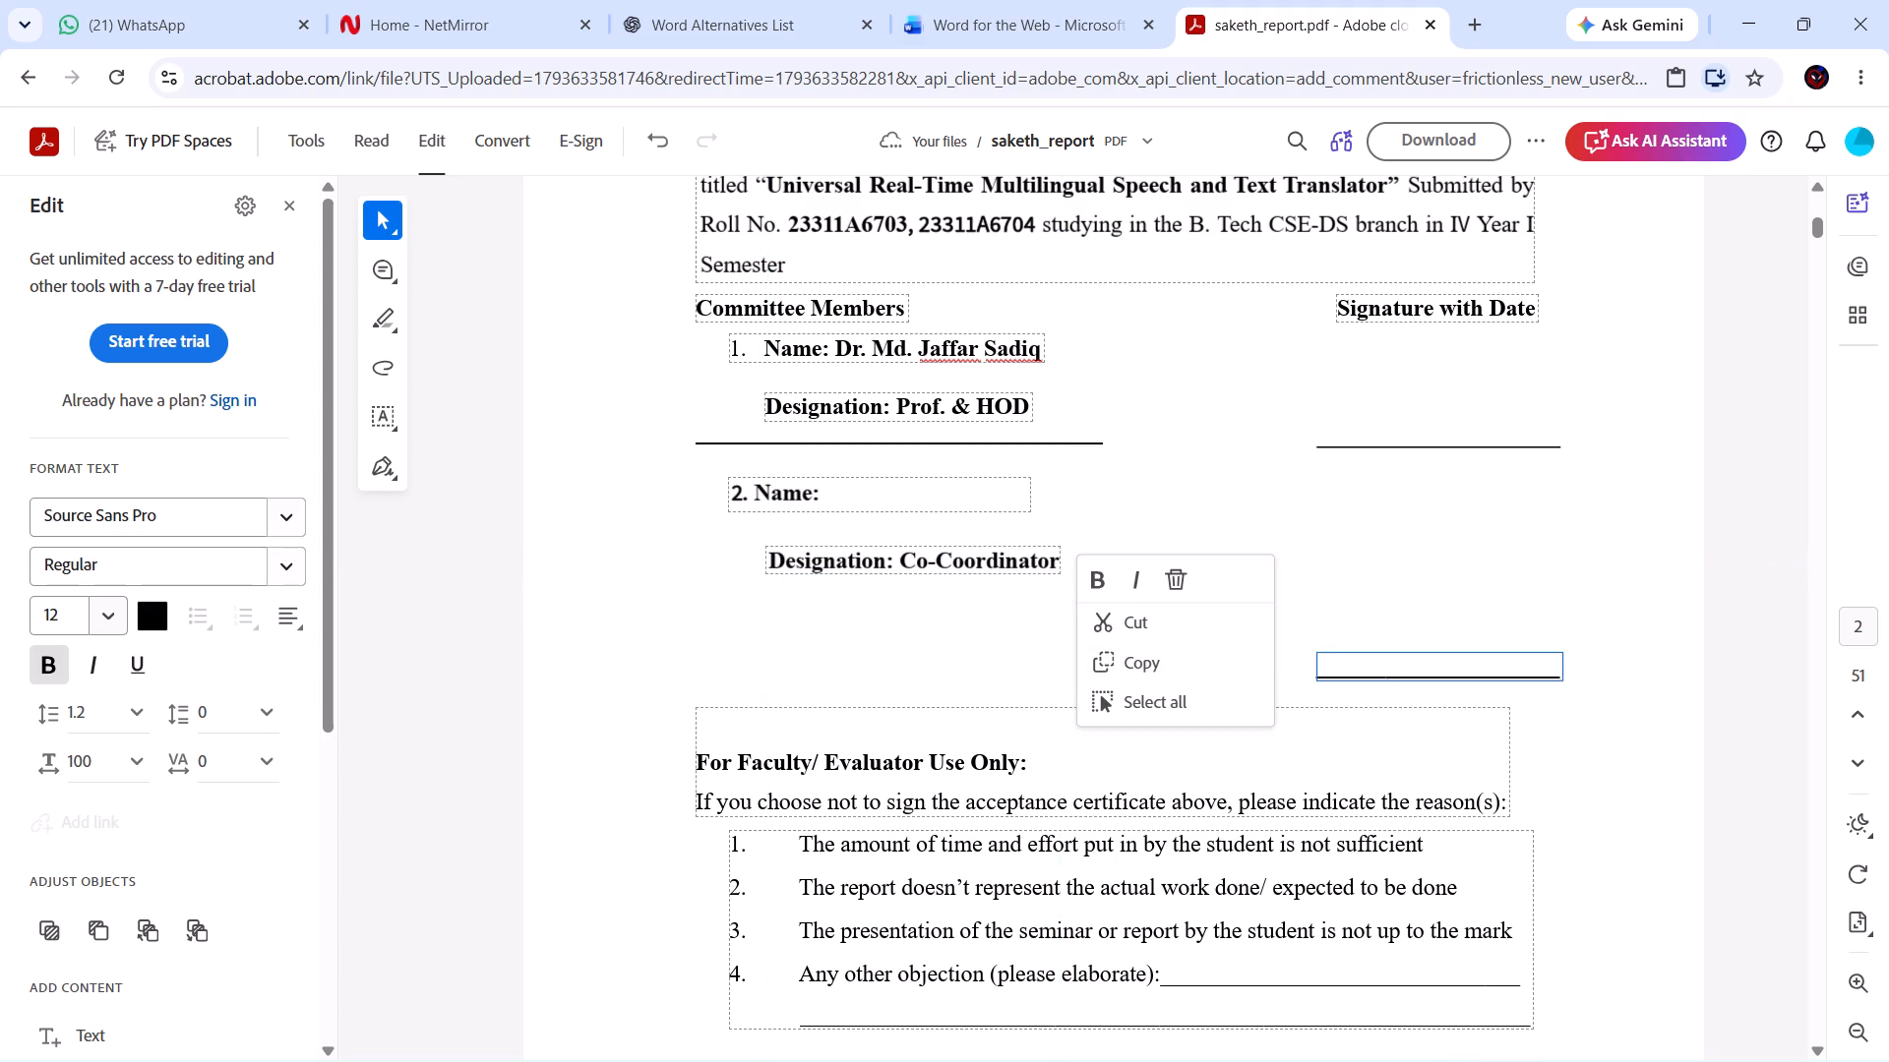
{"action": "left_click_drag", "start_coordinate": [1351, 612], "coordinate": [1402, 671]}
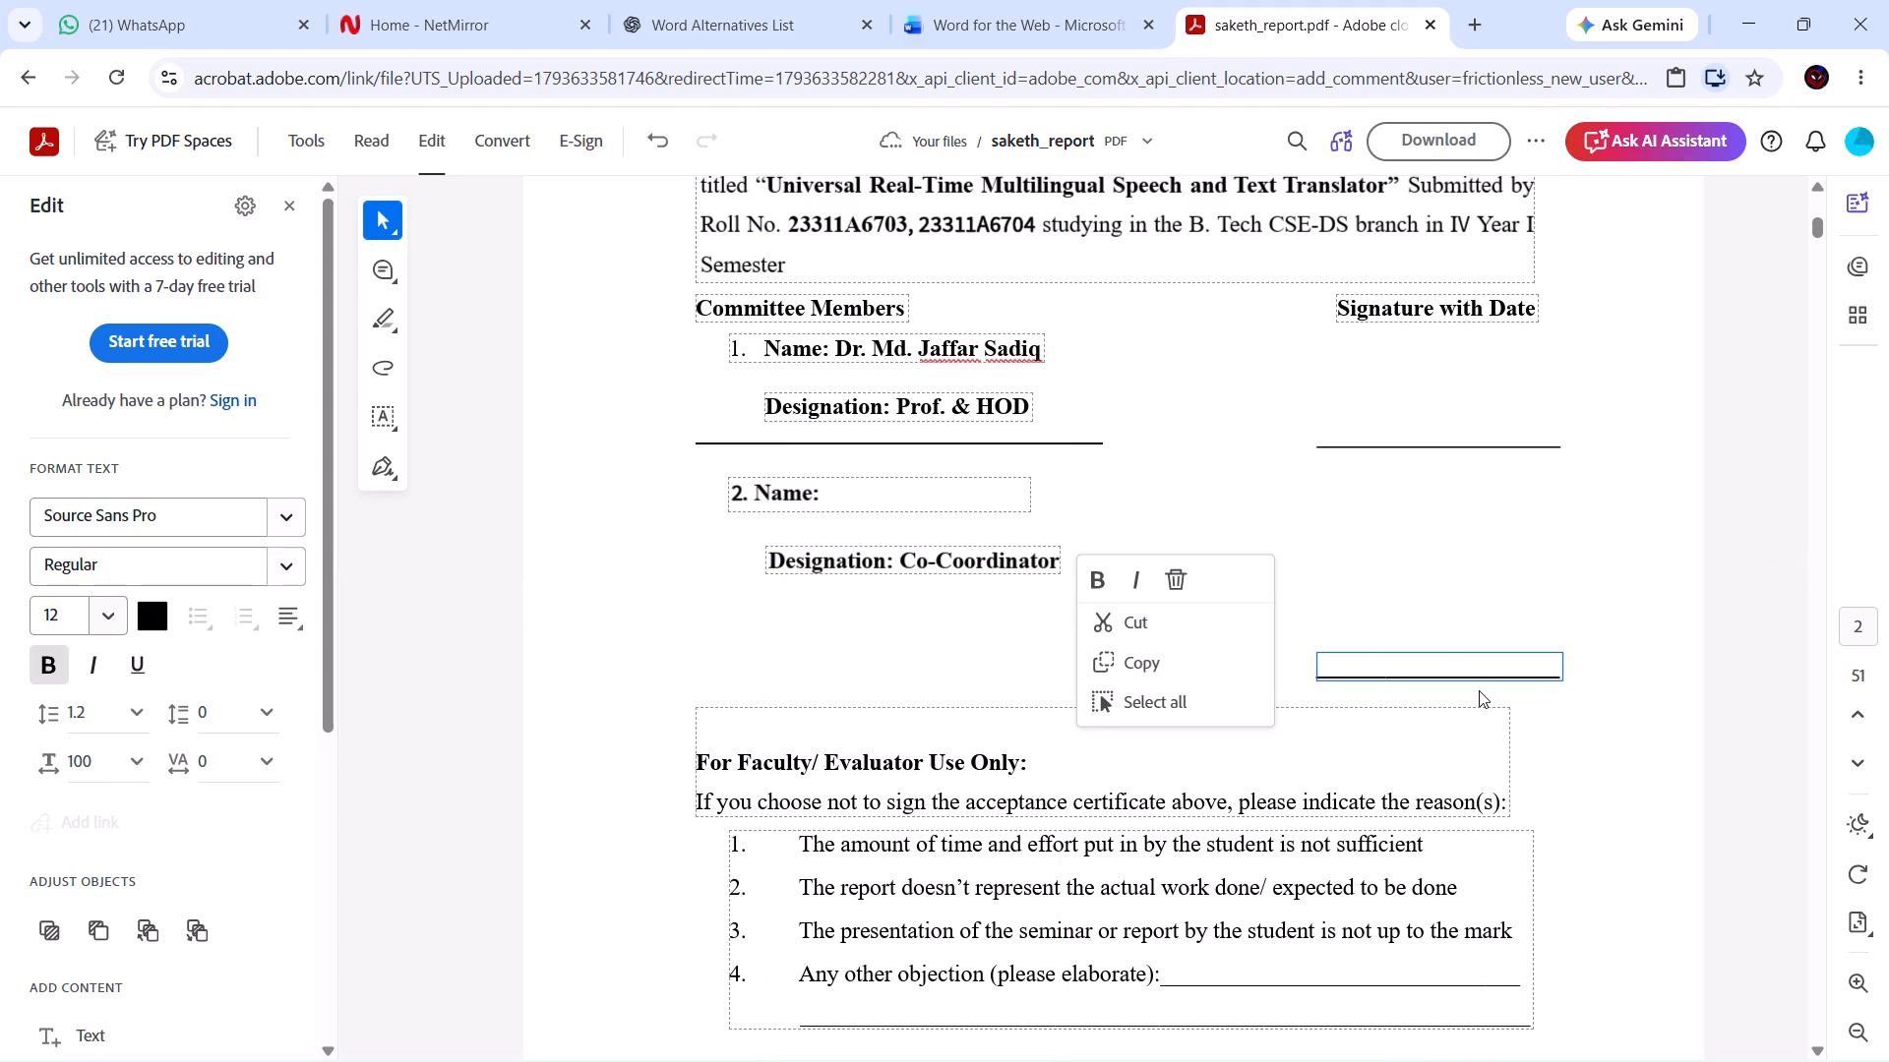
{"action": "left_click", "coordinate": [1479, 690]}
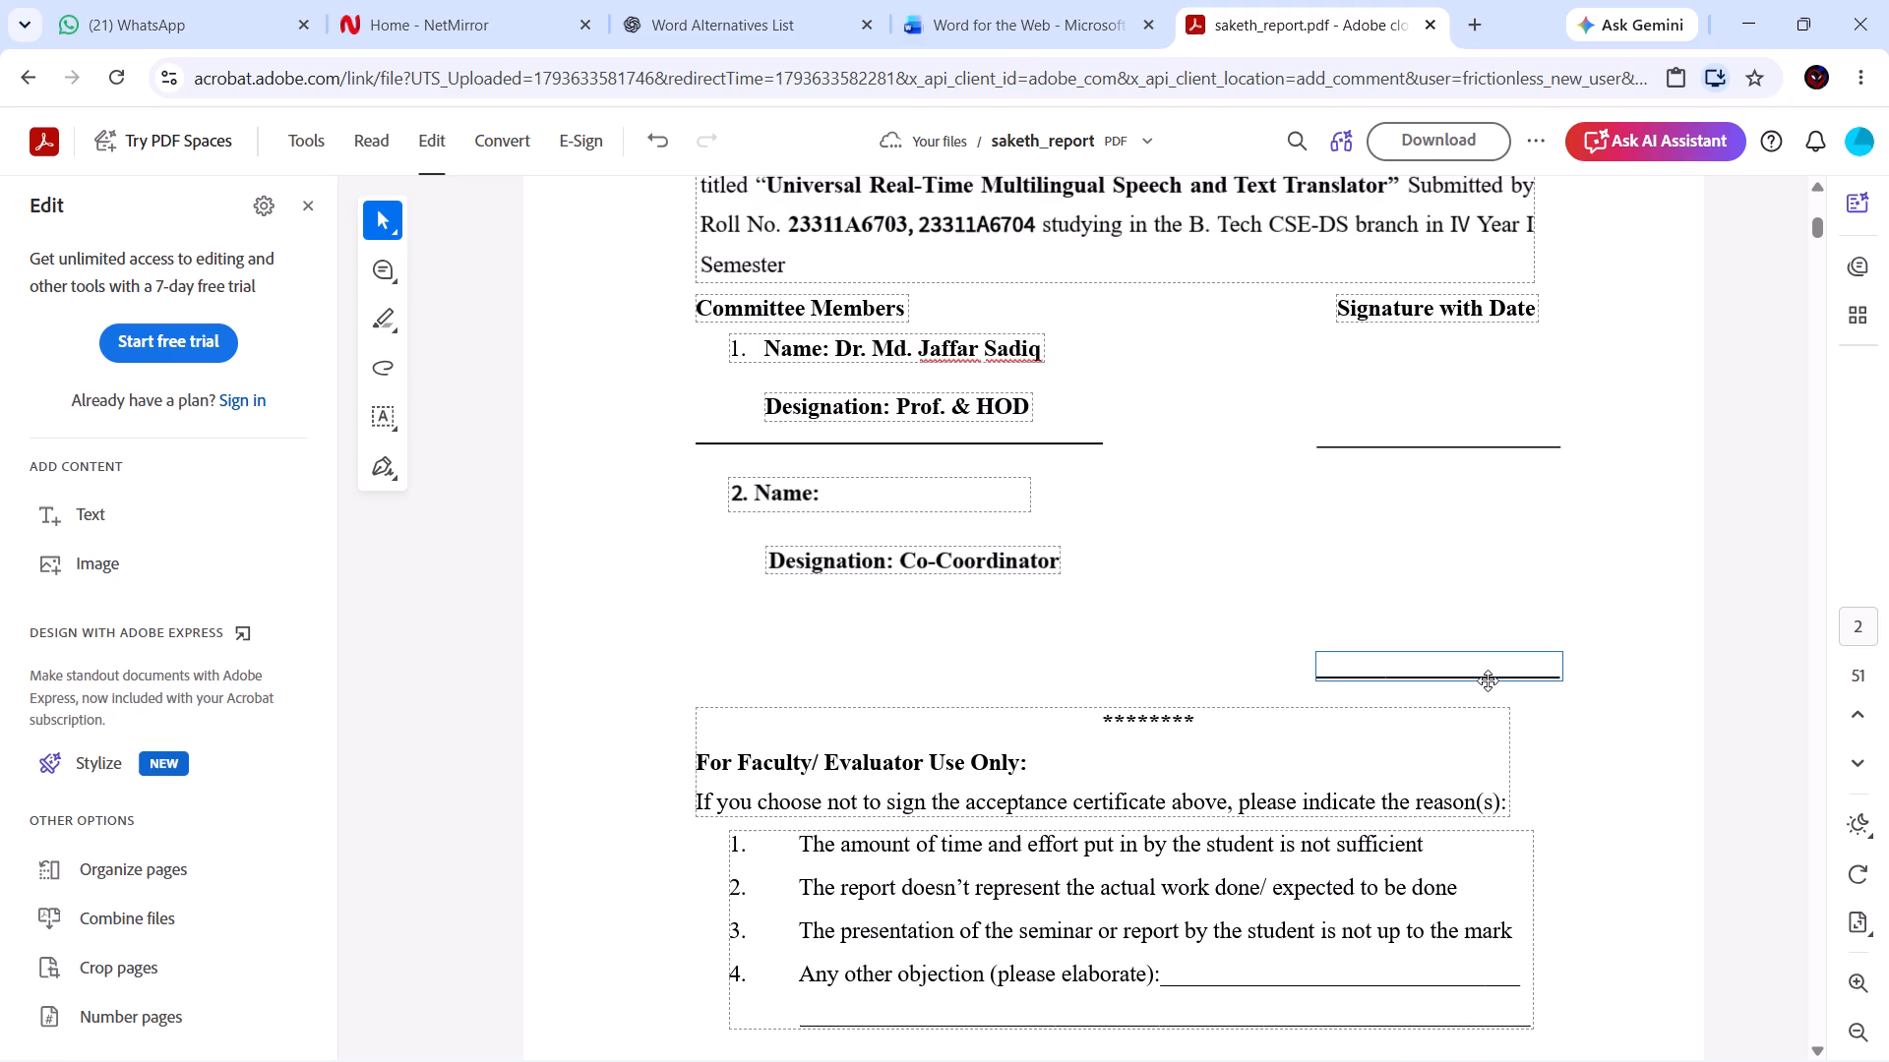
{"action": "left_click_drag", "start_coordinate": [1488, 680], "coordinate": [1481, 492]}
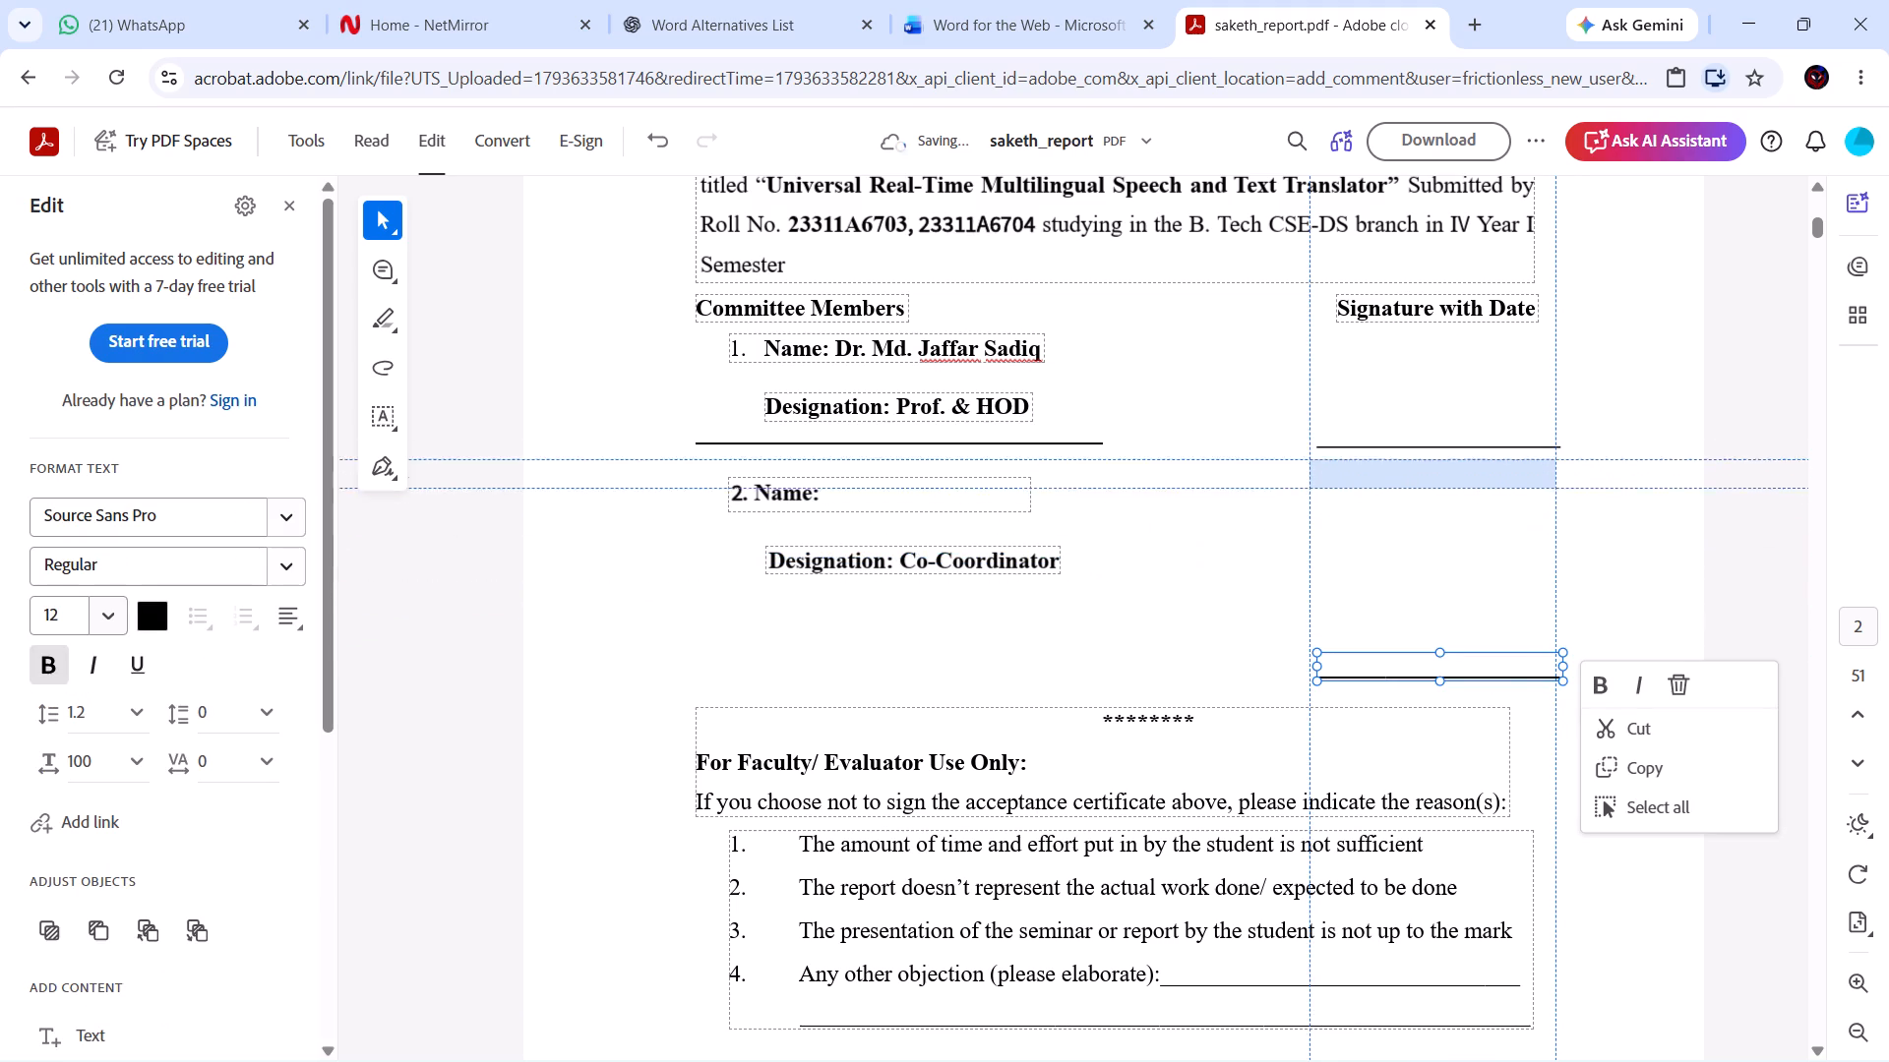
{"action": "left_click_drag", "start_coordinate": [1481, 492], "coordinate": [1485, 571]}
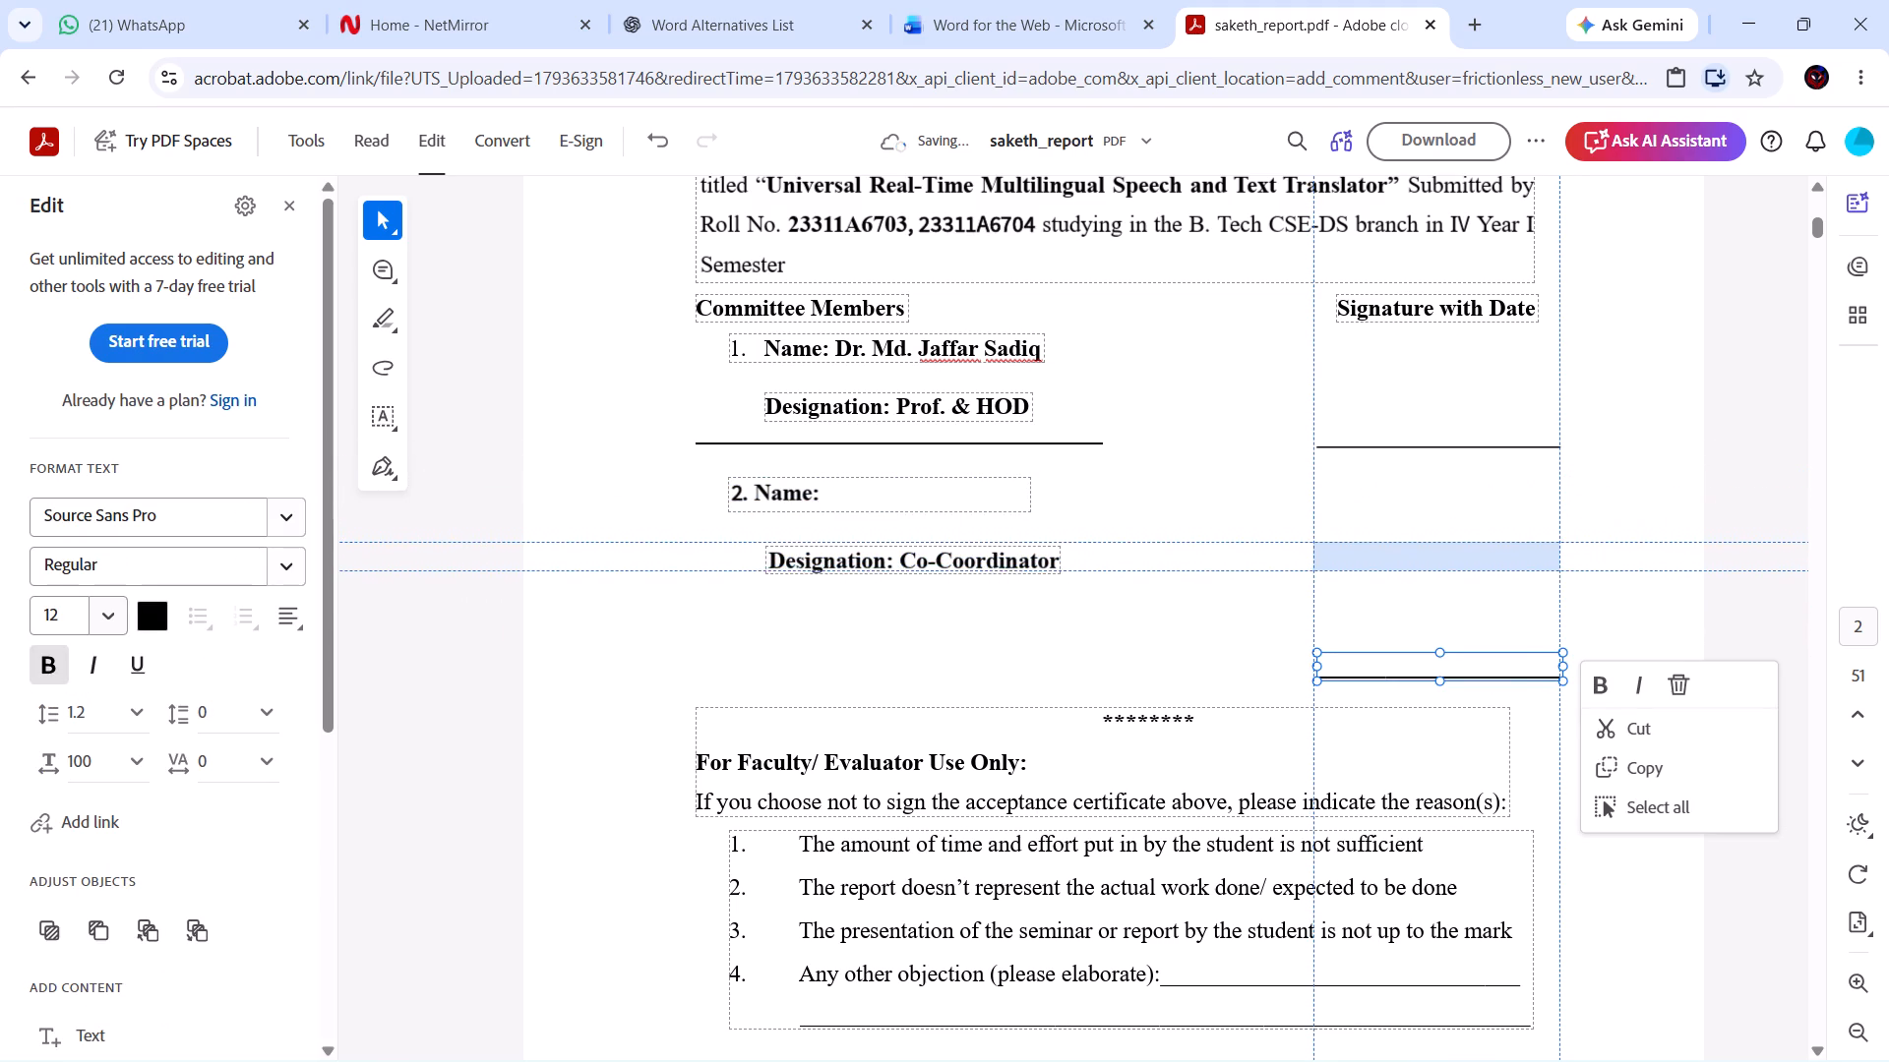
{"action": "left_click_drag", "start_coordinate": [1485, 571], "coordinate": [1486, 576]}
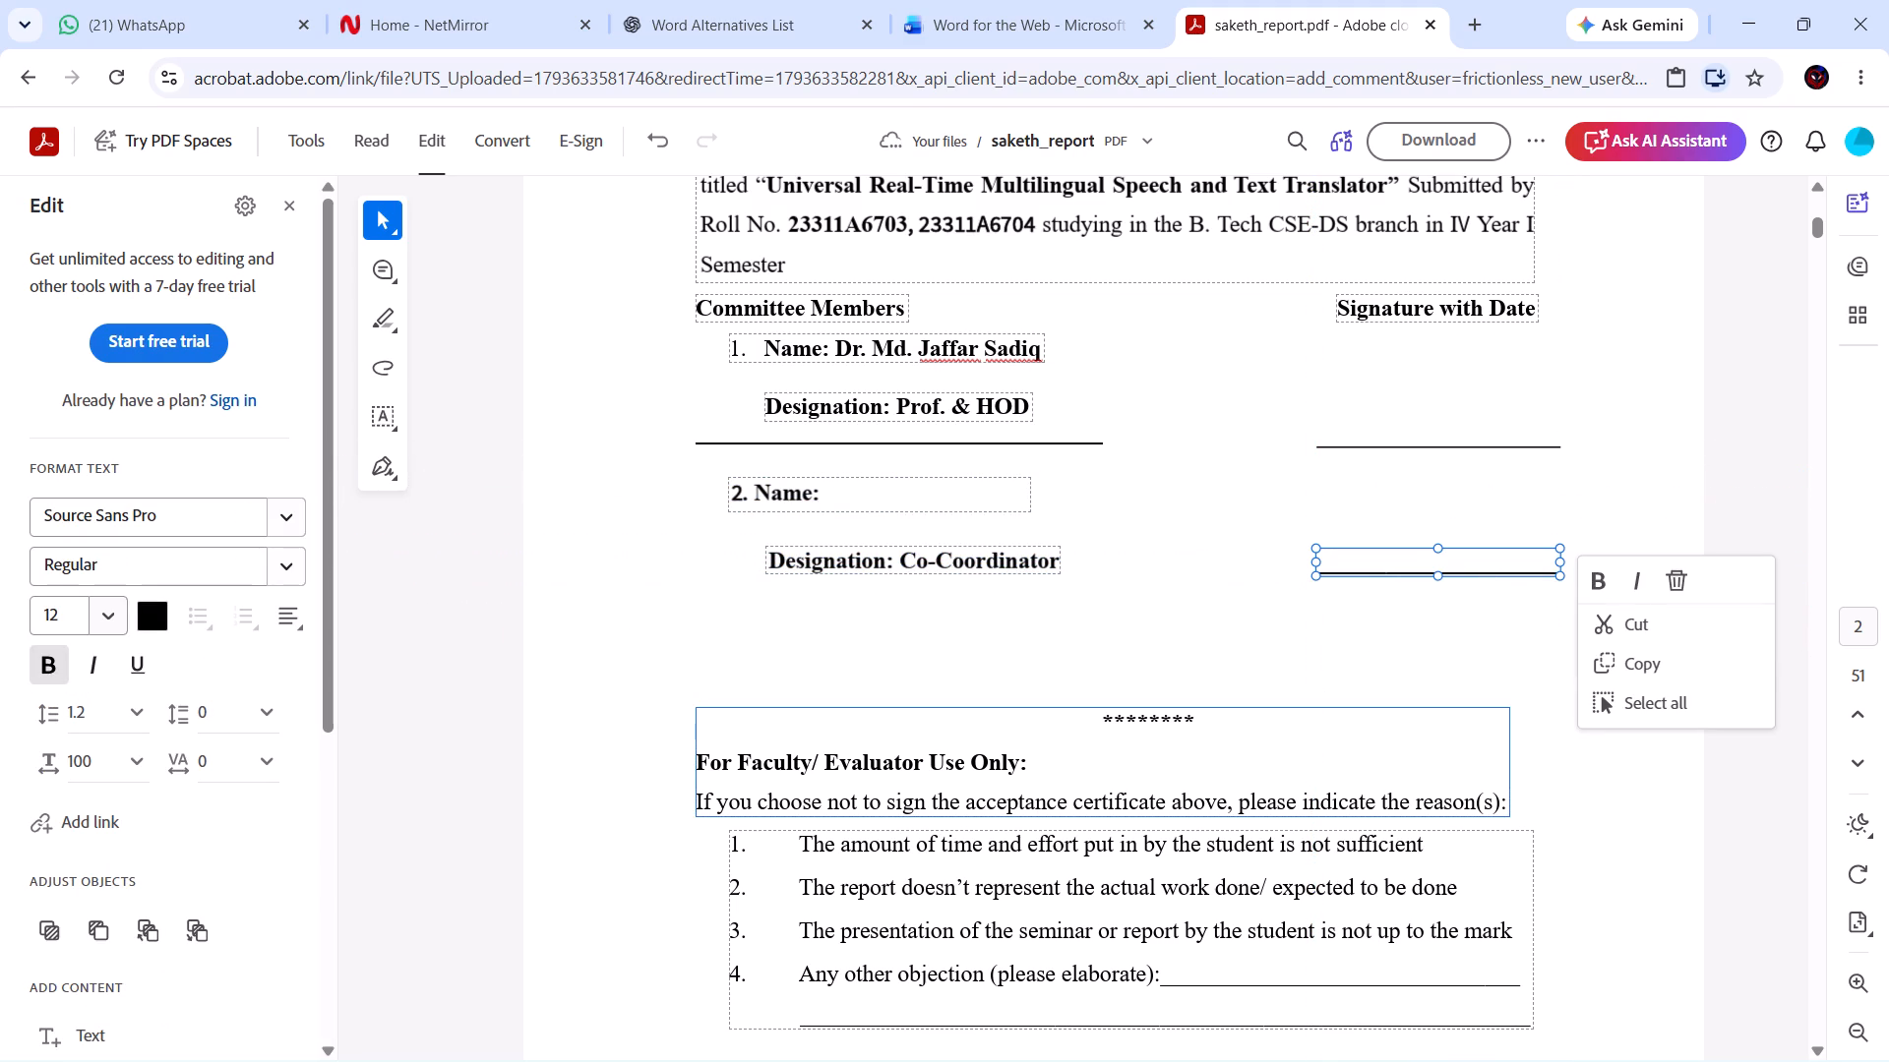
{"action": "left_click", "coordinate": [1746, 469]}
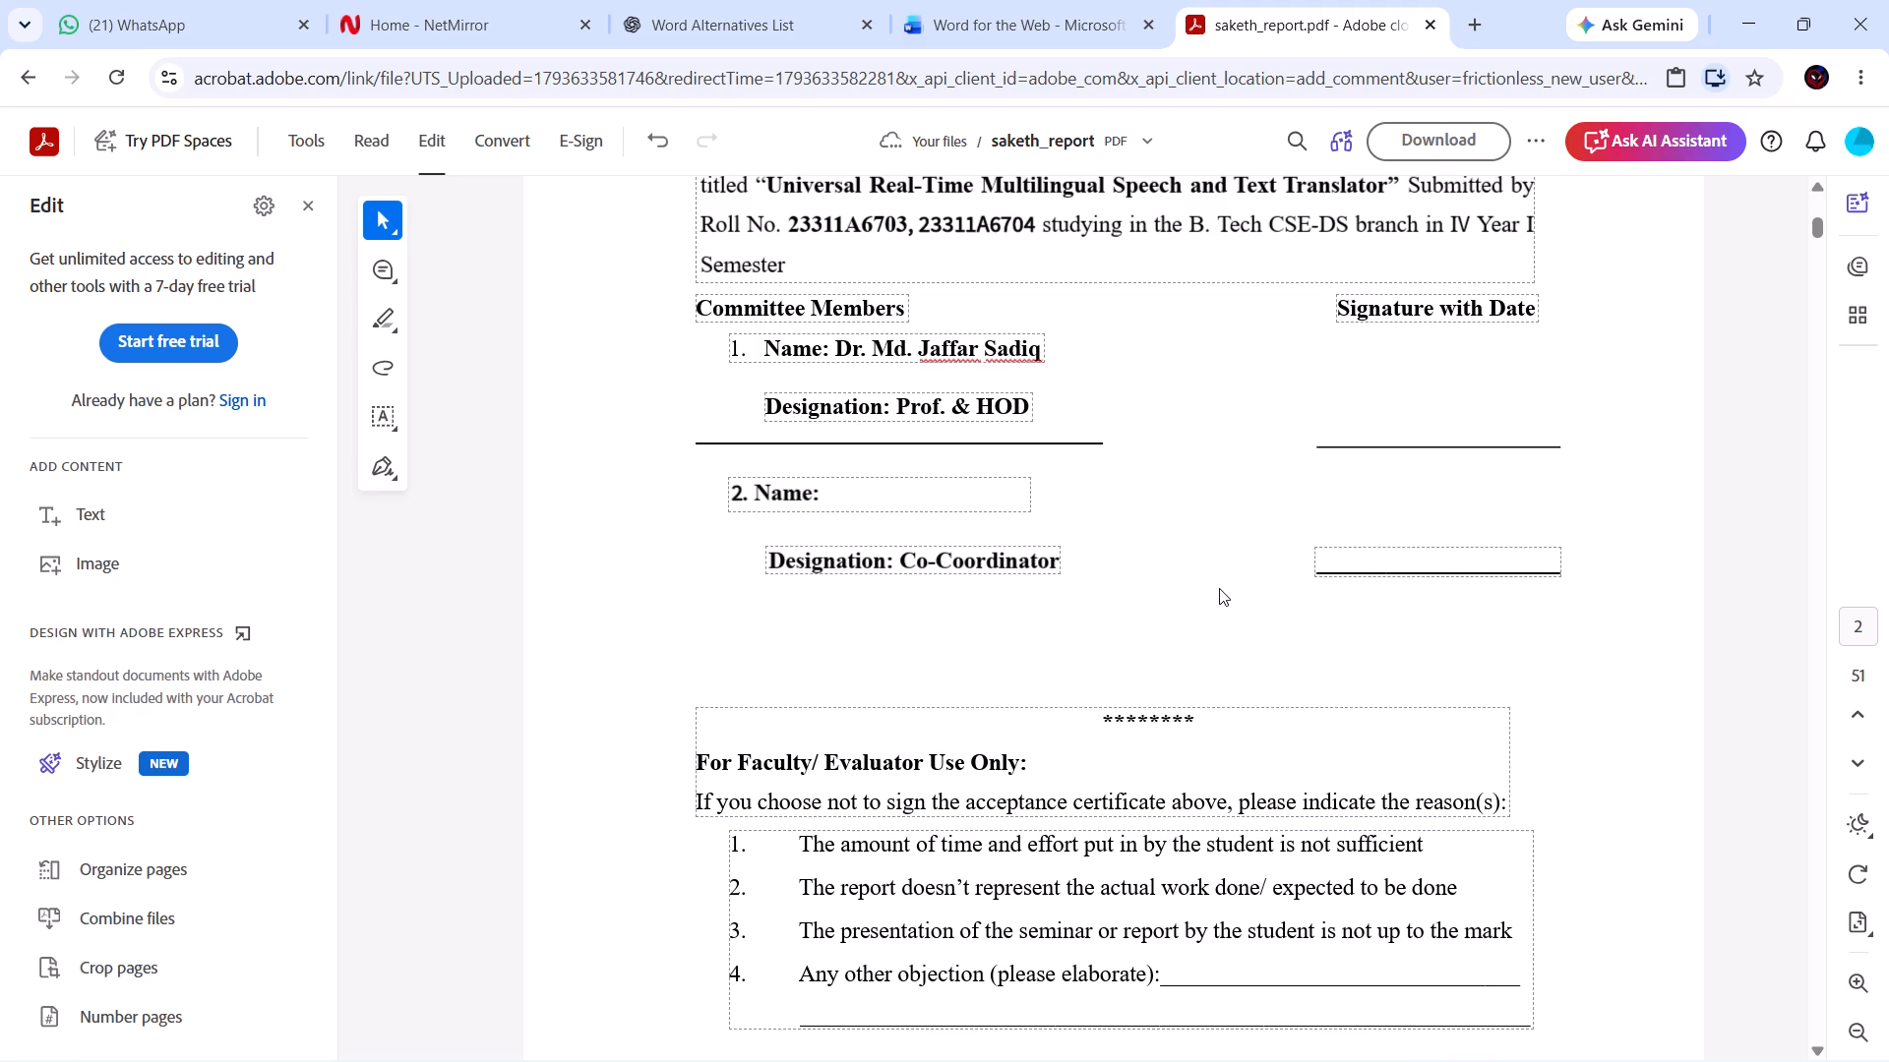
Examine the certificate text and signatories on page 3, and return to the committee section on page 2.
{"action": "scroll", "coordinate": [1219, 588], "scroll_direction": "down", "scroll_amount": 9}
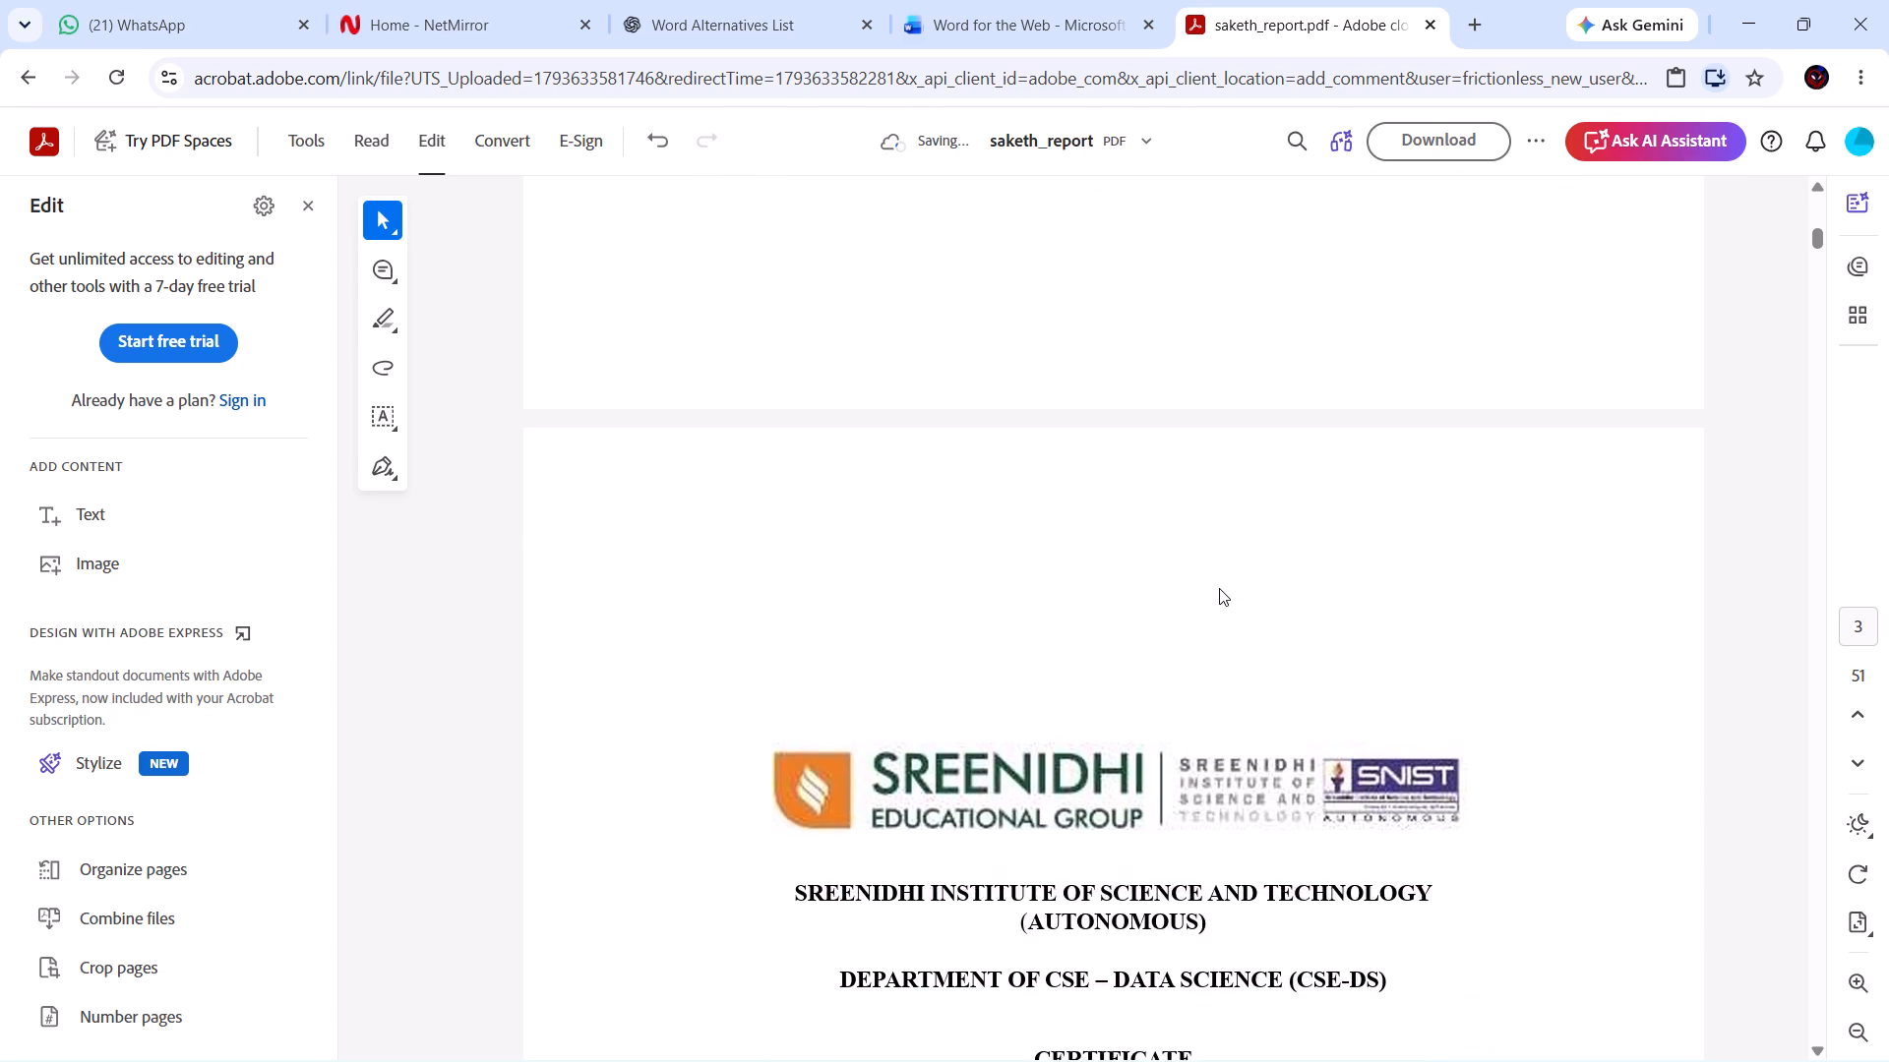
{"action": "scroll", "coordinate": [1219, 588], "scroll_direction": "down", "scroll_amount": 3}
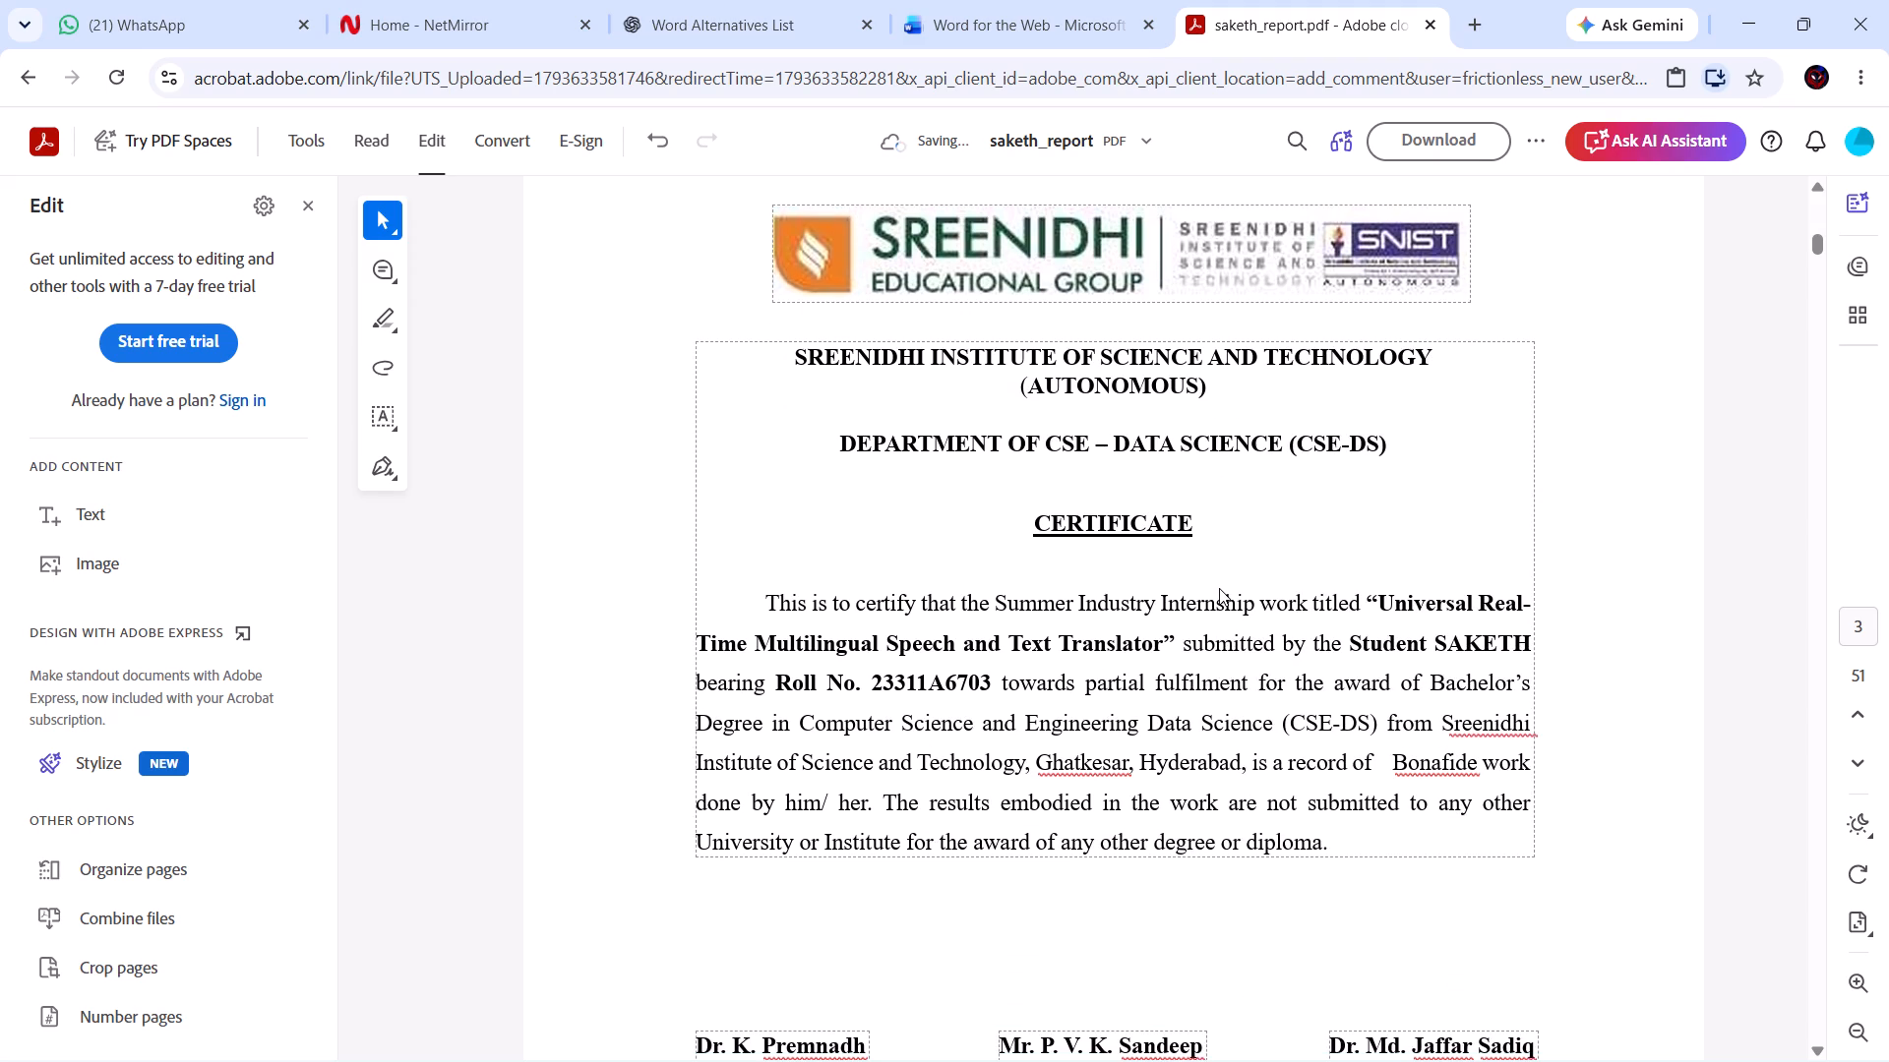
{"action": "scroll", "coordinate": [1219, 588], "scroll_direction": "down", "scroll_amount": 1}
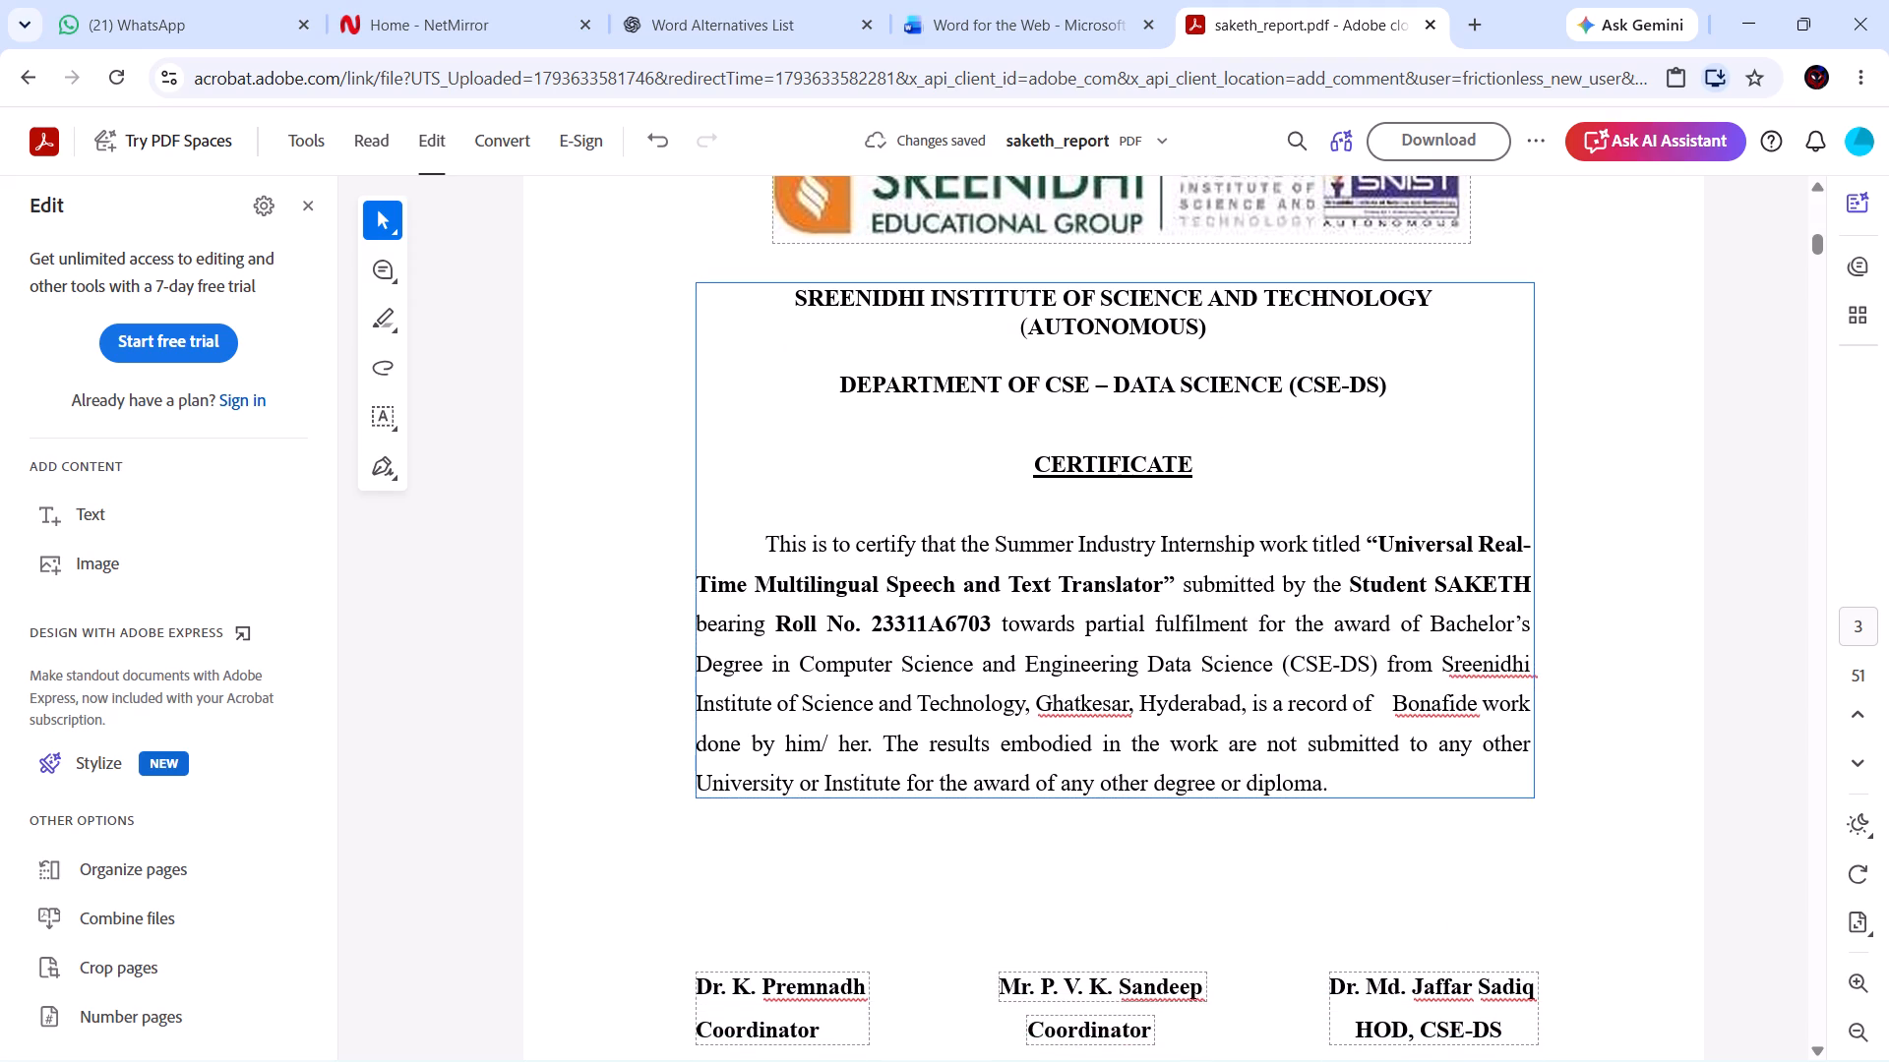
{"action": "left_click", "coordinate": [994, 630]}
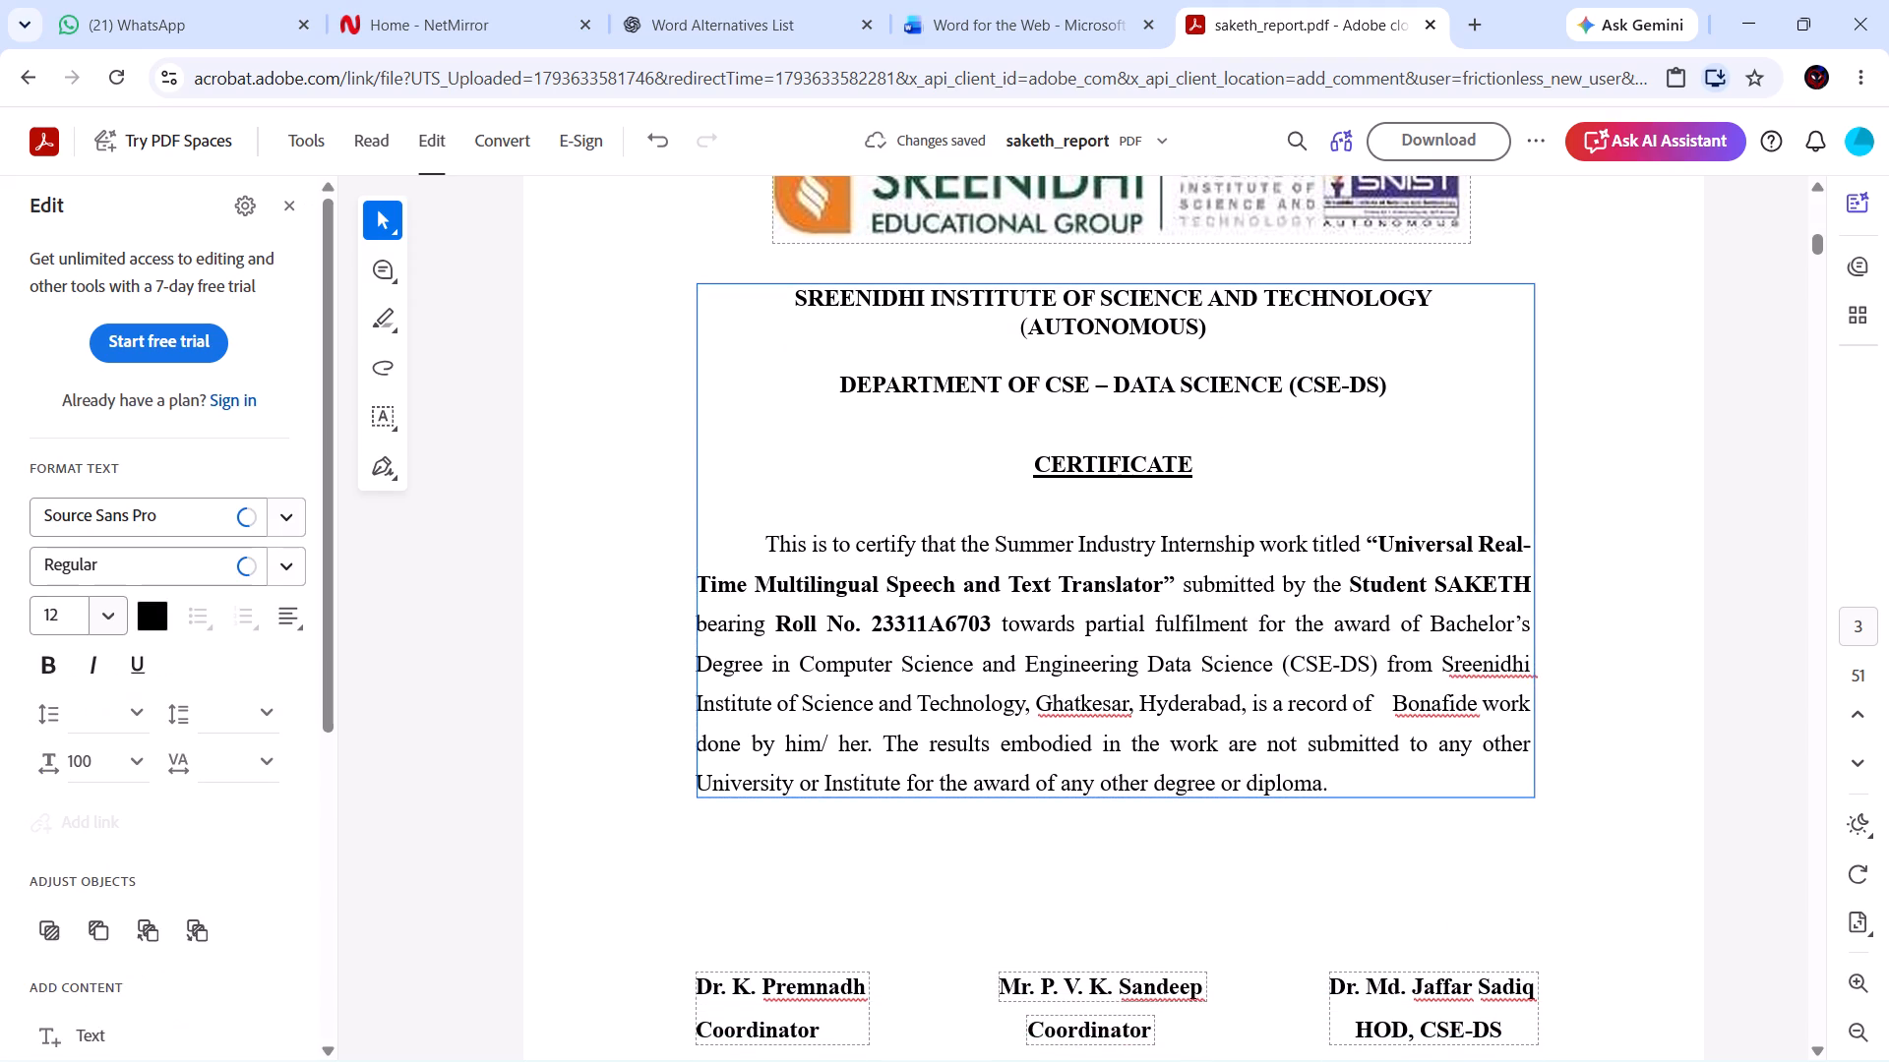
{"action": "scroll", "coordinate": [994, 630], "scroll_direction": "up", "scroll_amount": 4}
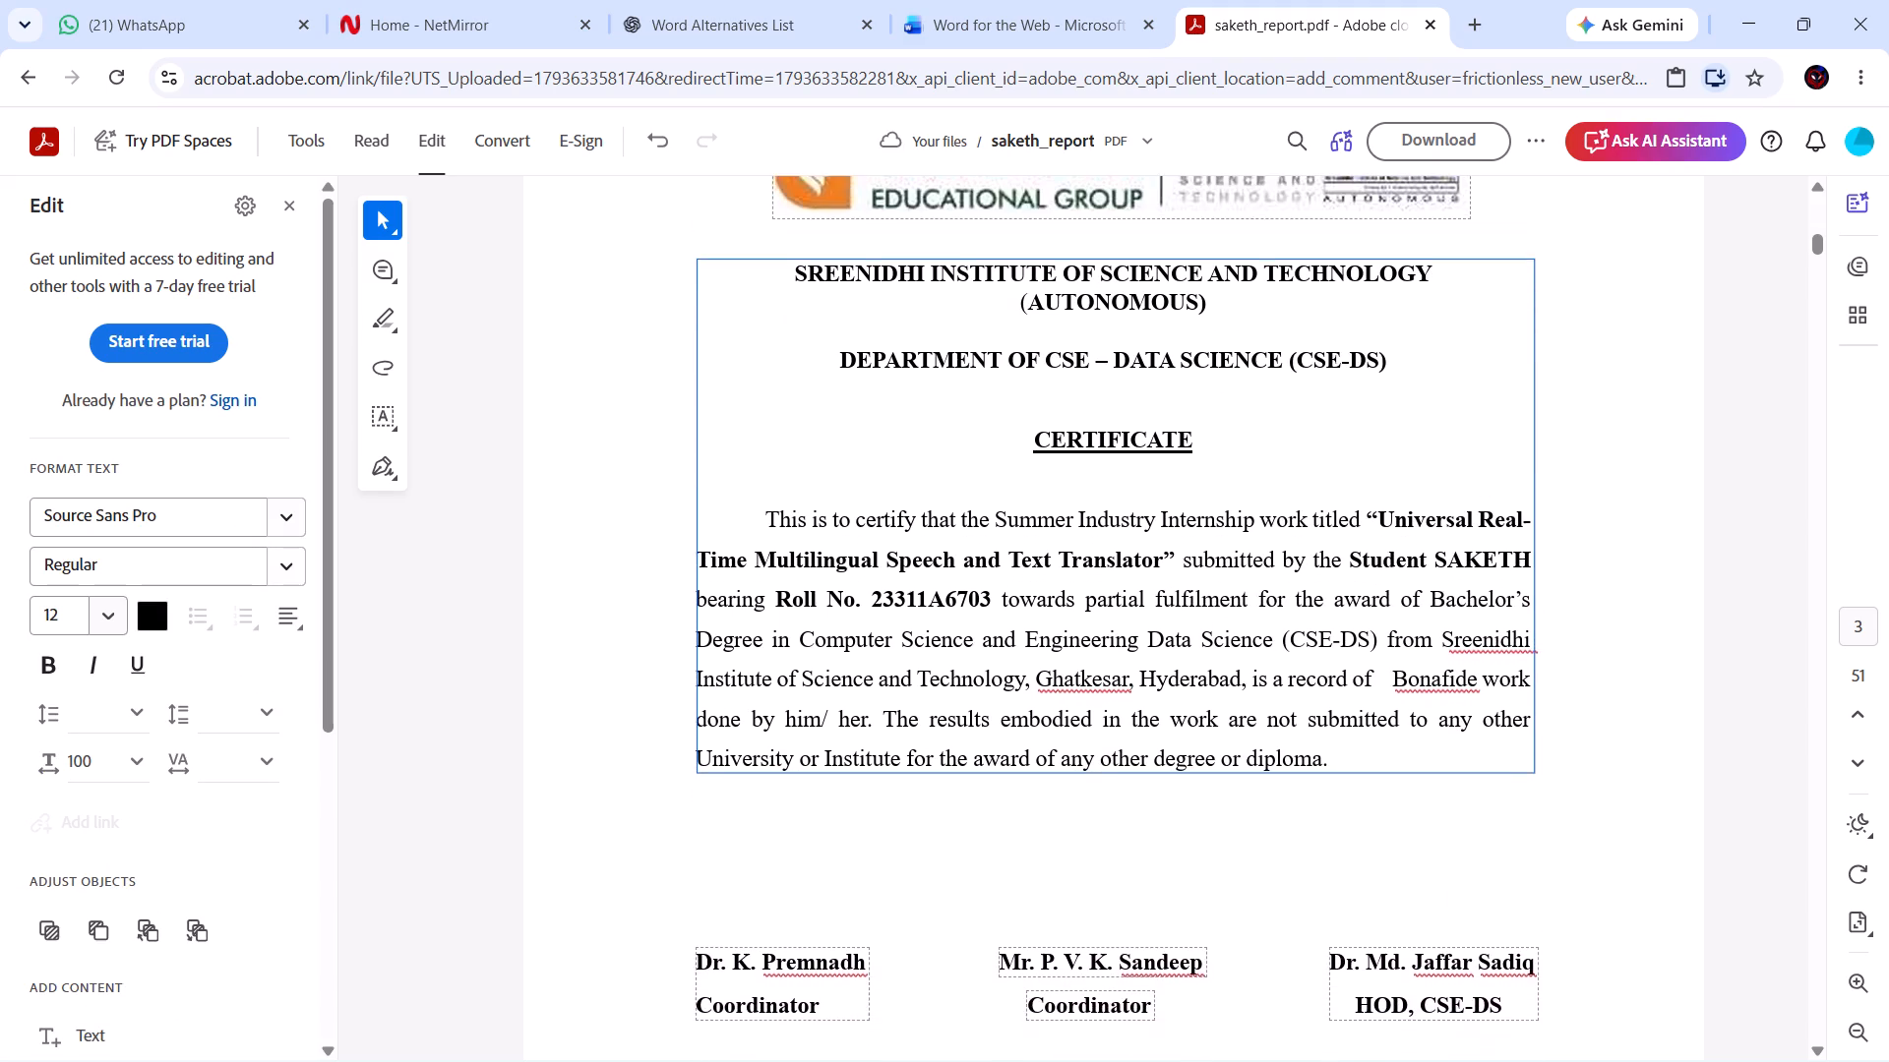
{"action": "scroll", "coordinate": [994, 630], "scroll_direction": "up", "scroll_amount": 5}
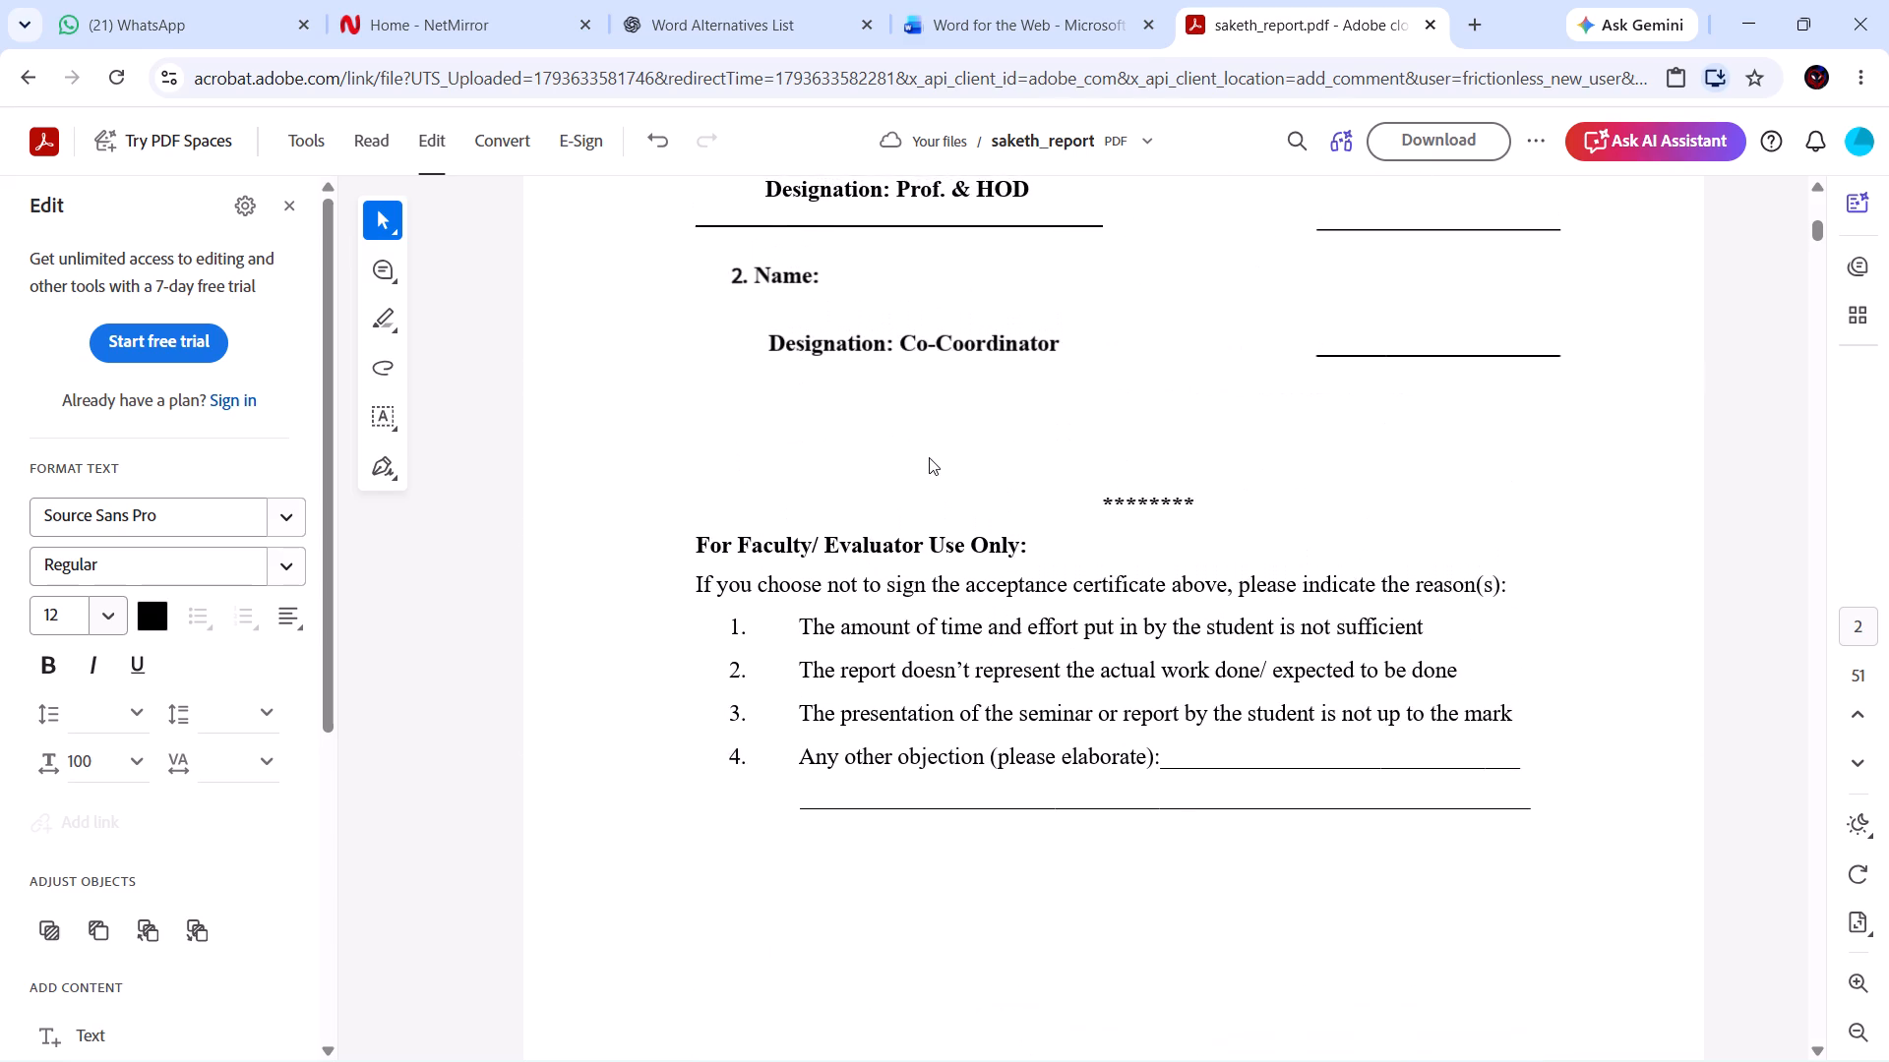
Enter the second committee member's name after the "2. Name:" label in the Committee Members section on page 2.
{"action": "scroll", "coordinate": [929, 457], "scroll_direction": "up", "scroll_amount": 1}
{"action": "left_click", "coordinate": [859, 433]}
{"action": "left_click", "coordinate": [859, 433]}
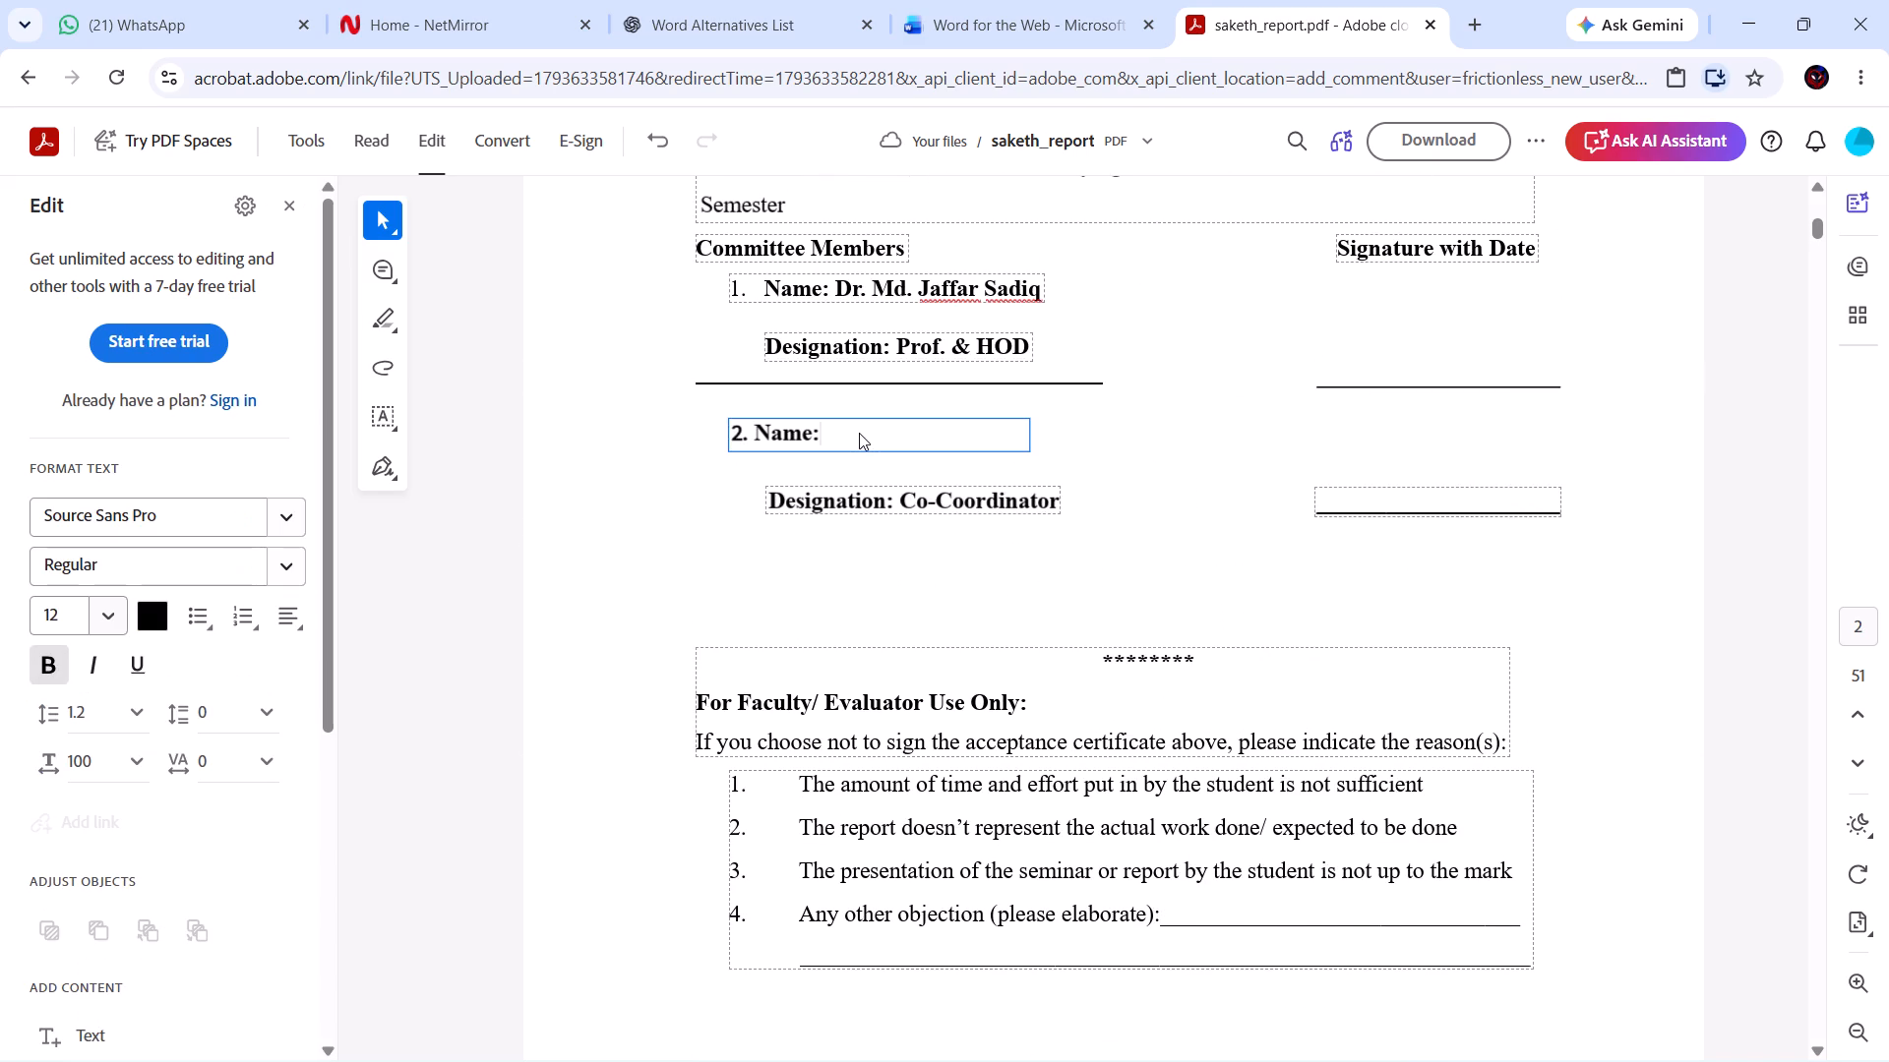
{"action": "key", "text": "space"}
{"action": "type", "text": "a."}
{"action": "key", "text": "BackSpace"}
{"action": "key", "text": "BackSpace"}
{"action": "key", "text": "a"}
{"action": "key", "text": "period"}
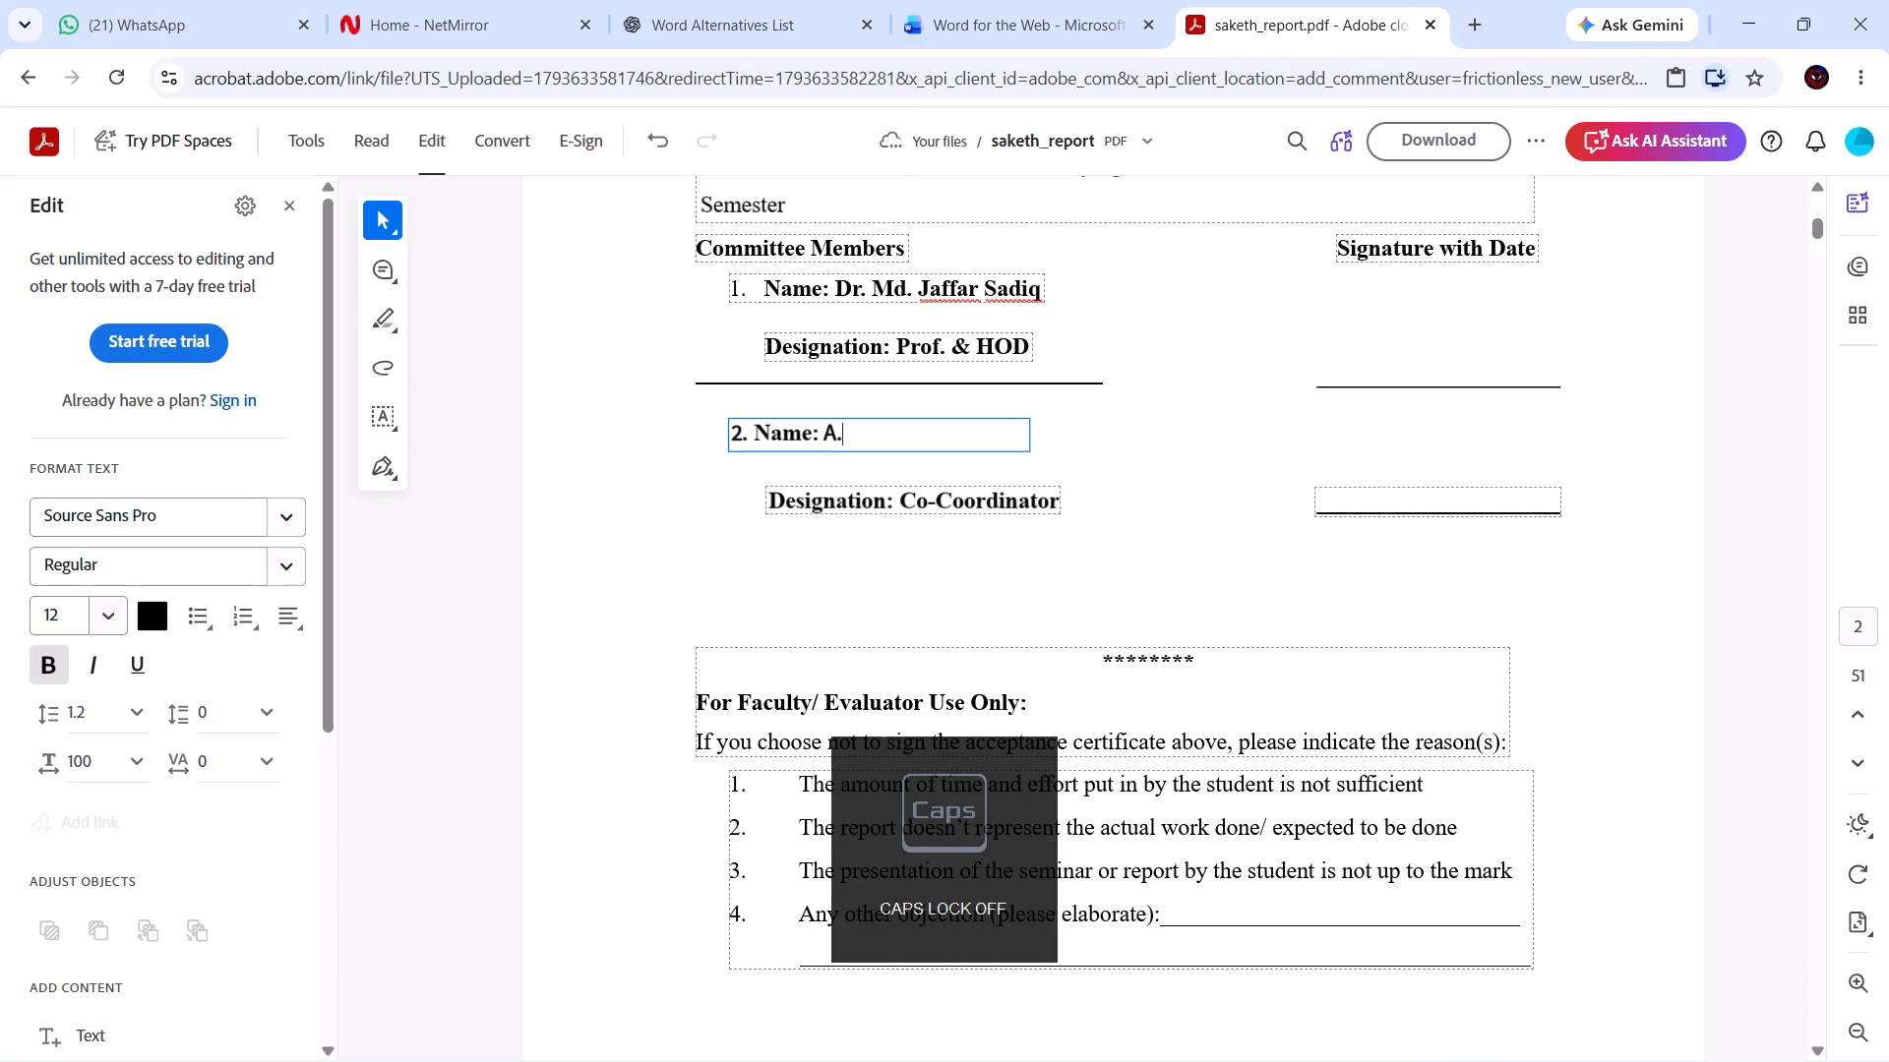
Replace the initial after "2. Name:" in the Committee Members section with the second member's first name, prefixed by "Mrs.".
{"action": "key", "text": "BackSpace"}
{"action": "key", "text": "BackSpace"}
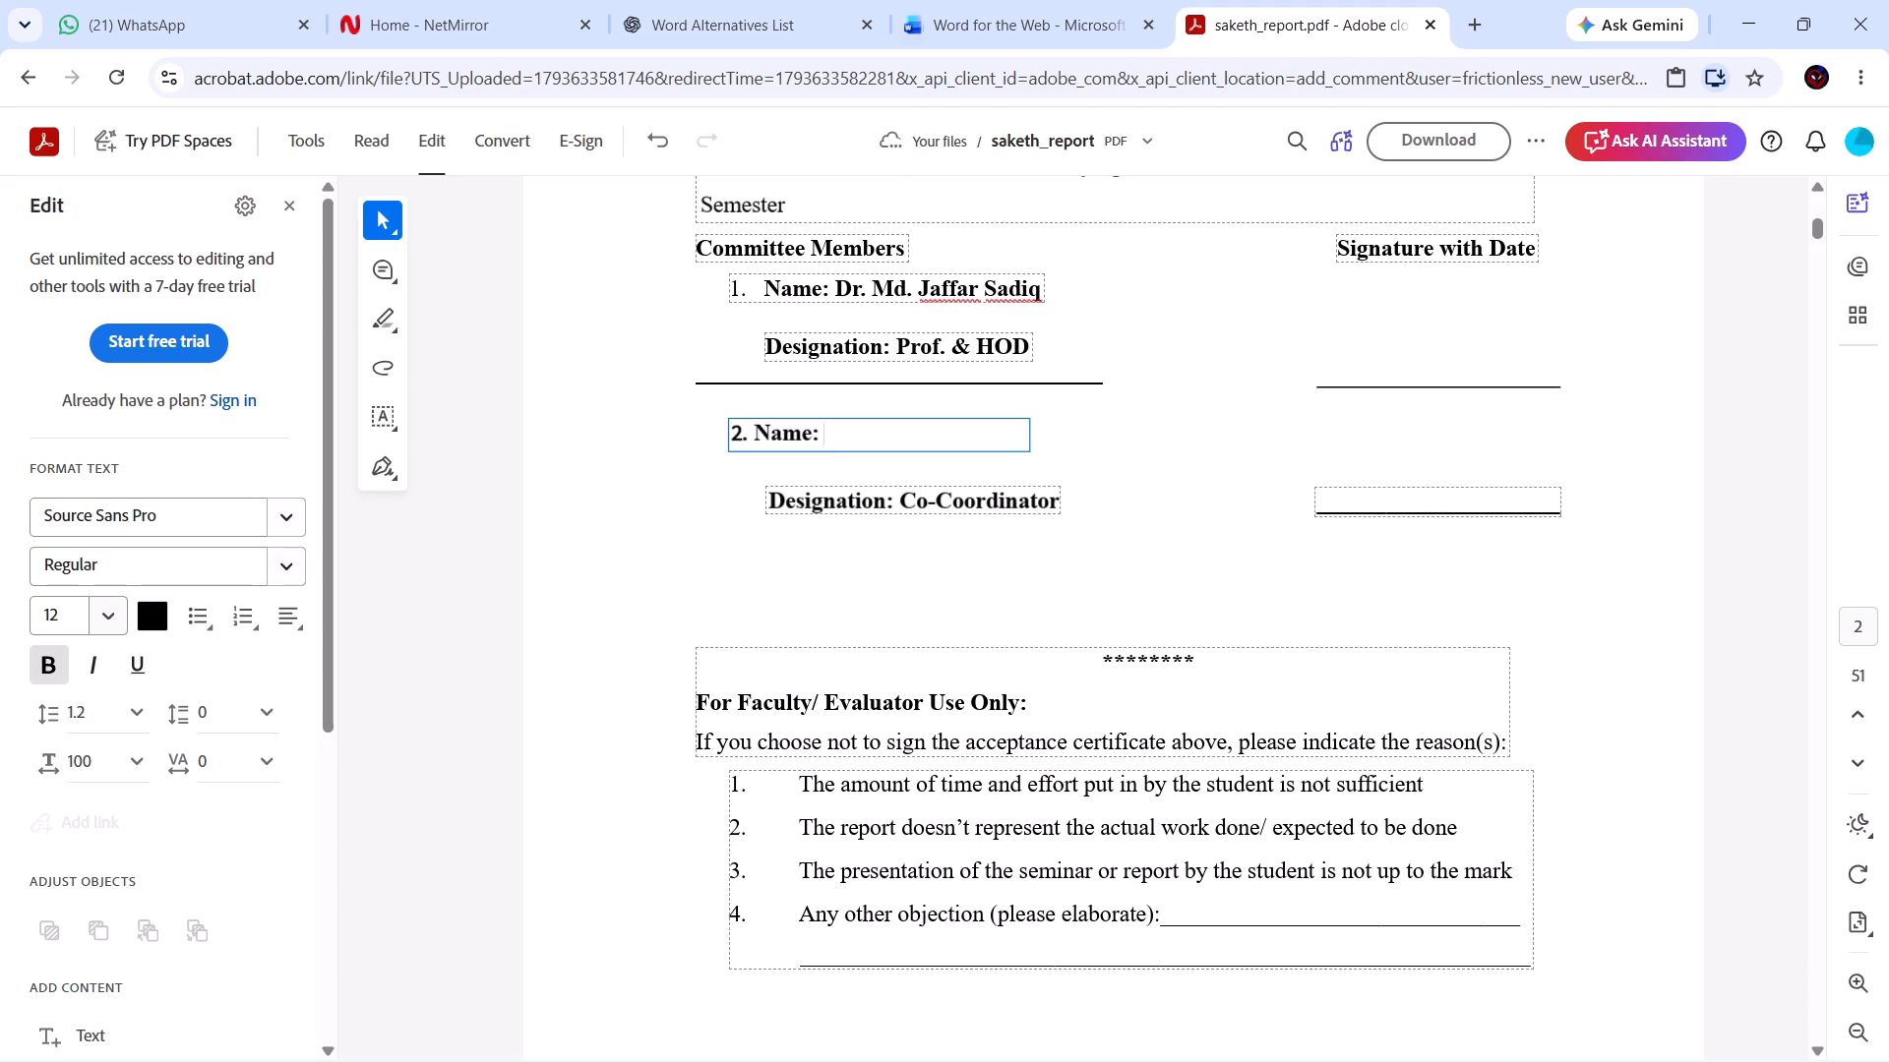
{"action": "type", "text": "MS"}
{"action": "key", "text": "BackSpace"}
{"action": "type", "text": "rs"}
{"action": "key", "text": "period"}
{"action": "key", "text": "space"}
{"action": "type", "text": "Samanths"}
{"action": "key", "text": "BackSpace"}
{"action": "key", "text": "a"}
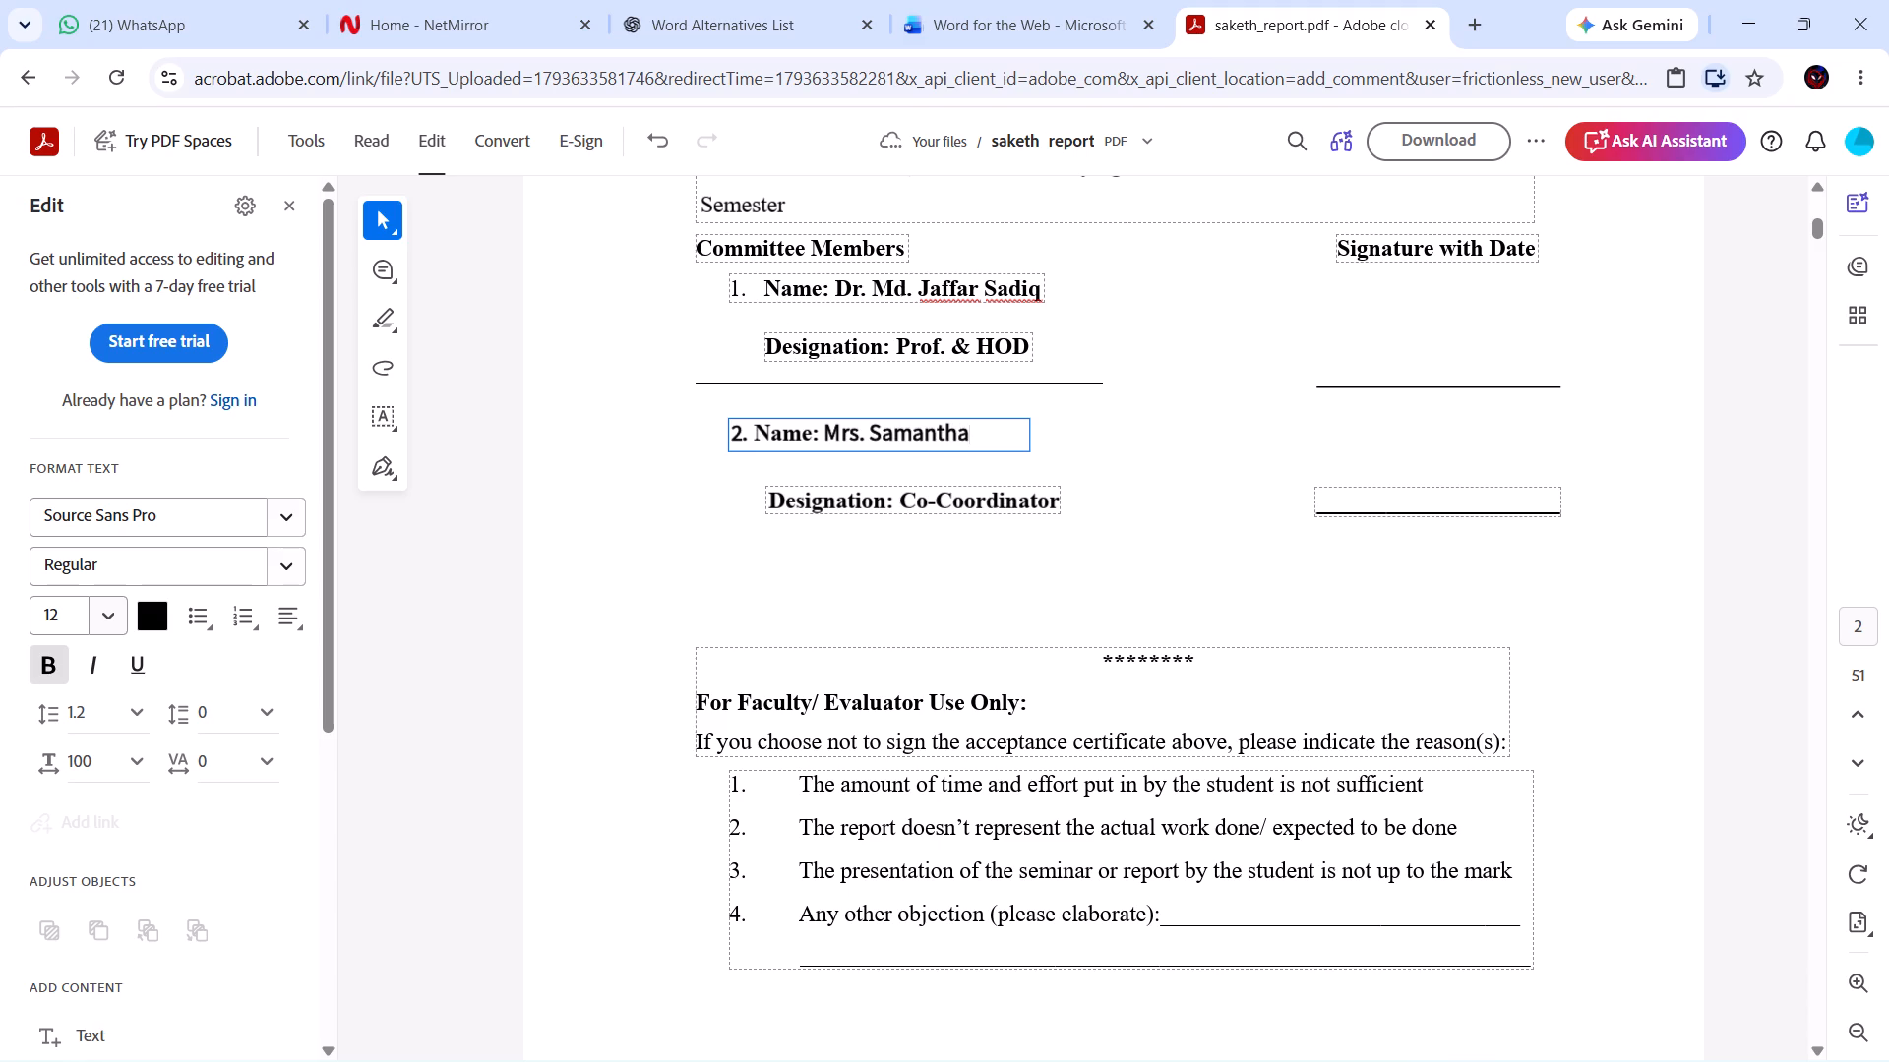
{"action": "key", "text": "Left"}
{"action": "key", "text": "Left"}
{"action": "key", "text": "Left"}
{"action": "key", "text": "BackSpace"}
Go to the certificate on page 3 and leave PDF editing mode.
{"action": "scroll", "coordinate": [1365, 584], "scroll_direction": "down", "scroll_amount": 1}
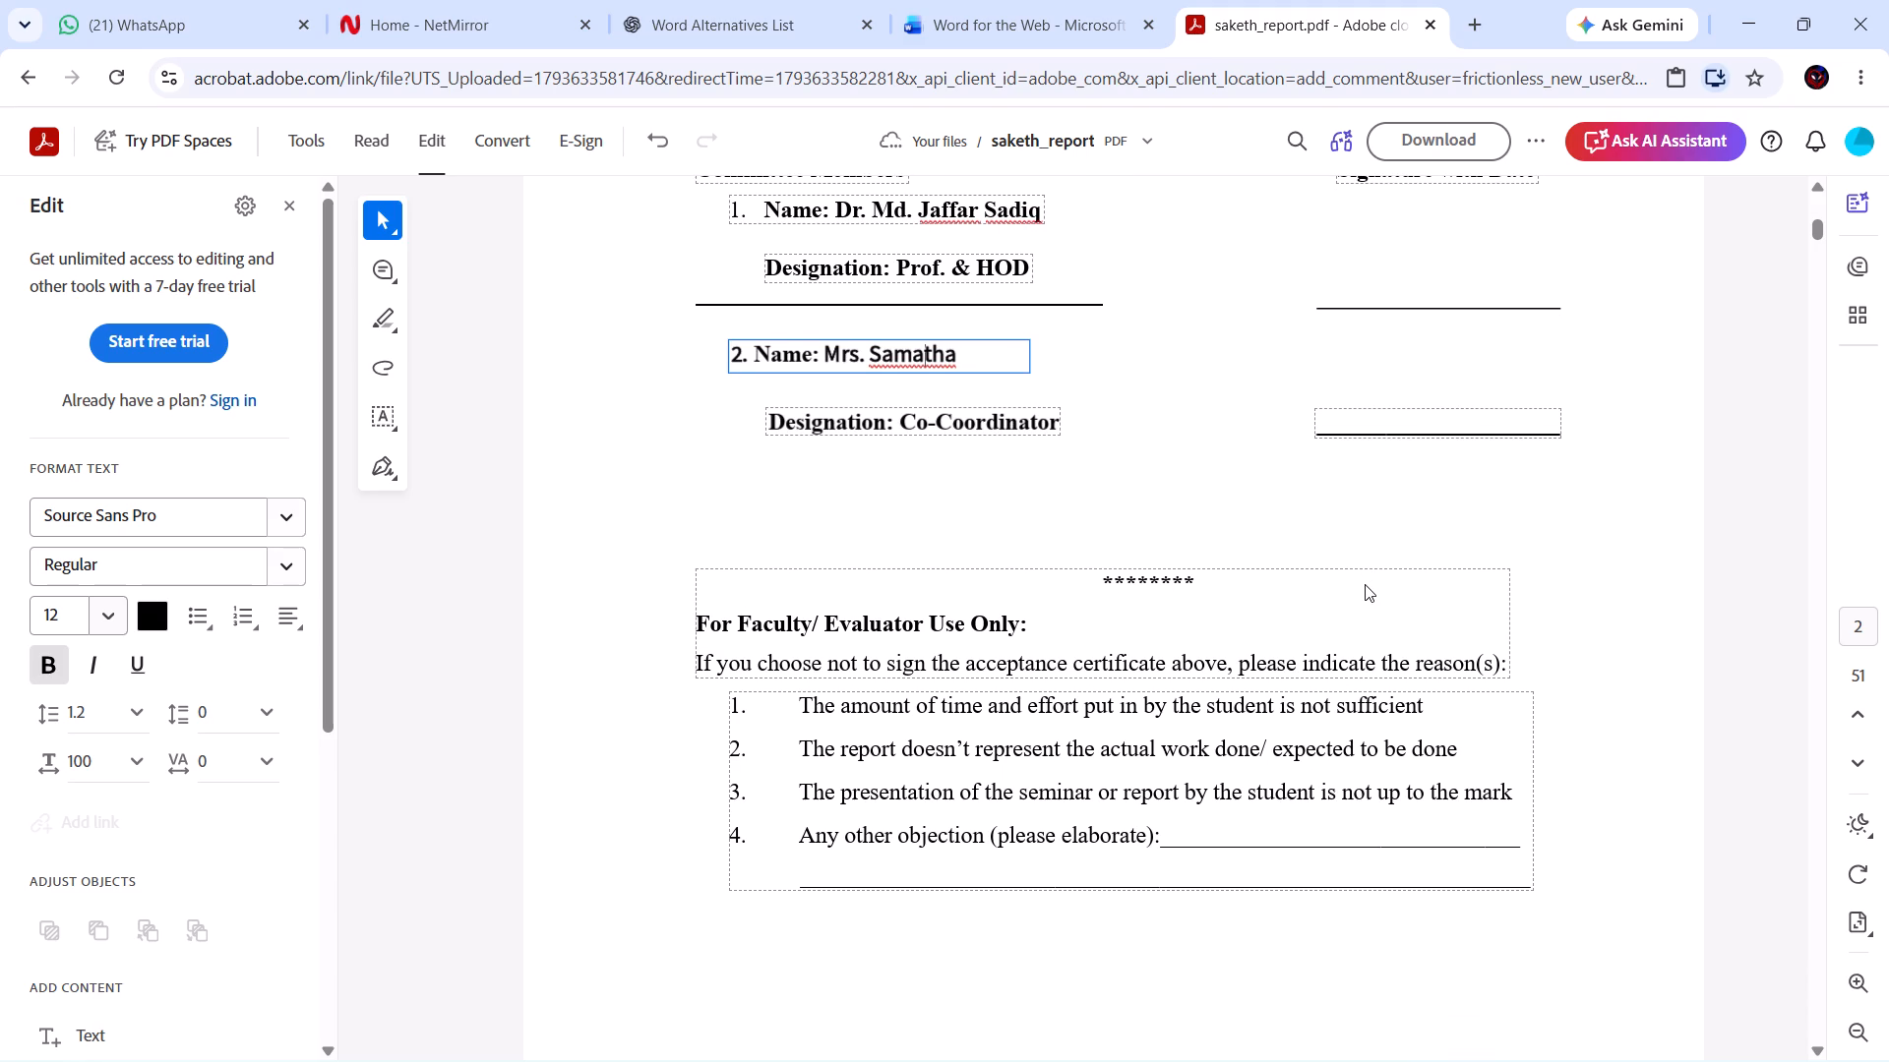
{"action": "scroll", "coordinate": [1365, 584], "scroll_direction": "down", "scroll_amount": 8}
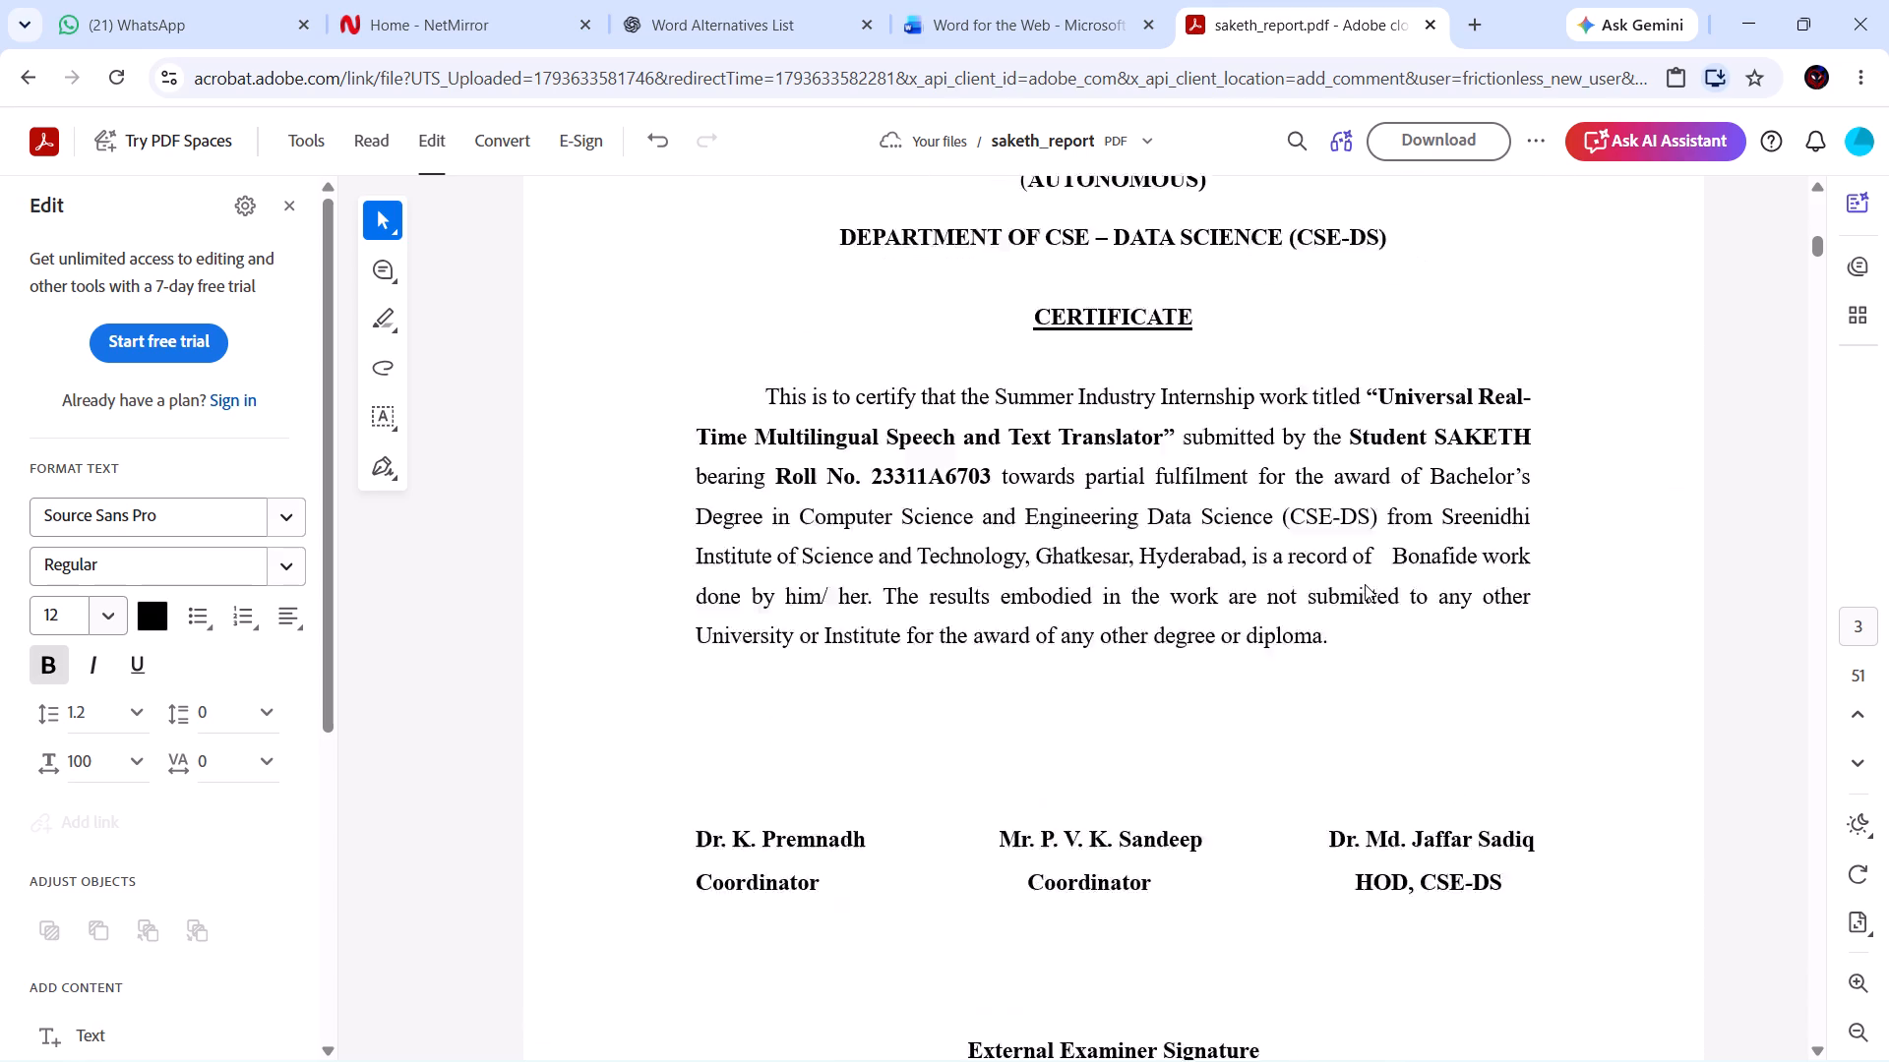
{"action": "scroll", "coordinate": [1365, 584], "scroll_direction": "down", "scroll_amount": 1}
{"action": "scroll", "coordinate": [1365, 584], "scroll_direction": "up", "scroll_amount": 2}
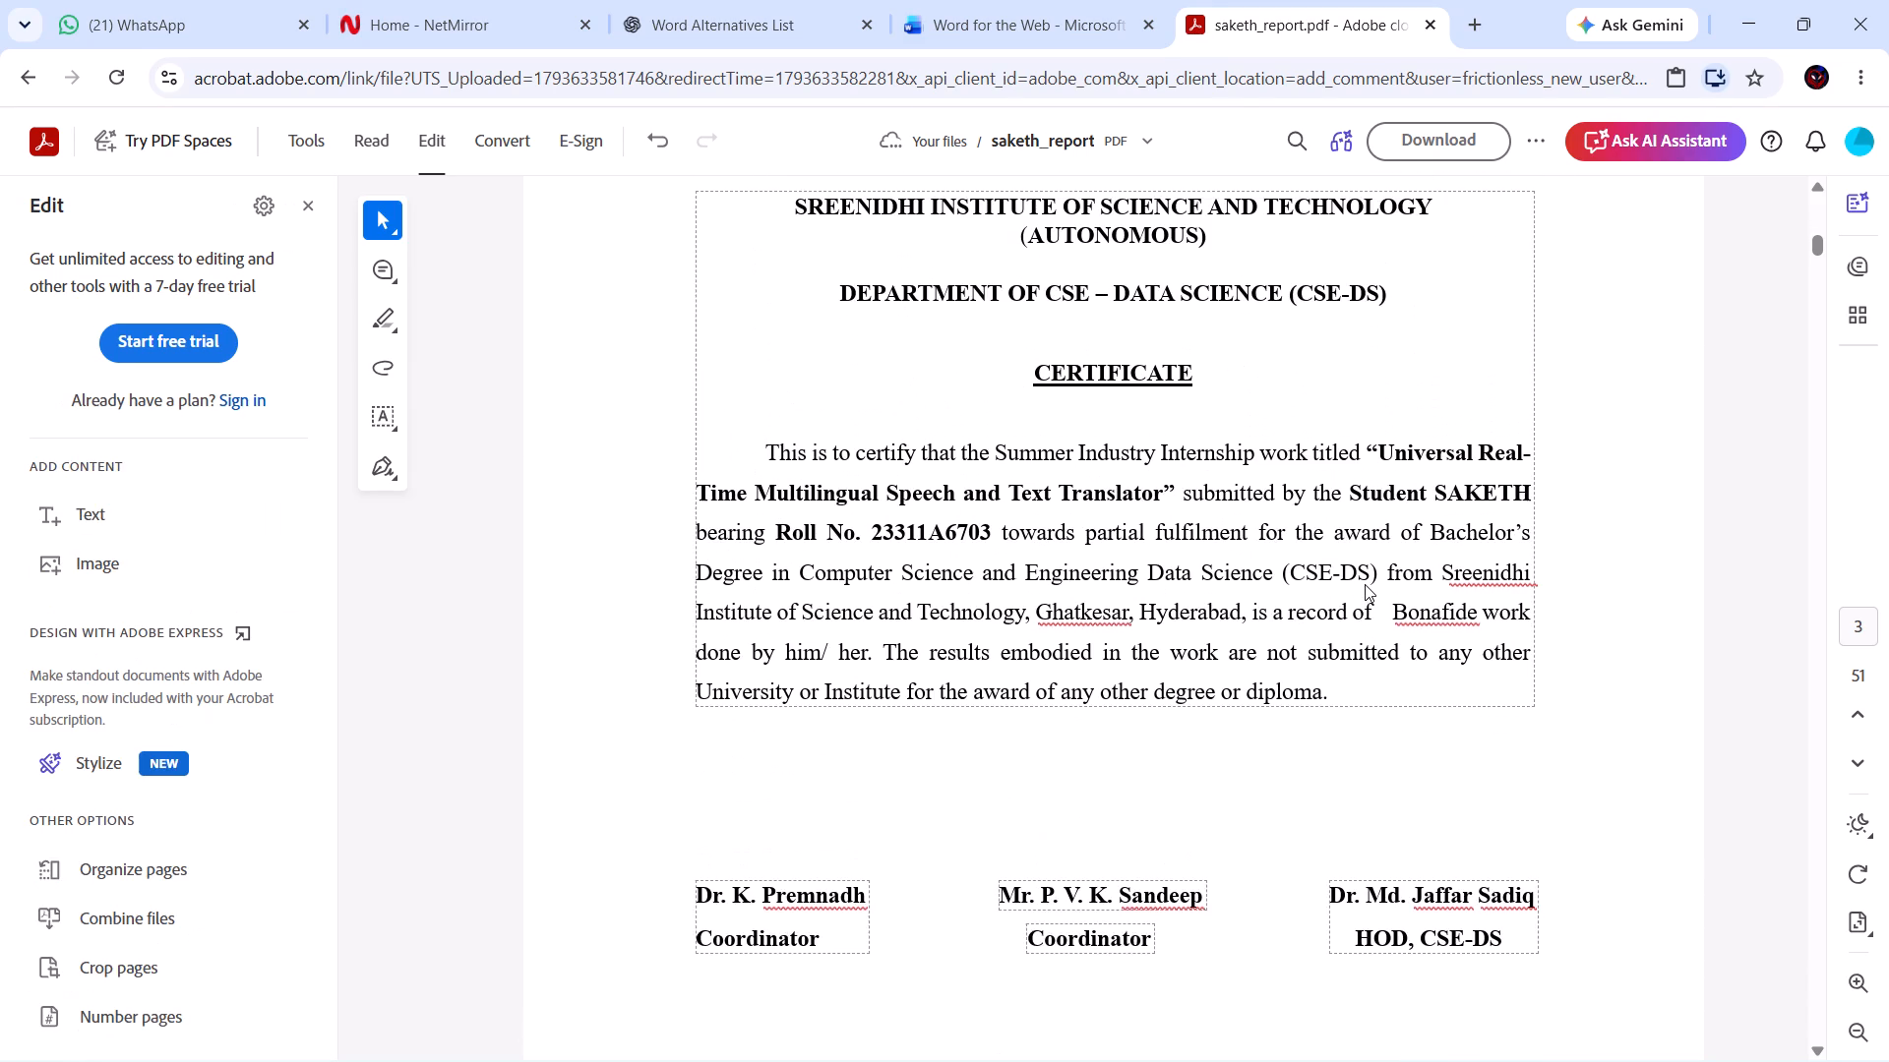
{"action": "scroll", "coordinate": [1365, 584], "scroll_direction": "up", "scroll_amount": 1}
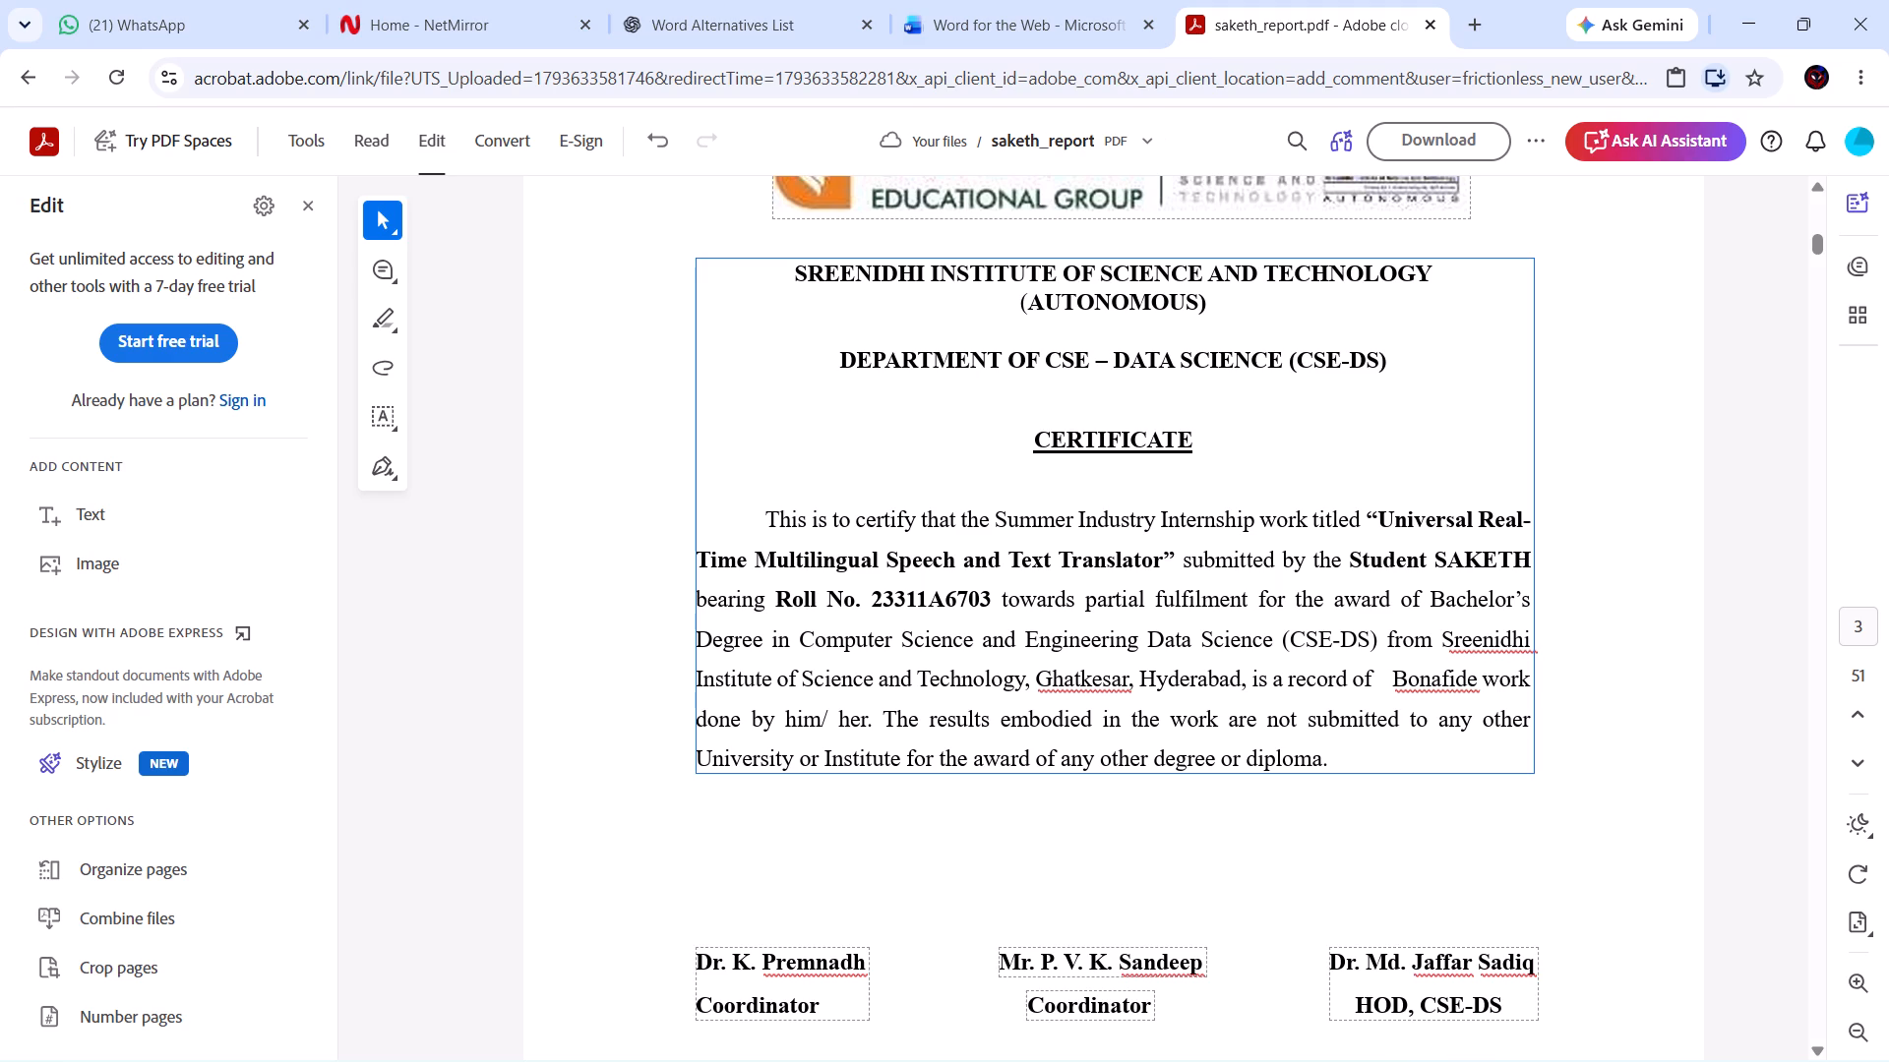
{"action": "left_click", "coordinate": [314, 210]}
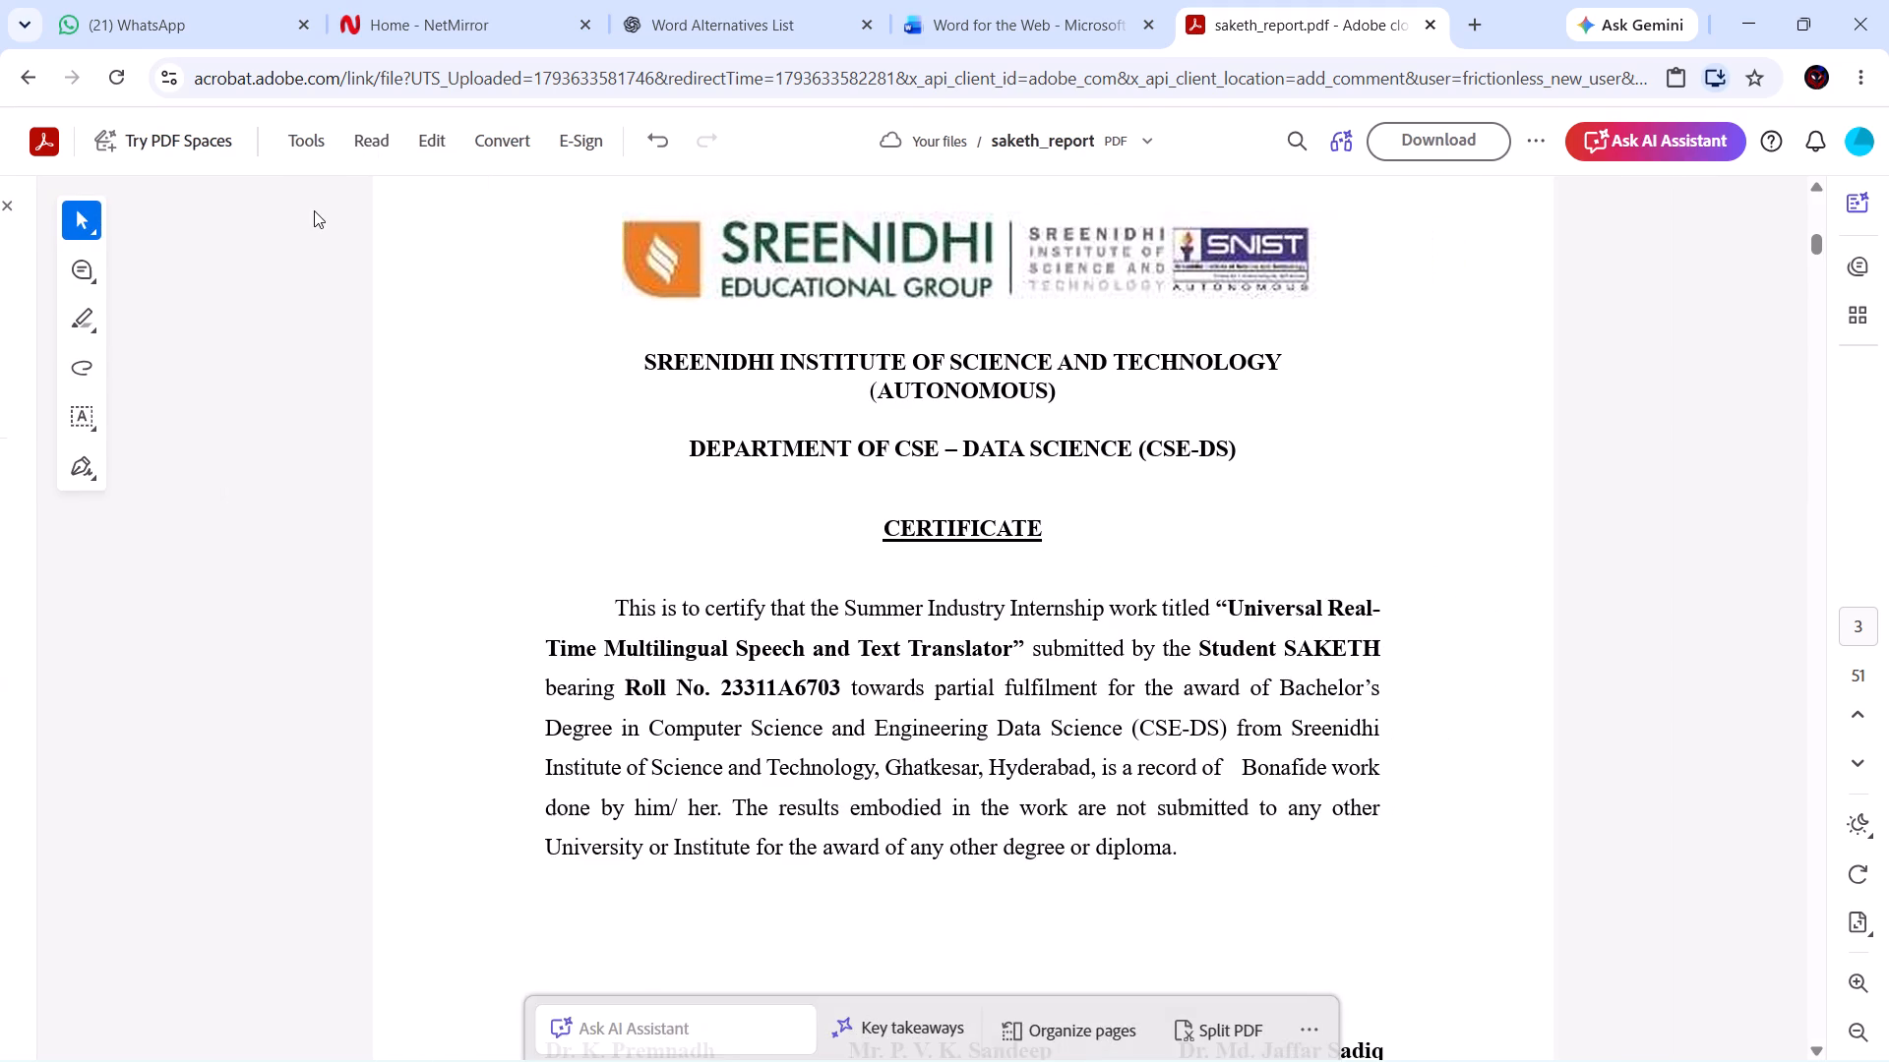
Review the committee members and signature lines on page 2, and return to the certificate on page 3.
{"action": "left_click", "coordinate": [976, 638]}
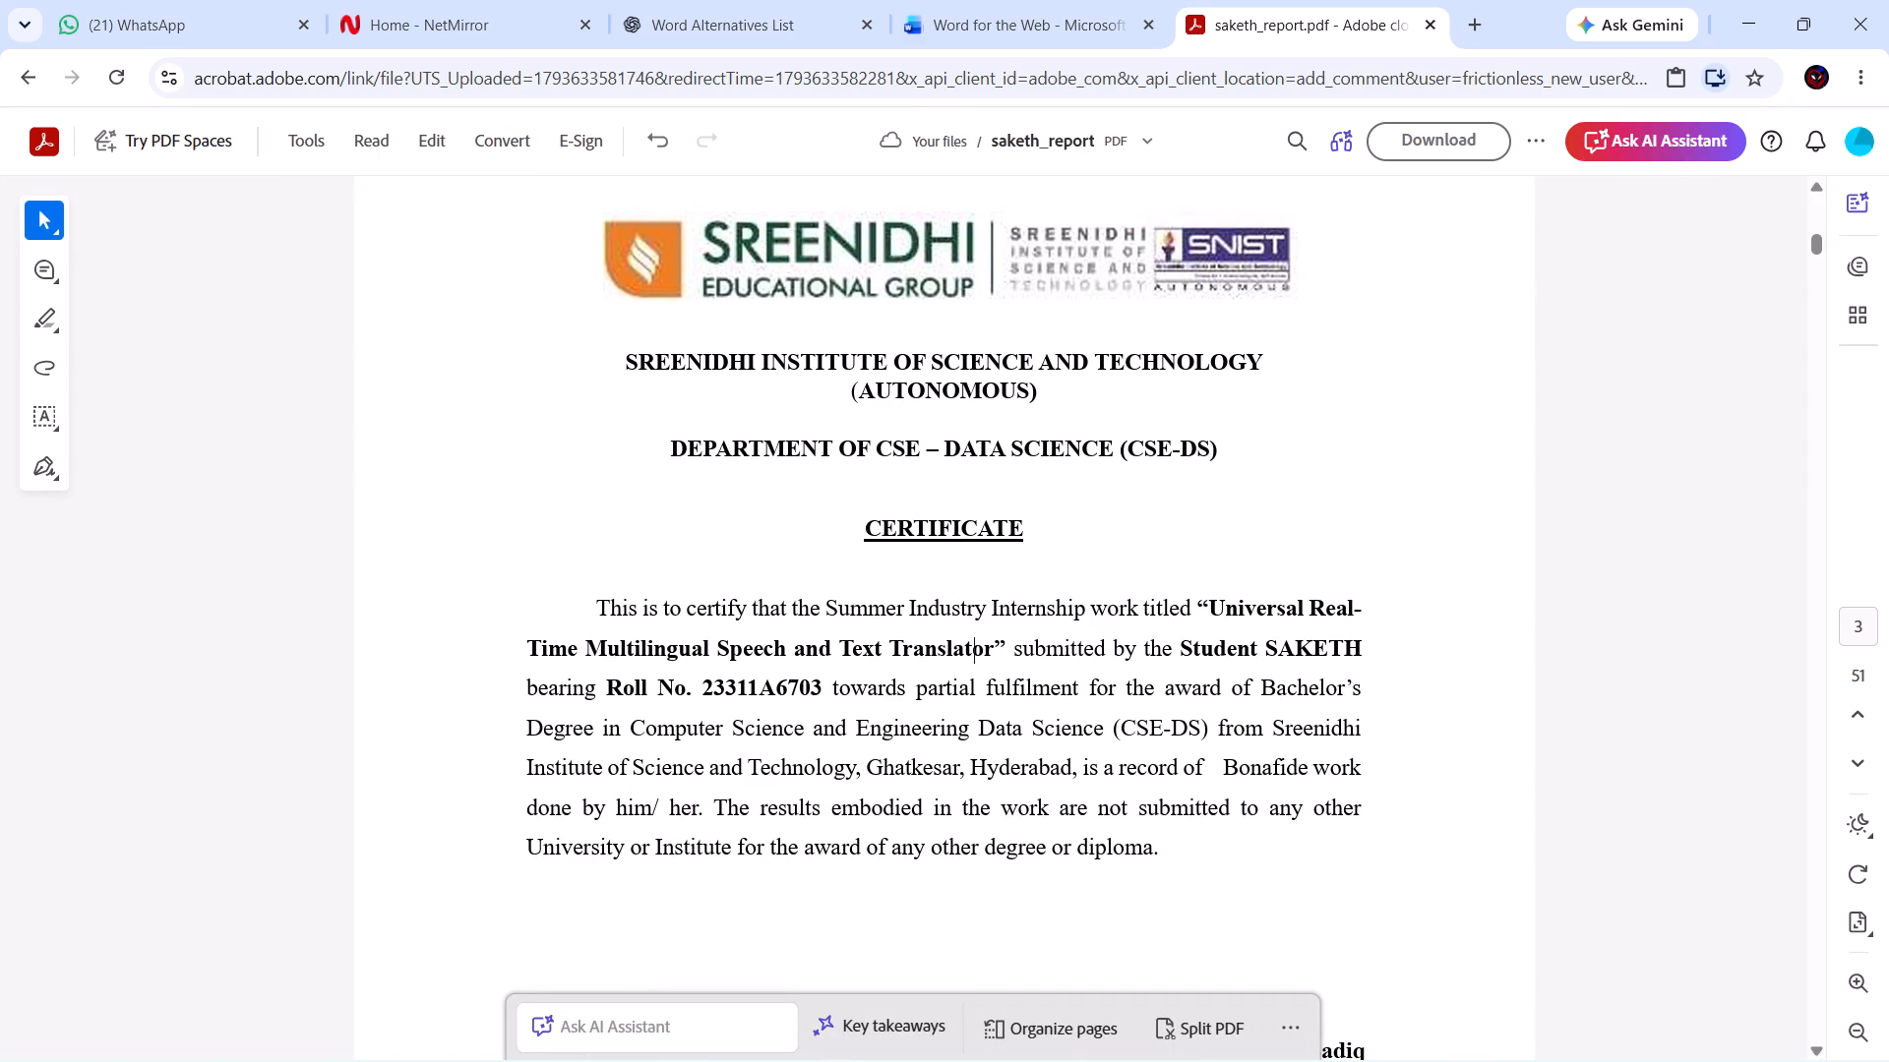
{"action": "scroll", "coordinate": [1112, 442], "scroll_direction": "up", "scroll_amount": 12}
{"action": "scroll", "coordinate": [1112, 442], "scroll_direction": "down", "scroll_amount": 6}
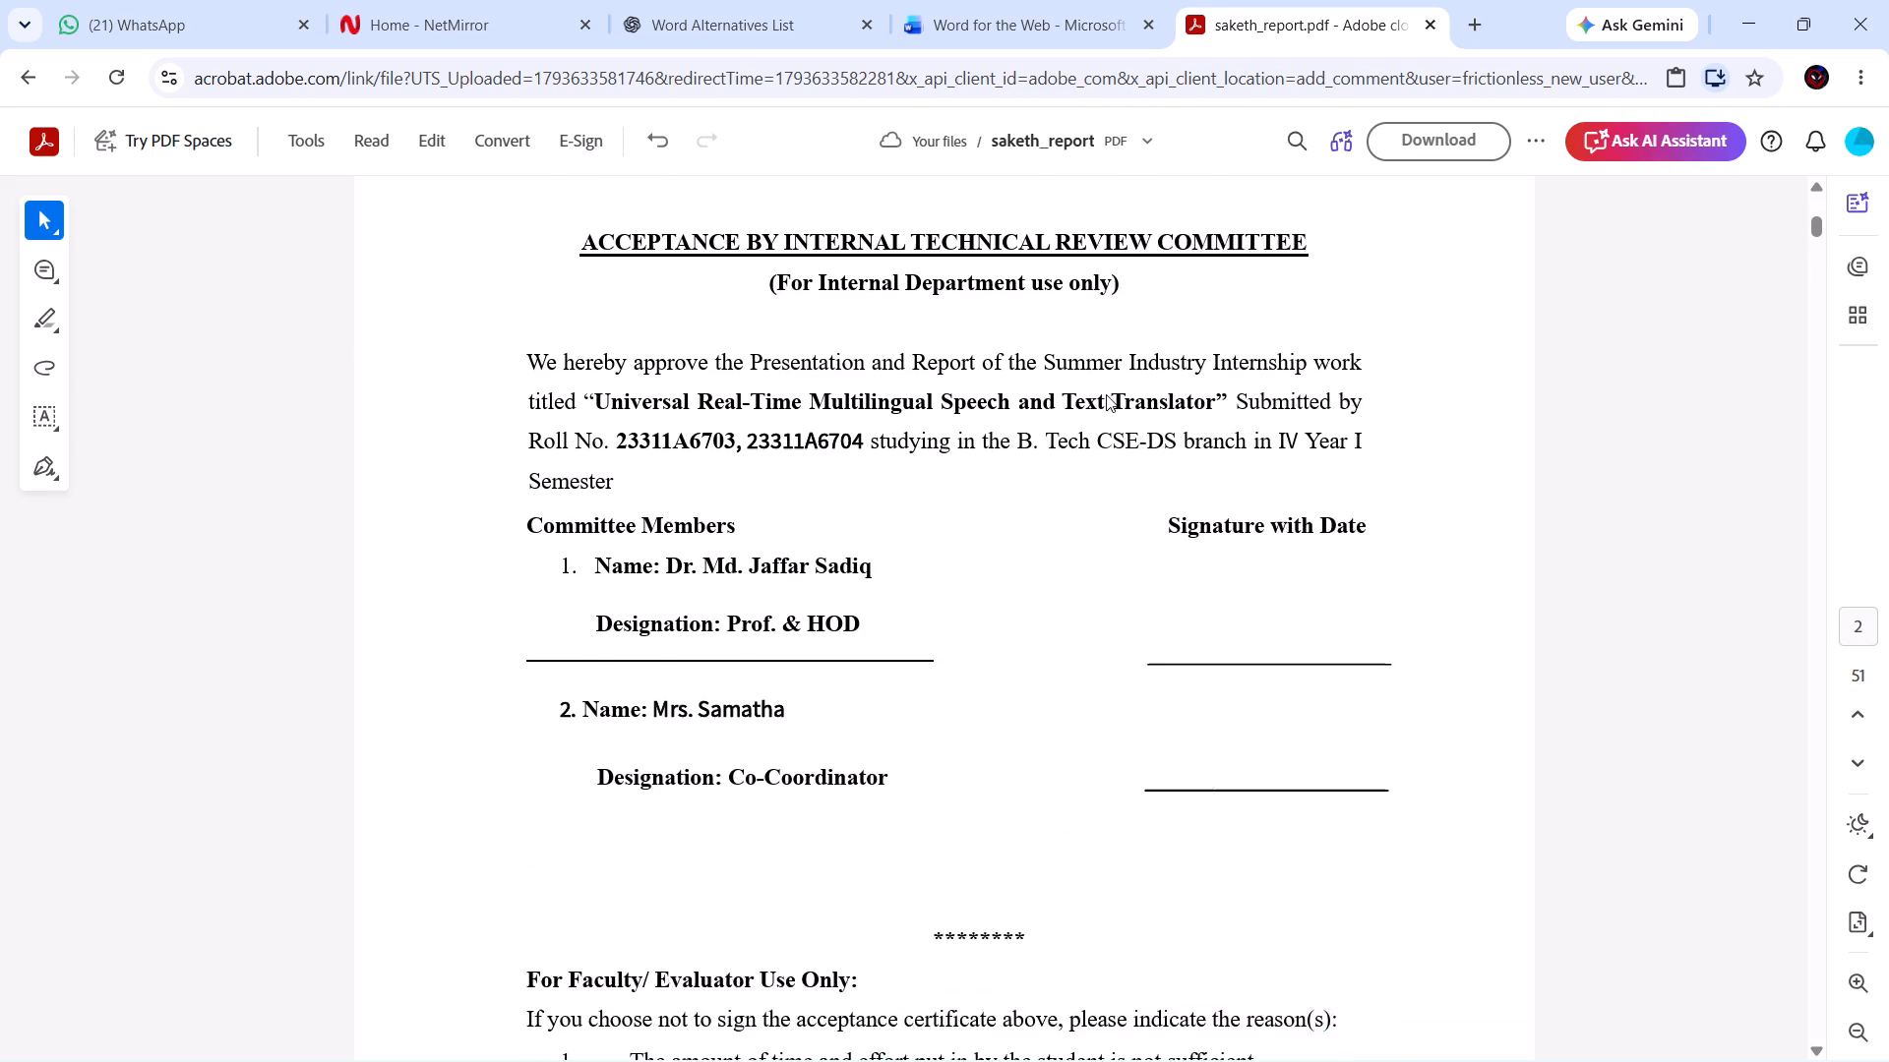
{"action": "scroll", "coordinate": [1106, 394], "scroll_direction": "down", "scroll_amount": 1}
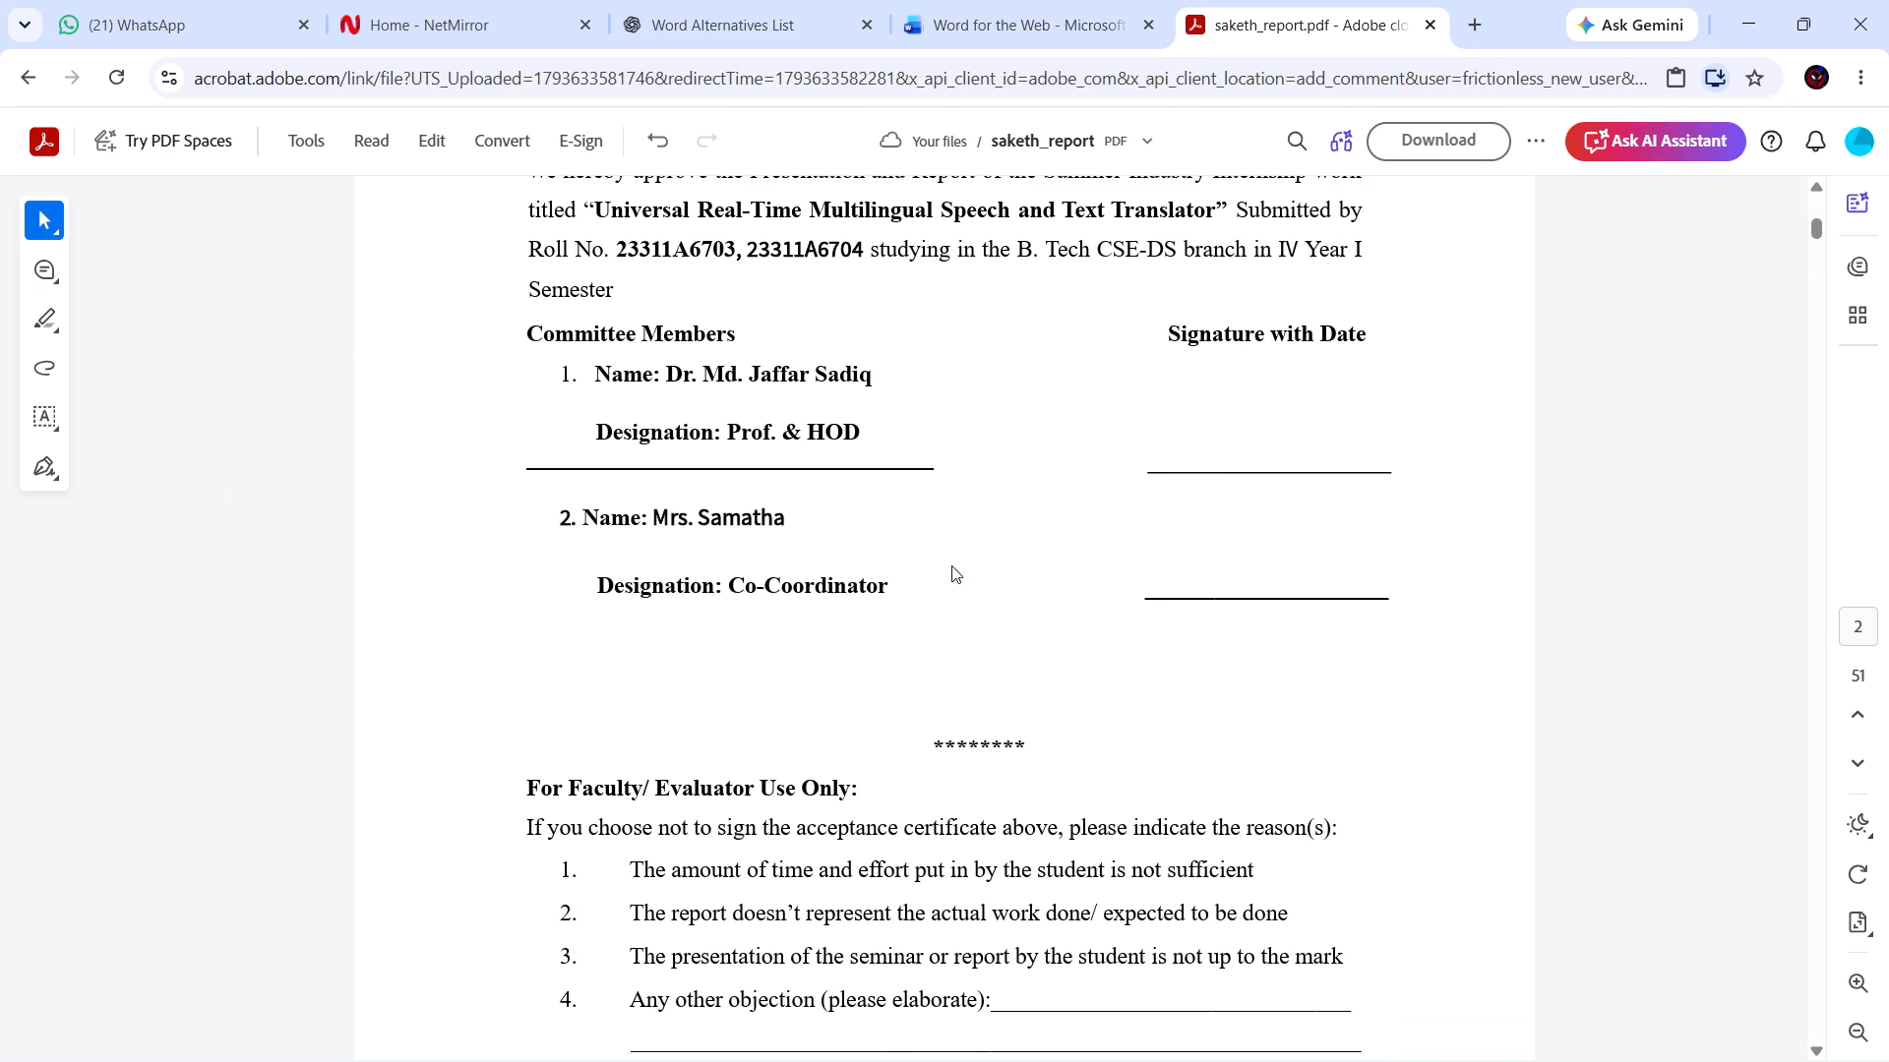
{"action": "scroll", "coordinate": [1026, 601], "scroll_direction": "down", "scroll_amount": 10}
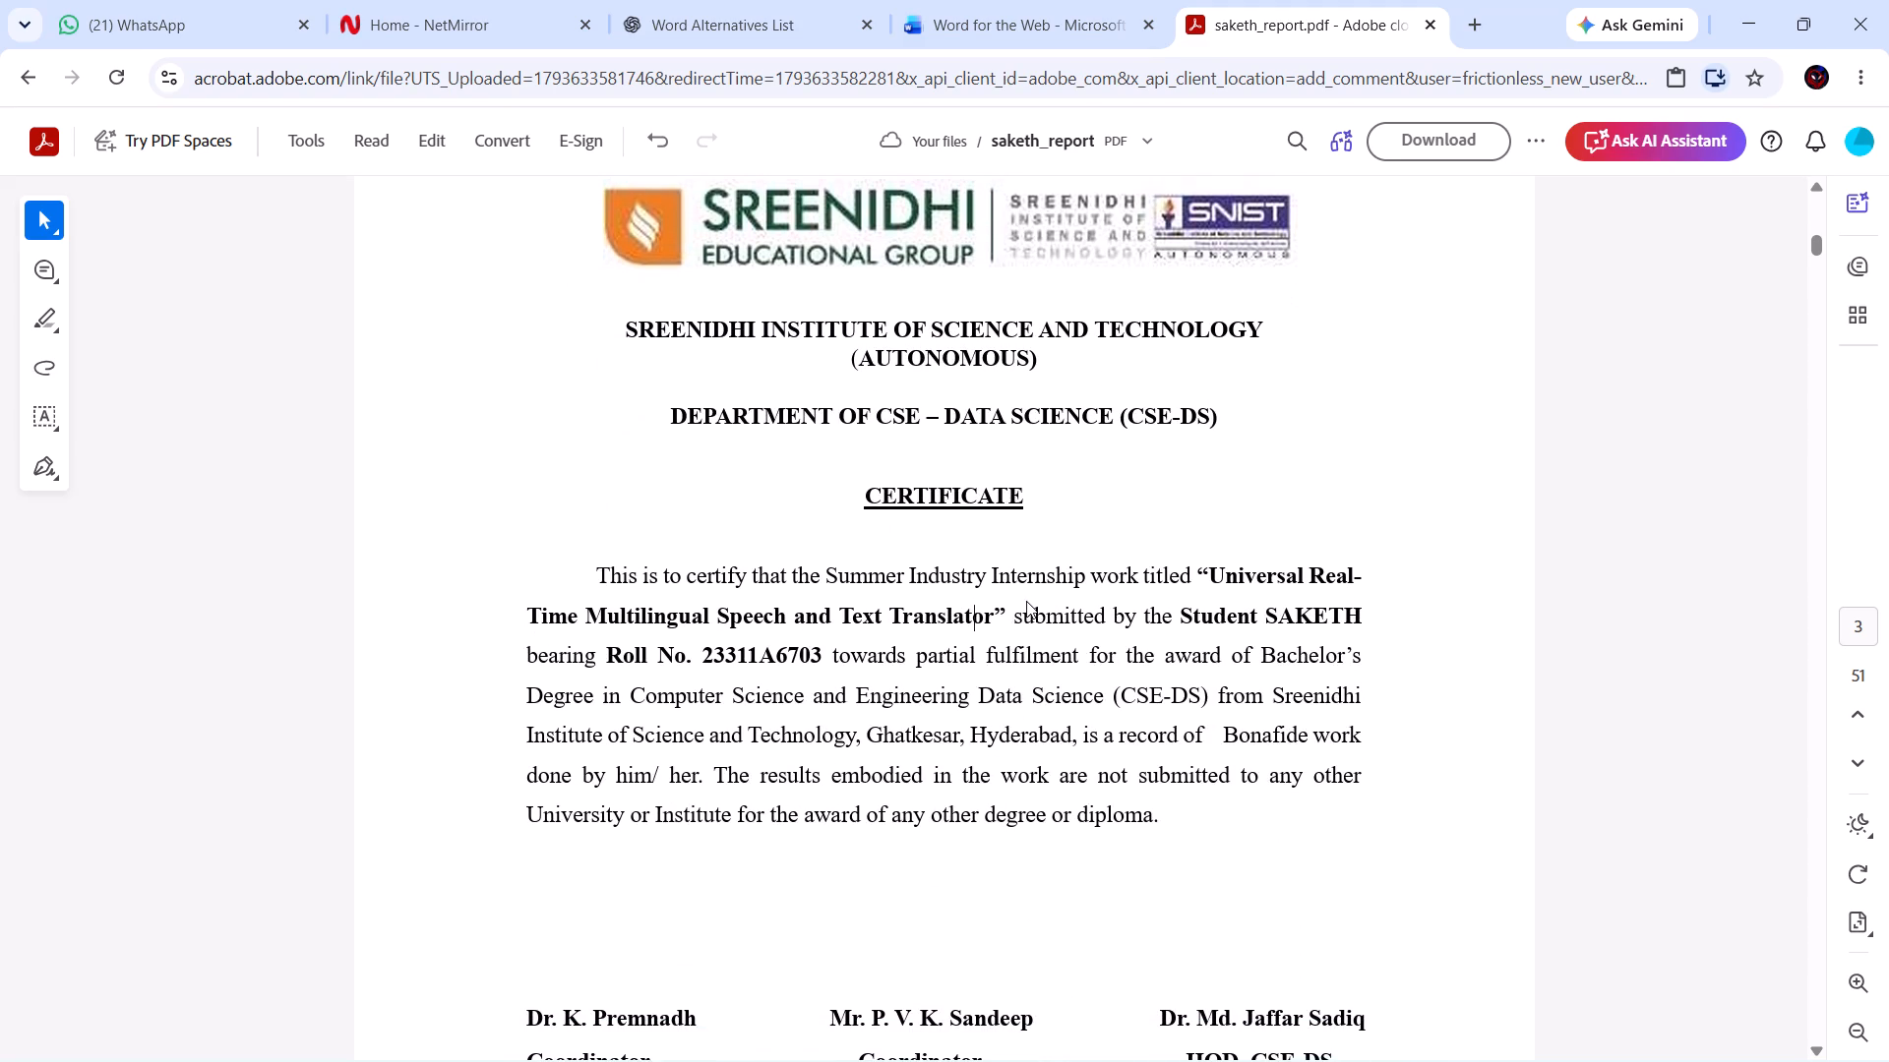
Change "Student" to "Students" in the certificate paragraph on page 3.
{"action": "left_click", "coordinate": [819, 648]}
{"action": "left_click", "coordinate": [820, 652]}
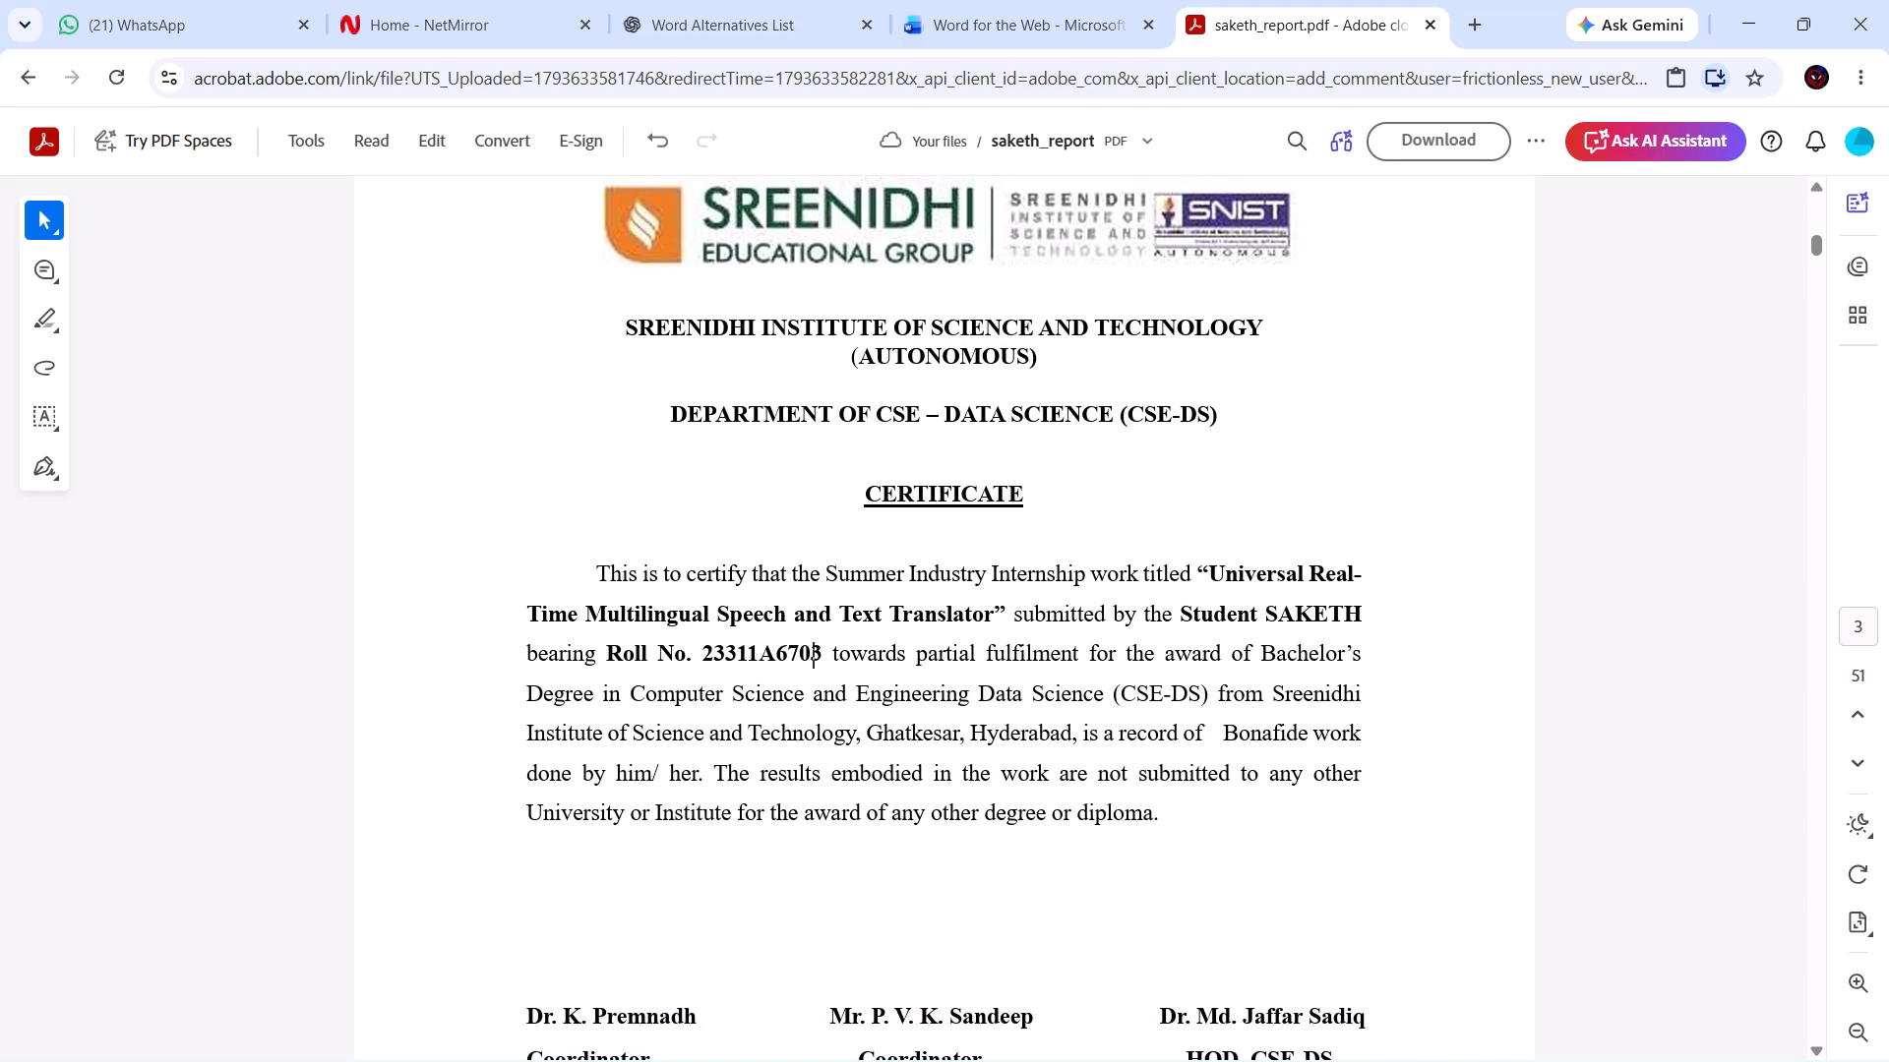
{"action": "left_click", "coordinate": [823, 653]}
{"action": "key", "text": "Right"}
{"action": "left_click", "coordinate": [1257, 616]}
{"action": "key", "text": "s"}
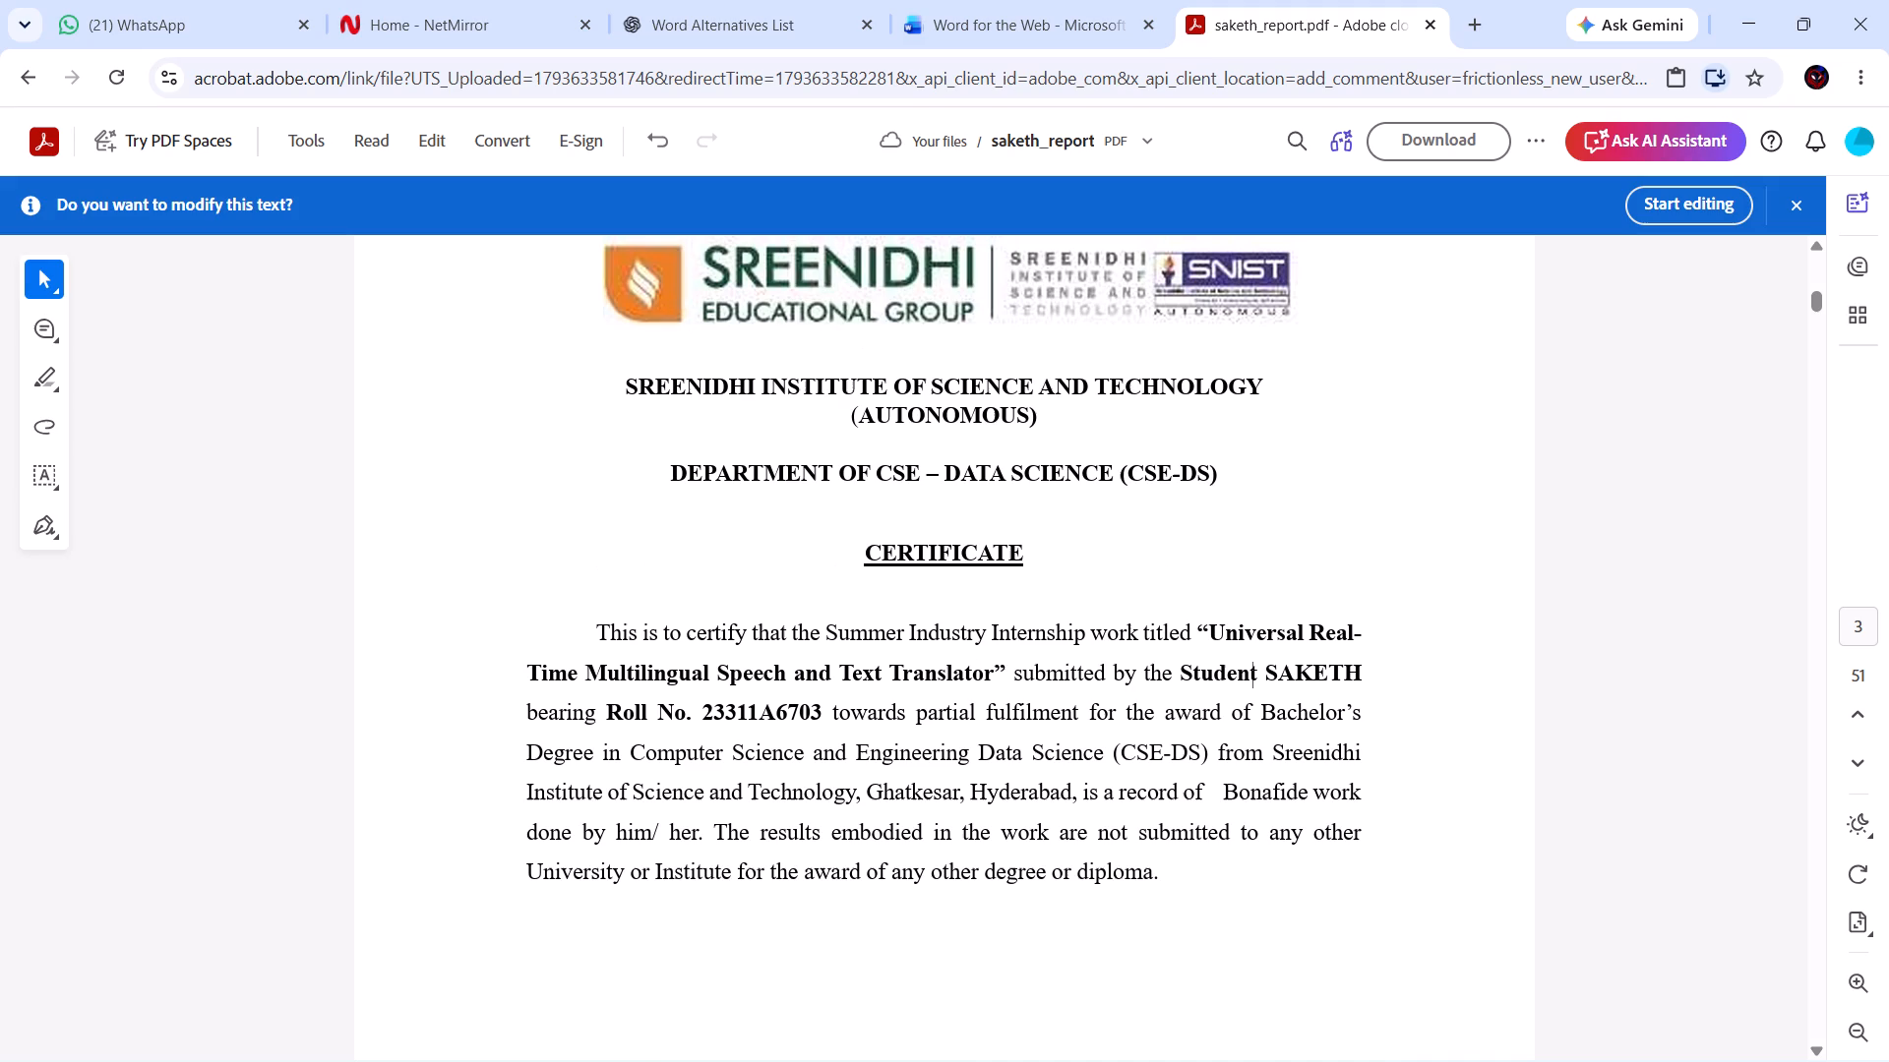
{"action": "left_click", "coordinate": [1682, 205]}
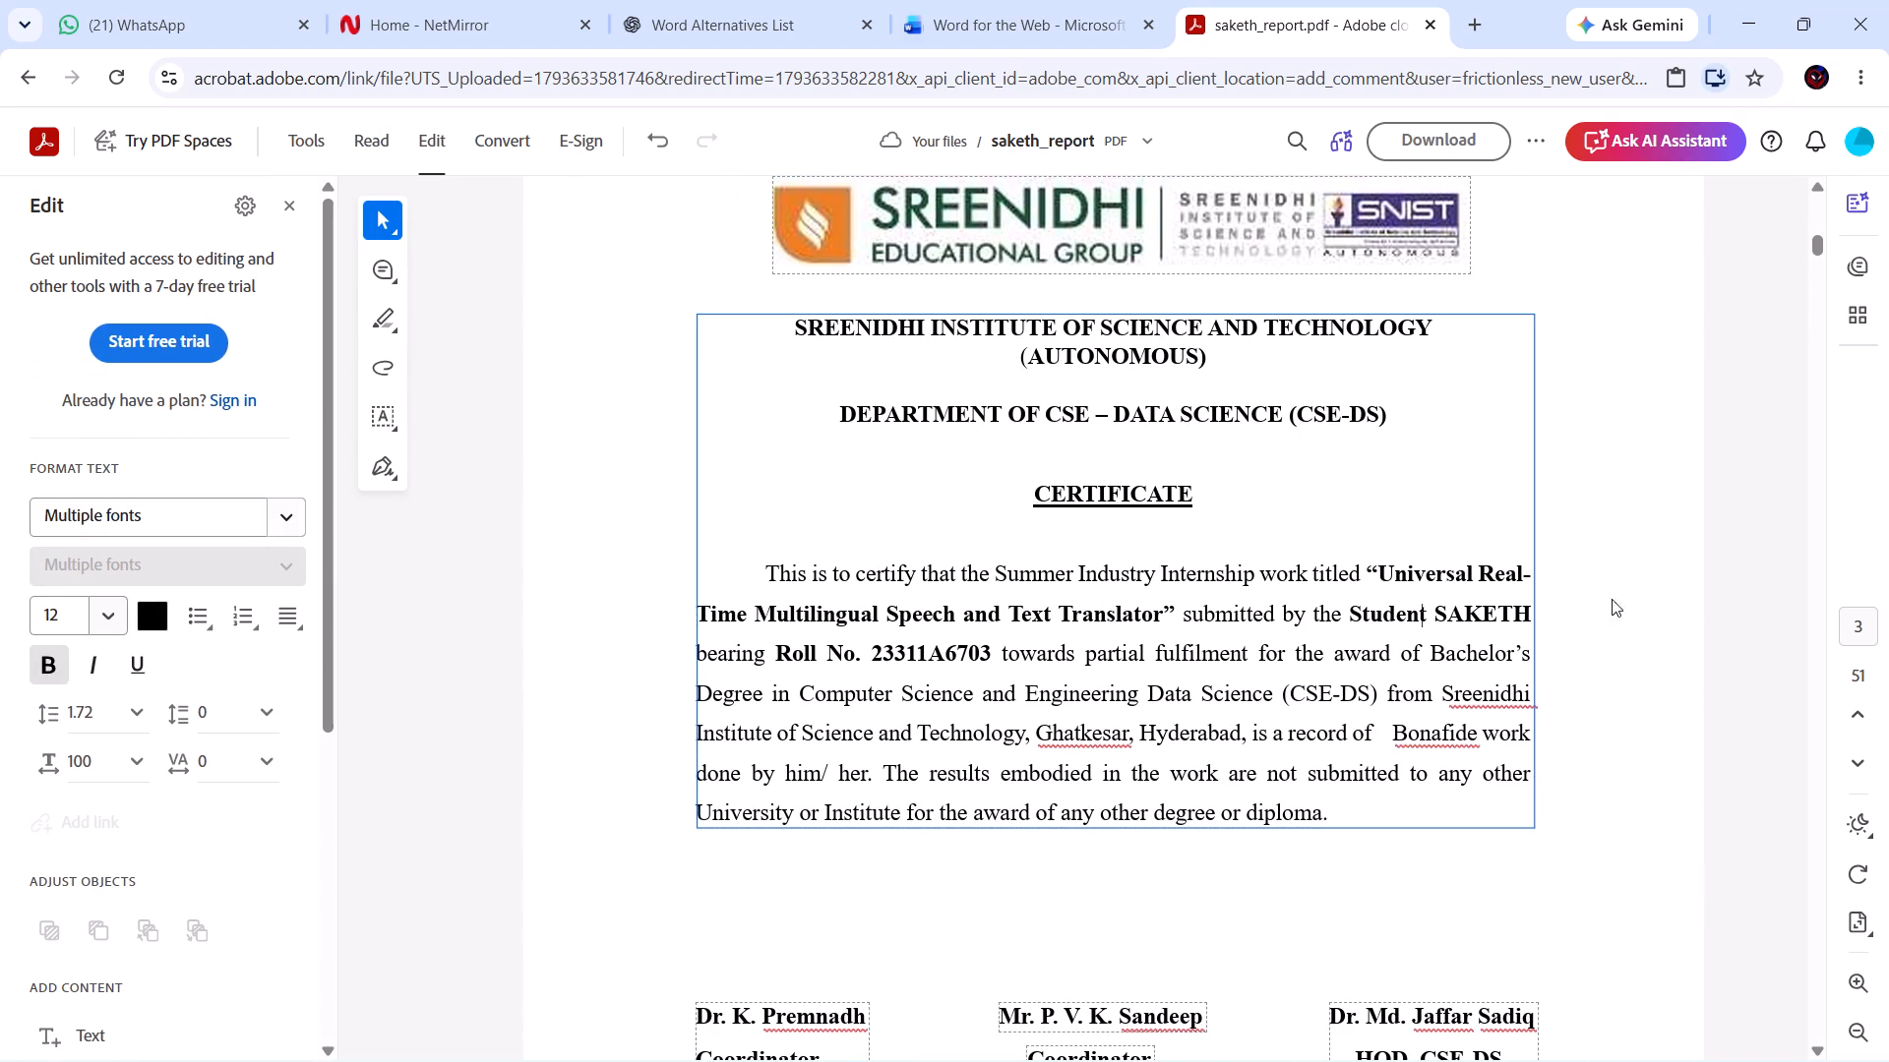
{"action": "scroll", "coordinate": [1641, 596], "scroll_direction": "down", "scroll_amount": 1}
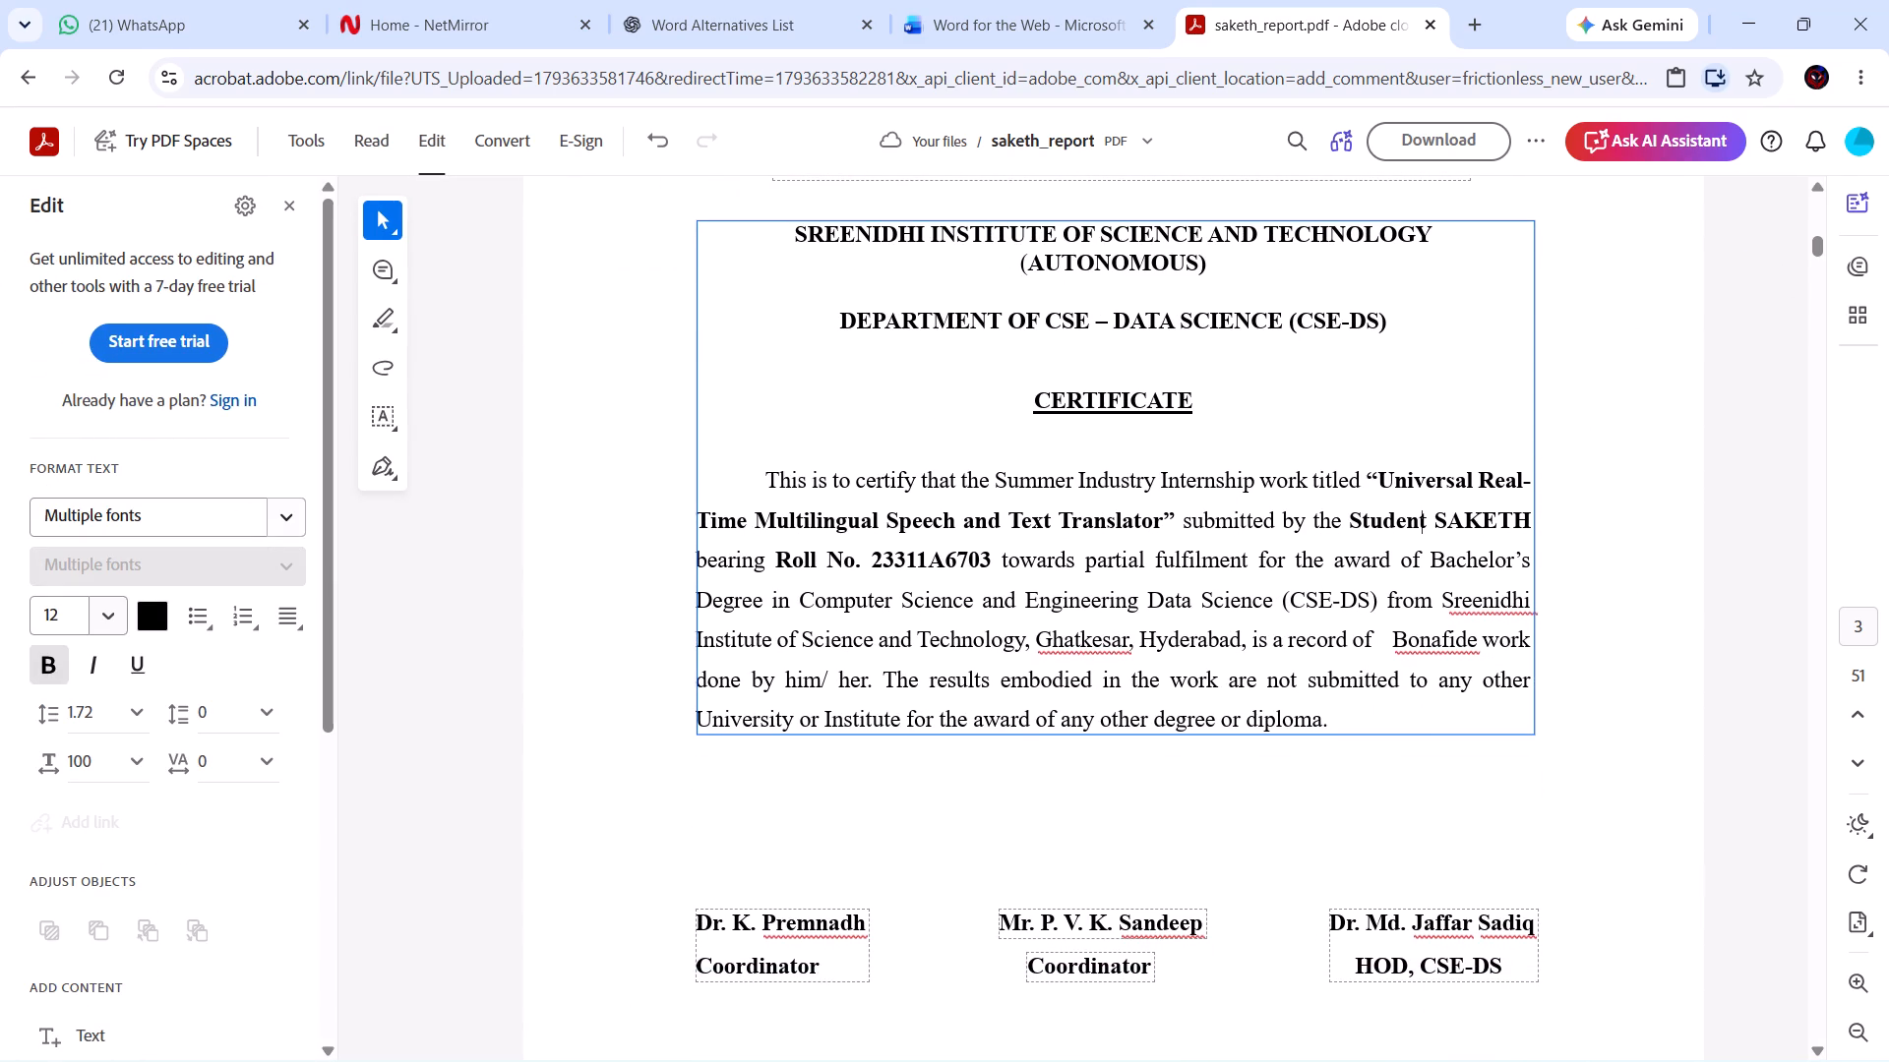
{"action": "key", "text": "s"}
{"action": "key", "text": "Right"}
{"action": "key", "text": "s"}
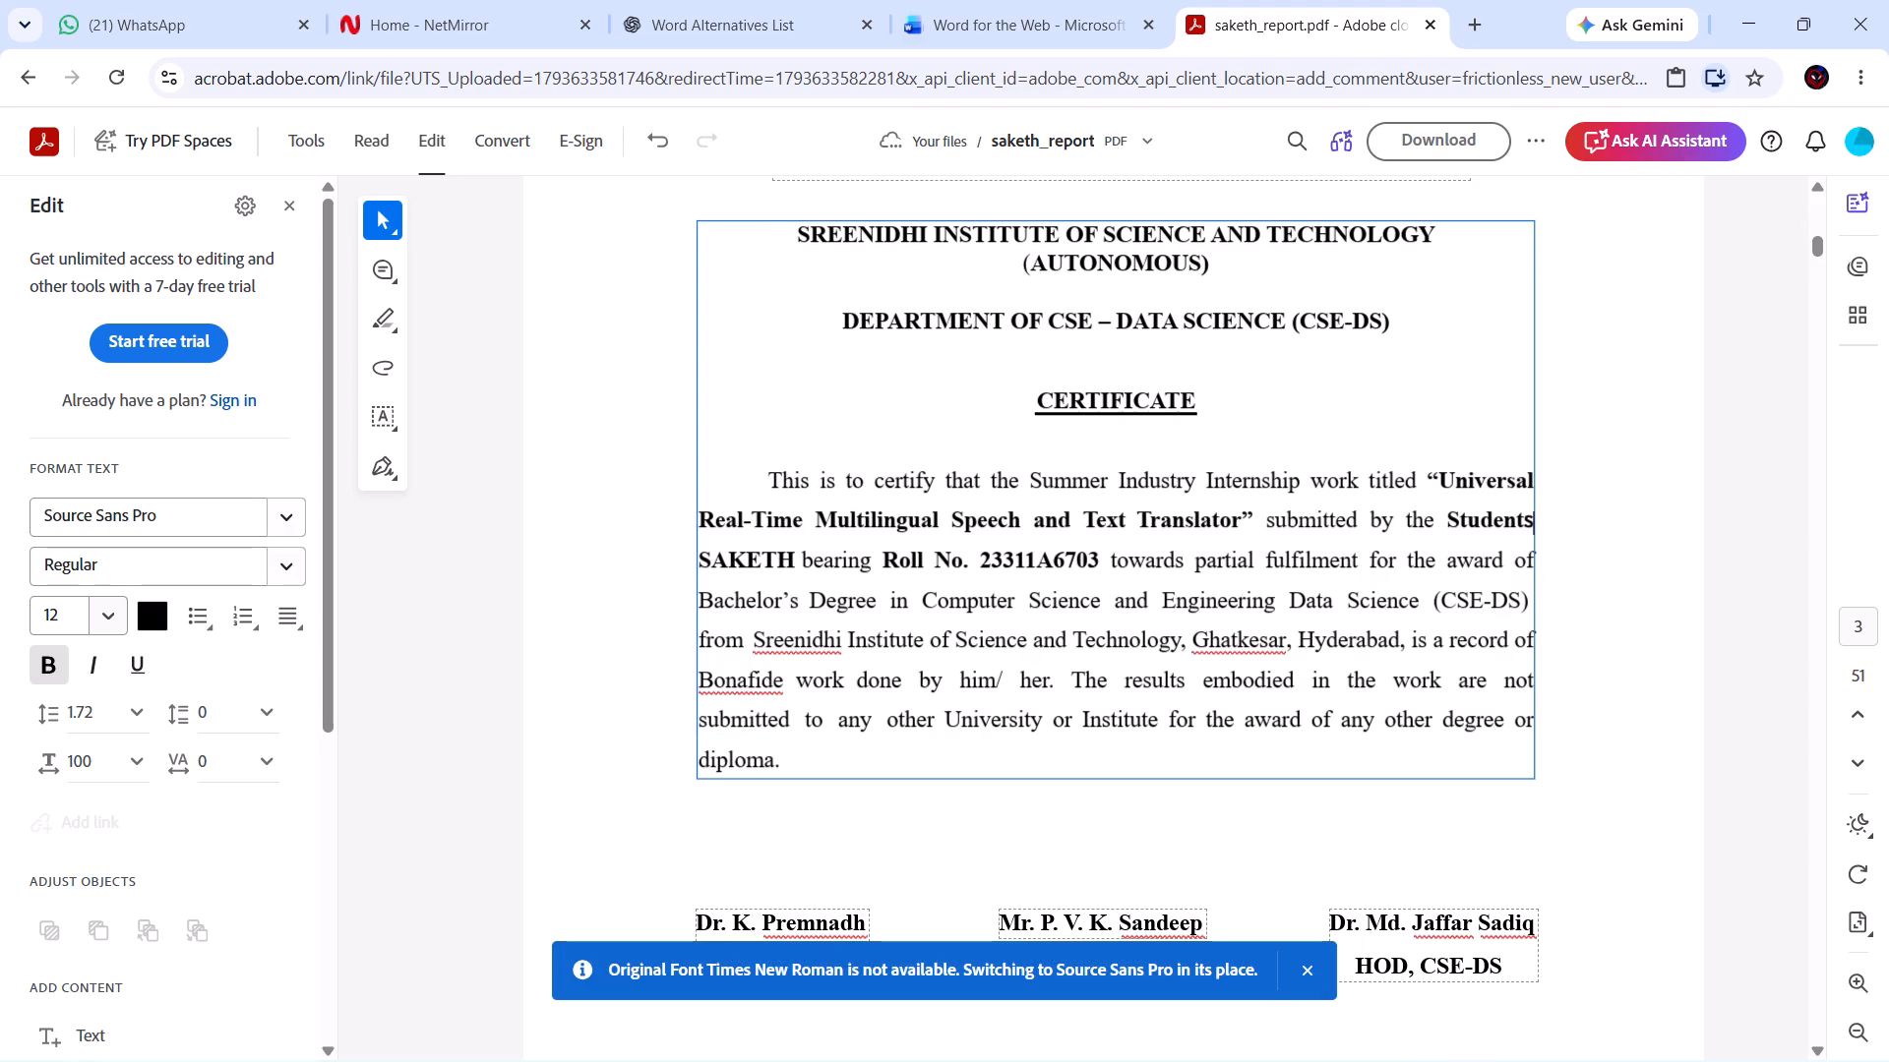
Add ",SAI" after SAKETH in the certificate paragraph to include the second student.
{"action": "key", "text": "Down"}
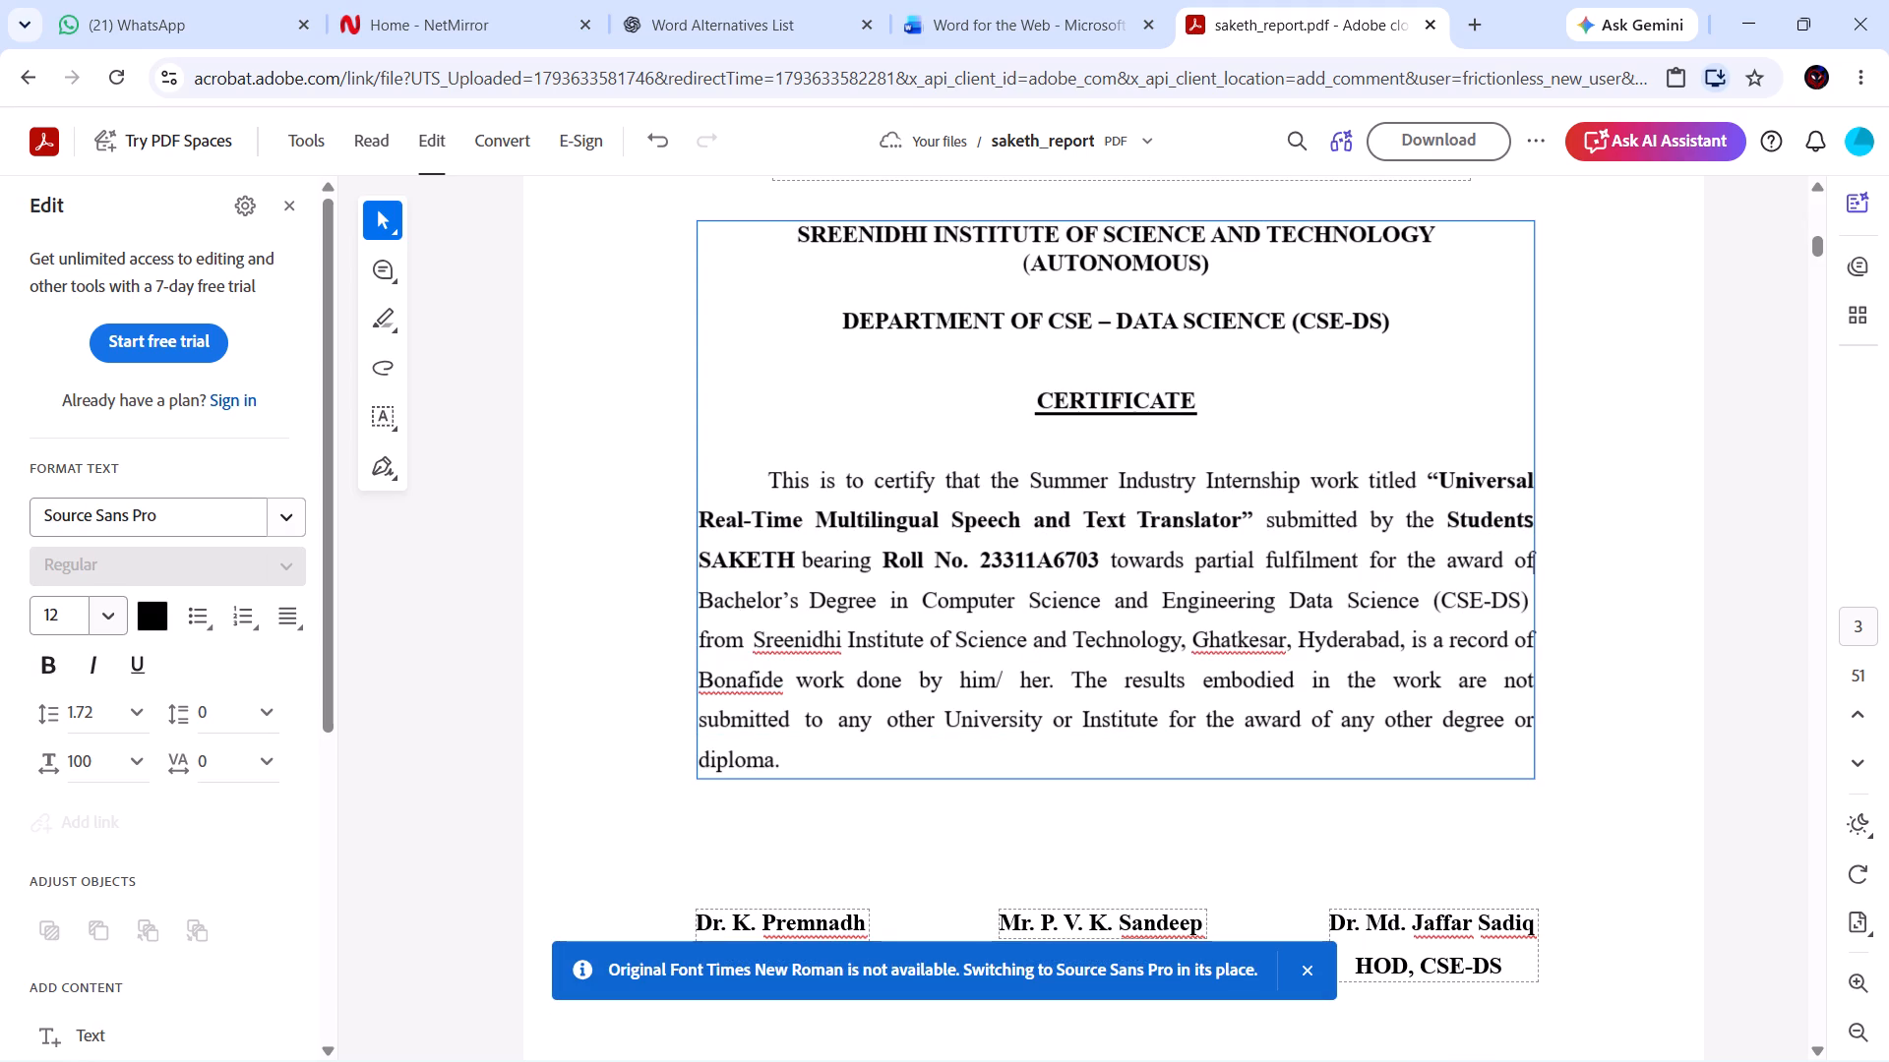
{"action": "left_click", "coordinate": [793, 568]}
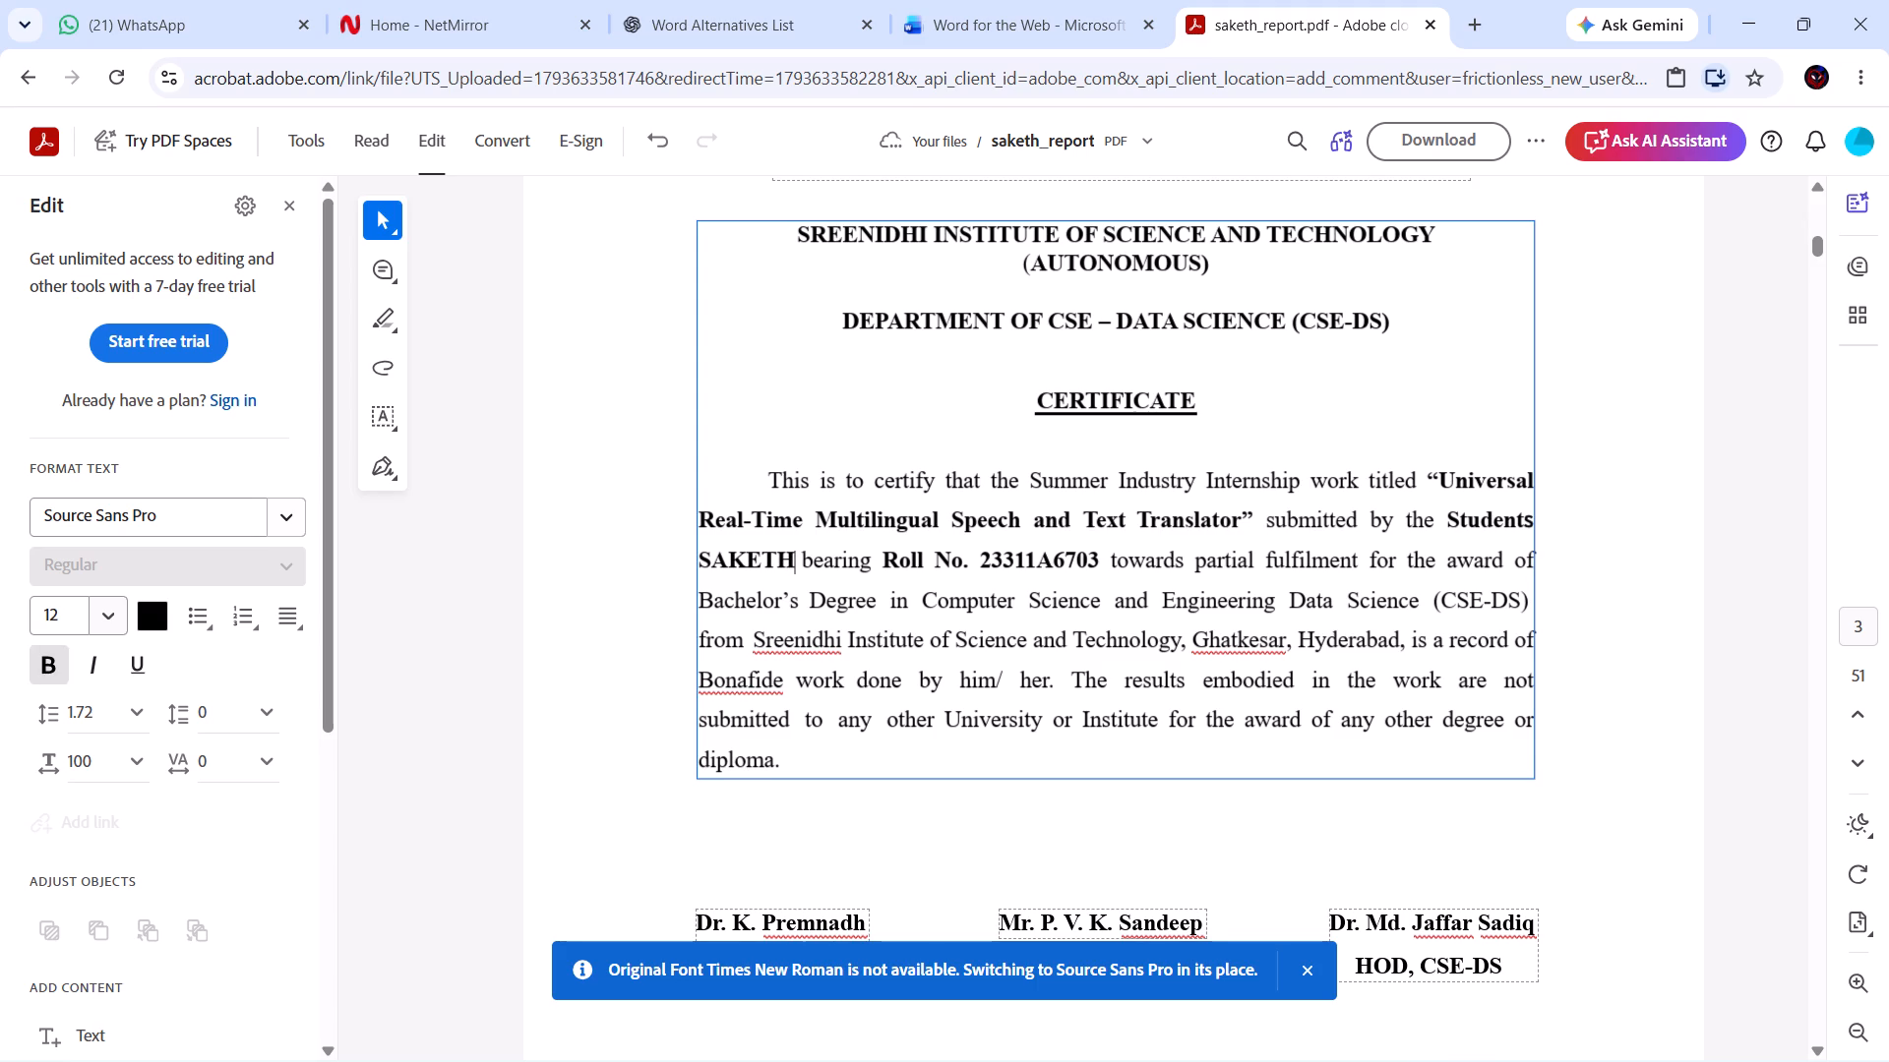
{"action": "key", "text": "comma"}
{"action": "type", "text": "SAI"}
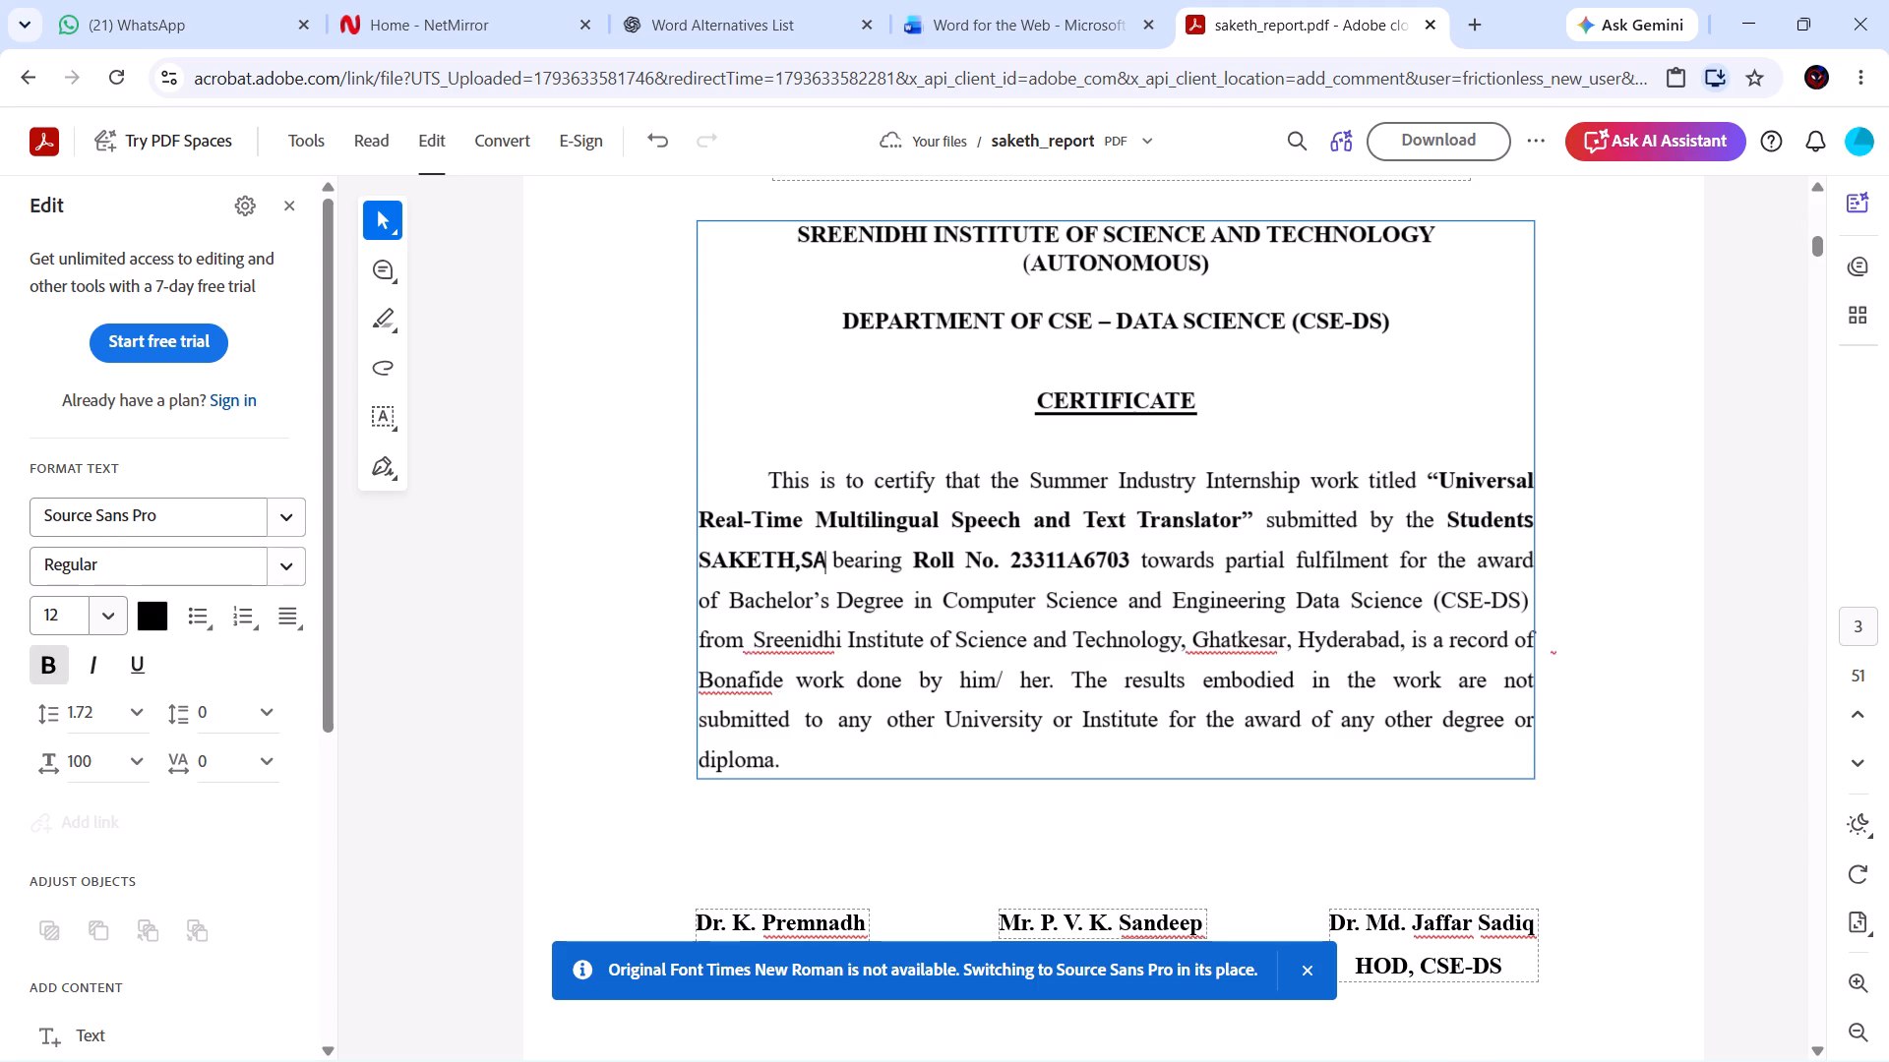
Add the second student's roll number after the existing Roll No. in the certificate paragraph, separated by a comma.
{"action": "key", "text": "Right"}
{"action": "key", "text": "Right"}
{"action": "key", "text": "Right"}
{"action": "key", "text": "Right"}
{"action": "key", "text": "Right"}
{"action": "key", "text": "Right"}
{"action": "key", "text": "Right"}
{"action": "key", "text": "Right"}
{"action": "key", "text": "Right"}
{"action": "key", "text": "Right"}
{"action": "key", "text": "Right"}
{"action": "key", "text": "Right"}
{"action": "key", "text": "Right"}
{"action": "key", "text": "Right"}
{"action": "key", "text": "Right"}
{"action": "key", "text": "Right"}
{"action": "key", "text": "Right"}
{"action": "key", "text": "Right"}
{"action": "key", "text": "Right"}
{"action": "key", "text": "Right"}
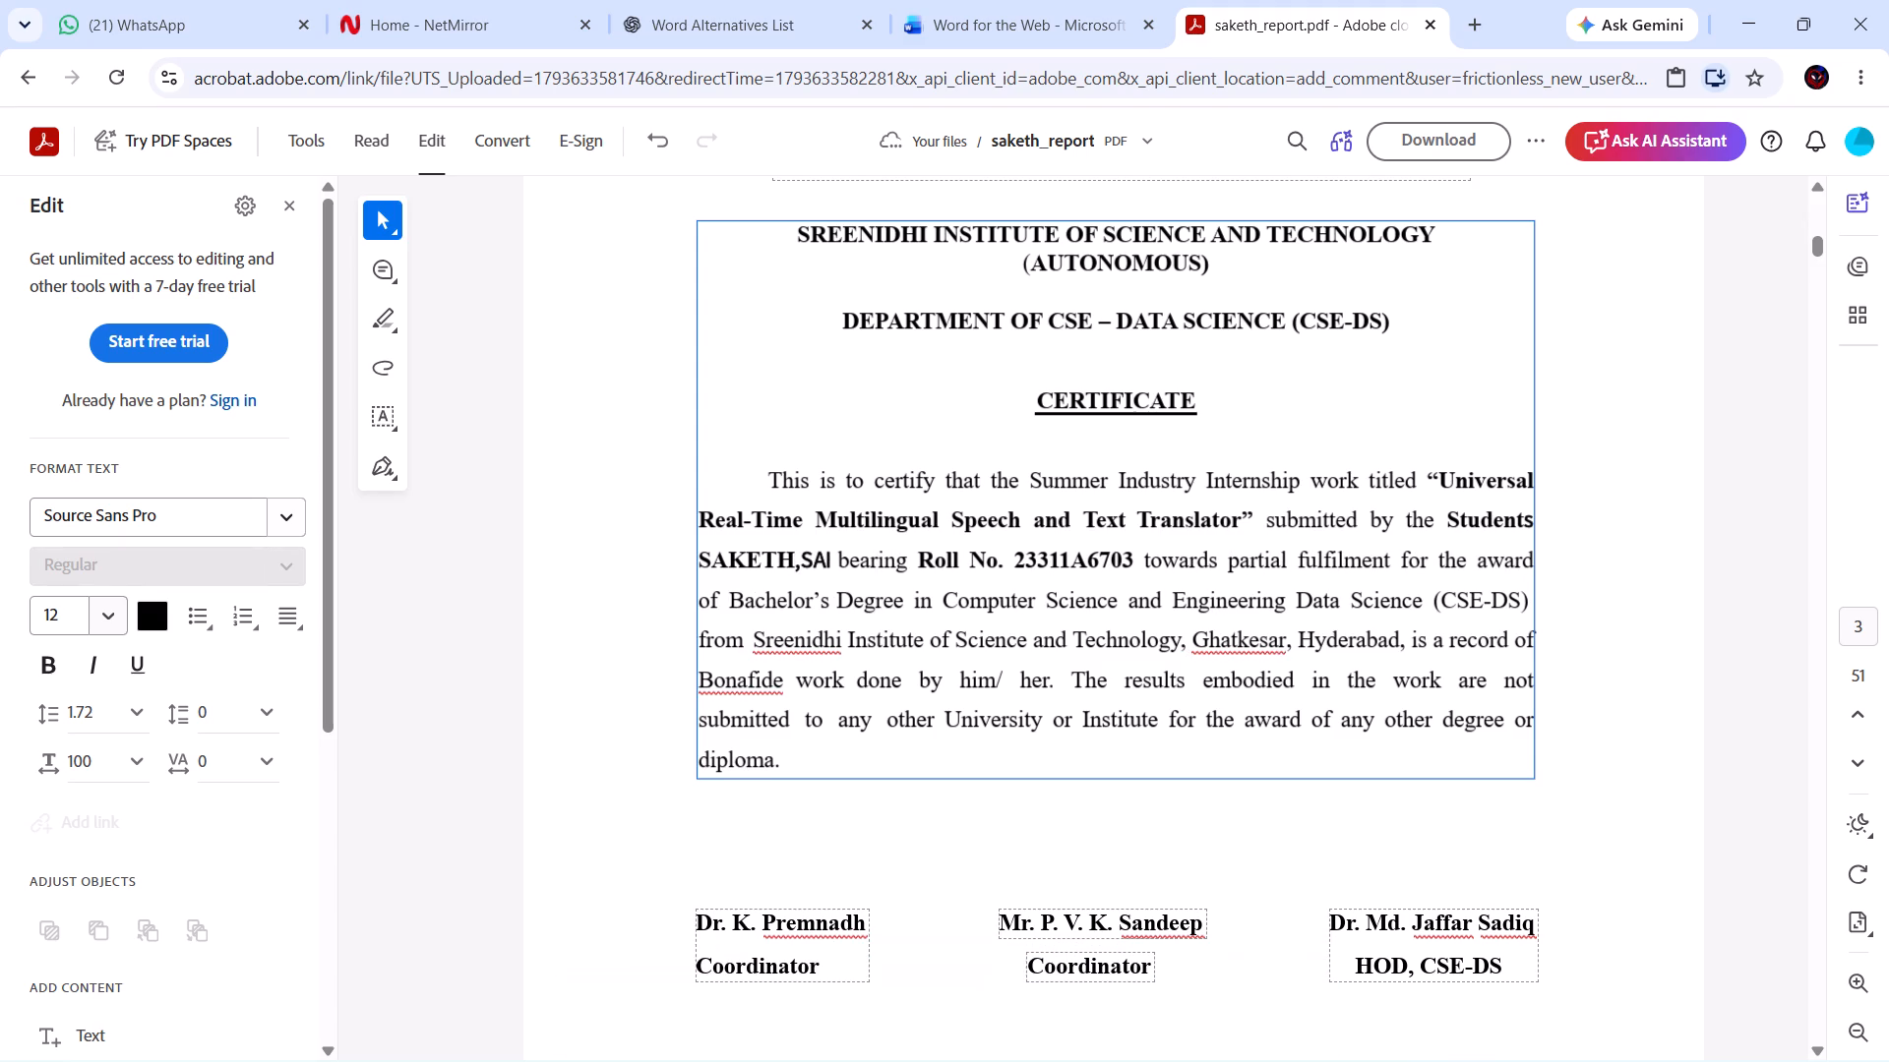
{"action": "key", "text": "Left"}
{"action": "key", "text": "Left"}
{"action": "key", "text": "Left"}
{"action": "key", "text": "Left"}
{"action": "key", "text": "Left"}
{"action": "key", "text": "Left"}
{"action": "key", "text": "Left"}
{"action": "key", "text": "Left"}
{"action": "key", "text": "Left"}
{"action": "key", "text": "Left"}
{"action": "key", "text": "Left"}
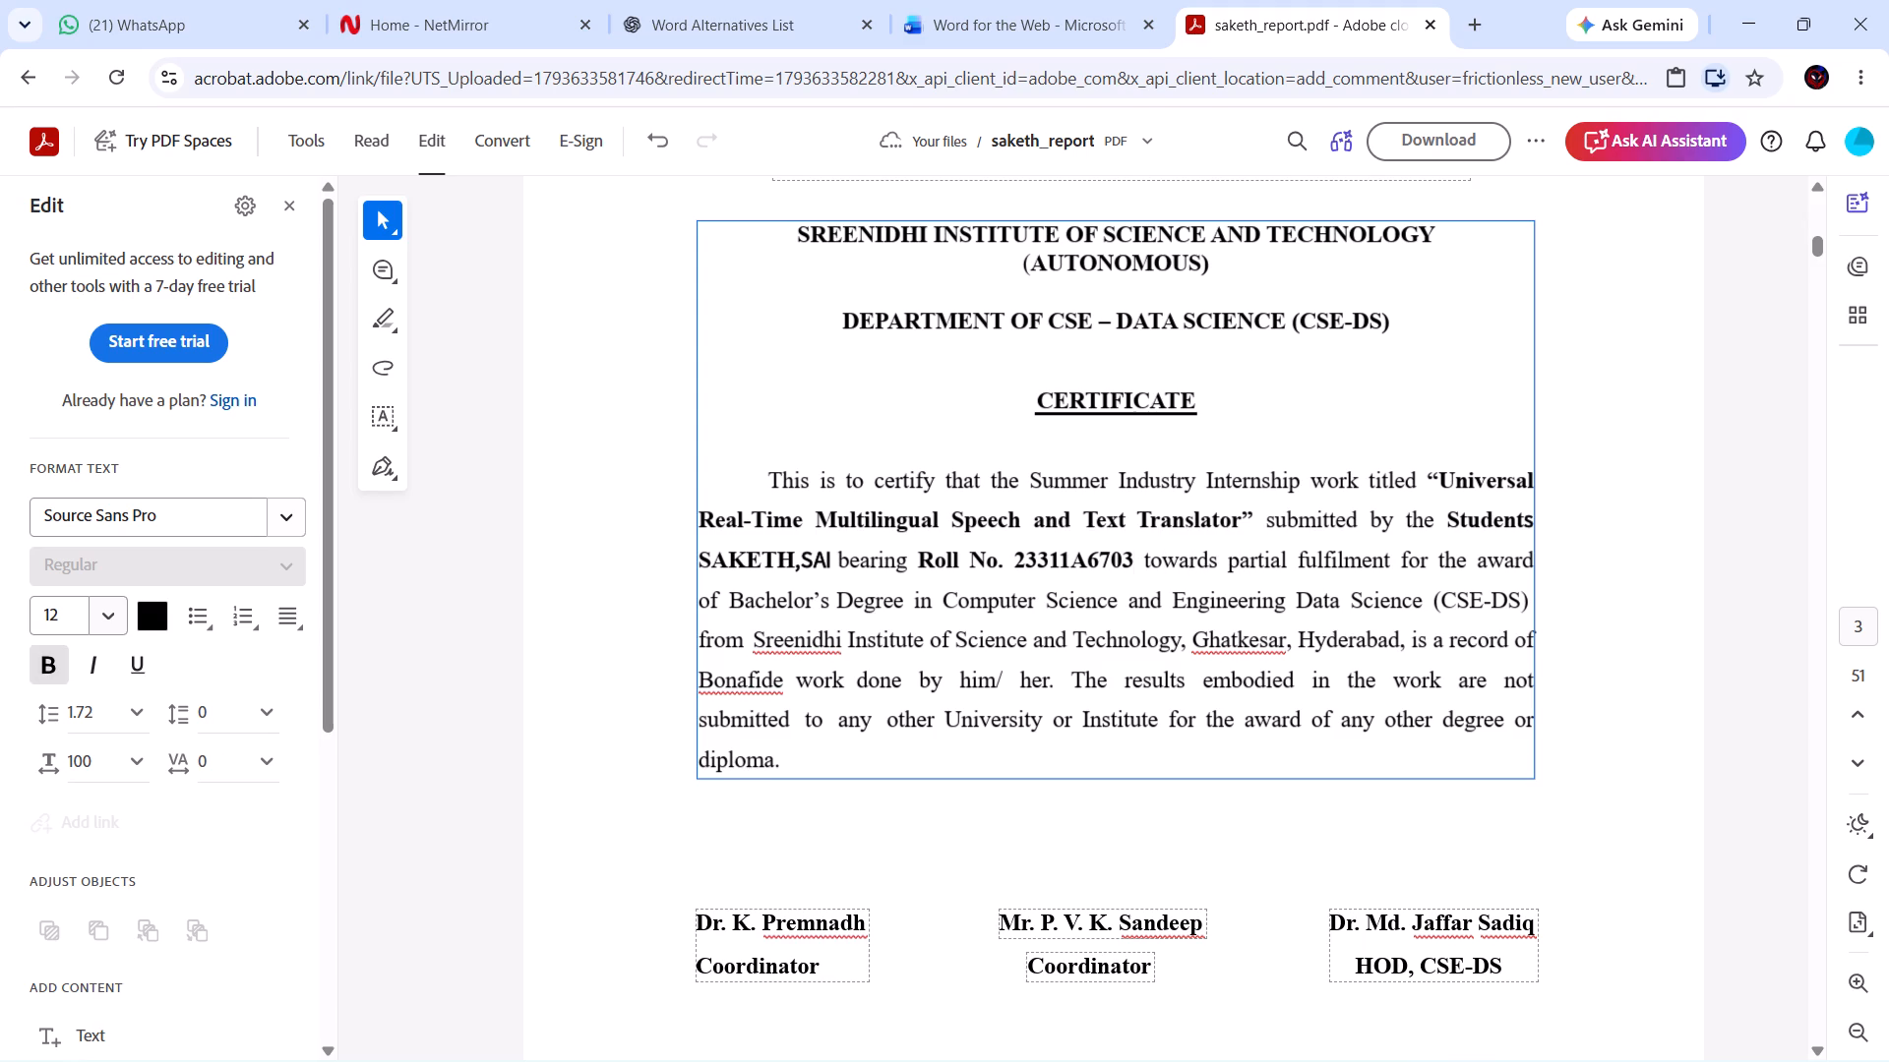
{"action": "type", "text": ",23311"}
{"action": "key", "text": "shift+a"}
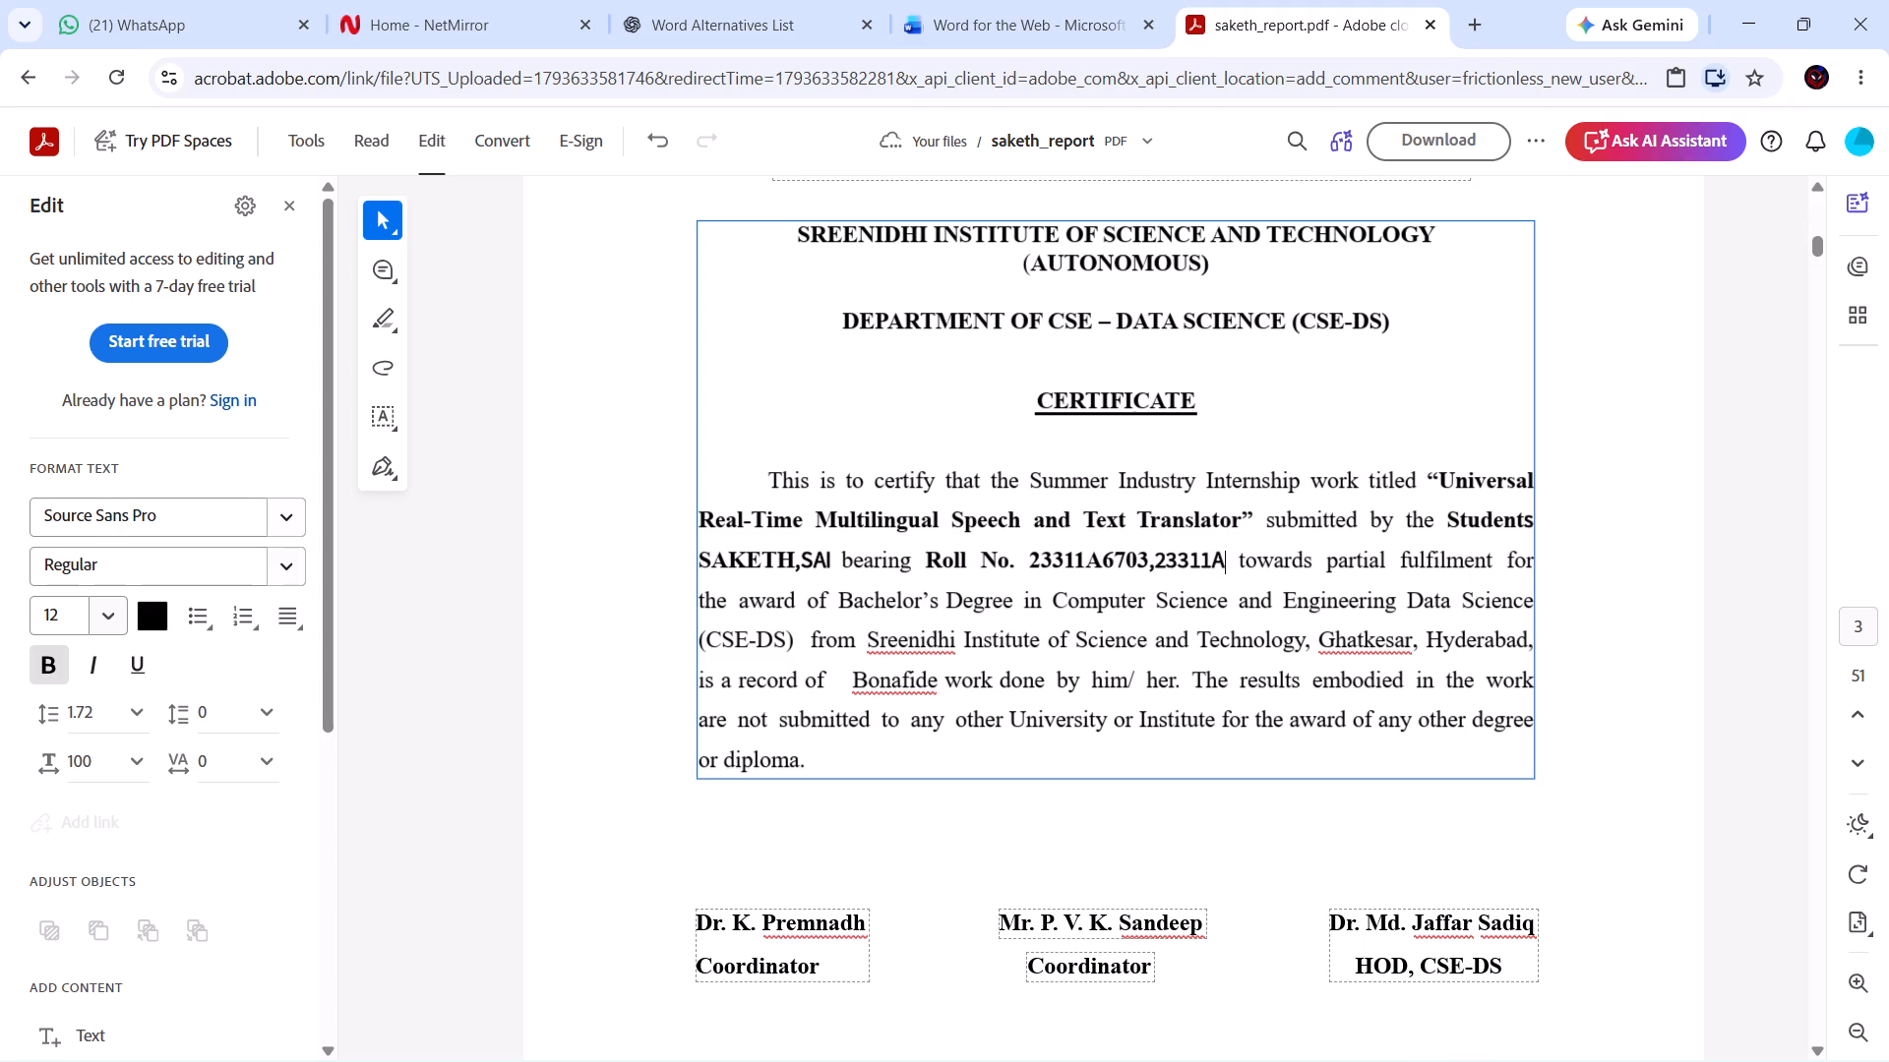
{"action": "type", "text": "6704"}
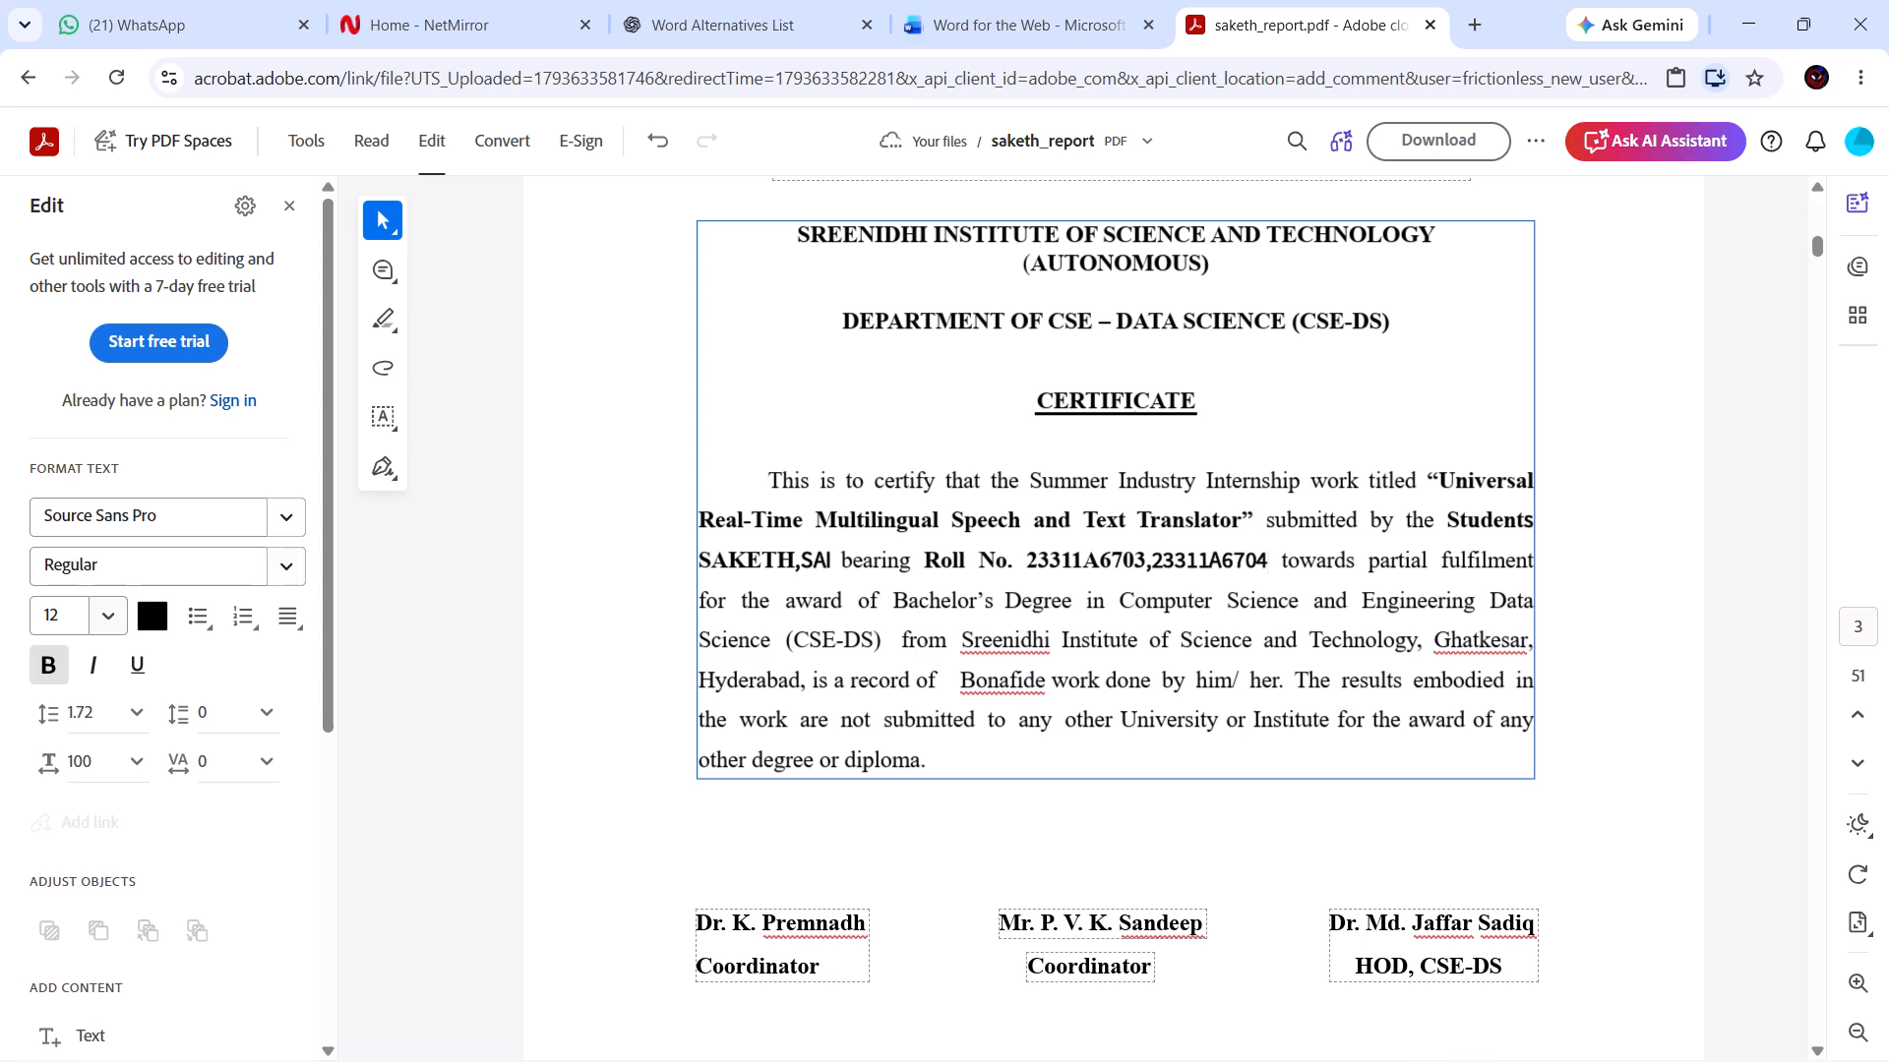
Delete the Coordinator designation below the middle signatory's name at the foot of the certificate.
{"action": "scroll", "coordinate": [1102, 796], "scroll_direction": "down", "scroll_amount": 4}
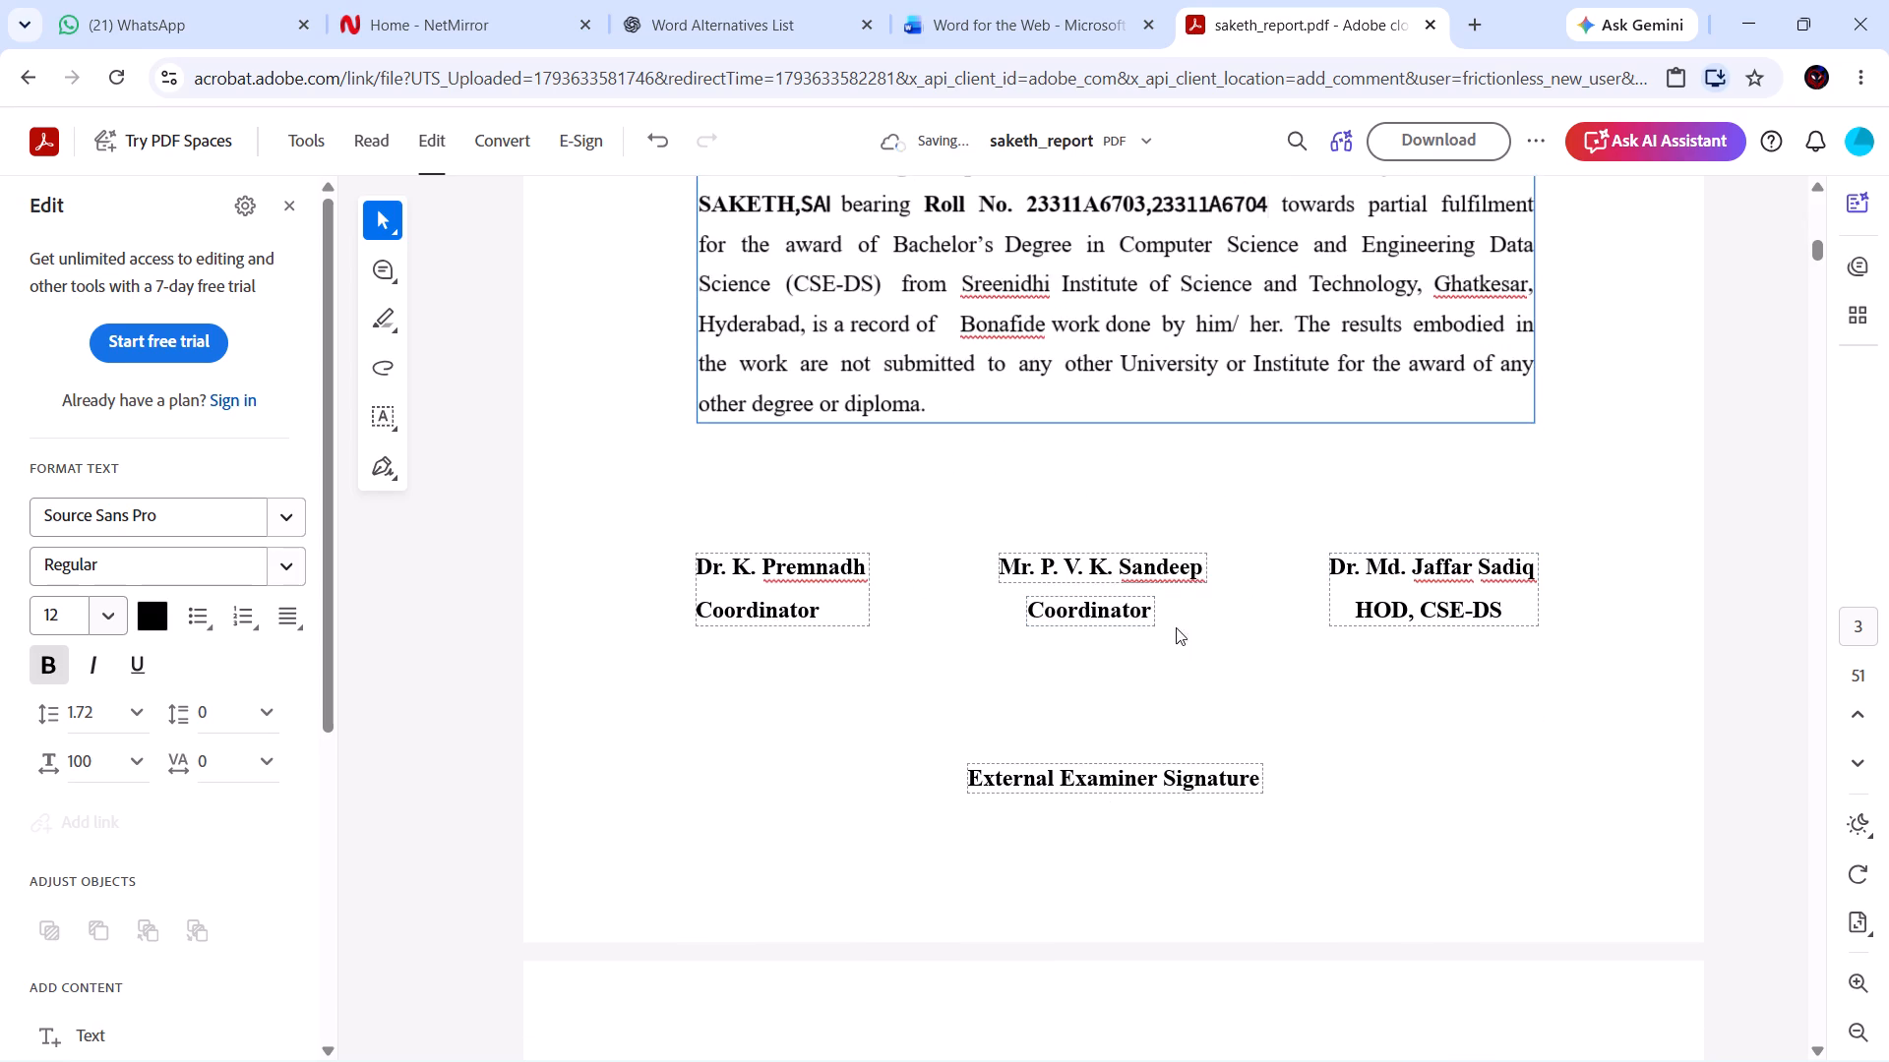
{"action": "left_click_drag", "start_coordinate": [1187, 629], "coordinate": [1005, 563]}
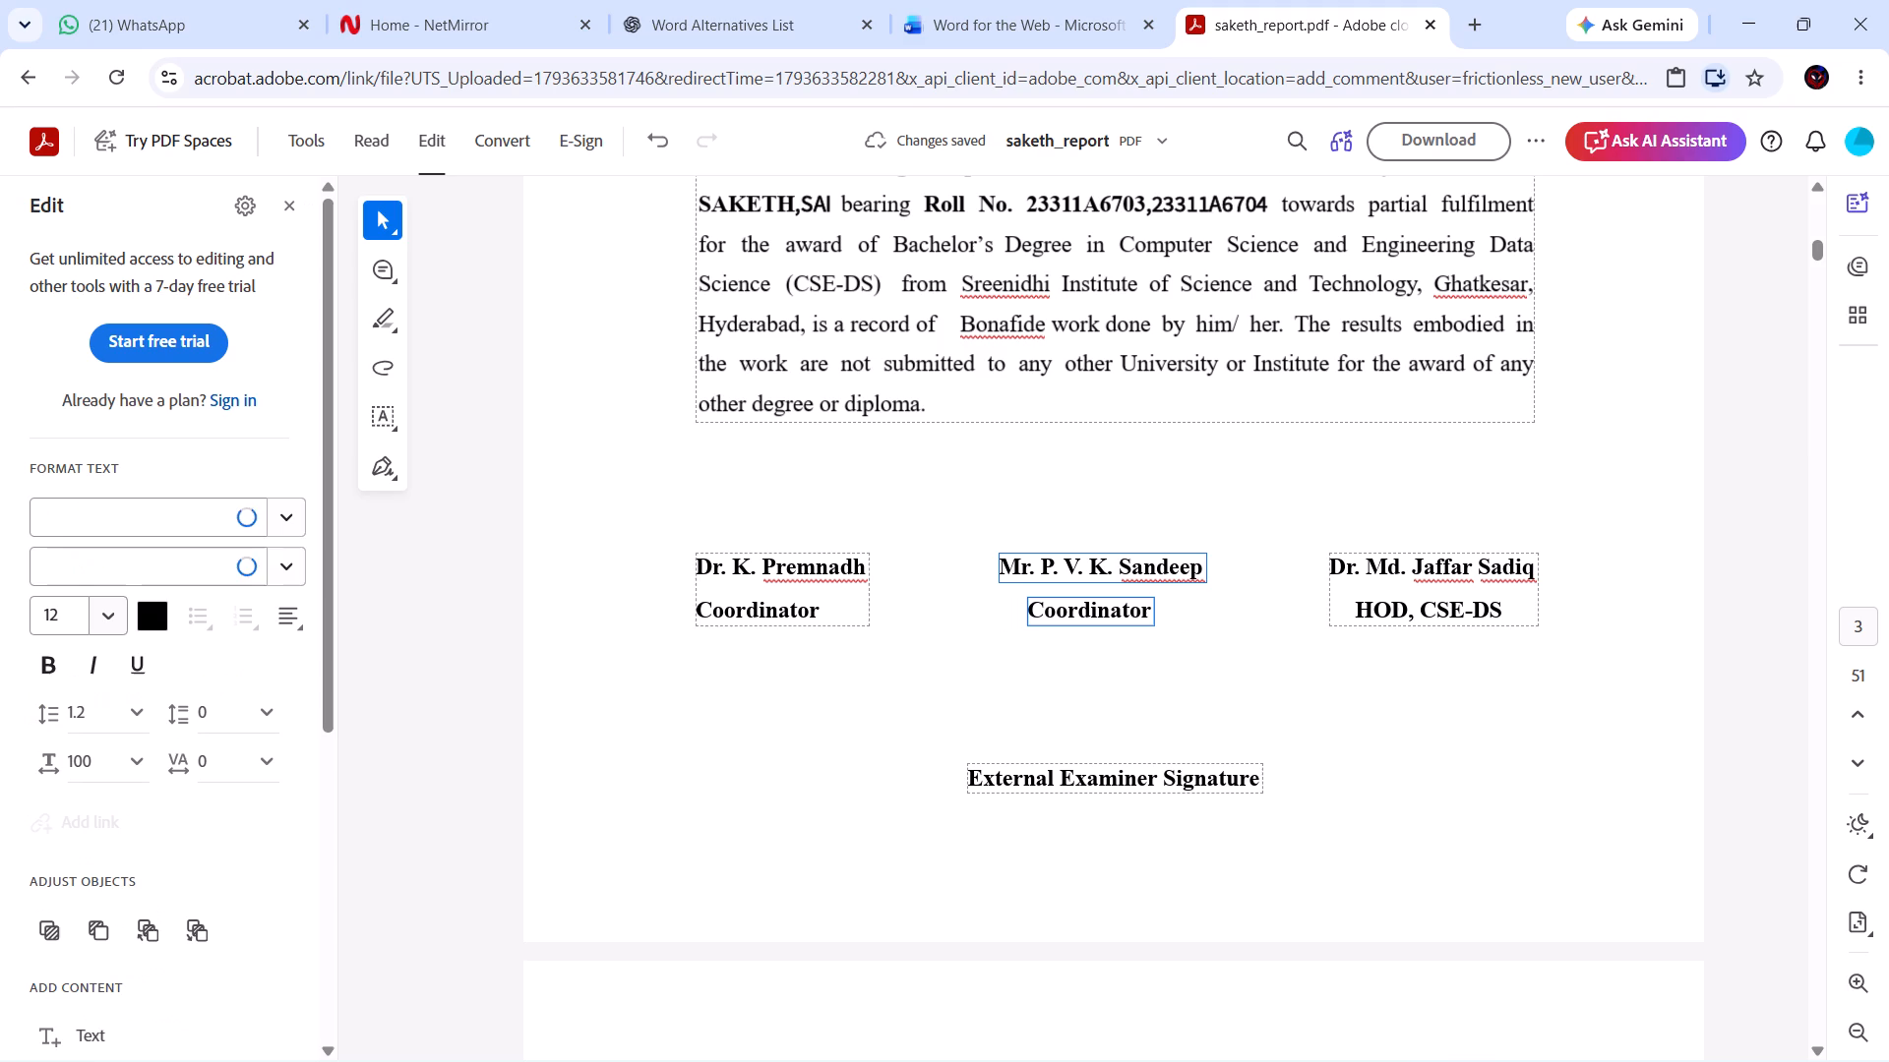
{"action": "right_click", "coordinate": [1058, 601]}
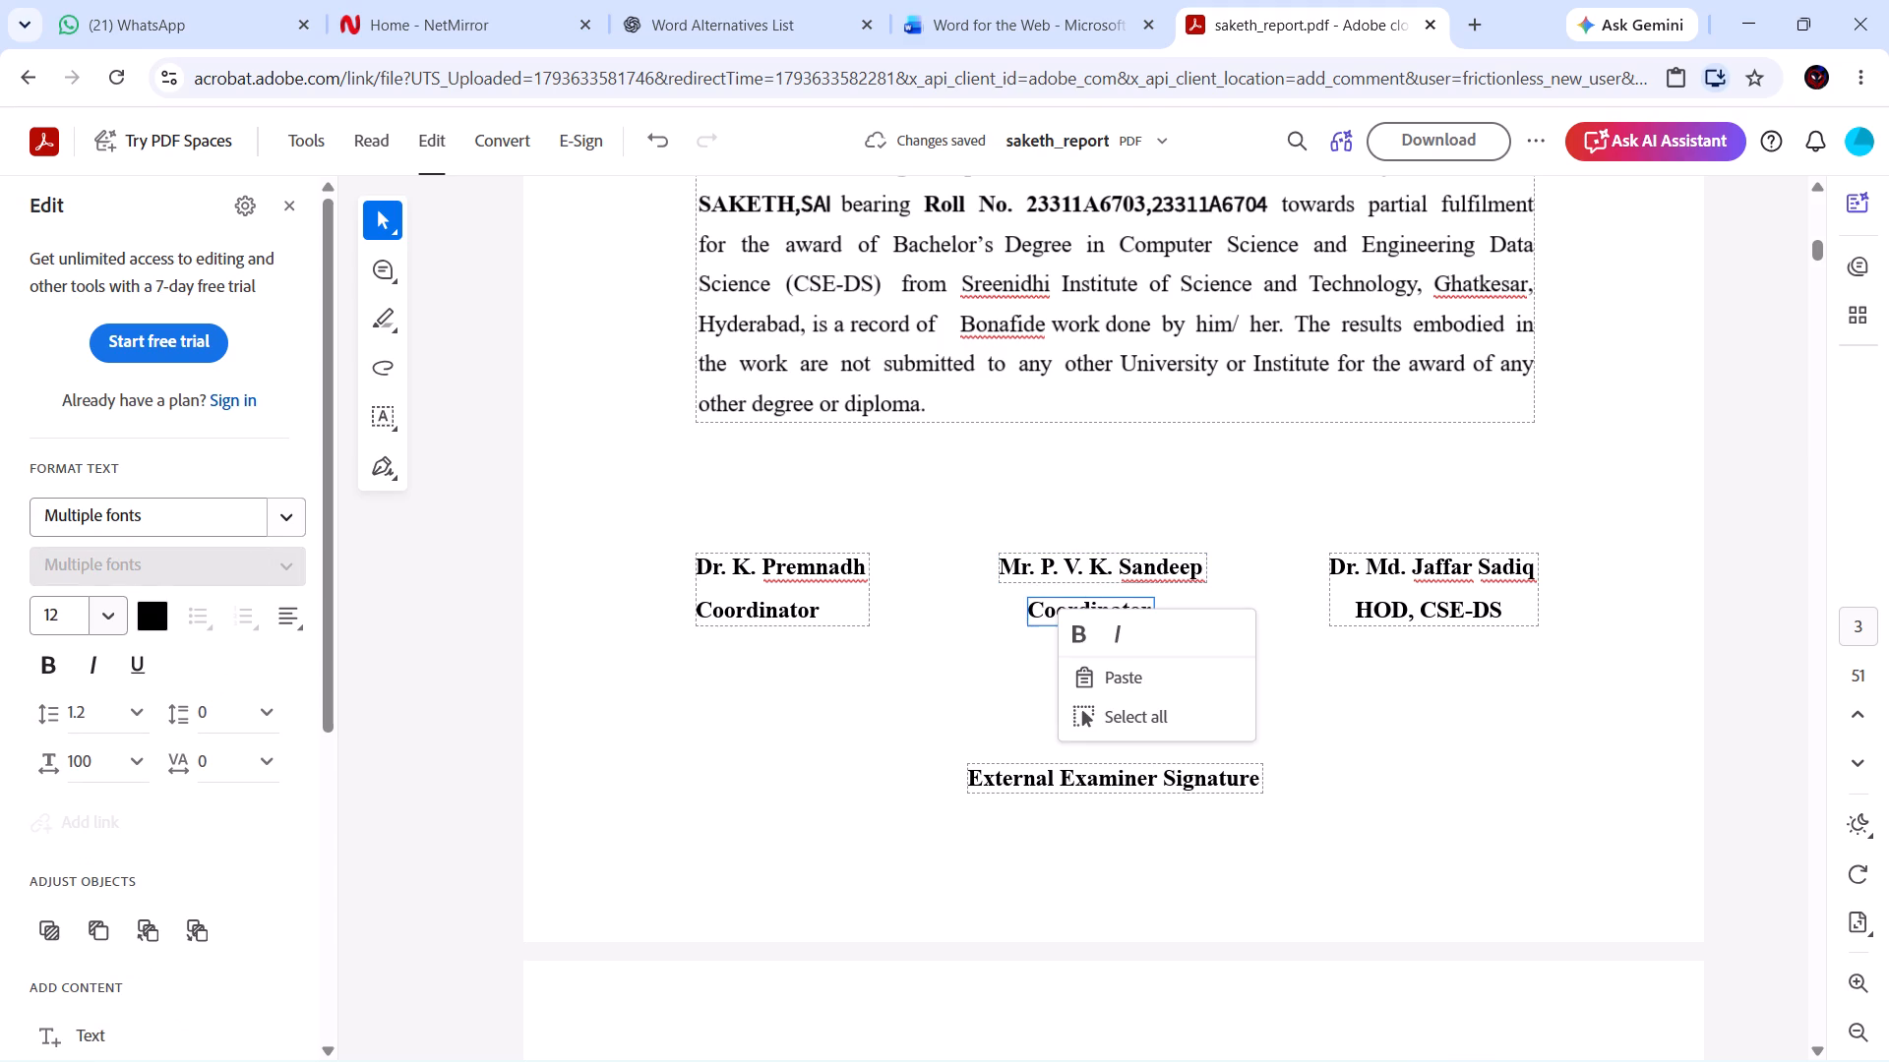
{"action": "left_click", "coordinate": [1250, 556]}
{"action": "left_click", "coordinate": [1146, 609]}
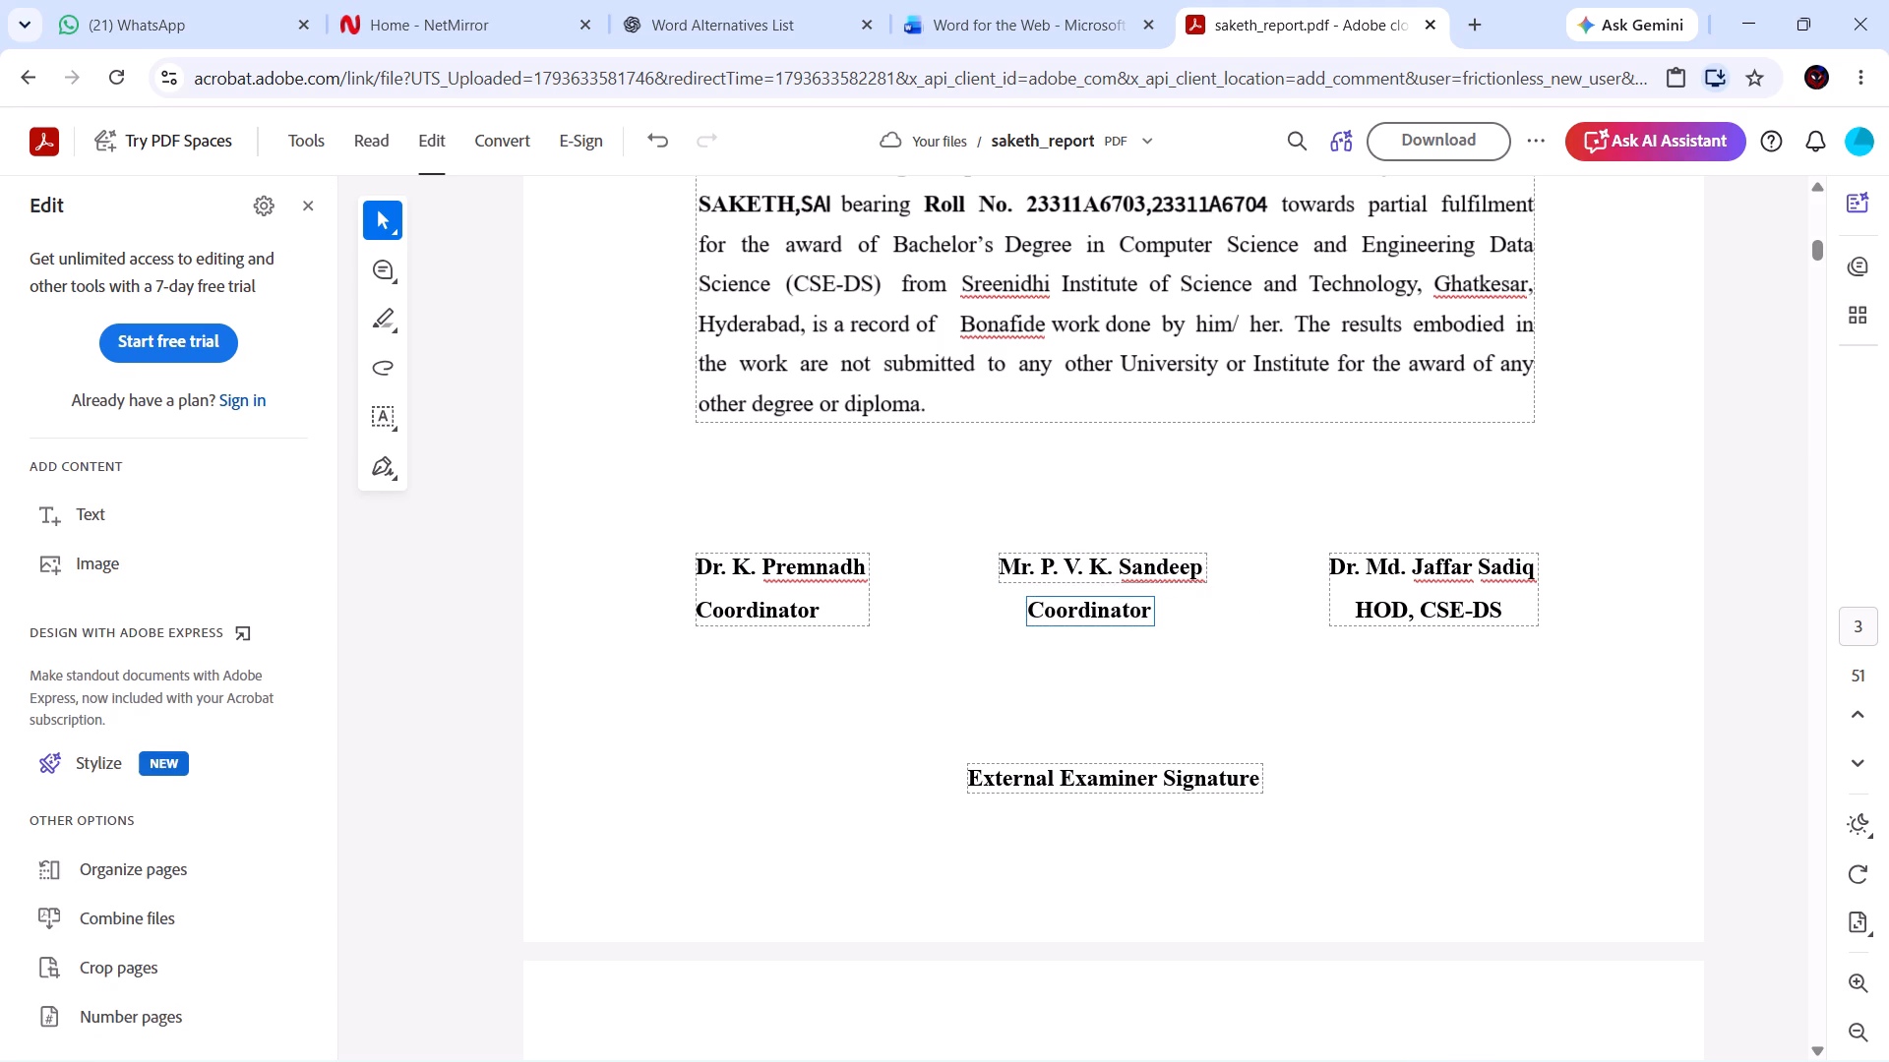
{"action": "key", "text": "BackSpace"}
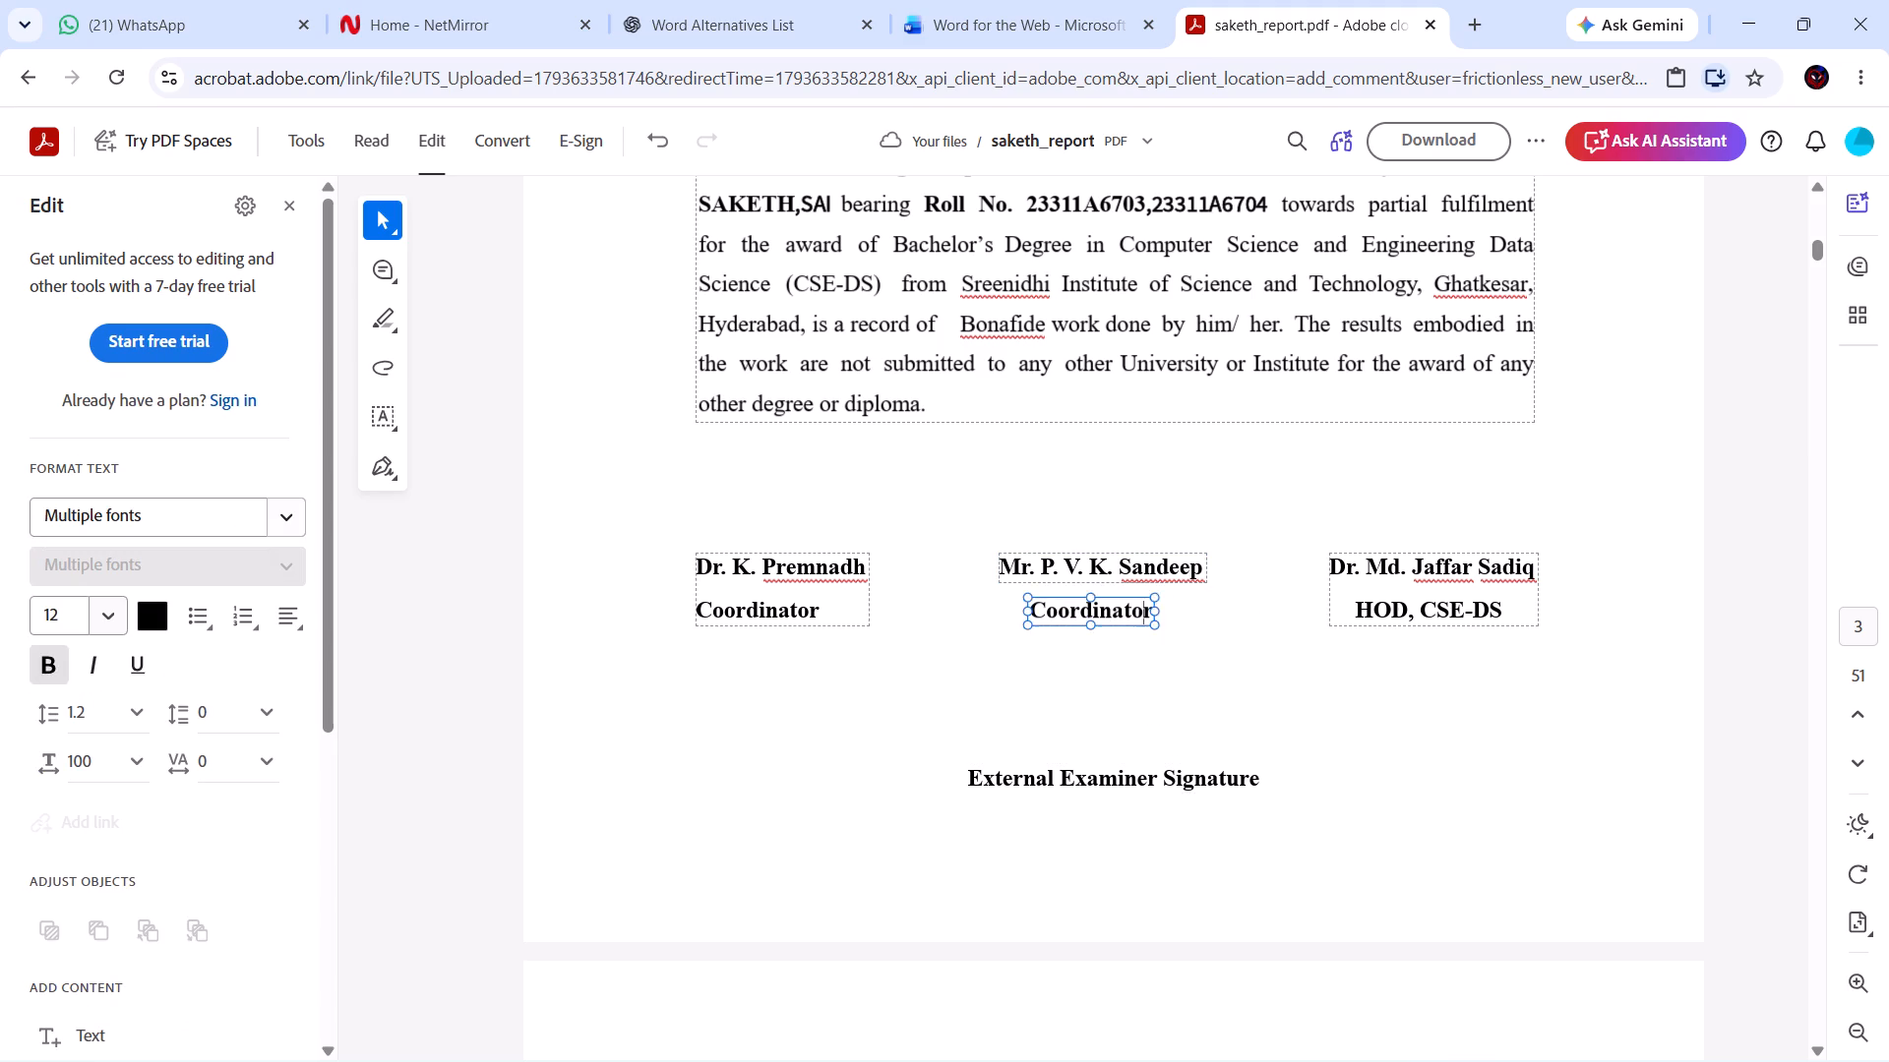
{"action": "left_click", "coordinate": [1186, 625]}
{"action": "left_click_drag", "start_coordinate": [1186, 625], "coordinate": [1012, 553]}
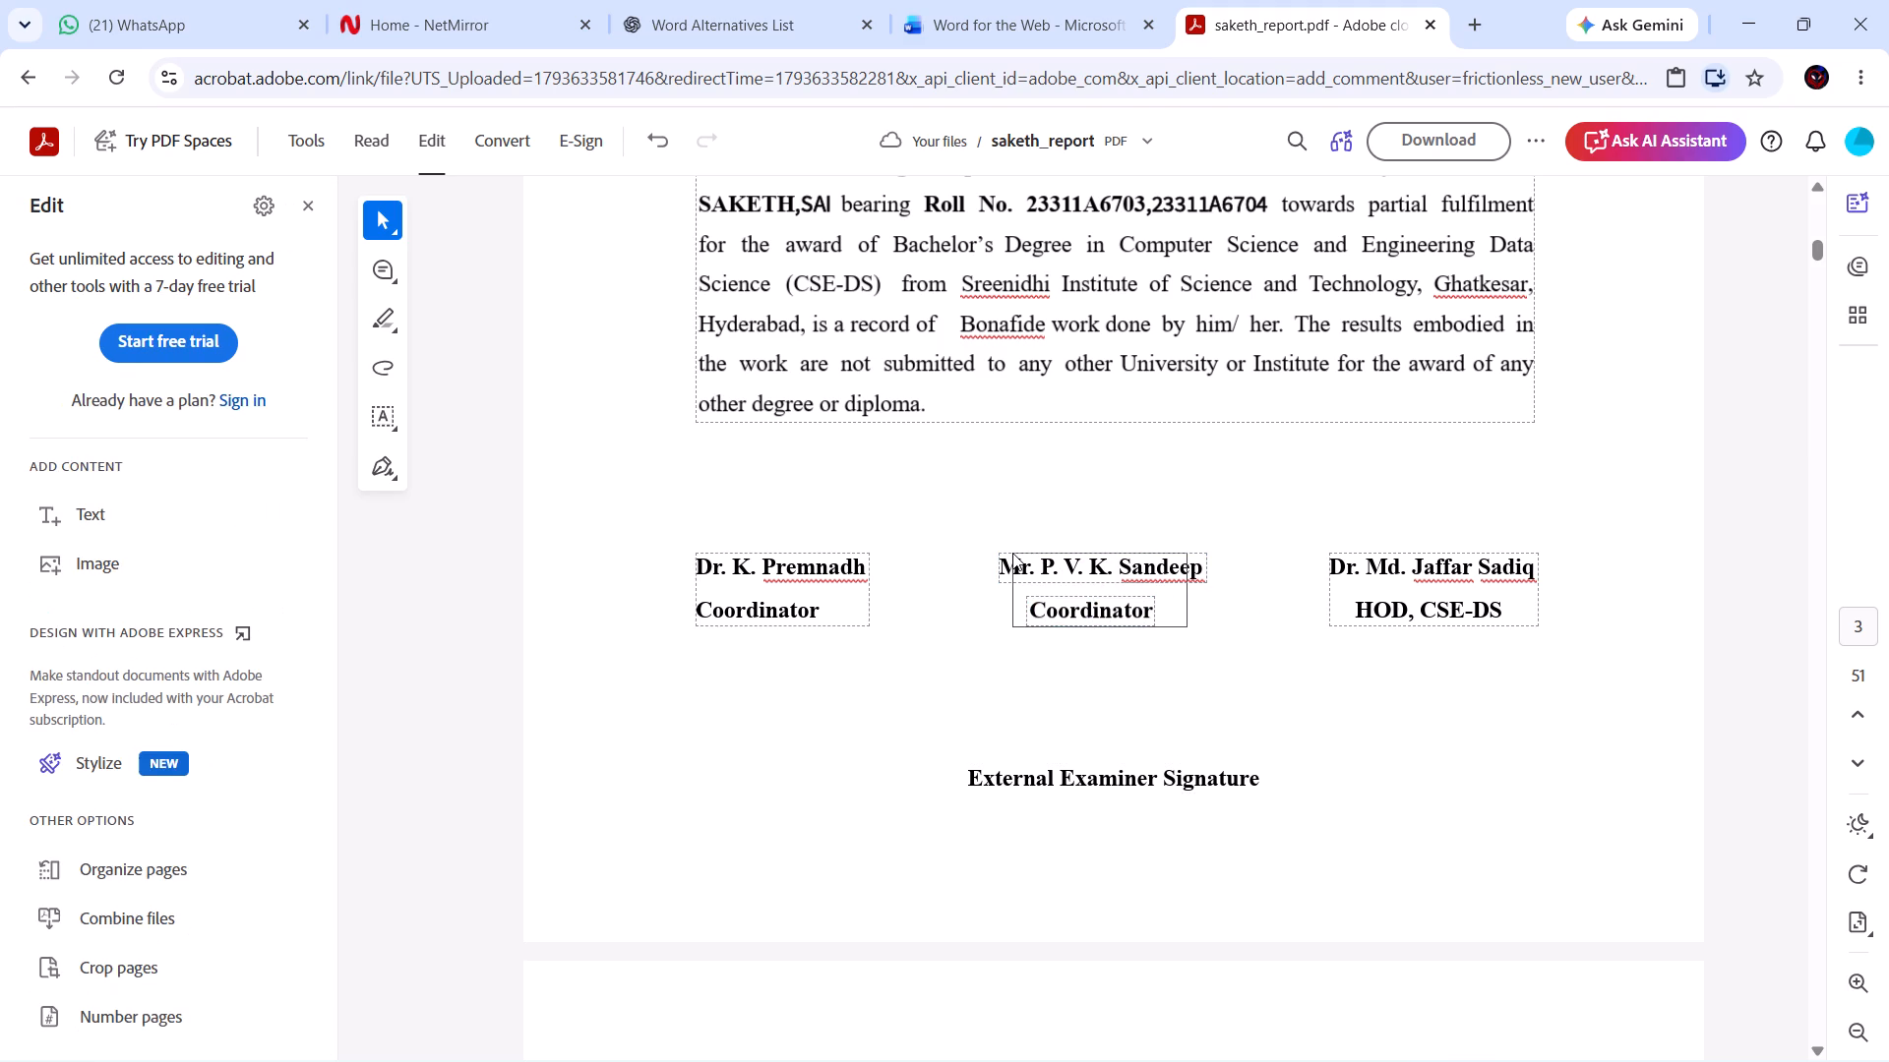
{"action": "key", "text": "BackSpace"}
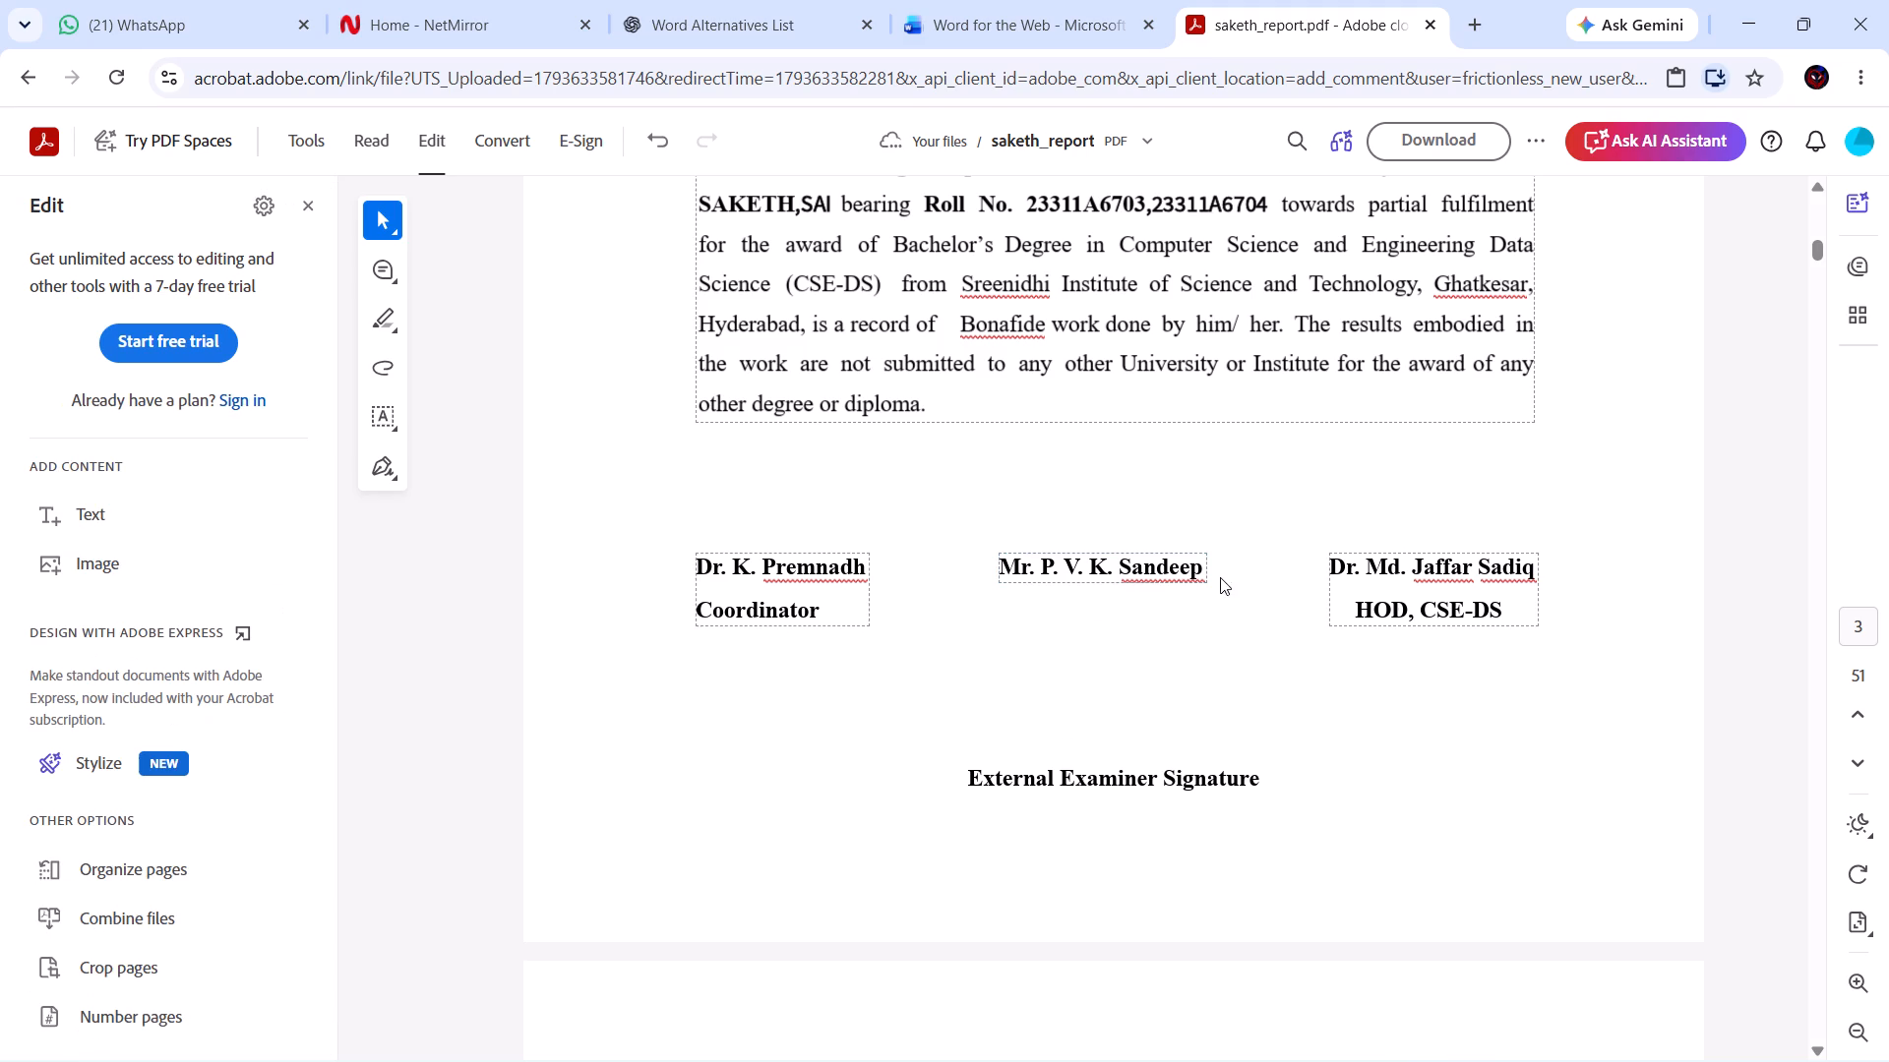
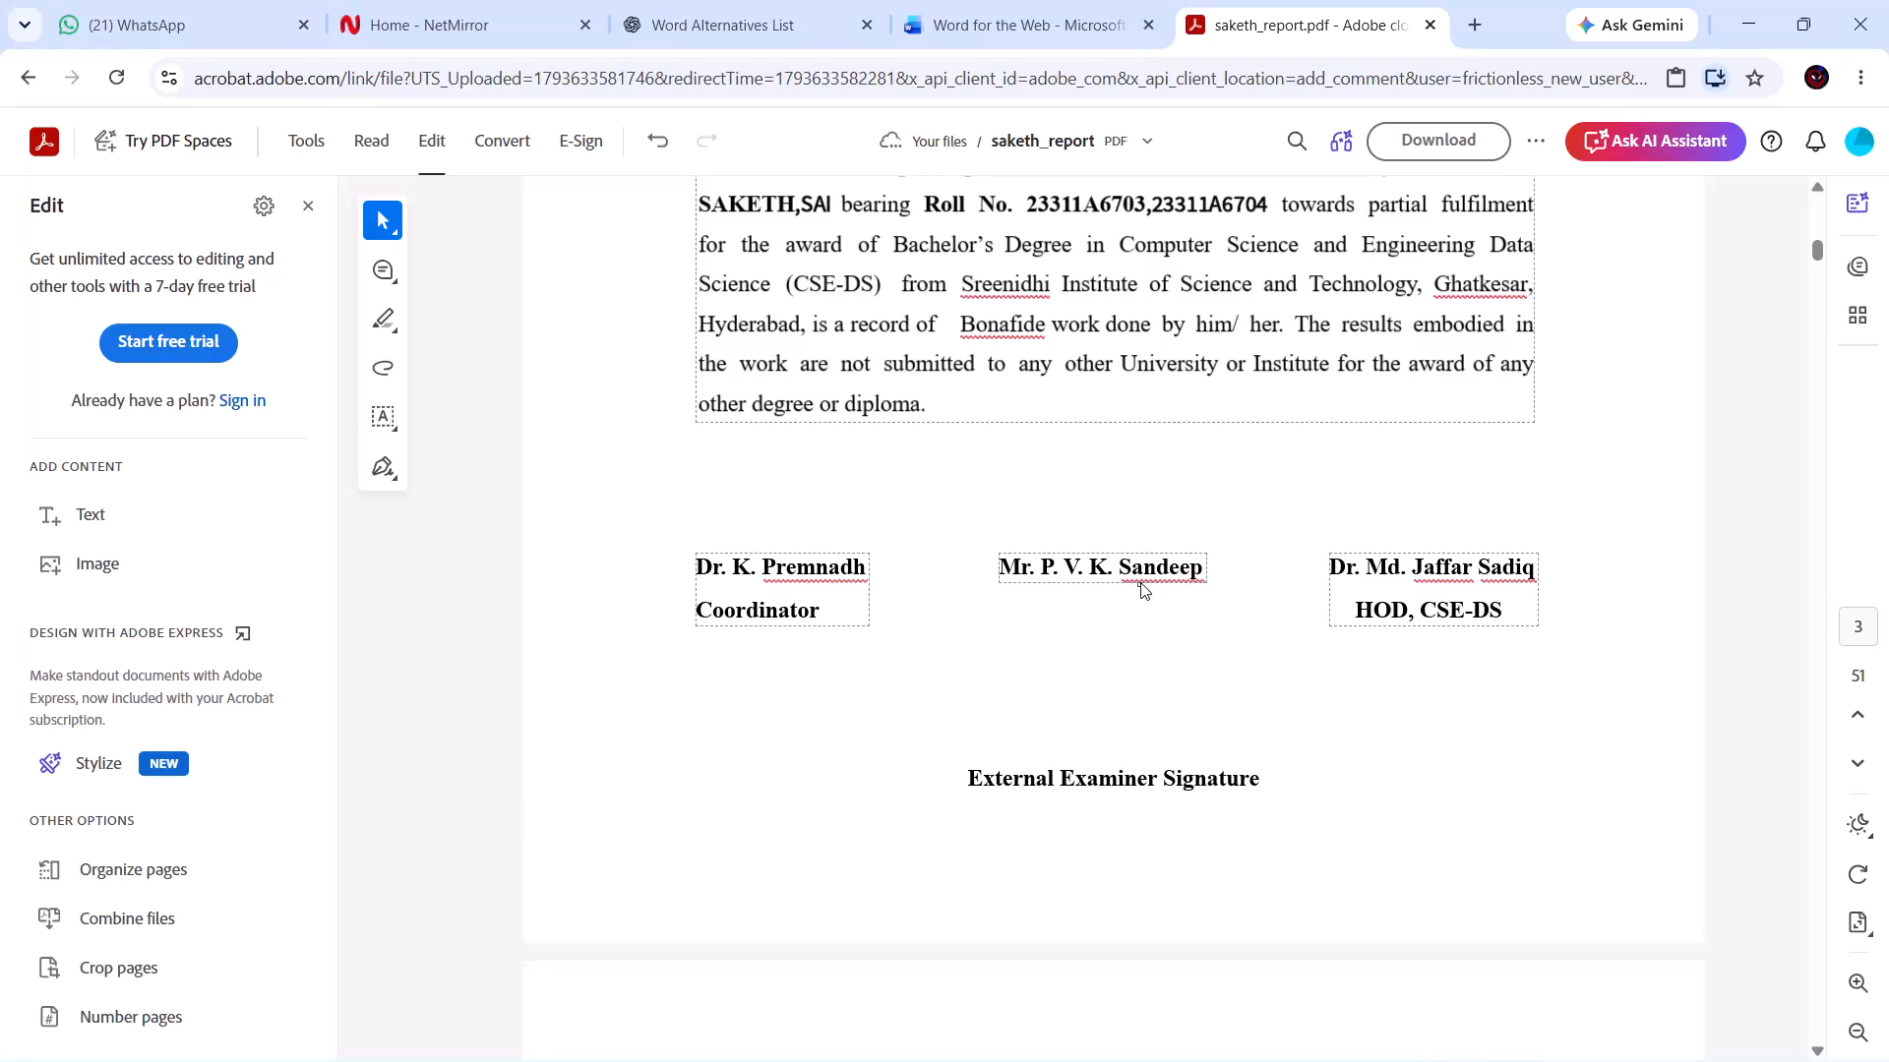
Delete the middle signatory's name at the foot of the certificate, leaving no text in its box.
{"action": "left_click", "coordinate": [1146, 578]}
{"action": "key", "text": "BackSpace"}
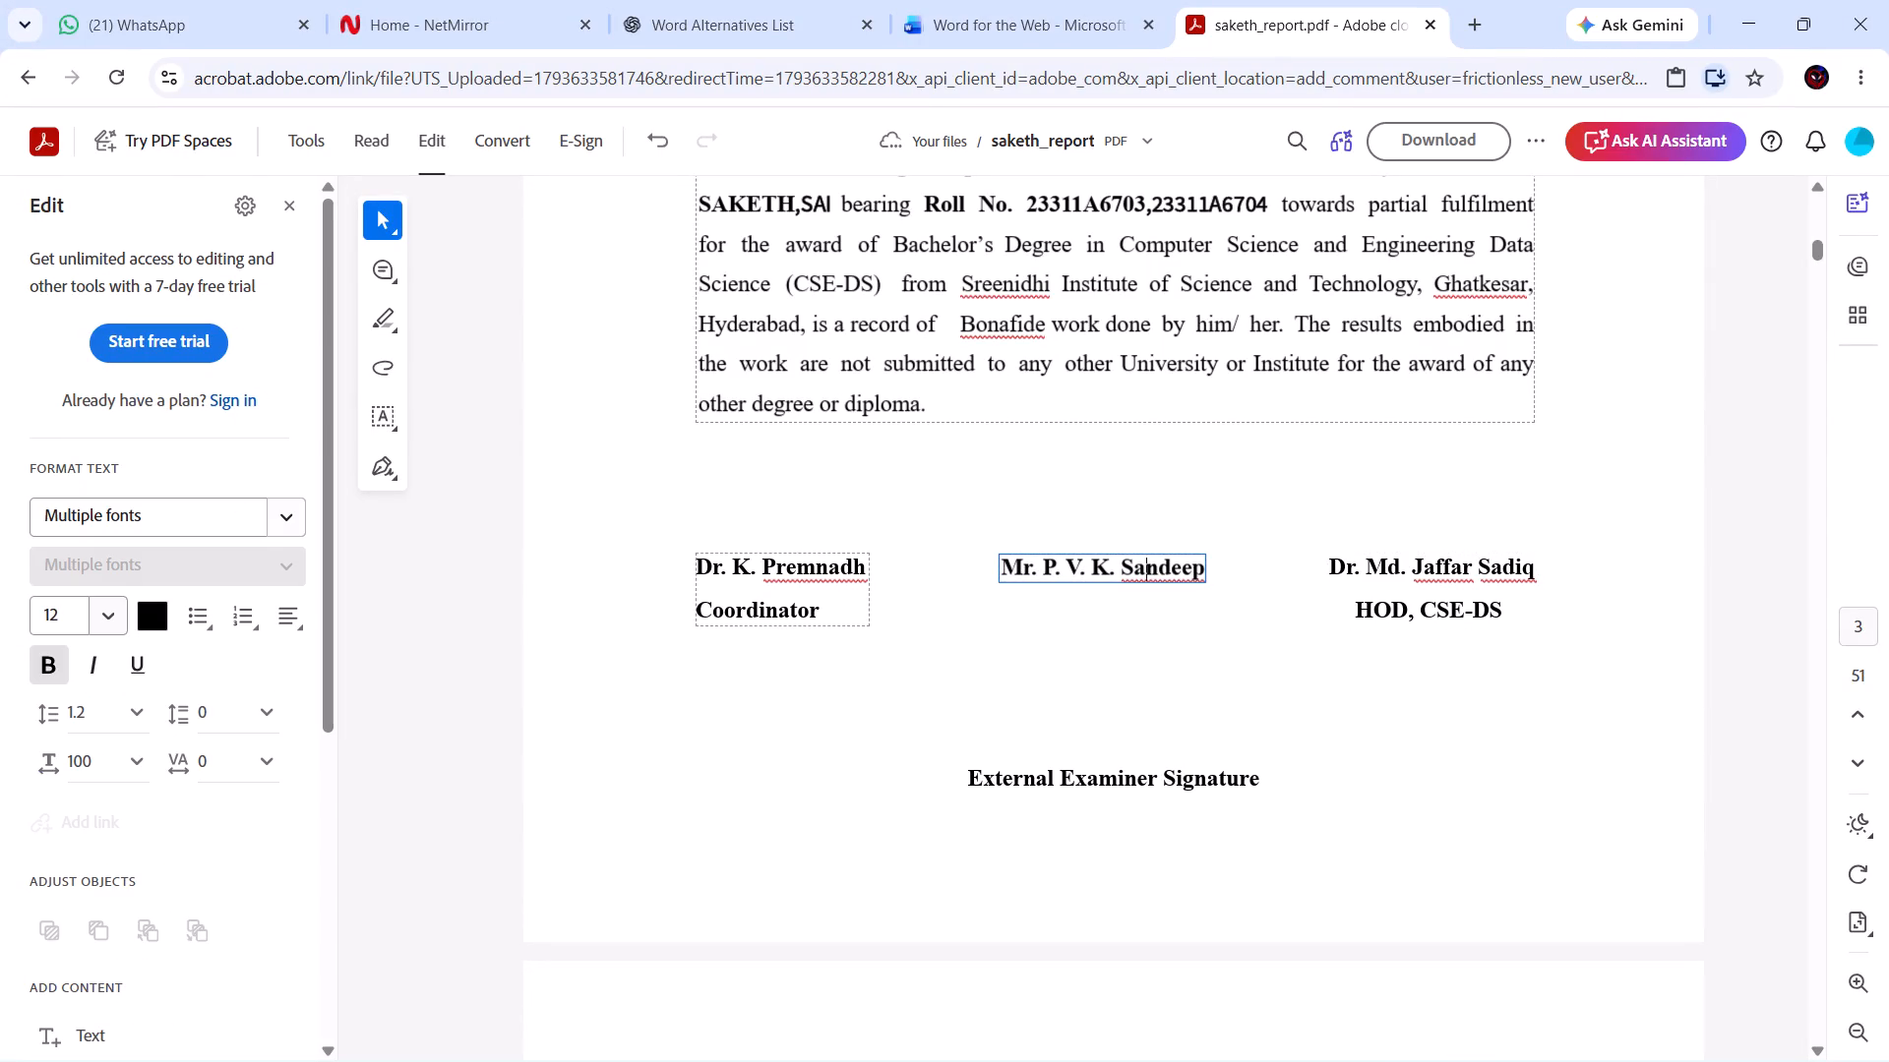
{"action": "key", "text": "BackSpace"}
{"action": "key", "text": "BackSpace"}
{"action": "key", "text": "Right"}
{"action": "key", "text": "Right"}
{"action": "key", "text": "Right"}
{"action": "key", "text": "Right"}
{"action": "key", "text": "Right"}
{"action": "key", "text": "Right"}
{"action": "key", "text": "Right"}
{"action": "key", "text": "Right"}
{"action": "key", "text": "Right"}
{"action": "key", "text": "Right"}
{"action": "key", "text": "Right"}
{"action": "key", "text": "Right"}
{"action": "key", "text": "Right"}
{"action": "key", "text": "Right"}
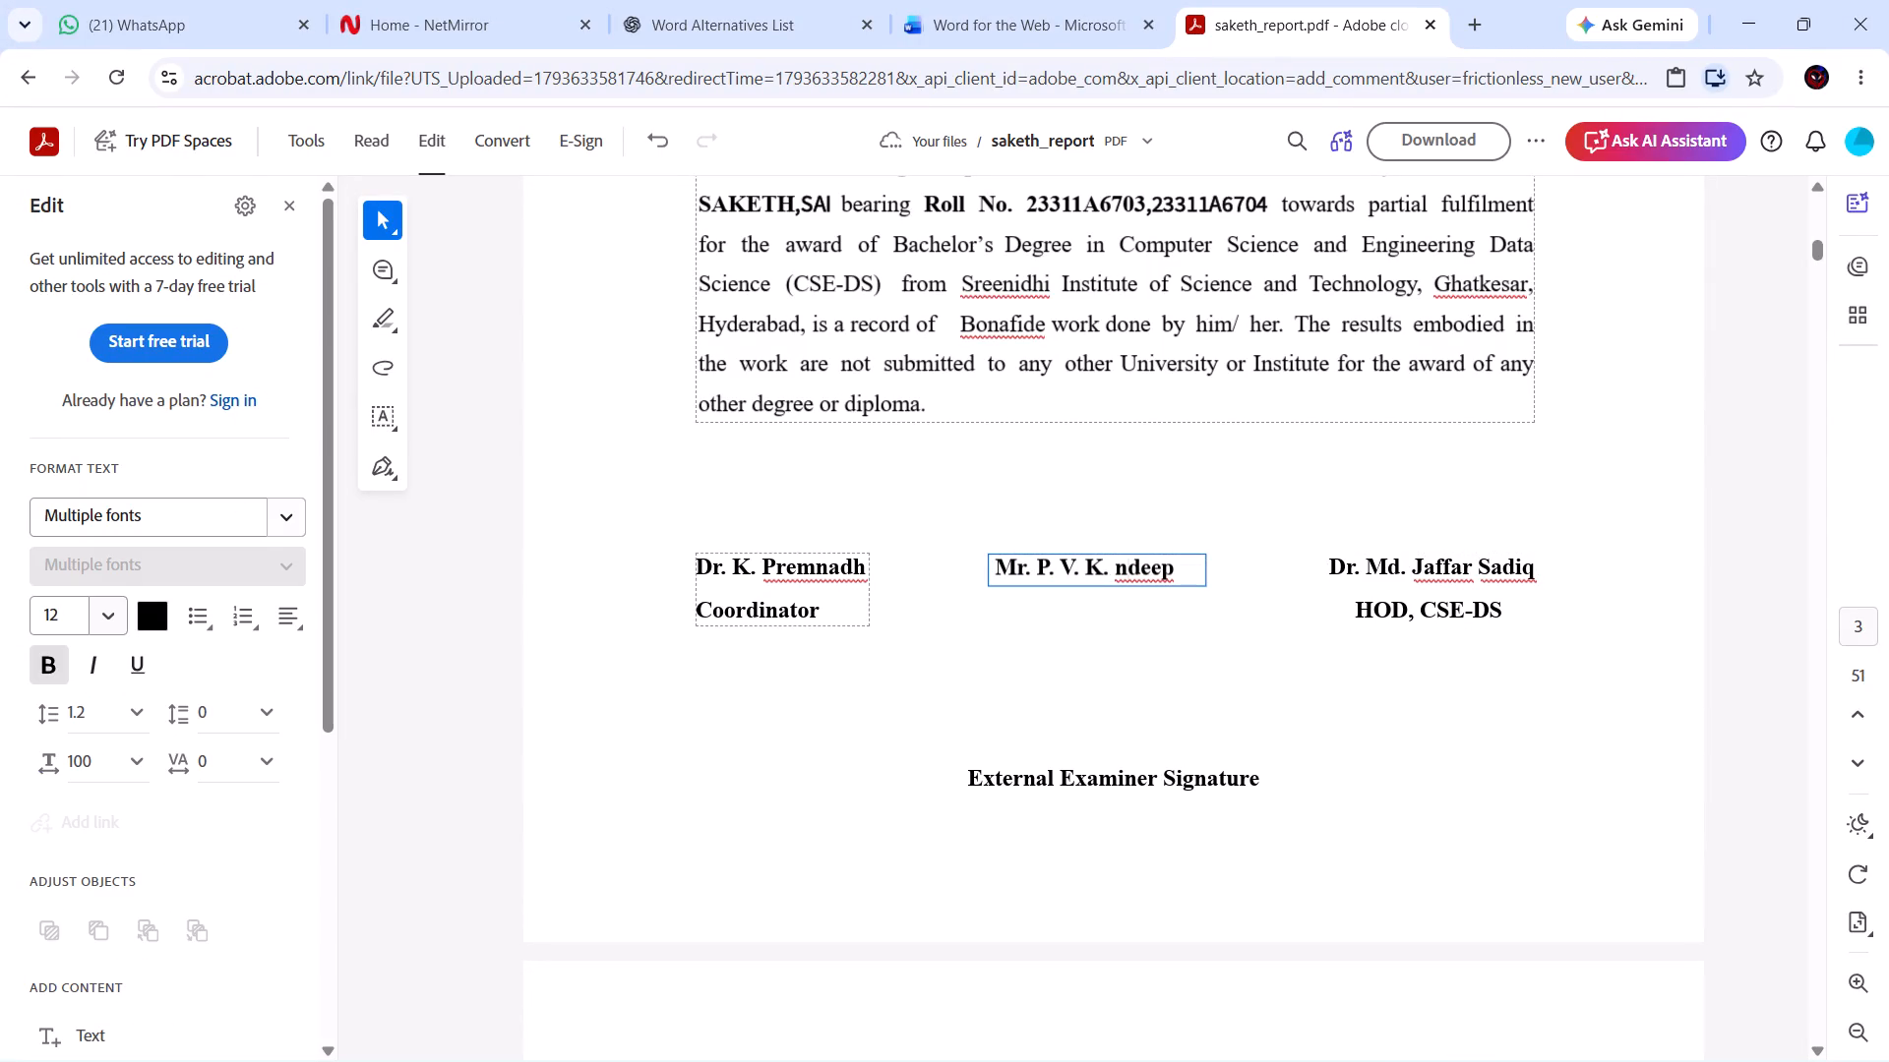
{"action": "key", "text": "BackSpace"}
{"action": "key", "text": "BackSpace"}
{"action": "key", "text": "BackSpace"}
{"action": "key", "text": "BackSpace"}
{"action": "key", "text": "BackSpace"}
{"action": "key", "text": "BackSpace"}
{"action": "key", "text": "BackSpace"}
{"action": "key", "text": "BackSpace"}
{"action": "key", "text": "BackSpace"}
{"action": "key", "text": "BackSpace"}
{"action": "key", "text": "BackSpace"}
{"action": "key", "text": "BackSpace"}
{"action": "key", "text": "BackSpace"}
{"action": "key", "text": "BackSpace"}
{"action": "key", "text": "BackSpace"}
{"action": "key", "text": "BackSpace"}
{"action": "key", "text": "BackSpace"}
{"action": "key", "text": "BackSpace"}
{"action": "key", "text": "BackSpace"}
{"action": "key", "text": "BackSpace"}
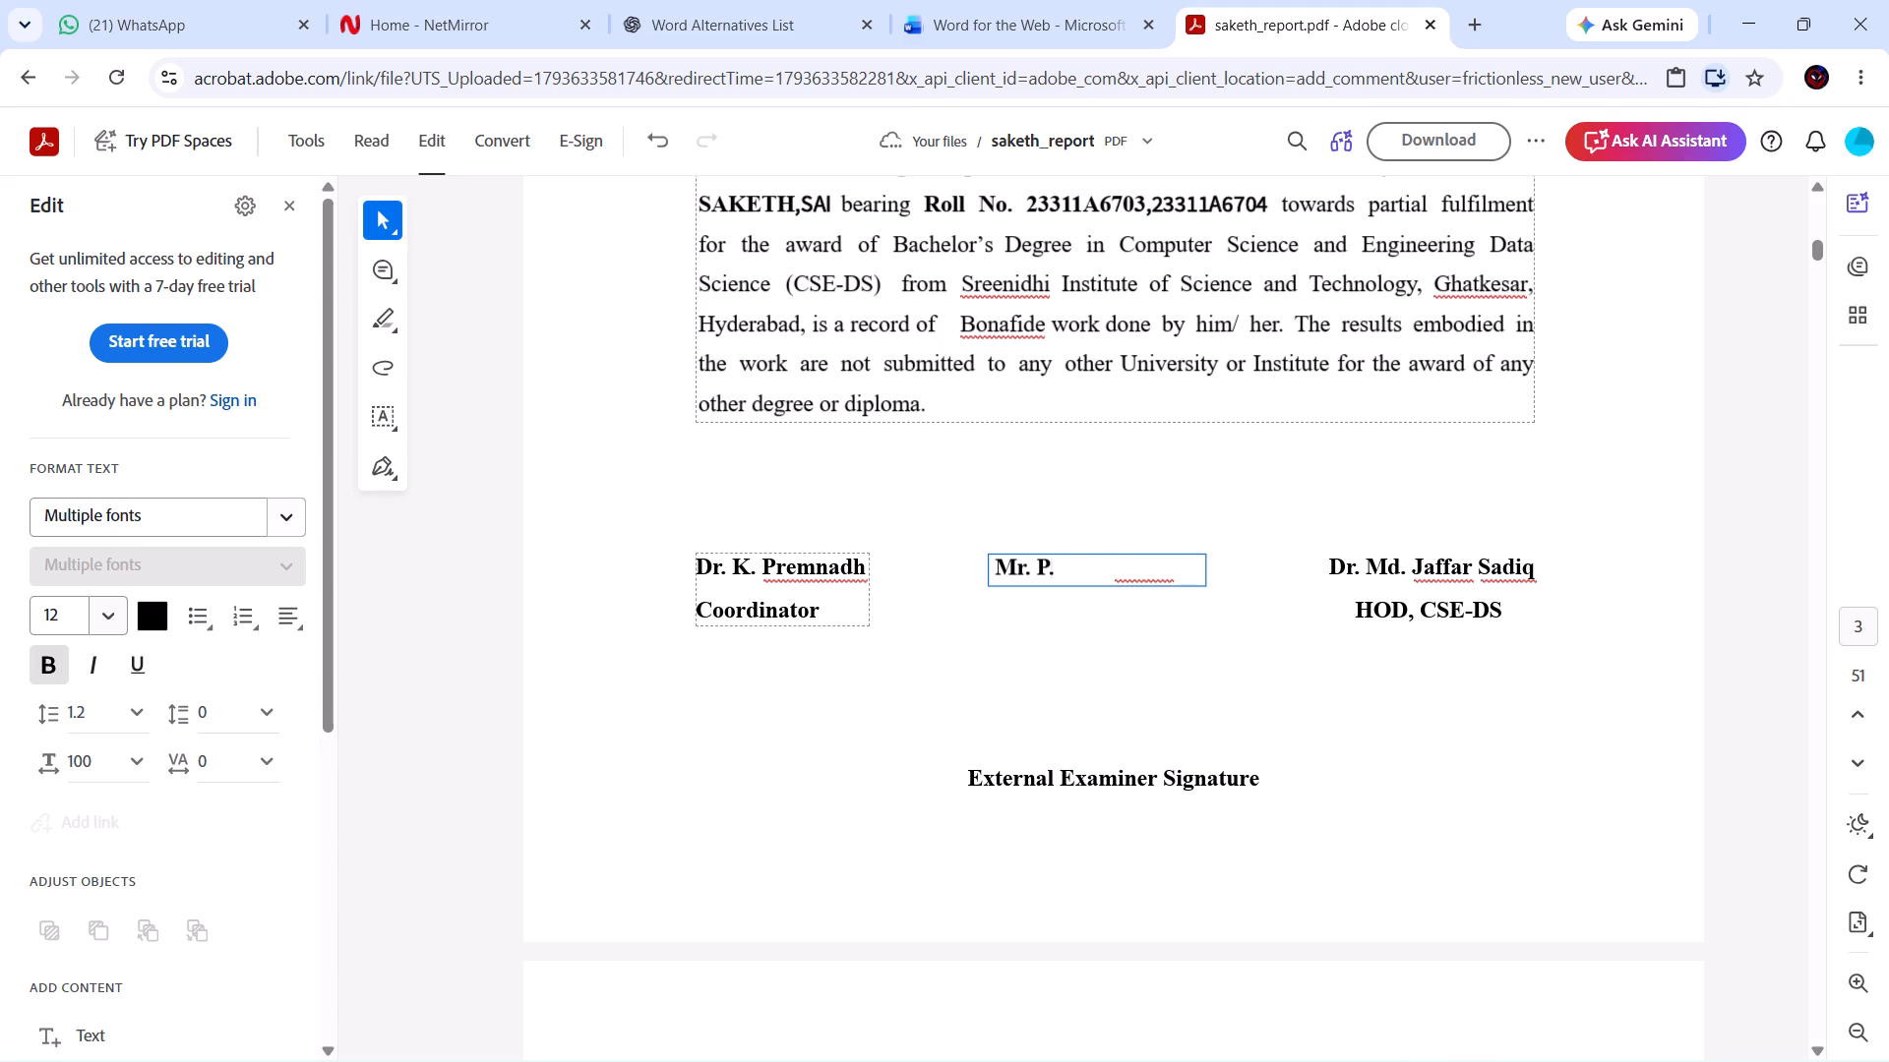
{"action": "key", "text": "BackSpace"}
{"action": "key", "text": "BackSpace"}
{"action": "key", "text": "BackSpace"}
{"action": "key", "text": "BackSpace"}
{"action": "key", "text": "BackSpace"}
{"action": "key", "text": "BackSpace"}
{"action": "key", "text": "BackSpace"}
{"action": "key", "text": "BackSpace"}
{"action": "left_click", "coordinate": [1166, 606]}
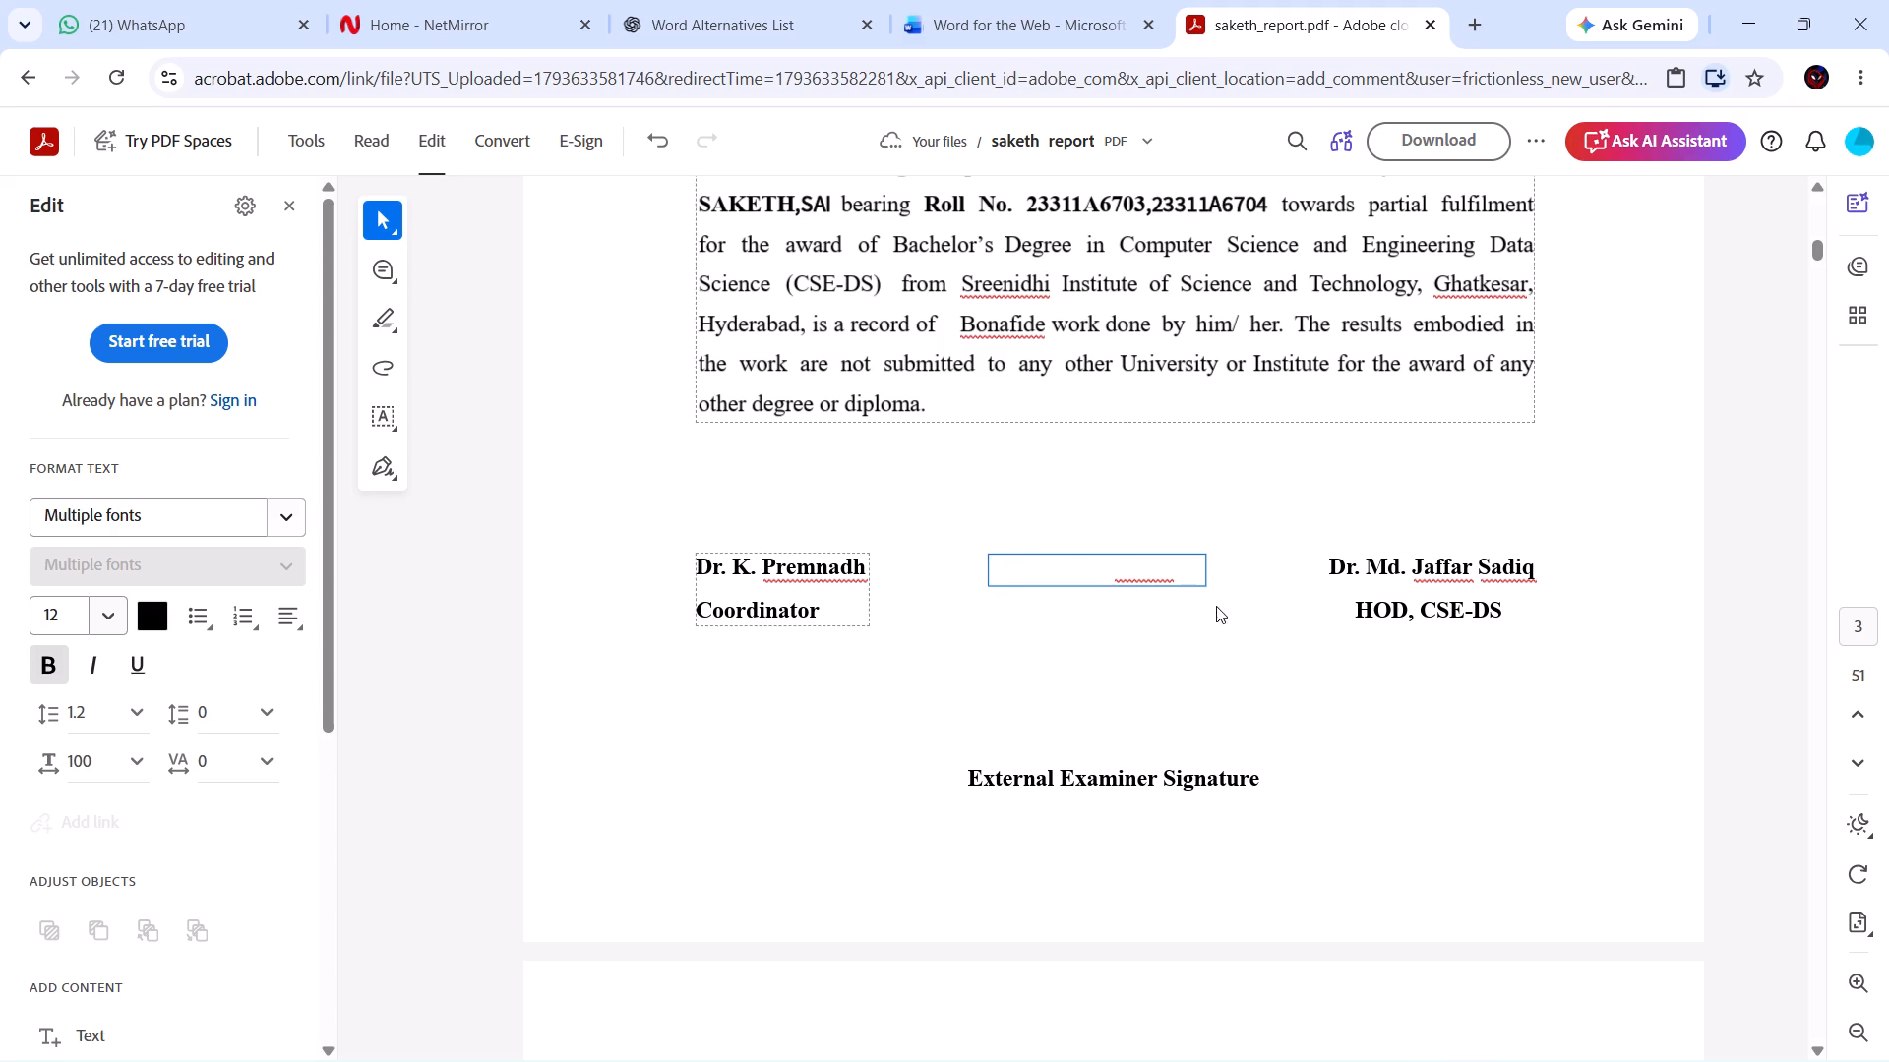
{"action": "left_click", "coordinate": [1230, 599]}
{"action": "left_click_drag", "start_coordinate": [1230, 599], "coordinate": [1208, 573]}
{"action": "left_click", "coordinate": [1208, 573]}
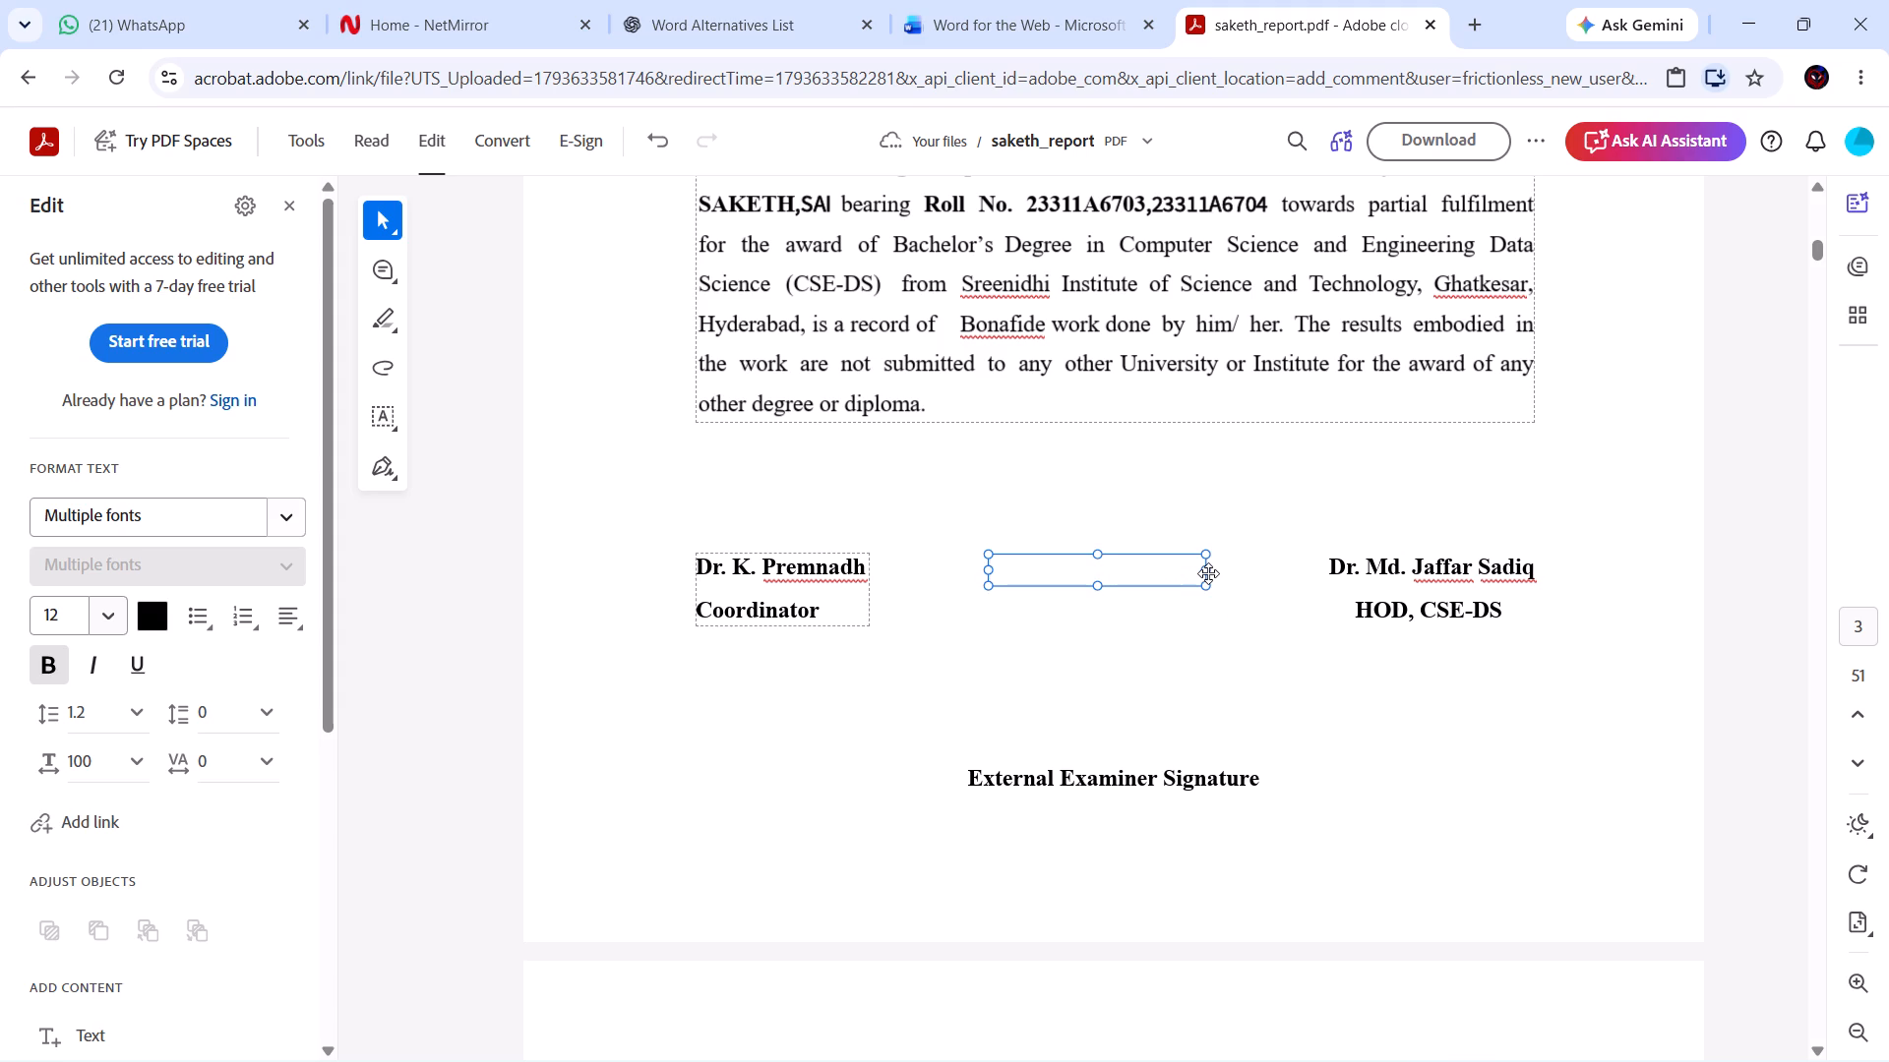
{"action": "key", "text": "BackSpace"}
{"action": "key", "text": "BackSpace"}
{"action": "key", "text": "BackSpace"}
{"action": "left_click_drag", "start_coordinate": [986, 568], "coordinate": [1195, 559]}
{"action": "left_click", "coordinate": [1320, 599]}
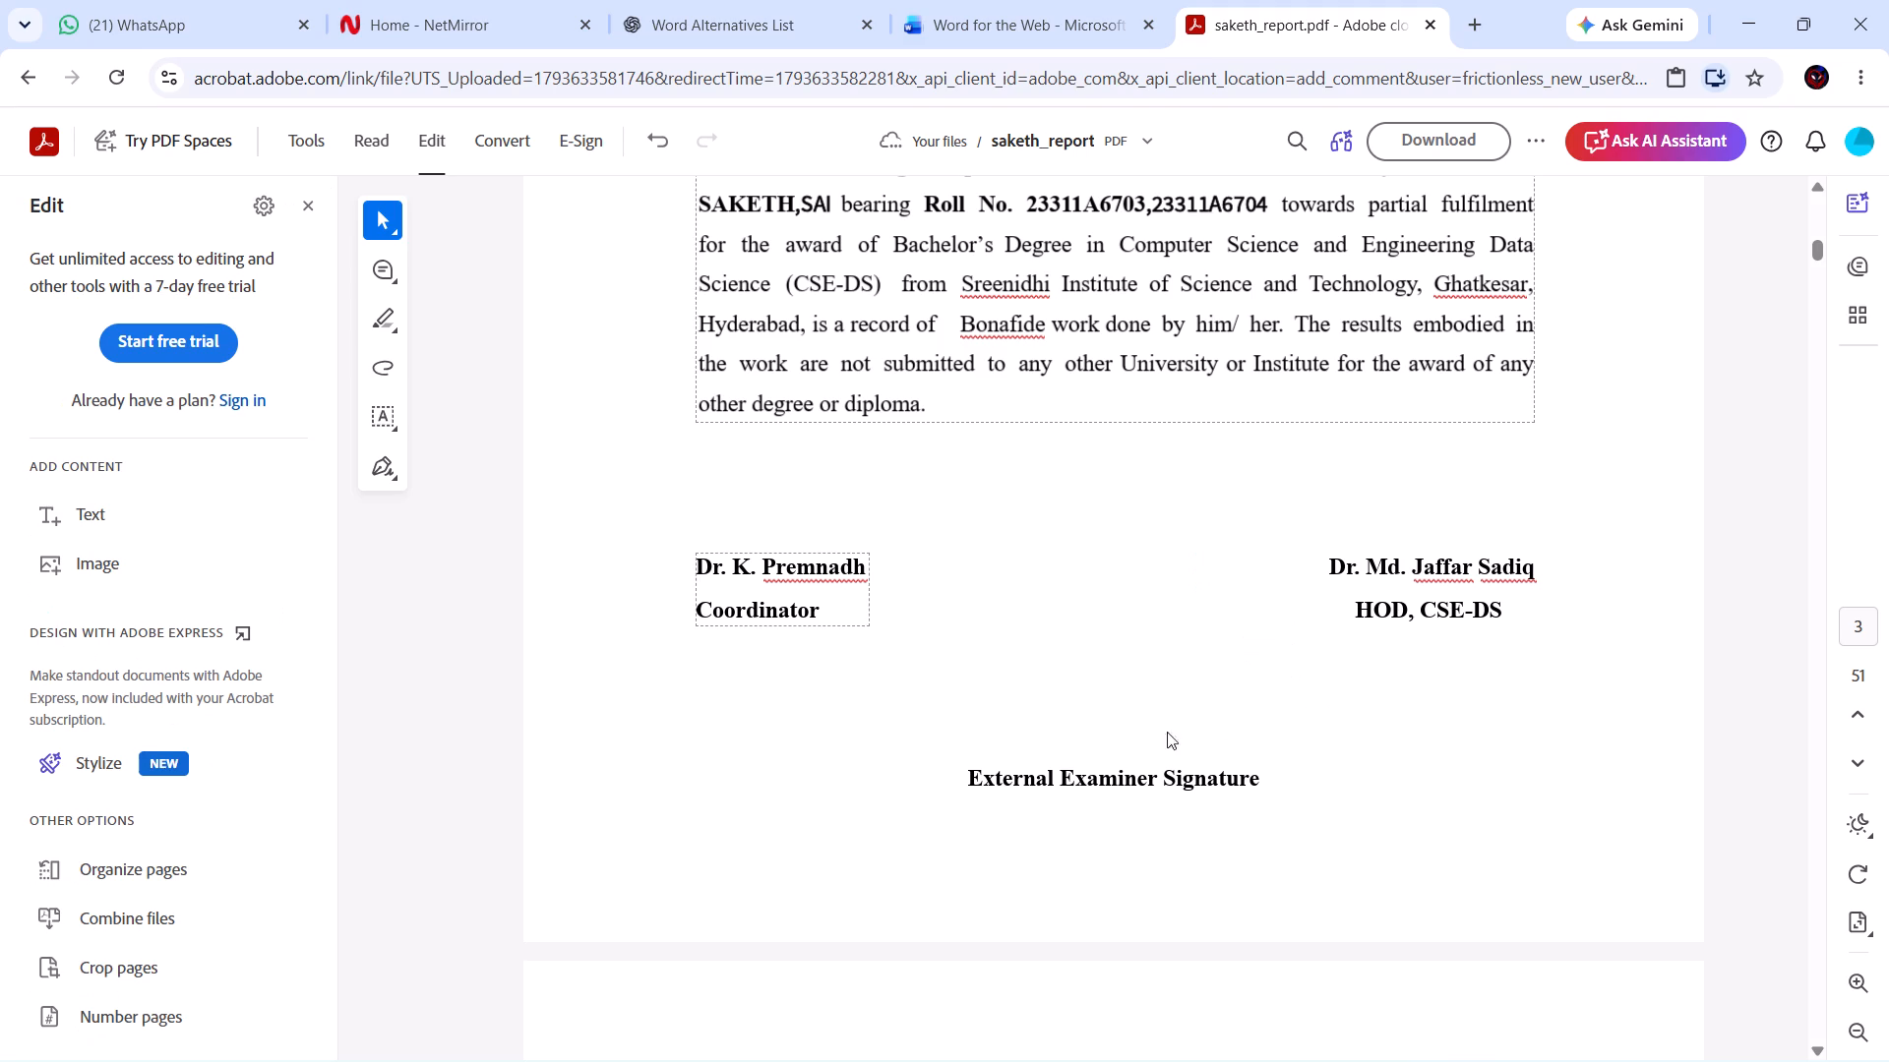
Hyphenate the designation under the certificate's first signatory to read "Co-ordinator".
{"action": "left_click", "coordinate": [817, 615]}
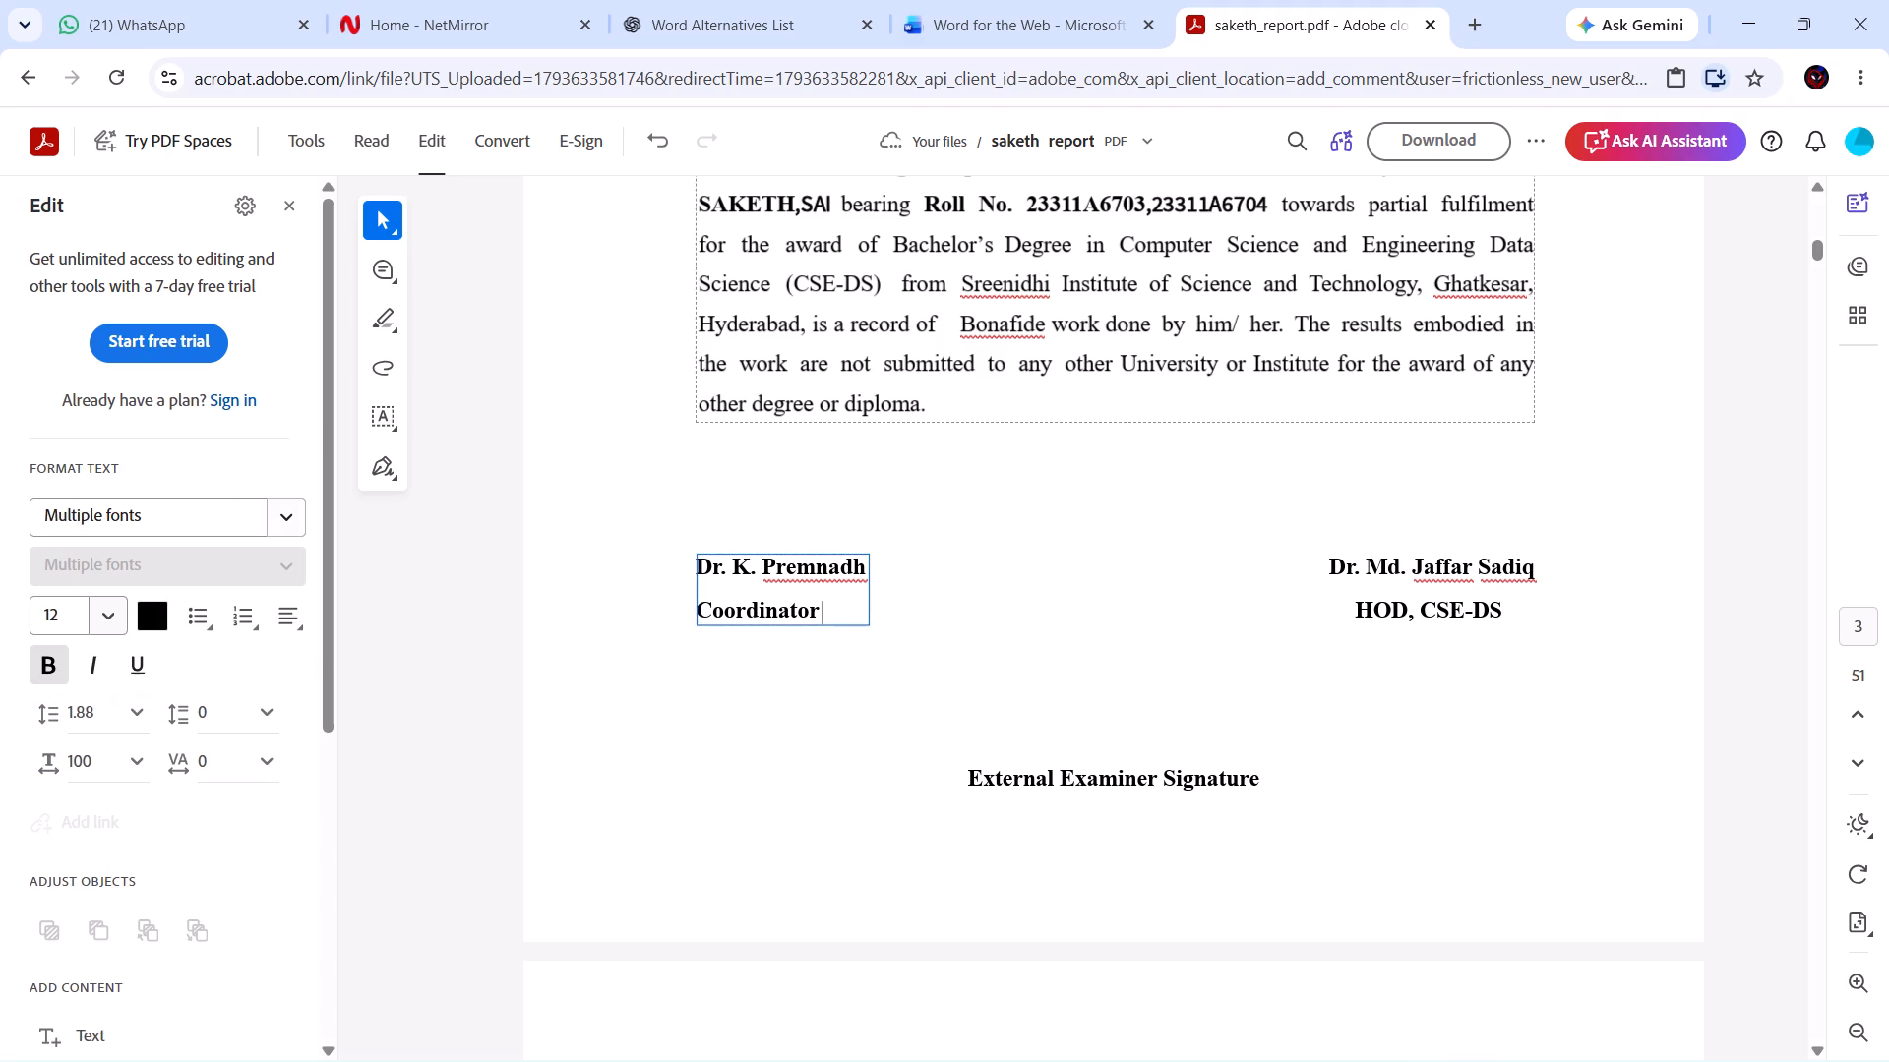
{"action": "key", "text": "Left"}
{"action": "key", "text": "Left"}
{"action": "key", "text": "Left"}
{"action": "key", "text": "Left"}
{"action": "key", "text": "Left"}
{"action": "key", "text": "Left"}
{"action": "key", "text": "Left"}
{"action": "key", "text": "Left"}
{"action": "key", "text": "Left"}
{"action": "key", "text": "Left"}
{"action": "key", "text": "Left"}
{"action": "key", "text": "Left"}
{"action": "key", "text": "Left"}
{"action": "key", "text": "Left"}
{"action": "key", "text": "Left"}
{"action": "key", "text": "Left"}
{"action": "key", "text": "Left"}
{"action": "key", "text": "Left"}
{"action": "key", "text": "Left"}
{"action": "key", "text": "Right"}
{"action": "key", "text": "Right"}
{"action": "key", "text": "Right"}
{"action": "key", "text": "Right"}
{"action": "key", "text": "Down"}
{"action": "key", "text": "Left"}
{"action": "key", "text": "Left"}
{"action": "key", "text": "Left"}
{"action": "key", "text": "Left"}
{"action": "key", "text": "Left"}
{"action": "key", "text": "Left"}
{"action": "key", "text": "Left"}
{"action": "key", "text": "Left"}
{"action": "key", "text": "Left"}
{"action": "key", "text": "Left"}
{"action": "key", "text": "Left"}
{"action": "key", "text": "Left"}
{"action": "key", "text": "Left"}
{"action": "key", "text": "Left"}
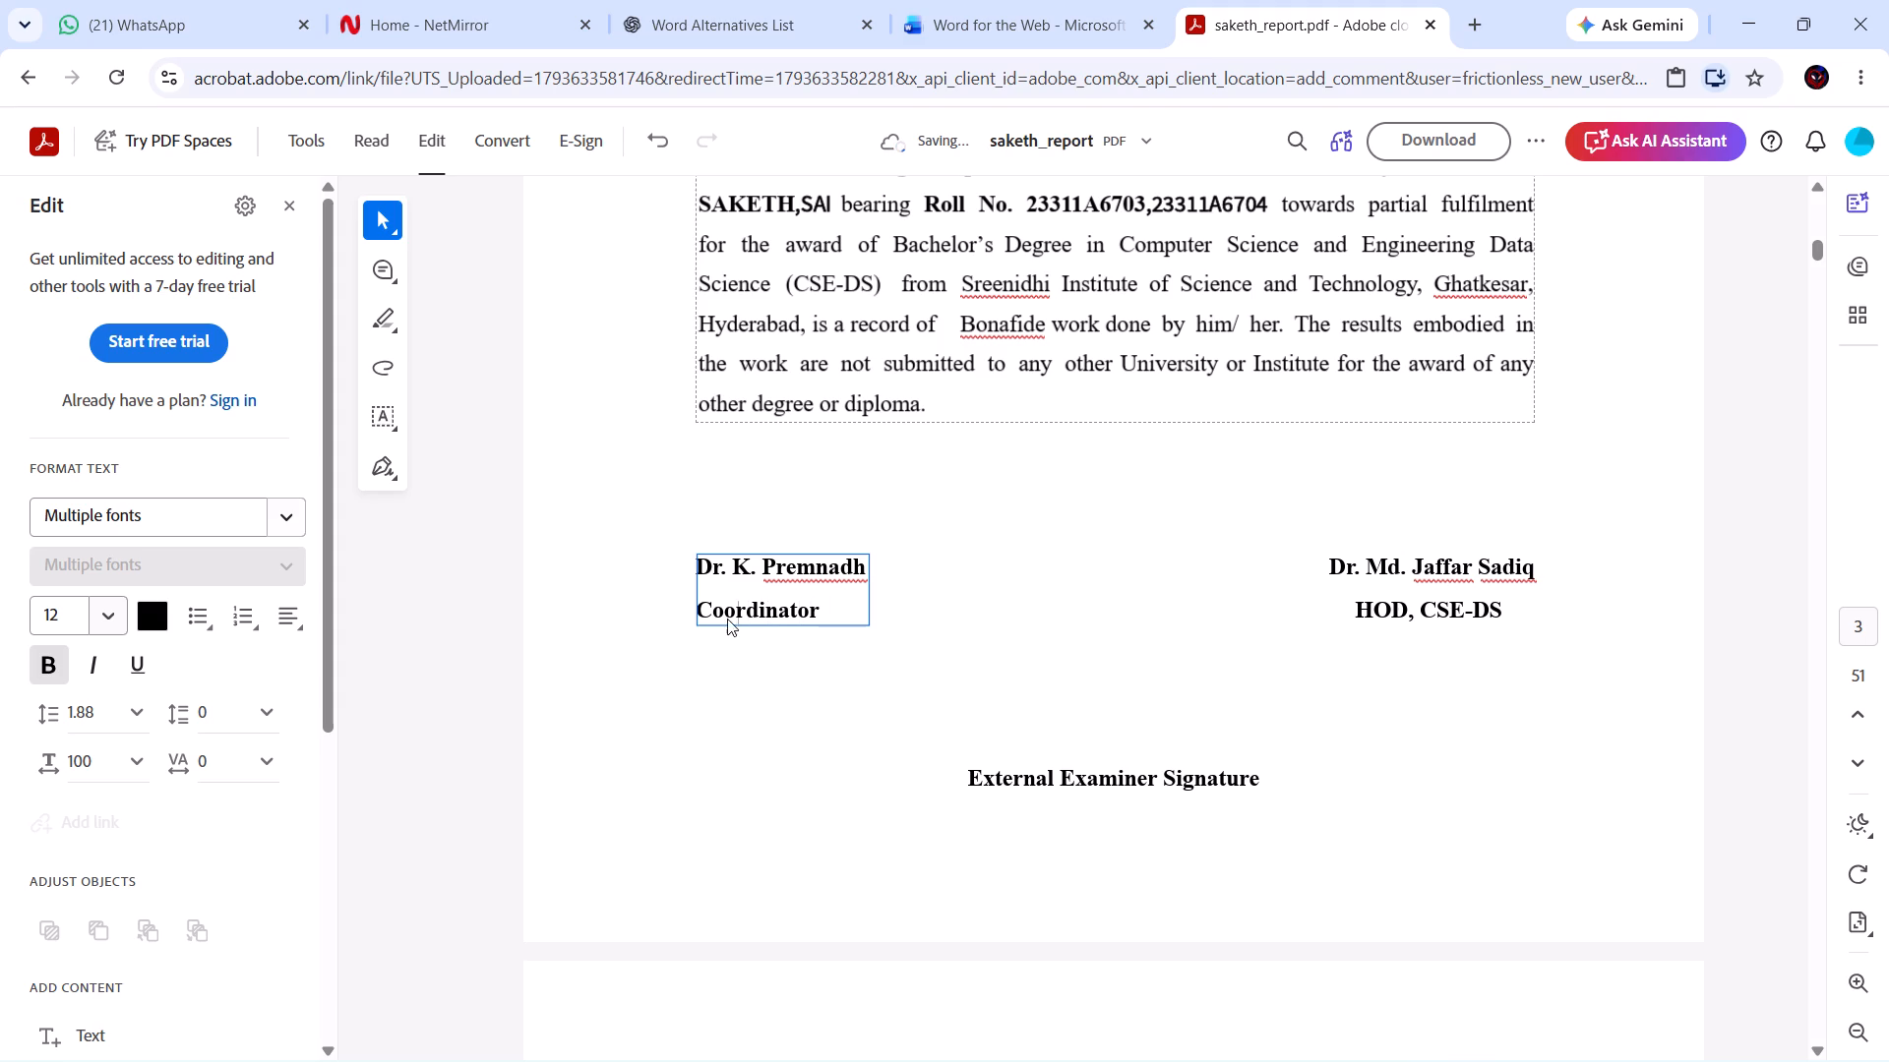
{"action": "key", "text": "Left"}
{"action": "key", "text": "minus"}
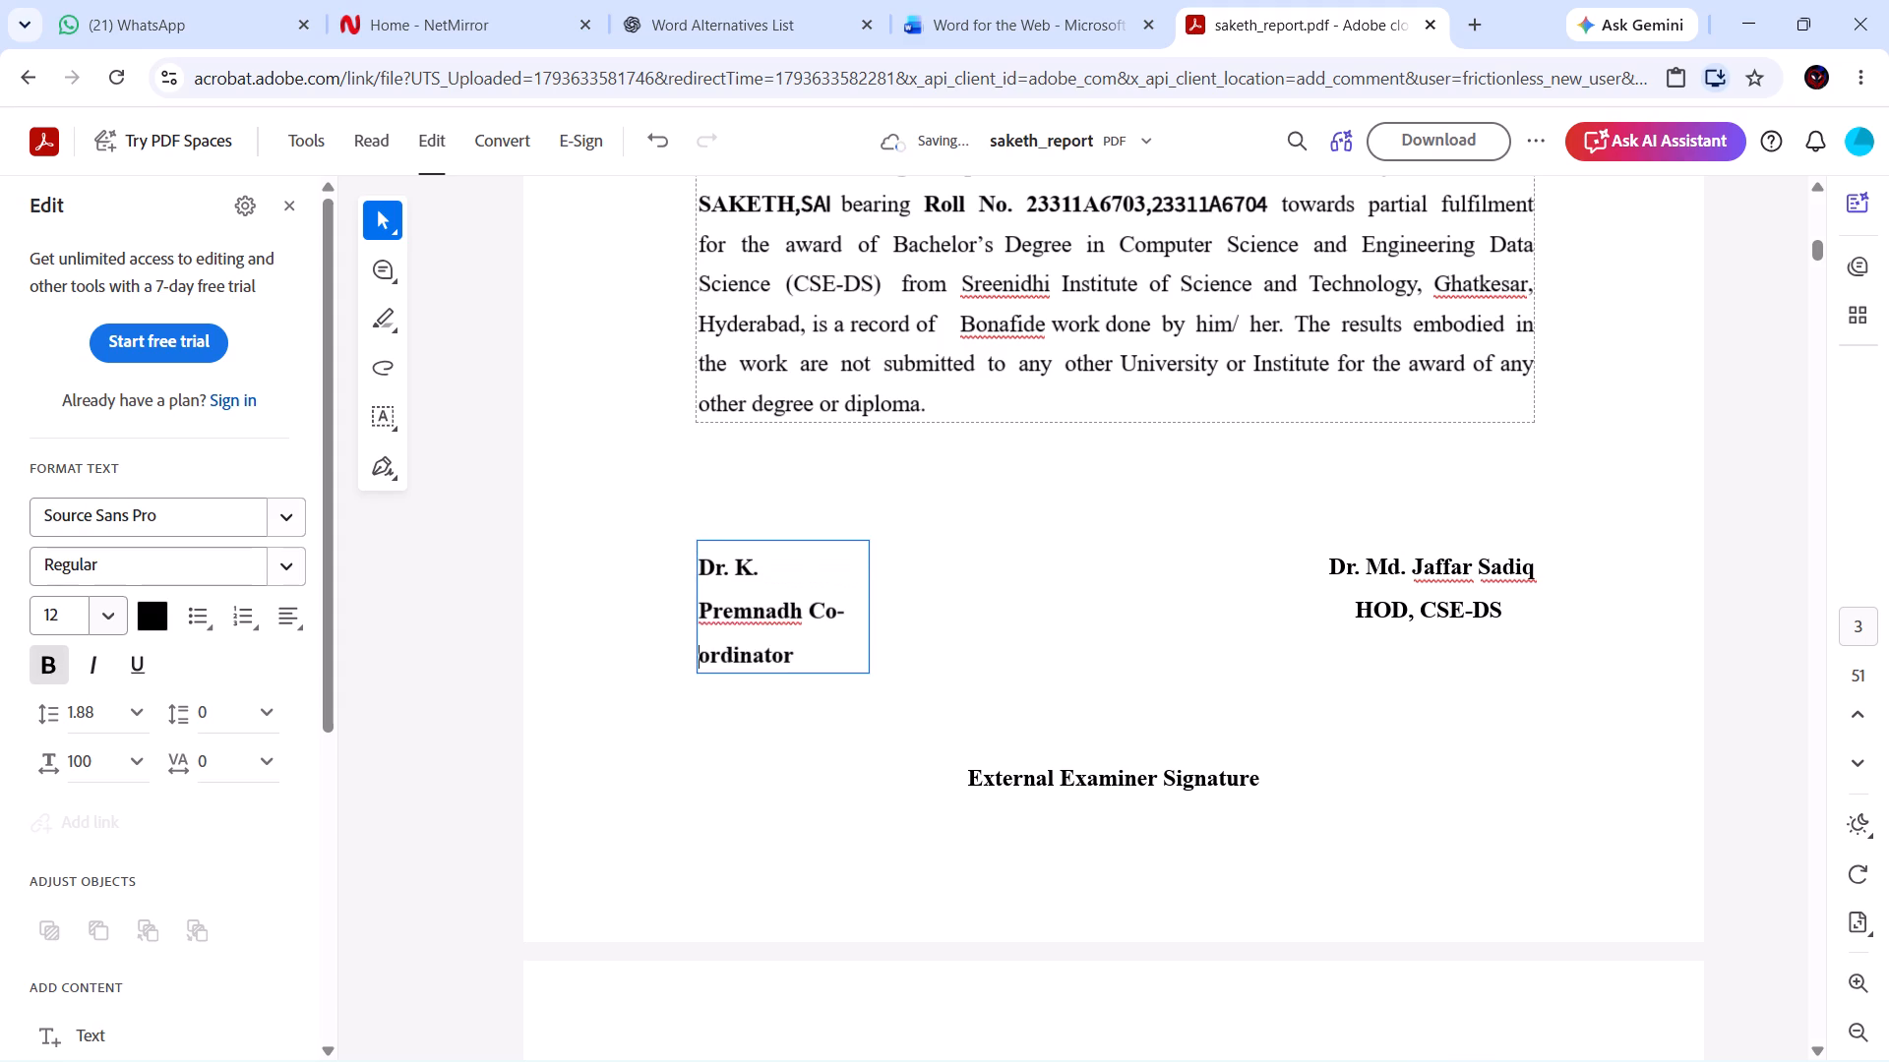
{"action": "key", "text": "BackSpace"}
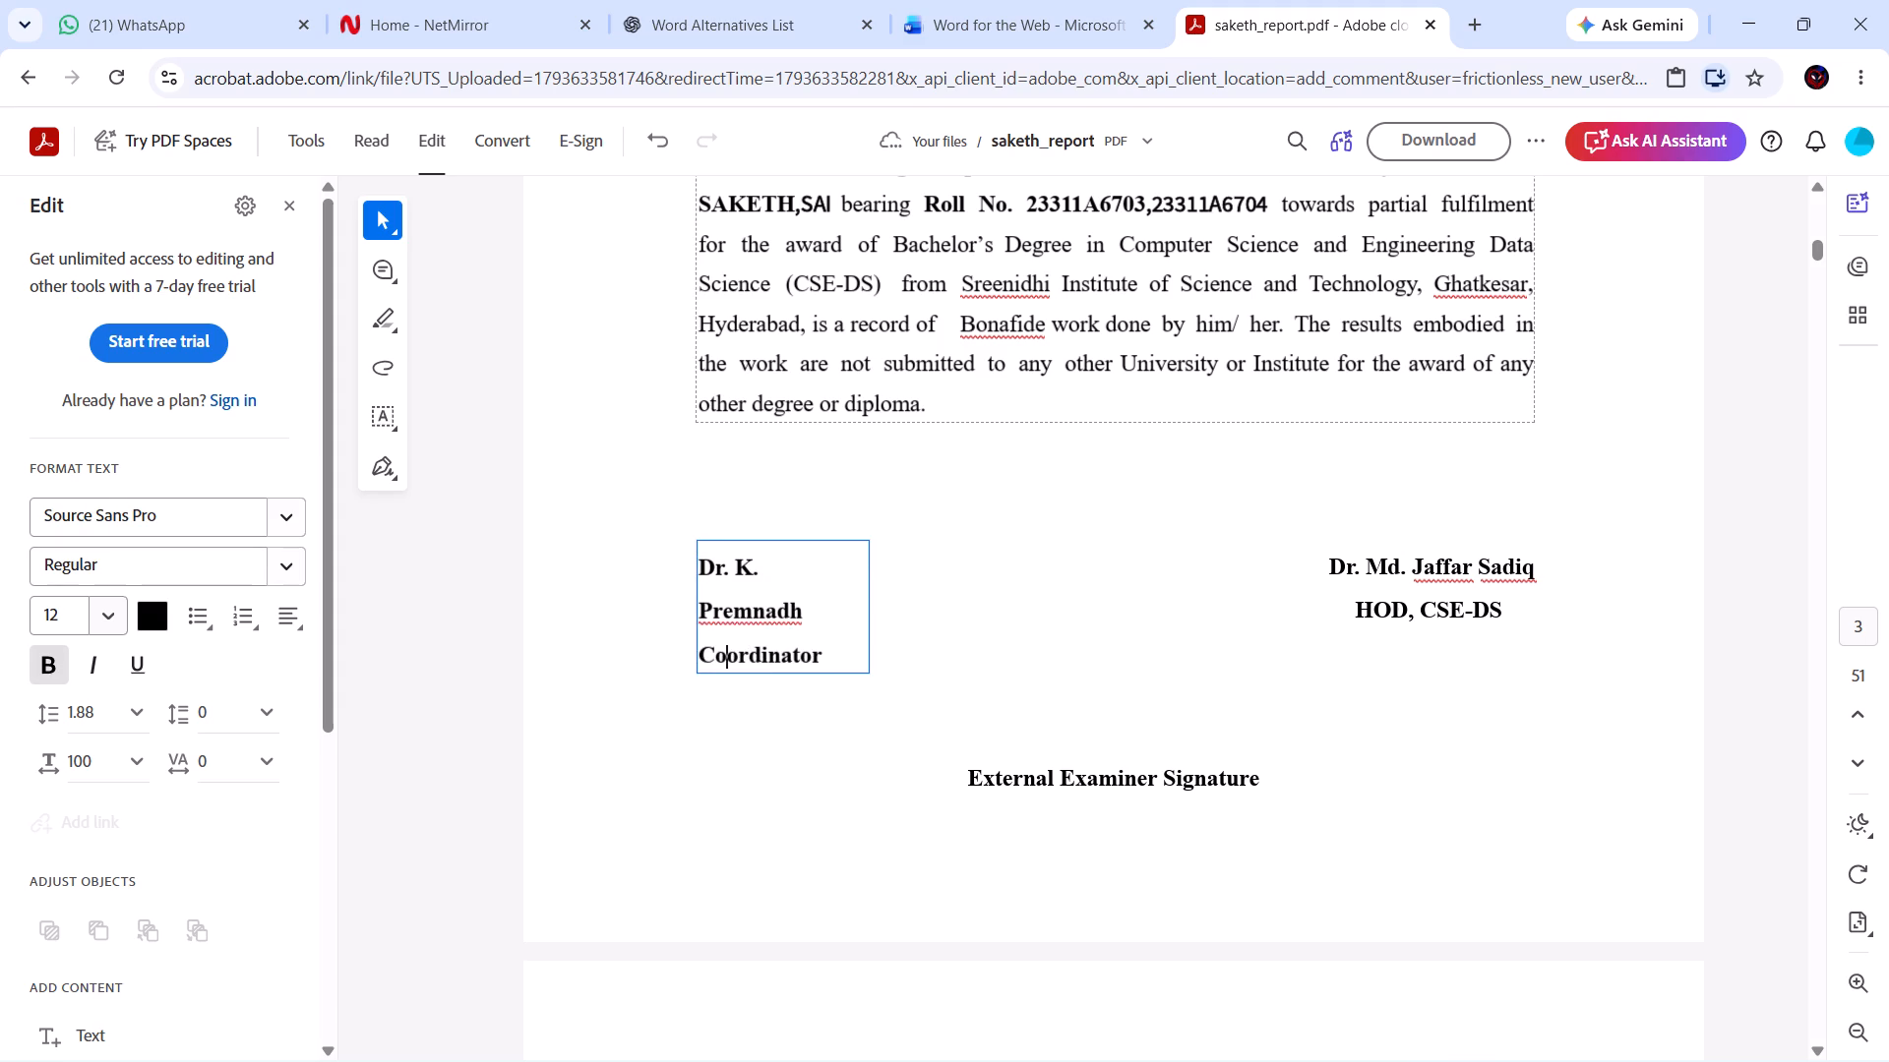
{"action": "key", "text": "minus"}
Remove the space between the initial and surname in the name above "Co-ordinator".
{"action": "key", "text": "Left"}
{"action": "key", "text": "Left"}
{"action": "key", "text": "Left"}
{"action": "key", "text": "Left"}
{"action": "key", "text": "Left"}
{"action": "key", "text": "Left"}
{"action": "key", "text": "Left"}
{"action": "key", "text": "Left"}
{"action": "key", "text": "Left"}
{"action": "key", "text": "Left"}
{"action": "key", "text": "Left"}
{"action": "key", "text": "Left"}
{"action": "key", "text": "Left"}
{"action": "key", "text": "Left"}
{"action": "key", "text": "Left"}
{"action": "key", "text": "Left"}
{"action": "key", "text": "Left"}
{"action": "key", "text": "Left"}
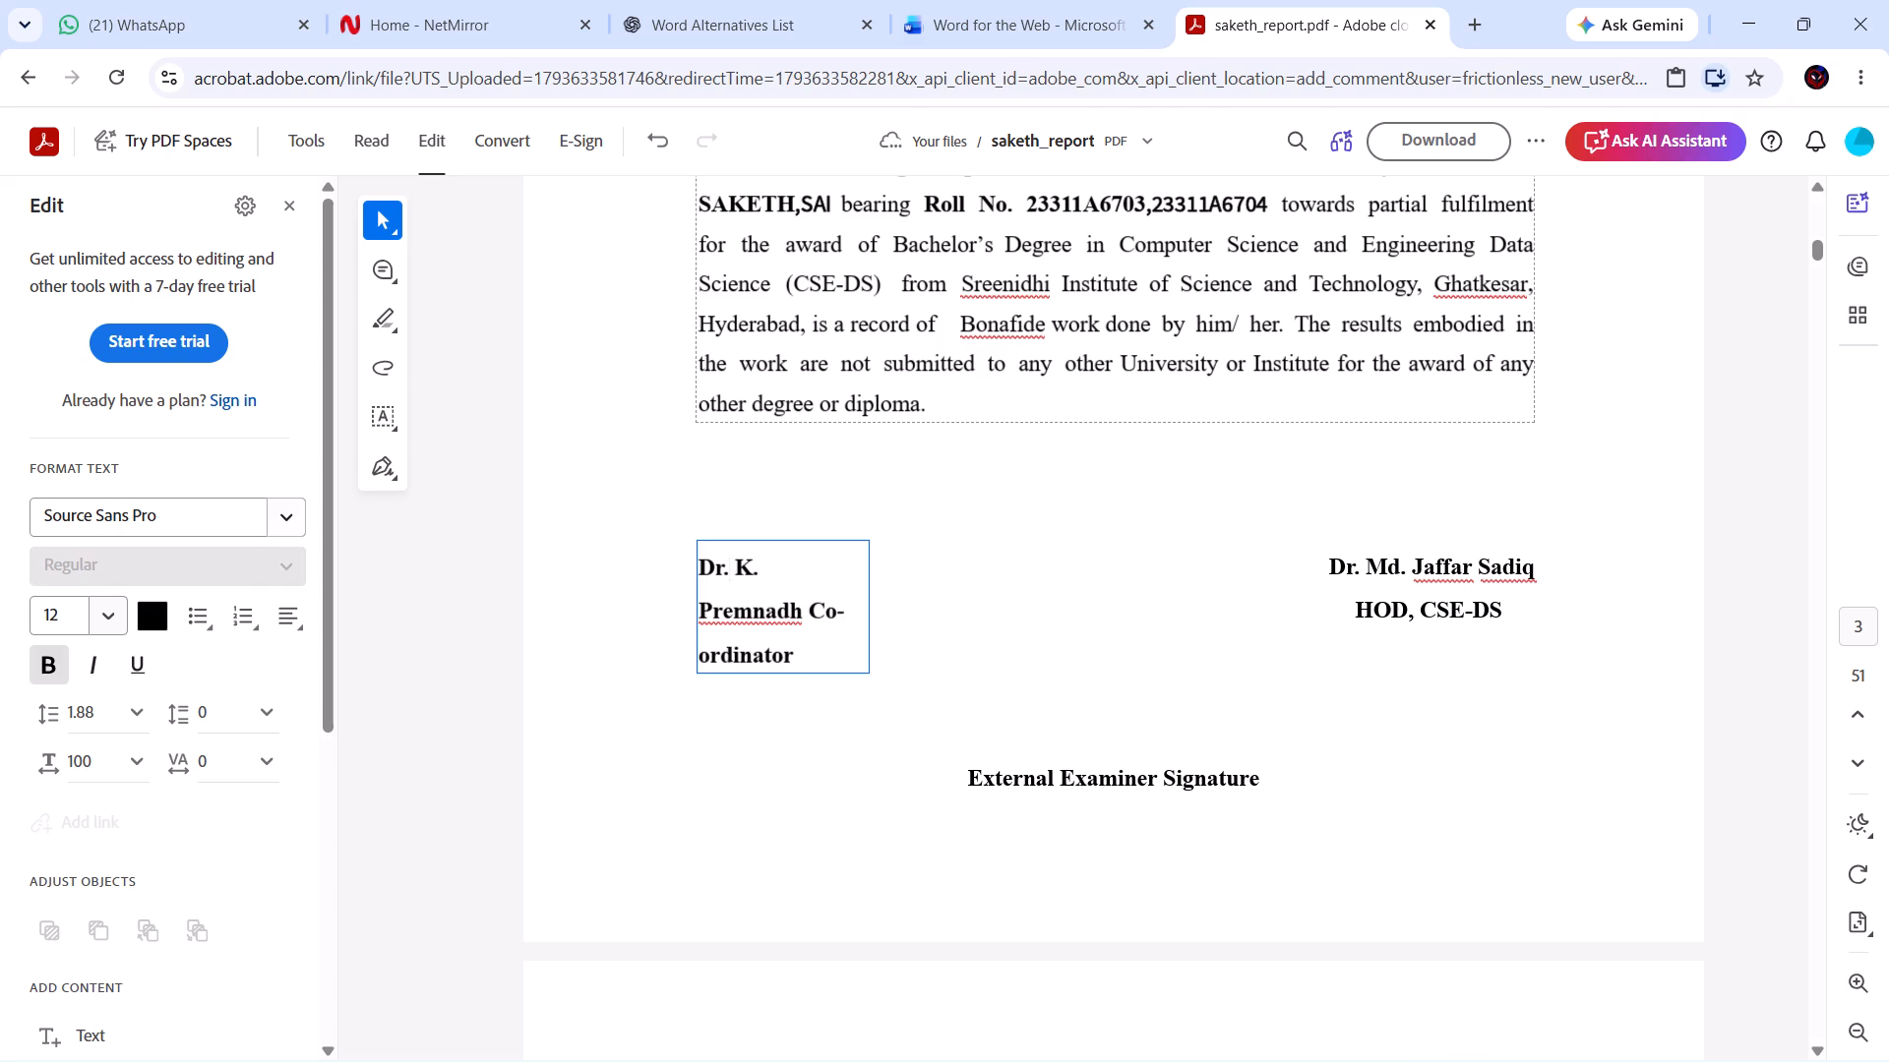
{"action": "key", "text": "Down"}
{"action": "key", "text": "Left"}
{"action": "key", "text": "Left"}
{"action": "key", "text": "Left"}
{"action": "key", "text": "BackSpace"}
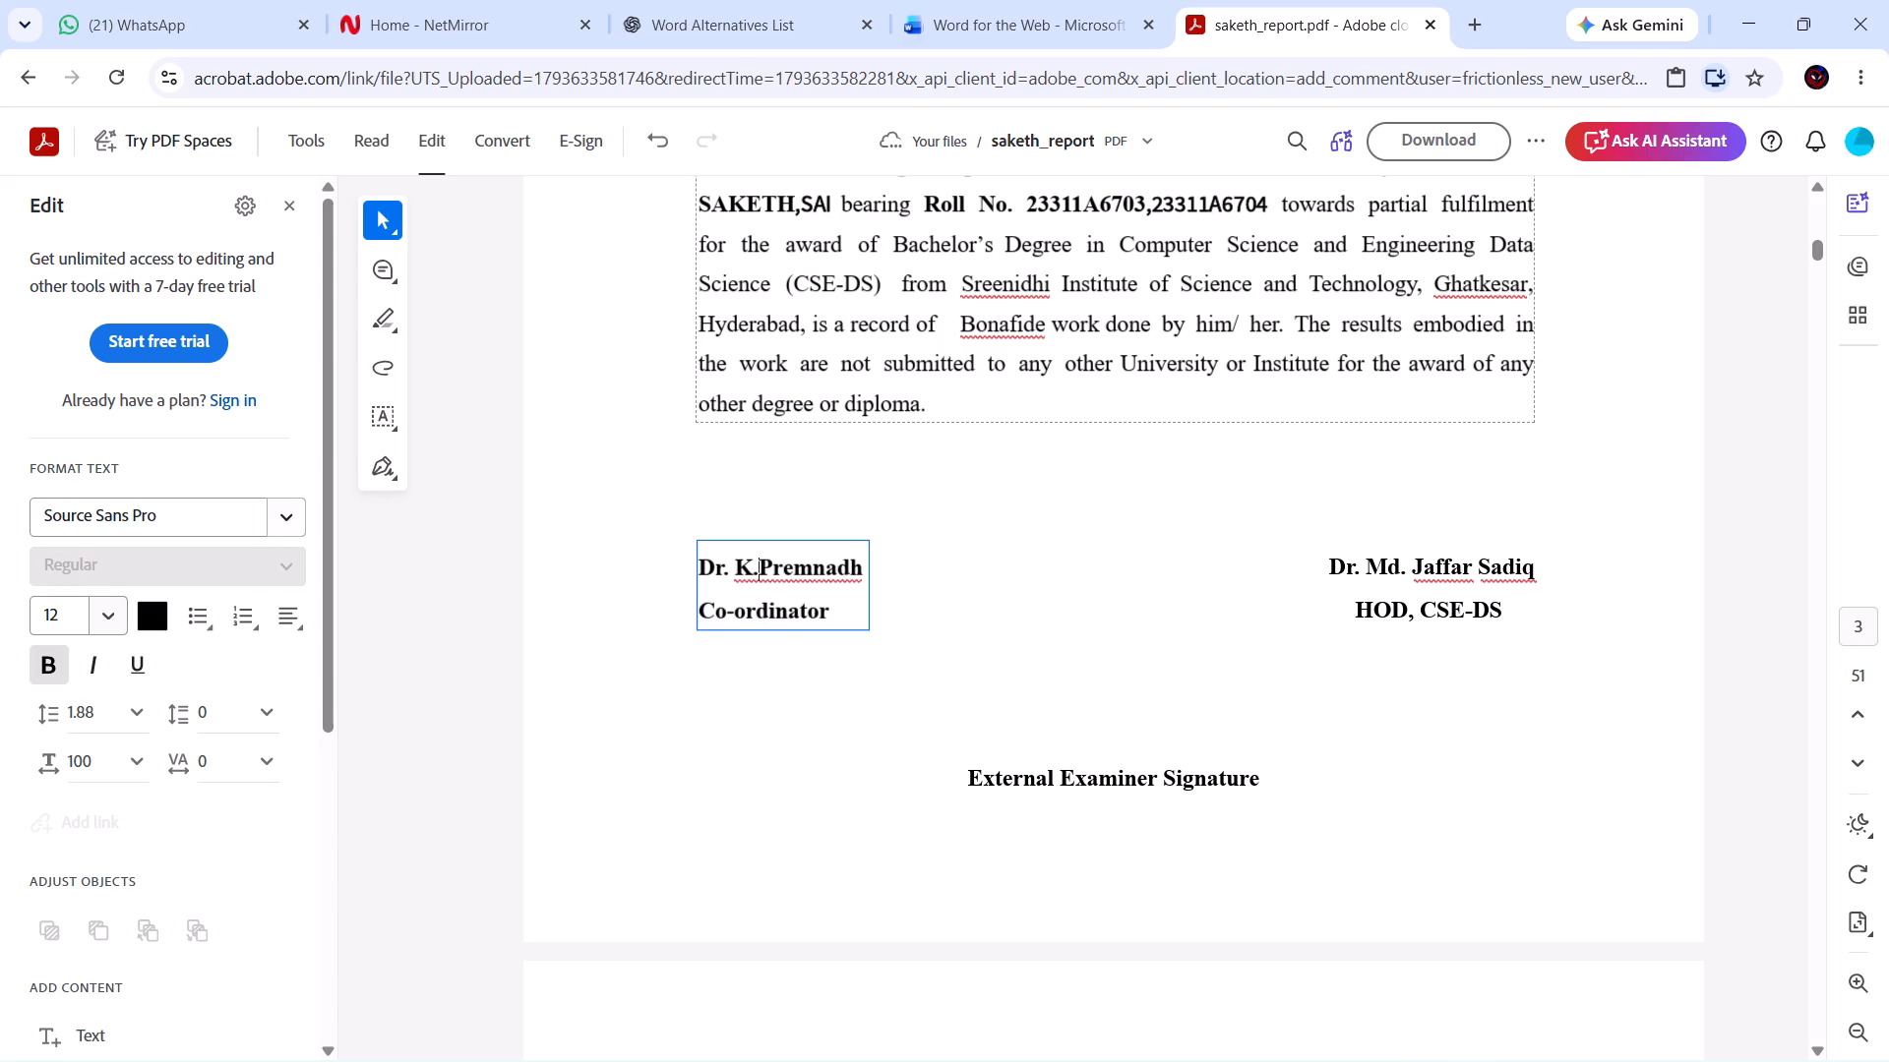
Replace the name above "Co-ordinator" with "Mrs.samatha", keeping the designation on its own line below.
{"action": "left_click", "coordinate": [862, 569]}
{"action": "key", "text": "BackSpace"}
{"action": "key", "text": "BackSpace"}
{"action": "key", "text": "BackSpace"}
{"action": "key", "text": "BackSpace"}
{"action": "key", "text": "BackSpace"}
{"action": "key", "text": "BackSpace"}
{"action": "key", "text": "BackSpace"}
{"action": "key", "text": "BackSpace"}
{"action": "key", "text": "BackSpace"}
{"action": "key", "text": "BackSpace"}
{"action": "key", "text": "BackSpace"}
{"action": "key", "text": "BackSpace"}
{"action": "key", "text": "BackSpace"}
{"action": "key", "text": "BackSpace"}
{"action": "key", "text": "BackSpace"}
{"action": "key", "text": "BackSpace"}
{"action": "key", "text": "BackSpace"}
{"action": "key", "text": "BackSpace"}
{"action": "key", "text": "BackSpace"}
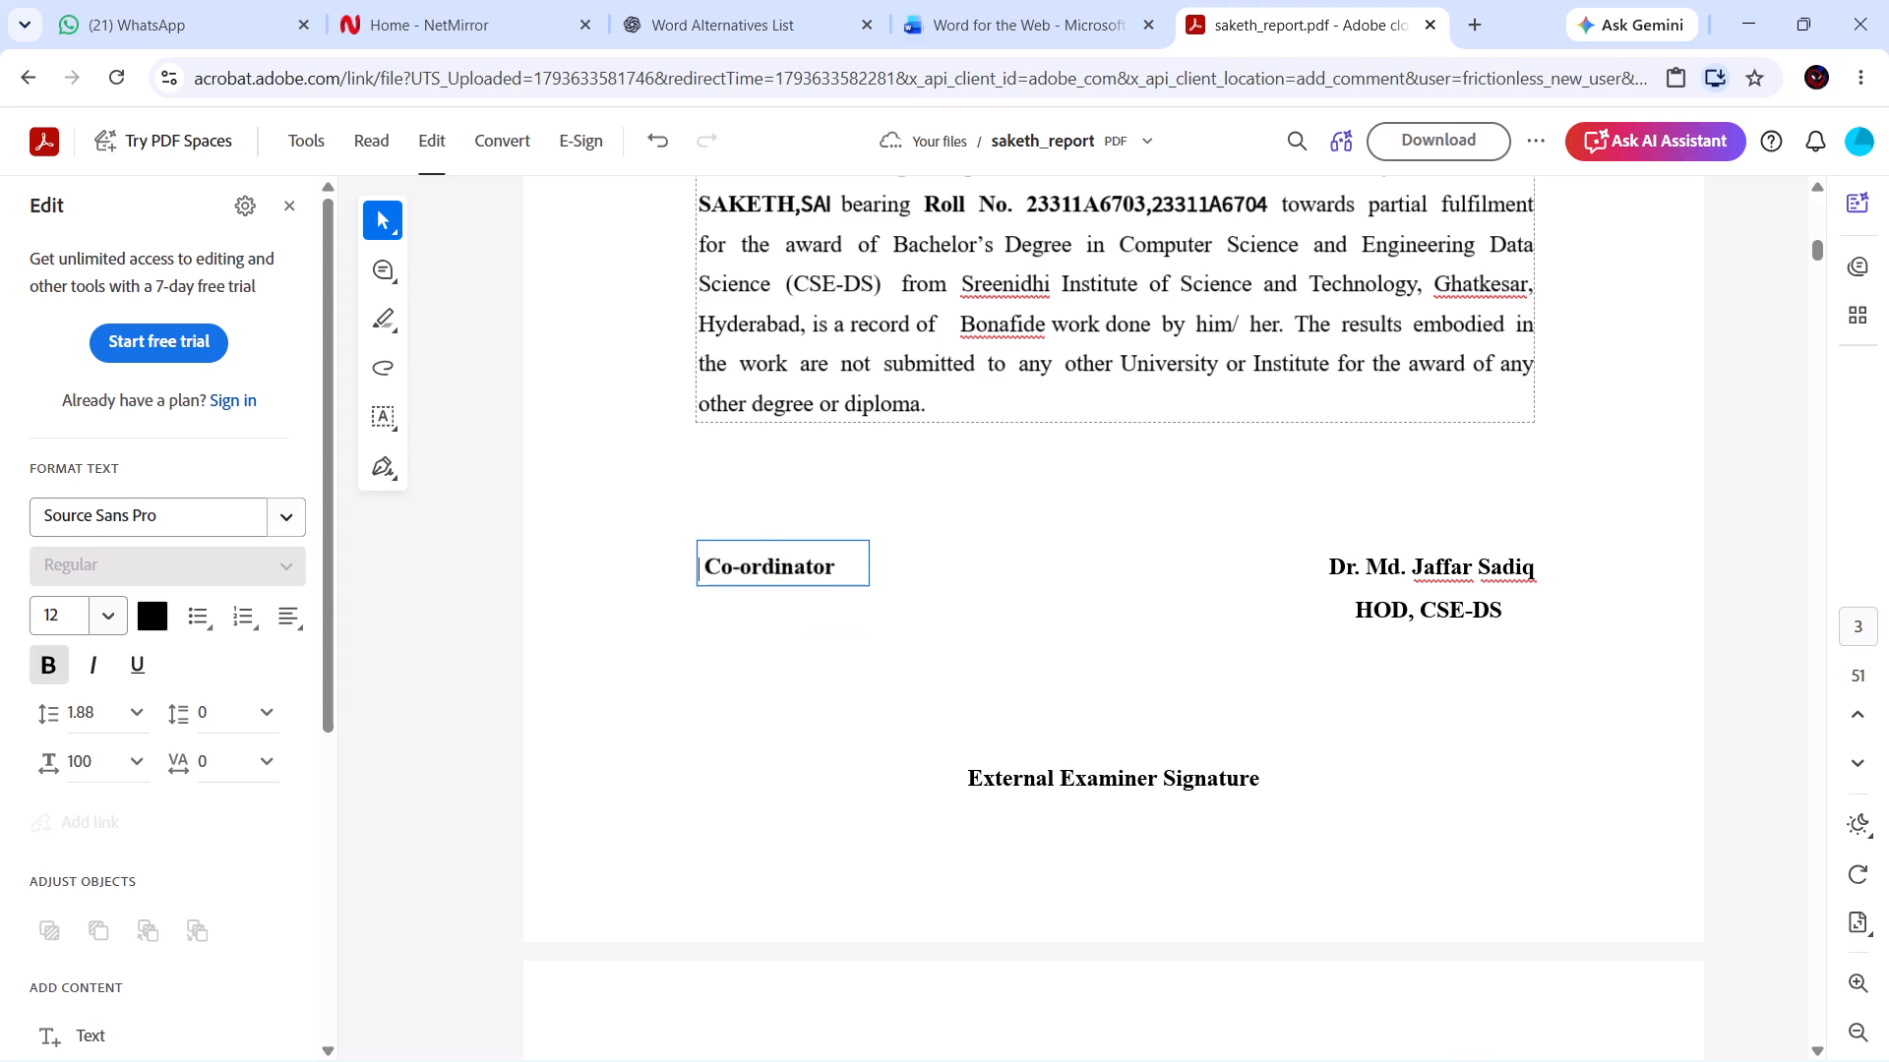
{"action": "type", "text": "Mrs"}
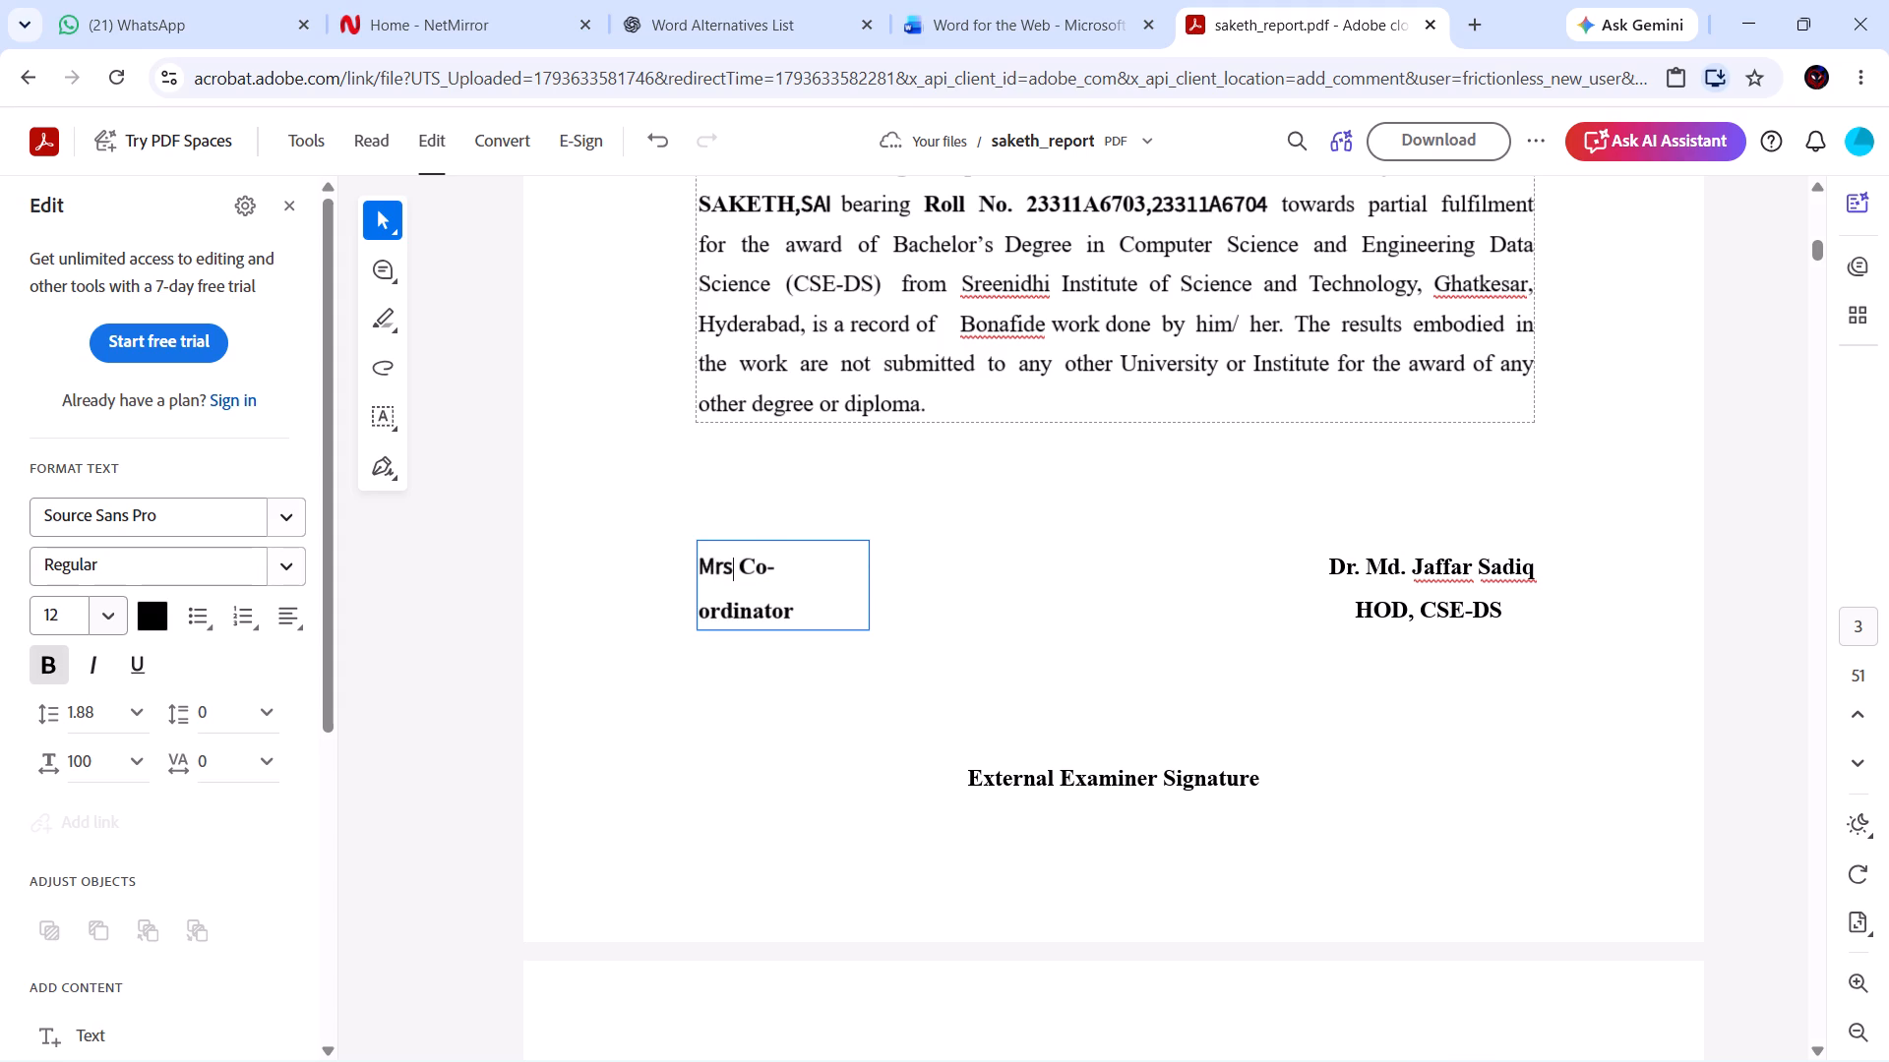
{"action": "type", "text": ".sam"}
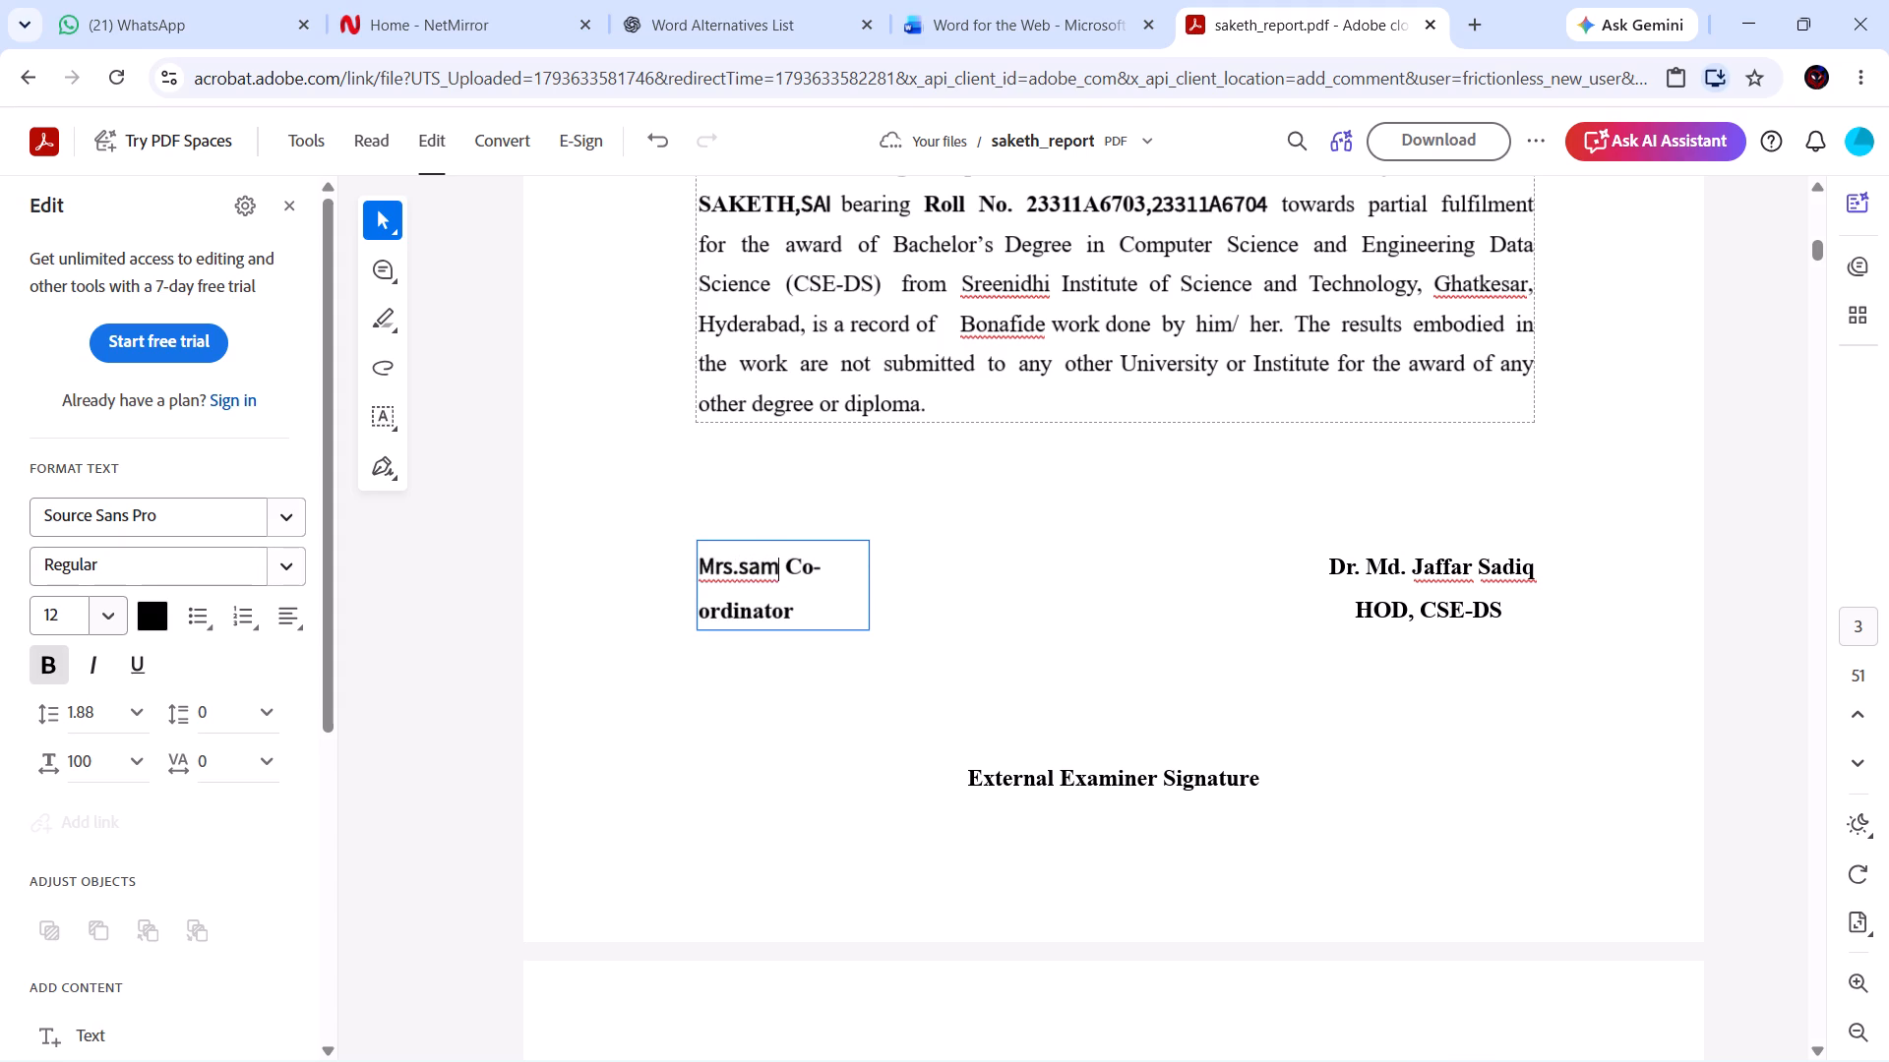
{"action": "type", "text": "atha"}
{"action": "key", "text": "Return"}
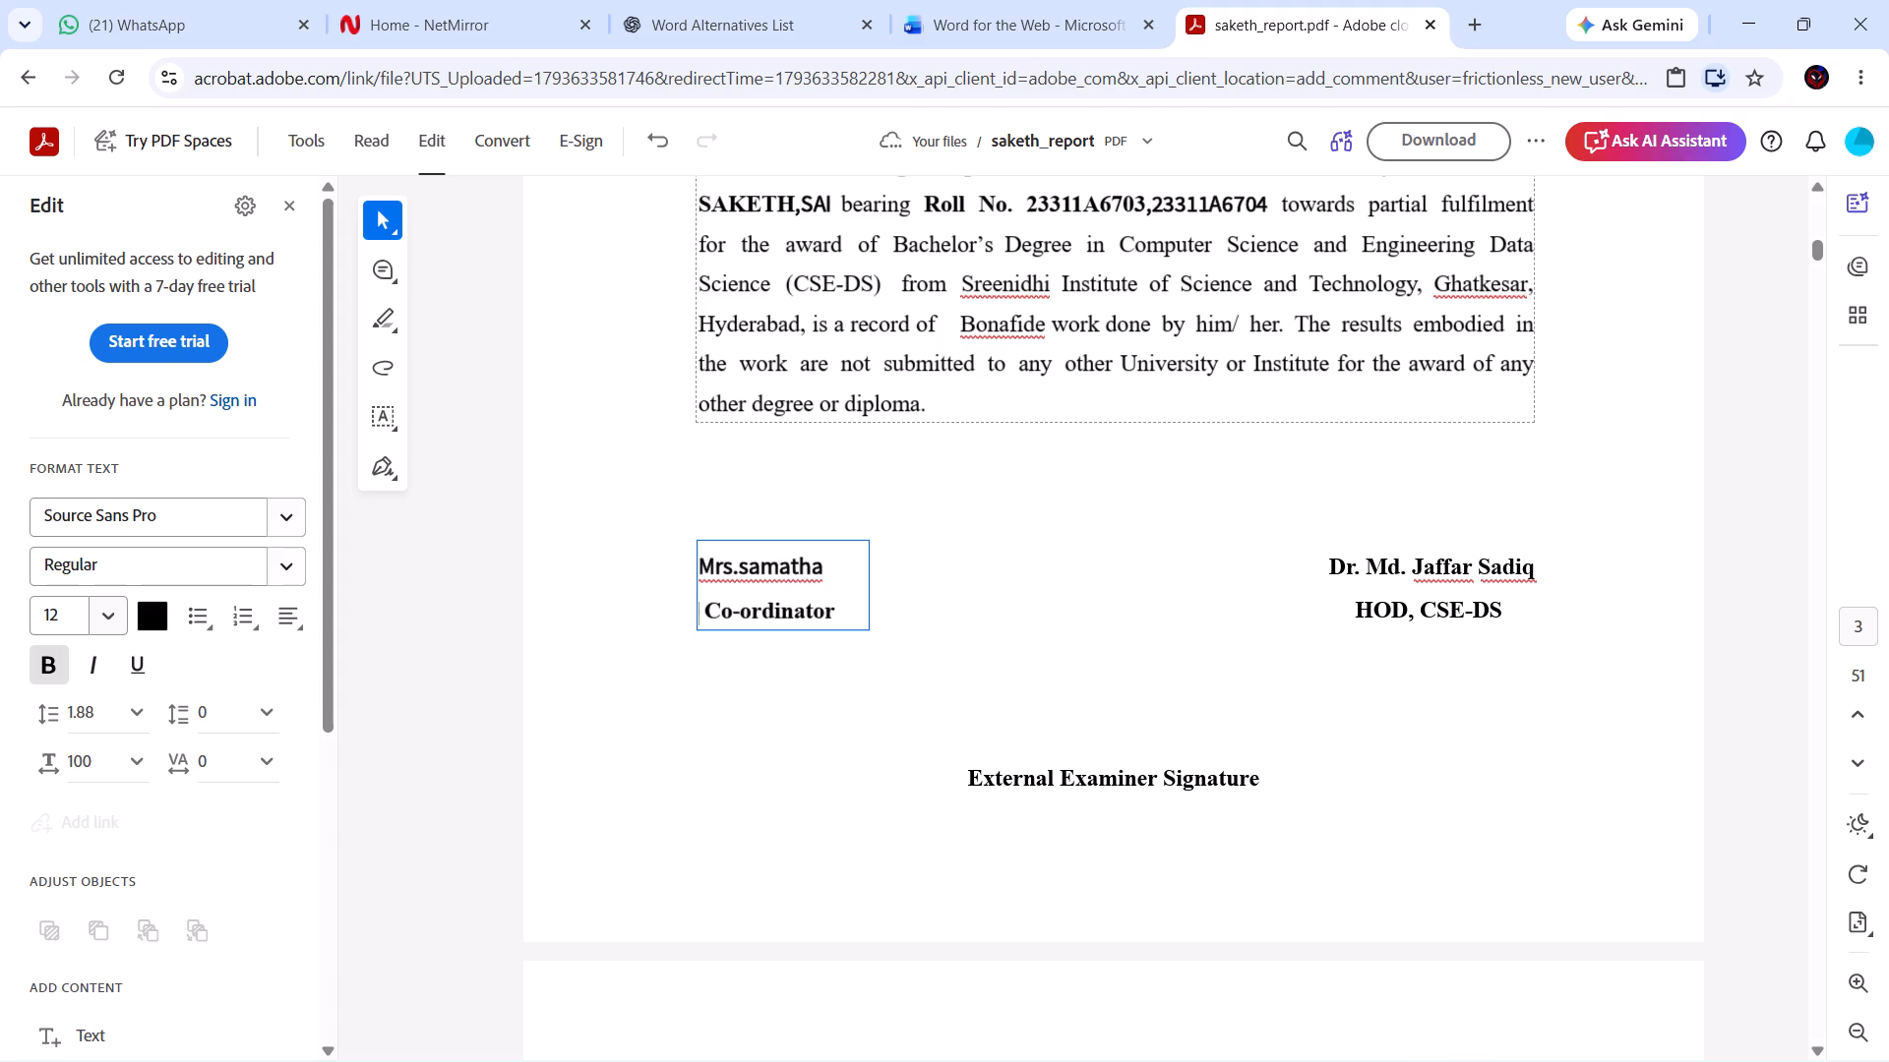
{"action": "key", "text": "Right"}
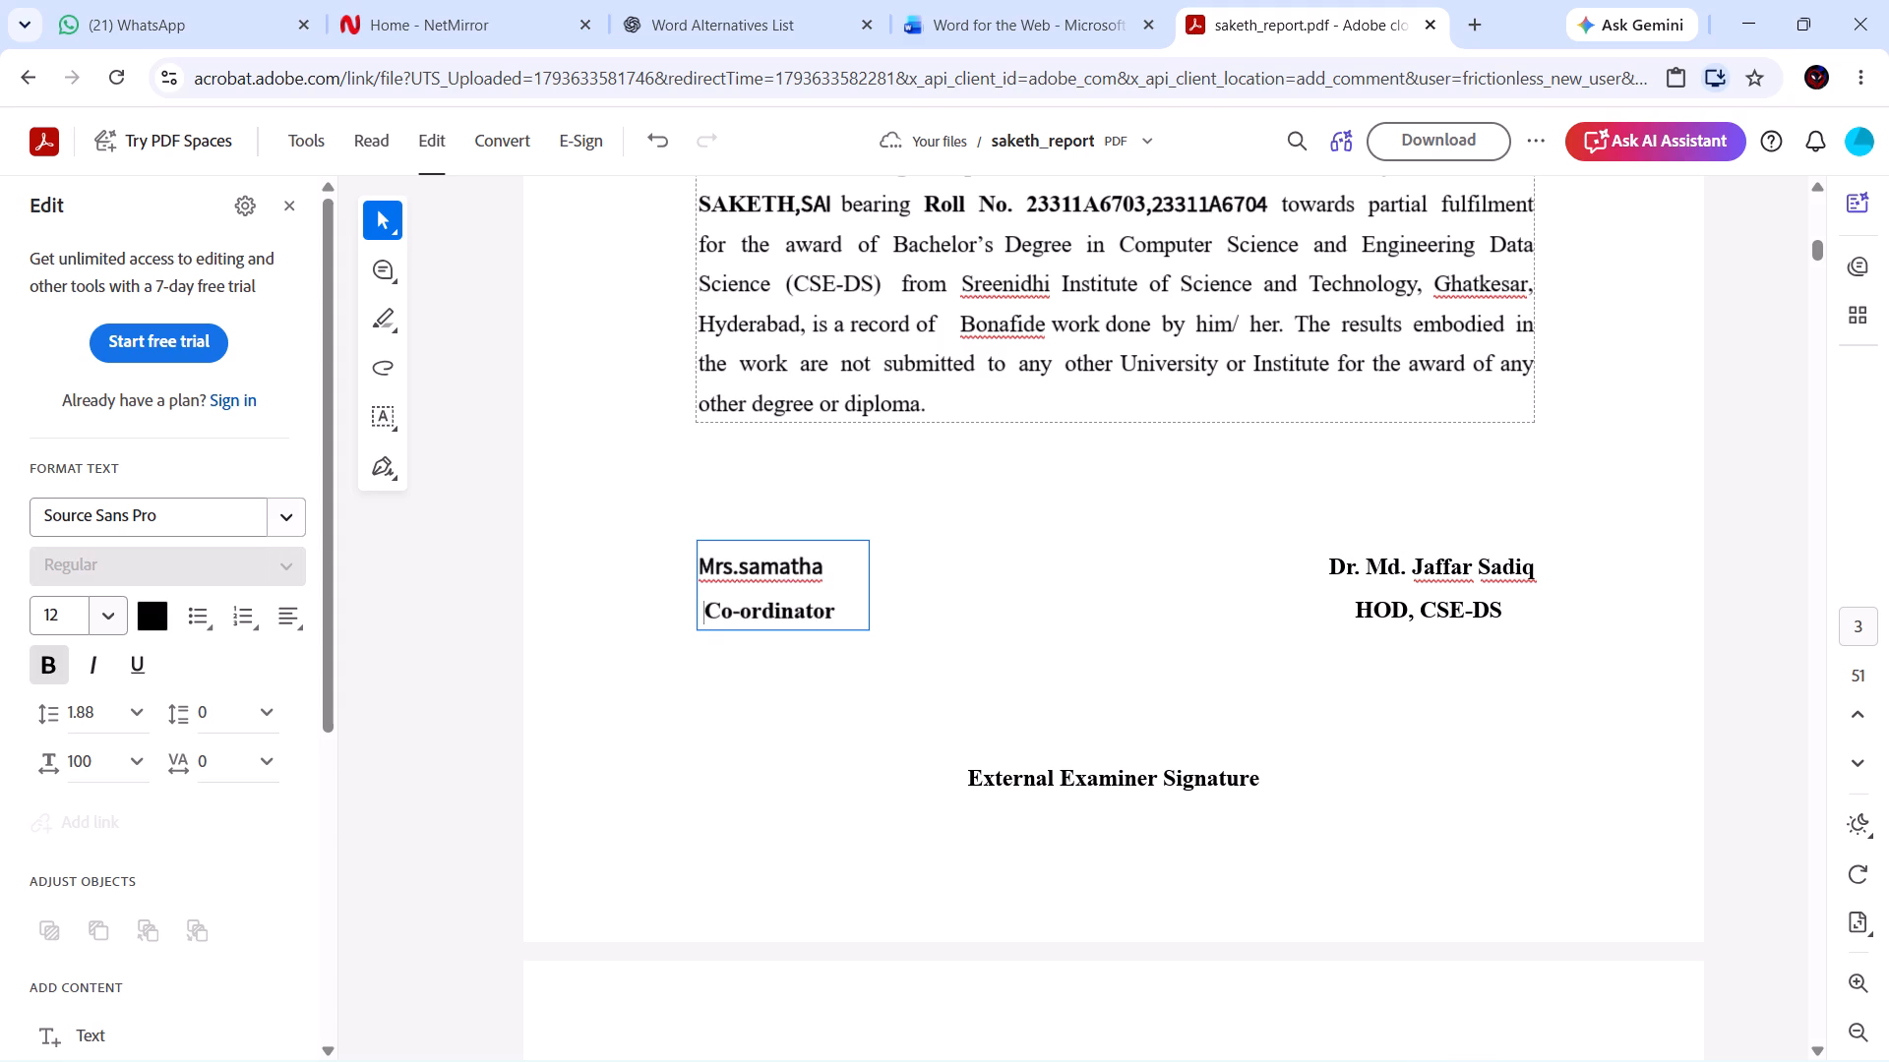
{"action": "left_click", "coordinate": [1009, 624]}
Replace "I" with "We" at the start of the declaration paragraph on page 4.
{"action": "scroll", "coordinate": [1510, 798], "scroll_direction": "down", "scroll_amount": 1}
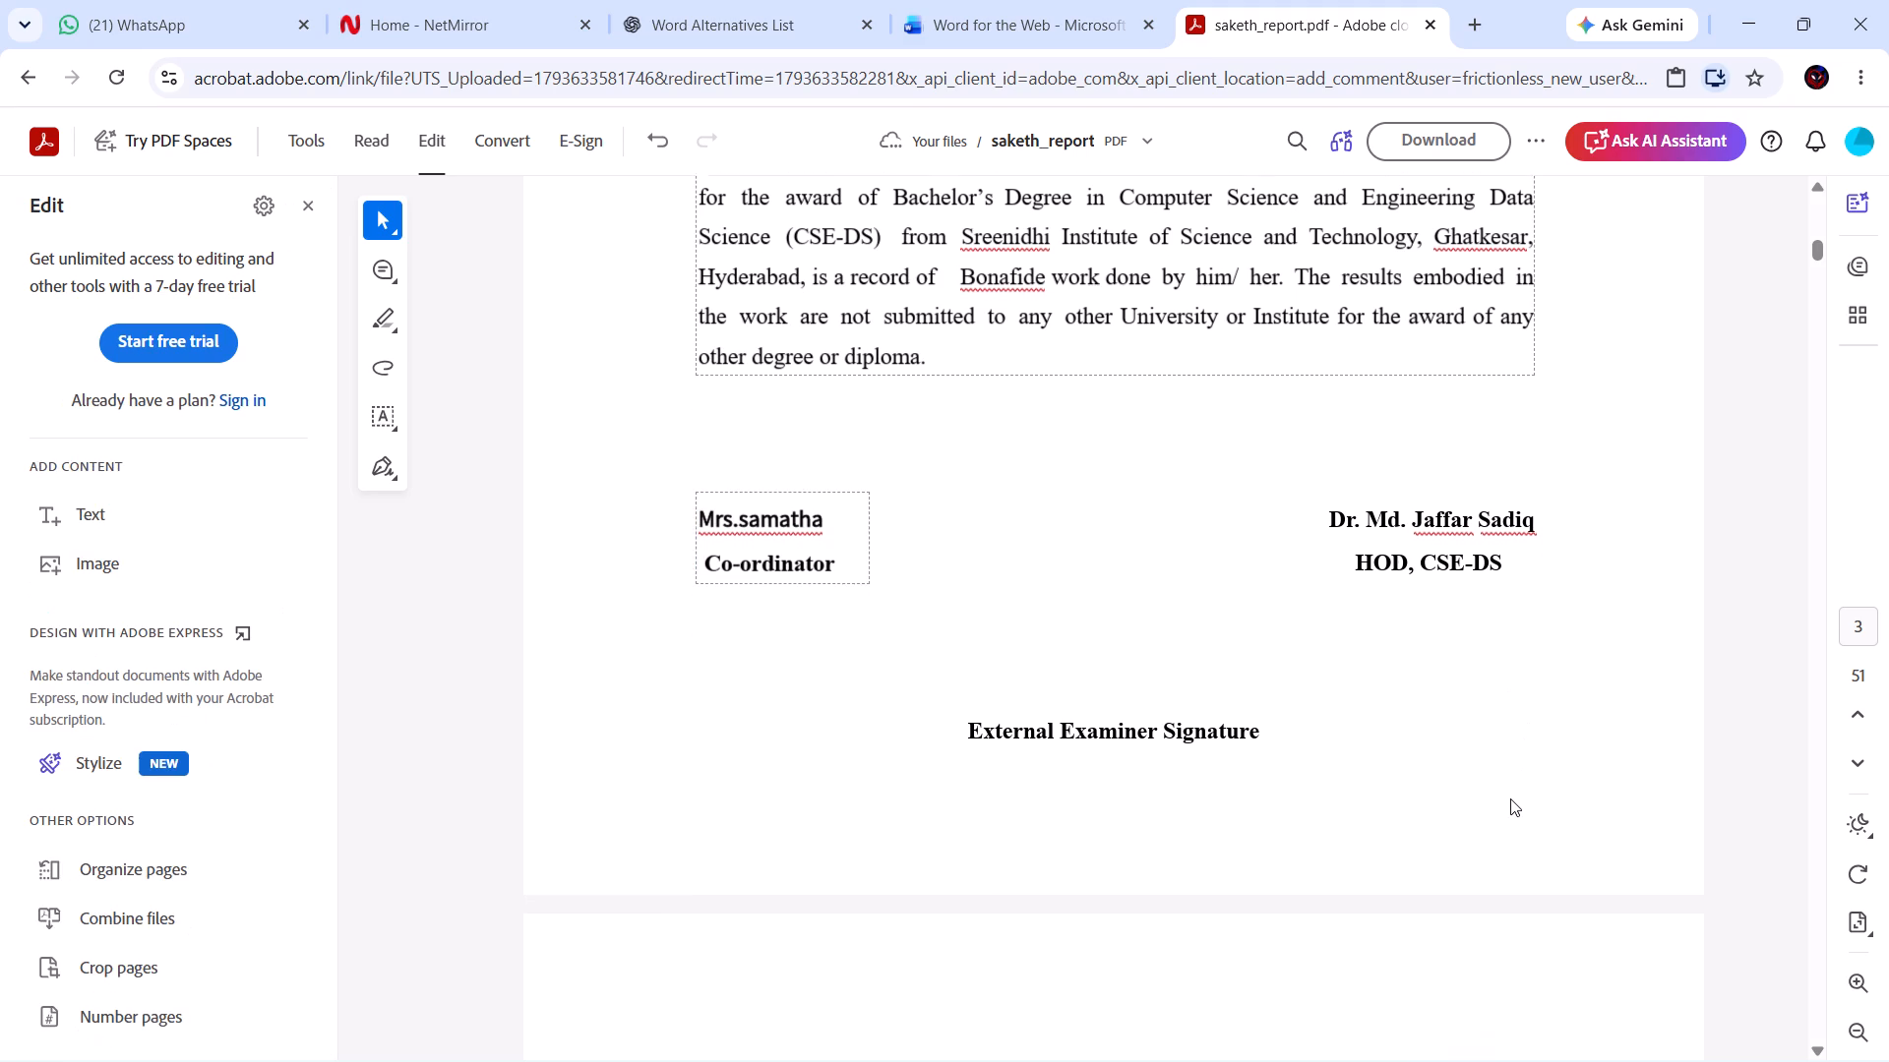
{"action": "scroll", "coordinate": [1510, 798], "scroll_direction": "down", "scroll_amount": 3}
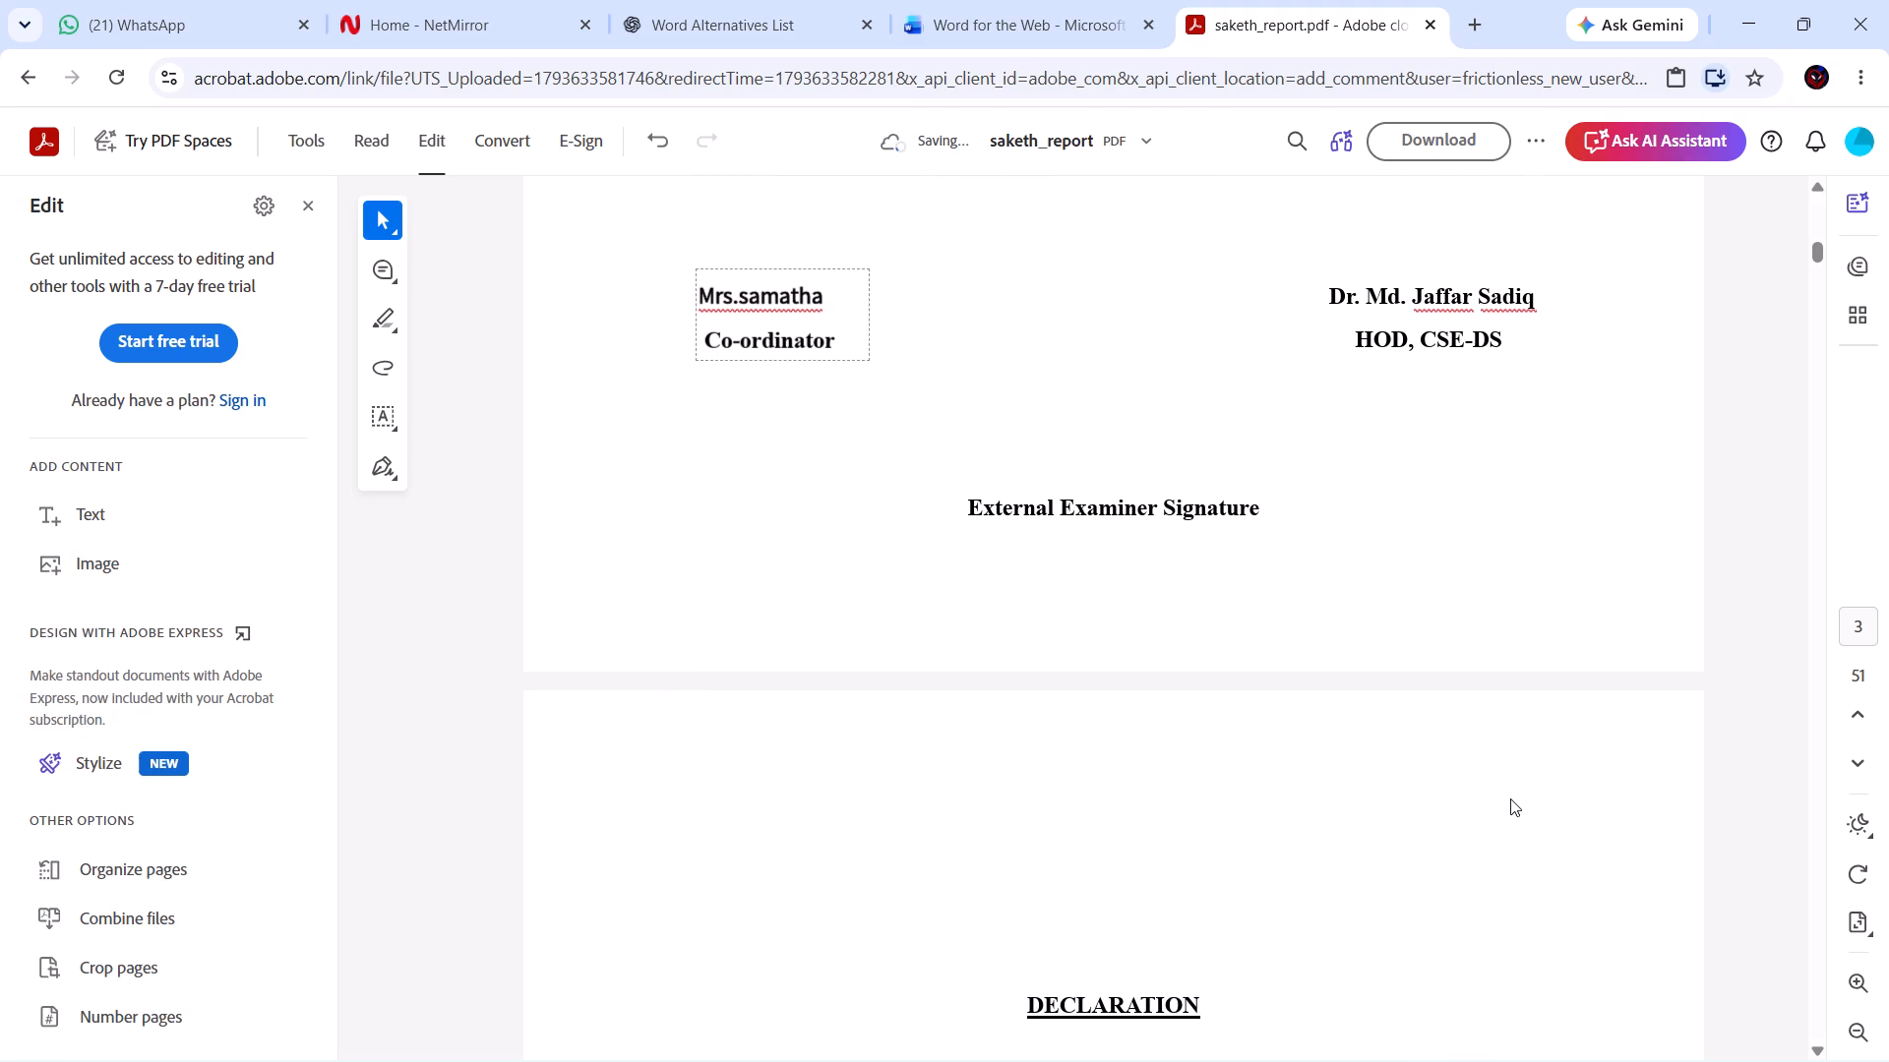
{"action": "scroll", "coordinate": [1510, 798], "scroll_direction": "down", "scroll_amount": 5}
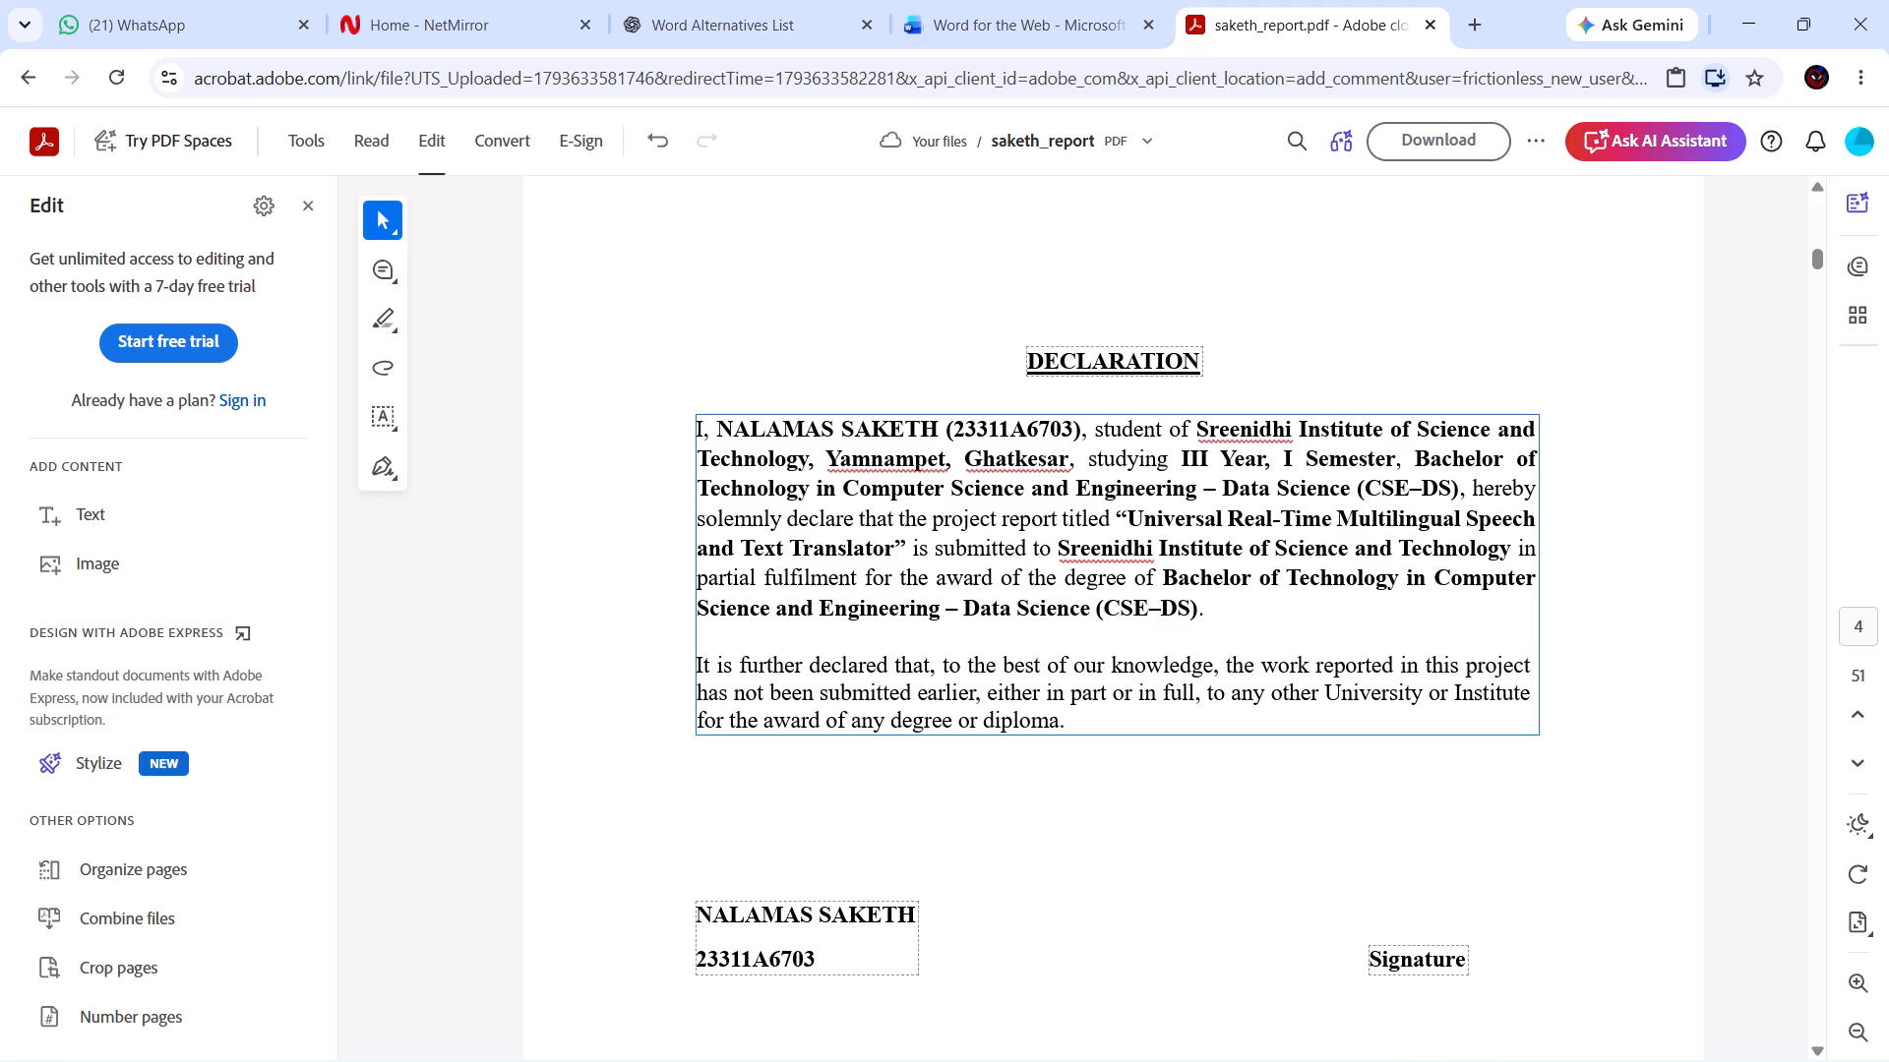
{"action": "left_click", "coordinate": [704, 431]}
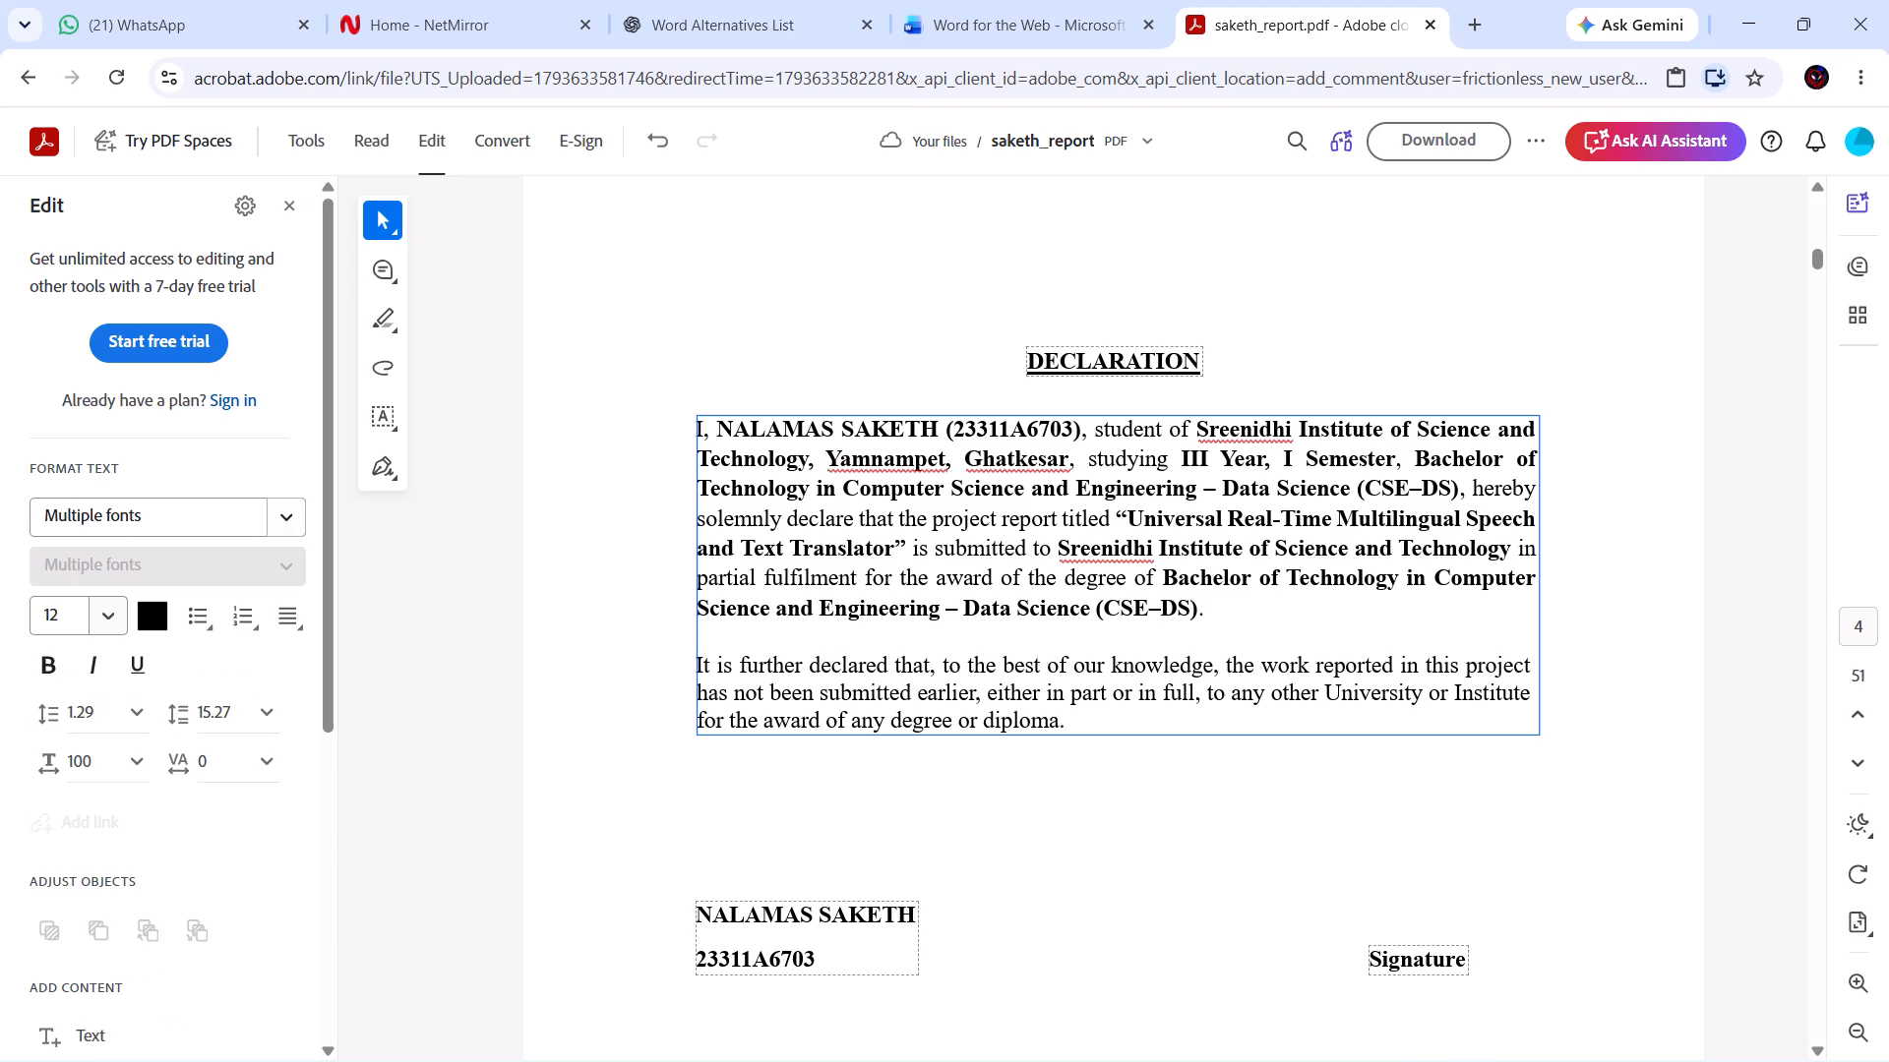
{"action": "key", "text": "BackSpace"}
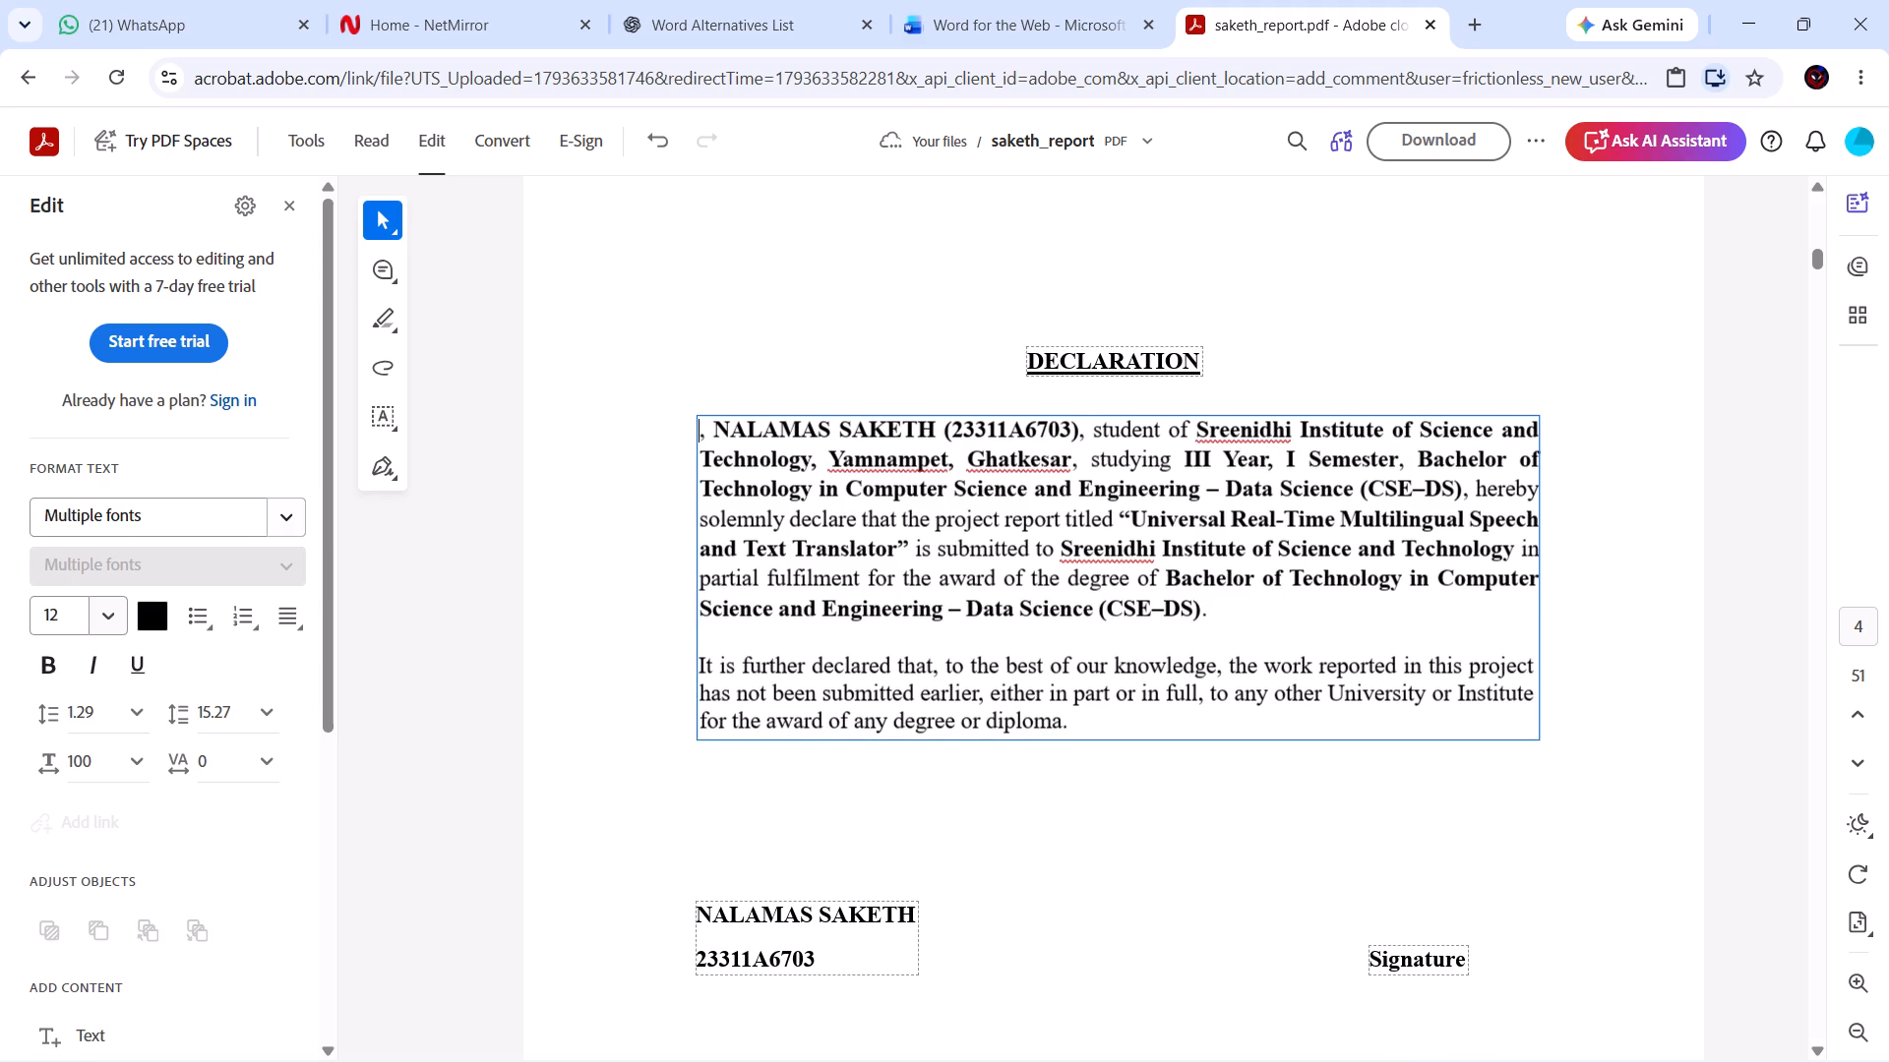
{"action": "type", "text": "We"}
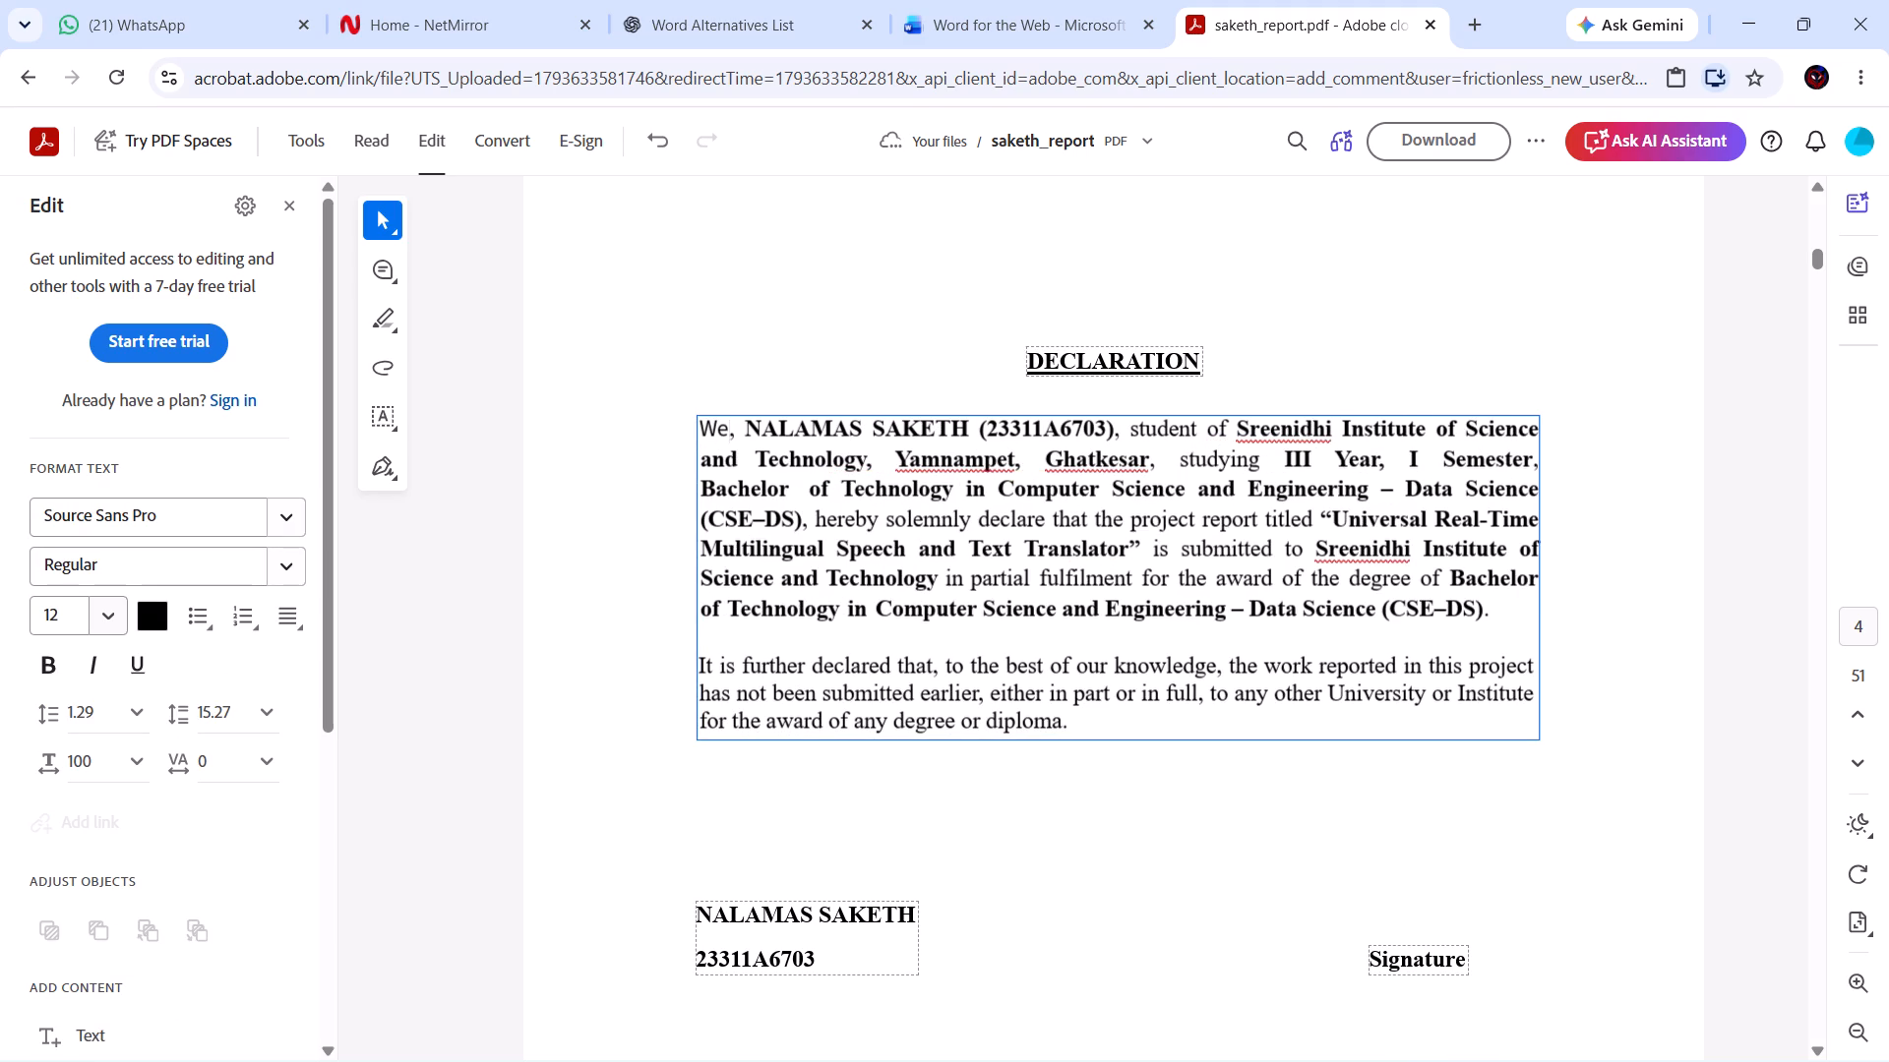
Insert the second student's name in capitals after the first student's roll number and comma in the declaration paragraph.
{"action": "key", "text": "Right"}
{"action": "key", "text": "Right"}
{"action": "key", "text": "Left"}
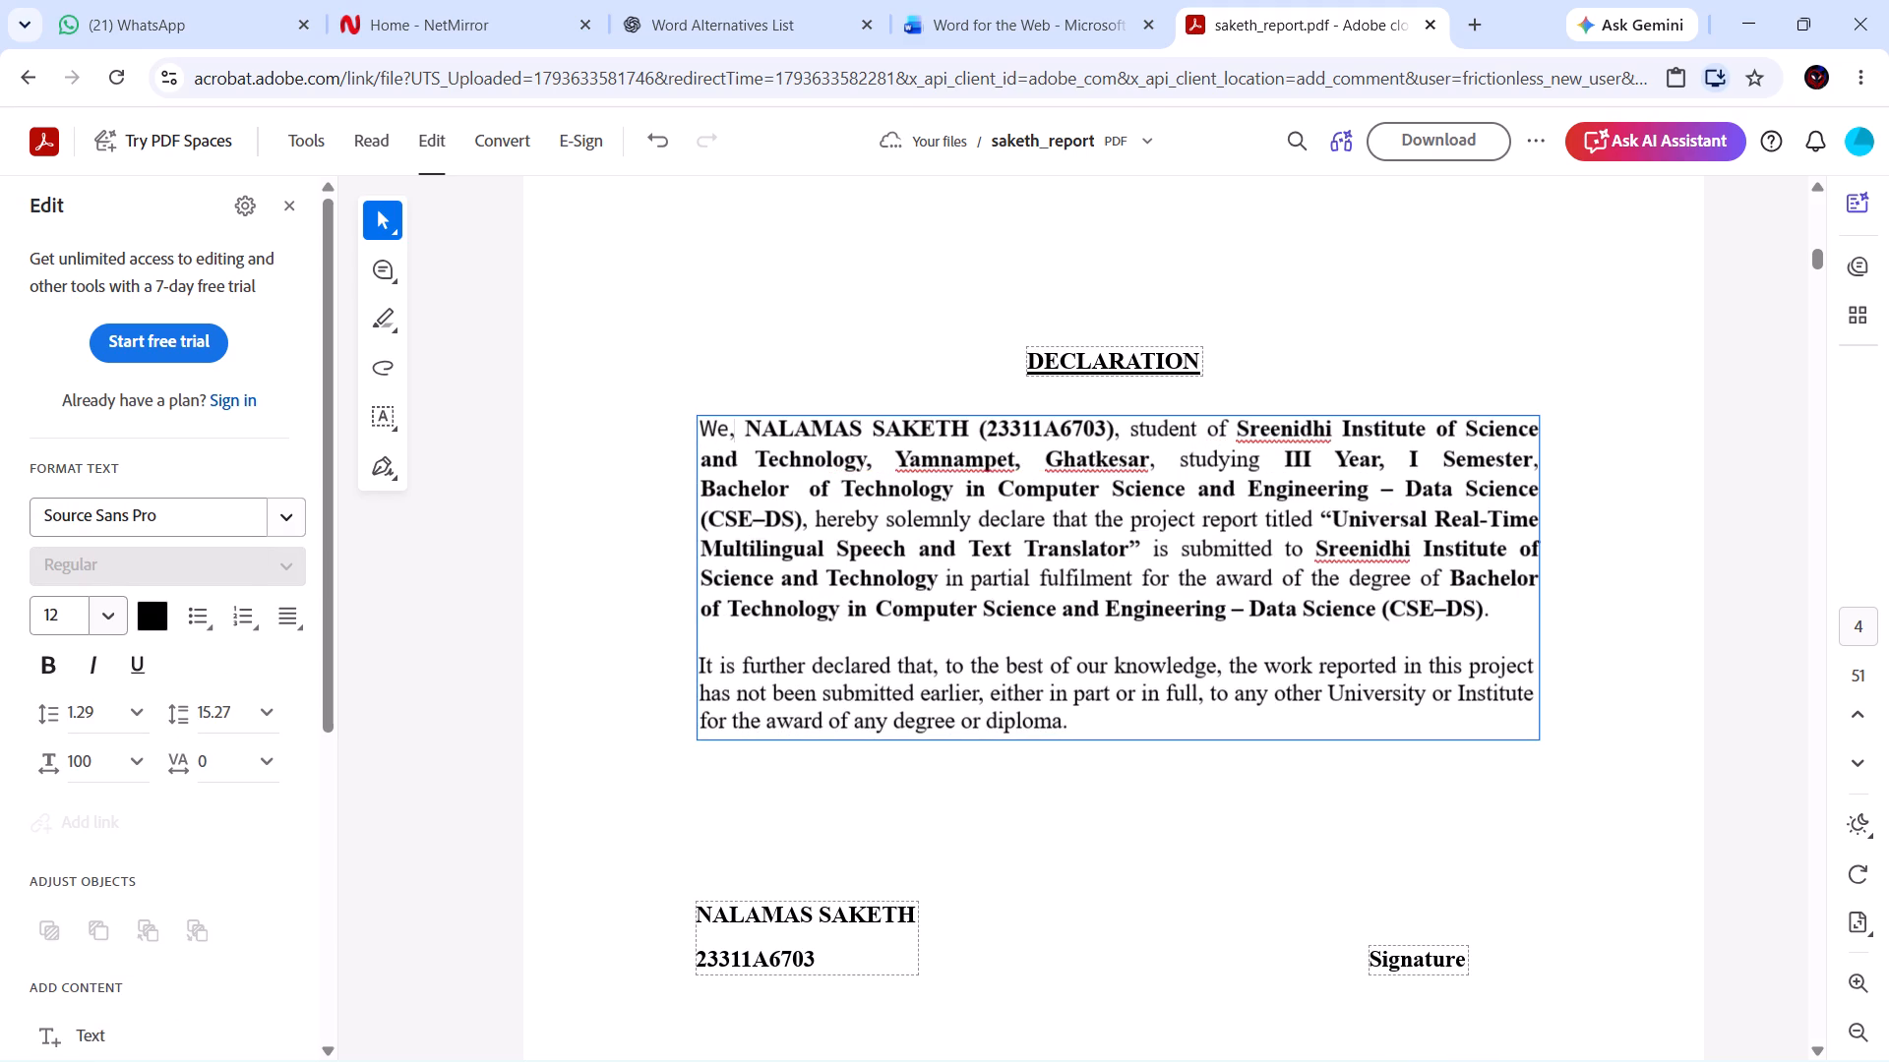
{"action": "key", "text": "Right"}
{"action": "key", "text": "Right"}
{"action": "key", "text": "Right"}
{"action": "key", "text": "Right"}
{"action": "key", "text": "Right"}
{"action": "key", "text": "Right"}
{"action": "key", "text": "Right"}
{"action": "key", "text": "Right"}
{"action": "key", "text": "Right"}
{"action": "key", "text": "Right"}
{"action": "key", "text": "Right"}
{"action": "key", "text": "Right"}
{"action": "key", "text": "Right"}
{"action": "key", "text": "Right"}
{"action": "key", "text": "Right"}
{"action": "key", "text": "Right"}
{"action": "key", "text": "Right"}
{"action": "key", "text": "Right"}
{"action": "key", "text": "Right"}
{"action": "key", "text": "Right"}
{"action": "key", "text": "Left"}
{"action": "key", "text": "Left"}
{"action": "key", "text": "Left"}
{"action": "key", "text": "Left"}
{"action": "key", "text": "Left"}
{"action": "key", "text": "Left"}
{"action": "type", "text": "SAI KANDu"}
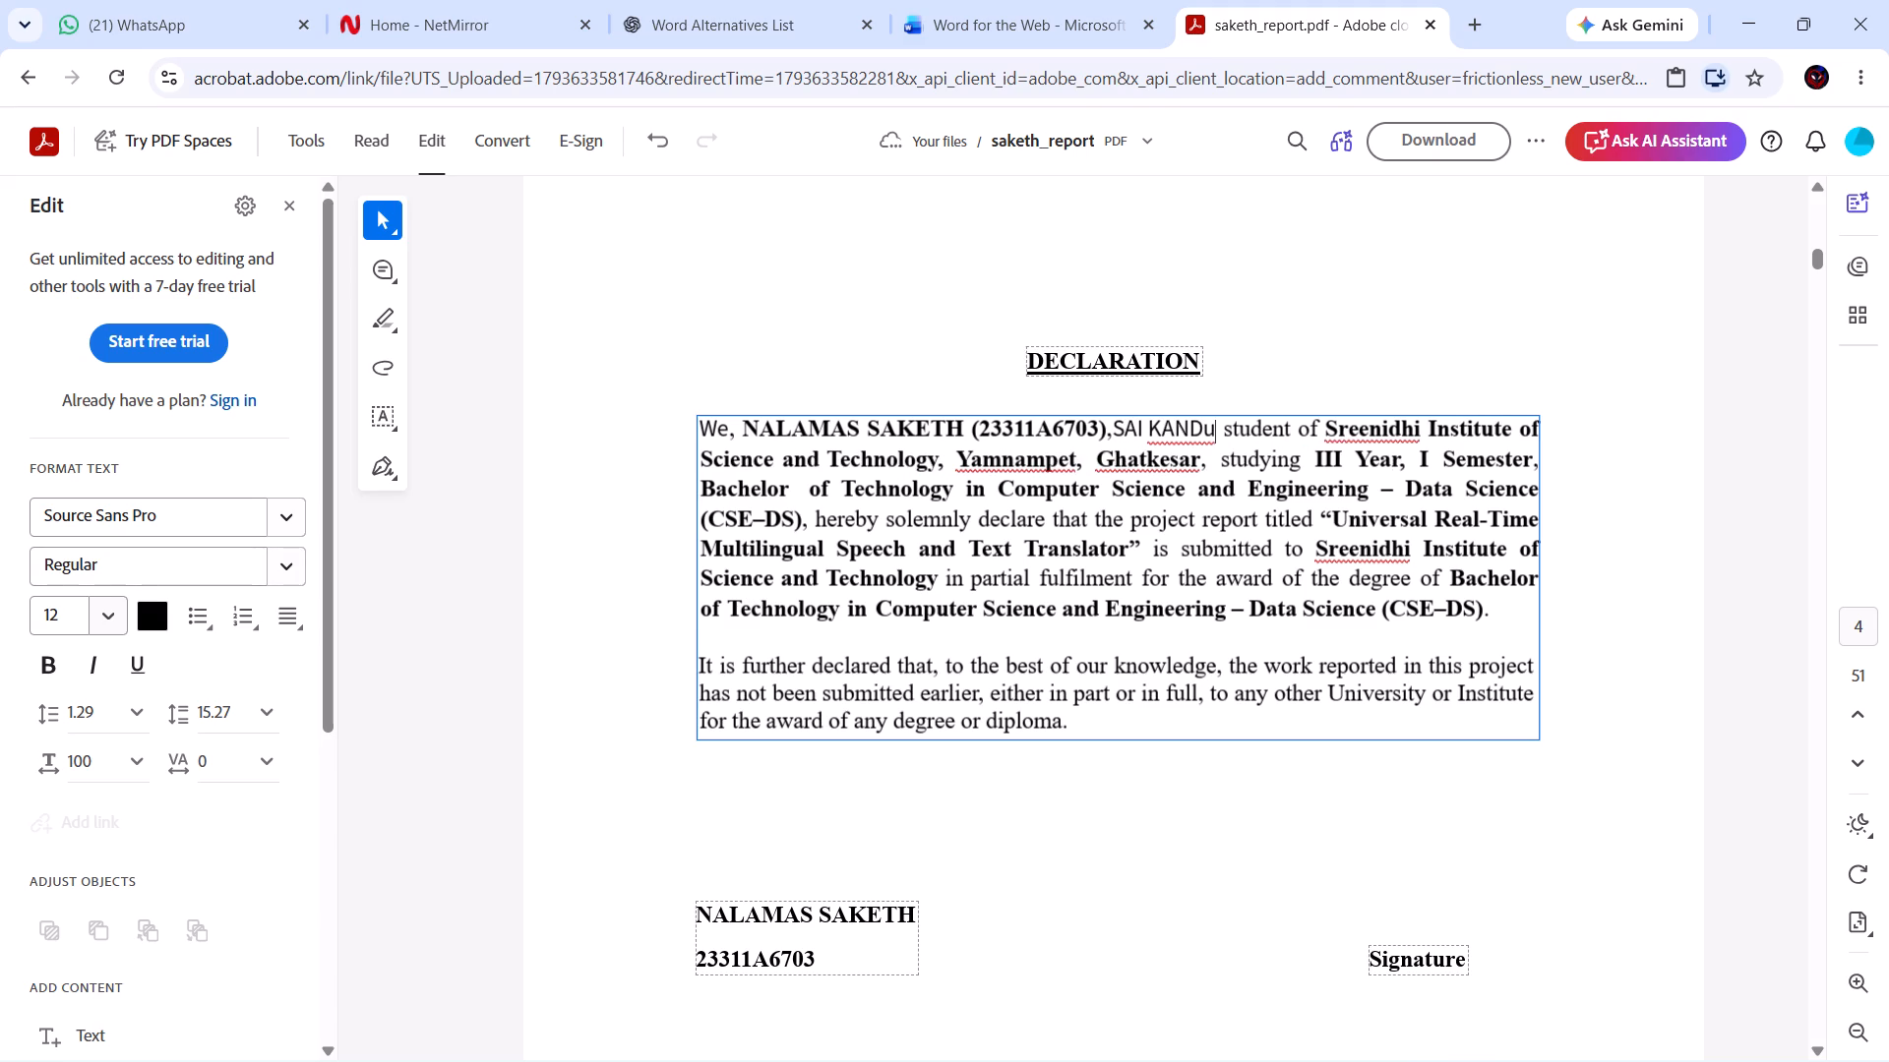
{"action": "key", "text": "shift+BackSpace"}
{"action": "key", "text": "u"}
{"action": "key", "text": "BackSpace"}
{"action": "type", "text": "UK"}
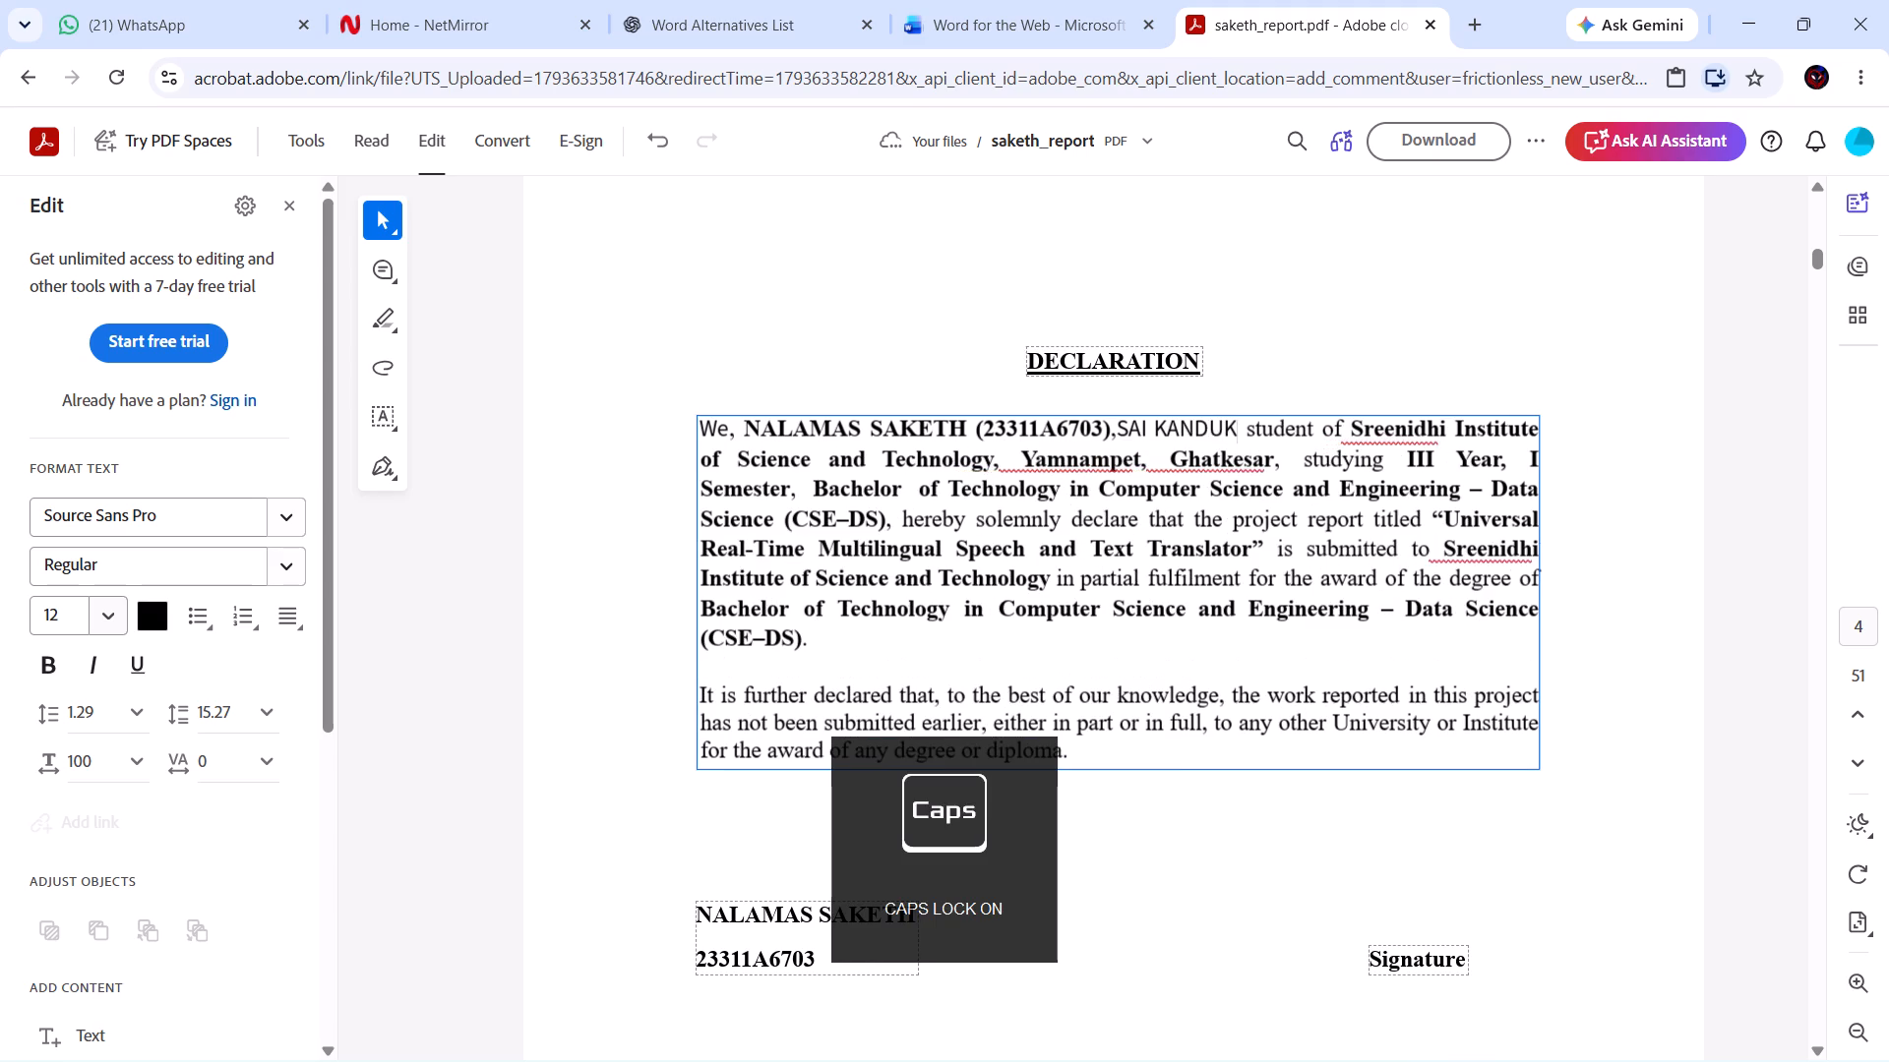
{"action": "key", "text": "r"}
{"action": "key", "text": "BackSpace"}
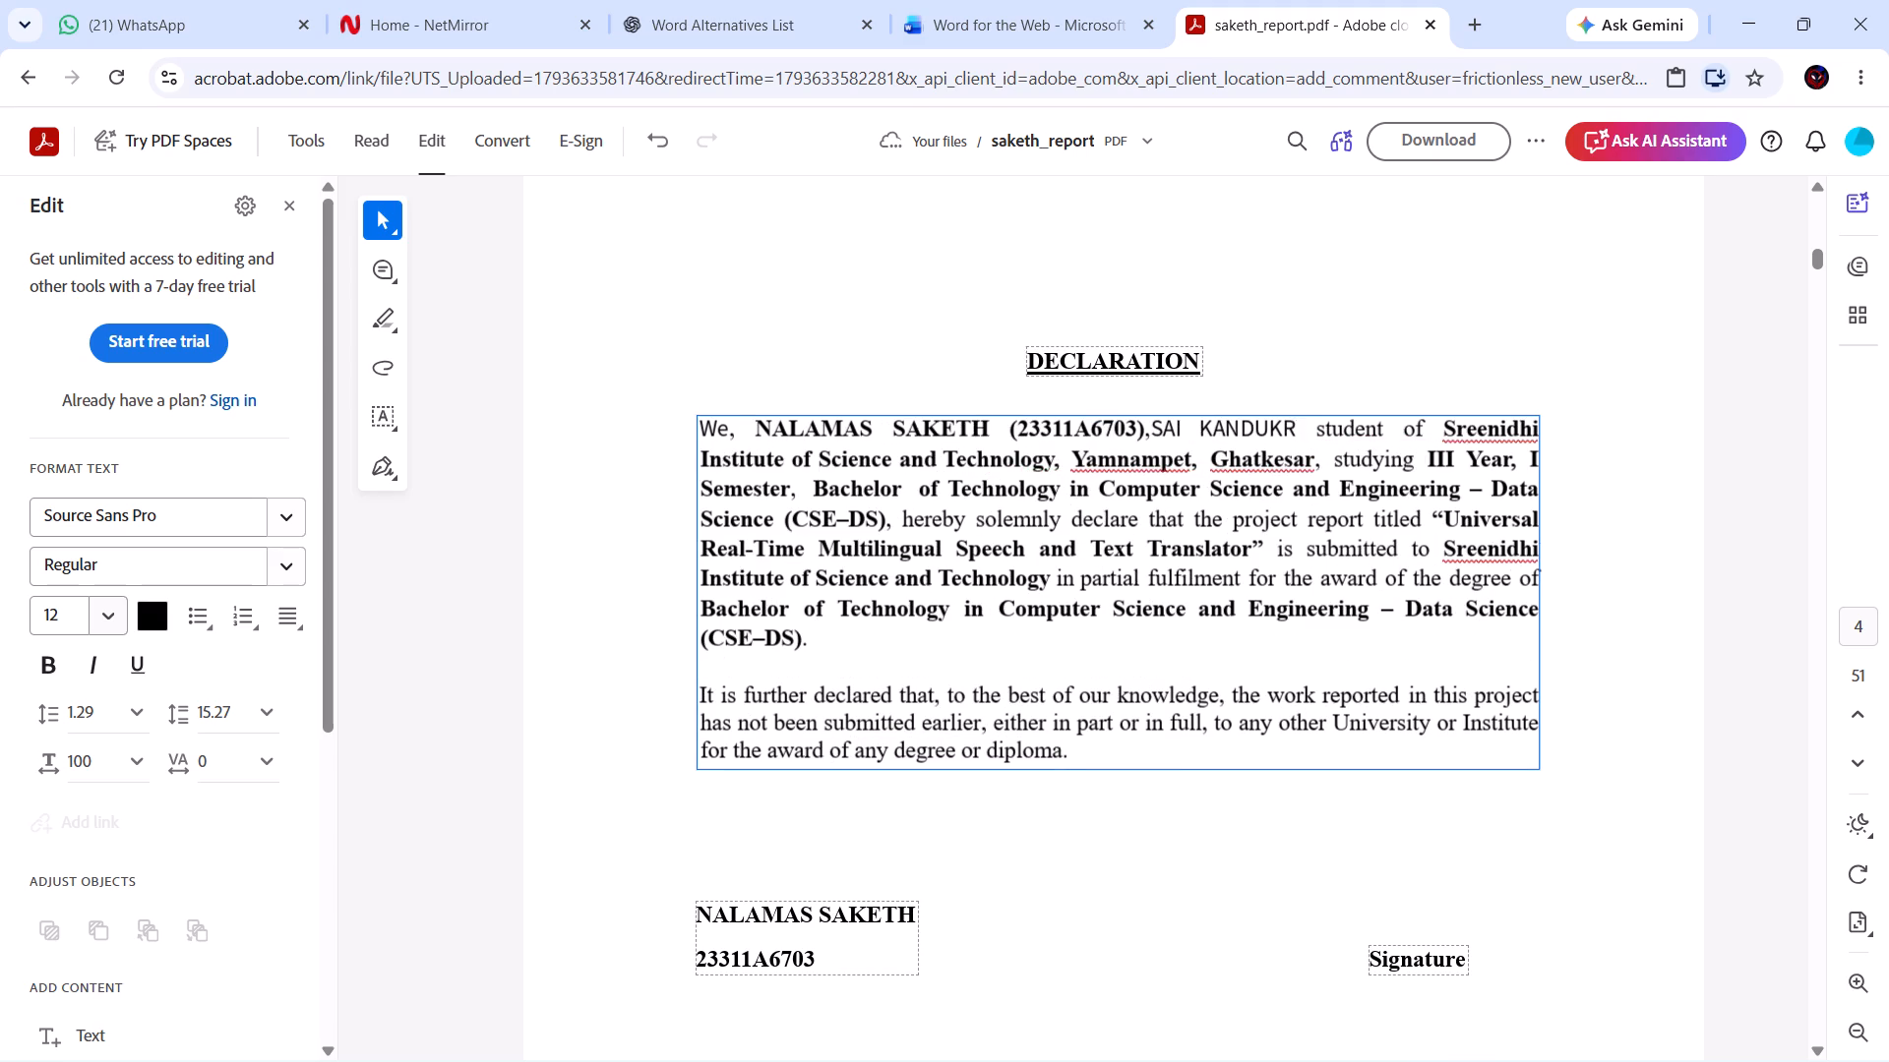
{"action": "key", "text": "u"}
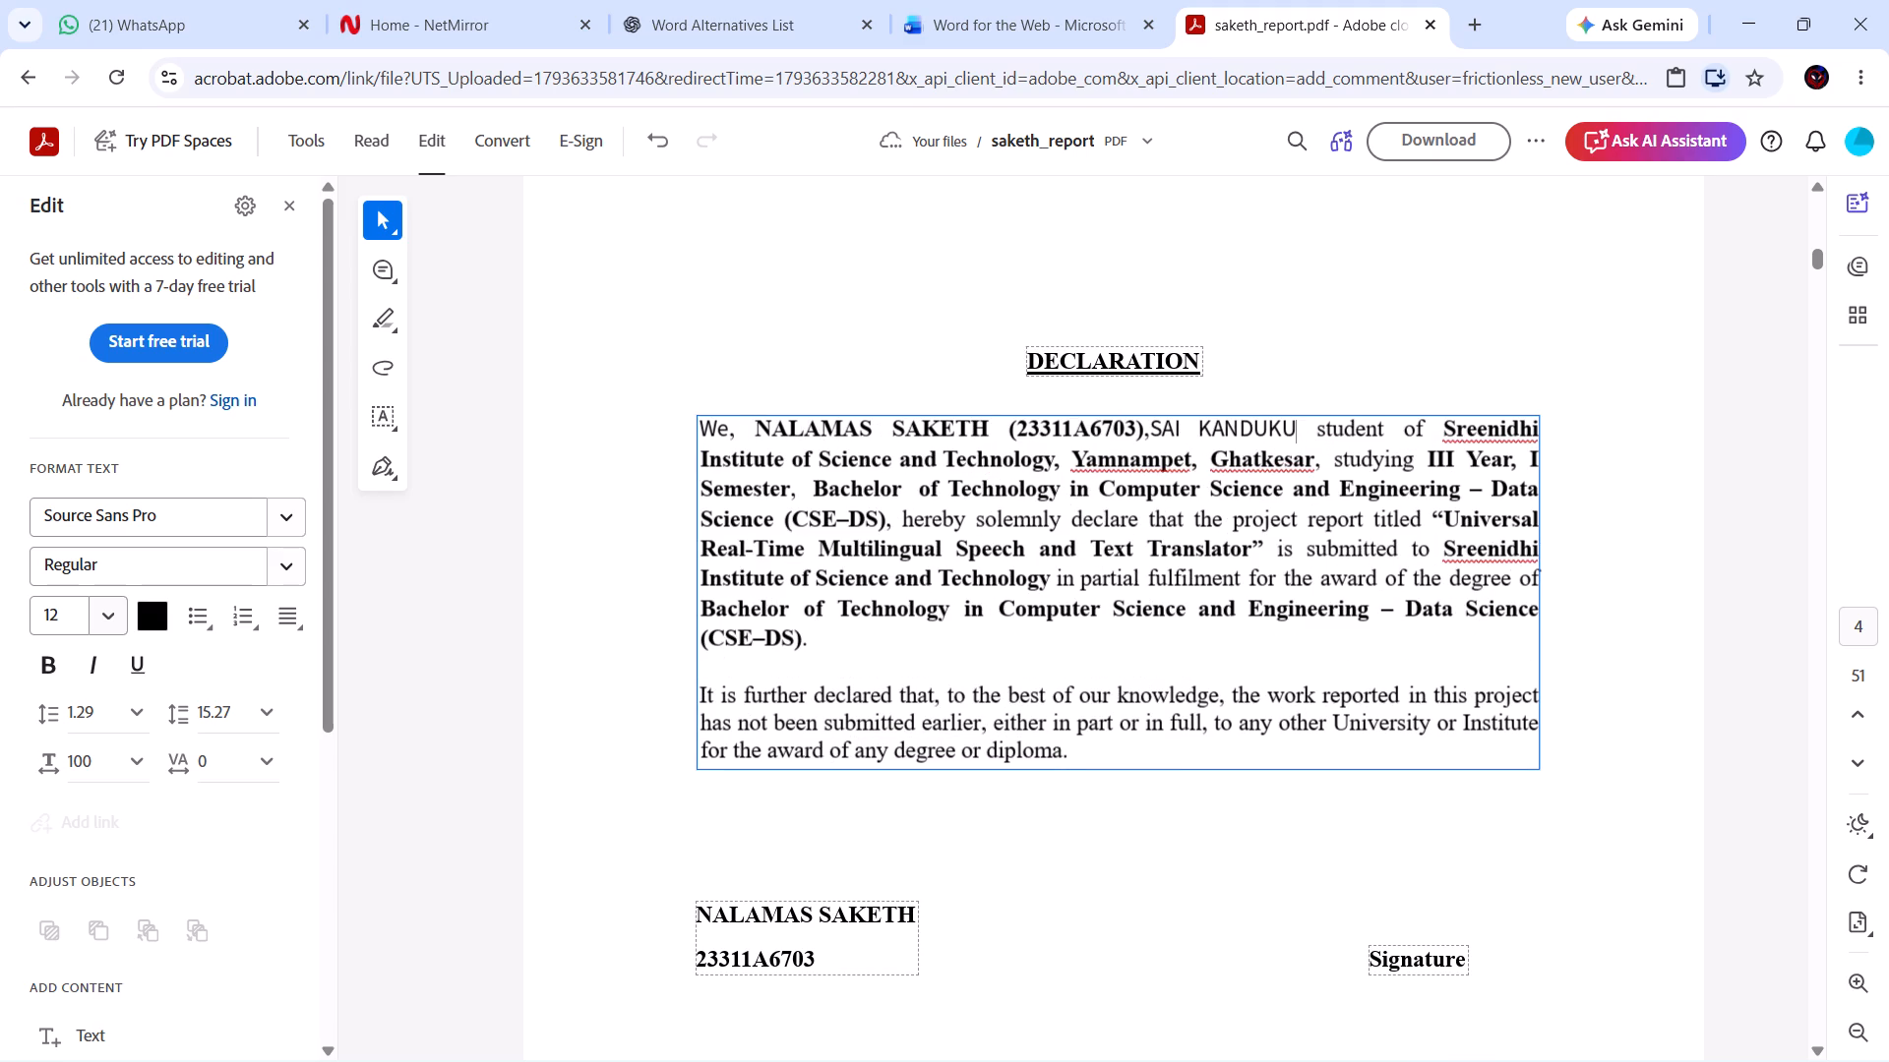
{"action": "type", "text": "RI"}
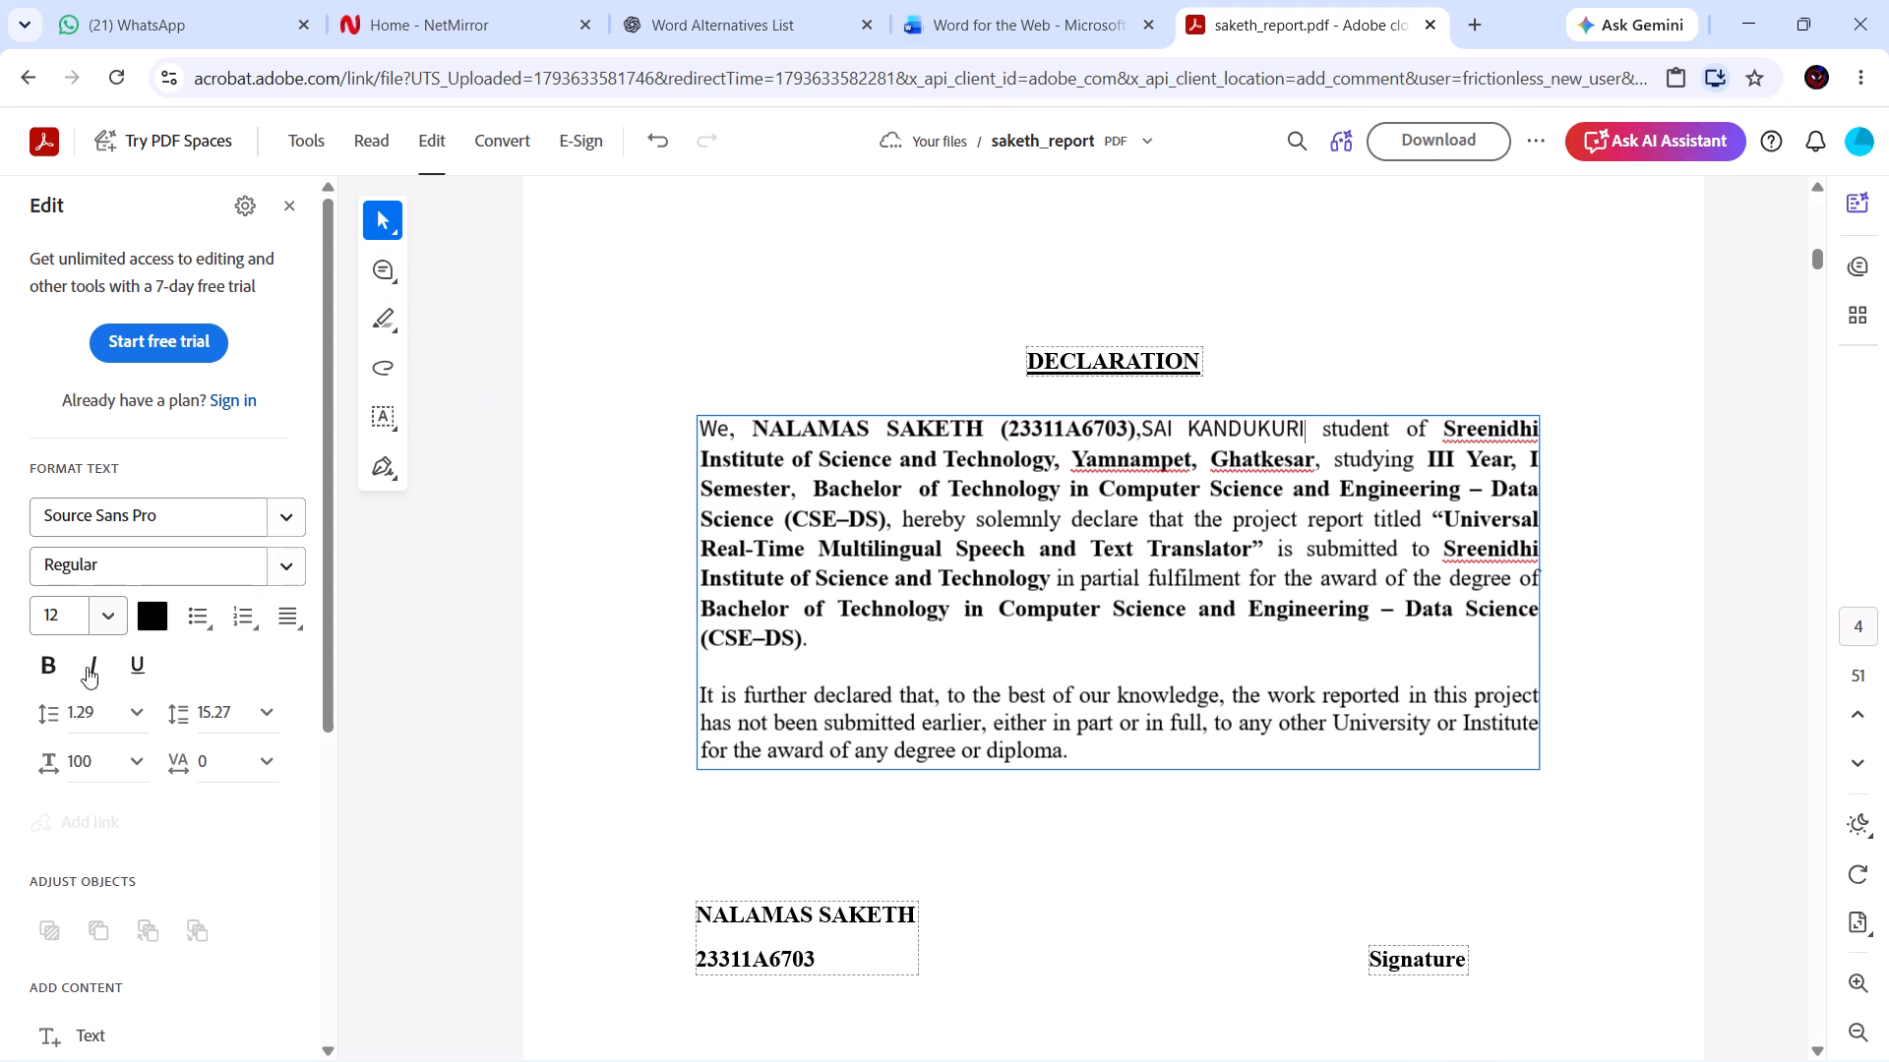
Make the second student's name in the declaration paragraph bold.
{"action": "left_click", "coordinate": [33, 648]}
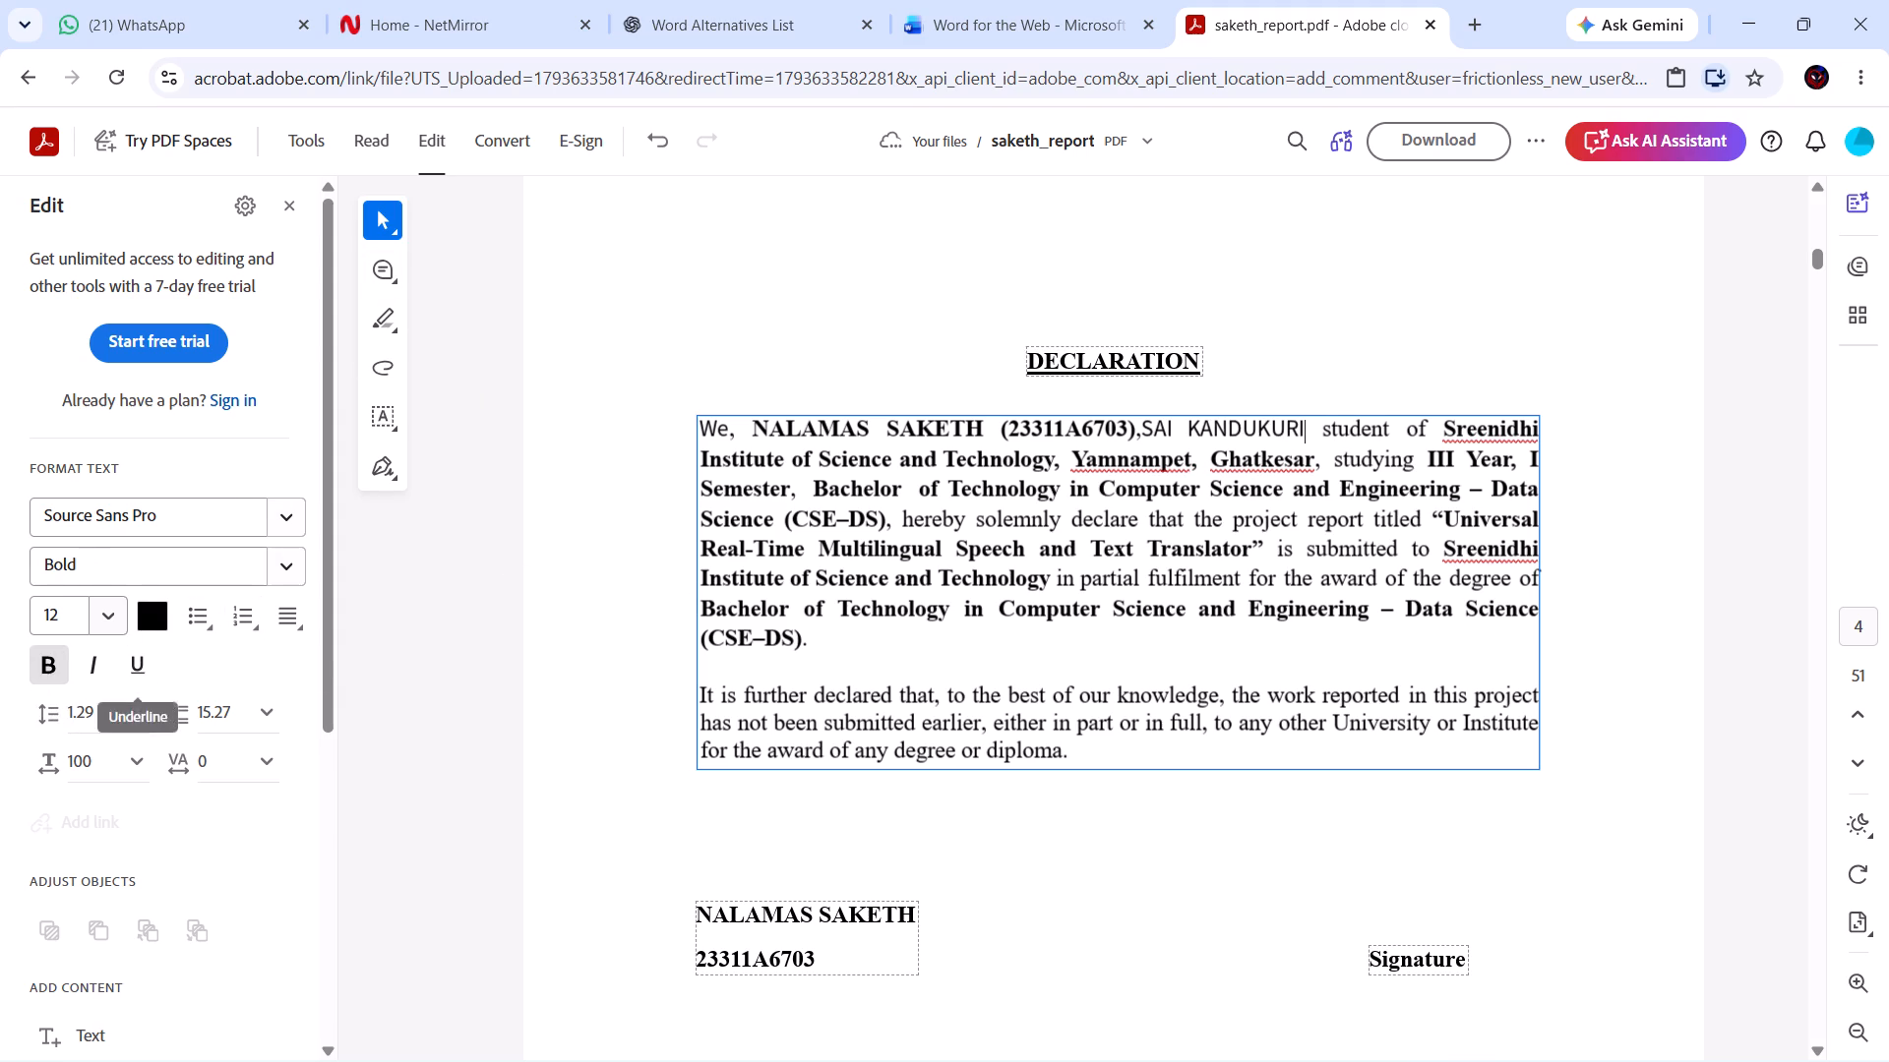
{"action": "left_click_drag", "start_coordinate": [1311, 430], "coordinate": [1164, 434]}
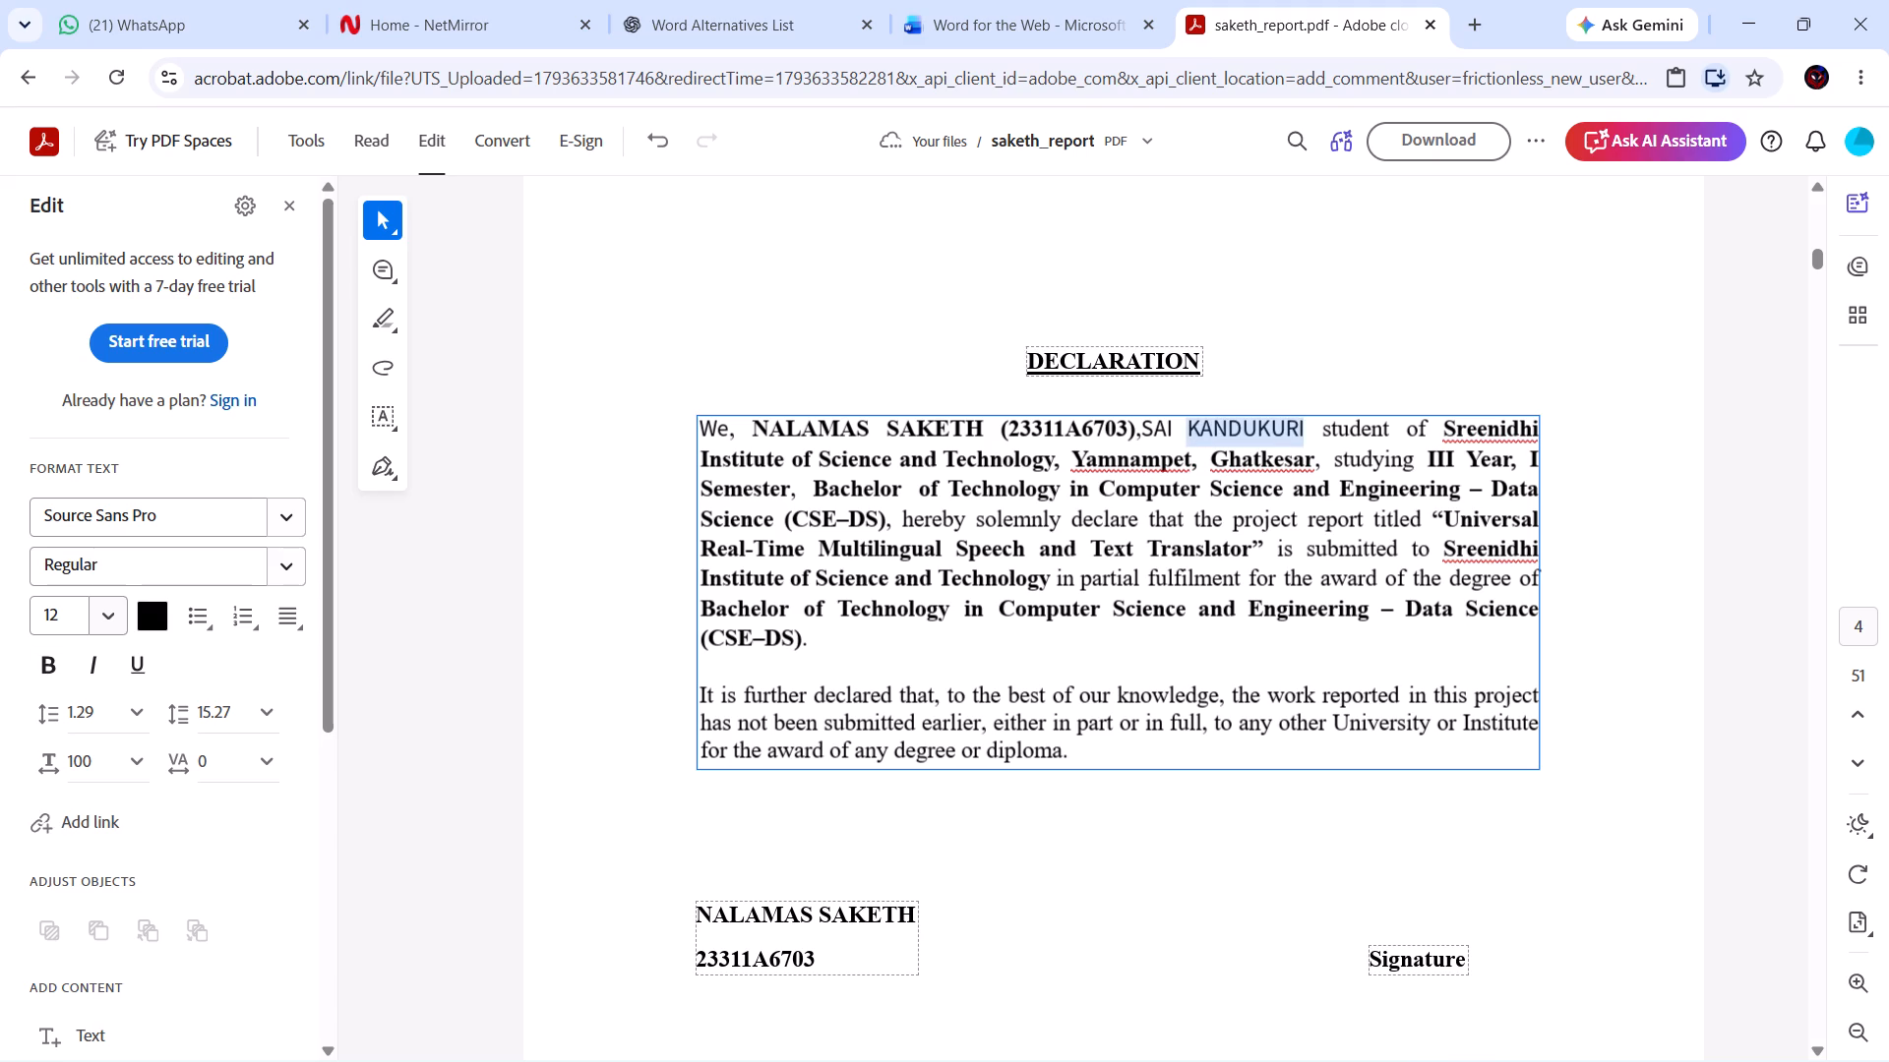
{"action": "left_click_drag", "start_coordinate": [1164, 434], "coordinate": [1146, 431]}
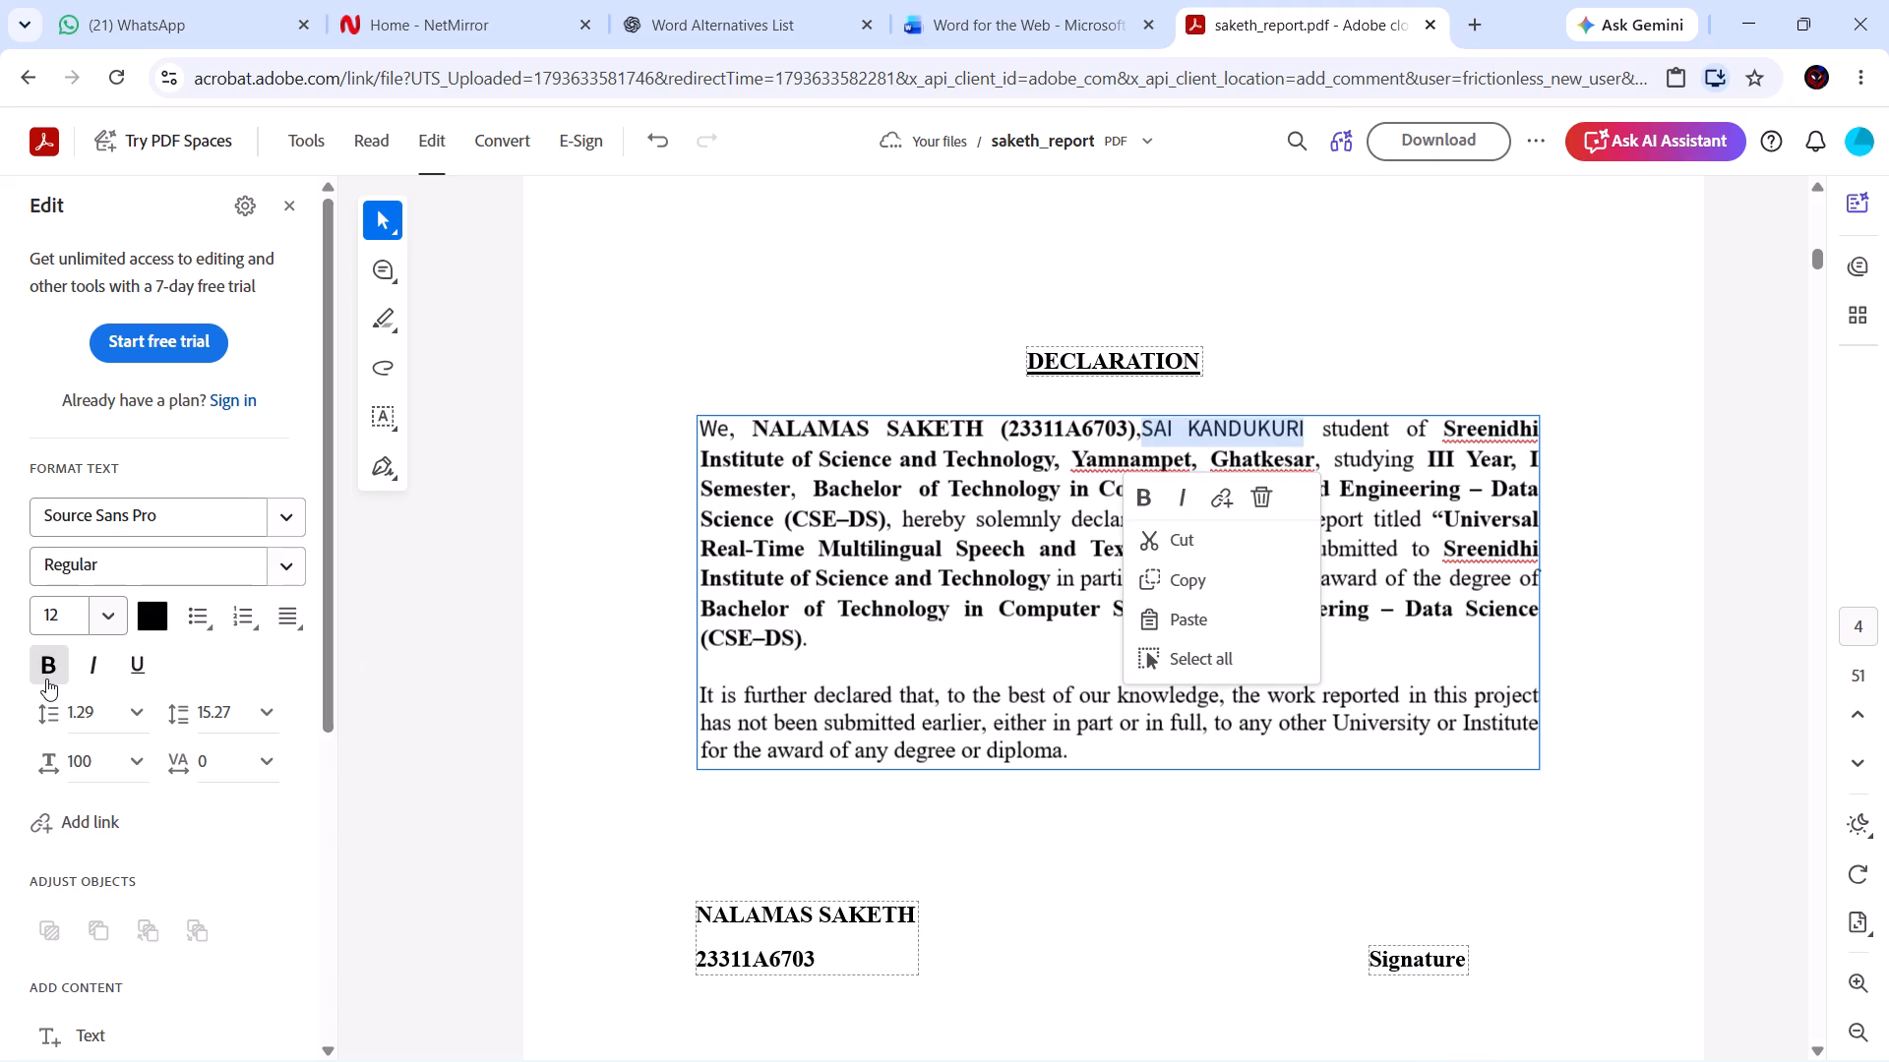
{"action": "left_click", "coordinate": [46, 678]}
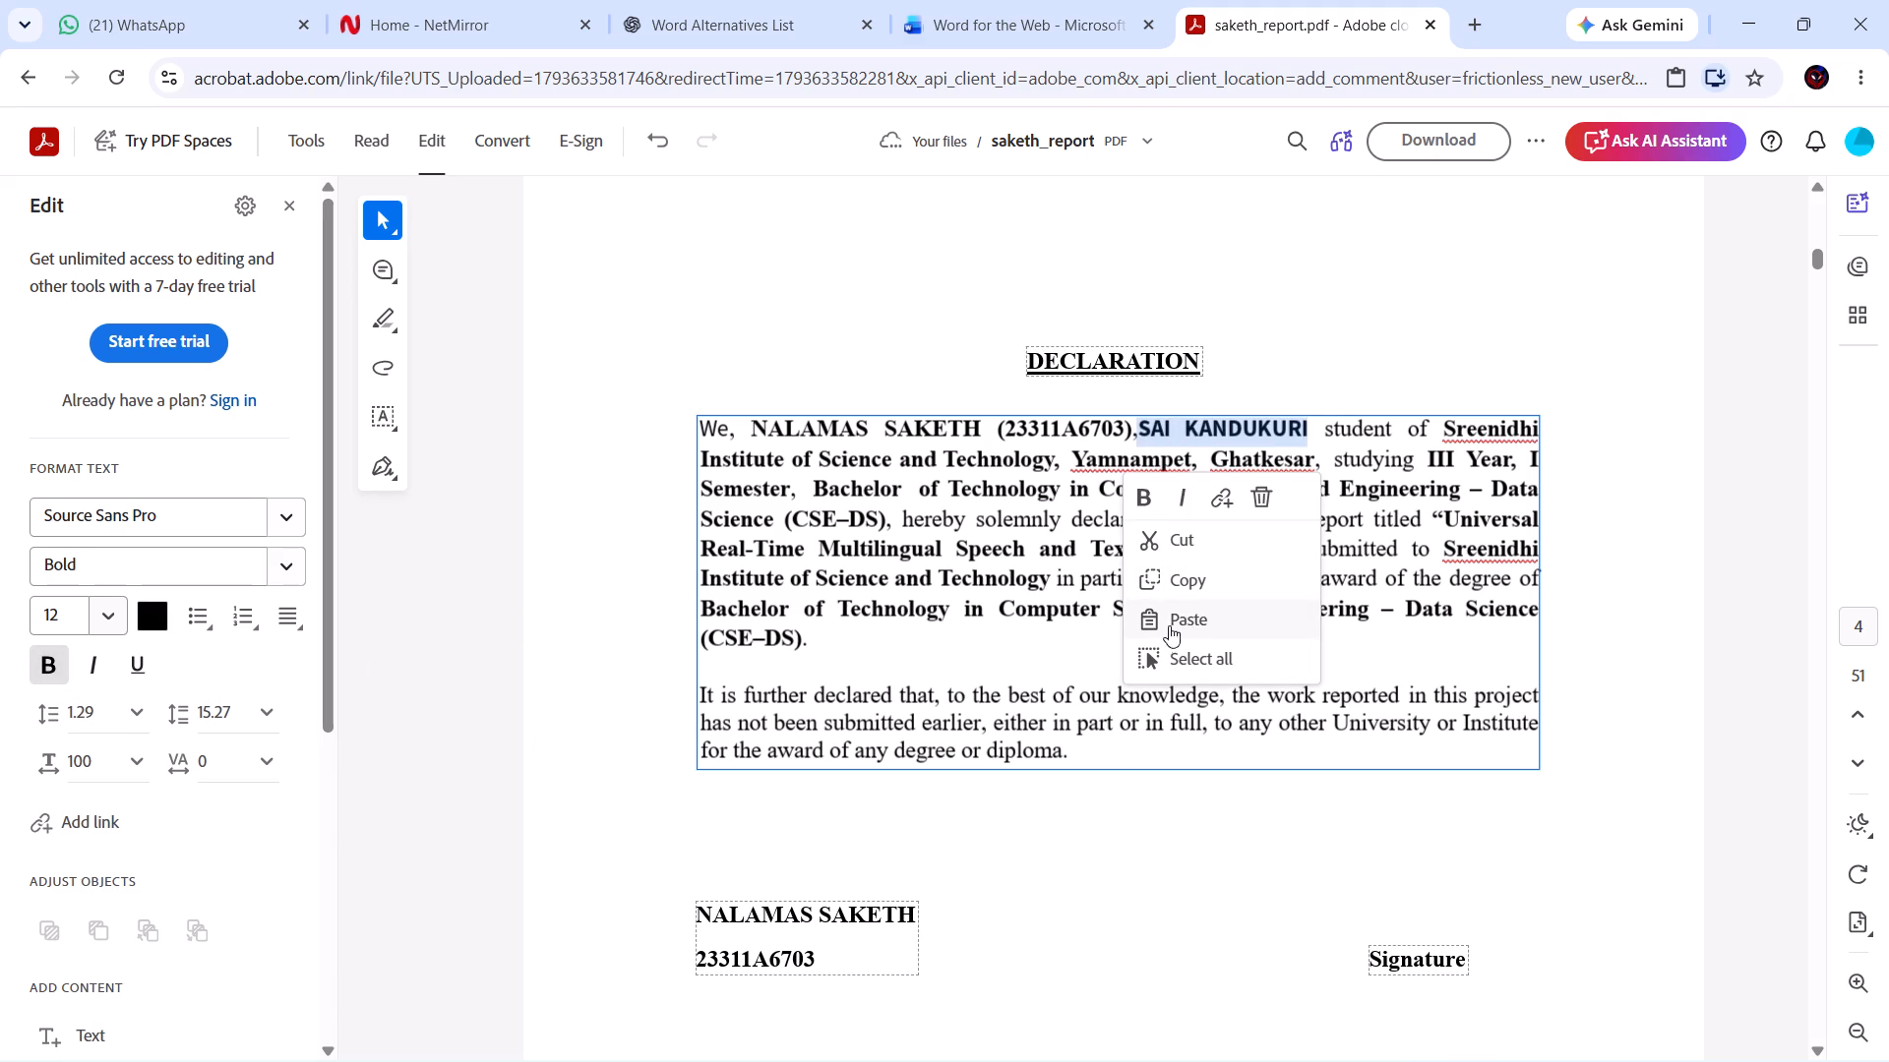
Add the second student's roll number in parentheses directly after their name in the declaration paragraph.
{"action": "left_click", "coordinate": [1313, 427]}
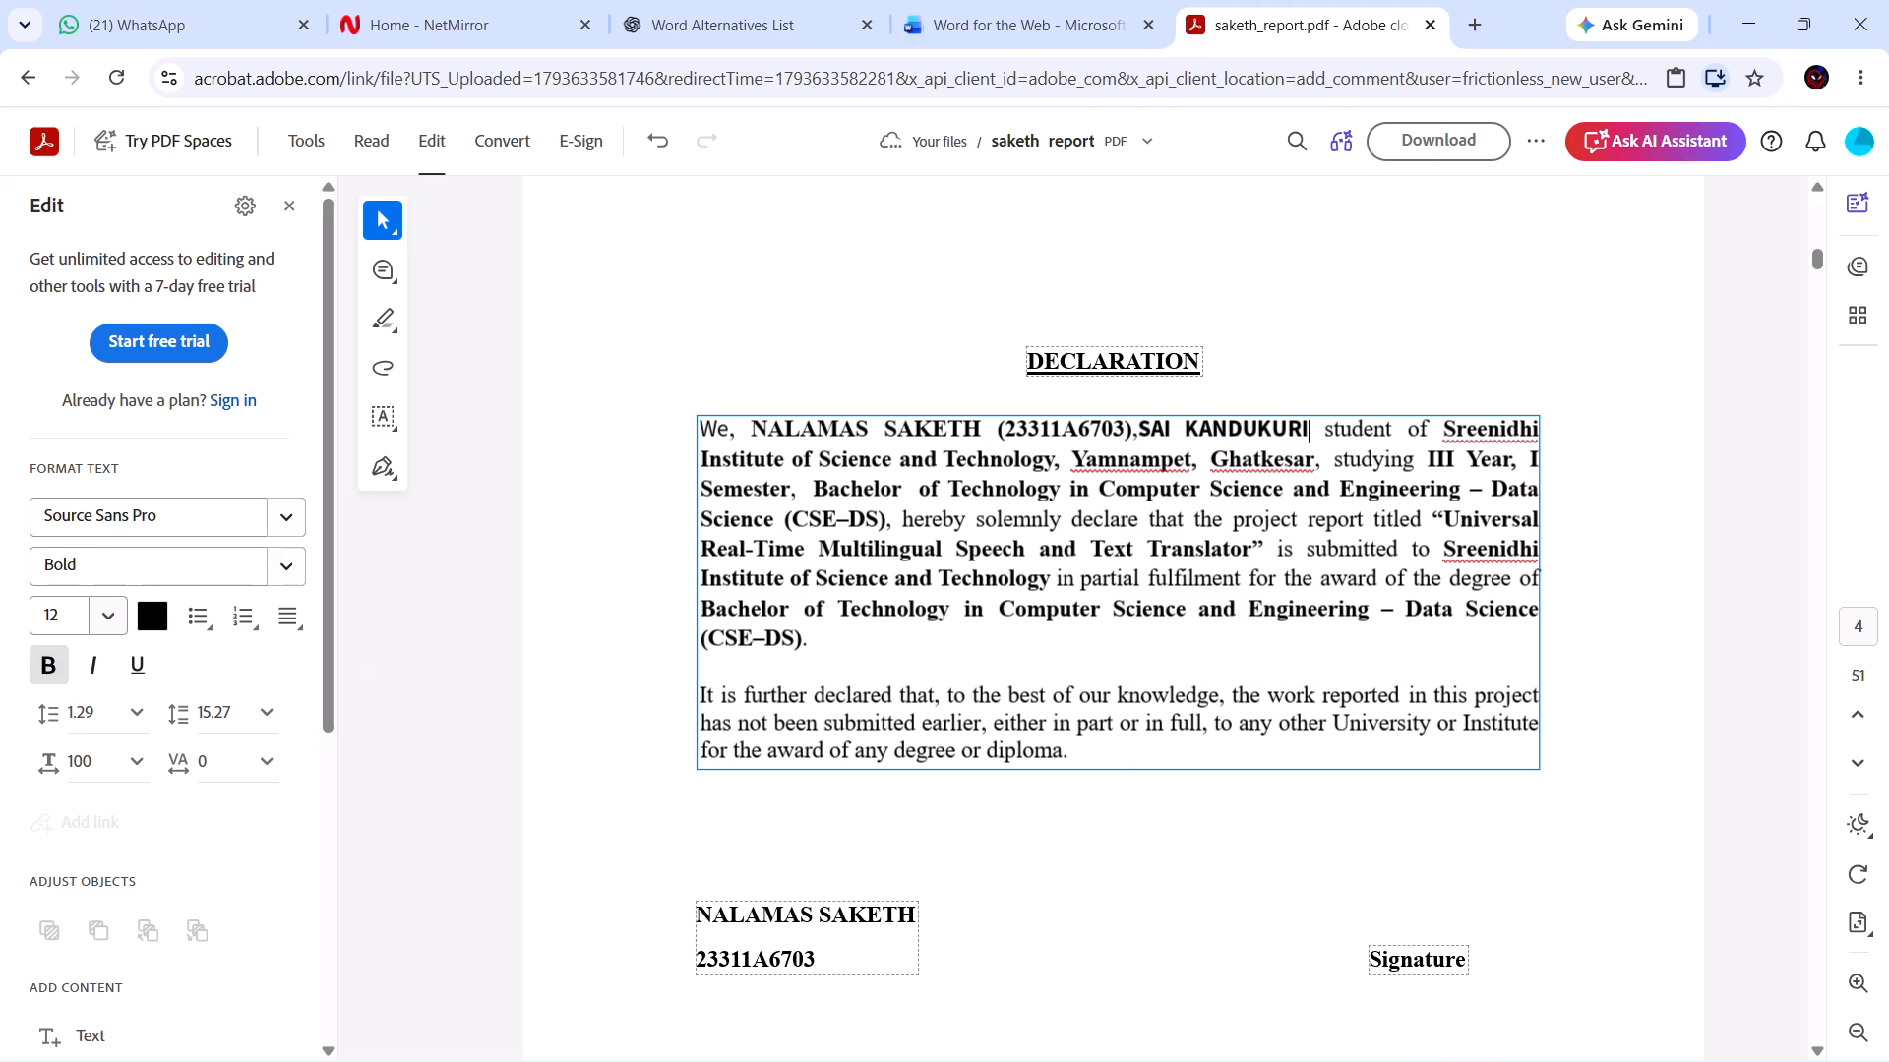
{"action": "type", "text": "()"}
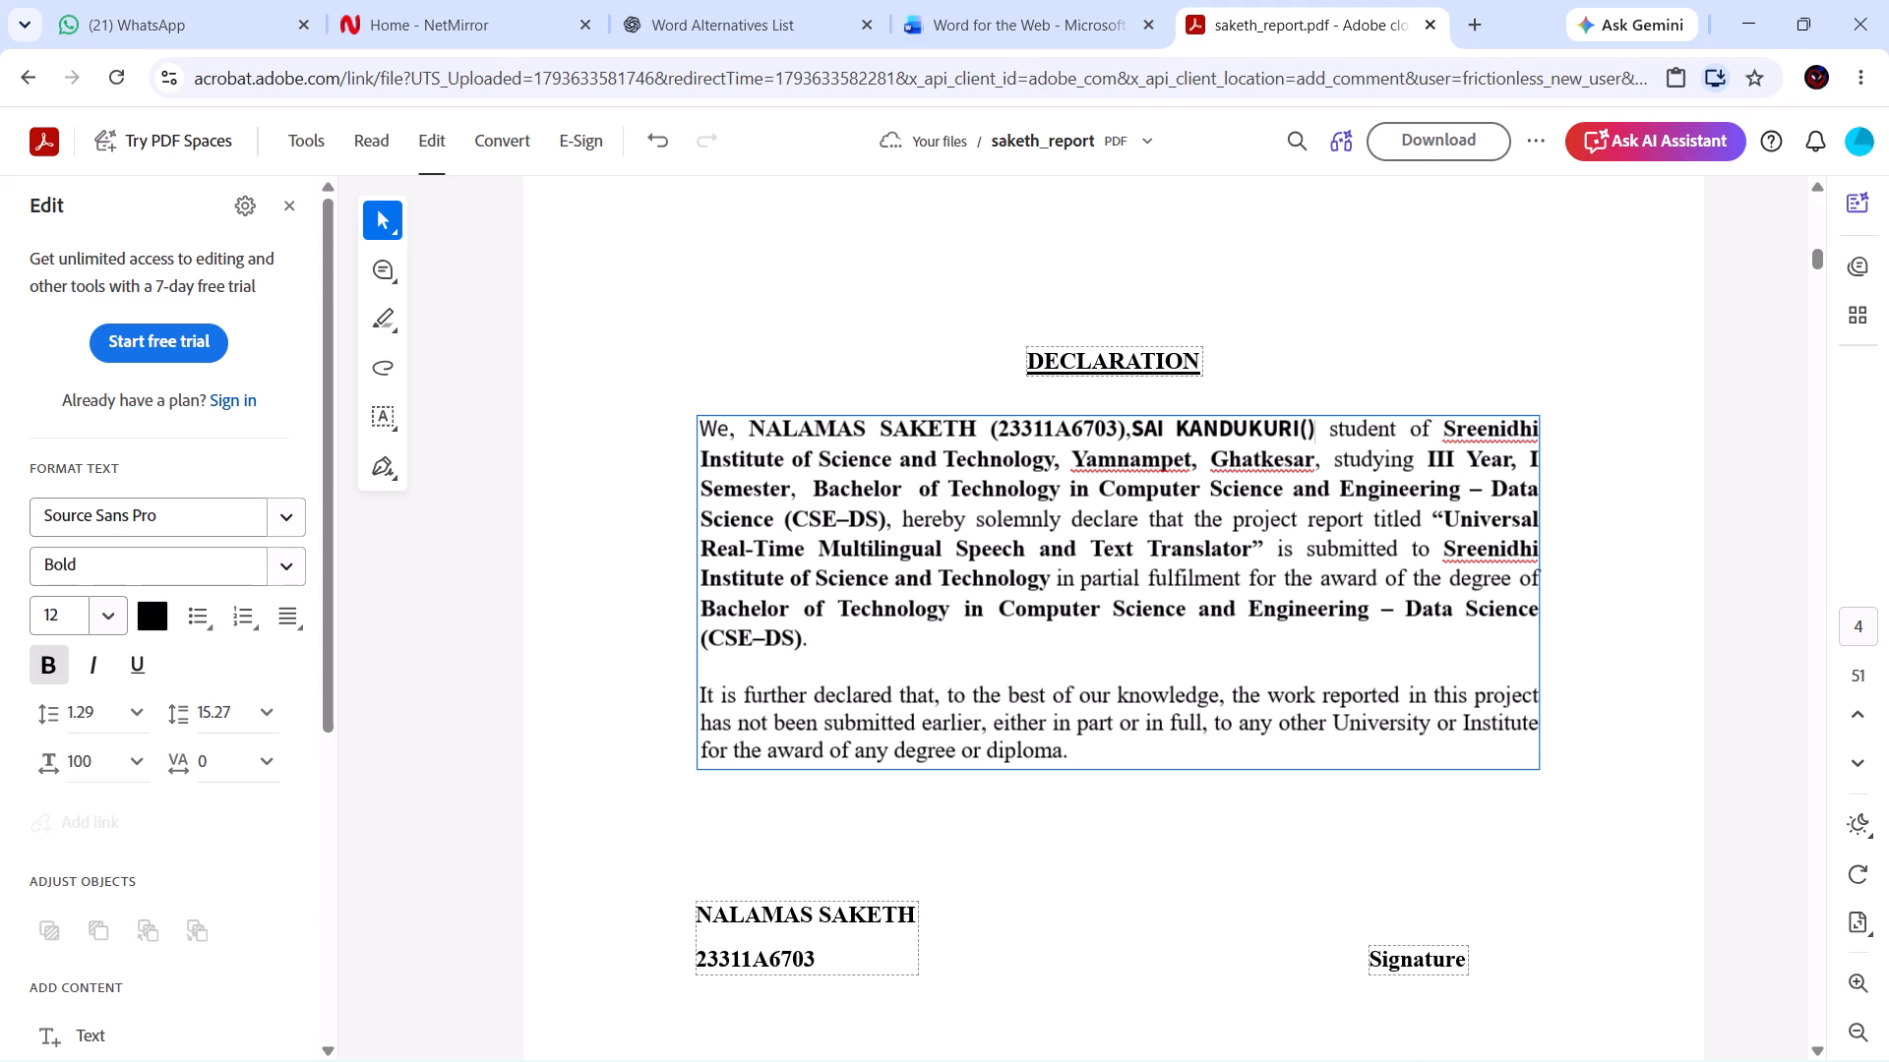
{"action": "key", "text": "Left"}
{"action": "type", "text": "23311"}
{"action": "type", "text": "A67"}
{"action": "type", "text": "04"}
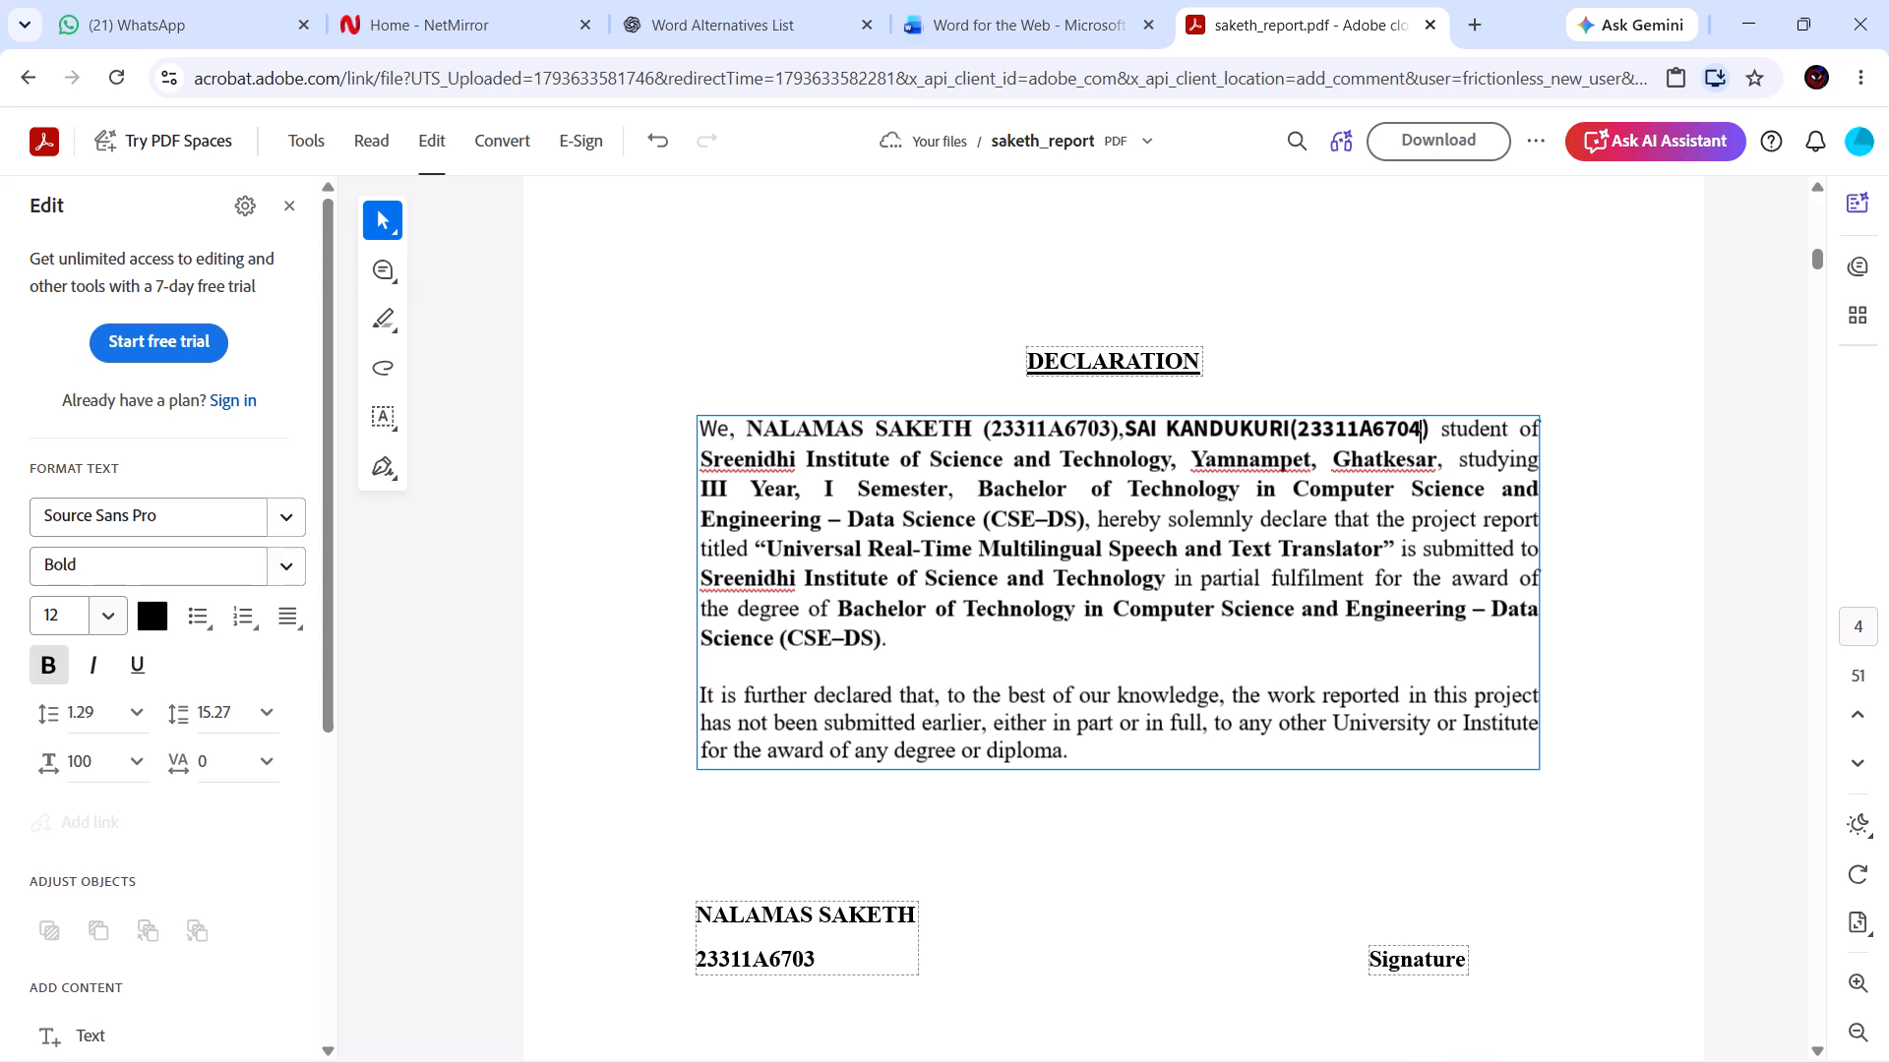
Change the year of study in the declaration paragraph to "IV Year".
{"action": "left_click", "coordinate": [725, 493]}
{"action": "key", "text": "BackSpace"}
{"action": "key", "text": "BackSpace"}
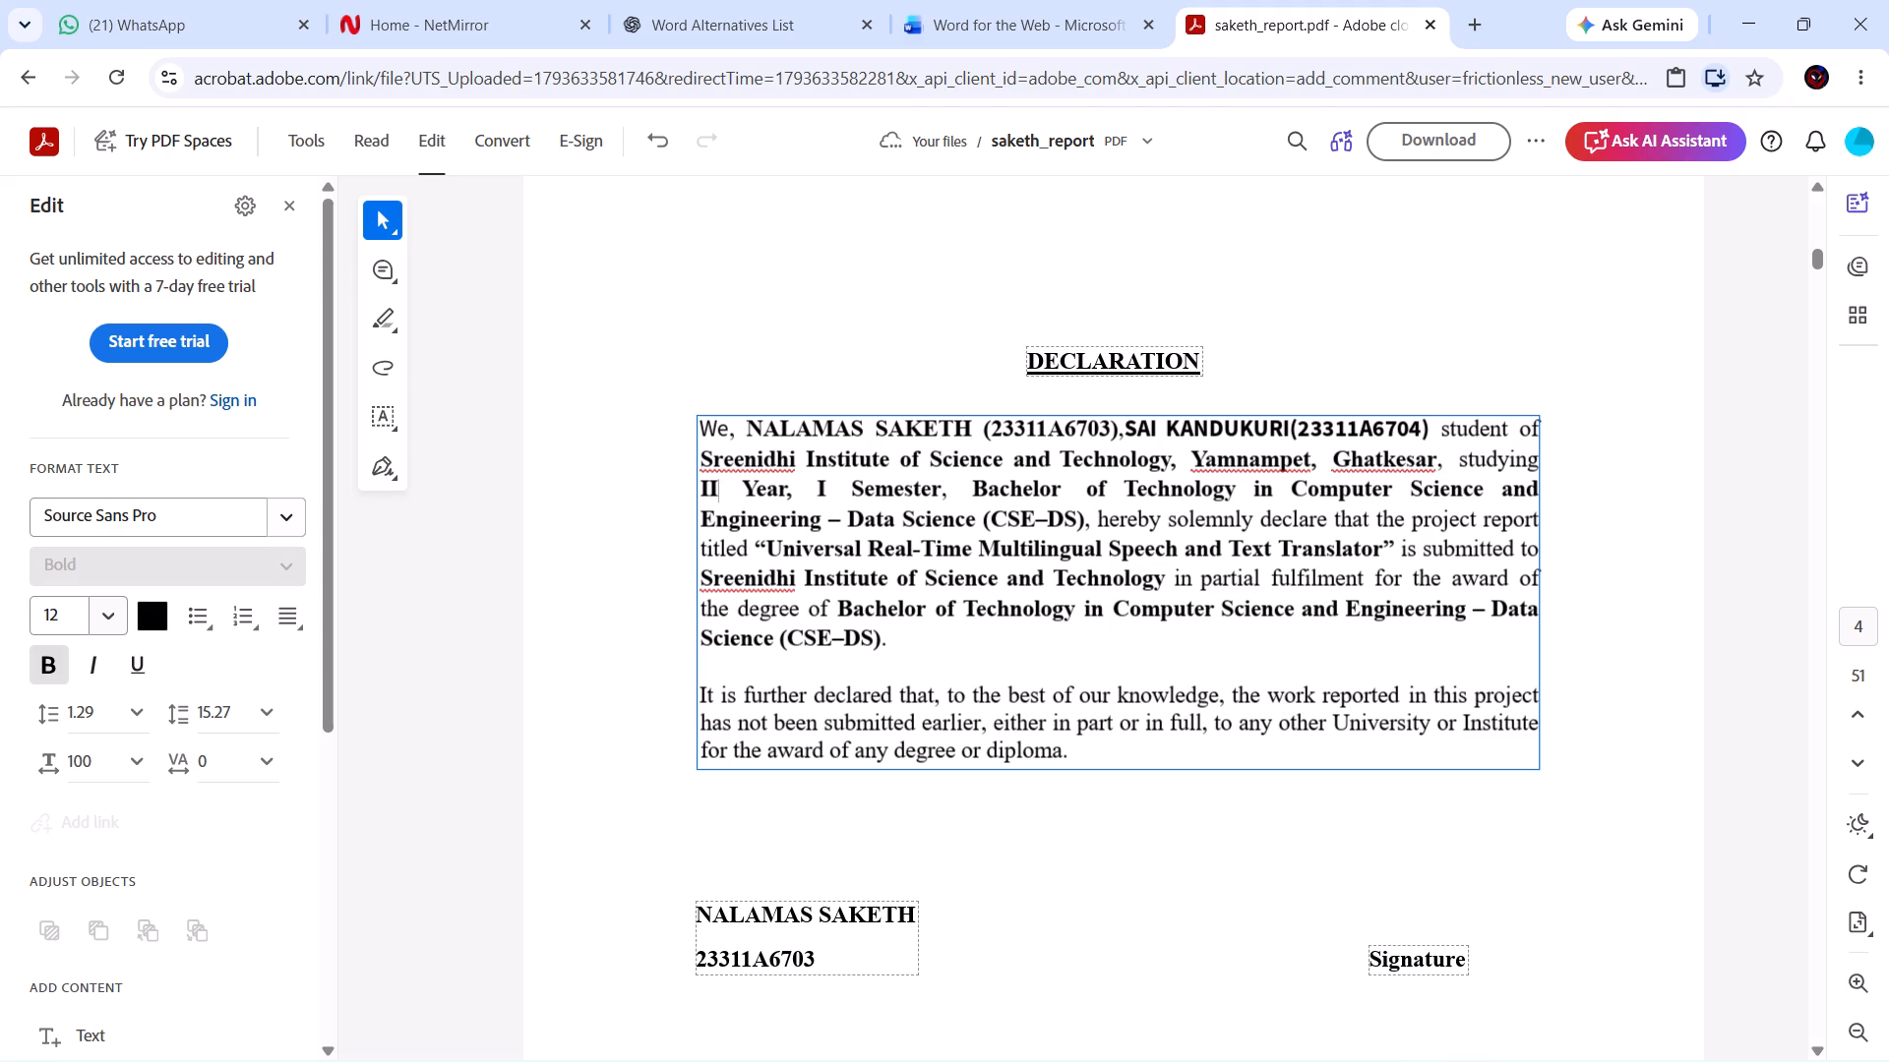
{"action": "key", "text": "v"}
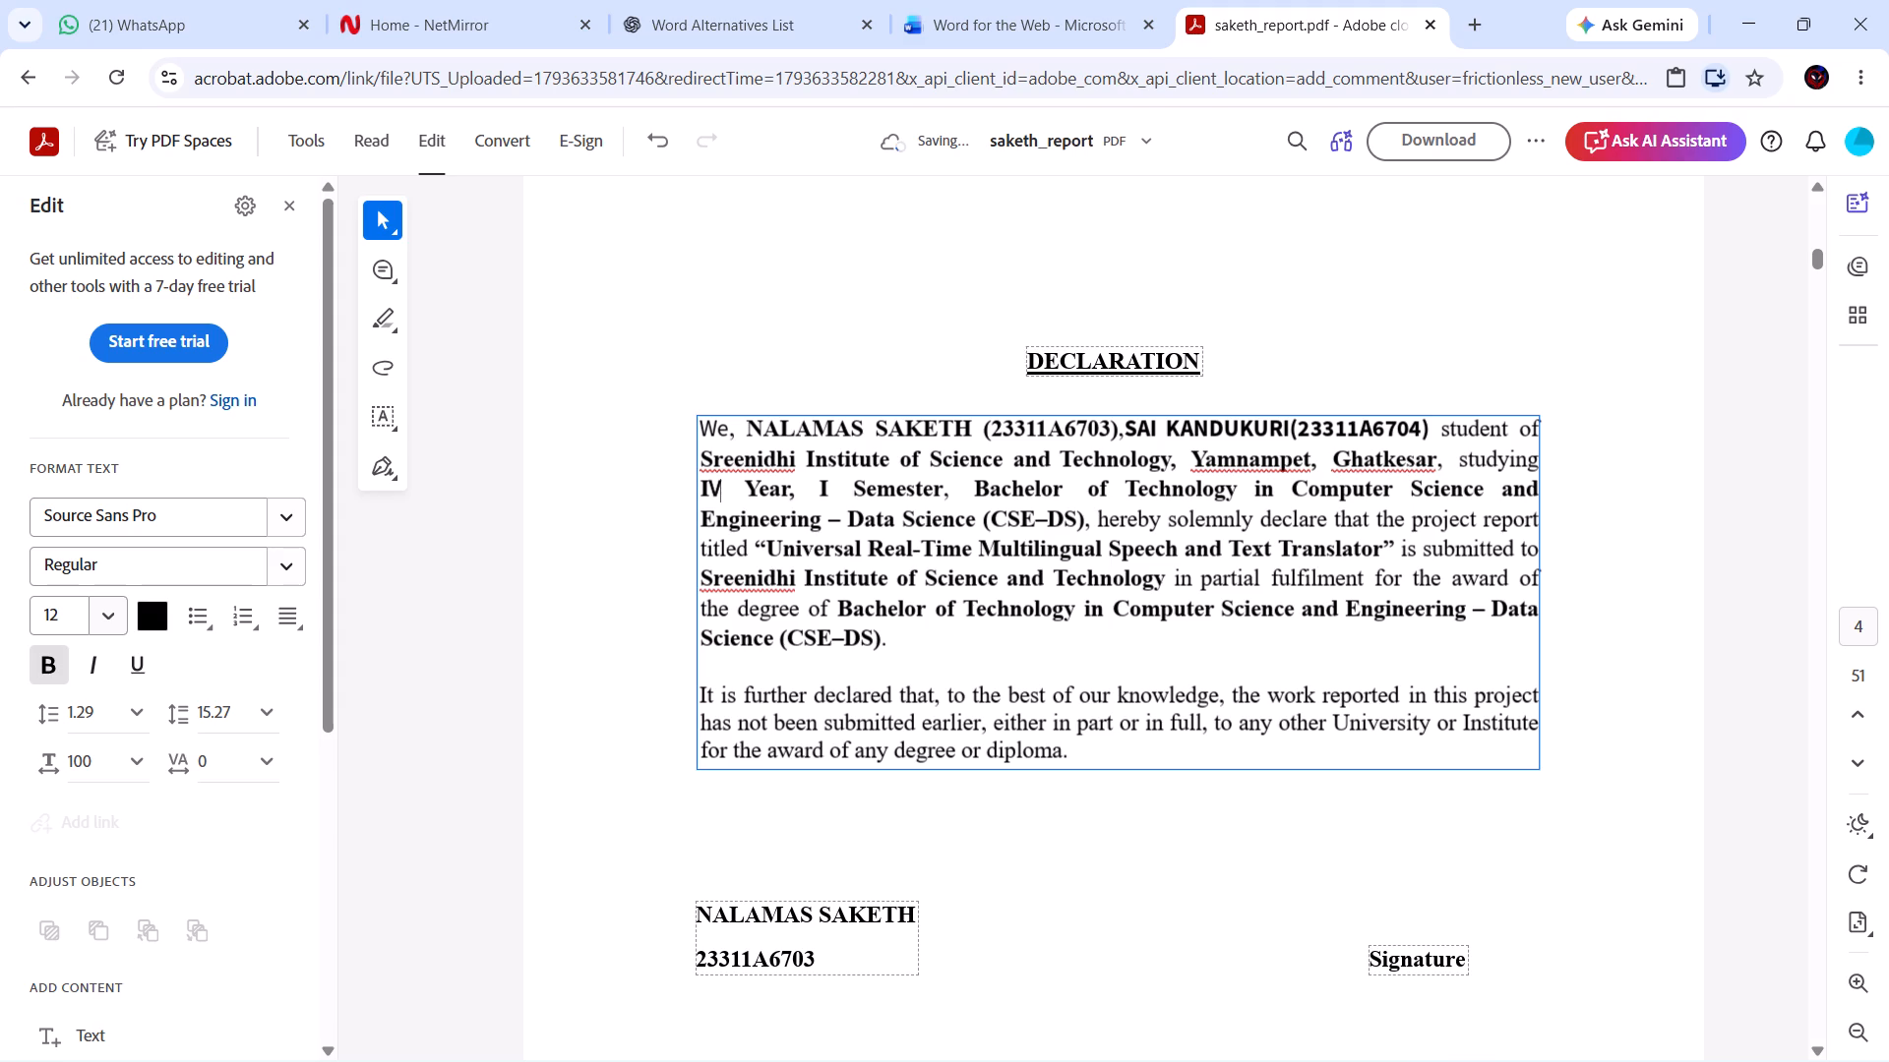
Duplicate the student name and roll number block under the declaration and place the copy below the original, aligned with its left edge.
{"action": "scroll", "coordinate": [1098, 847], "scroll_direction": "down", "scroll_amount": 3}
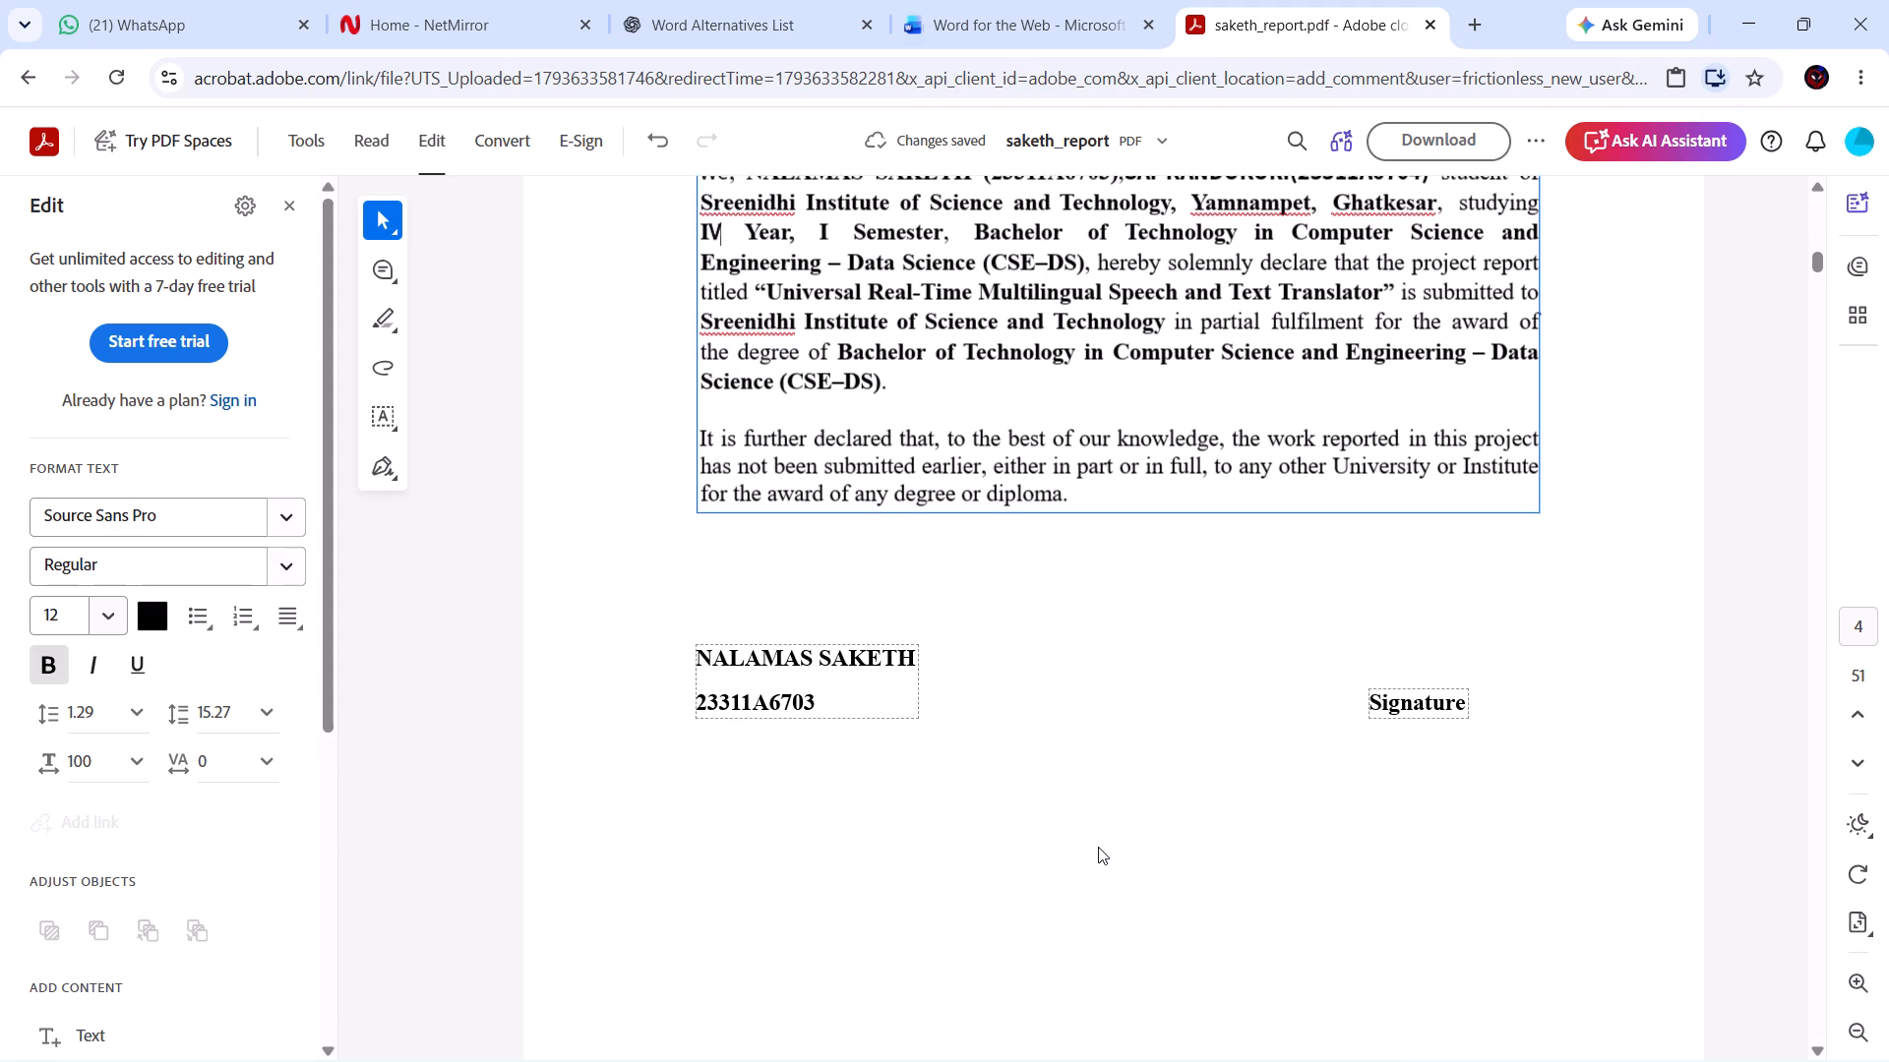
{"action": "scroll", "coordinate": [1098, 847], "scroll_direction": "down", "scroll_amount": 2}
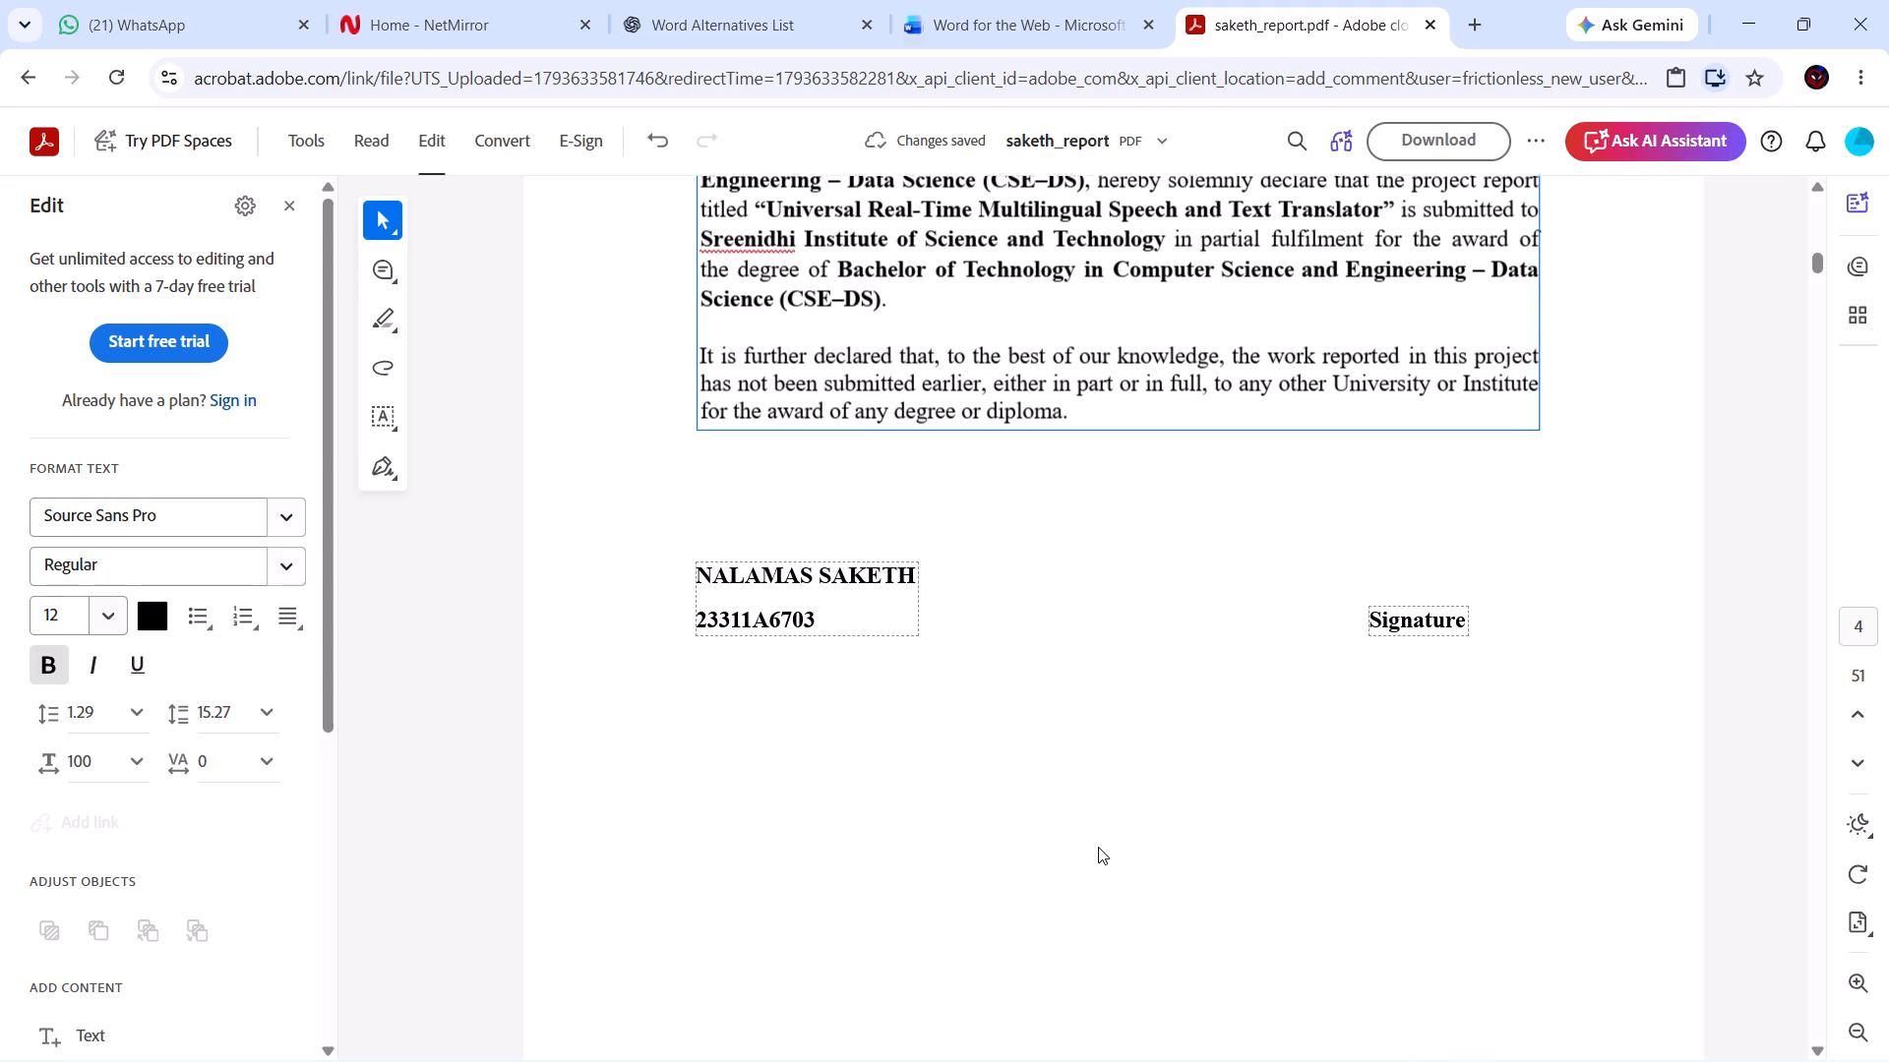
{"action": "scroll", "coordinate": [1098, 847], "scroll_direction": "down", "scroll_amount": 1}
{"action": "left_click", "coordinate": [1071, 734]}
{"action": "scroll", "coordinate": [933, 686], "scroll_direction": "down", "scroll_amount": 2}
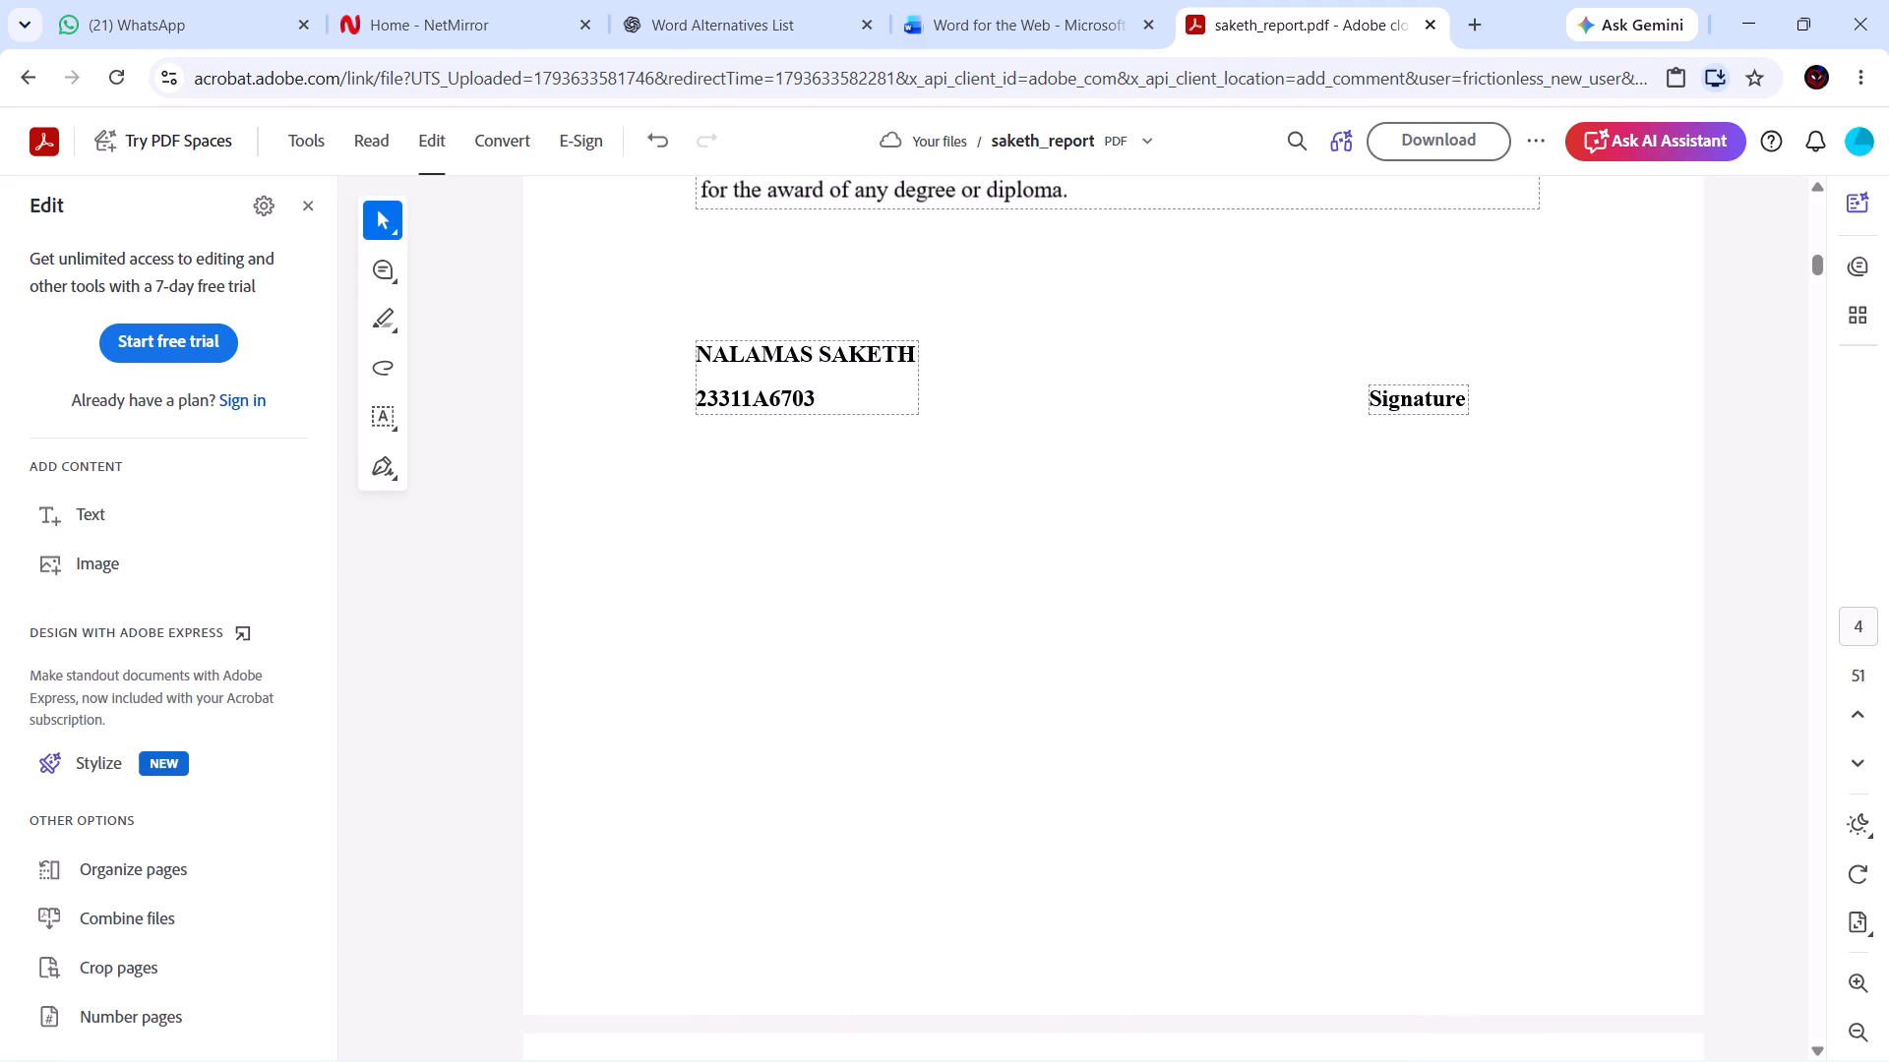
{"action": "left_click", "coordinate": [828, 386]}
{"action": "key", "text": "ctrl+c"}
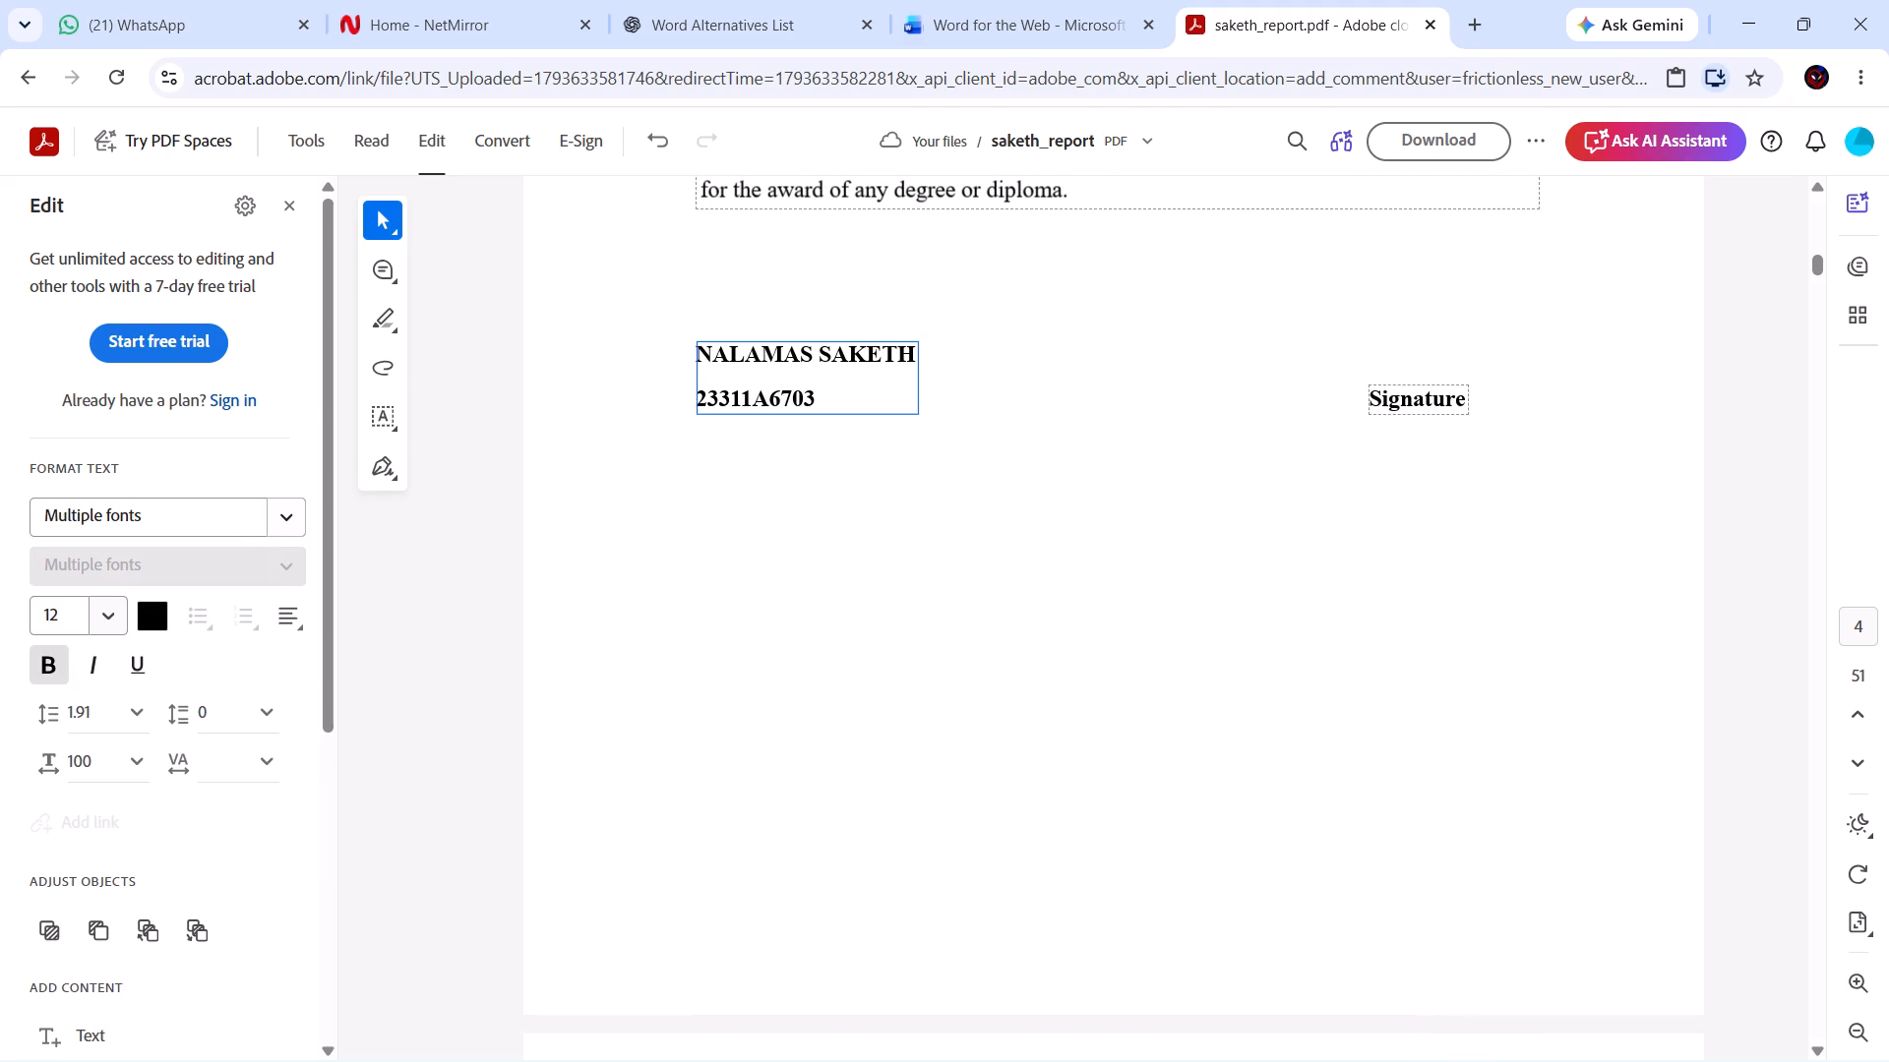
{"action": "left_click", "coordinate": [813, 578]}
{"action": "key", "text": "ctrl+v"}
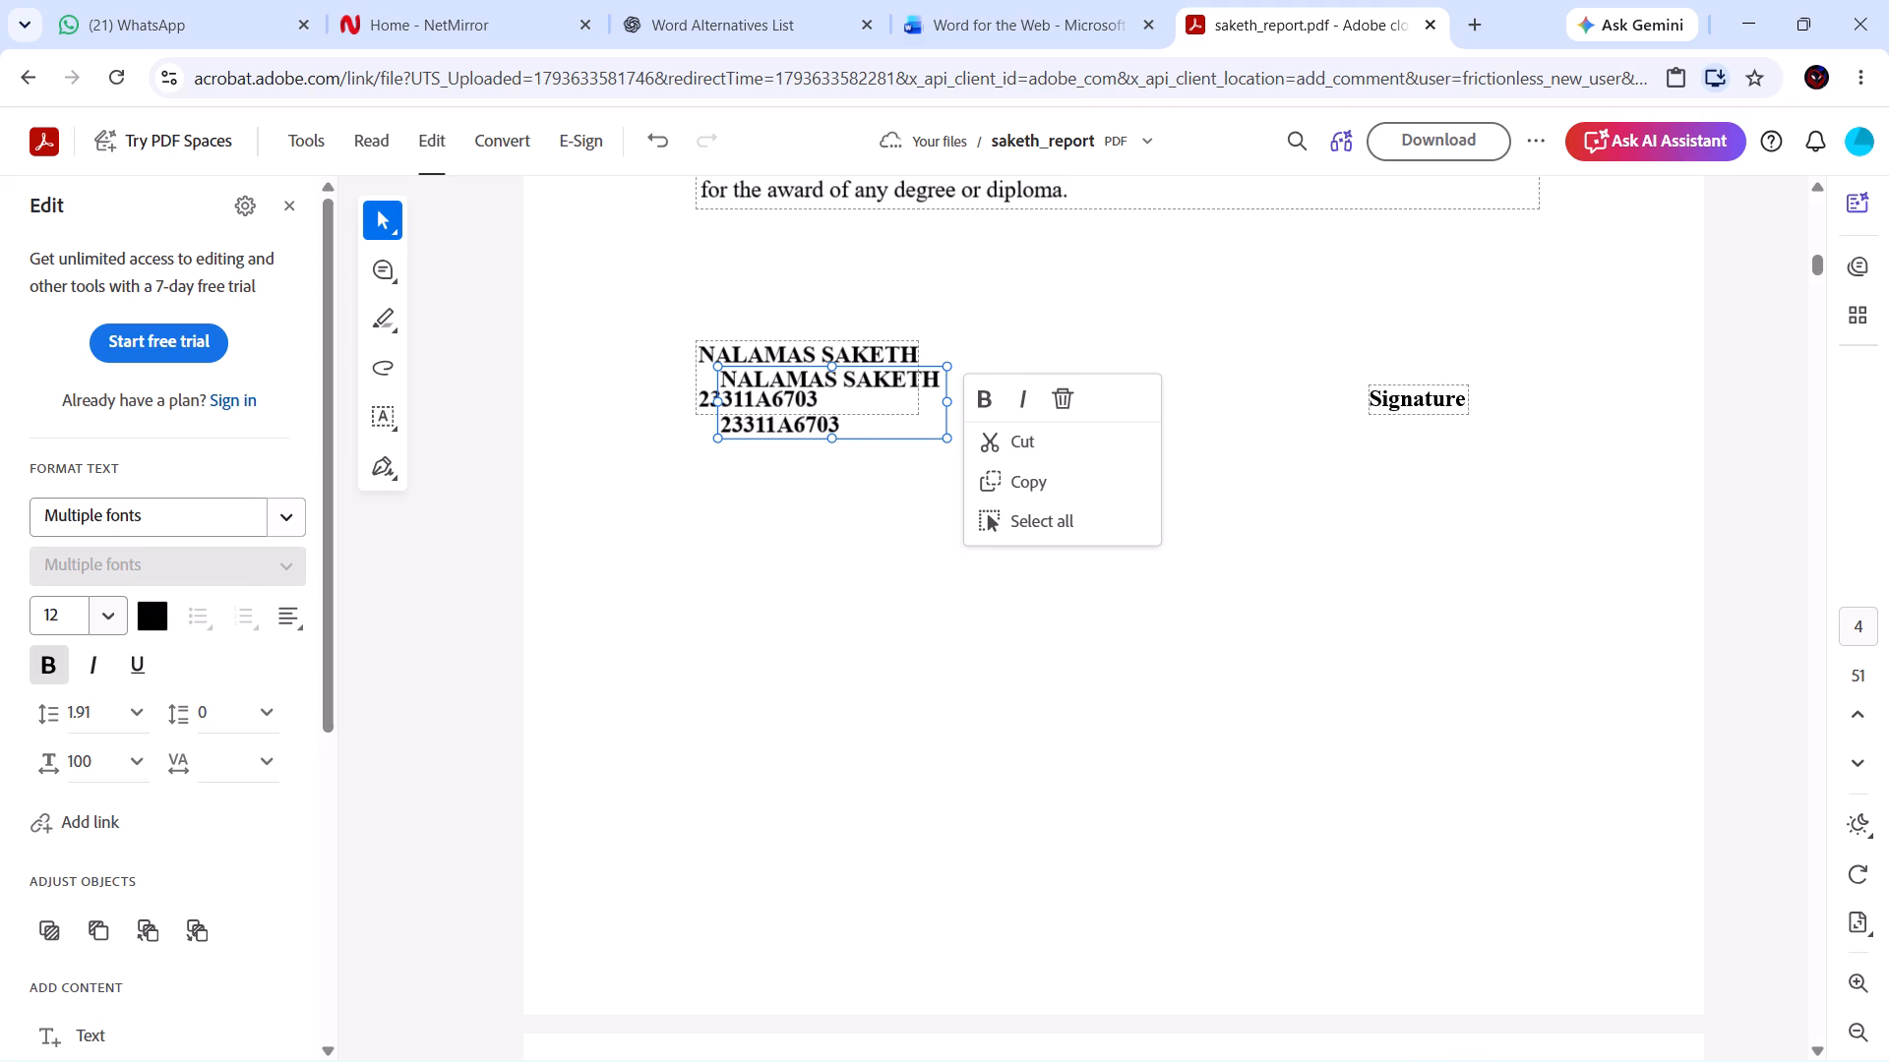
{"action": "left_click_drag", "start_coordinate": [856, 437], "coordinate": [840, 553]}
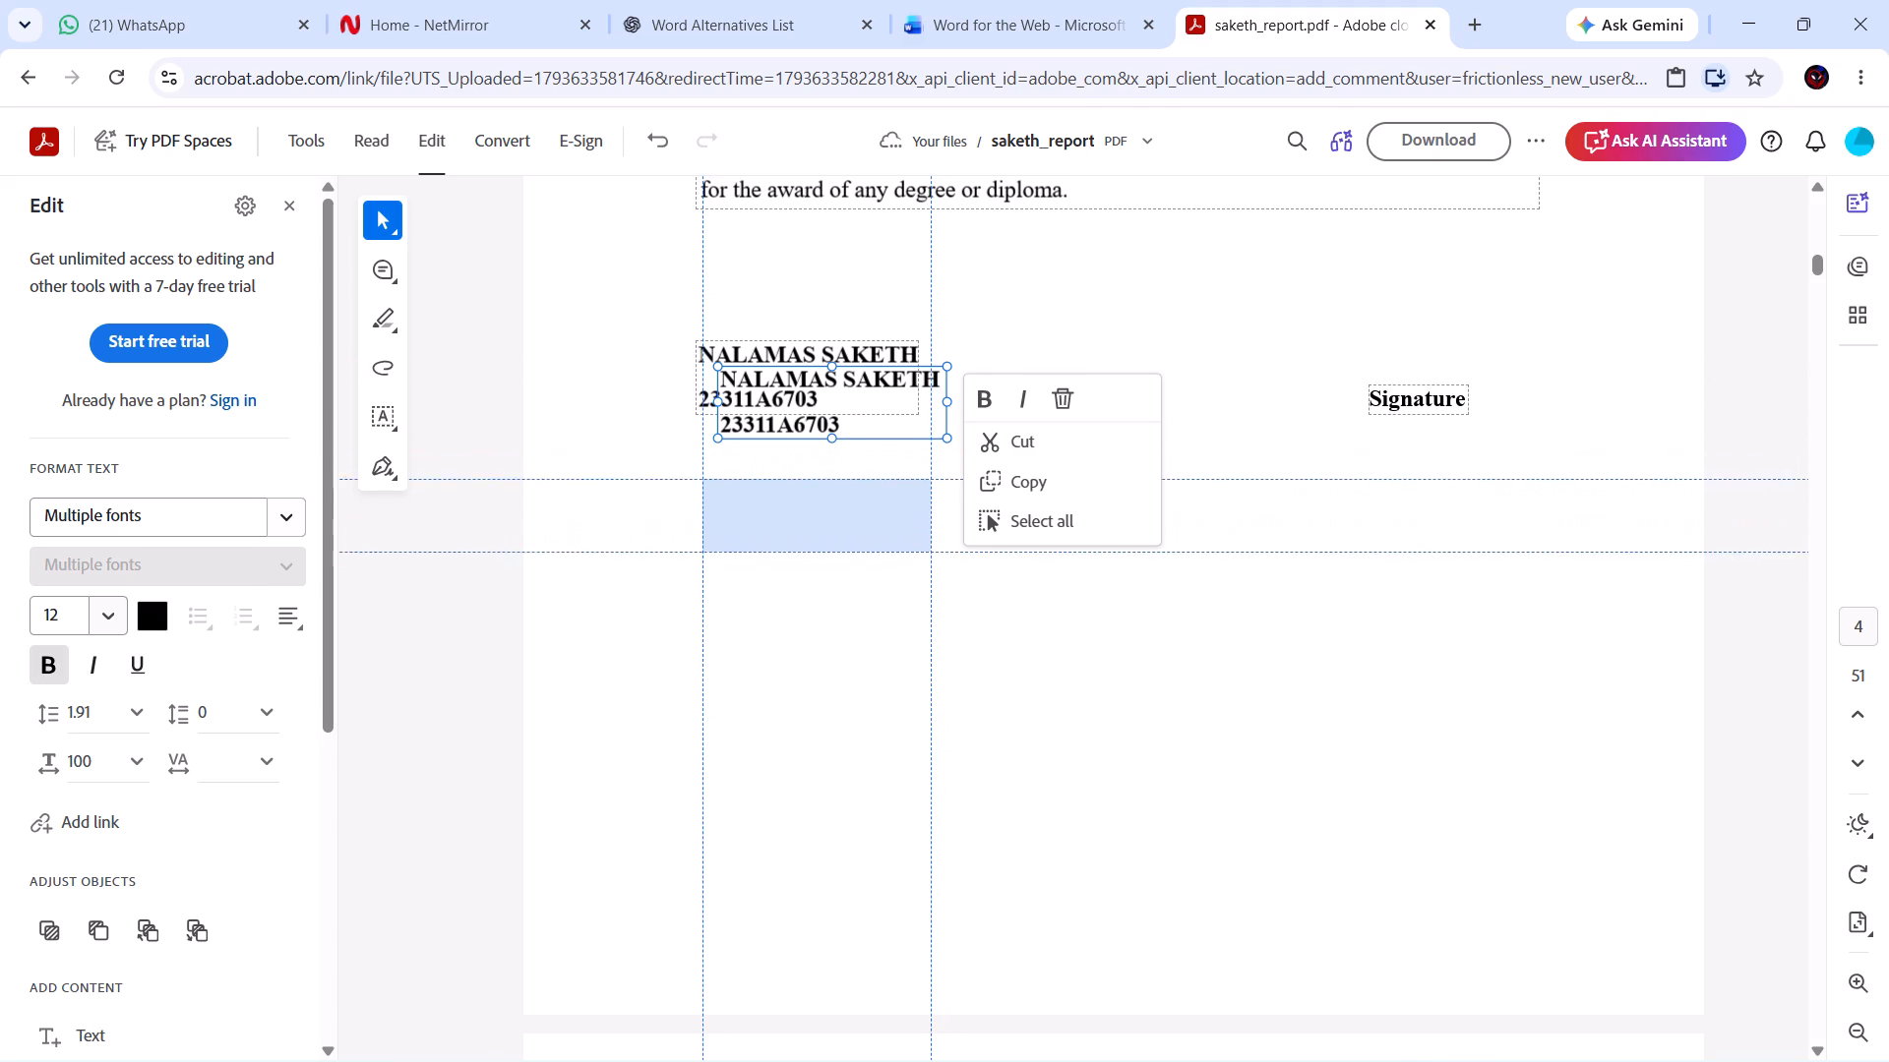
{"action": "left_click_drag", "start_coordinate": [840, 553], "coordinate": [836, 580]}
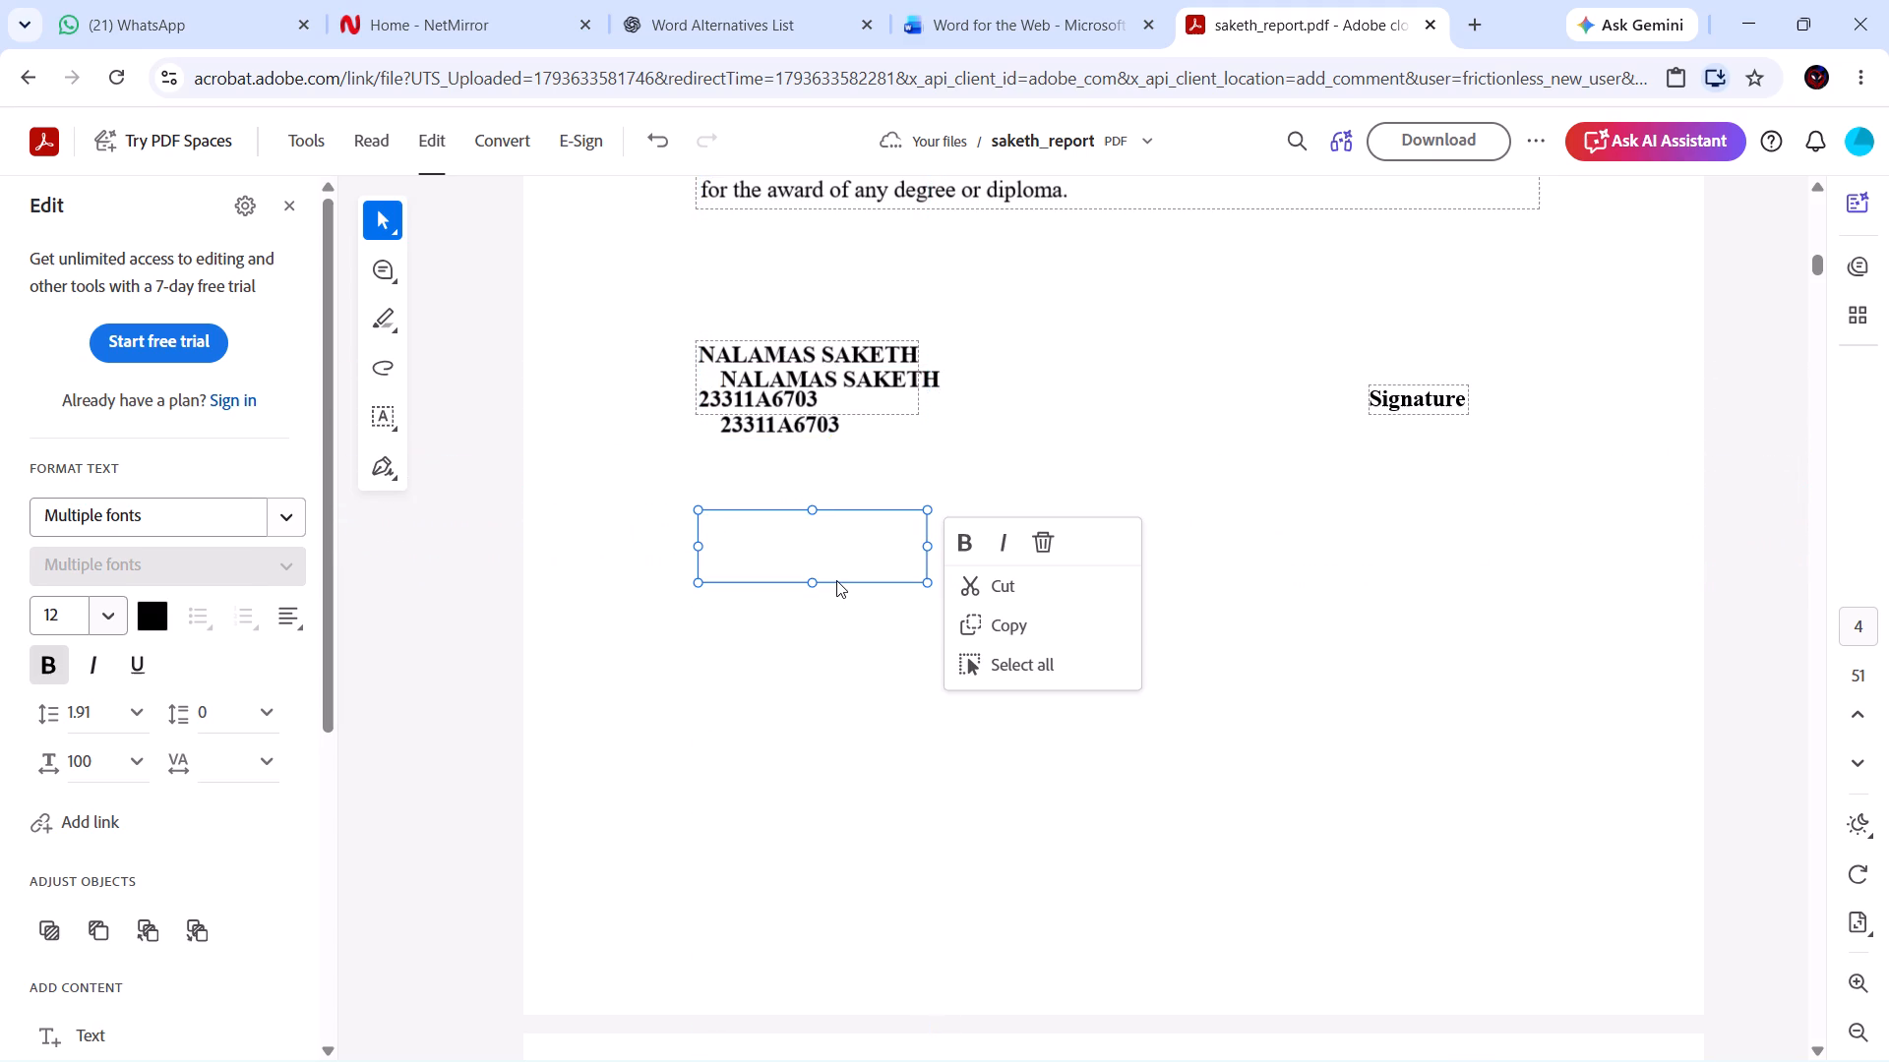
Duplicate the "Signature" label and place the copy below the original, level with the copied block's roll number.
{"action": "left_click", "coordinate": [1416, 398]}
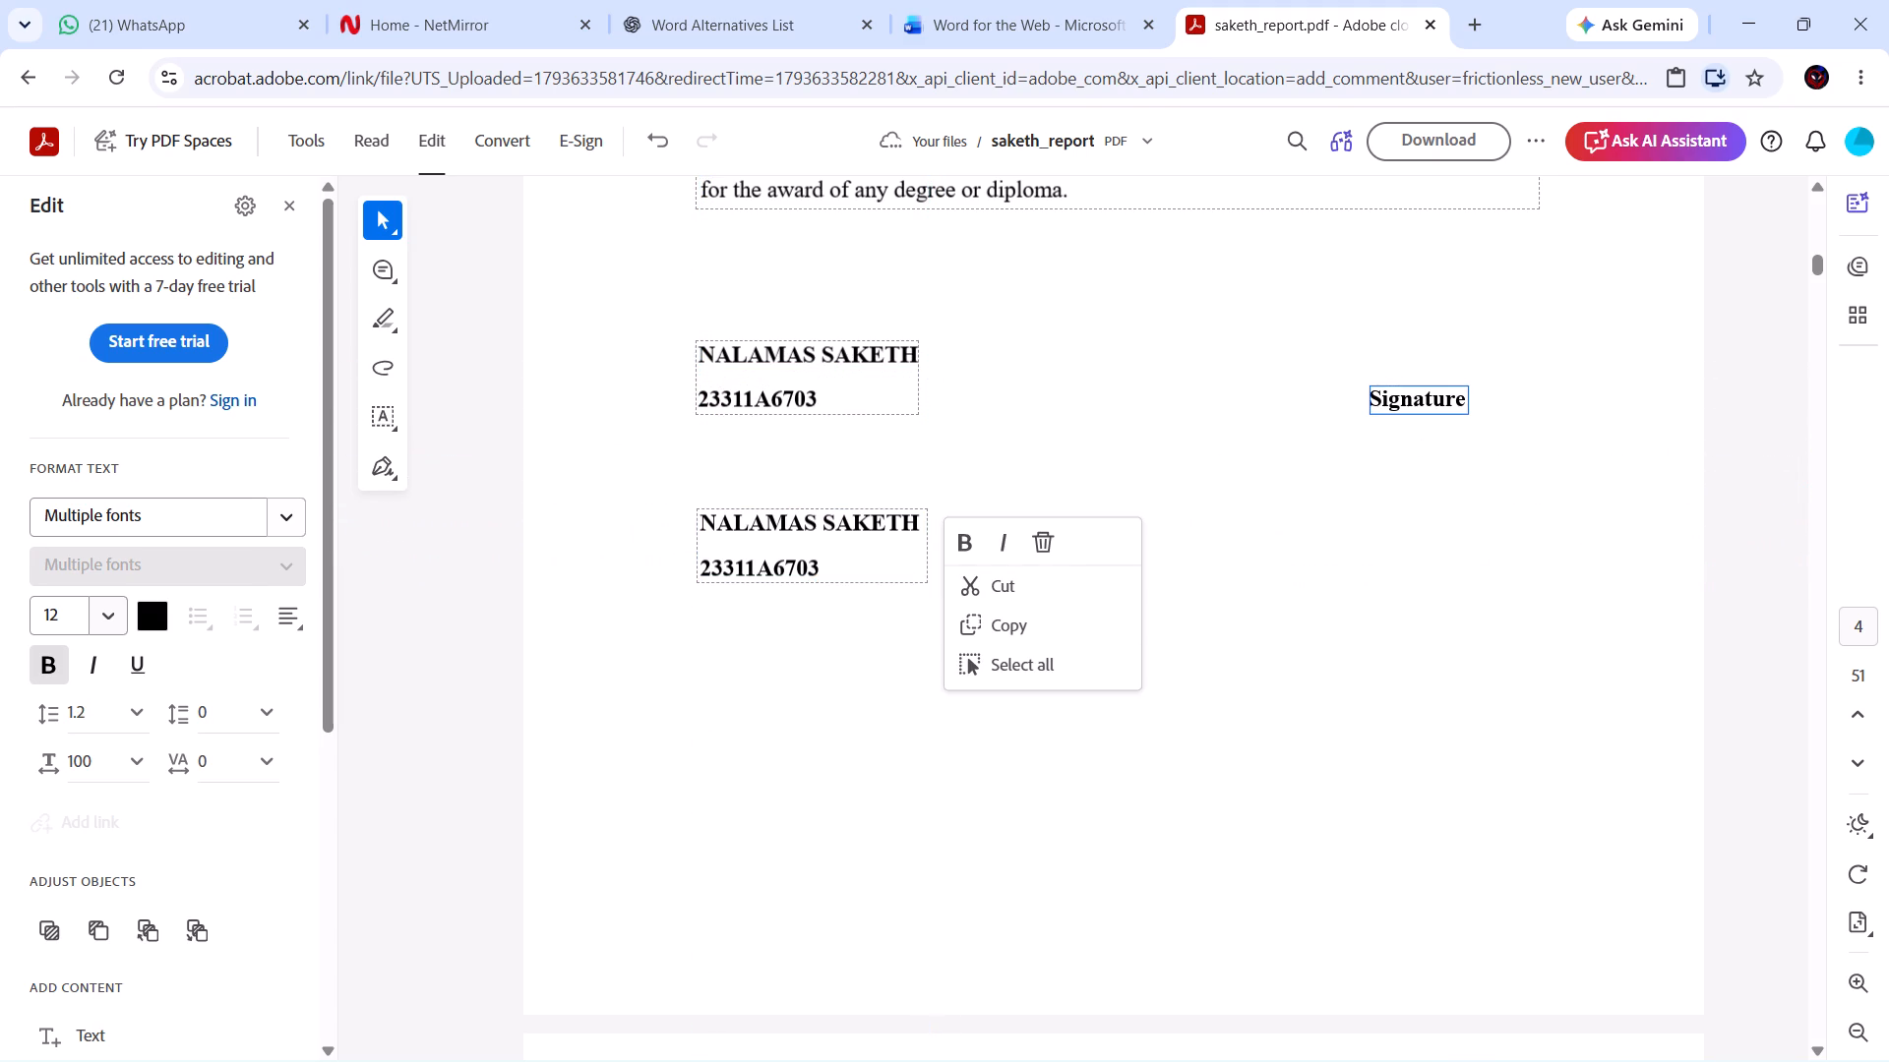
{"action": "key", "text": "ctrl+c"}
{"action": "left_click", "coordinate": [1391, 546]}
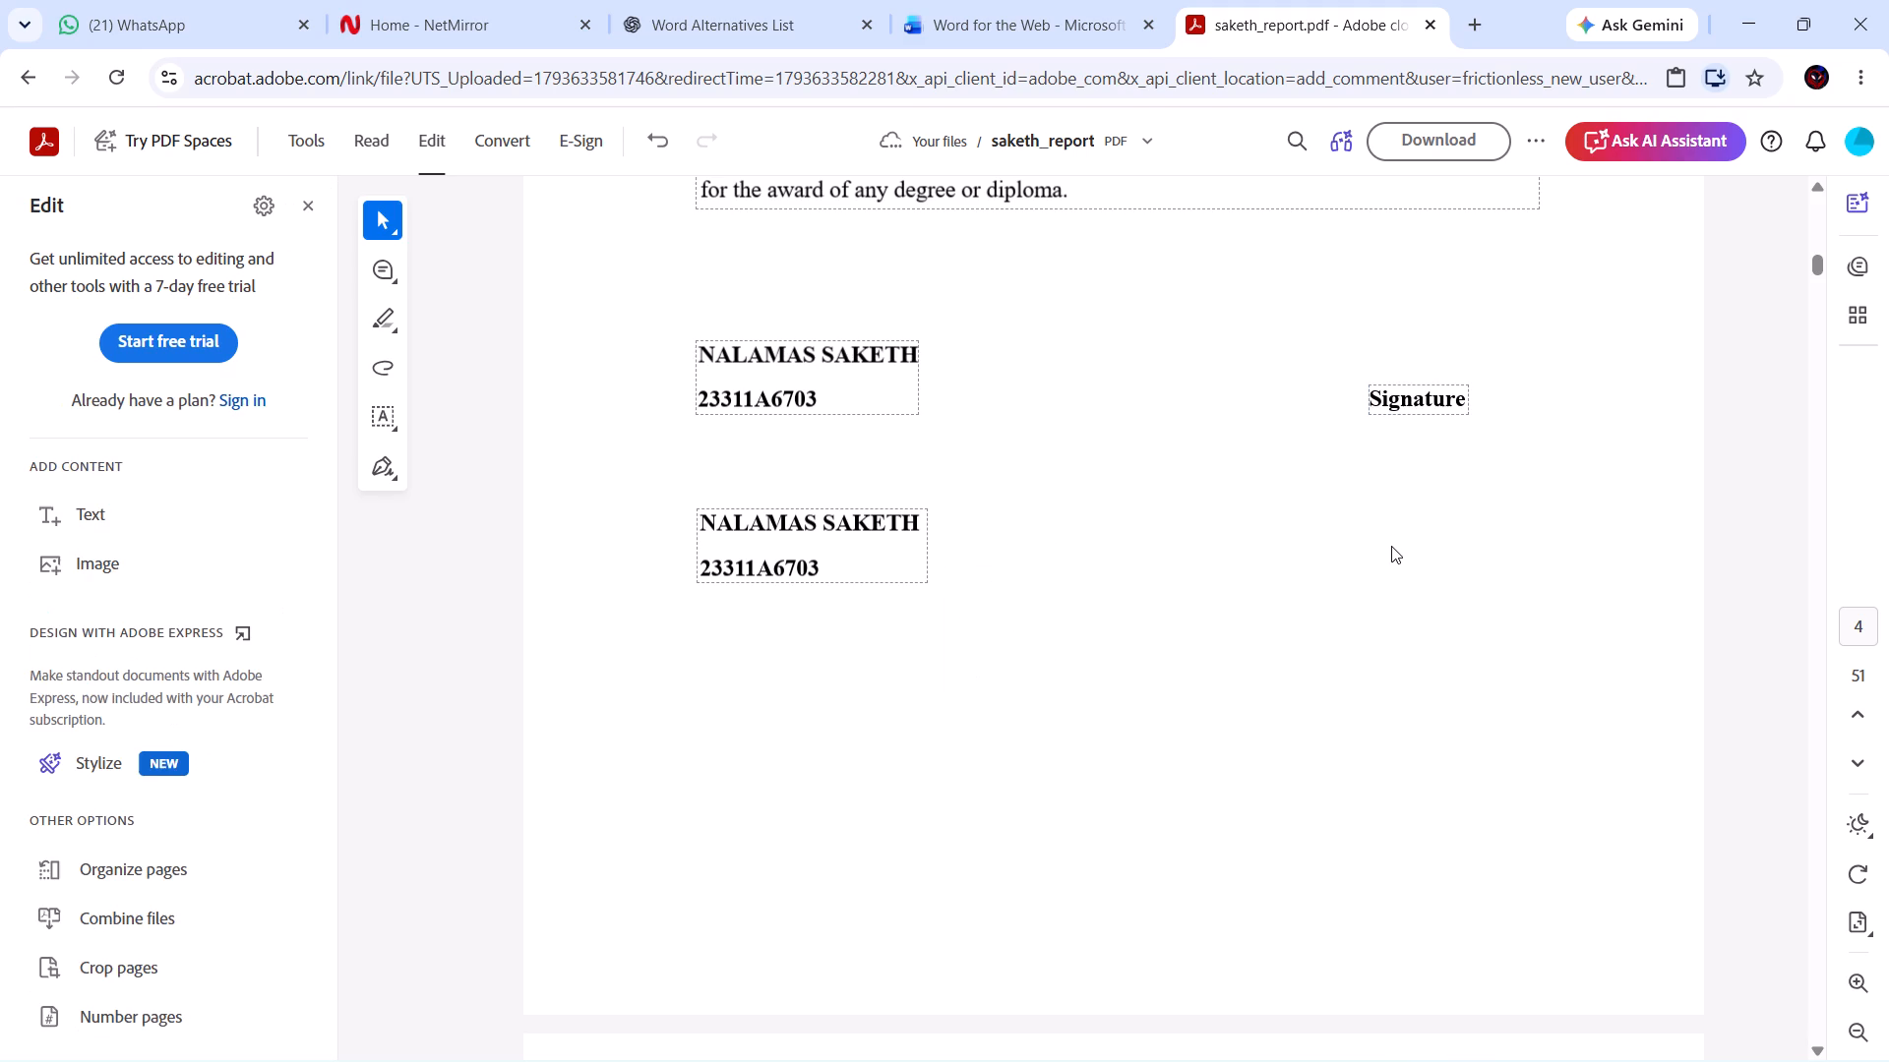
{"action": "key", "text": "ctrl+v"}
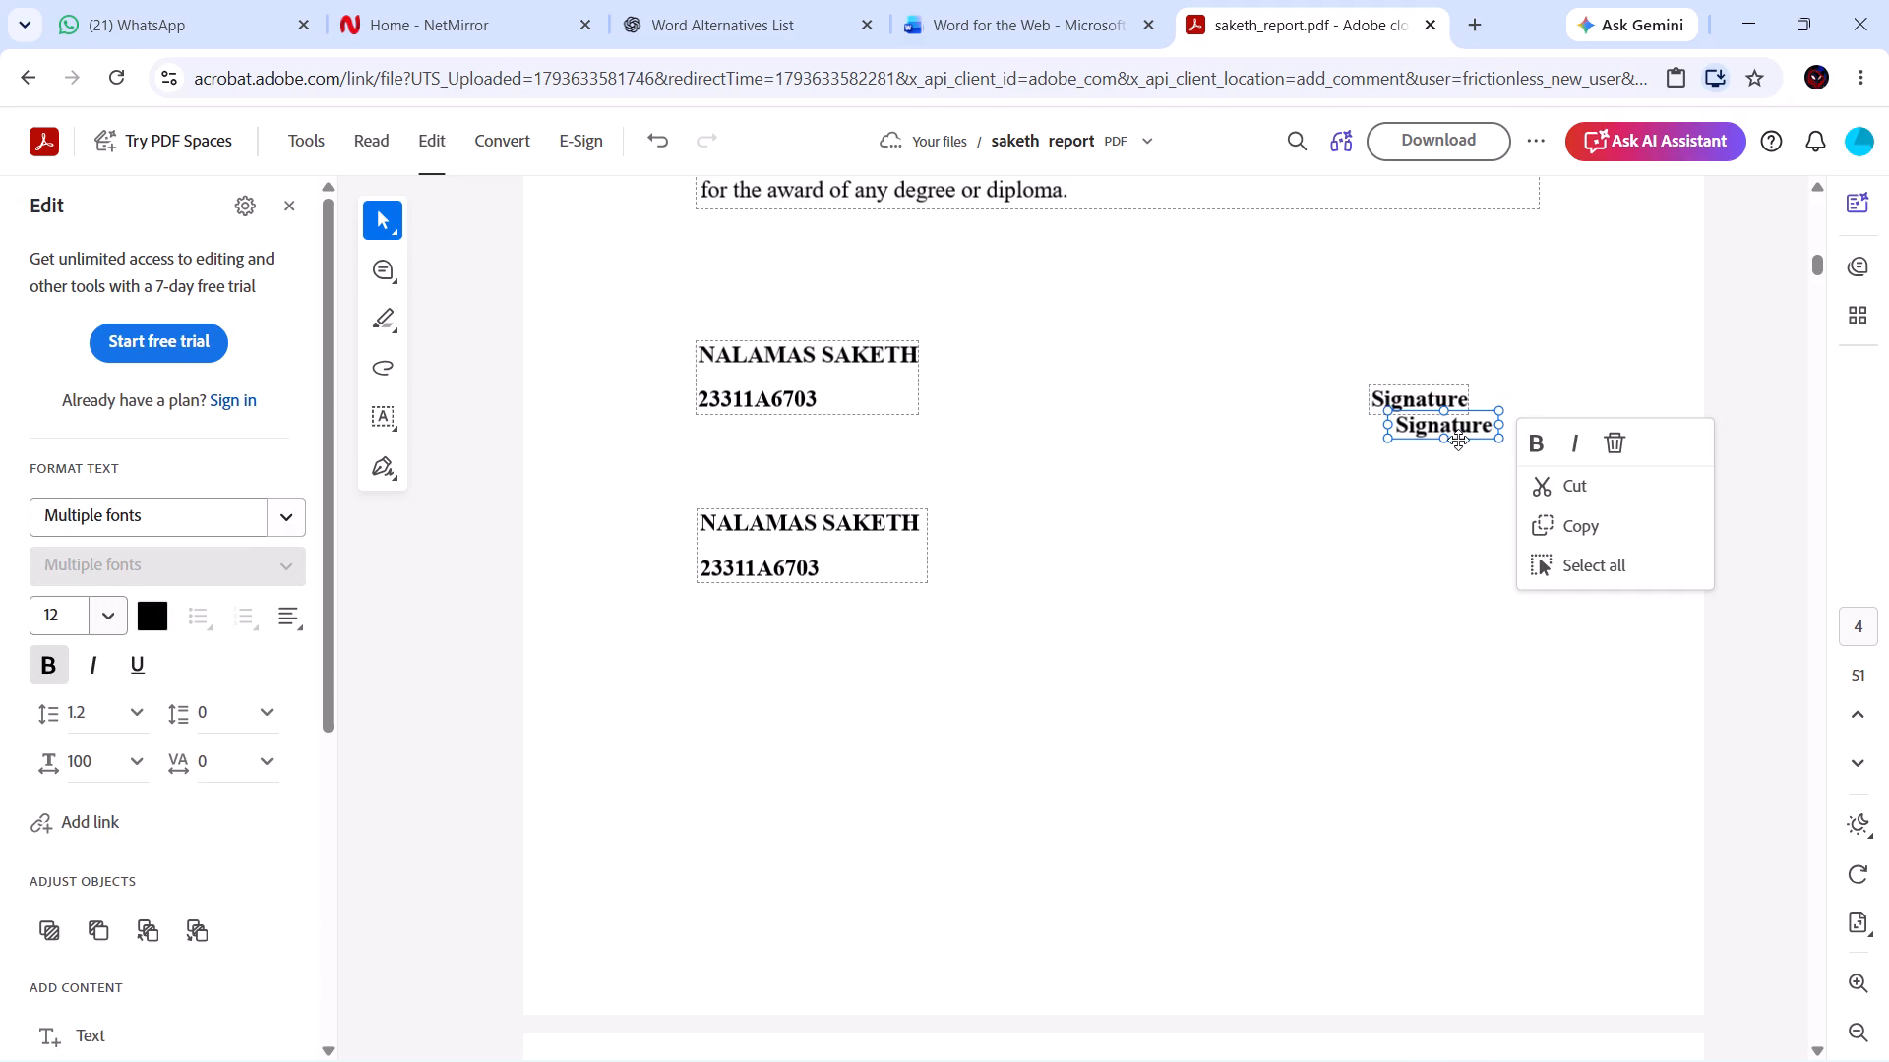
{"action": "left_click_drag", "start_coordinate": [1456, 437], "coordinate": [1450, 515]}
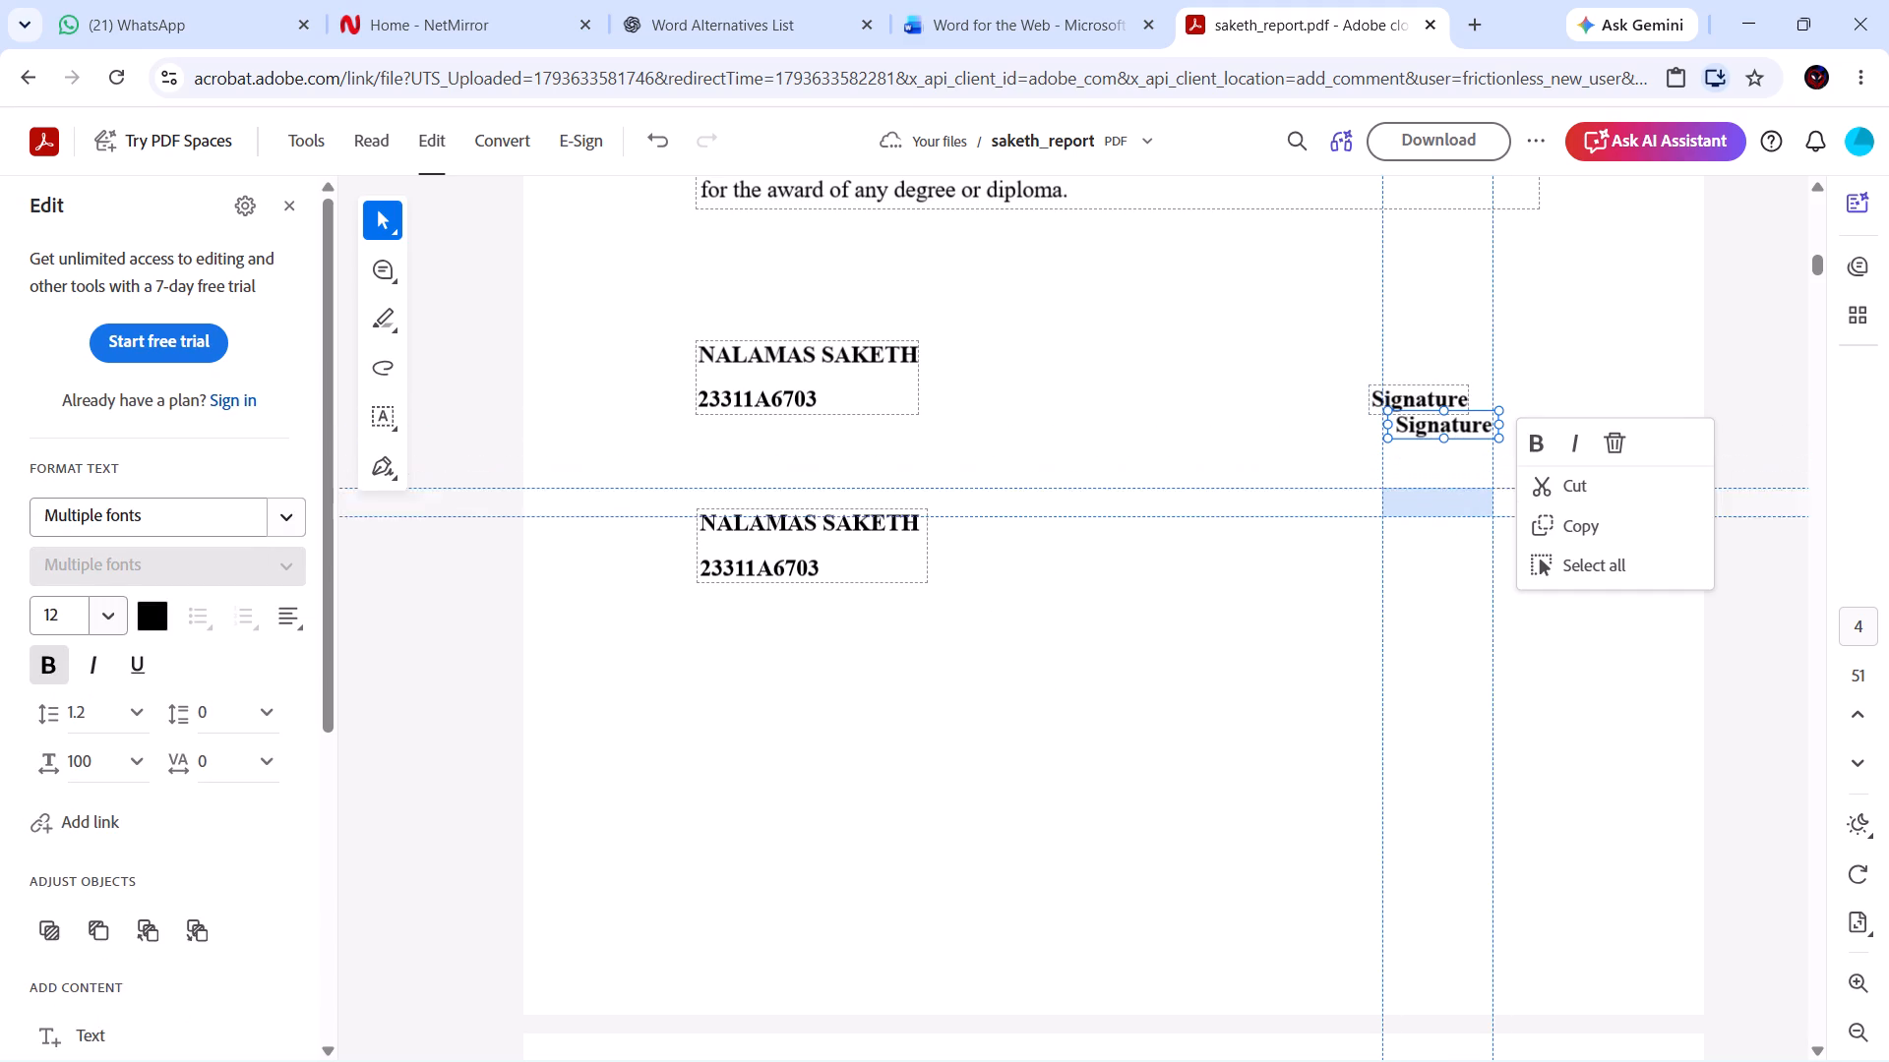
{"action": "left_click_drag", "start_coordinate": [1450, 515], "coordinate": [1430, 566]}
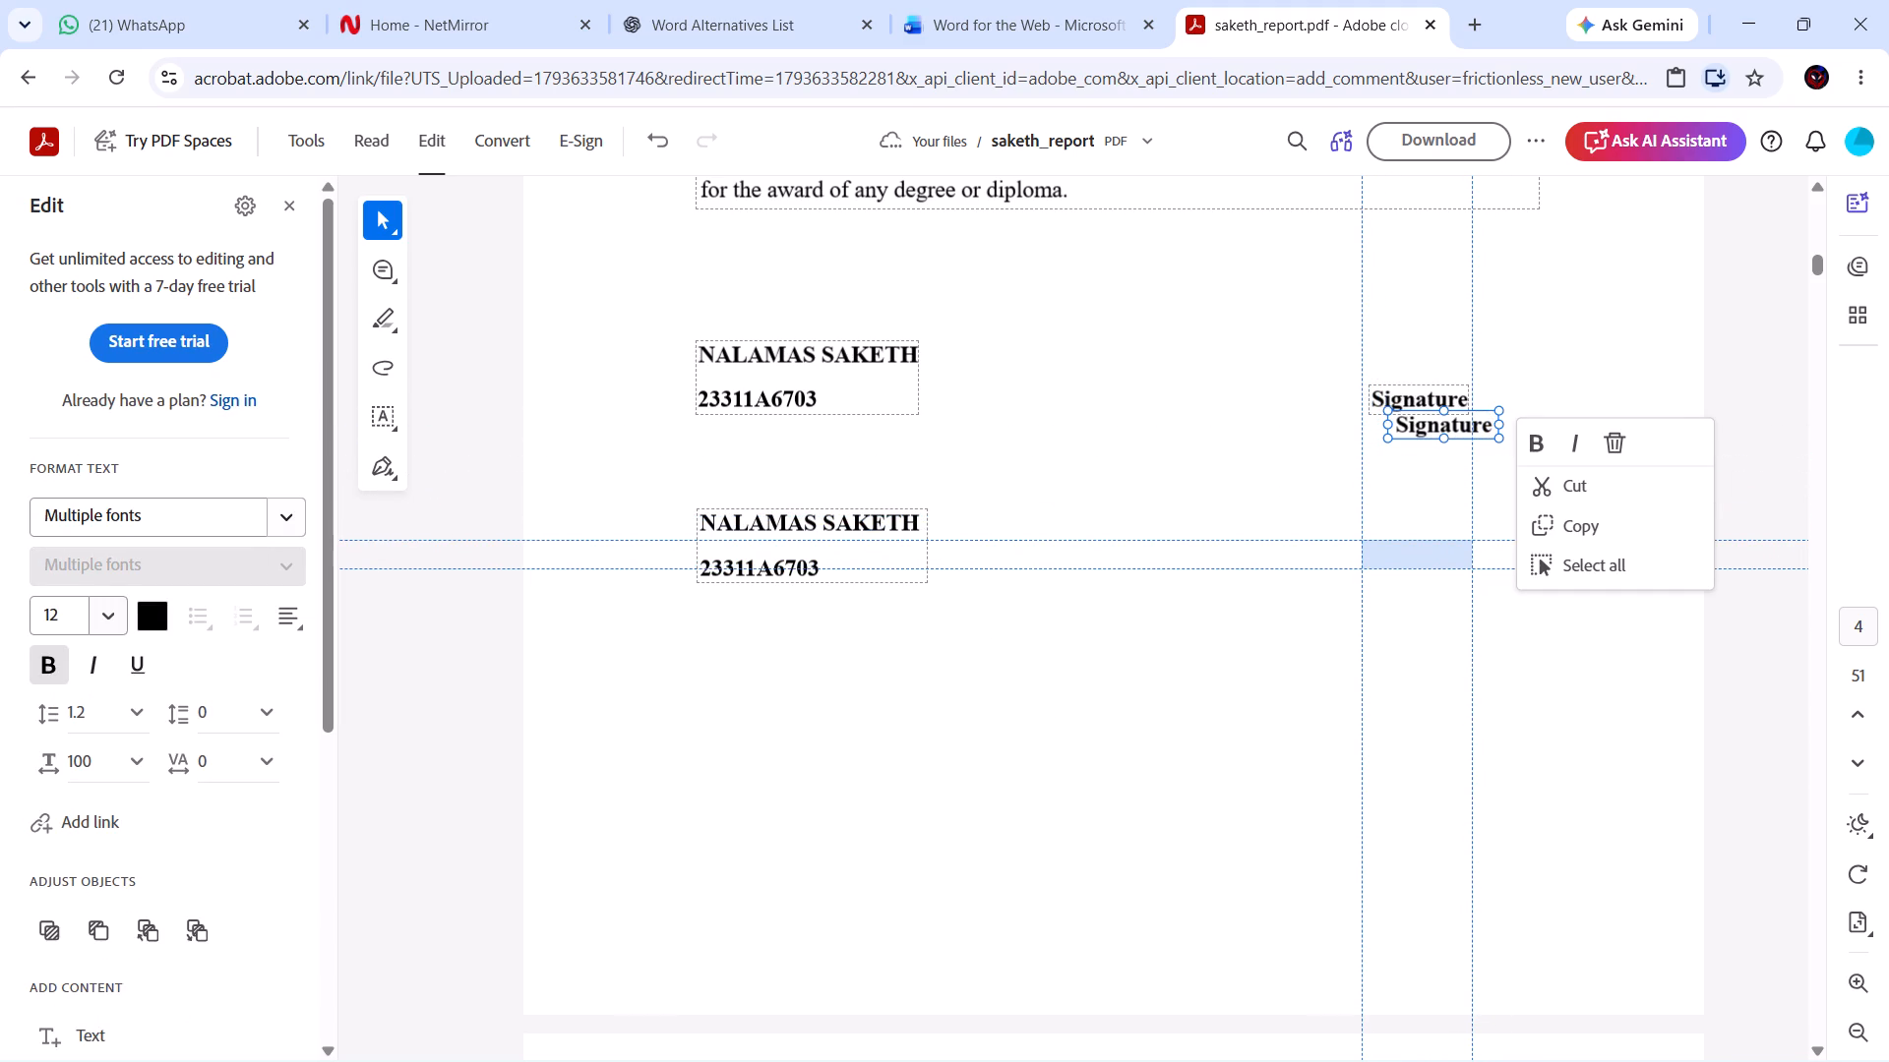
{"action": "left_click_drag", "start_coordinate": [1430, 566], "coordinate": [1430, 580]}
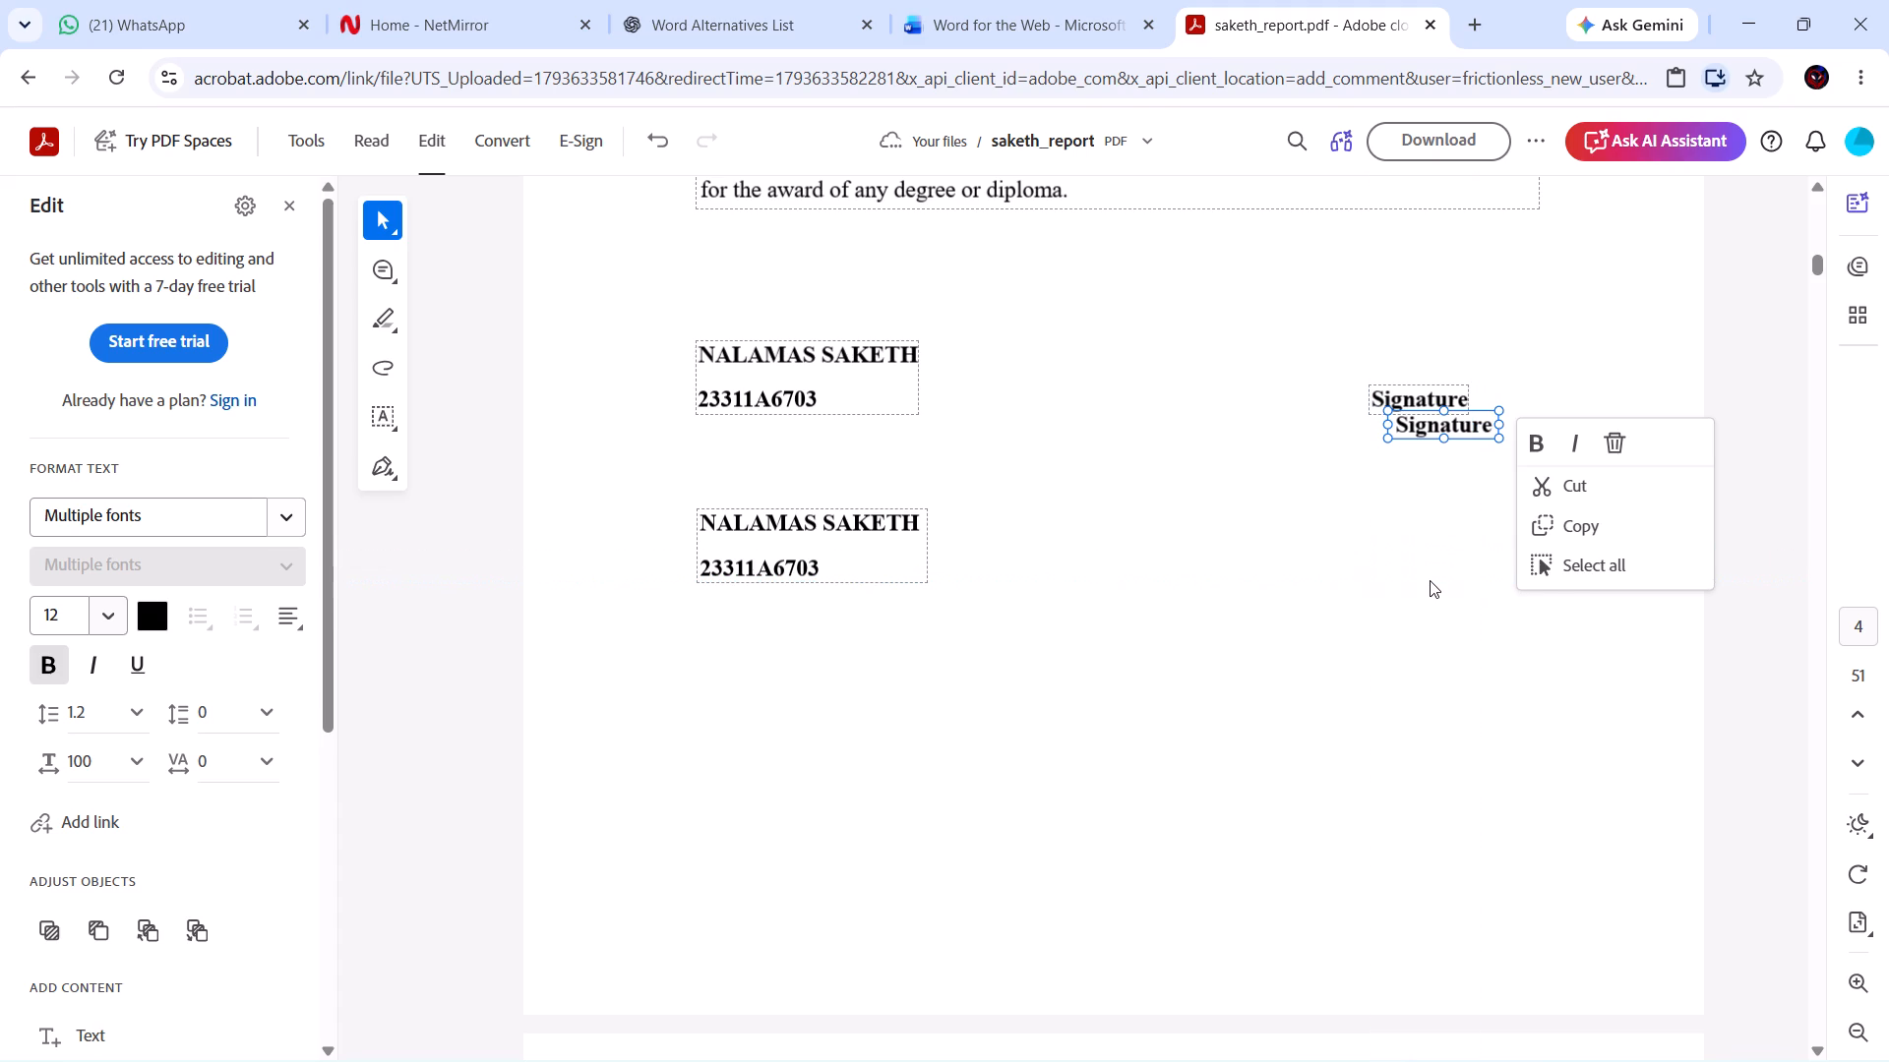
{"action": "left_click", "coordinate": [1404, 581]}
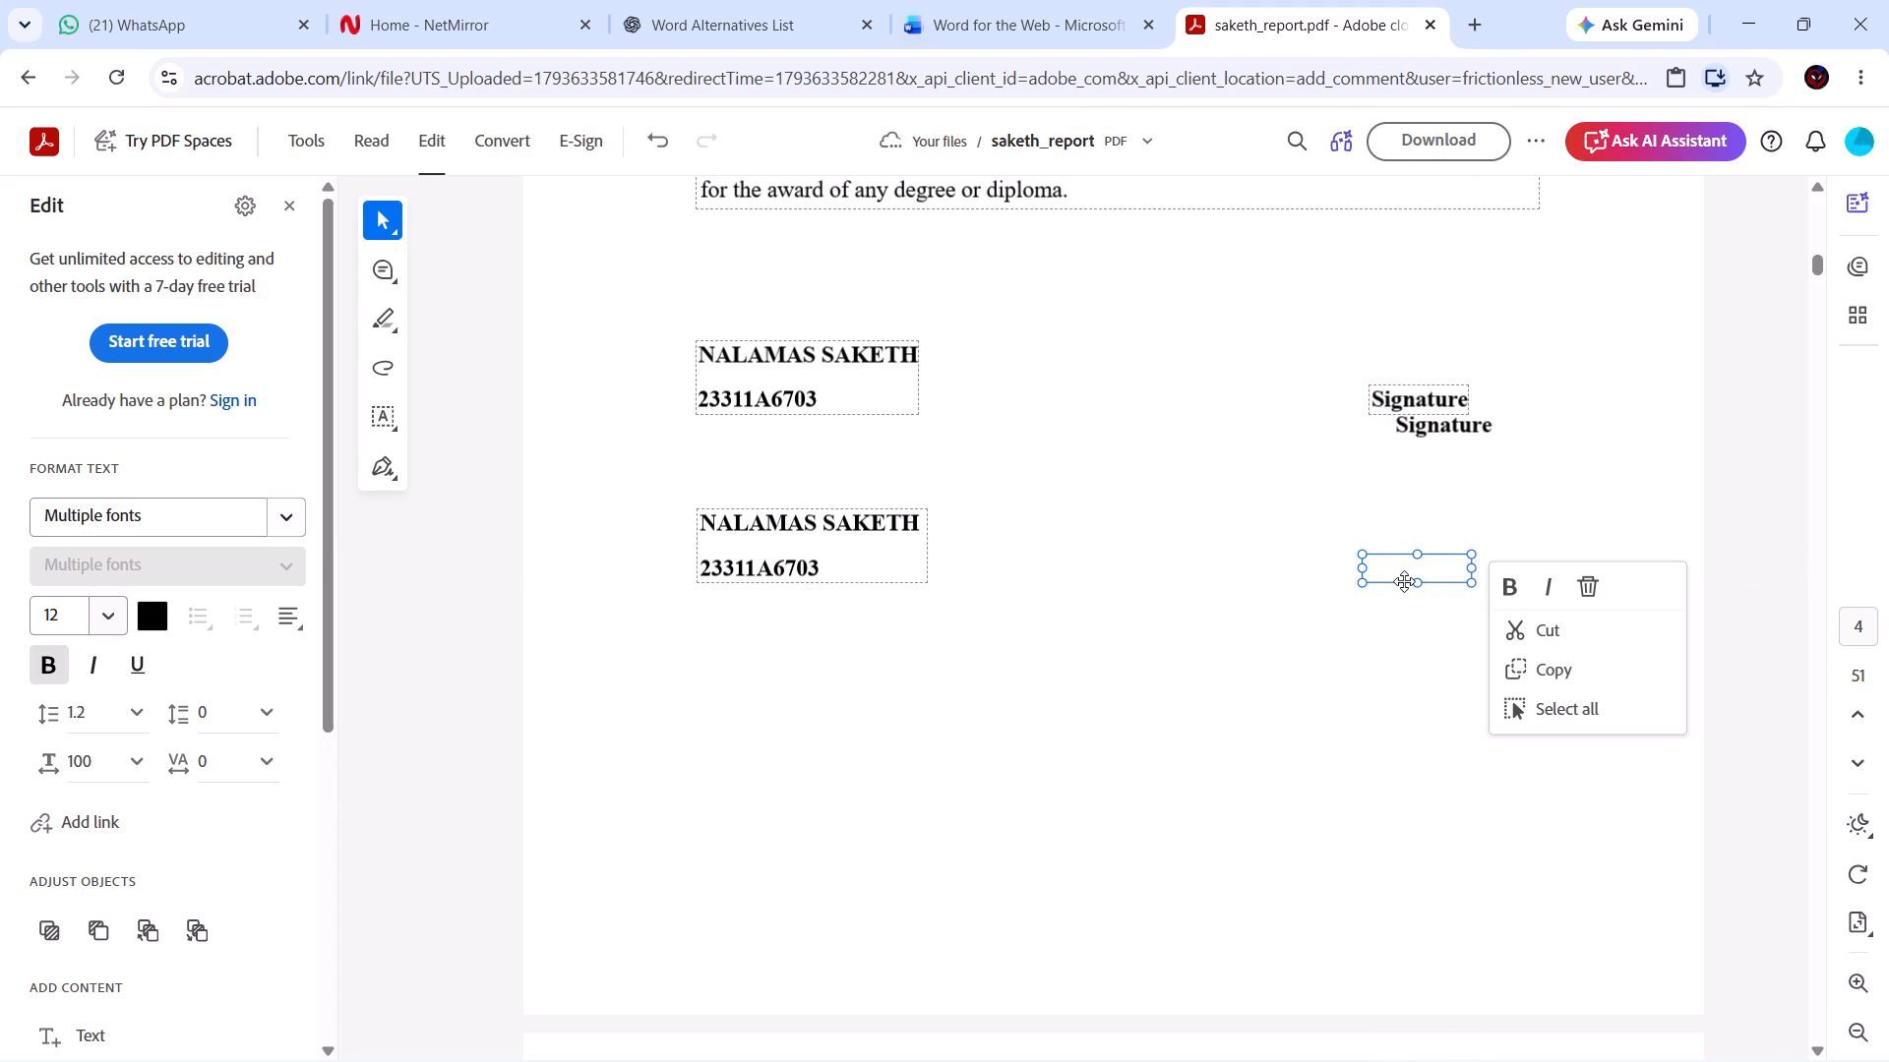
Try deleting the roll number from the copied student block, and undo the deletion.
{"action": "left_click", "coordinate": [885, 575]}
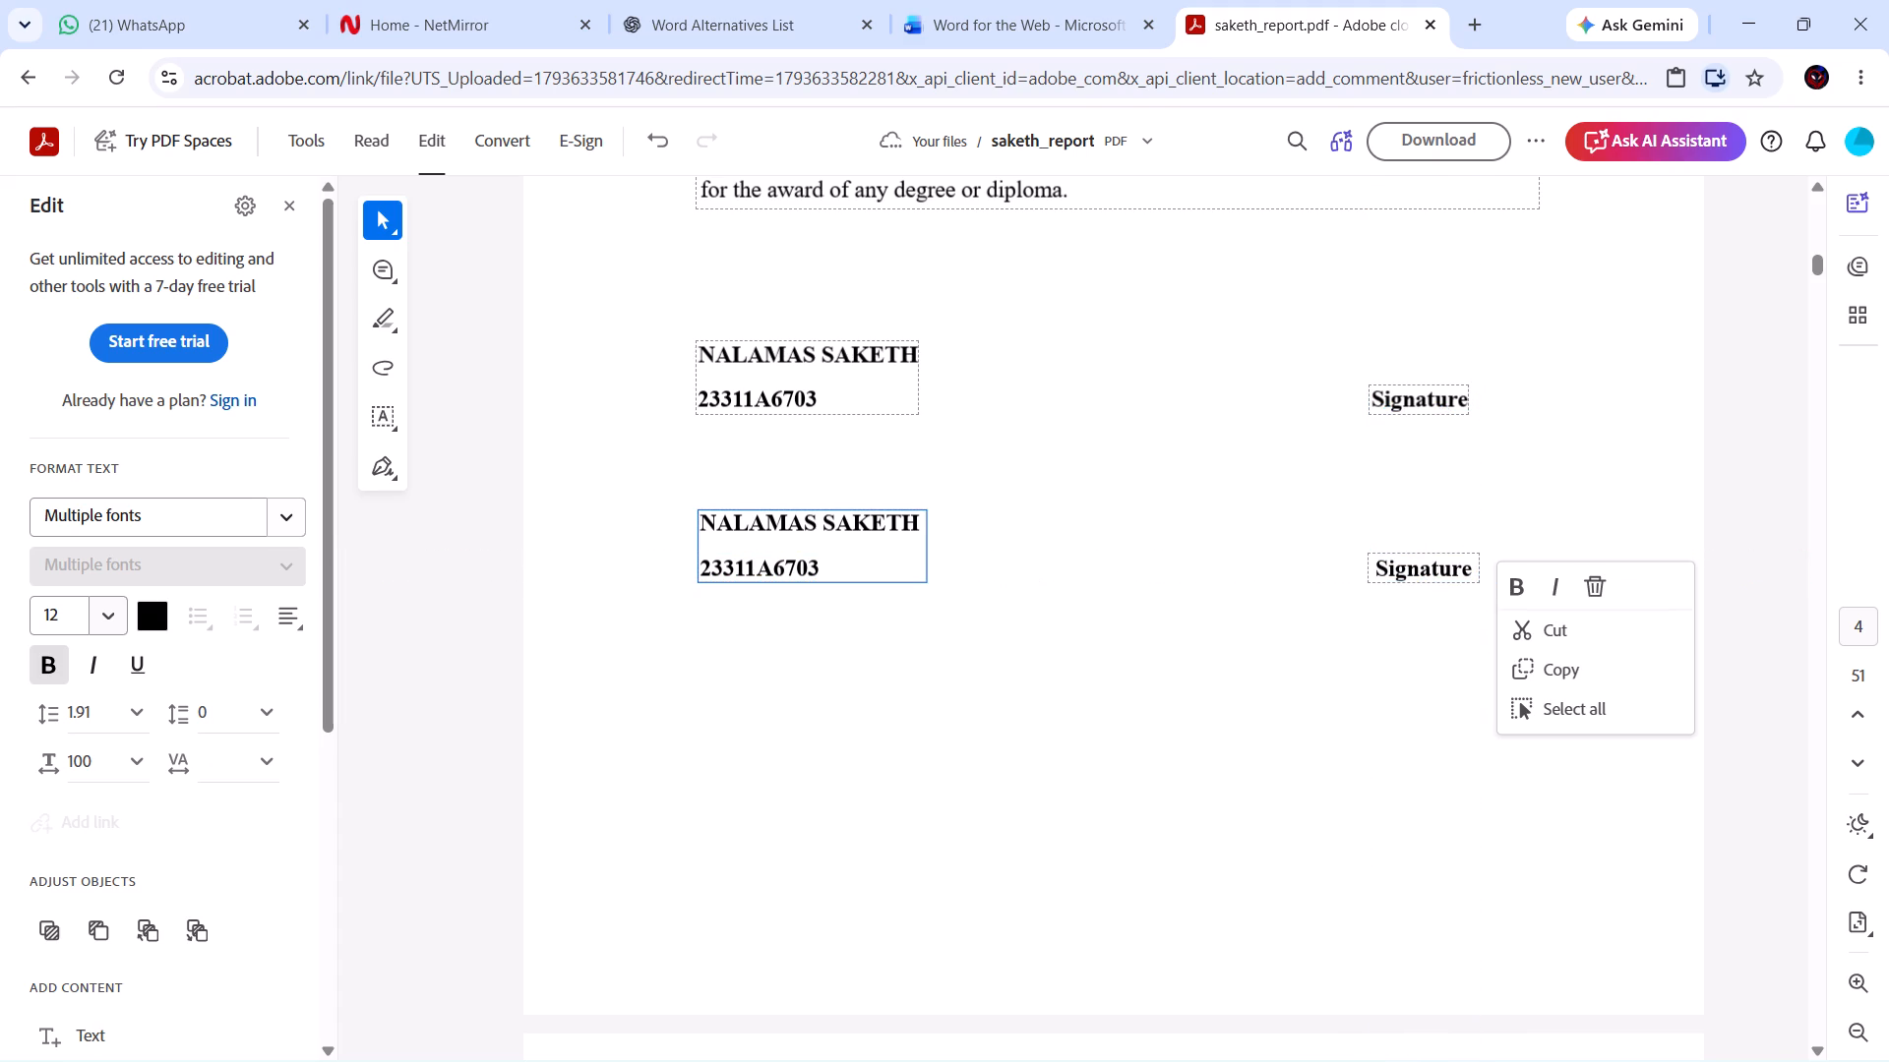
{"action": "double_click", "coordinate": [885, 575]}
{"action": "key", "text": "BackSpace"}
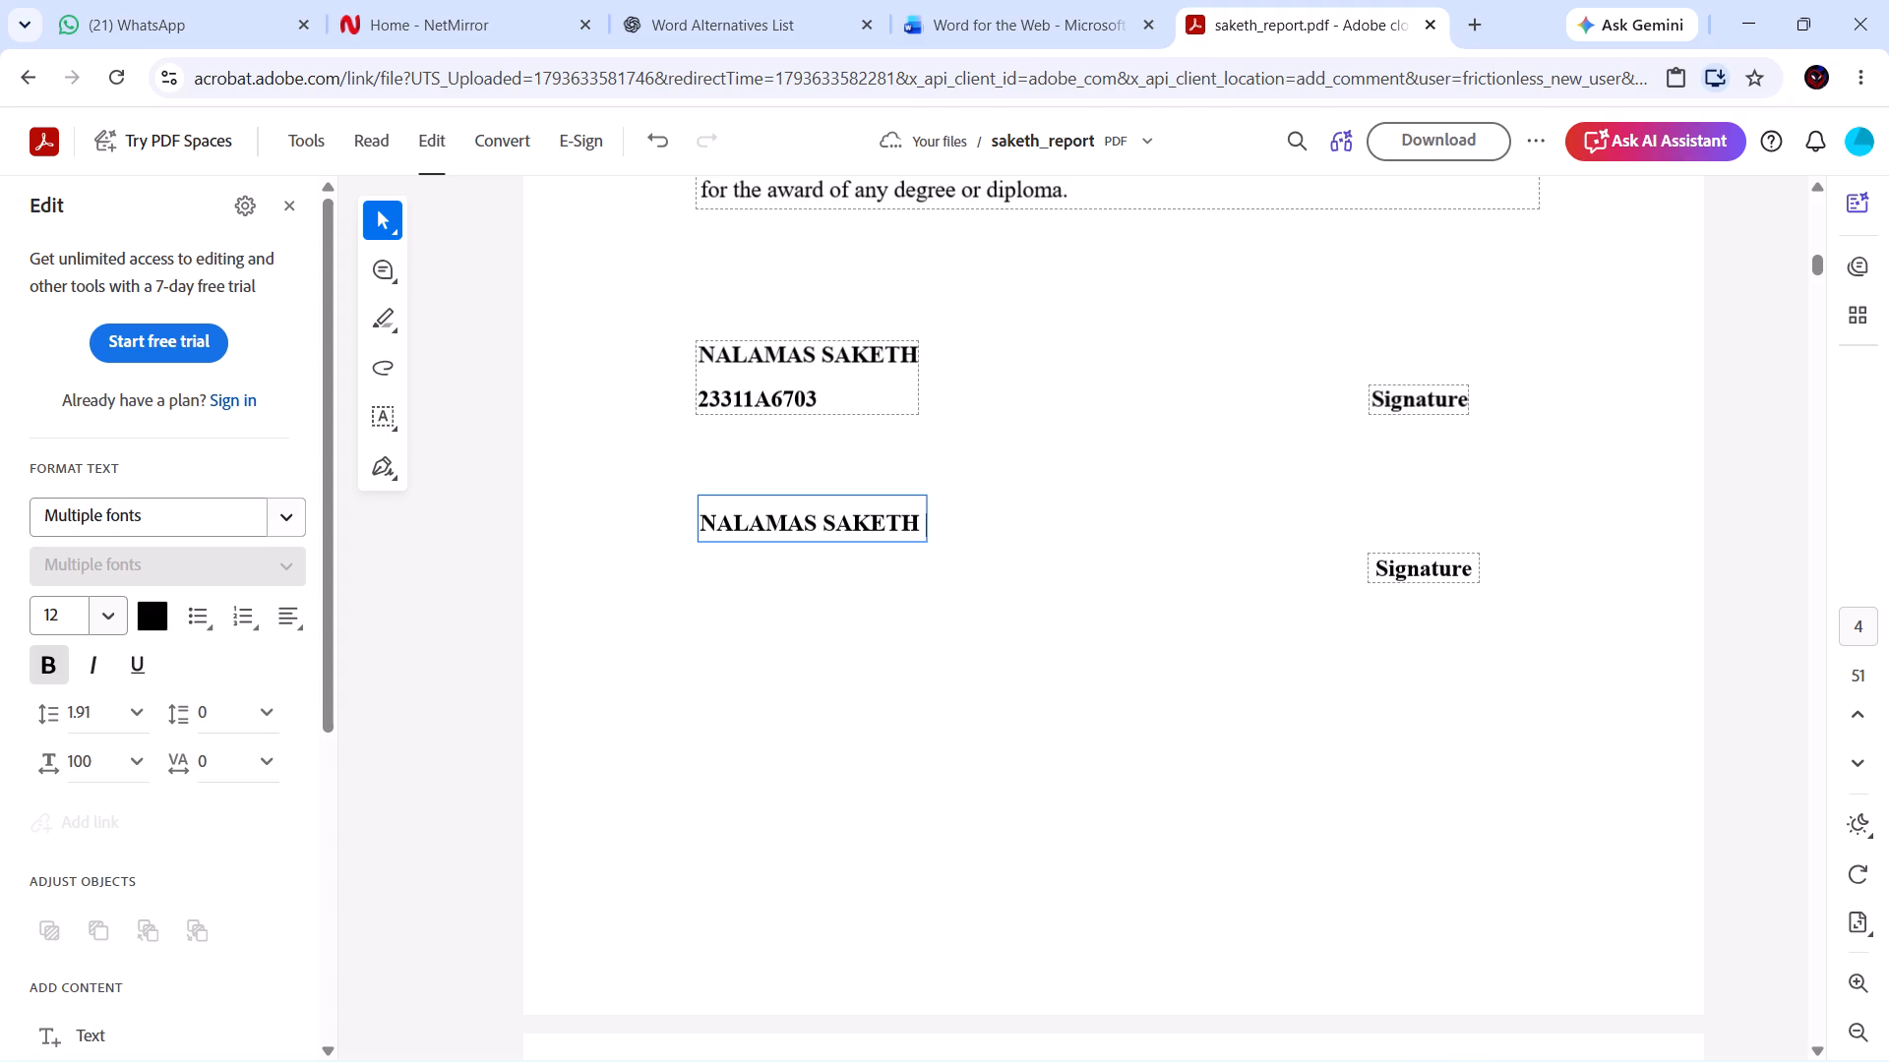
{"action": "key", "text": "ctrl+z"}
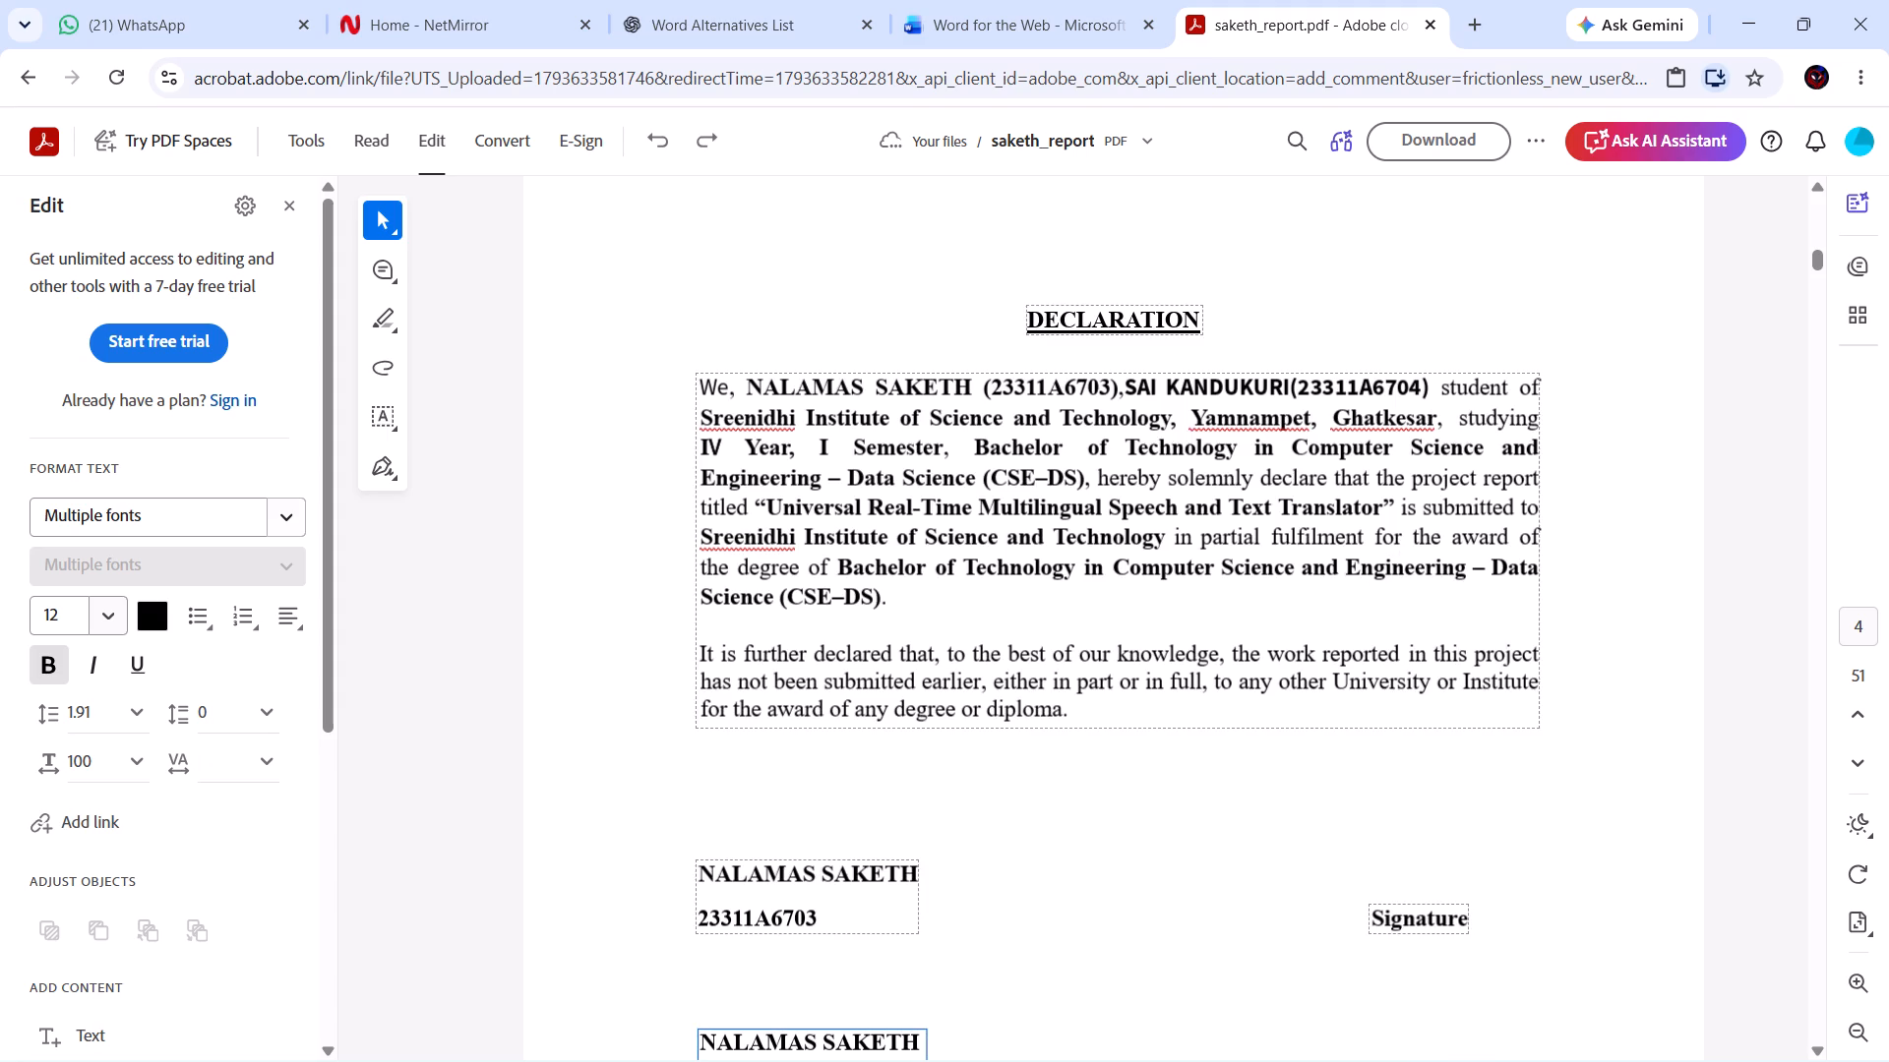
Change the last digit of the roll number in the copied student block on the declaration page to 4.
{"action": "scroll", "coordinate": [885, 575], "scroll_direction": "down", "scroll_amount": 4}
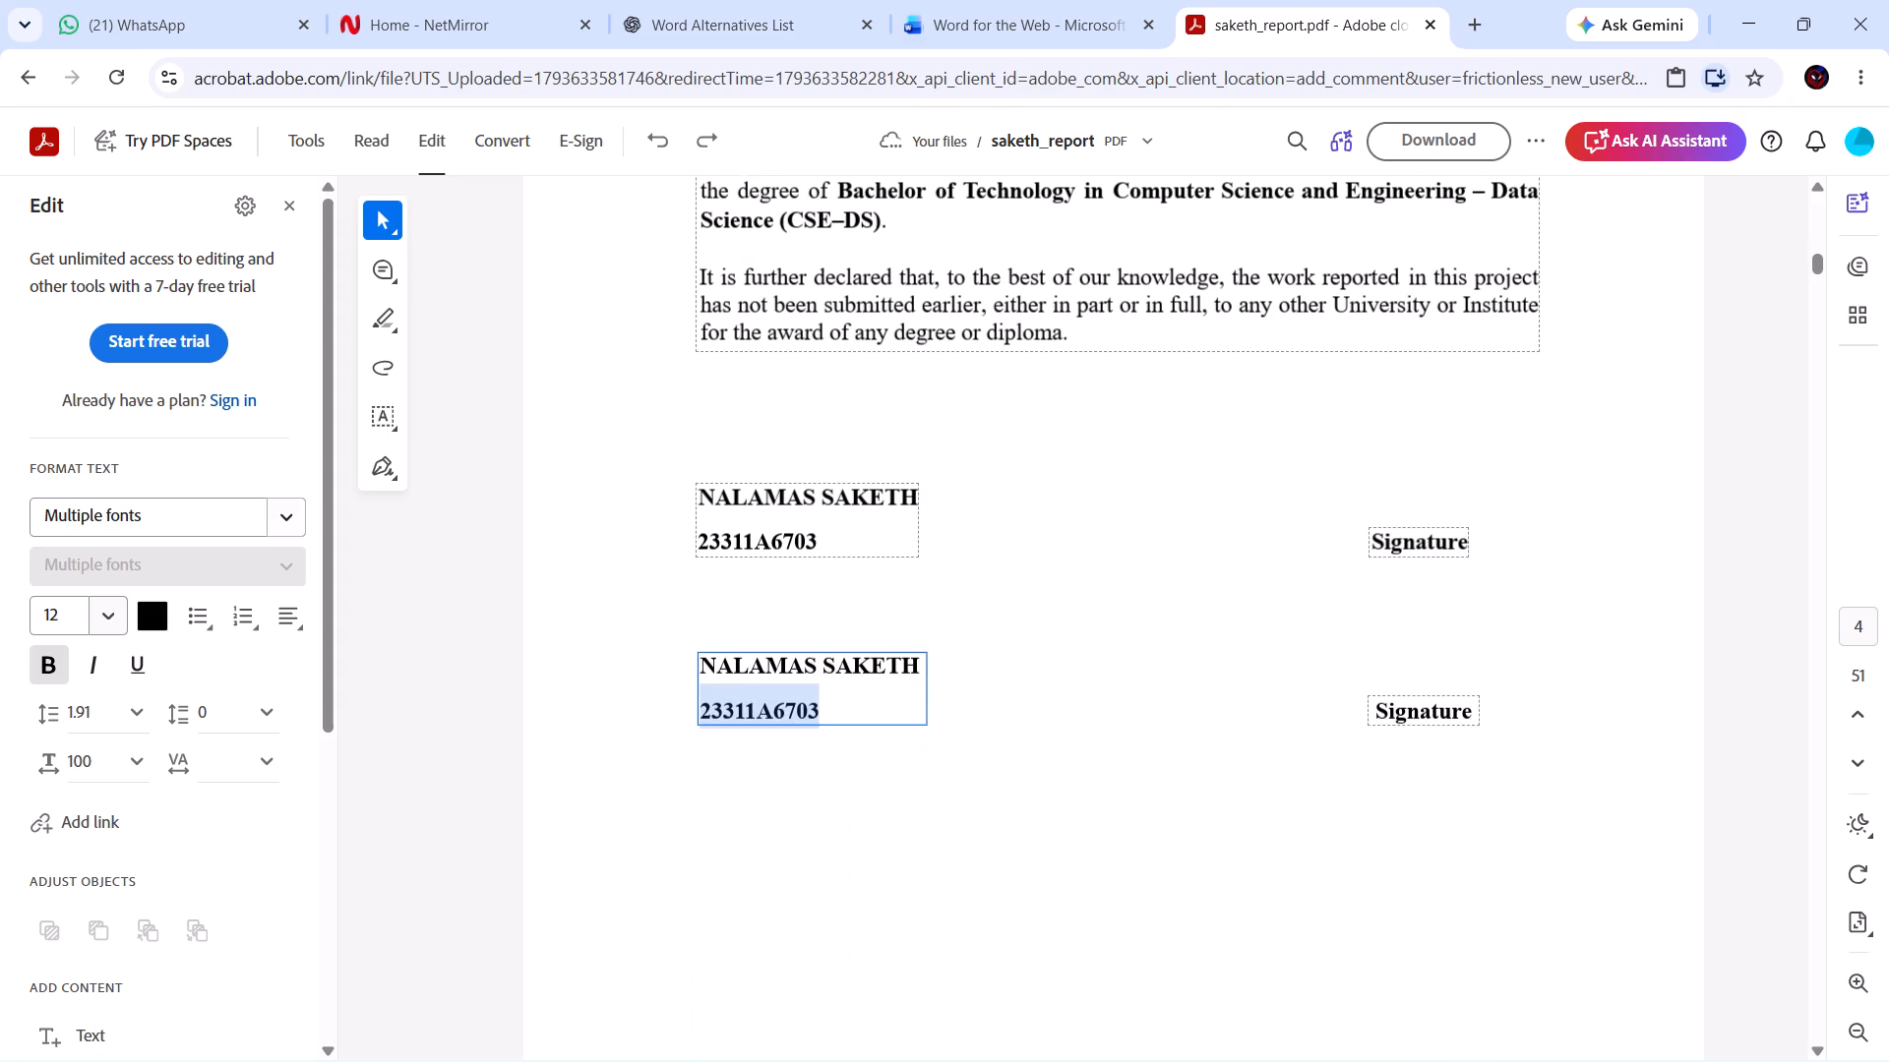
{"action": "left_click", "coordinate": [821, 693]}
{"action": "key", "text": "BackSpace"}
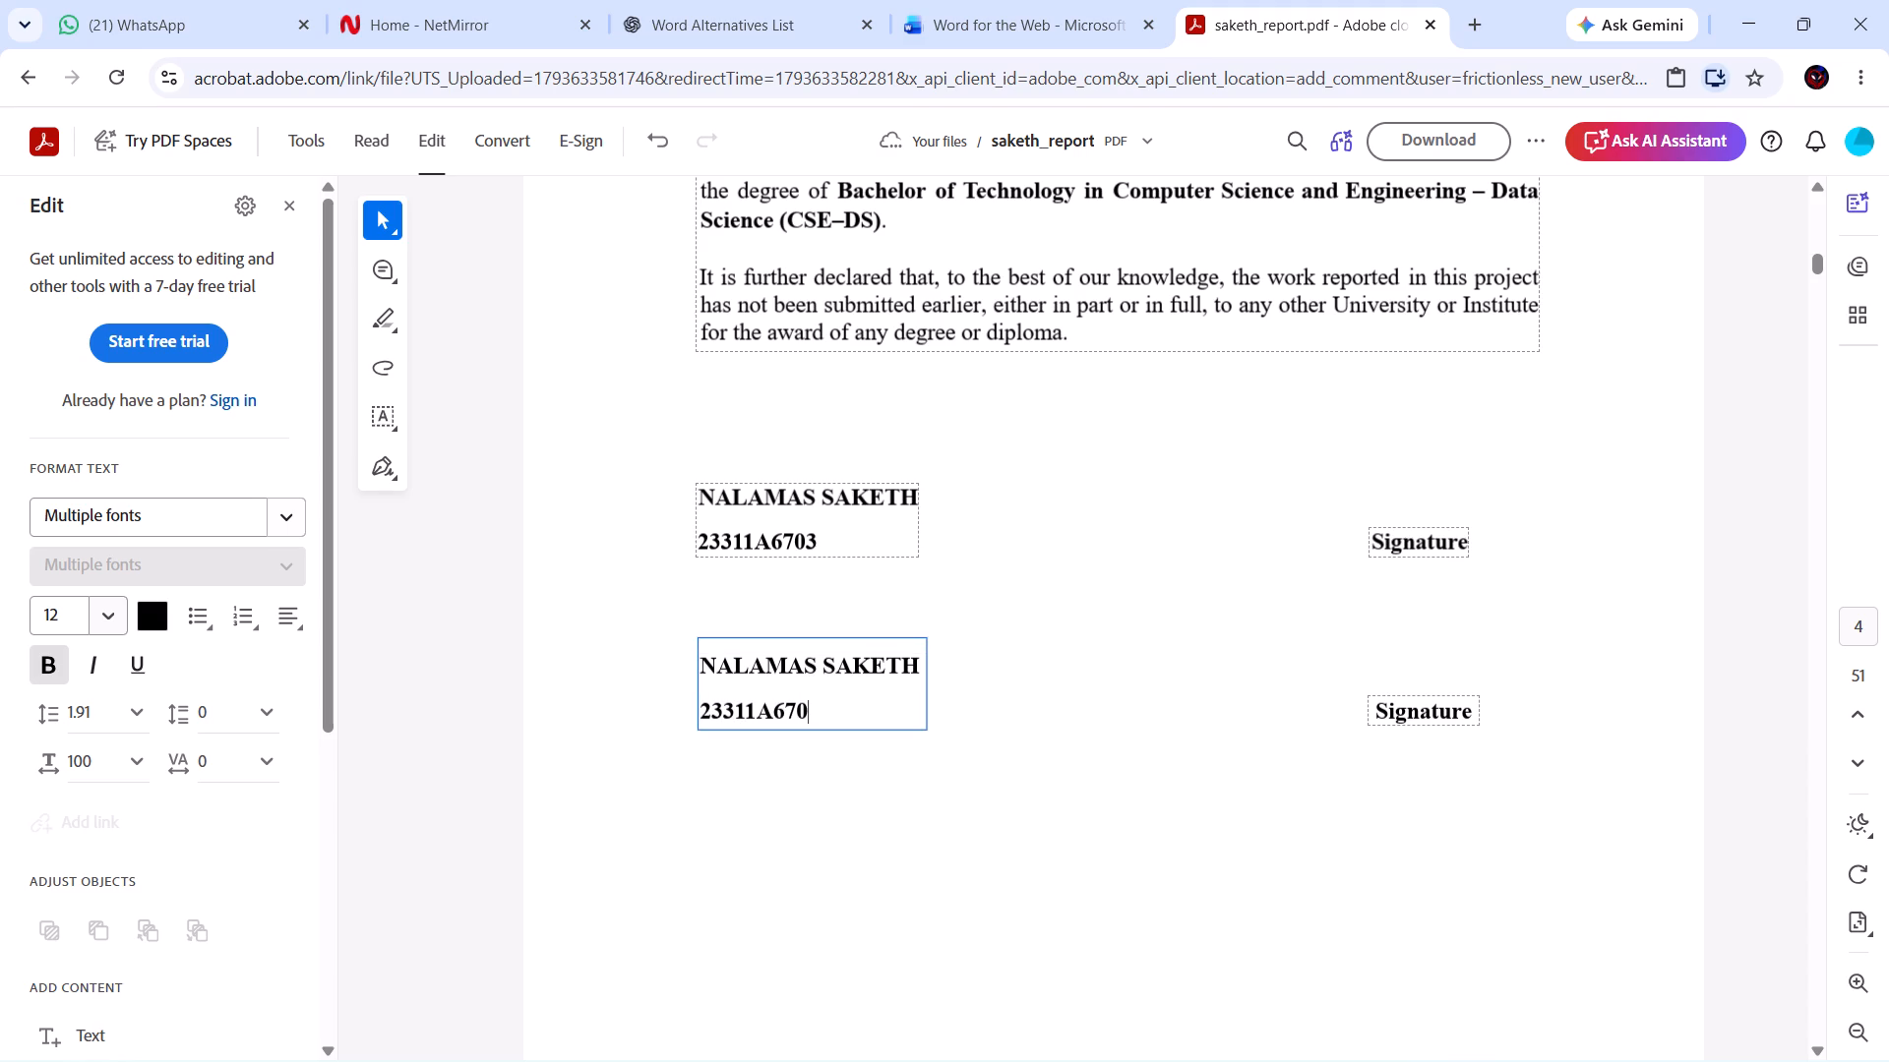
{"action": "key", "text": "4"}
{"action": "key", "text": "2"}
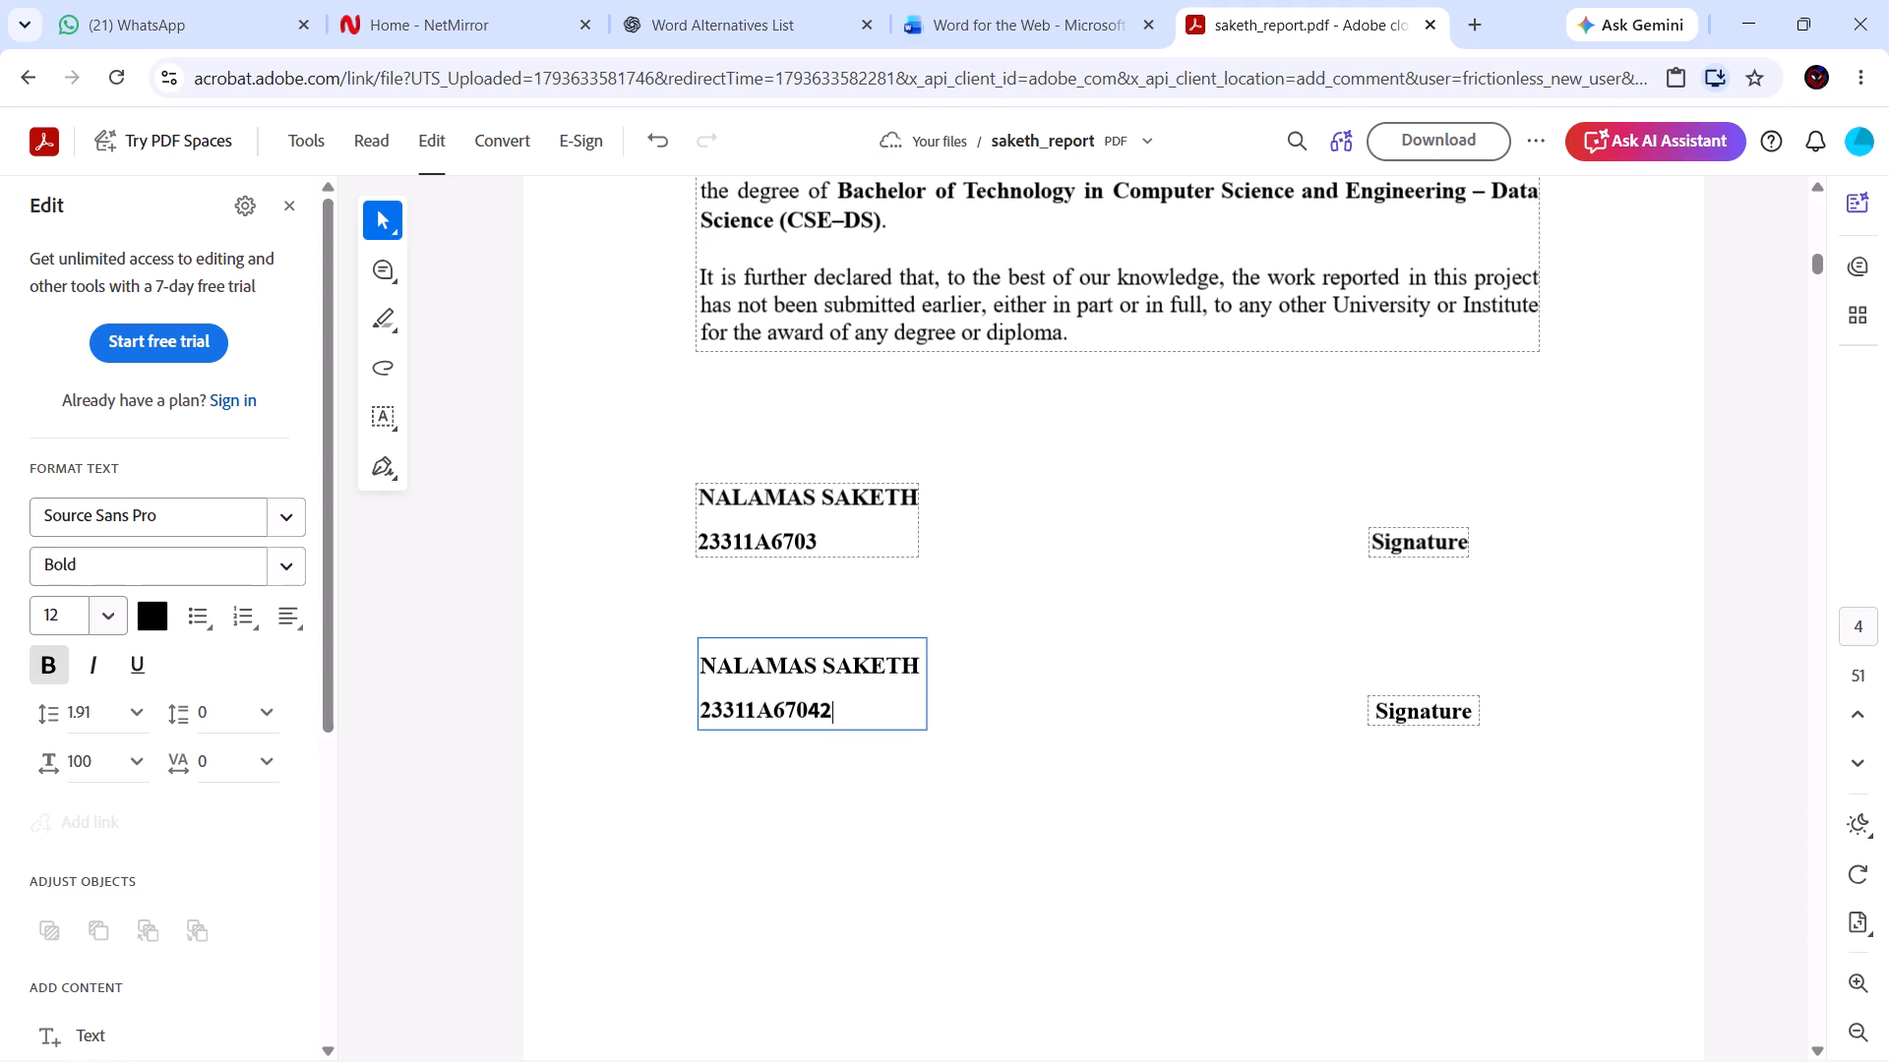
{"action": "key", "text": "BackSpace"}
Replace the name in the copied student block with the second student's name in capitals, surname first.
{"action": "key", "text": "Up"}
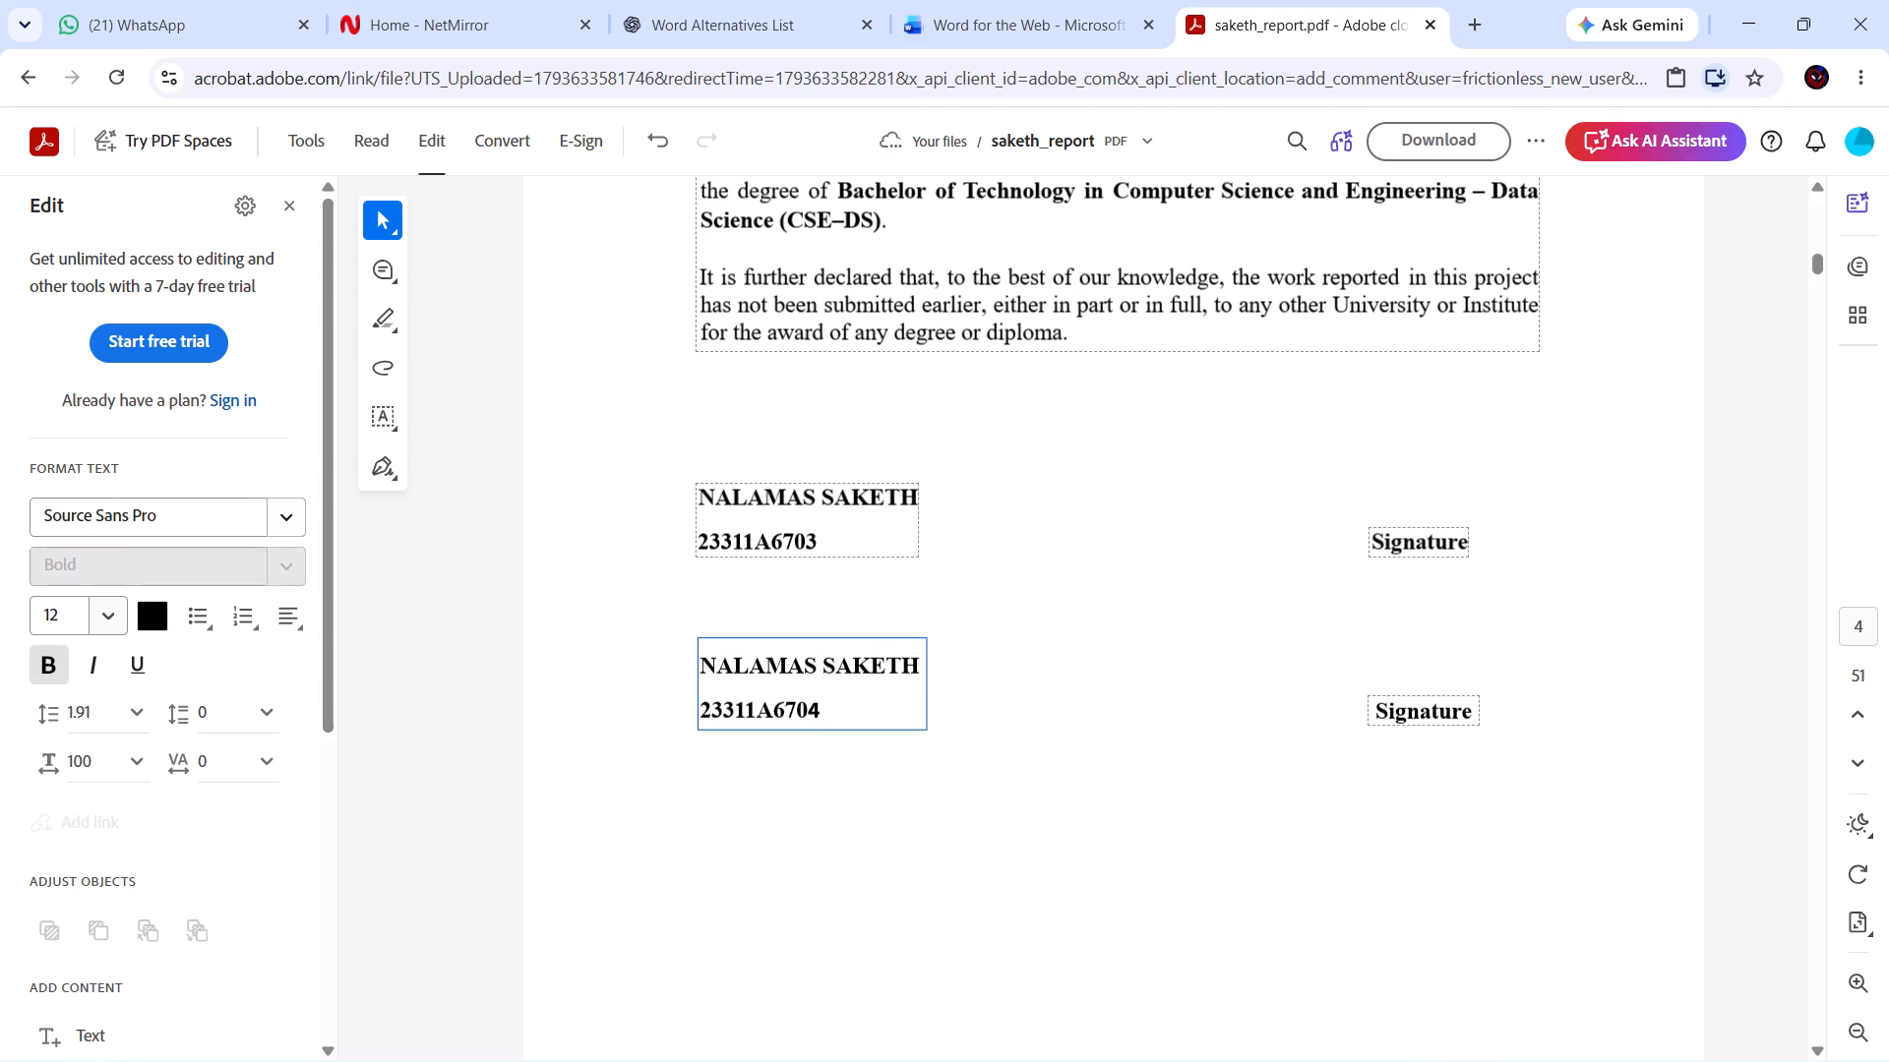
{"action": "key", "text": "Left"}
{"action": "key", "text": "BackSpace"}
{"action": "key", "text": "BackSpace"}
{"action": "key", "text": "BackSpace"}
{"action": "key", "text": "BackSpace"}
{"action": "key", "text": "BackSpace"}
{"action": "key", "text": "BackSpace"}
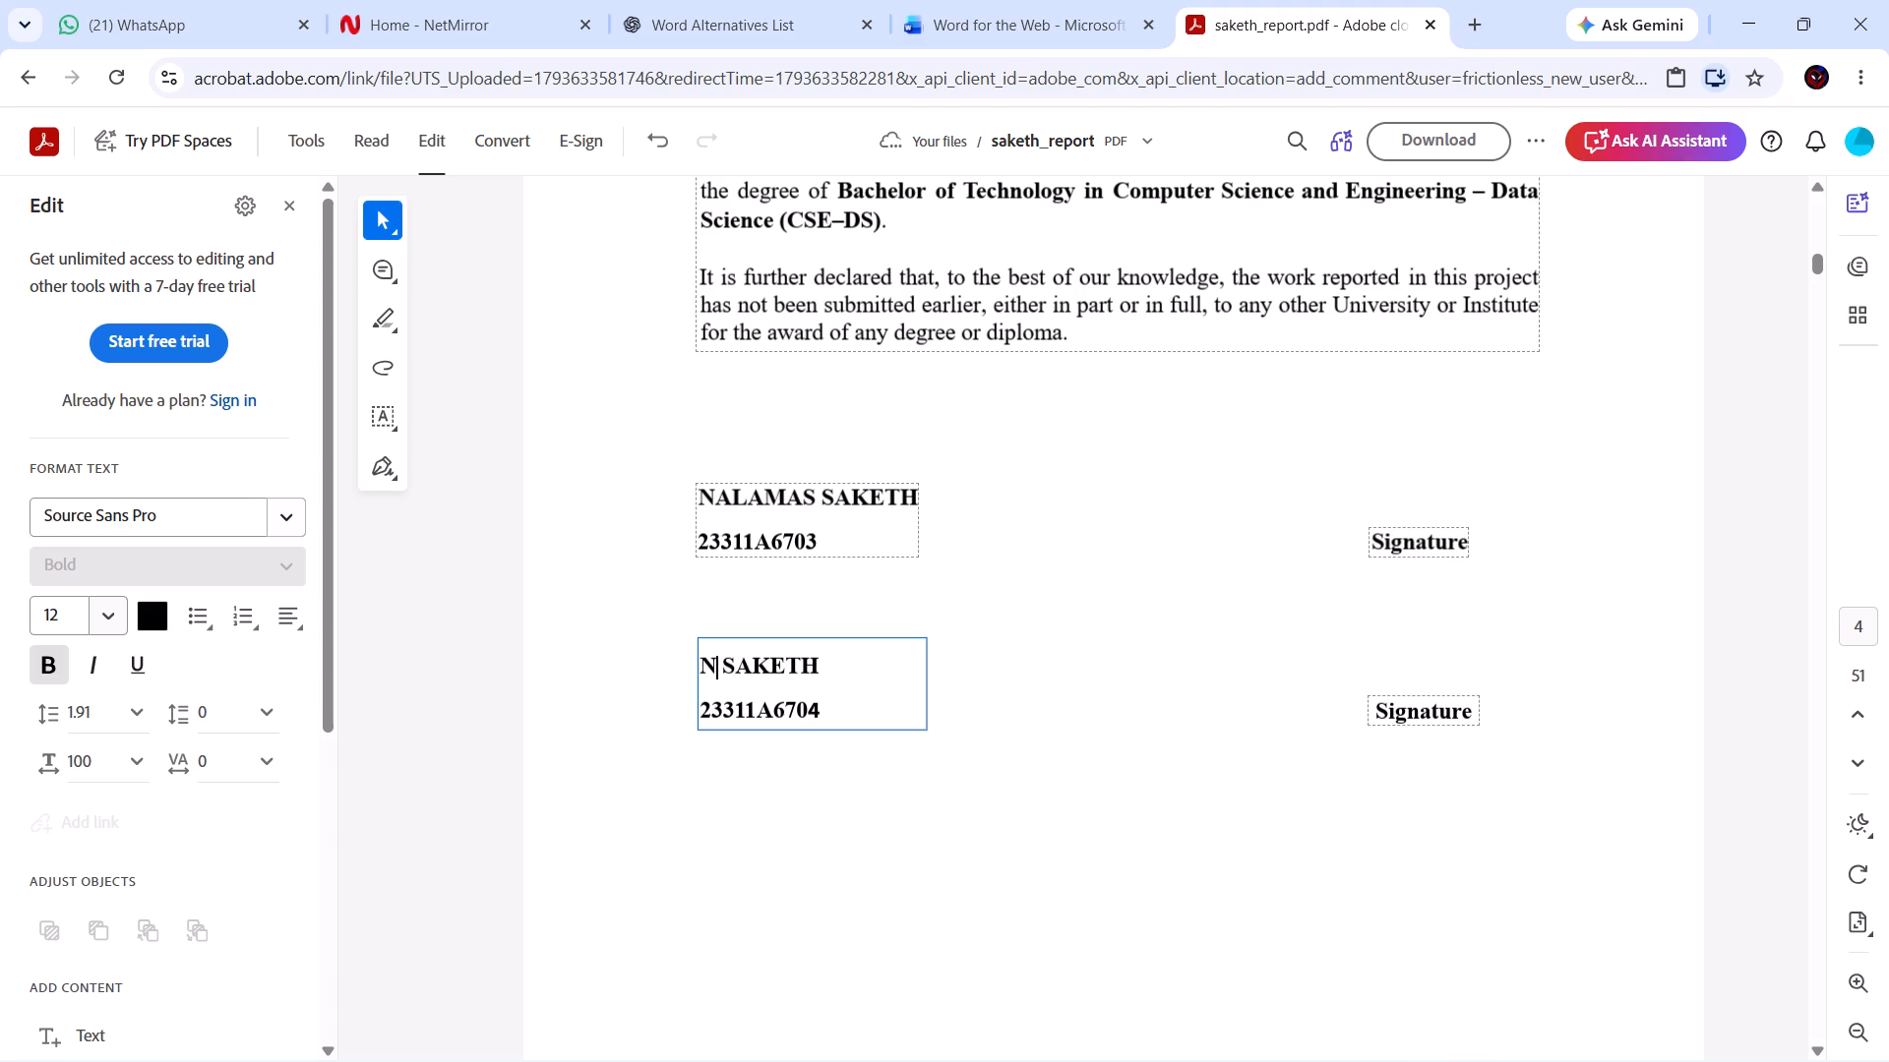
{"action": "key", "text": "BackSpace"}
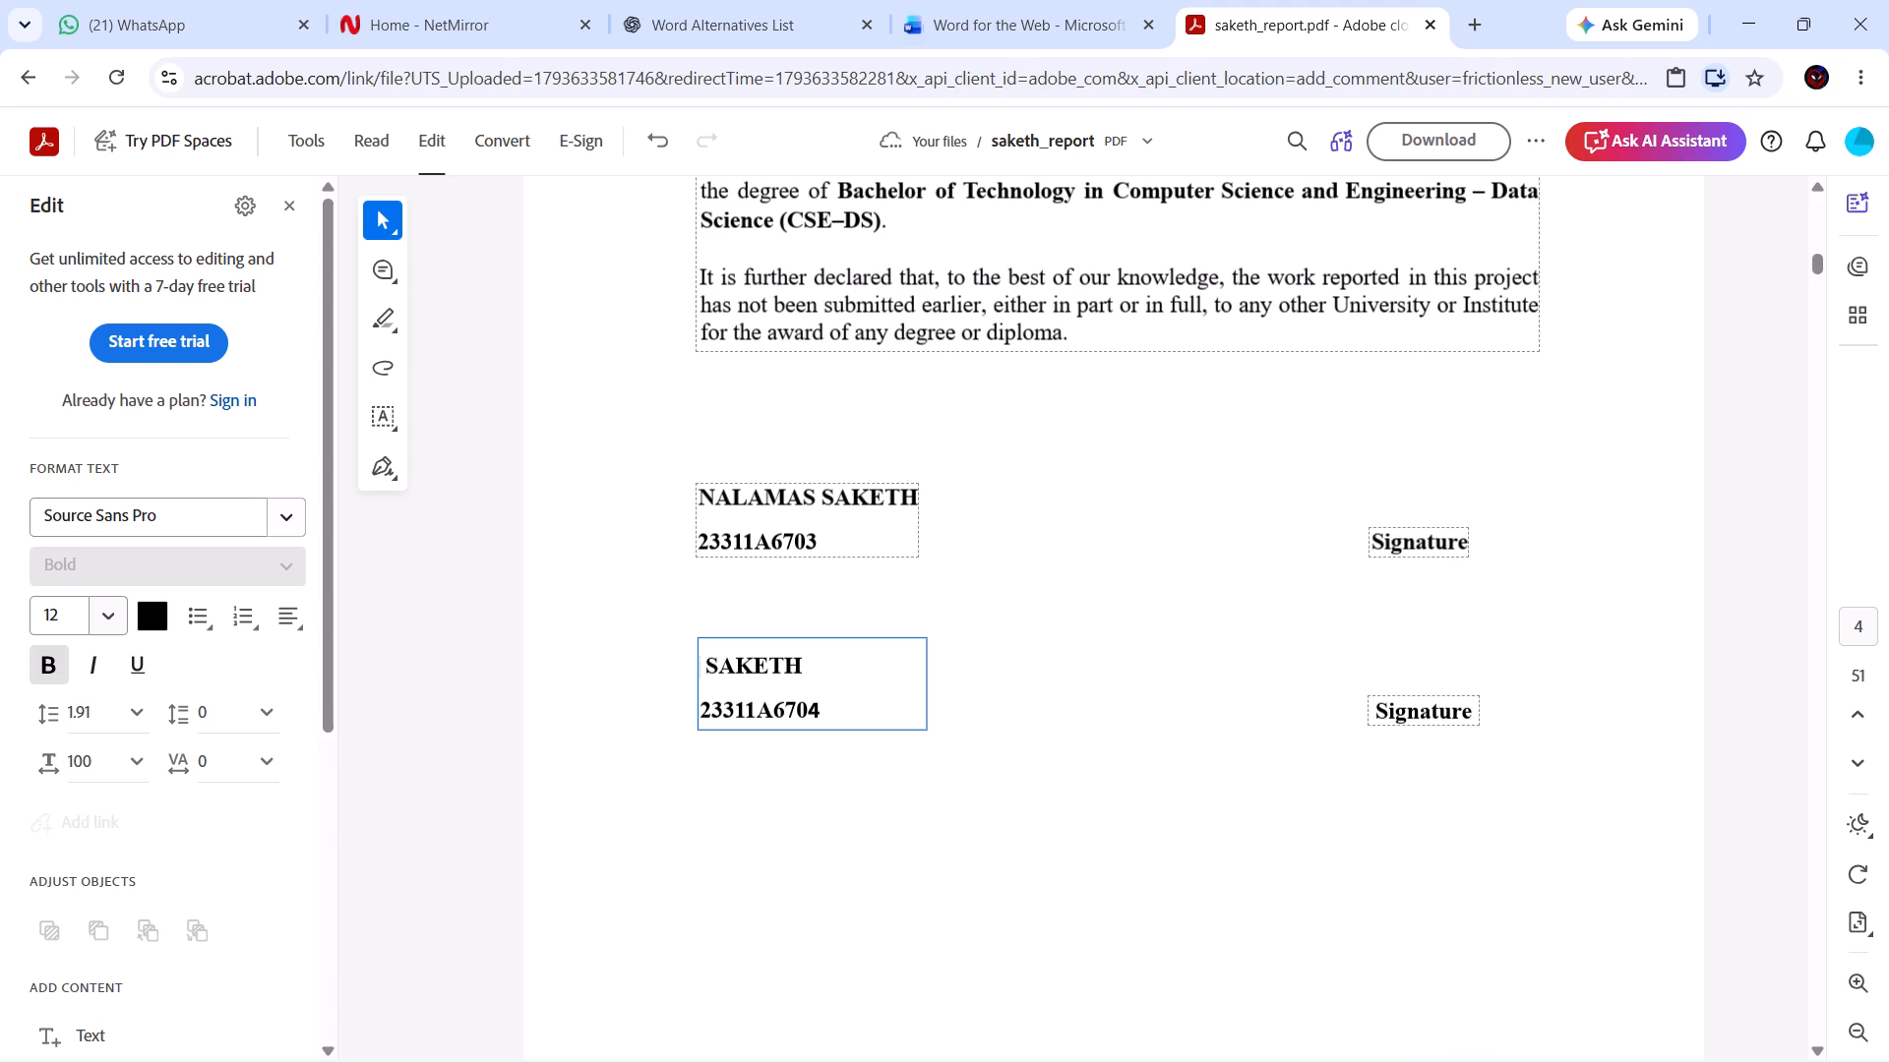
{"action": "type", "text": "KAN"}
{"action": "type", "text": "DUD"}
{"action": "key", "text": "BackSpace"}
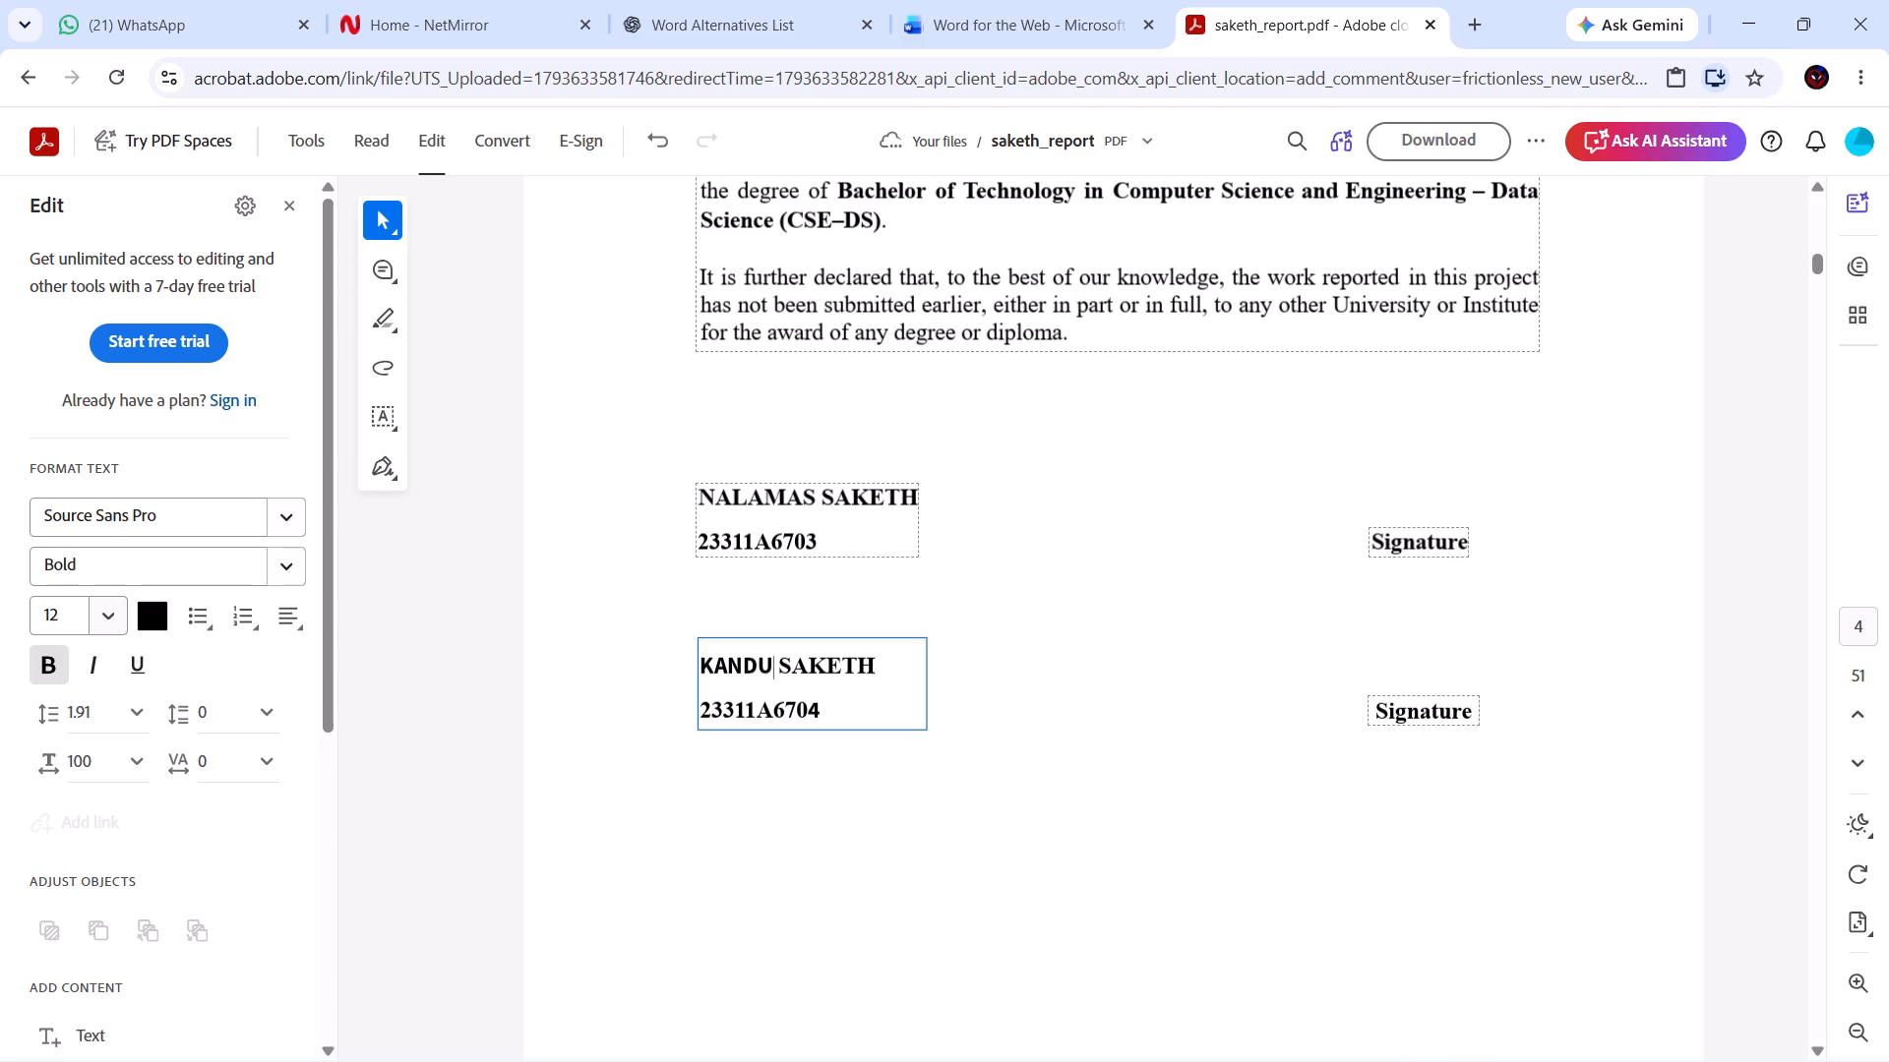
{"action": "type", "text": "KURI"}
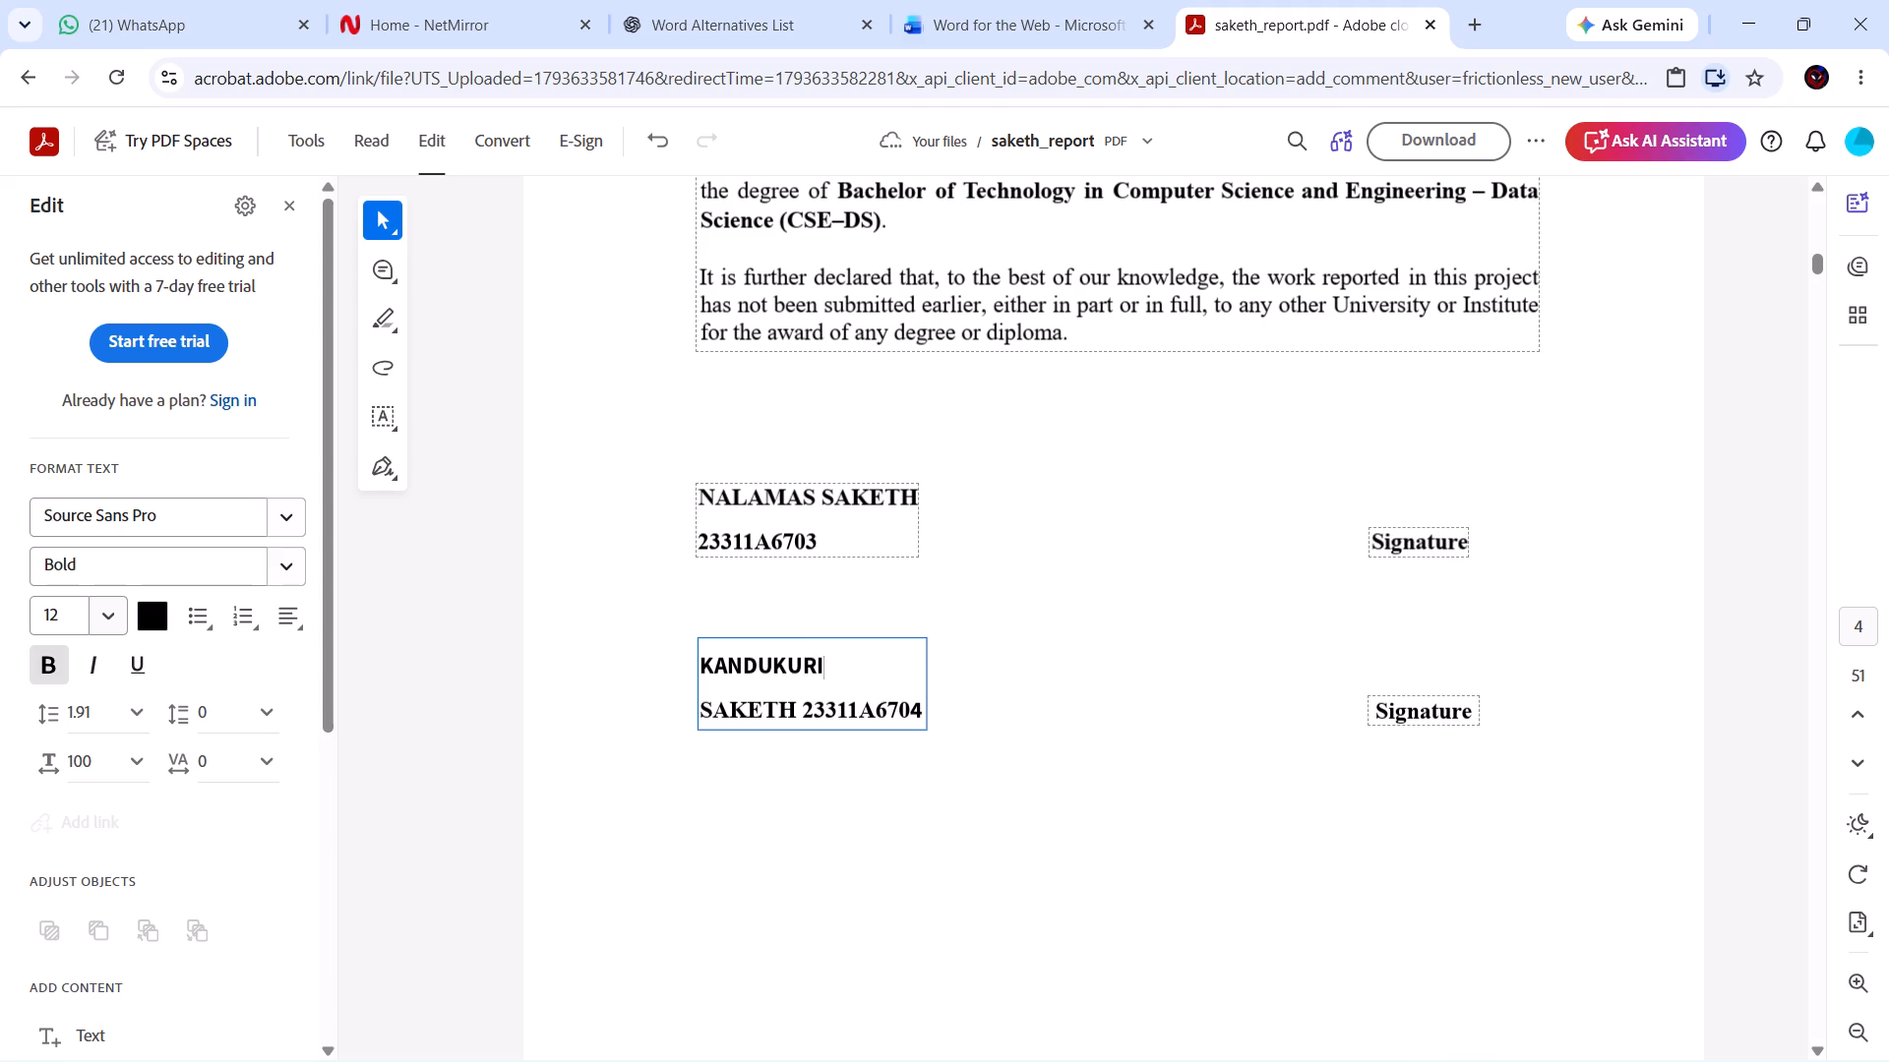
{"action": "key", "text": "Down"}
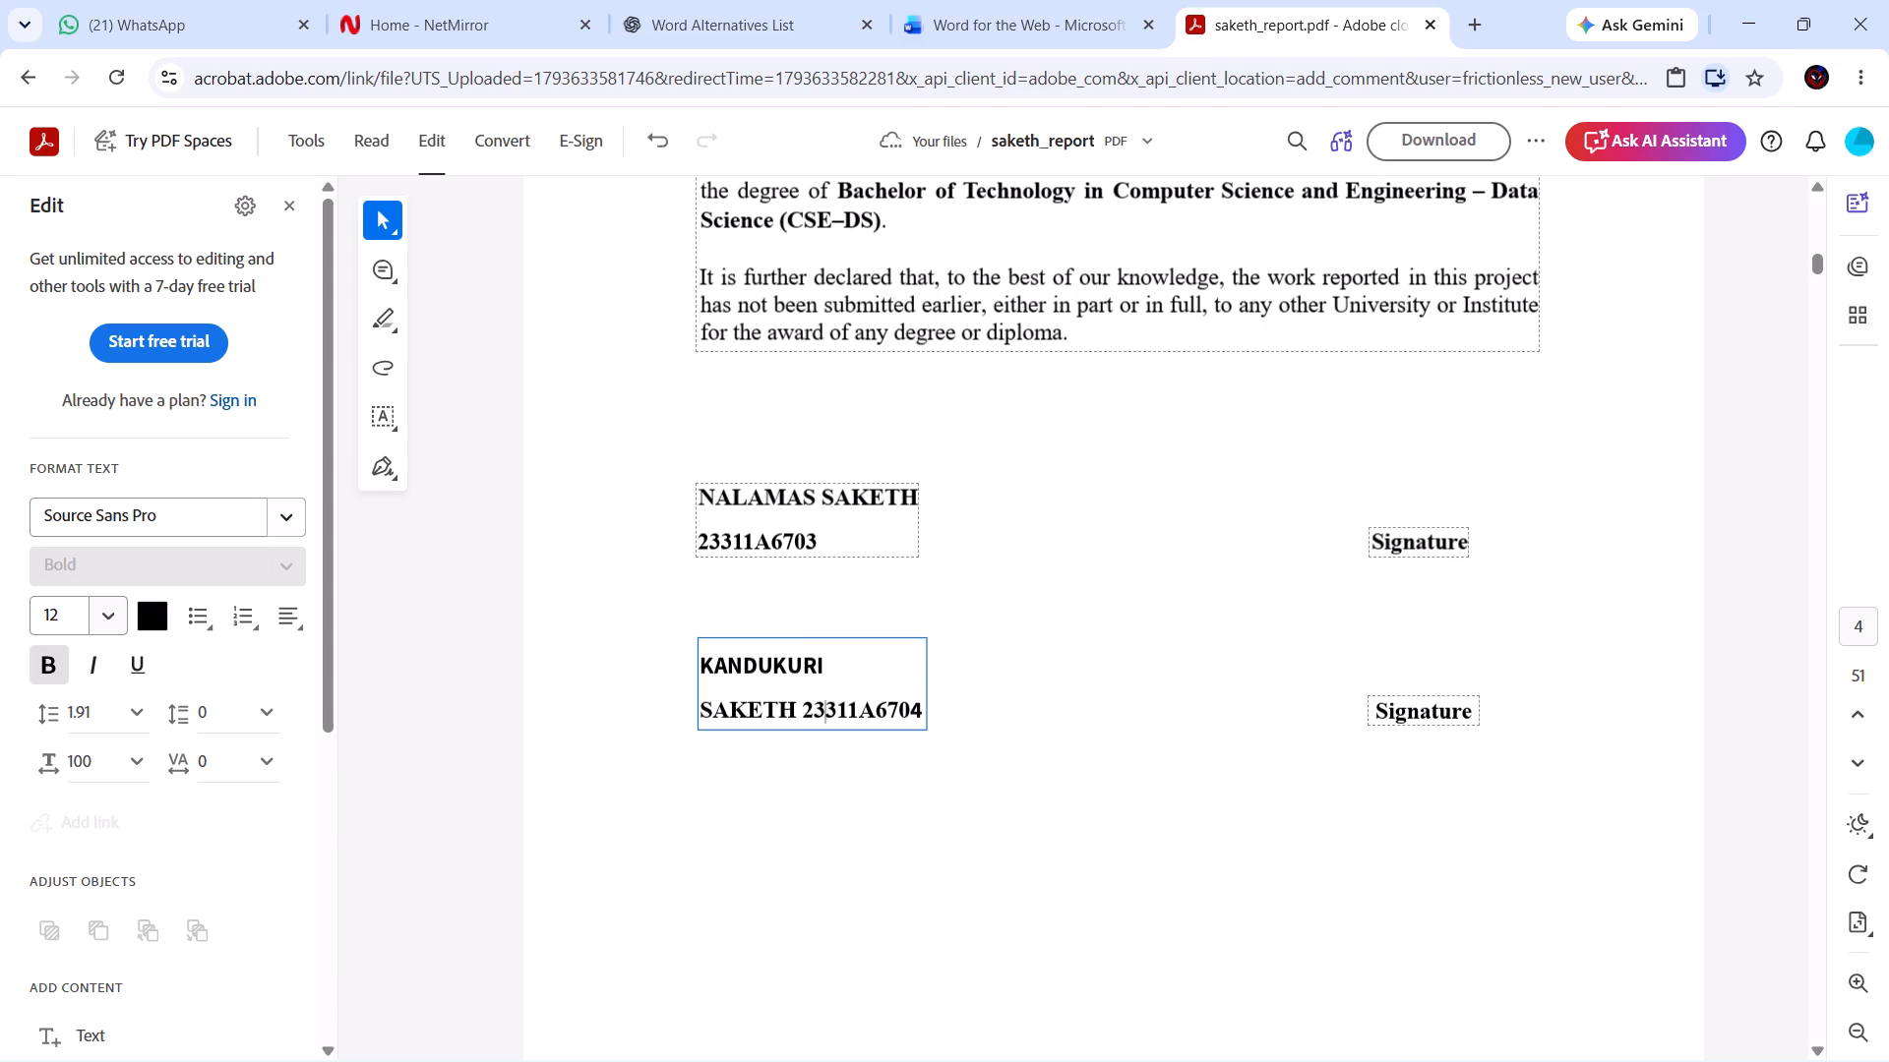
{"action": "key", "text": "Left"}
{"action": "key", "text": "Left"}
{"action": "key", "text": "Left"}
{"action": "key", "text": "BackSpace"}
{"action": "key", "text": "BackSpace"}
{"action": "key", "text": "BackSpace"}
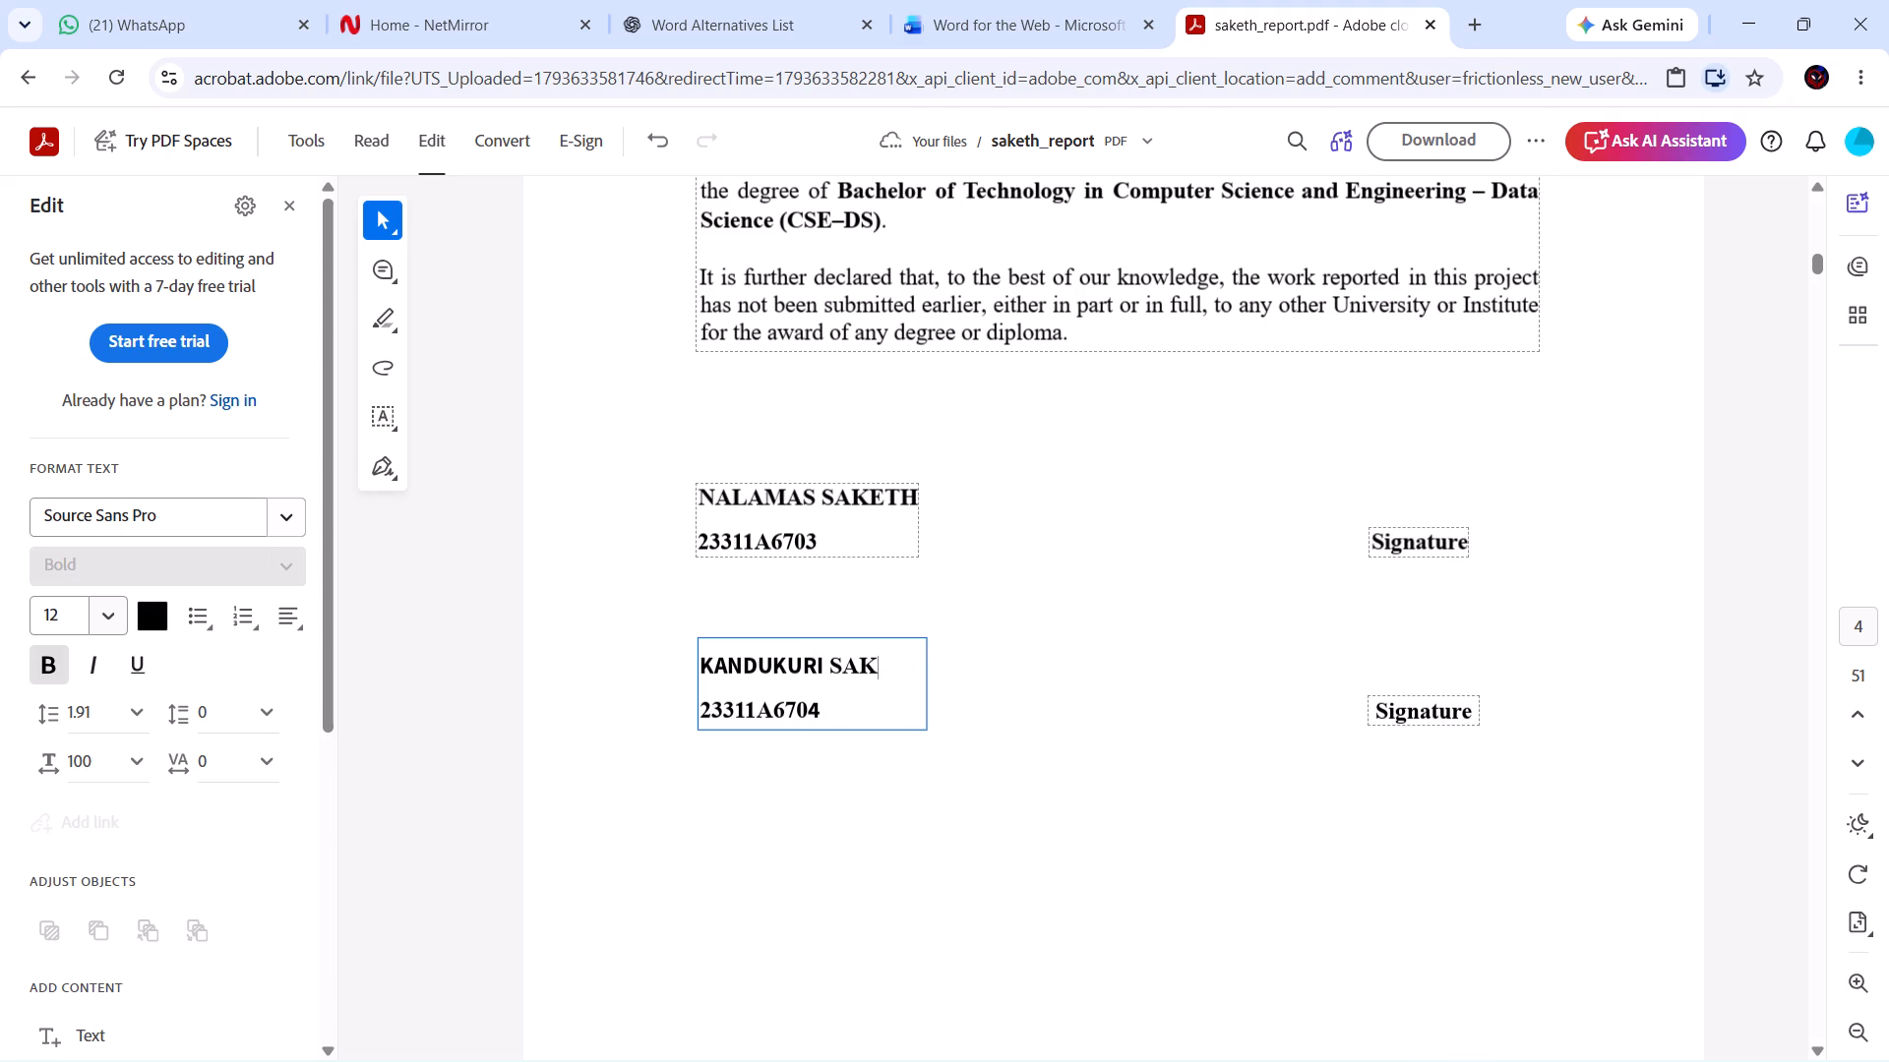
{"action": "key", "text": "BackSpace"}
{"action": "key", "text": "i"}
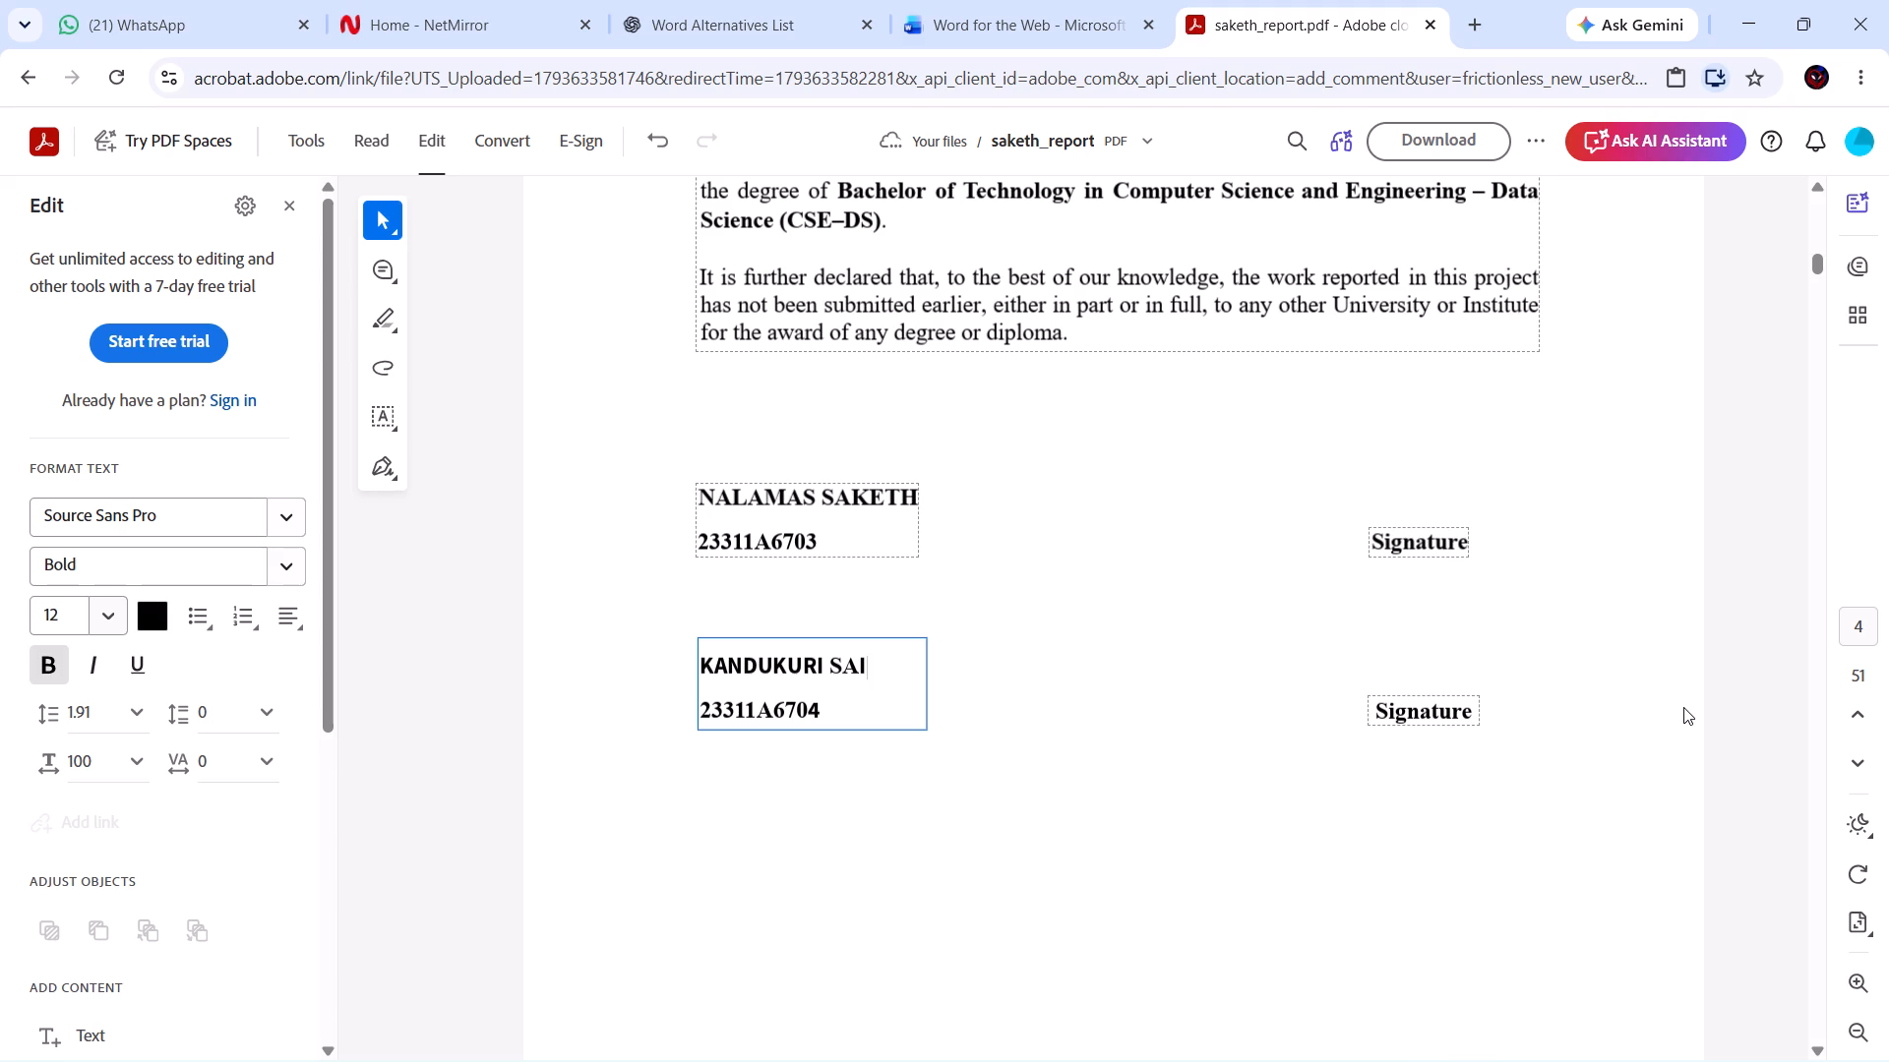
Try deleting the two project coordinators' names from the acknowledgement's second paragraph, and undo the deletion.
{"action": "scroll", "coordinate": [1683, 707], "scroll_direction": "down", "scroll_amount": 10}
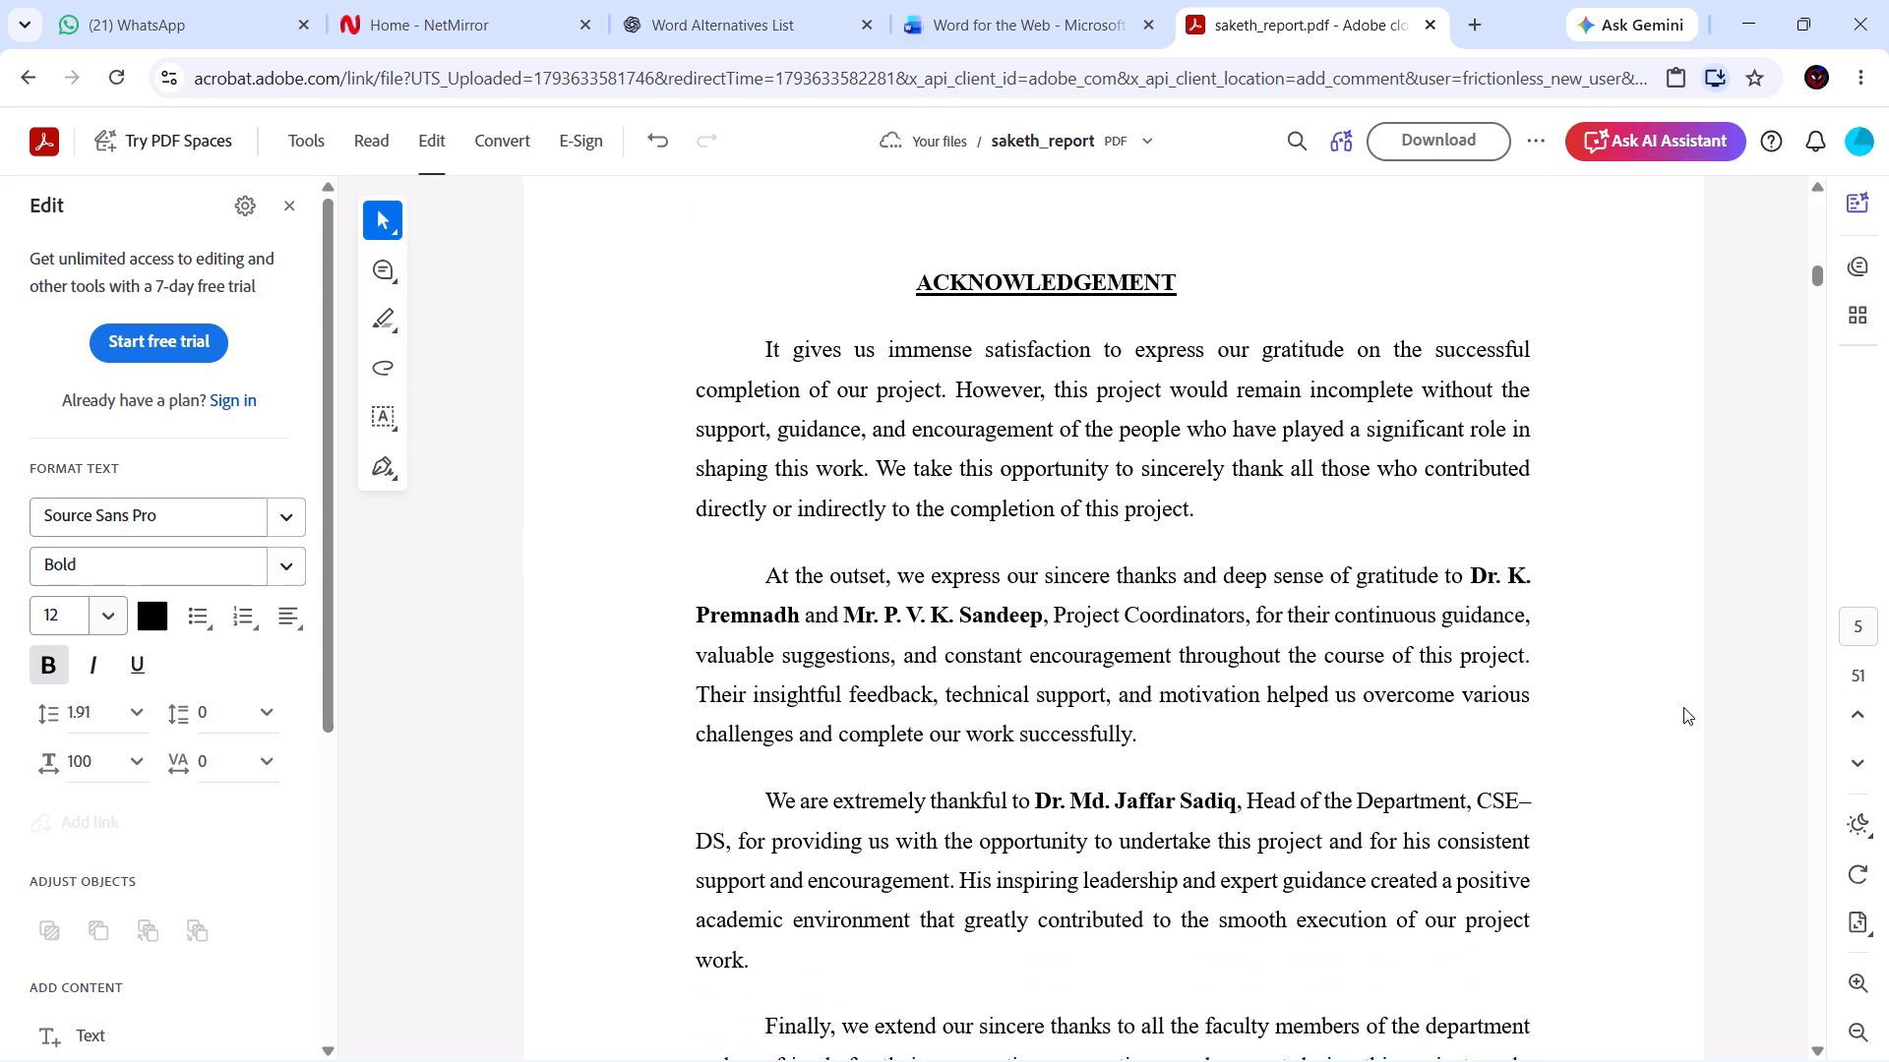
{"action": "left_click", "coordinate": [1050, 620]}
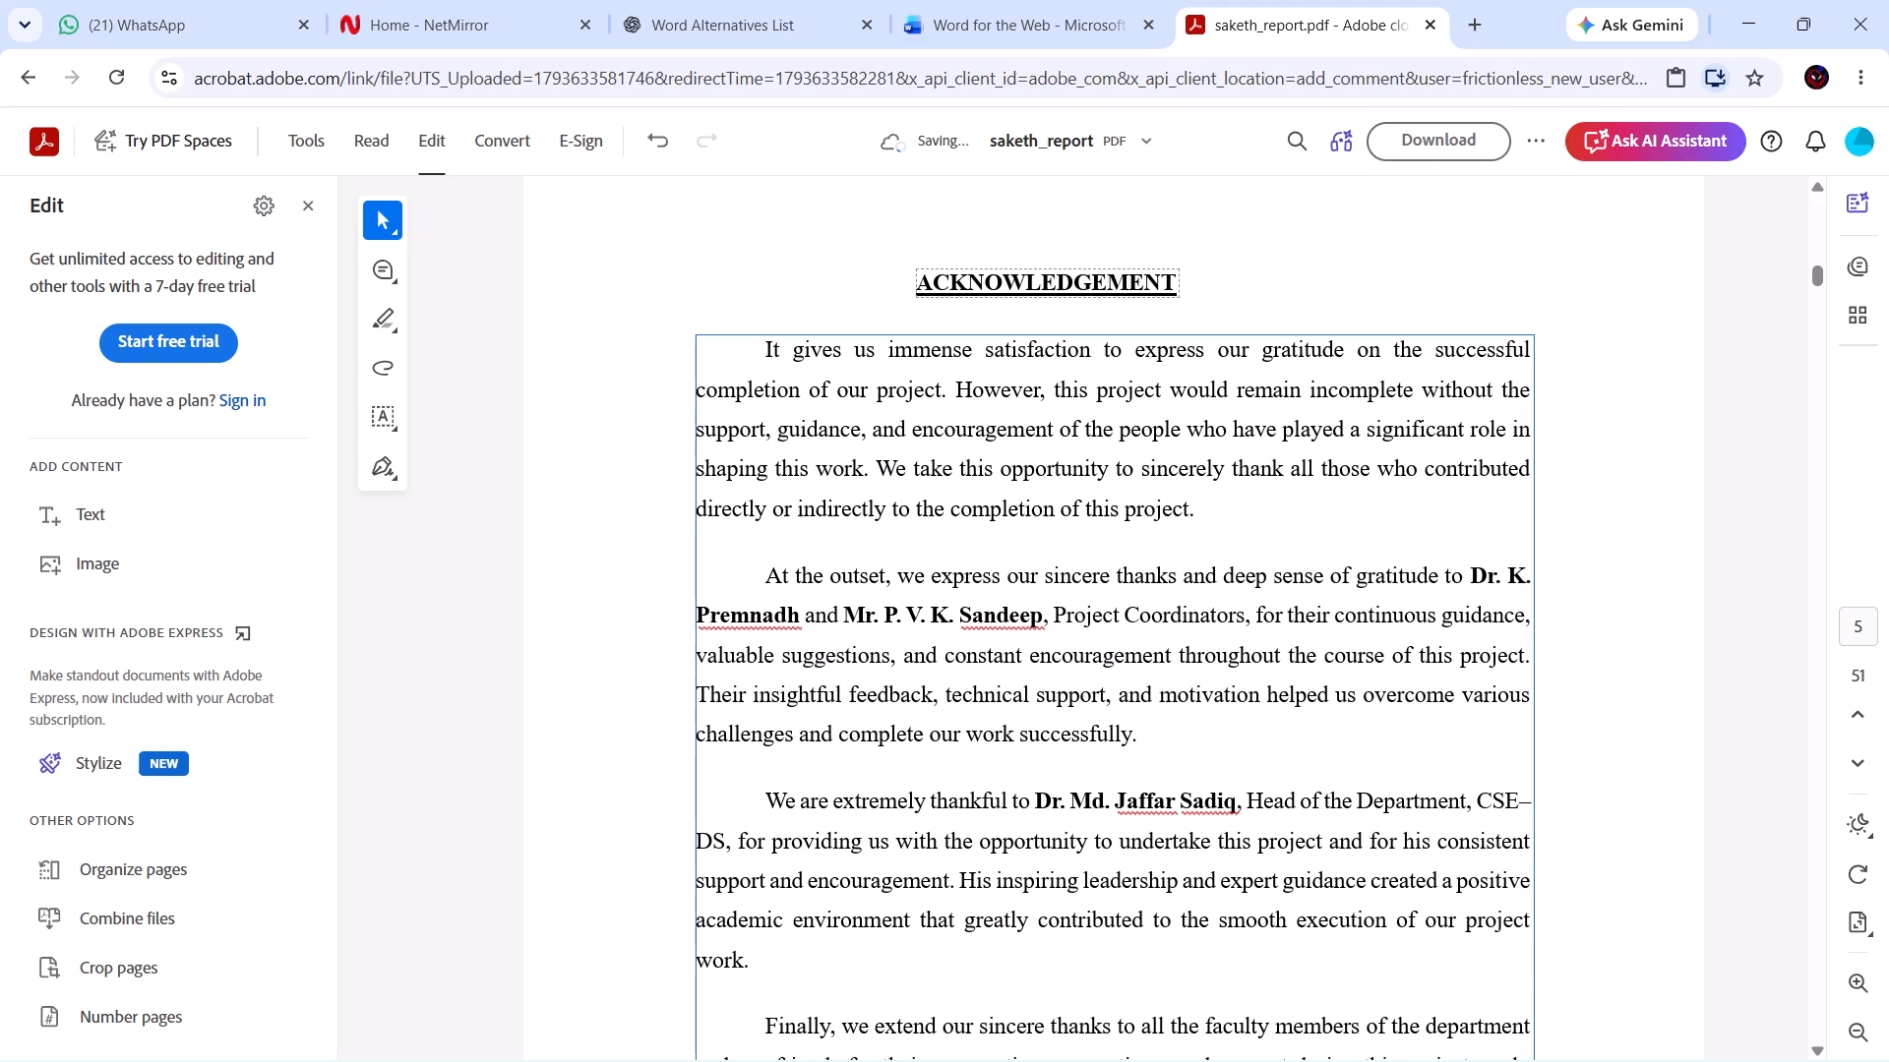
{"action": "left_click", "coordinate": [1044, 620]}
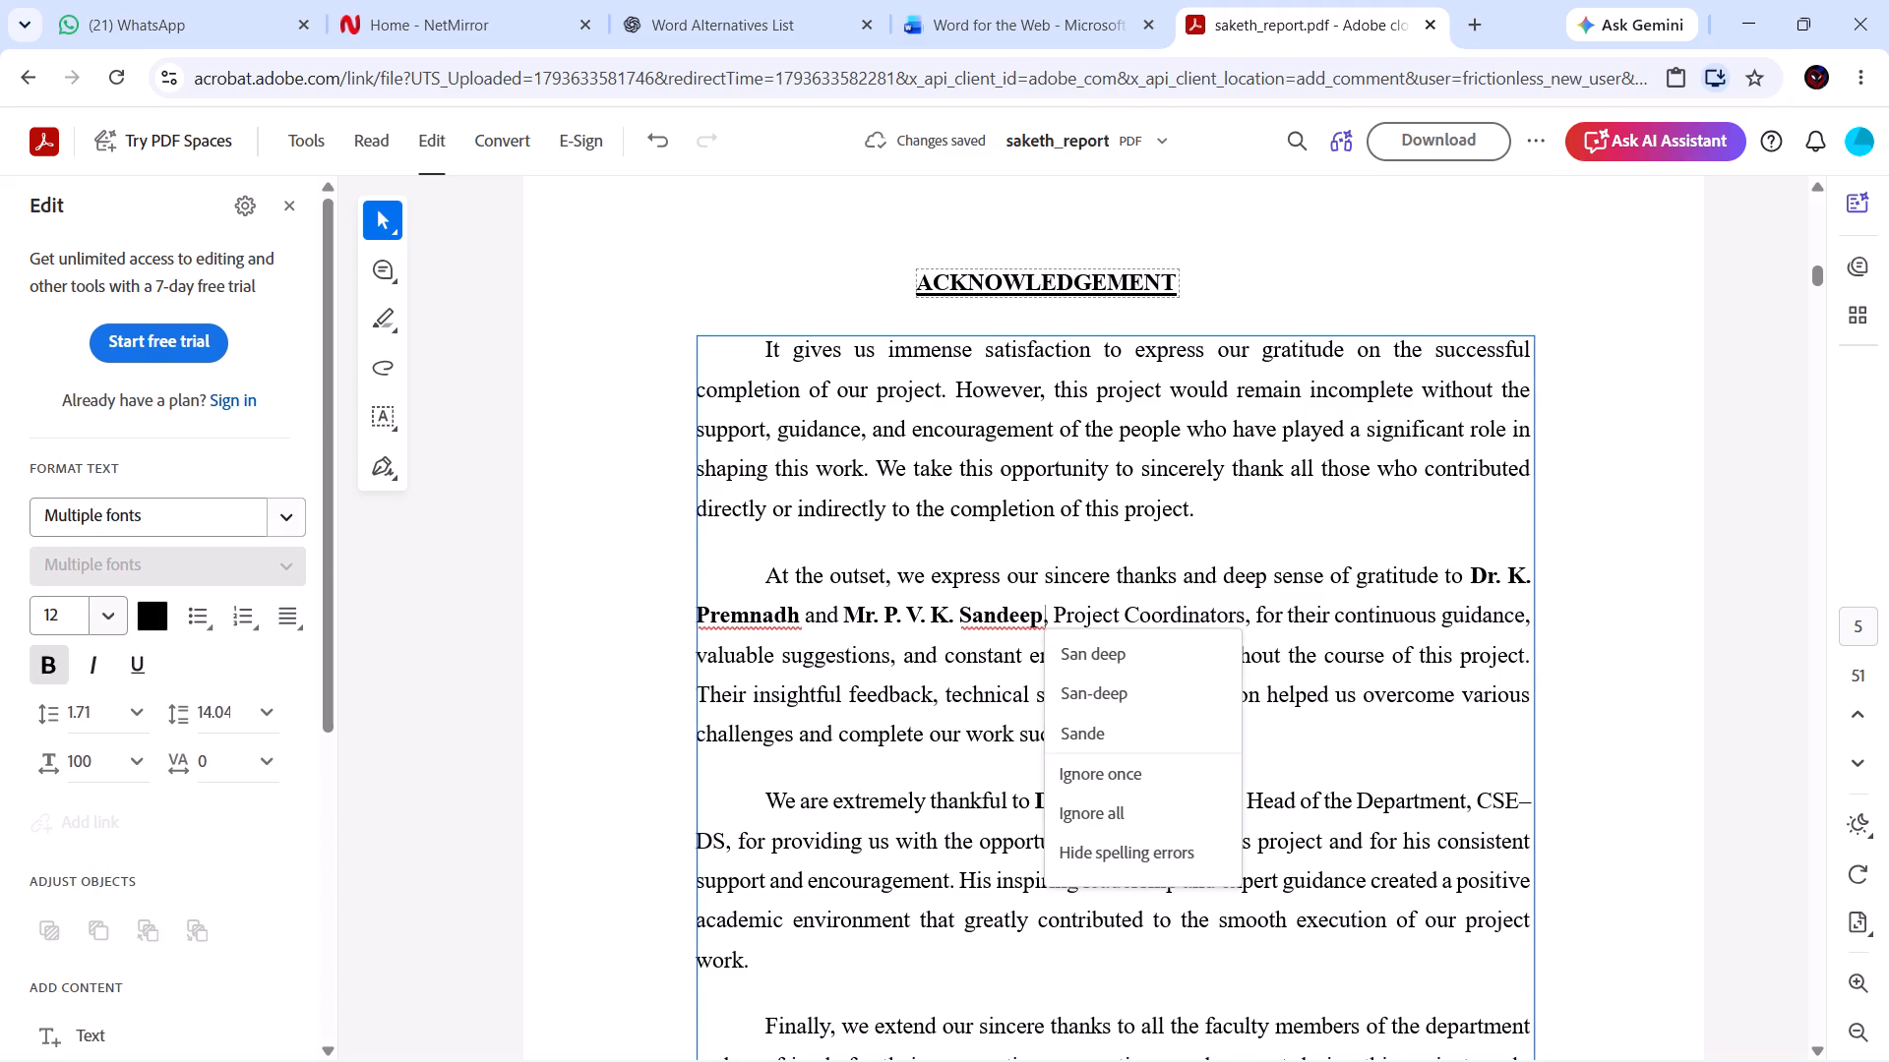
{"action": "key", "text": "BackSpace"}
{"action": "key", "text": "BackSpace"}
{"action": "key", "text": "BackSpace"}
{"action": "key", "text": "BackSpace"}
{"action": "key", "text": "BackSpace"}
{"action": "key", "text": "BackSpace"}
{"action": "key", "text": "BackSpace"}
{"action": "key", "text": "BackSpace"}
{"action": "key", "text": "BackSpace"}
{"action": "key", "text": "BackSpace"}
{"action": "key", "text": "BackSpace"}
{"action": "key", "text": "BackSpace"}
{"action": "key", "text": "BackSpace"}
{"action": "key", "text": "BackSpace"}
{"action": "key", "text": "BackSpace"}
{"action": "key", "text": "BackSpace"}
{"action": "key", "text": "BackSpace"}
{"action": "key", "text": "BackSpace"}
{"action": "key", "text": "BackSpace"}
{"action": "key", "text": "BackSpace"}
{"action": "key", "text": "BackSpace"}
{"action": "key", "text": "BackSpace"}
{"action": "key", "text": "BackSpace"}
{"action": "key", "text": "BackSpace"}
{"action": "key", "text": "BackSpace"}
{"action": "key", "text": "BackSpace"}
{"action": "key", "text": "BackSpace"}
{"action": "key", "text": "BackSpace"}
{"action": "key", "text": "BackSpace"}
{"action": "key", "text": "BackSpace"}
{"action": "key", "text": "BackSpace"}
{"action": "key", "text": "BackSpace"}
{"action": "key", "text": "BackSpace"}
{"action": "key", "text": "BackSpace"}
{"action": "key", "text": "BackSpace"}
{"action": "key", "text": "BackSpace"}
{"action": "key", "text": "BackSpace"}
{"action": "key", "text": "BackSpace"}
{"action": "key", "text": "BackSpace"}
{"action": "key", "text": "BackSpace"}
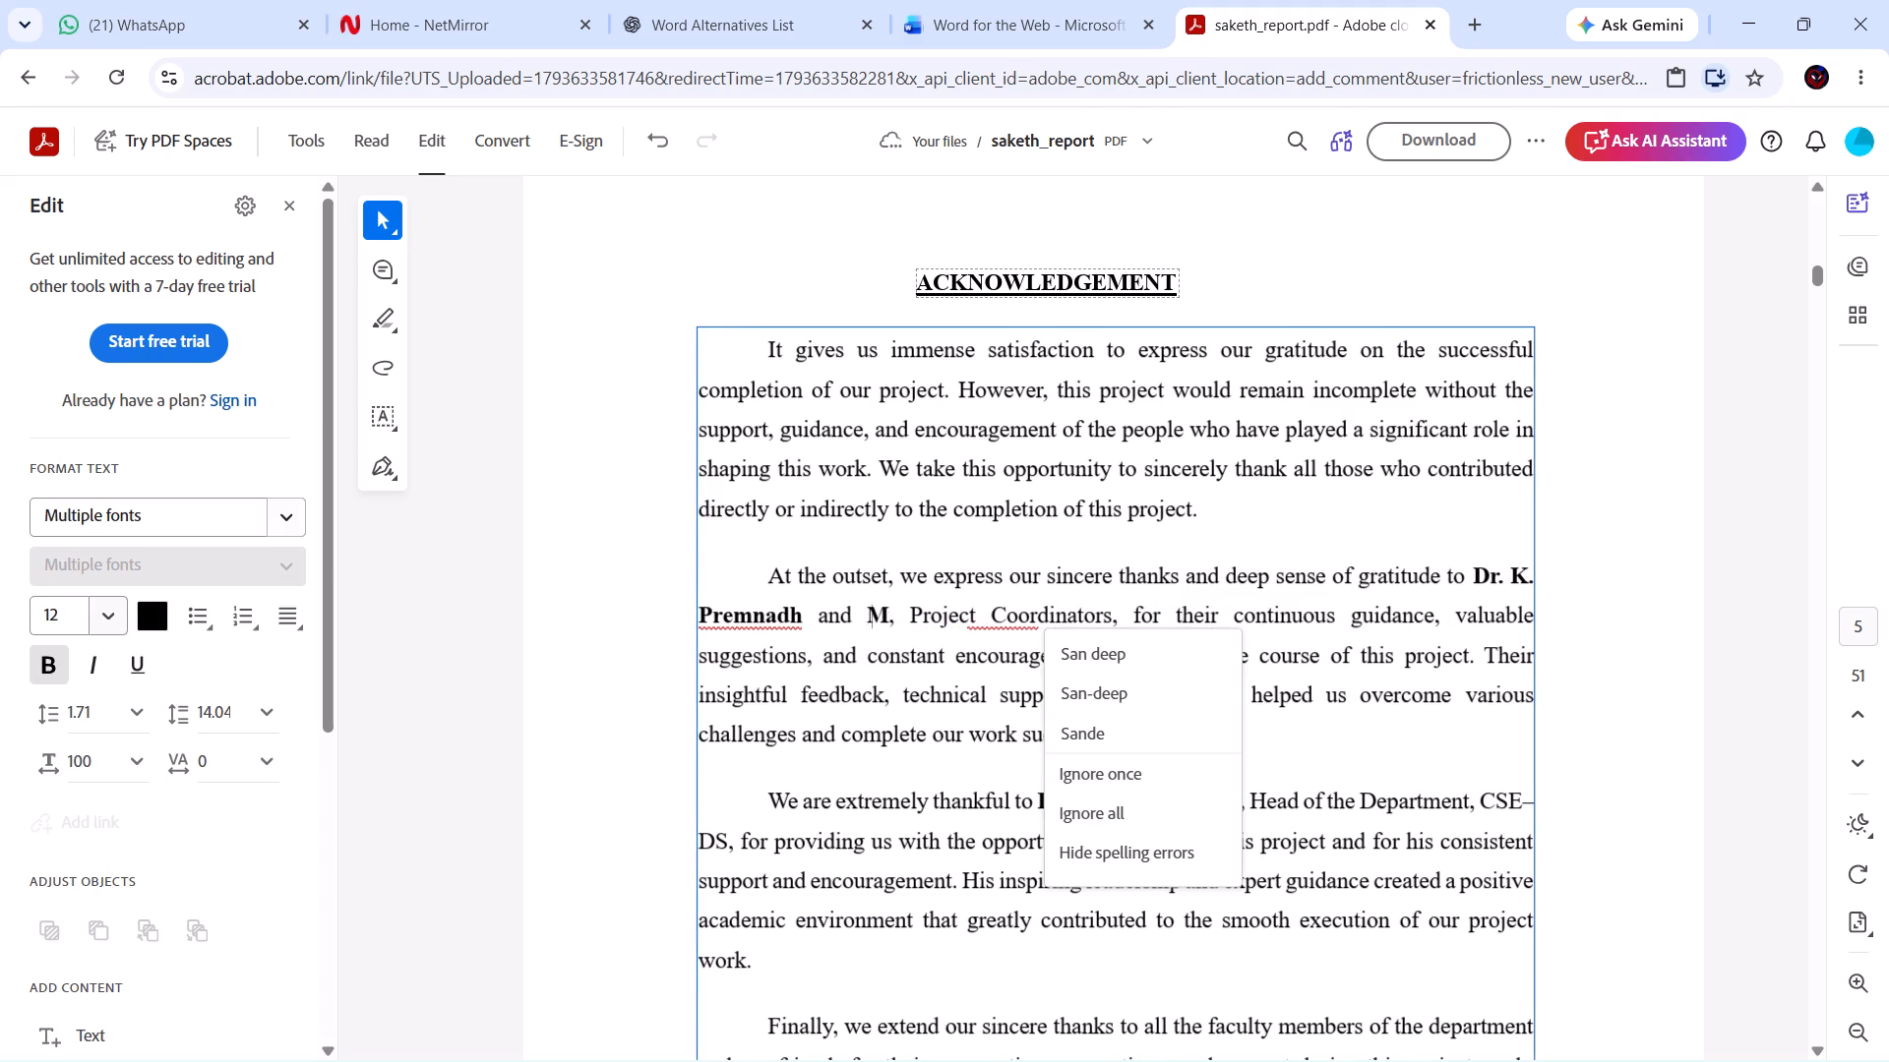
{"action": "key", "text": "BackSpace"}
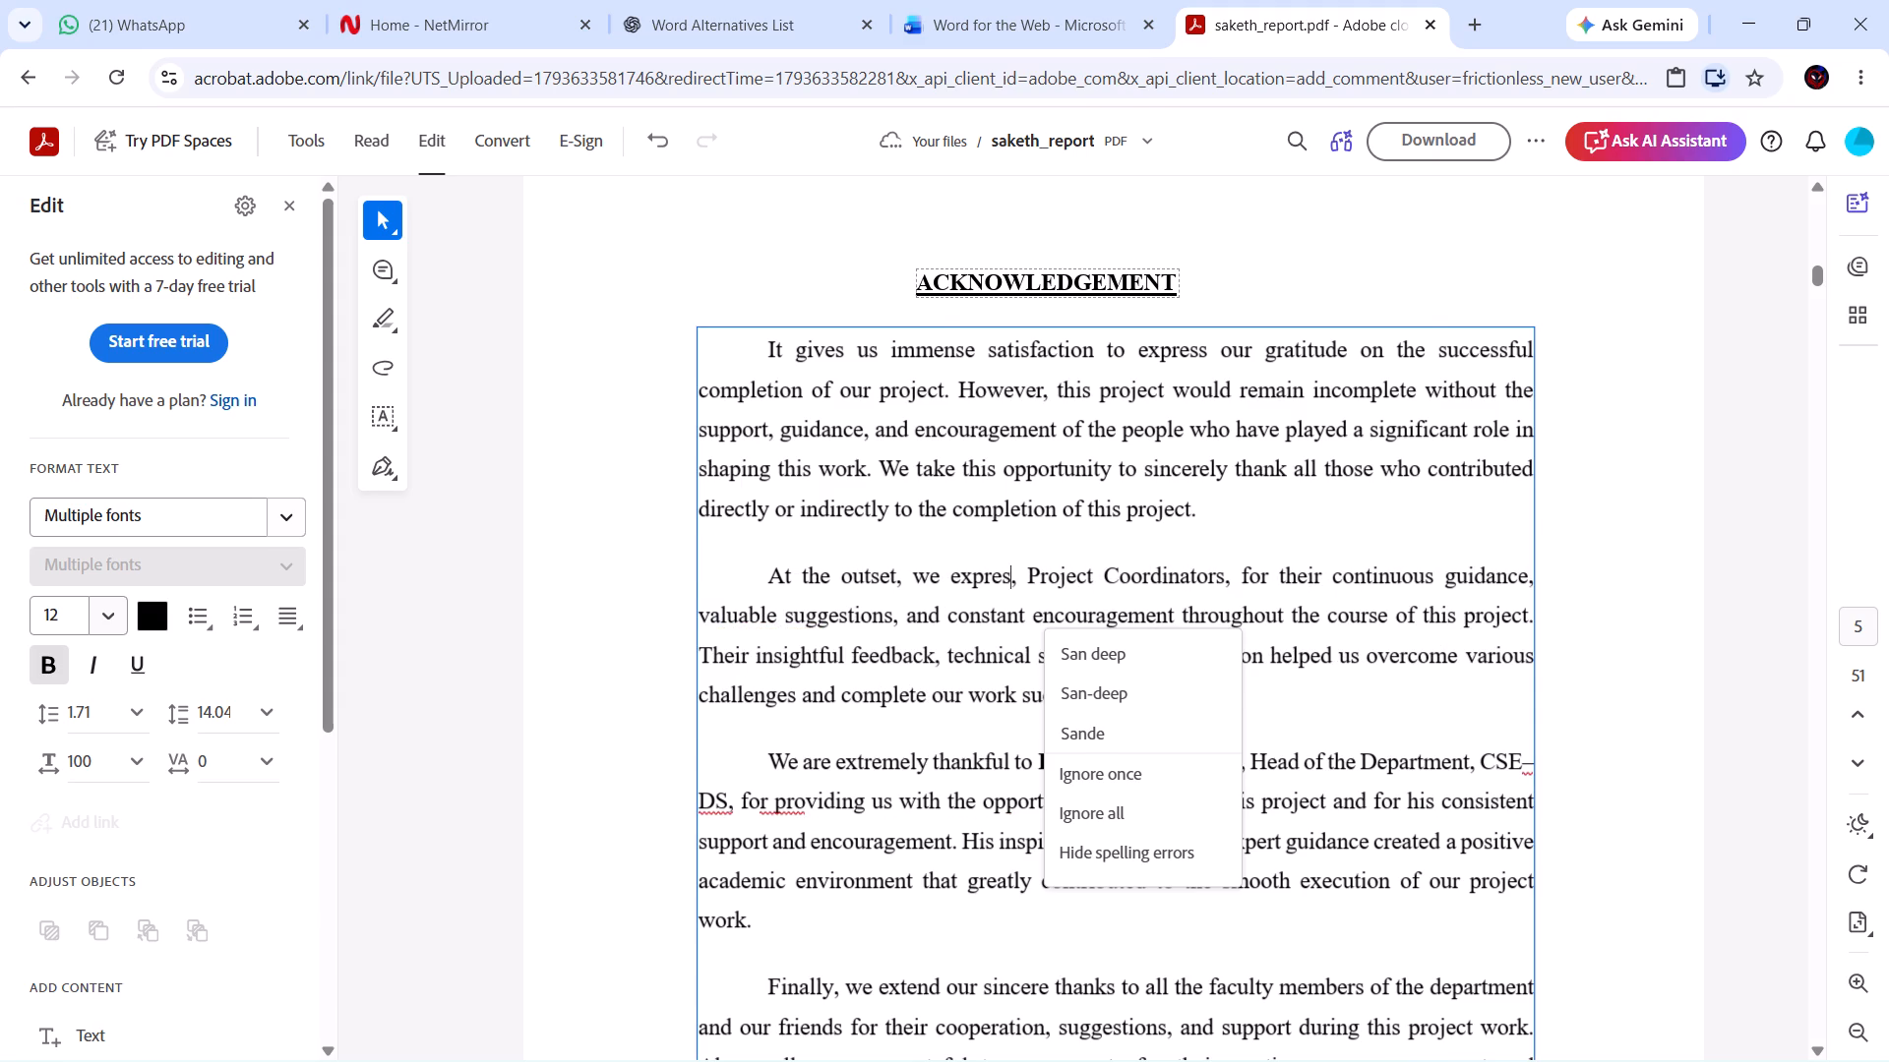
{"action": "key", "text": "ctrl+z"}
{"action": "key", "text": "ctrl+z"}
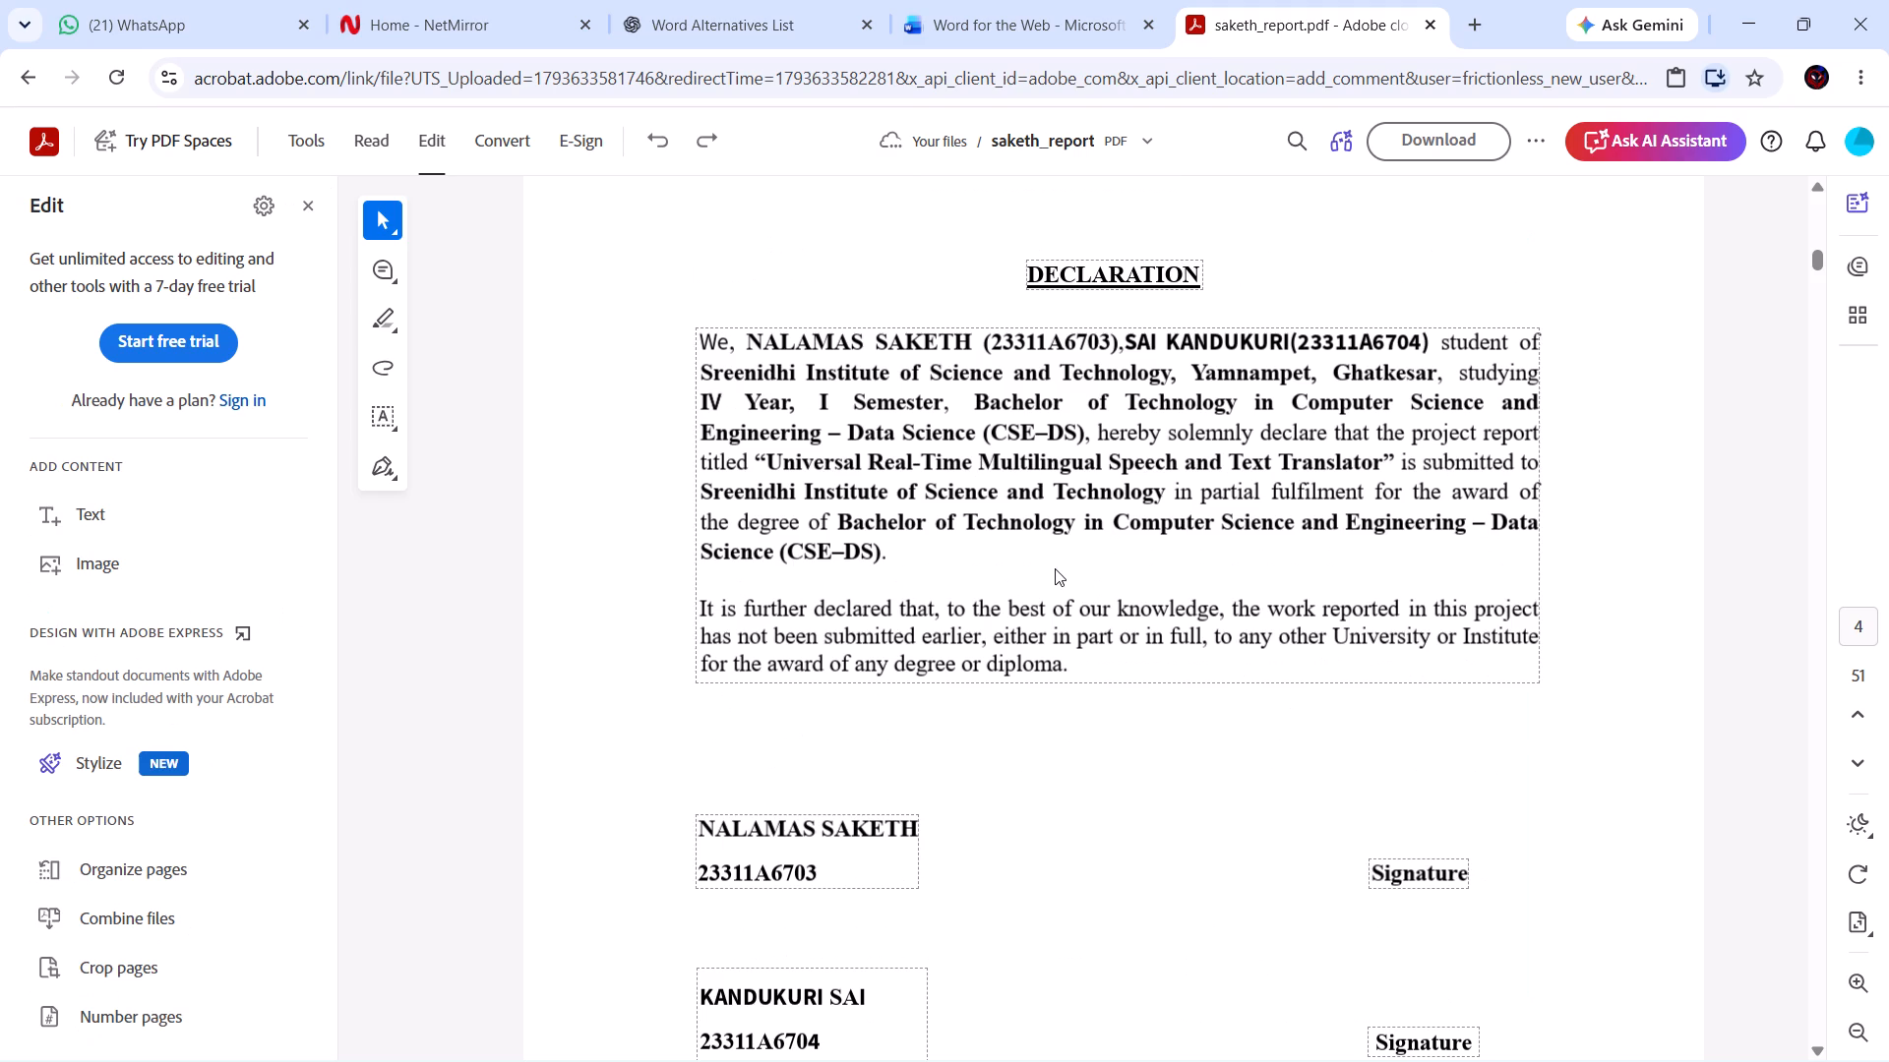
Restore the missing final letter "I" of the second student's name in the copied block under the declaration.
{"action": "scroll", "coordinate": [1055, 568], "scroll_direction": "down", "scroll_amount": 3}
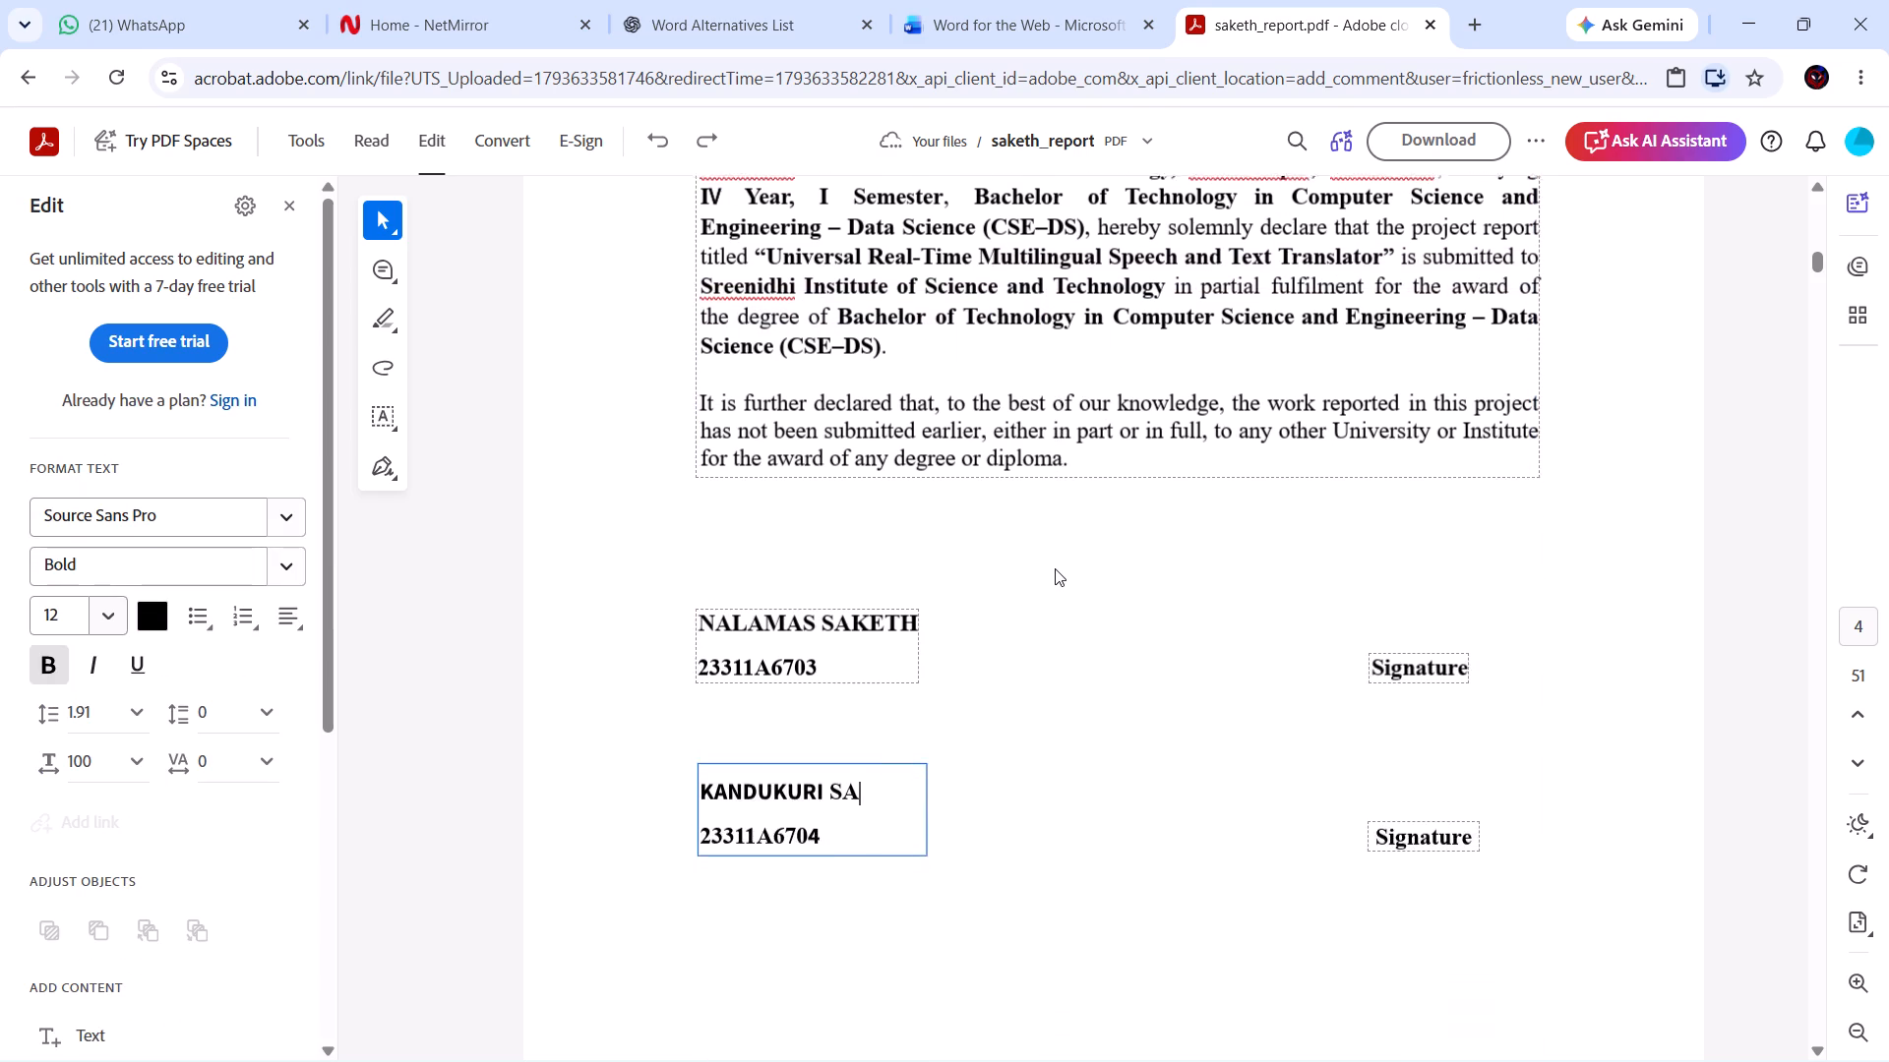
{"action": "scroll", "coordinate": [1055, 568], "scroll_direction": "down", "scroll_amount": 2}
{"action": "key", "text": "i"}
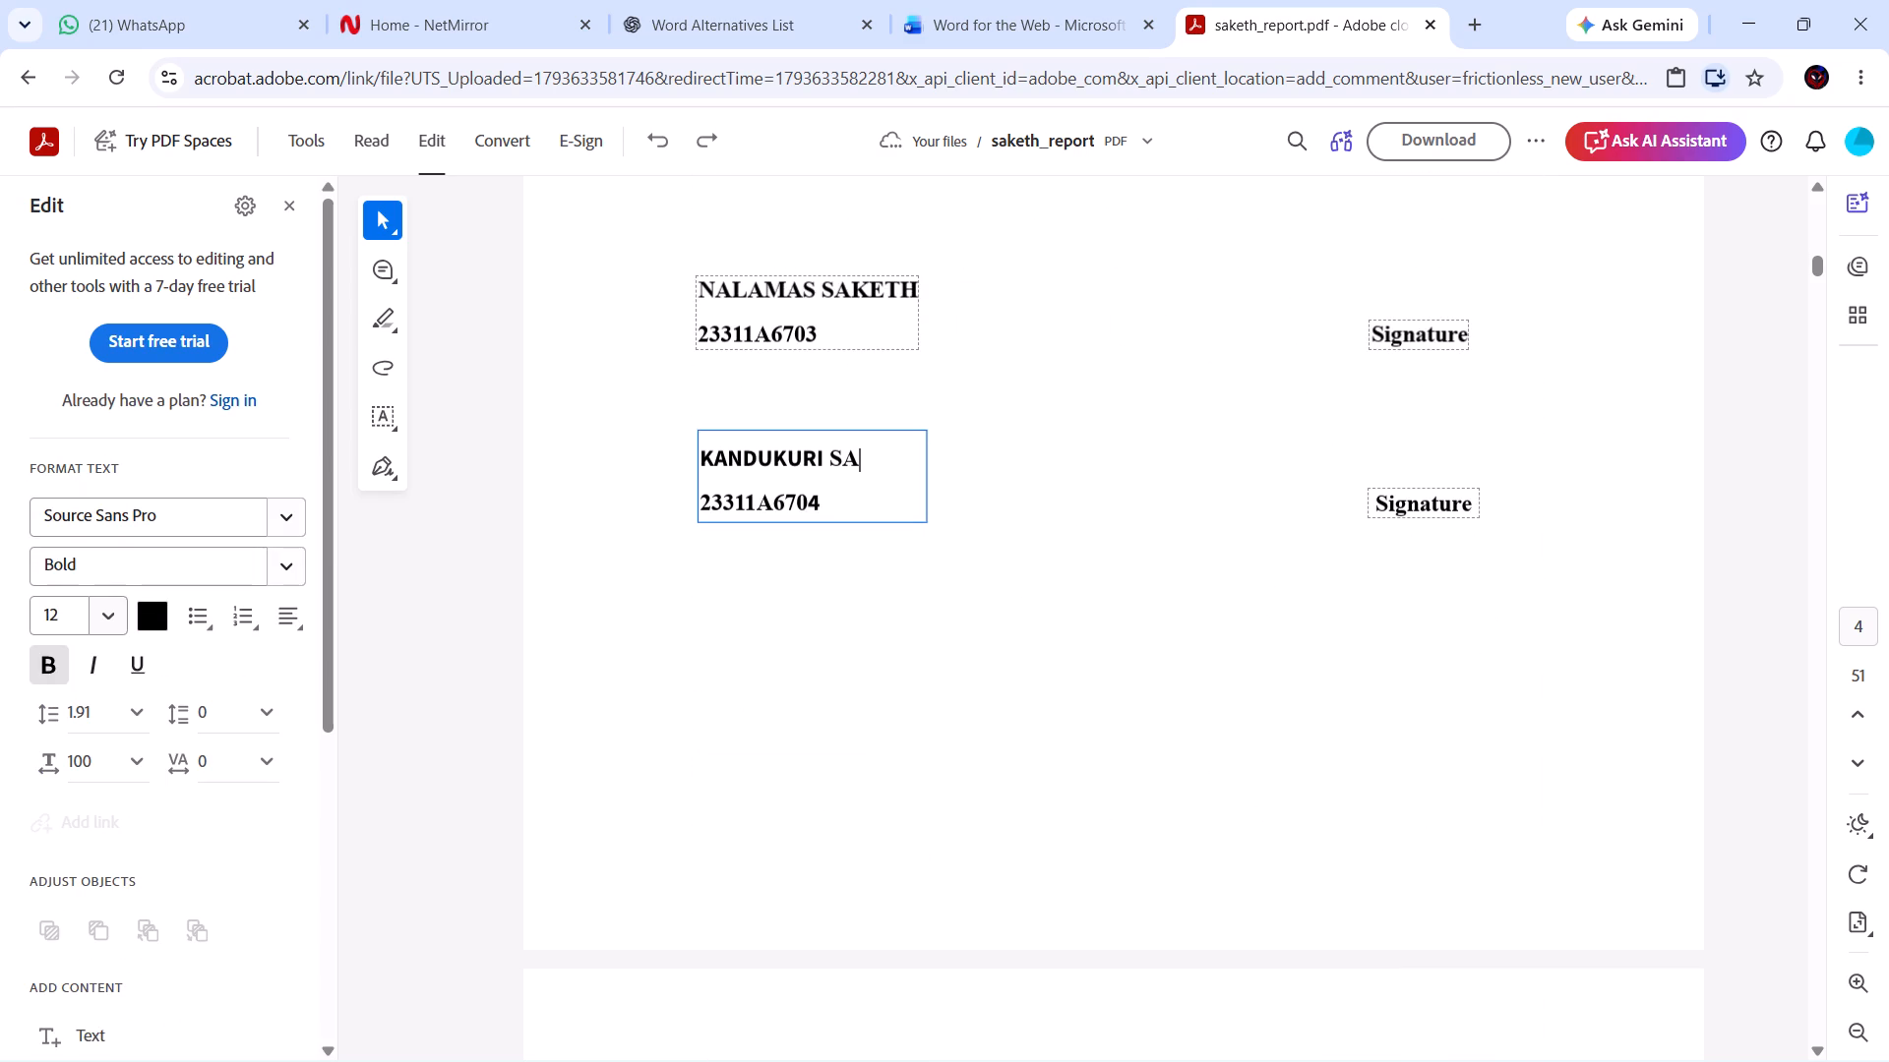
{"action": "scroll", "coordinate": [1055, 568], "scroll_direction": "down", "scroll_amount": 1}
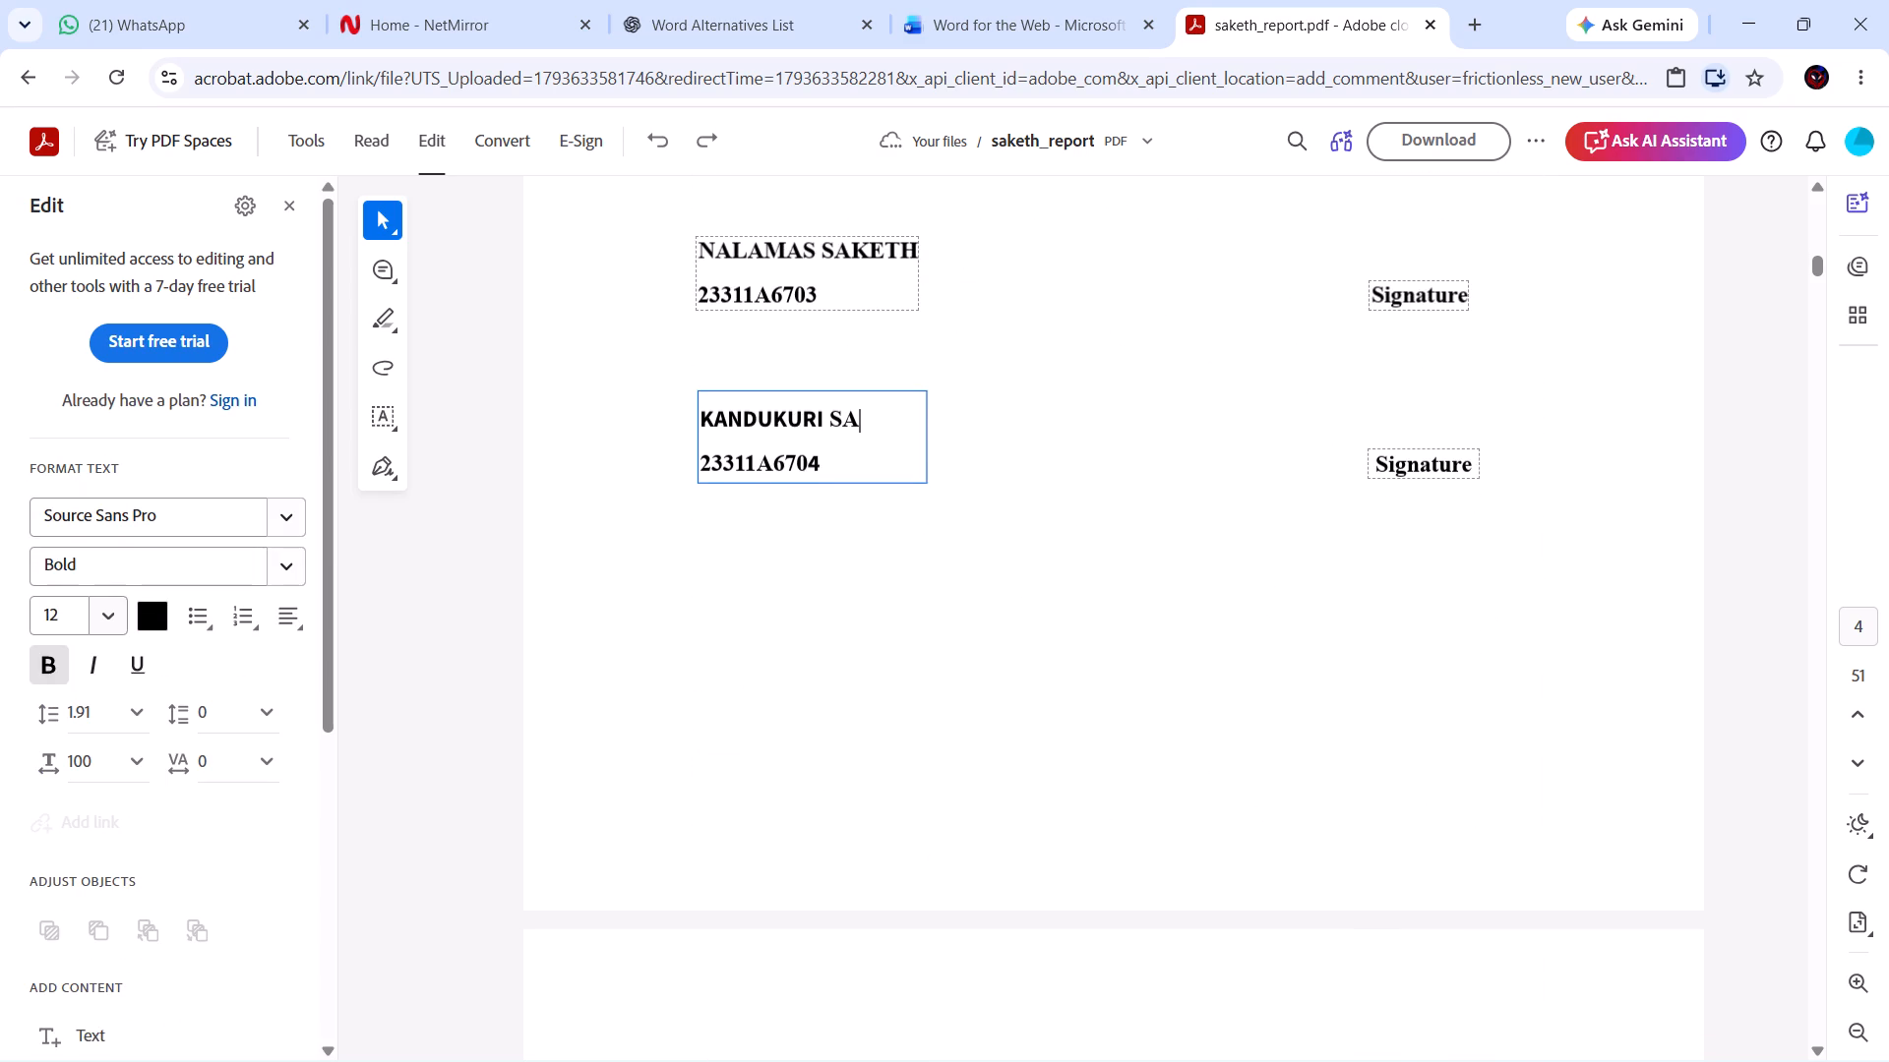
{"action": "scroll", "coordinate": [1055, 568], "scroll_direction": "down", "scroll_amount": 1}
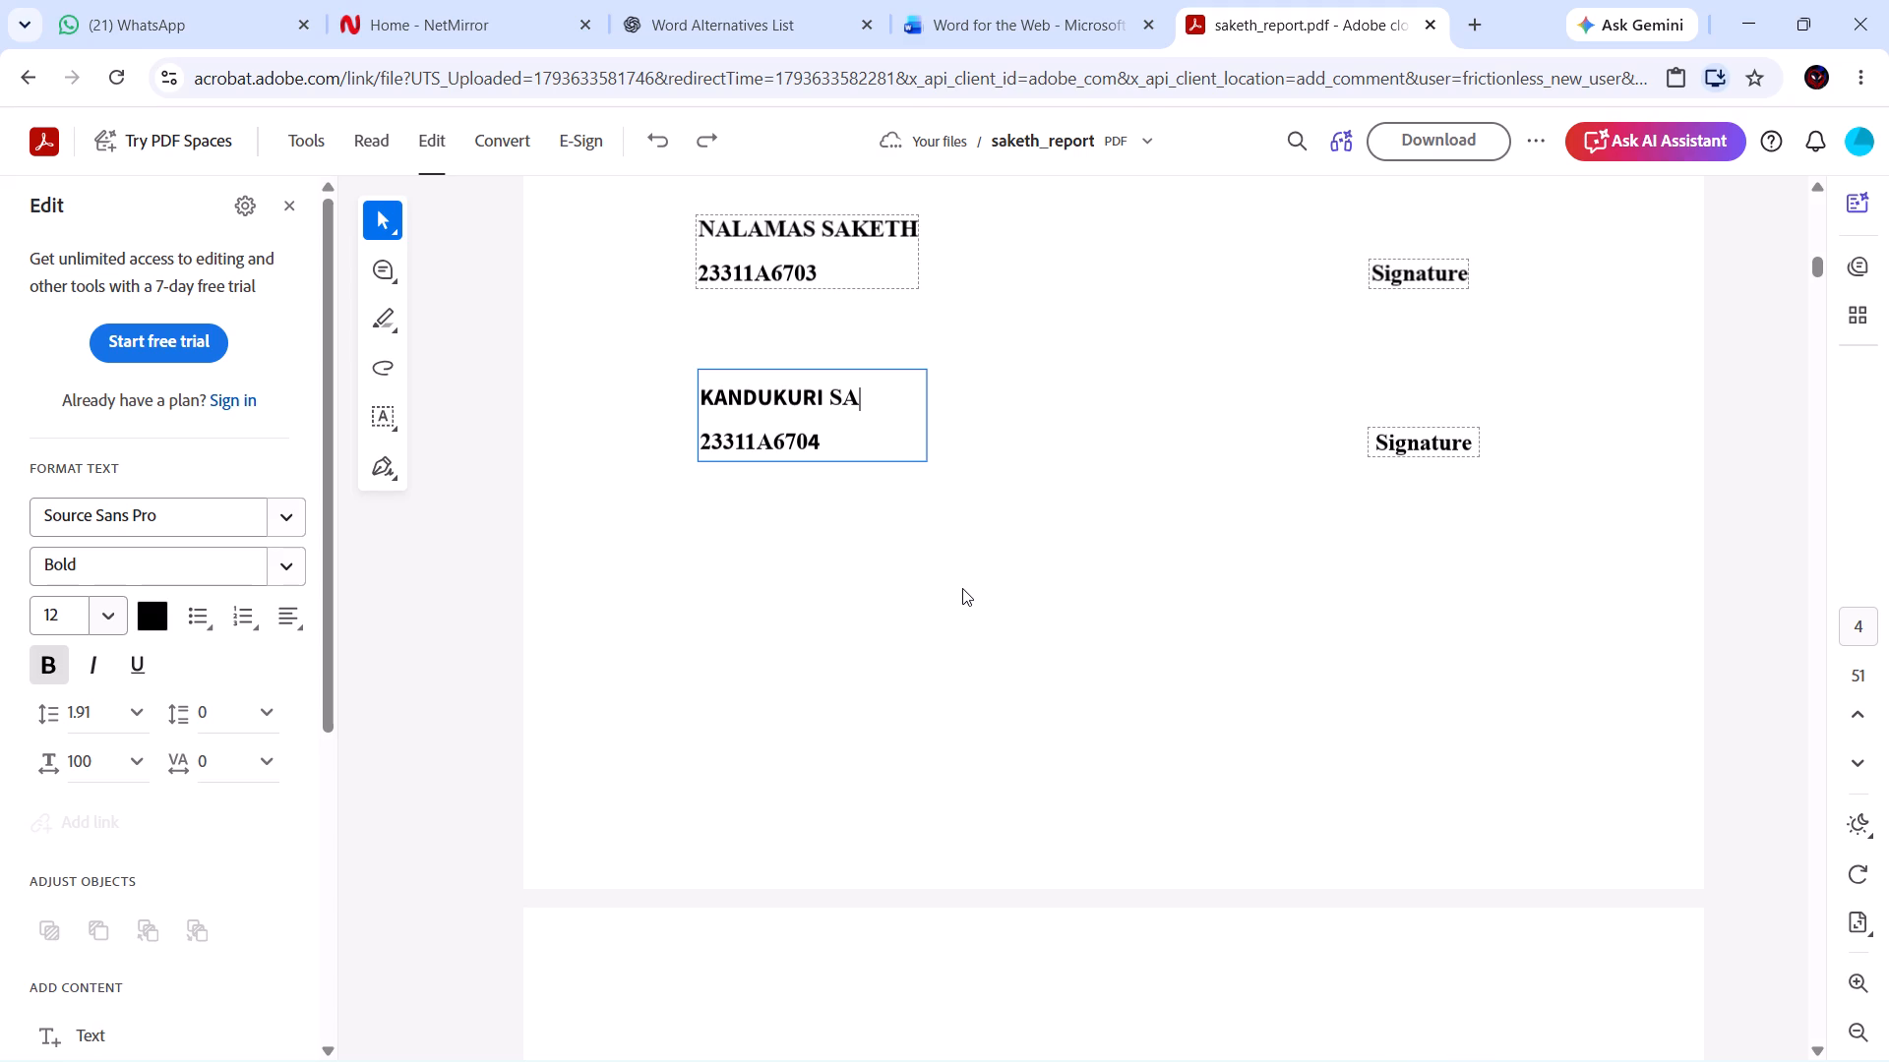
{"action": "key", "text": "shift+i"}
{"action": "left_click", "coordinate": [891, 416]}
{"action": "left_click", "coordinate": [891, 416]}
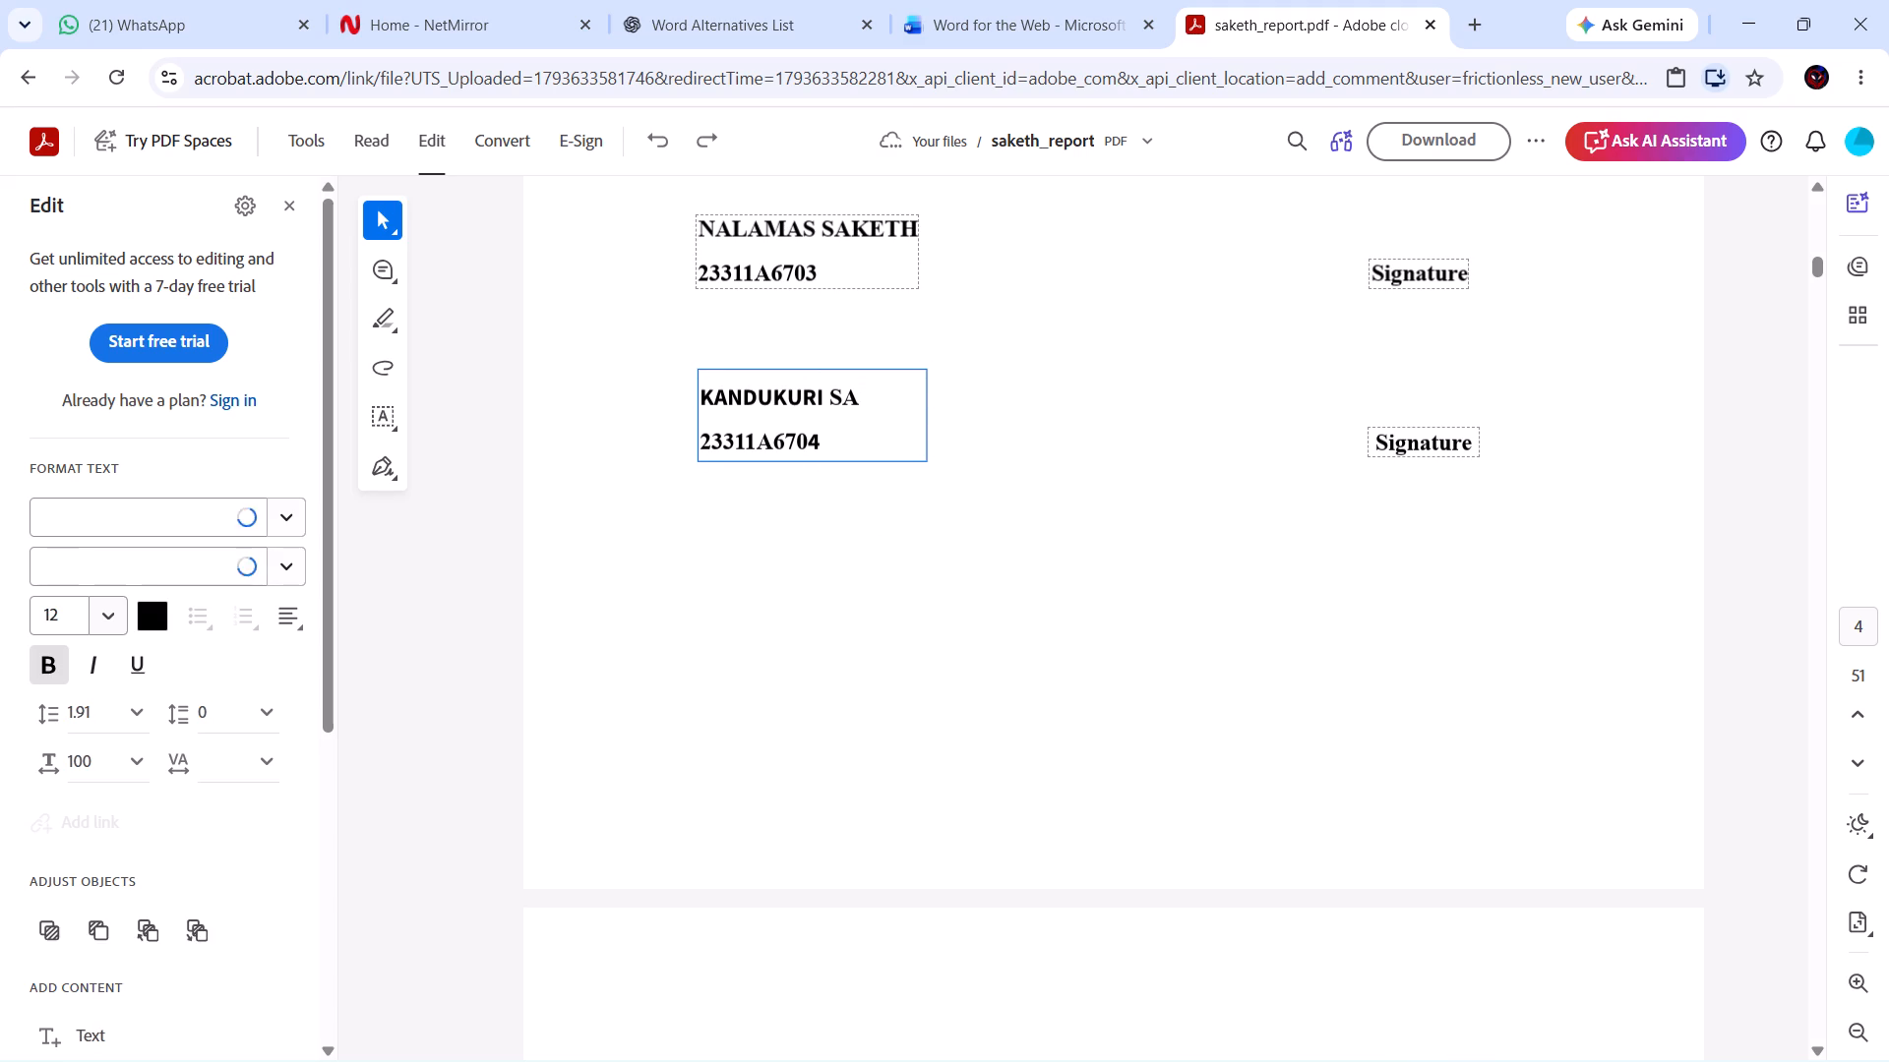
{"action": "left_click", "coordinate": [879, 394]}
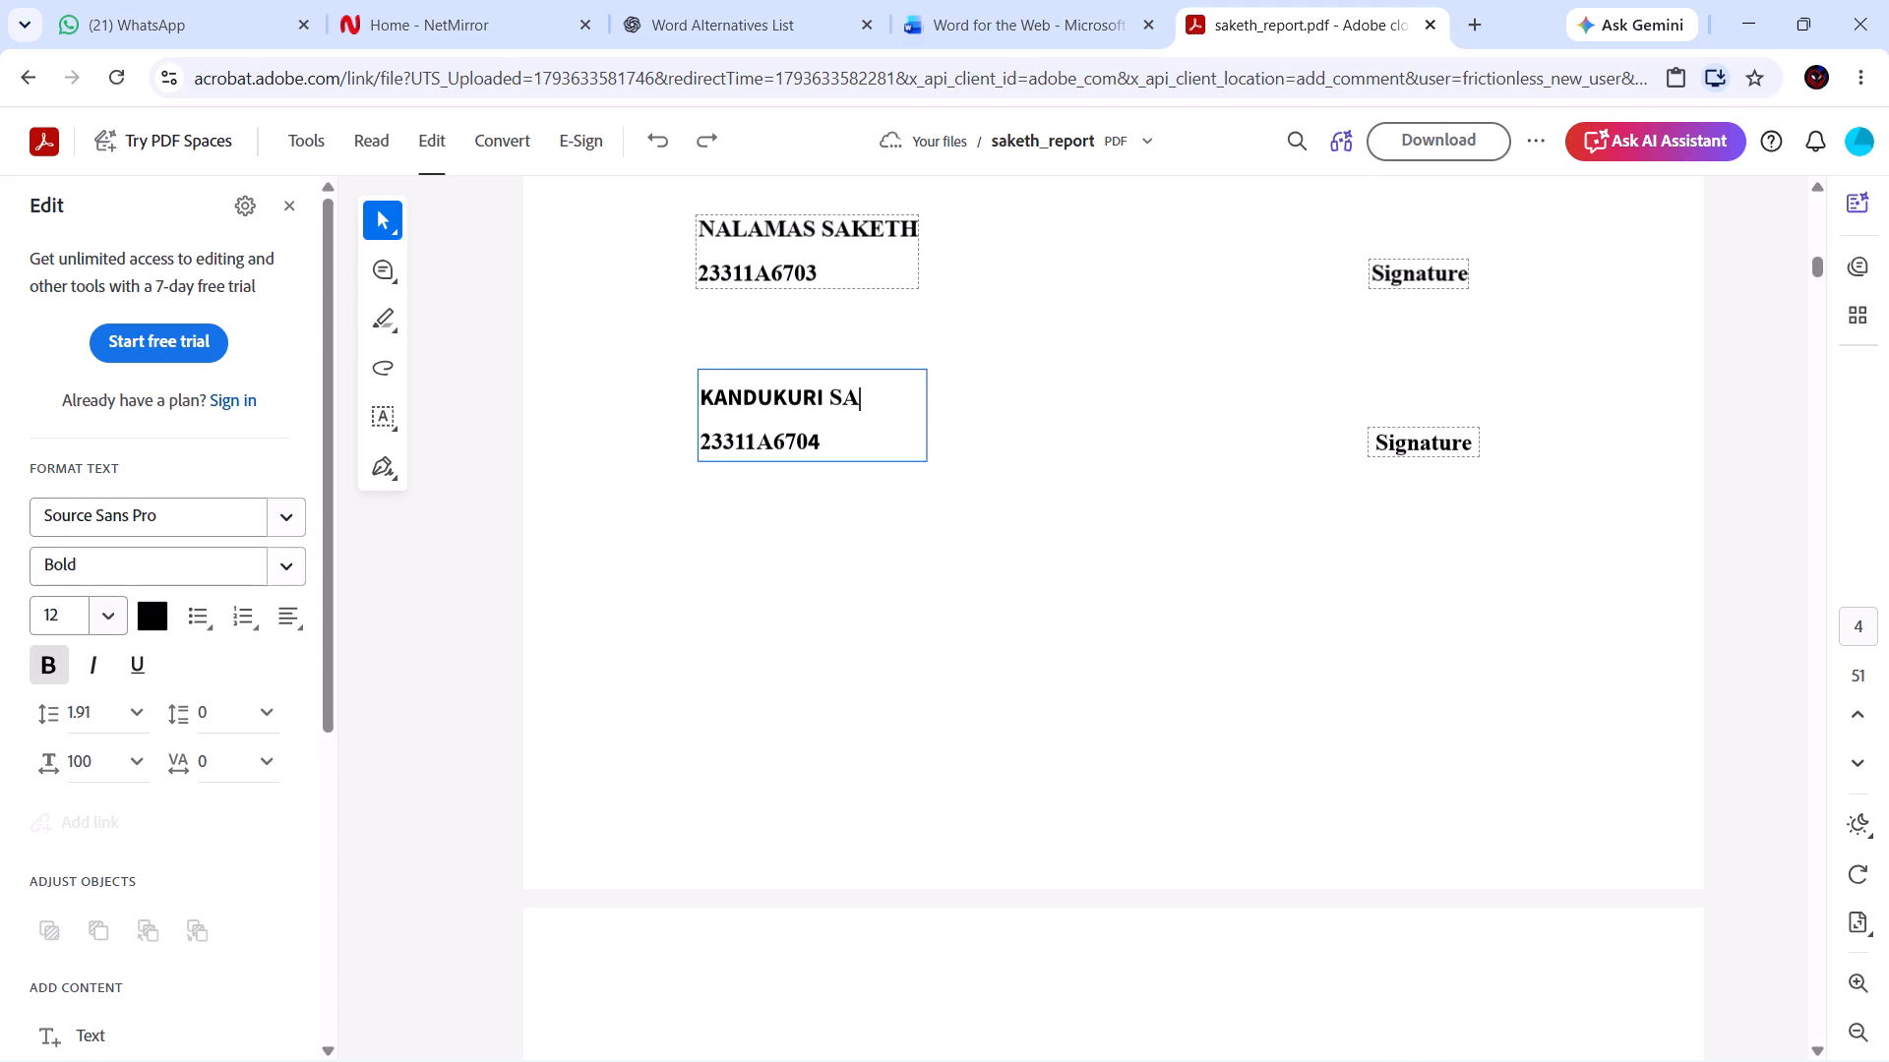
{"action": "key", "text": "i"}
Delete the second project coordinator's name and the preceding "and" from the acknowledgement's second paragraph.
{"action": "scroll", "coordinate": [879, 394], "scroll_direction": "down", "scroll_amount": 3}
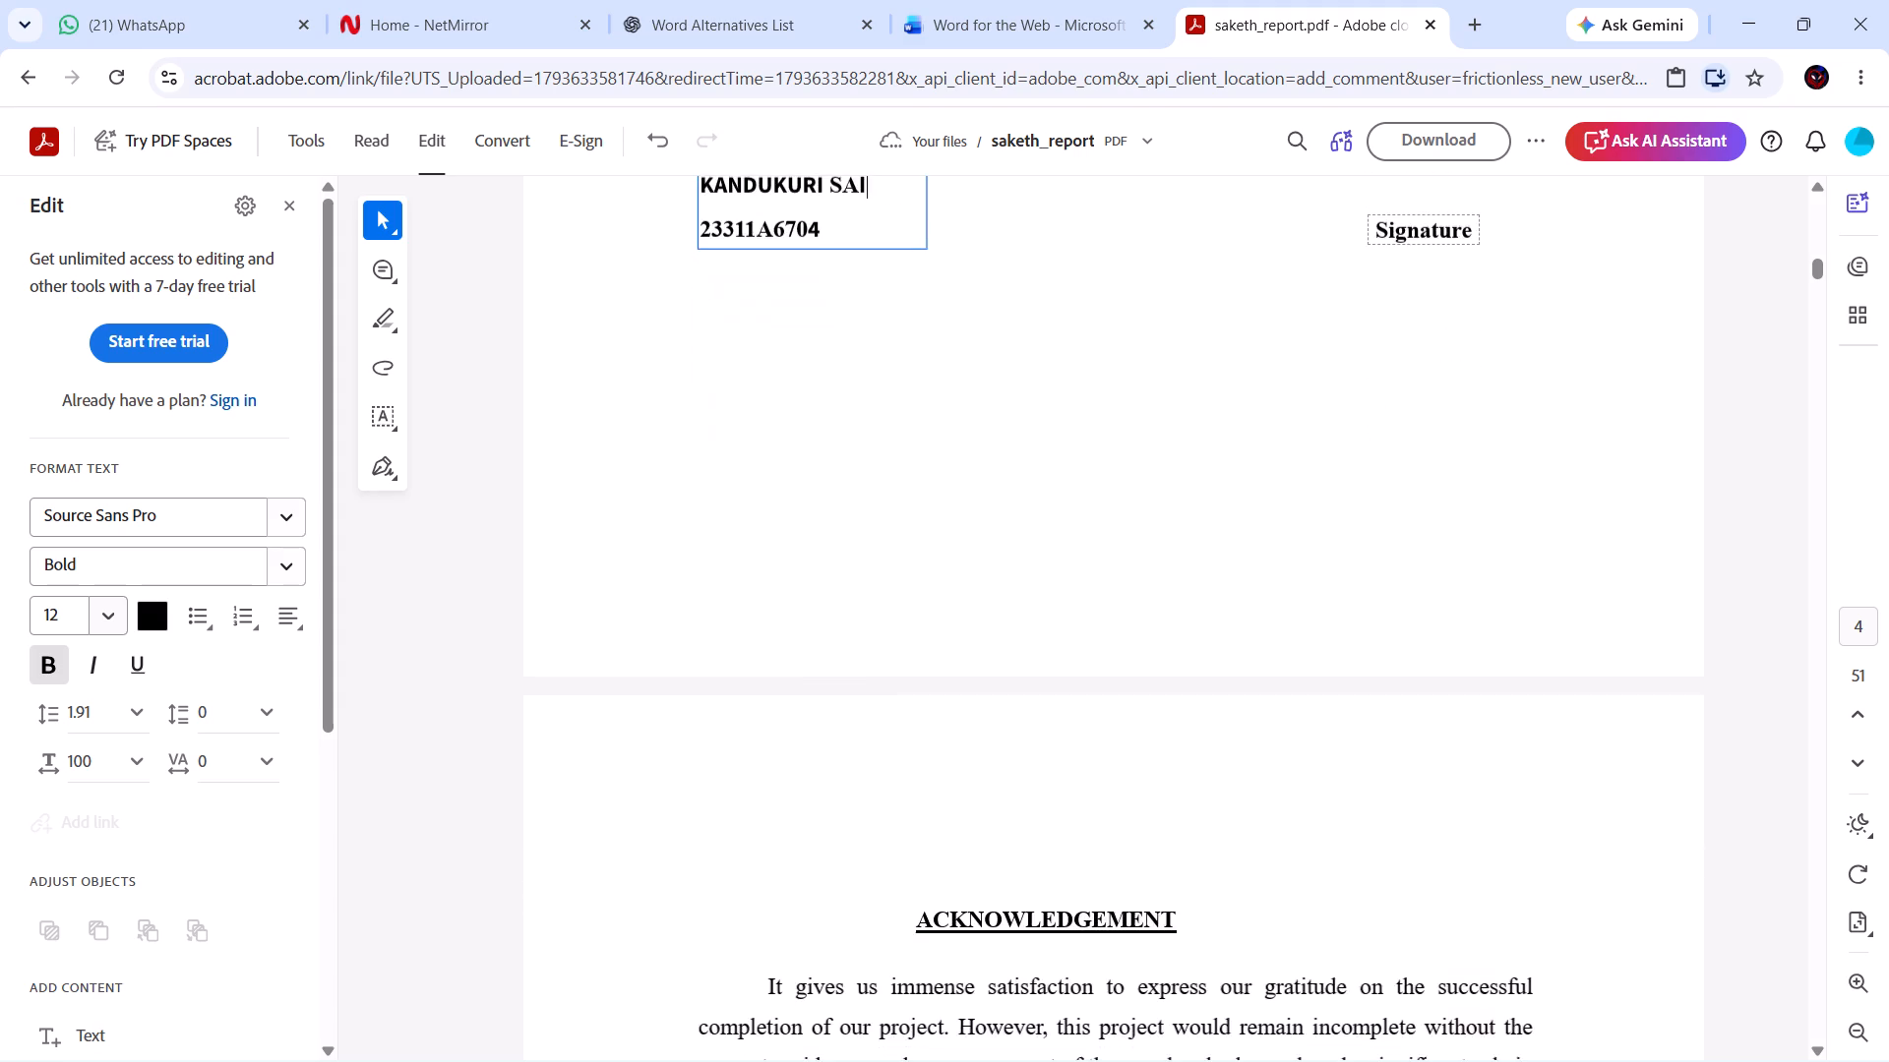
{"action": "scroll", "coordinate": [879, 394], "scroll_direction": "down", "scroll_amount": 3}
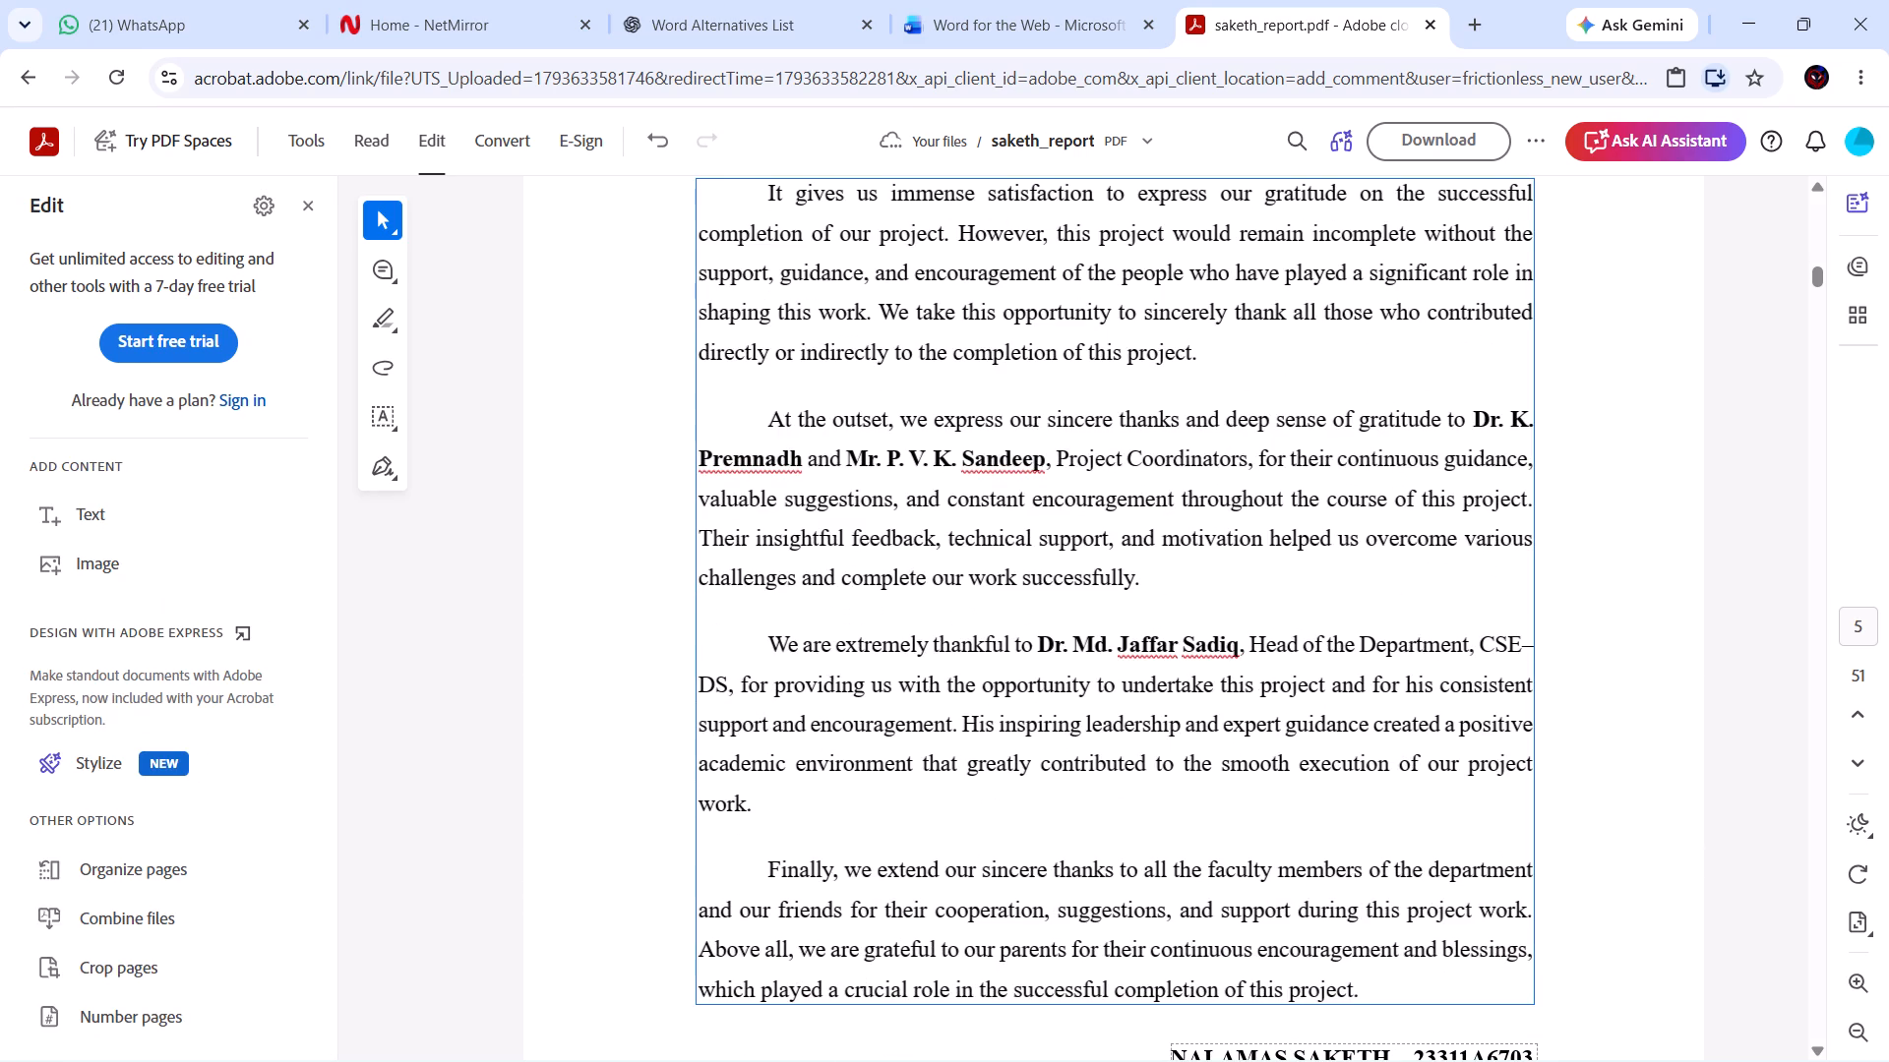
{"action": "left_click", "coordinate": [1046, 470]}
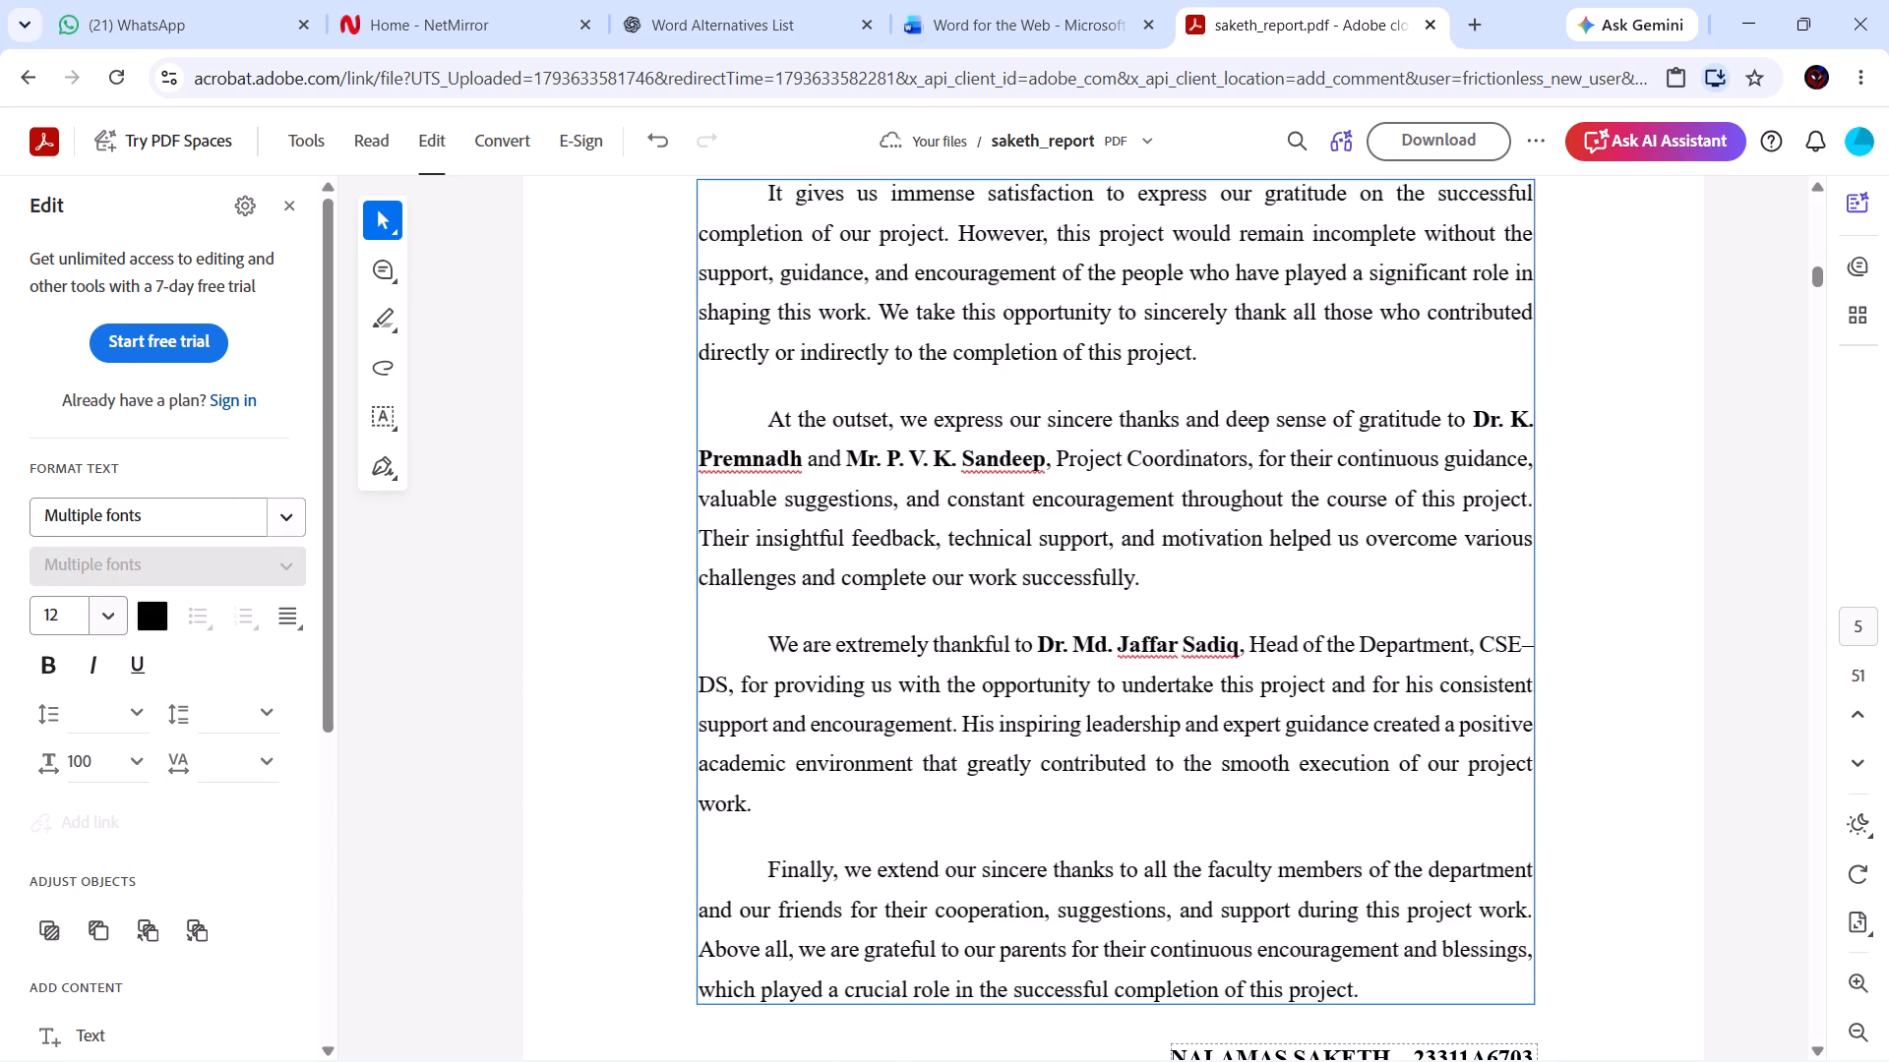
{"action": "left_click", "coordinate": [1048, 463]}
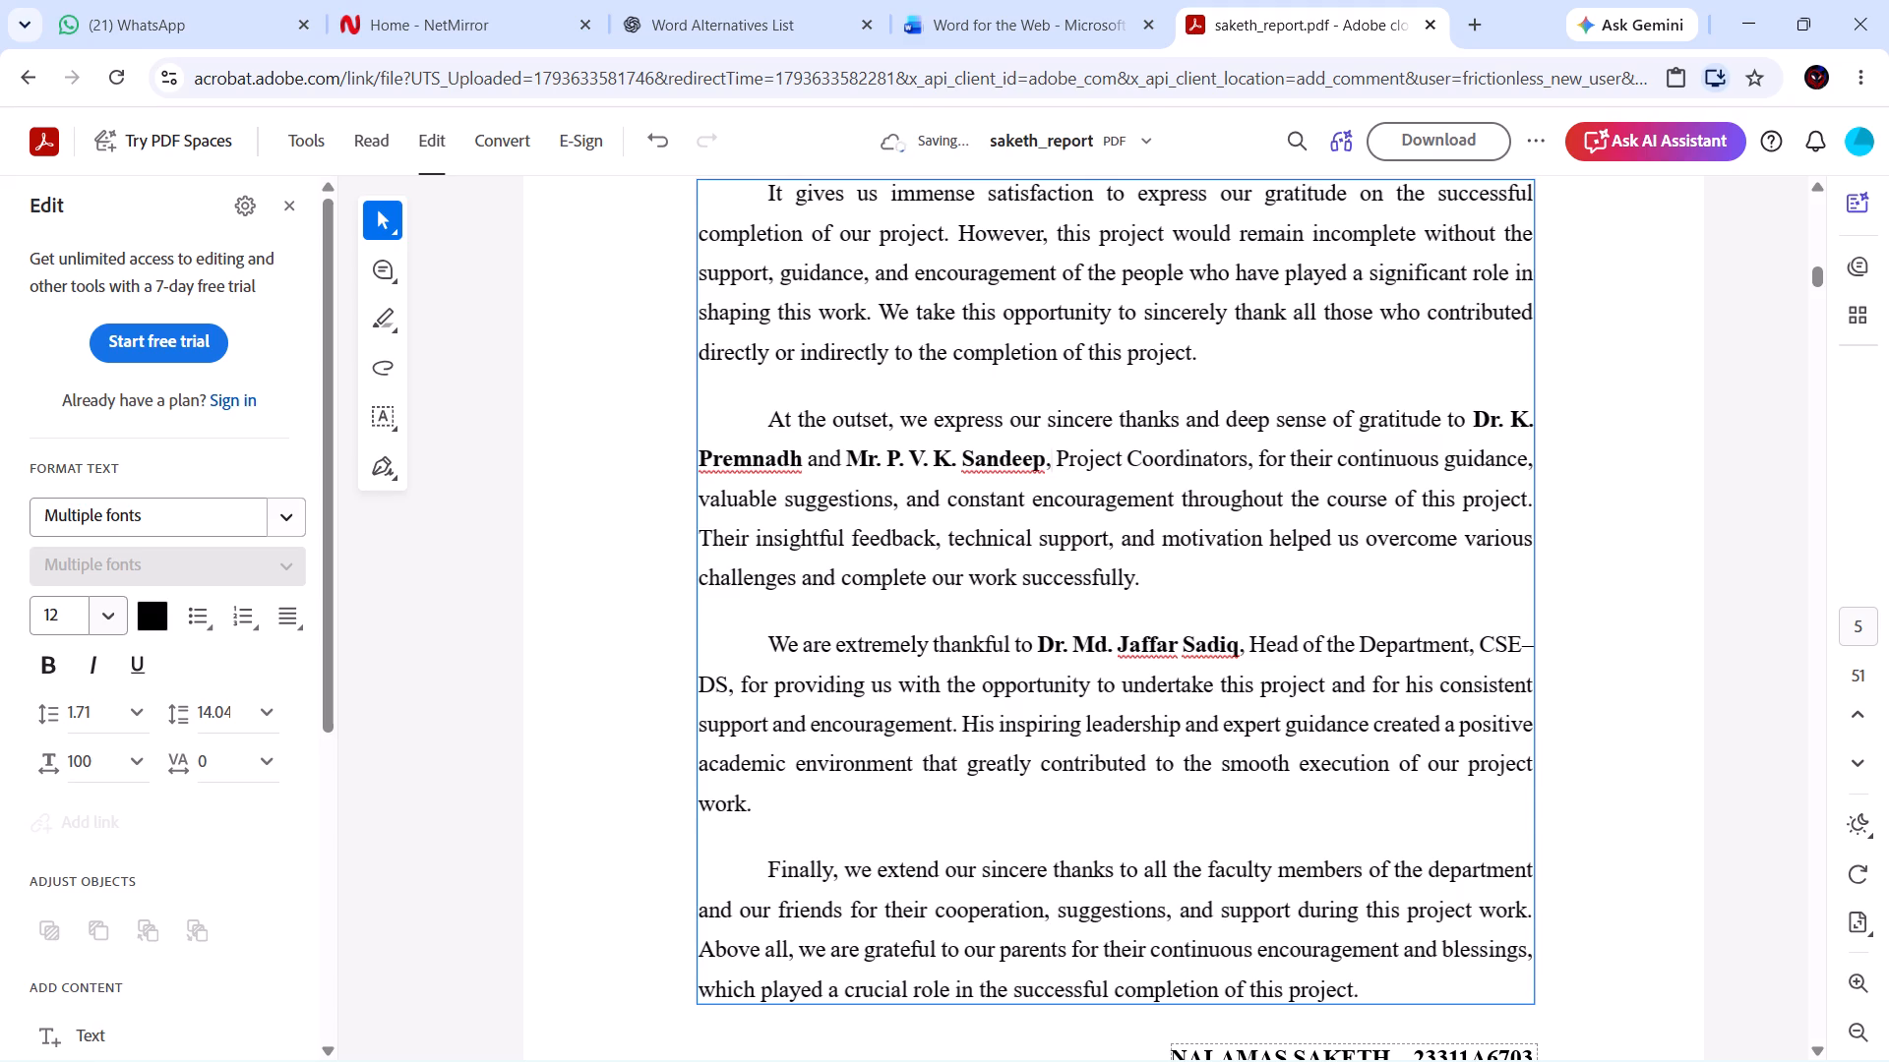
{"action": "key", "text": "Left"}
{"action": "key", "text": "BackSpace"}
{"action": "key", "text": "BackSpace"}
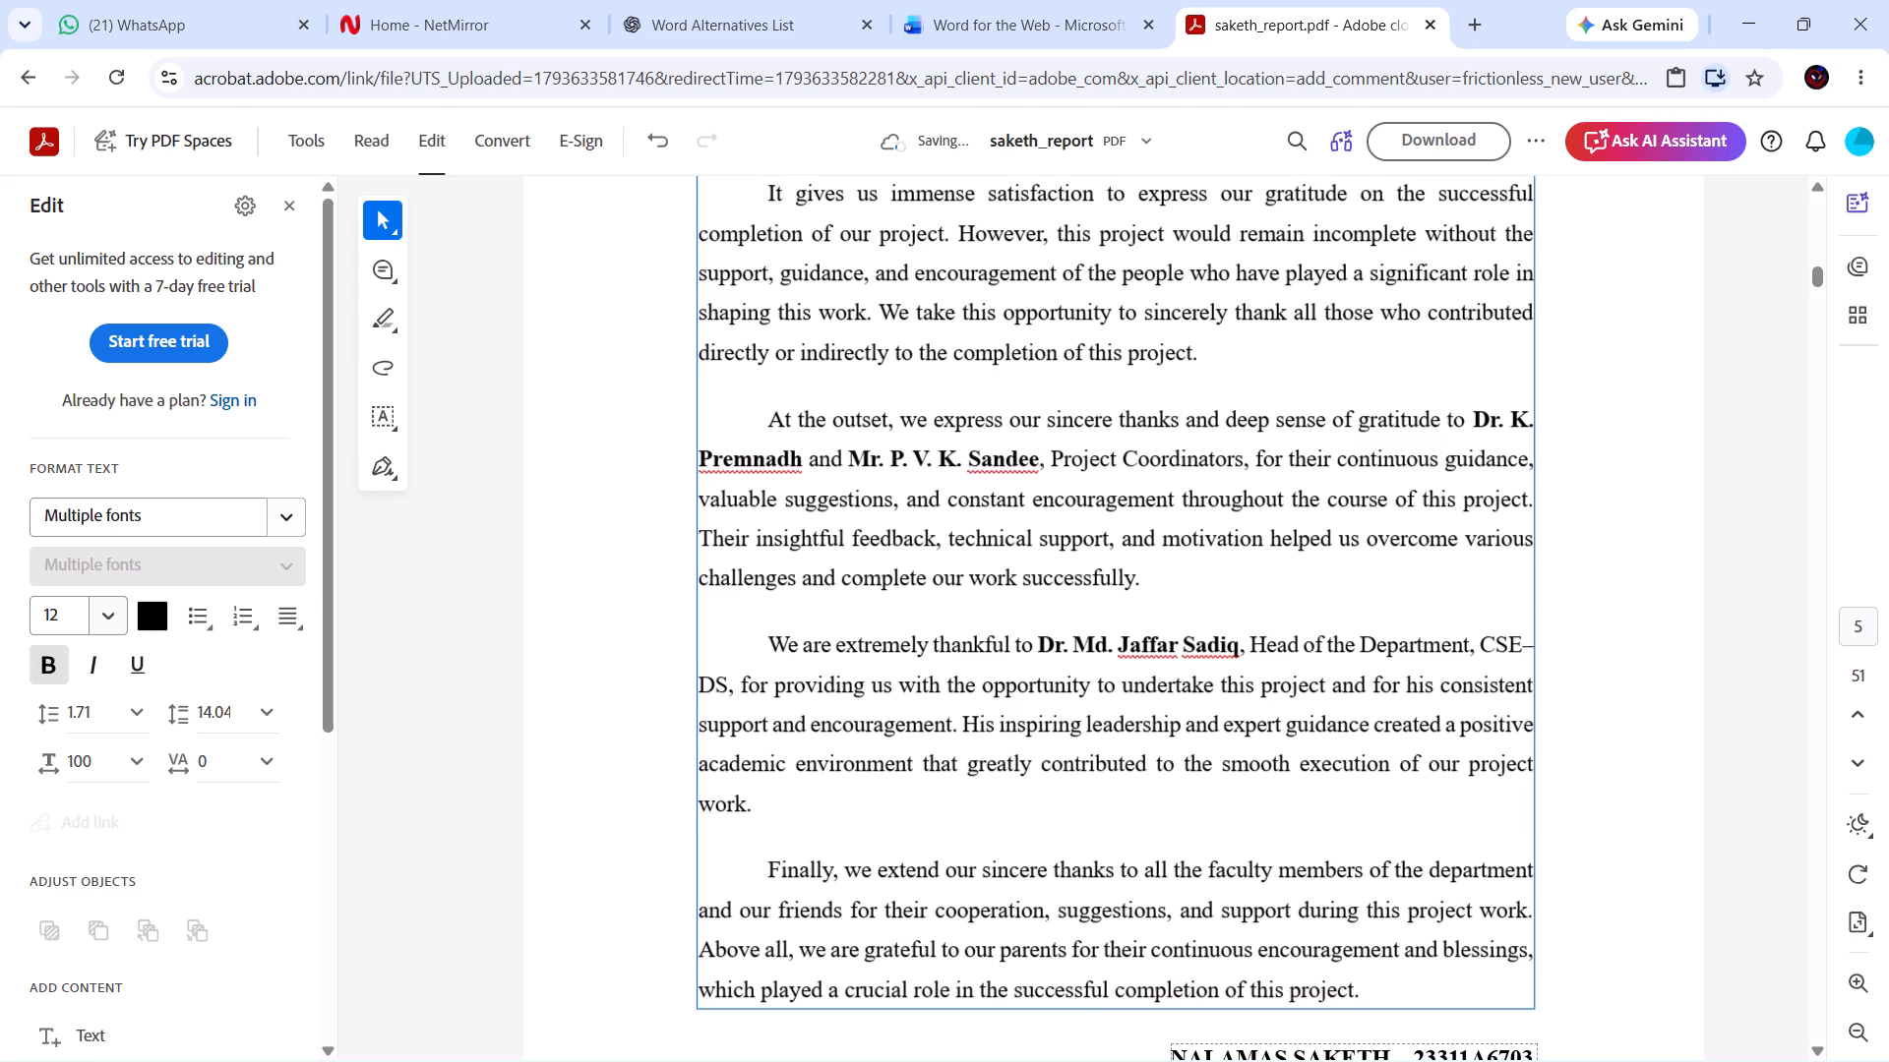
{"action": "key", "text": "BackSpace"}
{"action": "key", "text": "BackSpace"}
{"action": "key", "text": "BackSpace"}
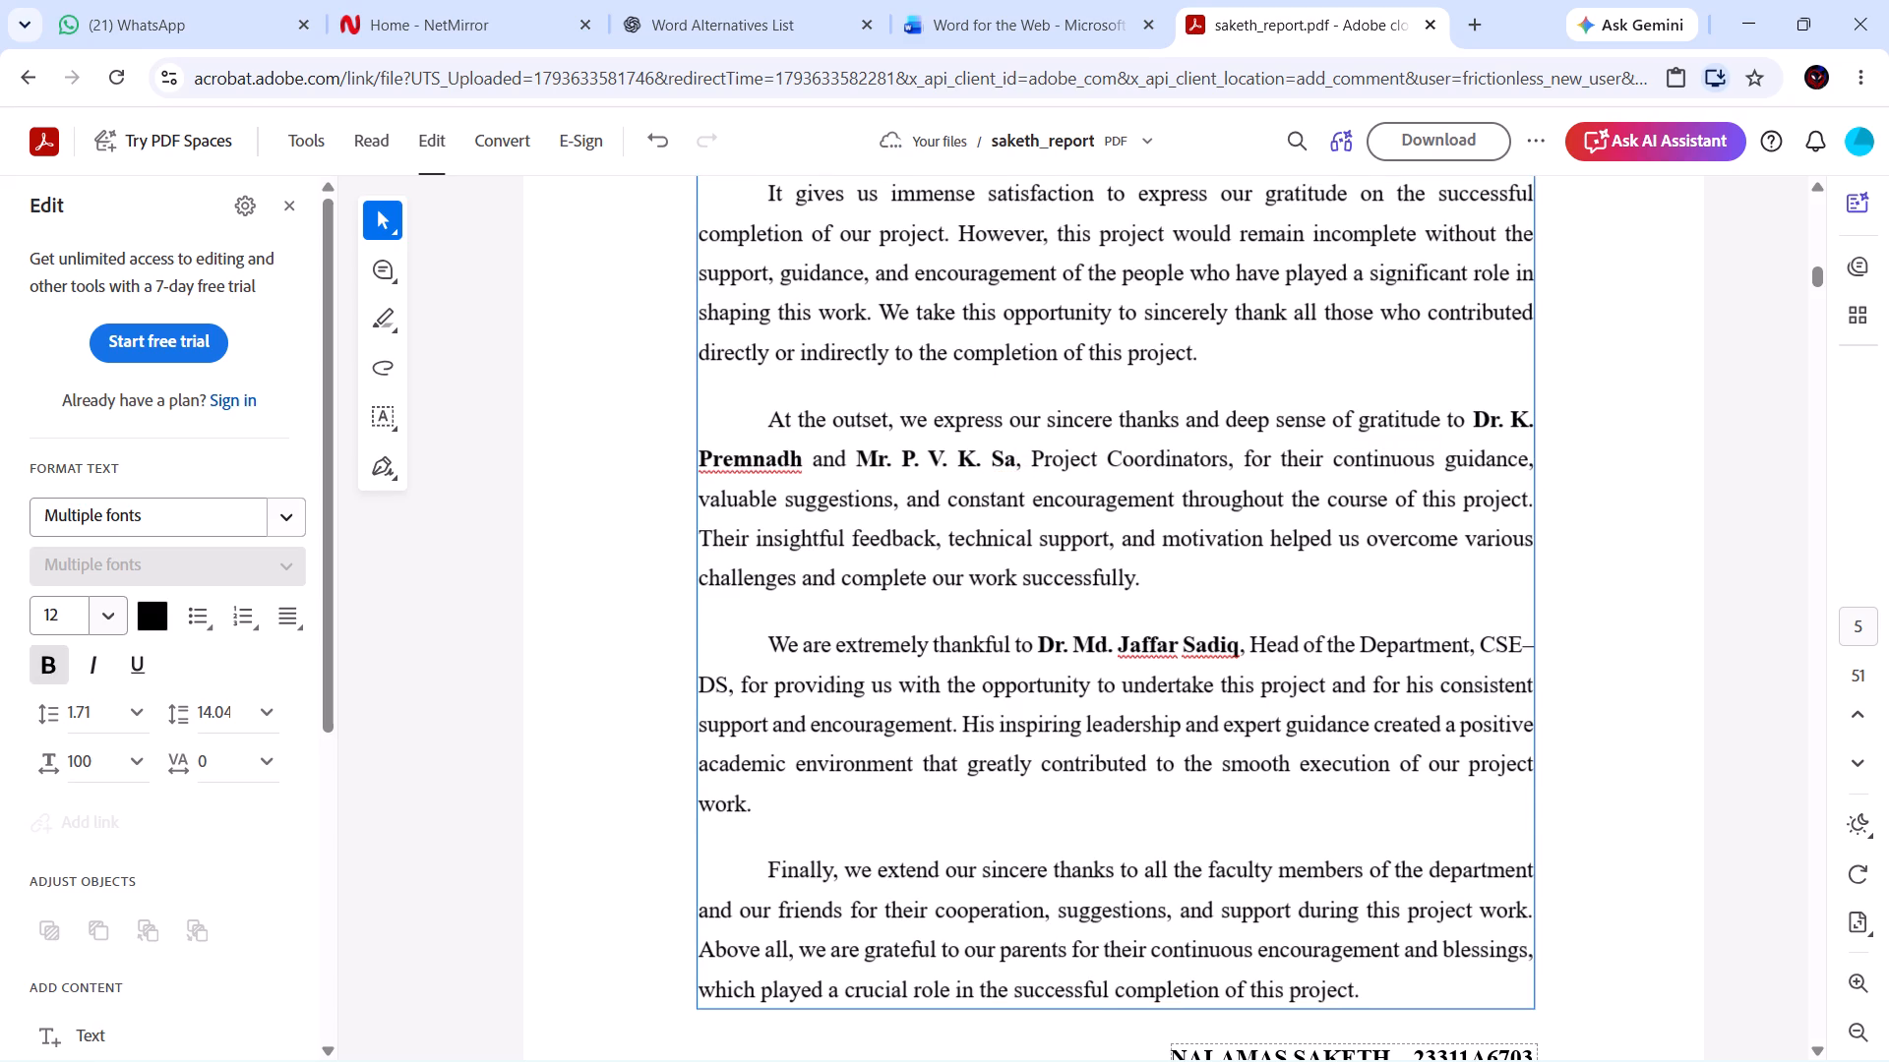
{"action": "key", "text": "BackSpace"}
{"action": "key", "text": "BackSpace"}
{"action": "key", "text": "BackSpace"}
{"action": "key", "text": "BackSpace"}
{"action": "key", "text": "BackSpace"}
{"action": "key", "text": "BackSpace"}
{"action": "key", "text": "BackSpace"}
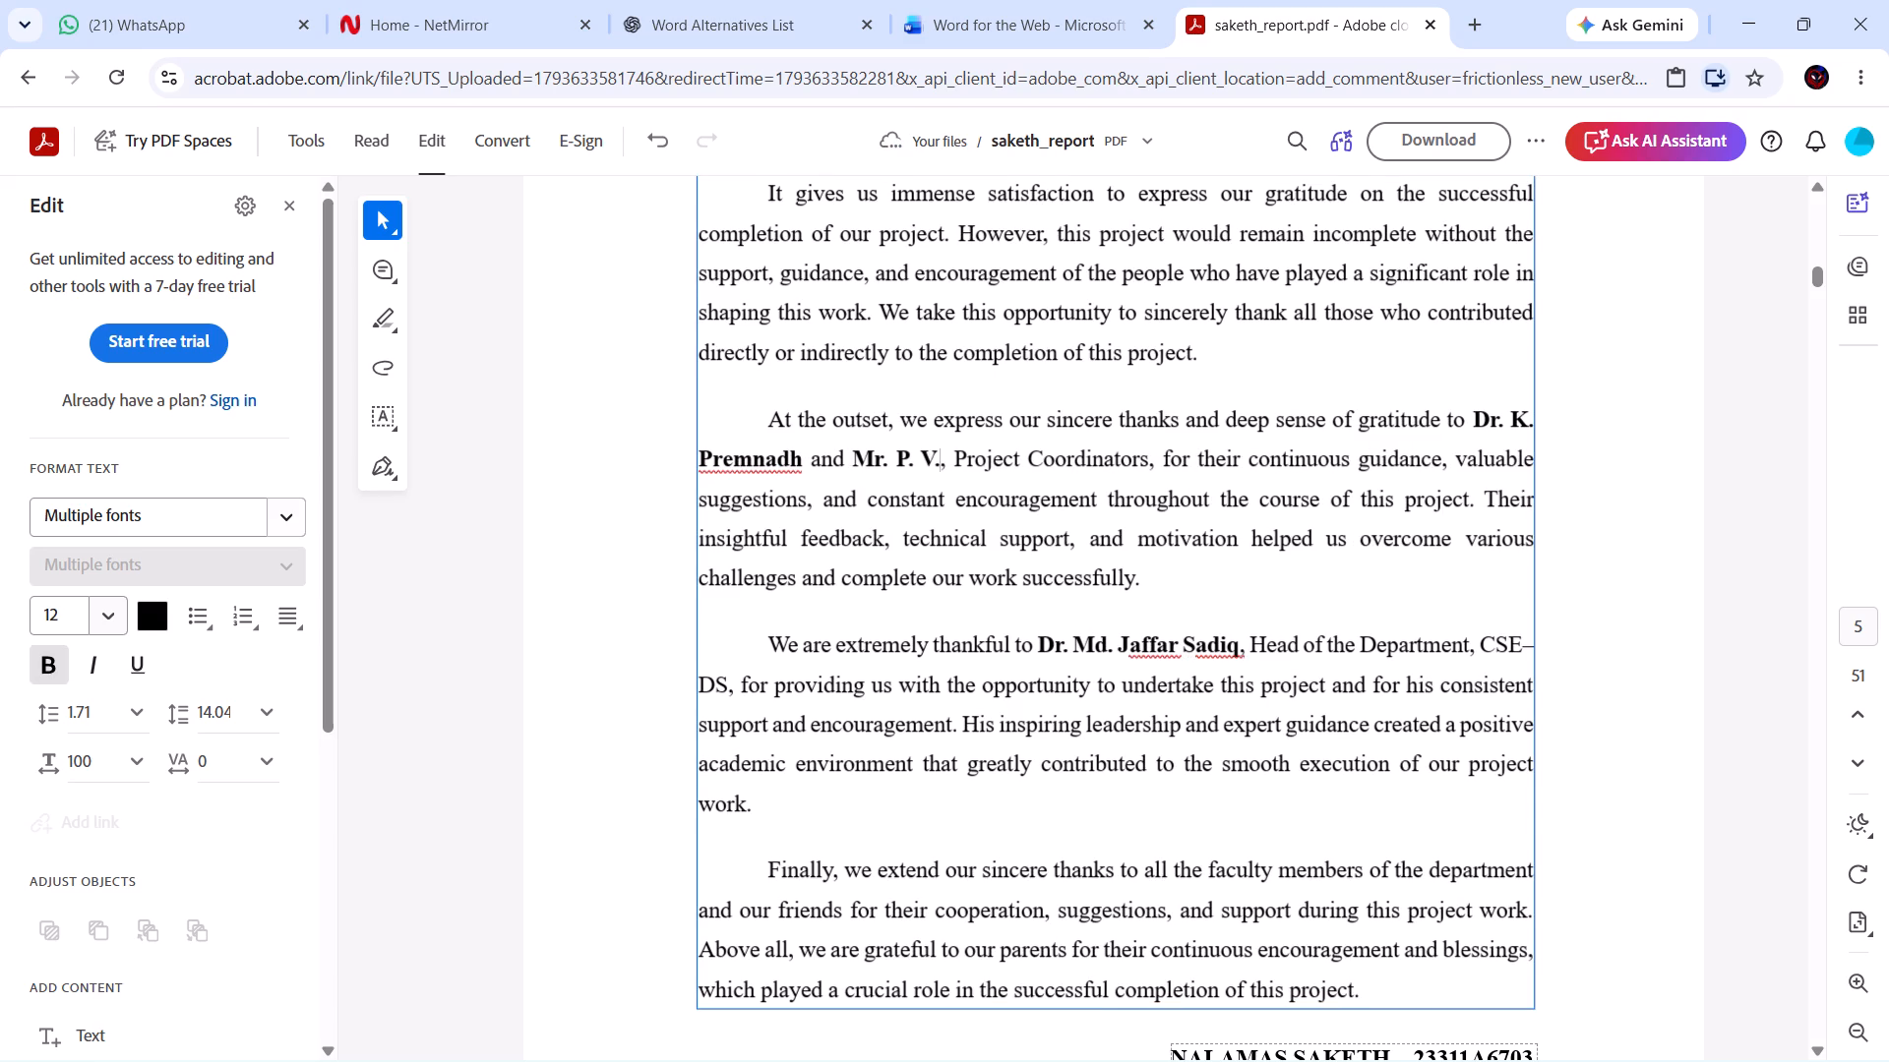
{"action": "key", "text": "BackSpace"}
{"action": "key", "text": "BackSpace"}
{"action": "key", "text": "BackSpace"}
{"action": "key", "text": "BackSpace"}
{"action": "key", "text": "BackSpace"}
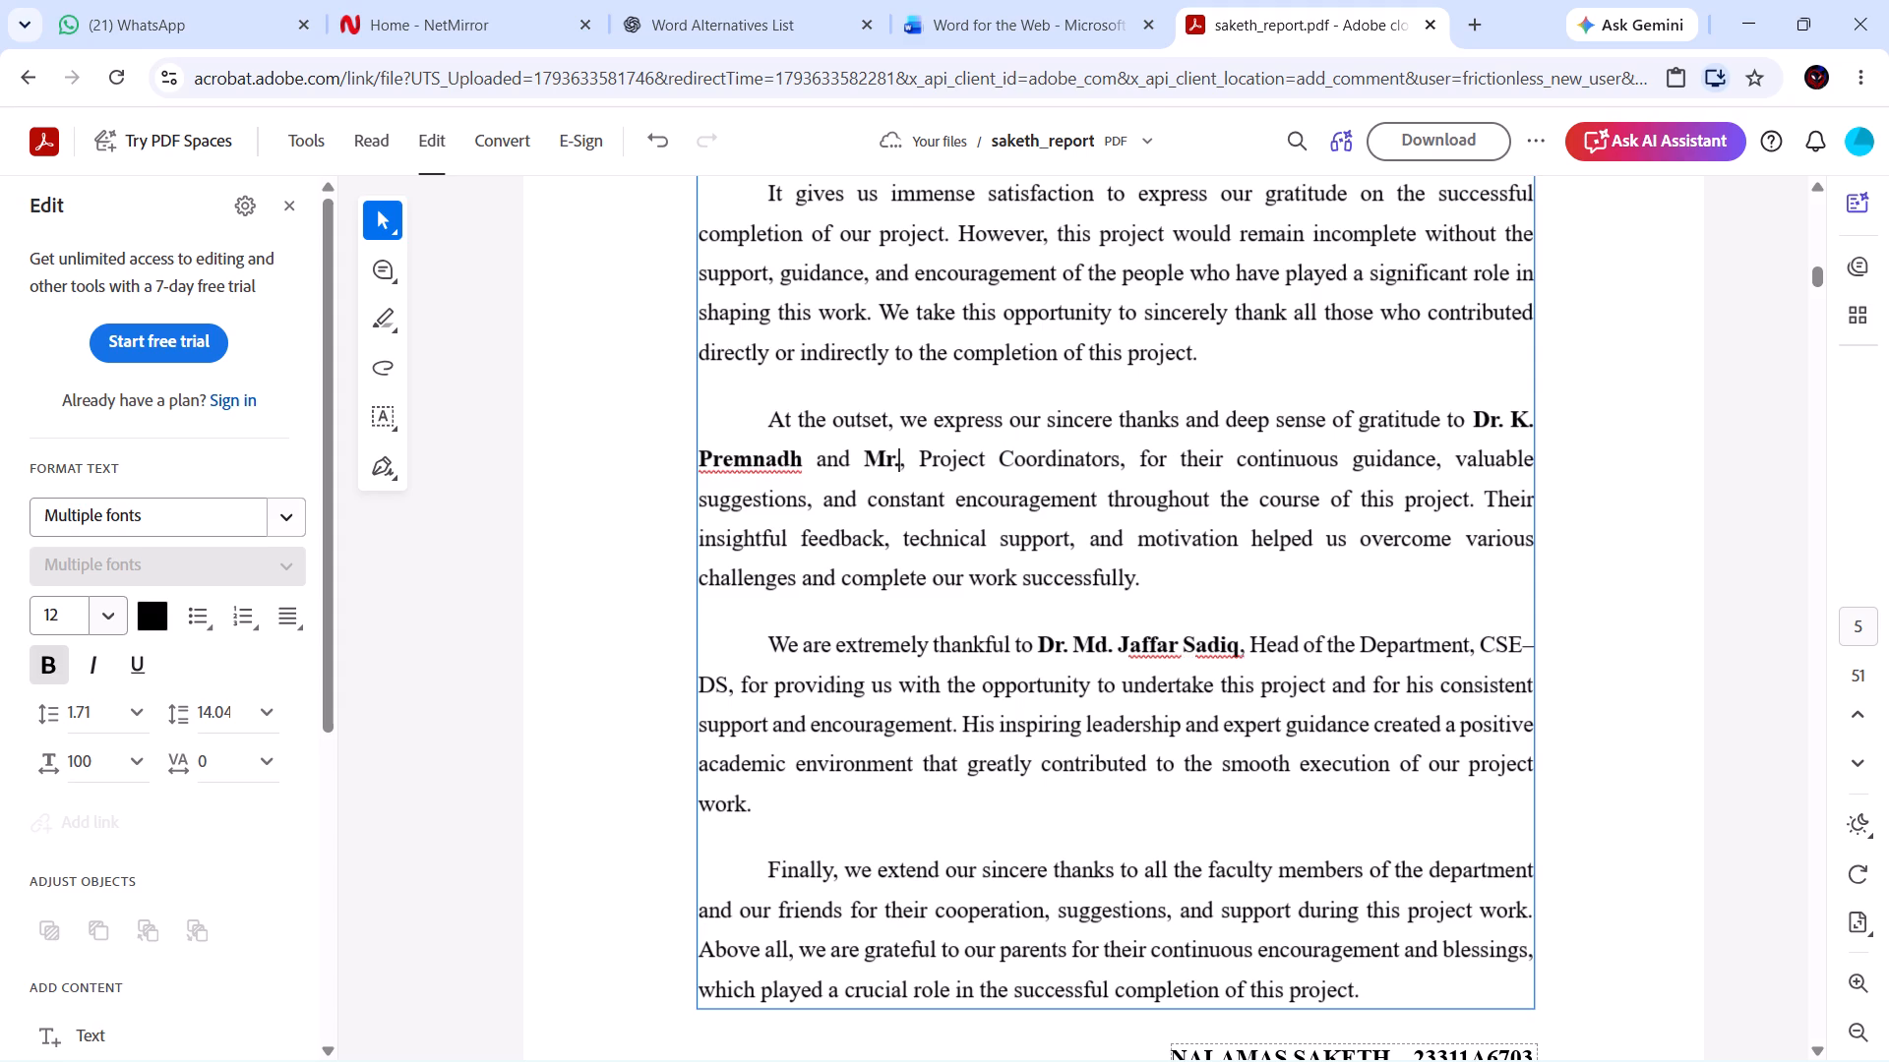
{"action": "key", "text": "BackSpace"}
{"action": "key", "text": "BackSpace"}
{"action": "key", "text": "BackSpace"}
{"action": "key", "text": "BackSpace"}
{"action": "key", "text": "BackSpace"}
{"action": "key", "text": "BackSpace"}
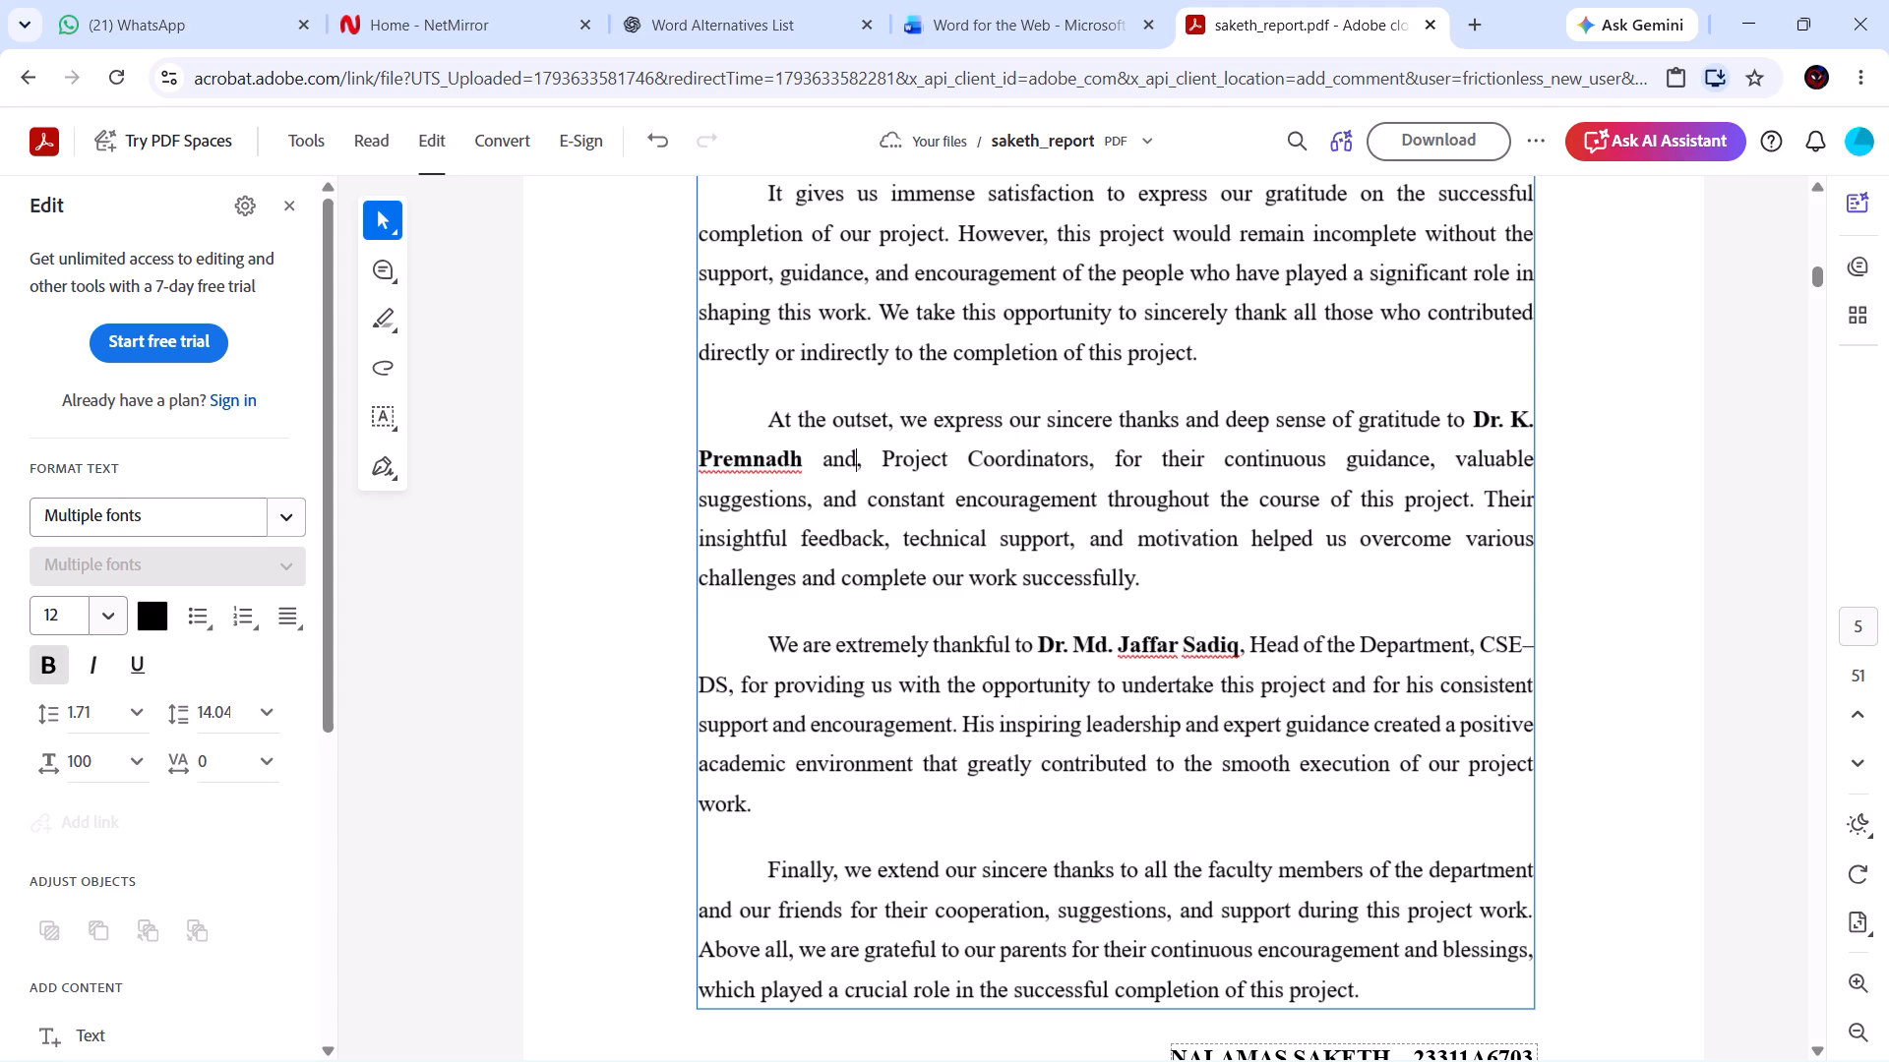
{"action": "key", "text": "BackSpace"}
{"action": "key", "text": "BackSpace"}
{"action": "key", "text": "BackSpace"}
{"action": "key", "text": "BackSpace"}
Replace the remaining project coordinator's title and name in that paragraph with "Mrs." and the new coordinator's name.
{"action": "key", "text": "BackSpace"}
{"action": "key", "text": "BackSpace"}
{"action": "key", "text": "BackSpace"}
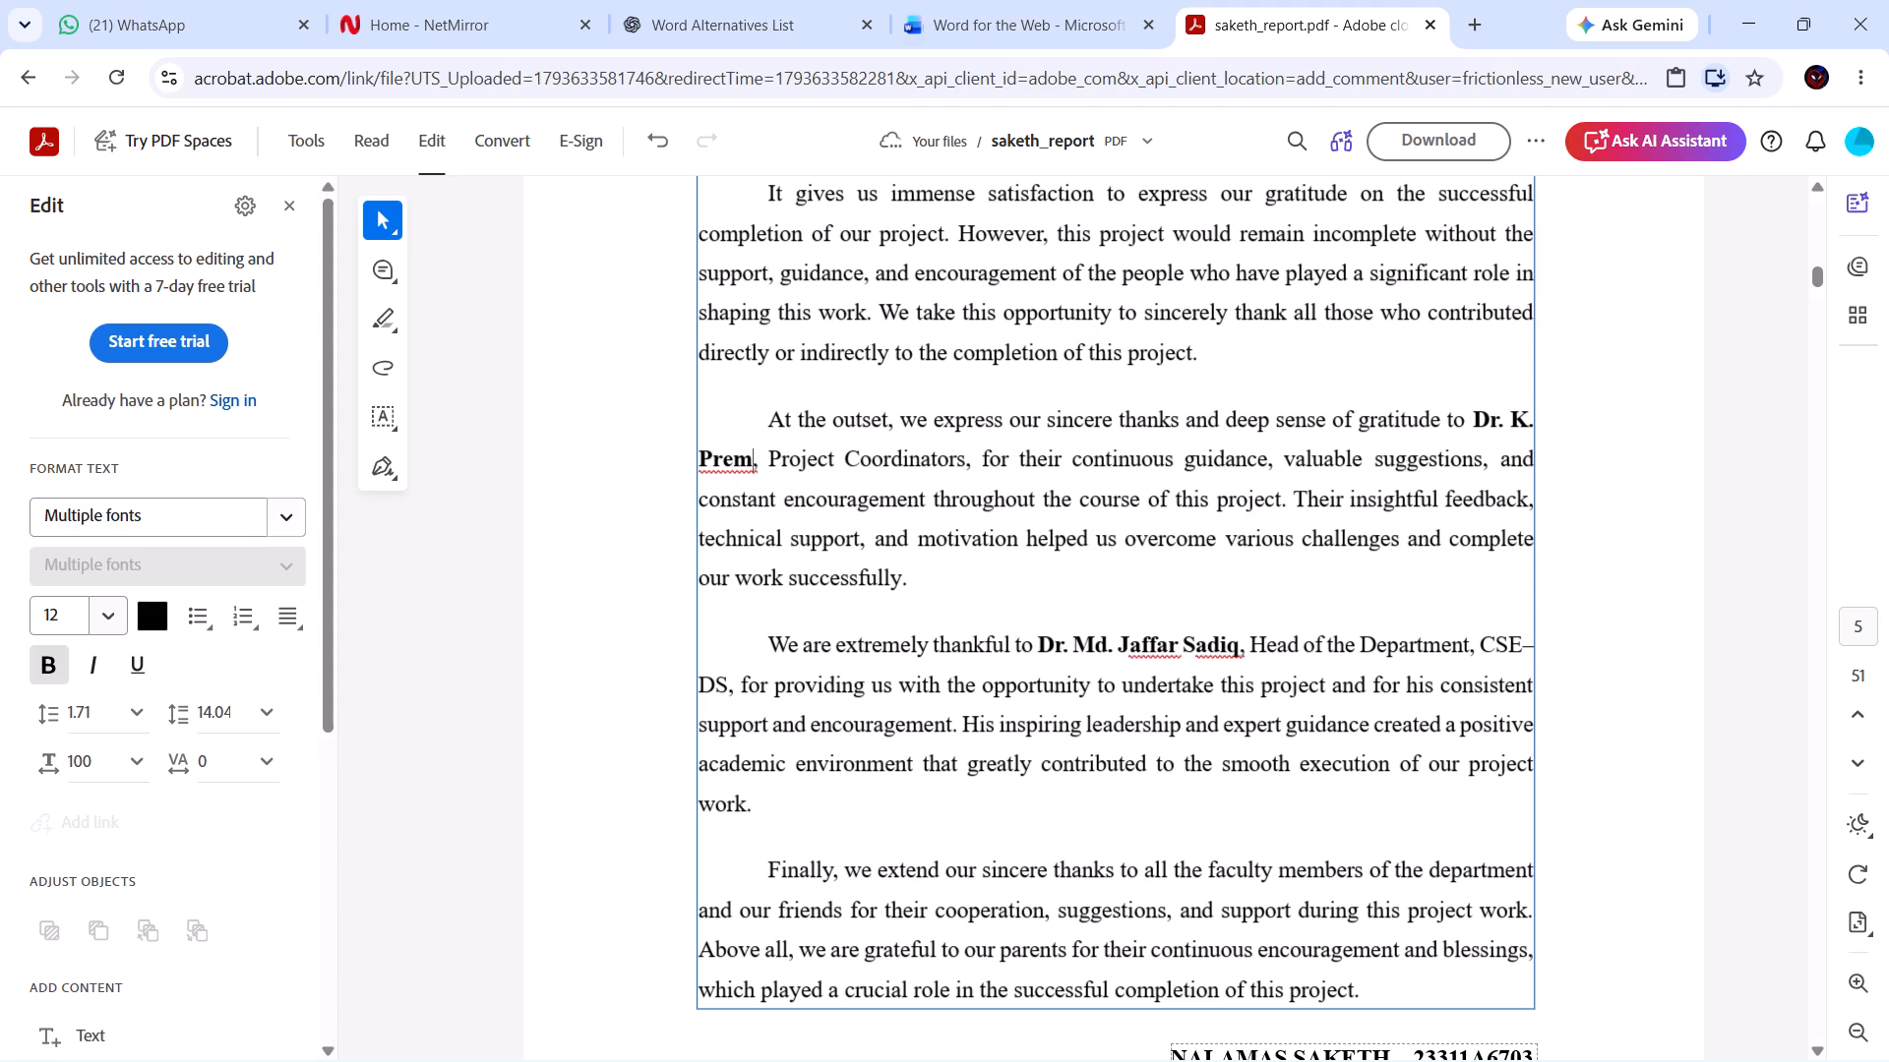
{"action": "key", "text": "BackSpace"}
{"action": "key", "text": "BackSpace"}
{"action": "key", "text": "BackSpace"}
{"action": "key", "text": "BackSpace"}
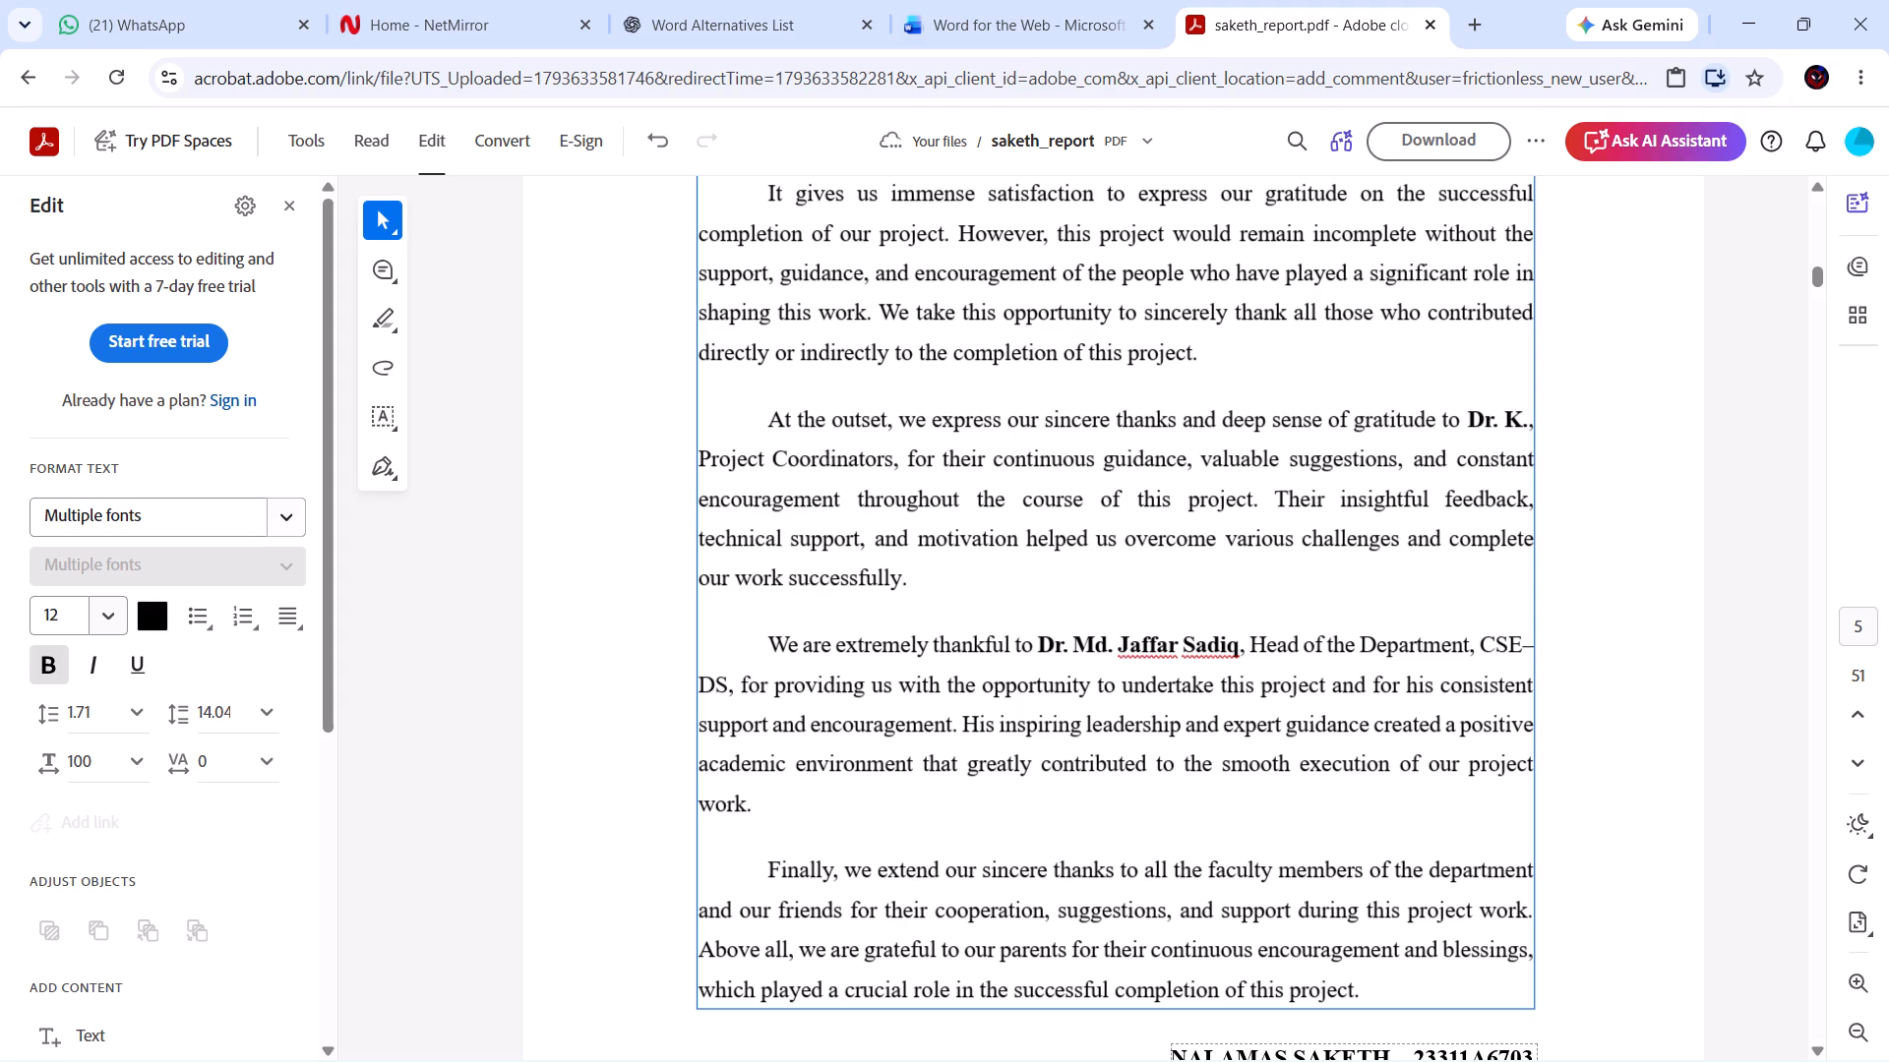
{"action": "key", "text": "BackSpace"}
{"action": "key", "text": "BackSpace"}
{"action": "key", "text": "BackSpace"}
{"action": "key", "text": "BackSpace"}
{"action": "key", "text": "BackSpace"}
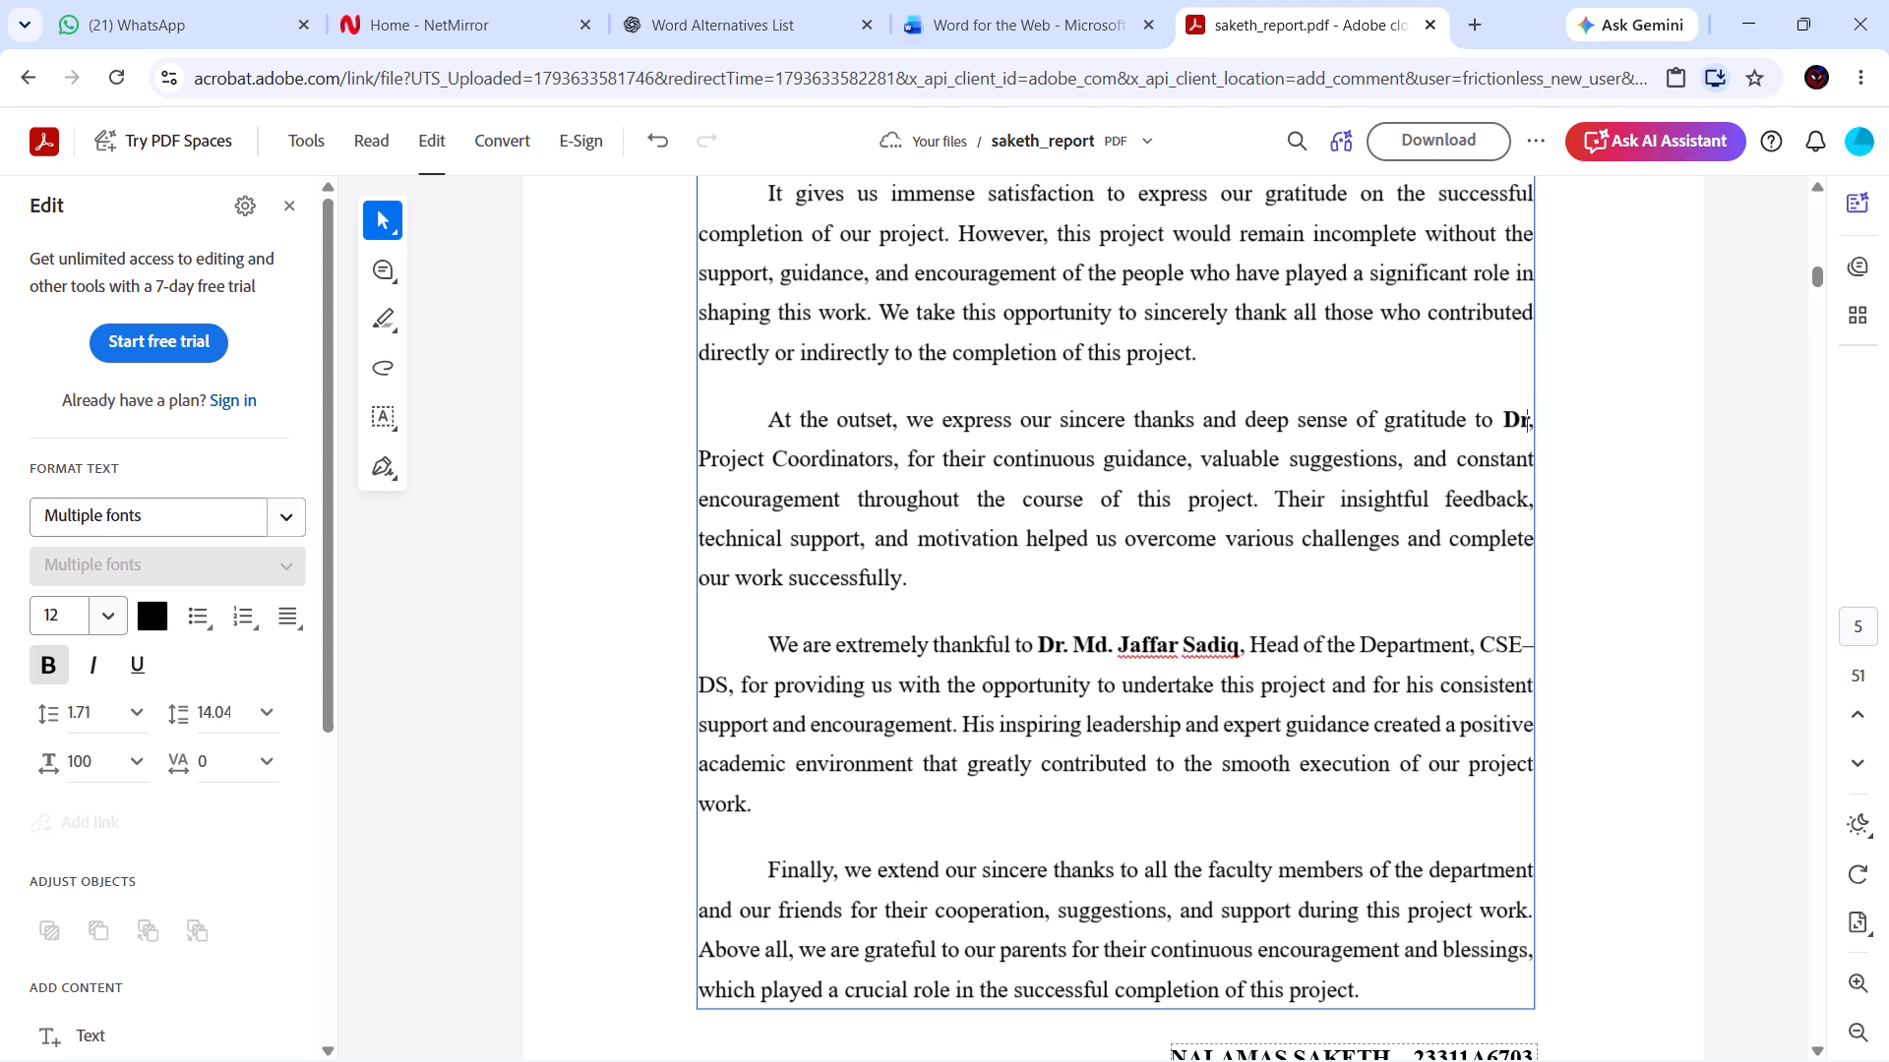
{"action": "key", "text": "BackSpace"}
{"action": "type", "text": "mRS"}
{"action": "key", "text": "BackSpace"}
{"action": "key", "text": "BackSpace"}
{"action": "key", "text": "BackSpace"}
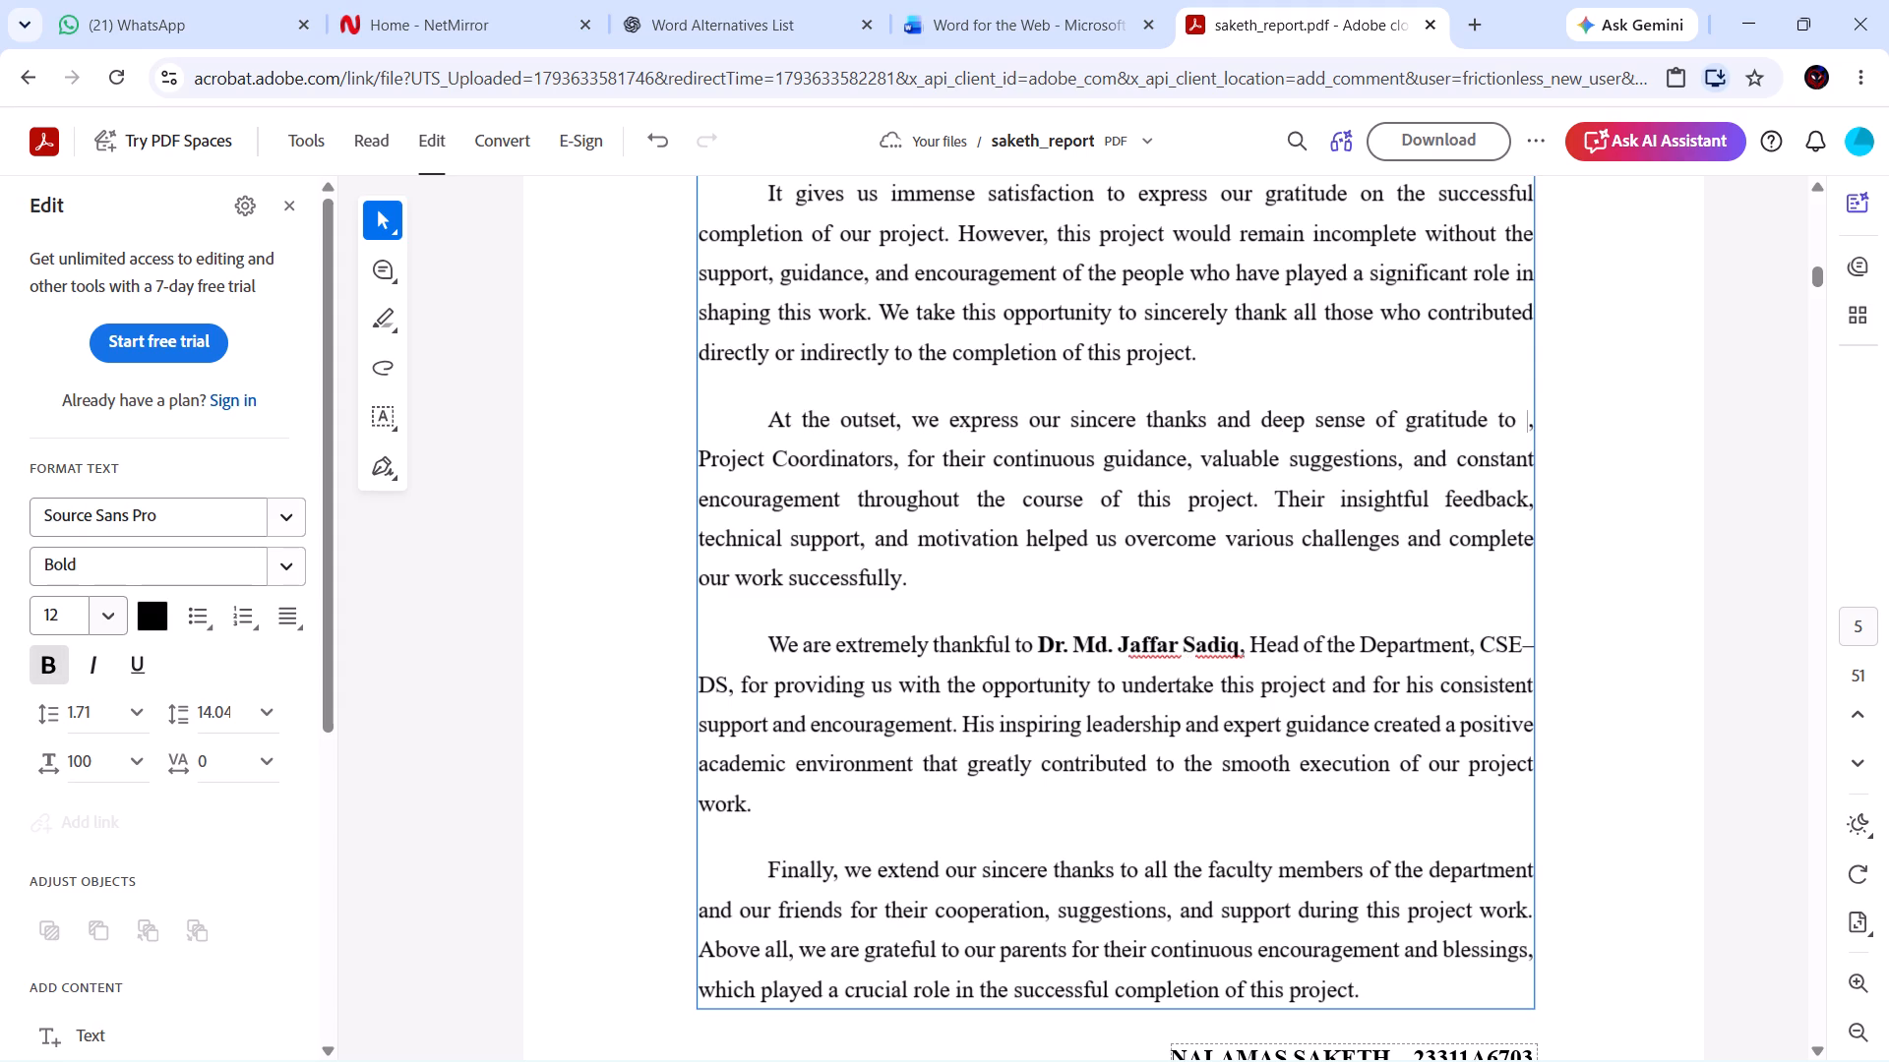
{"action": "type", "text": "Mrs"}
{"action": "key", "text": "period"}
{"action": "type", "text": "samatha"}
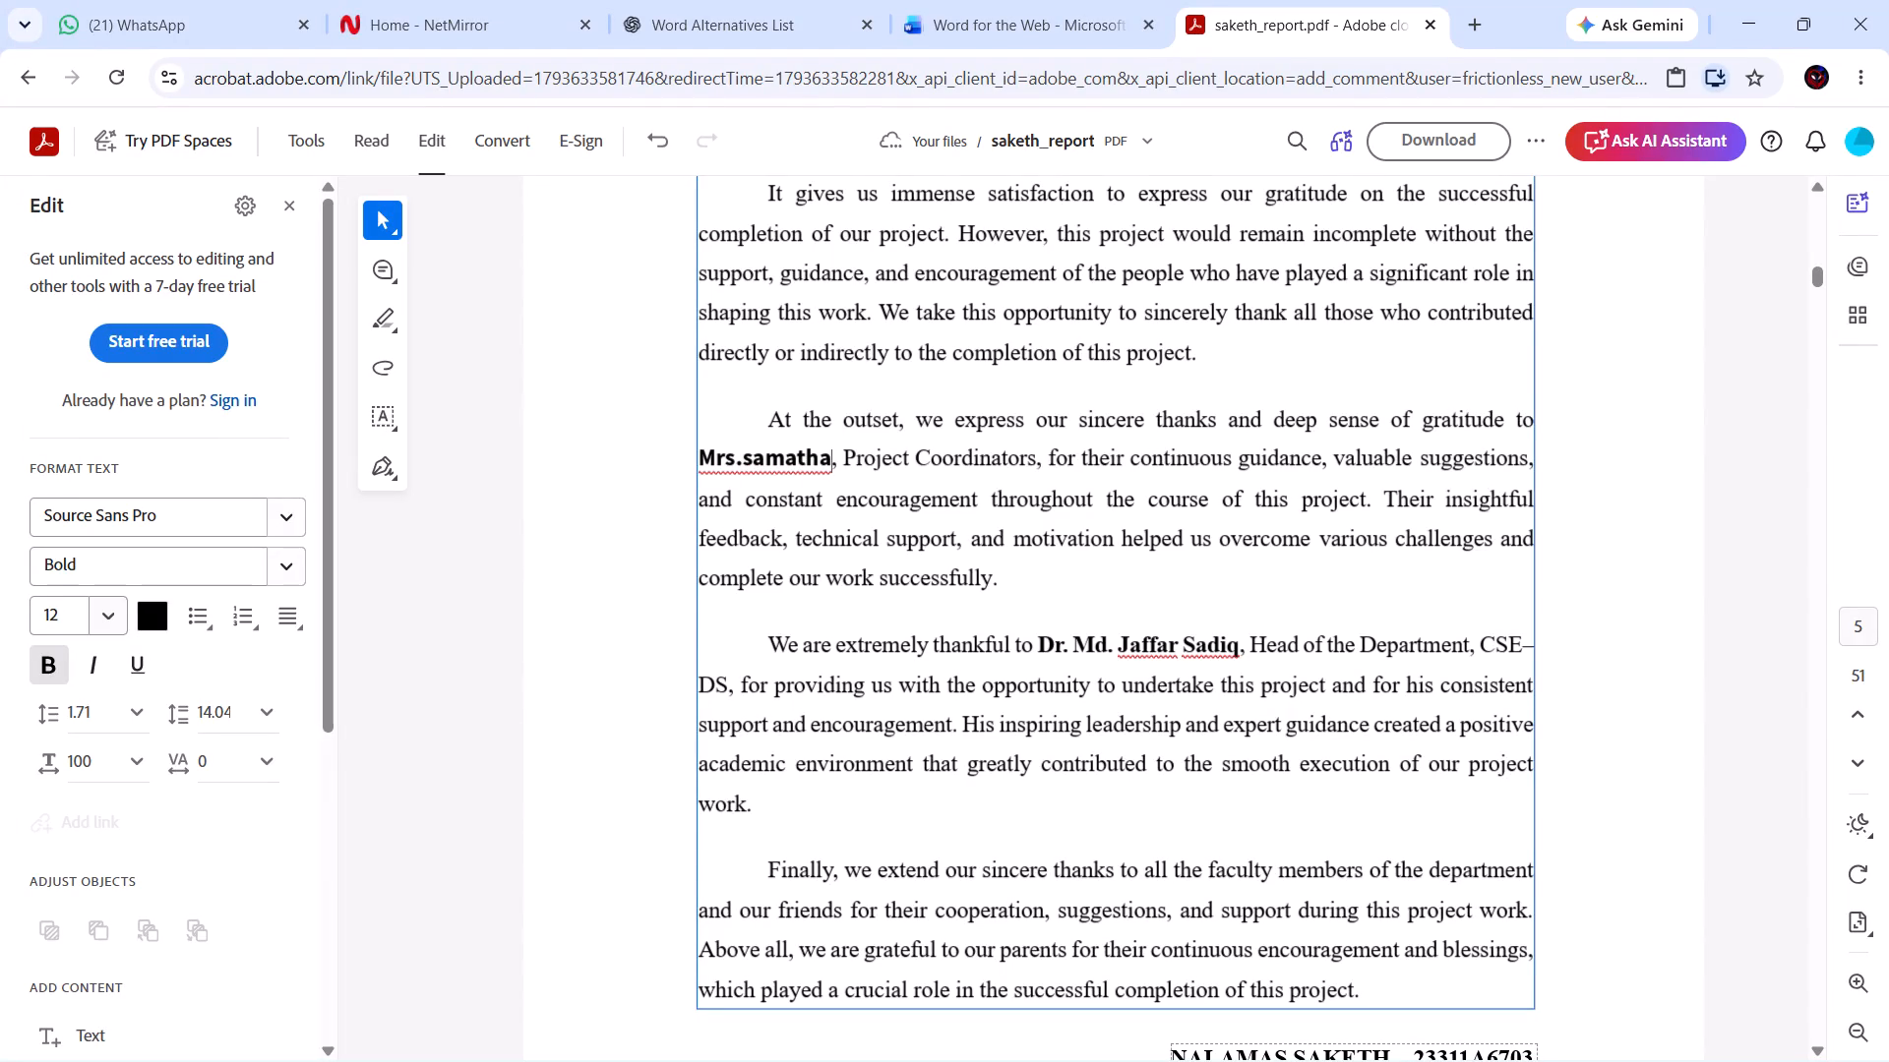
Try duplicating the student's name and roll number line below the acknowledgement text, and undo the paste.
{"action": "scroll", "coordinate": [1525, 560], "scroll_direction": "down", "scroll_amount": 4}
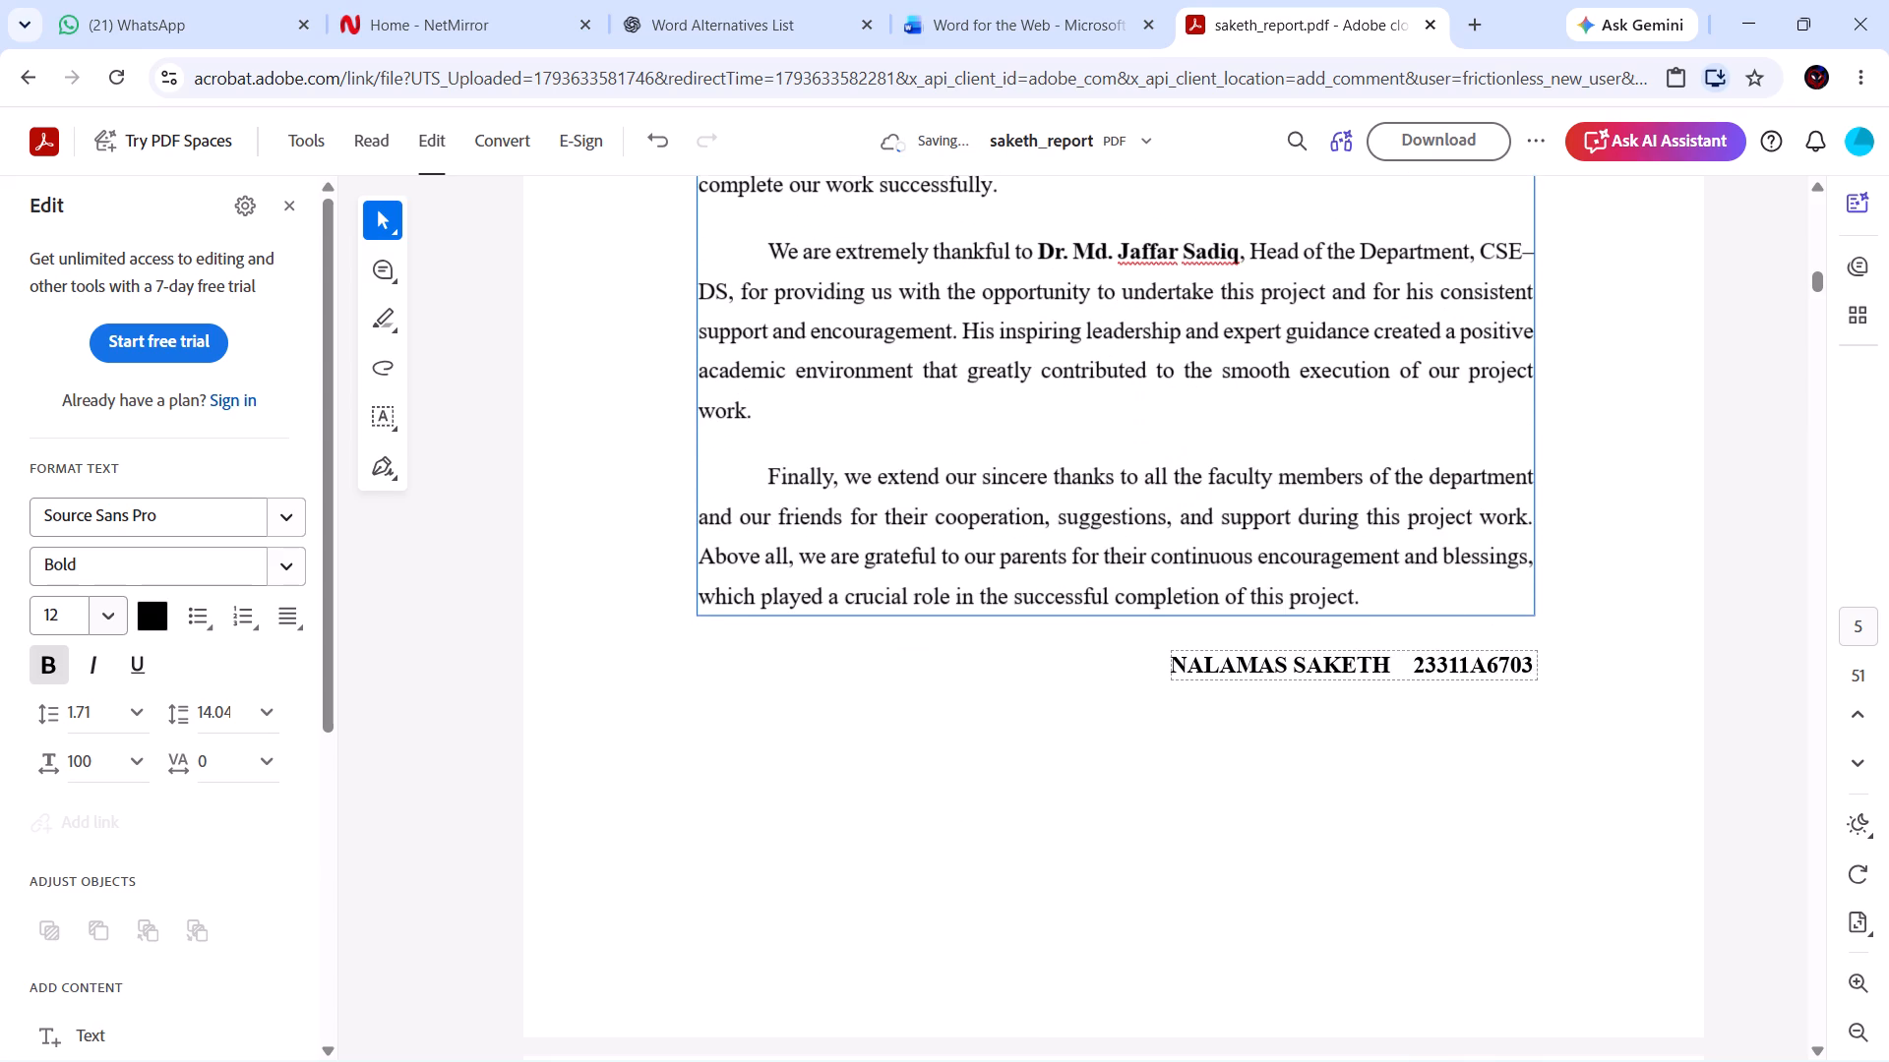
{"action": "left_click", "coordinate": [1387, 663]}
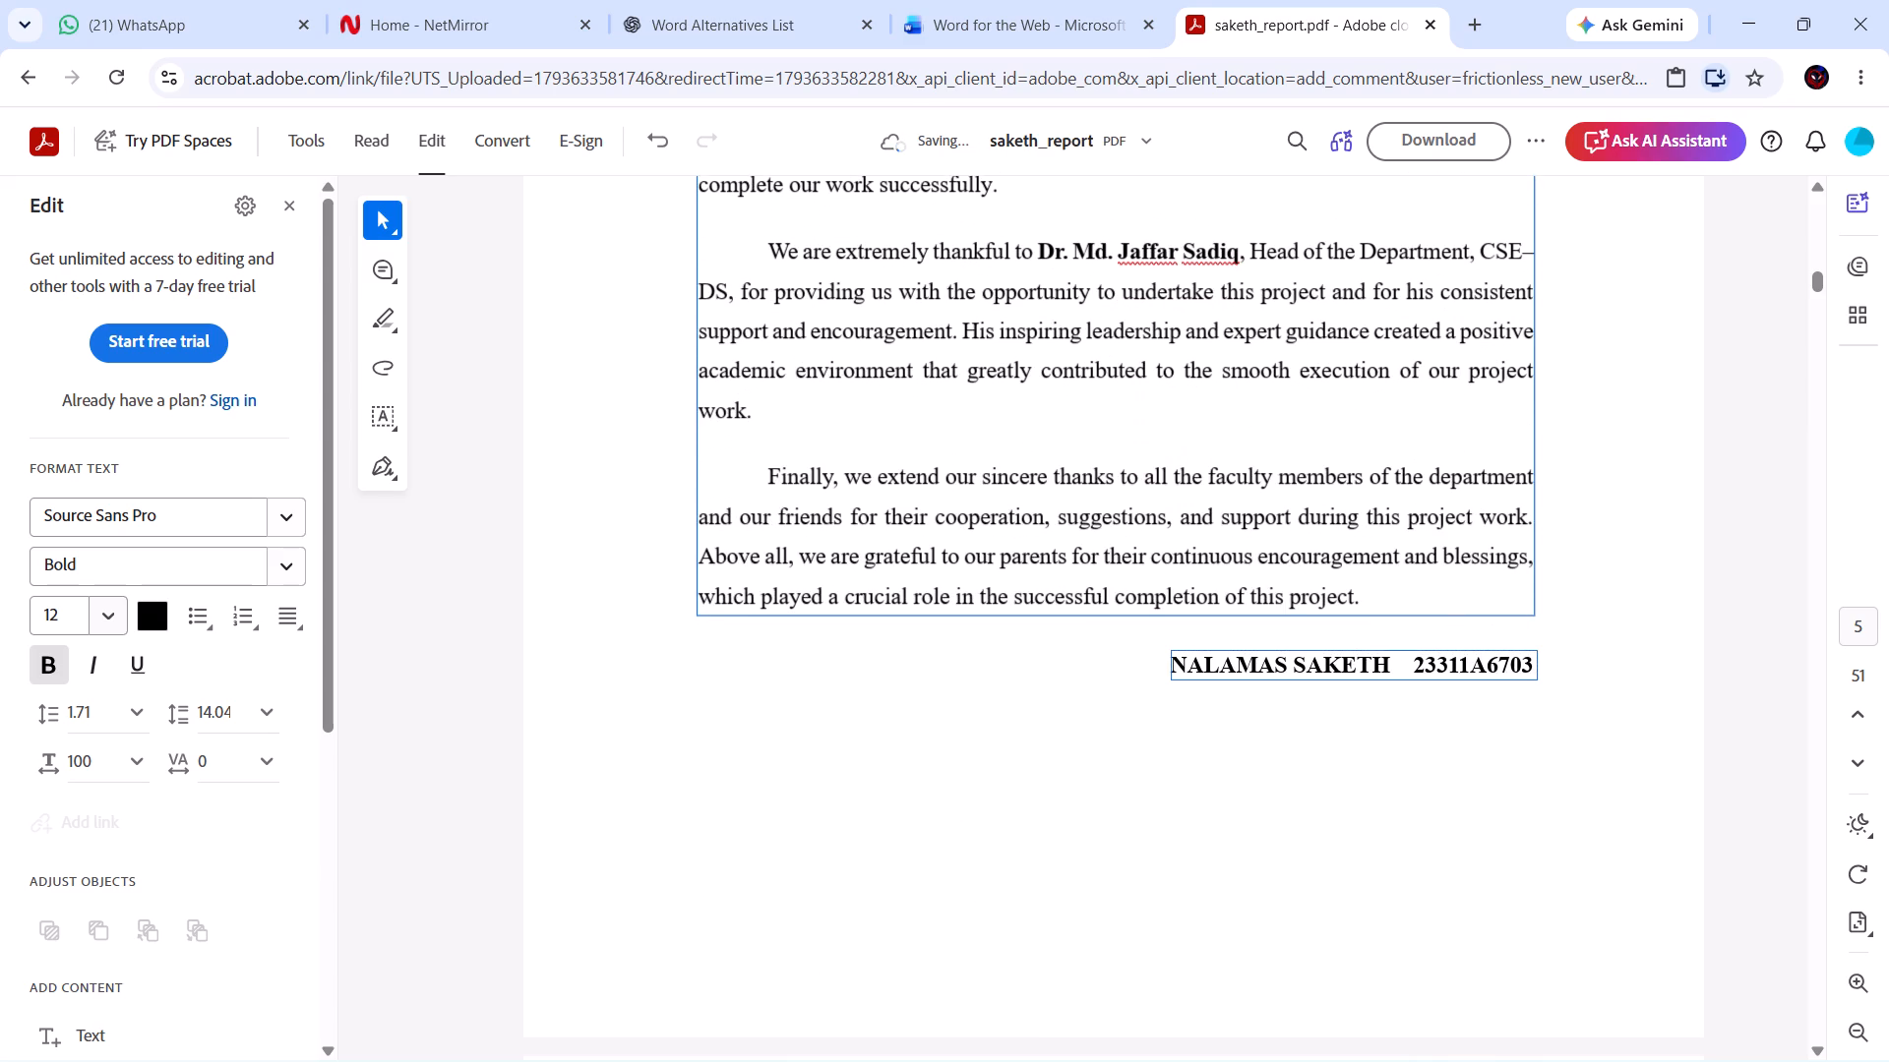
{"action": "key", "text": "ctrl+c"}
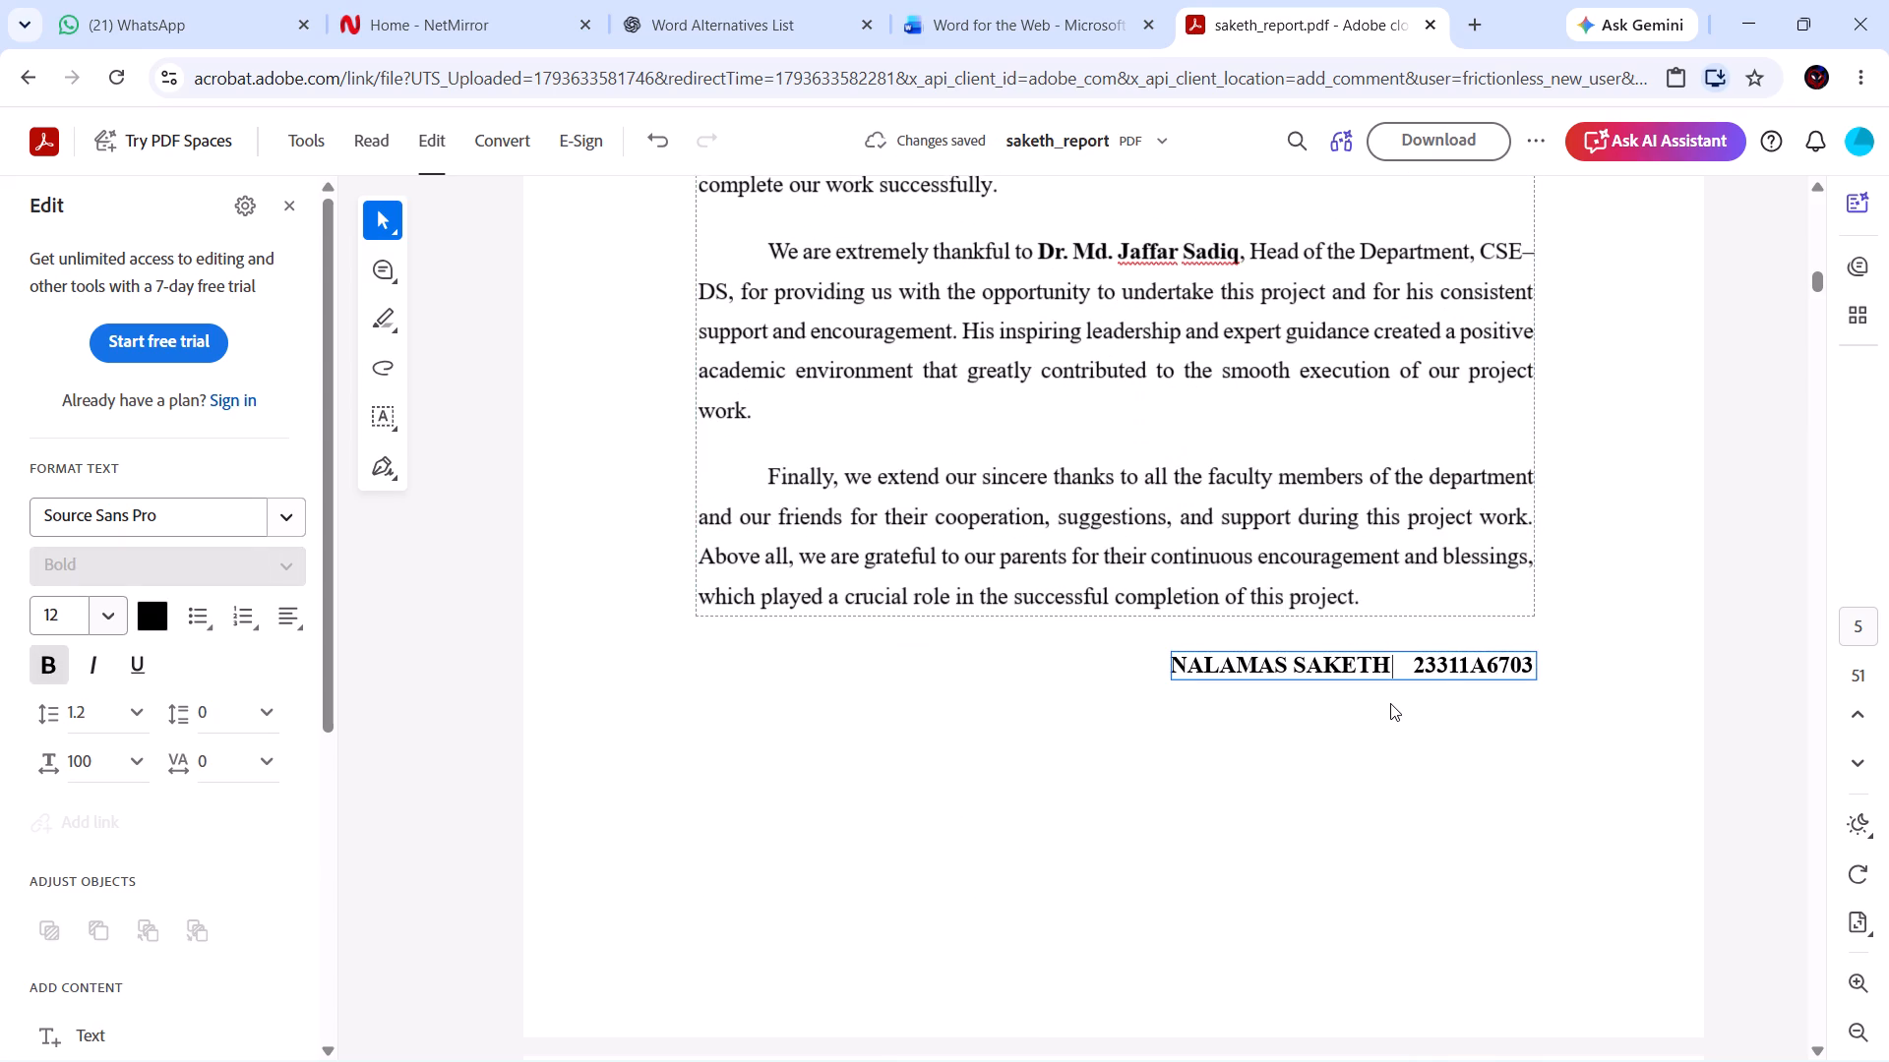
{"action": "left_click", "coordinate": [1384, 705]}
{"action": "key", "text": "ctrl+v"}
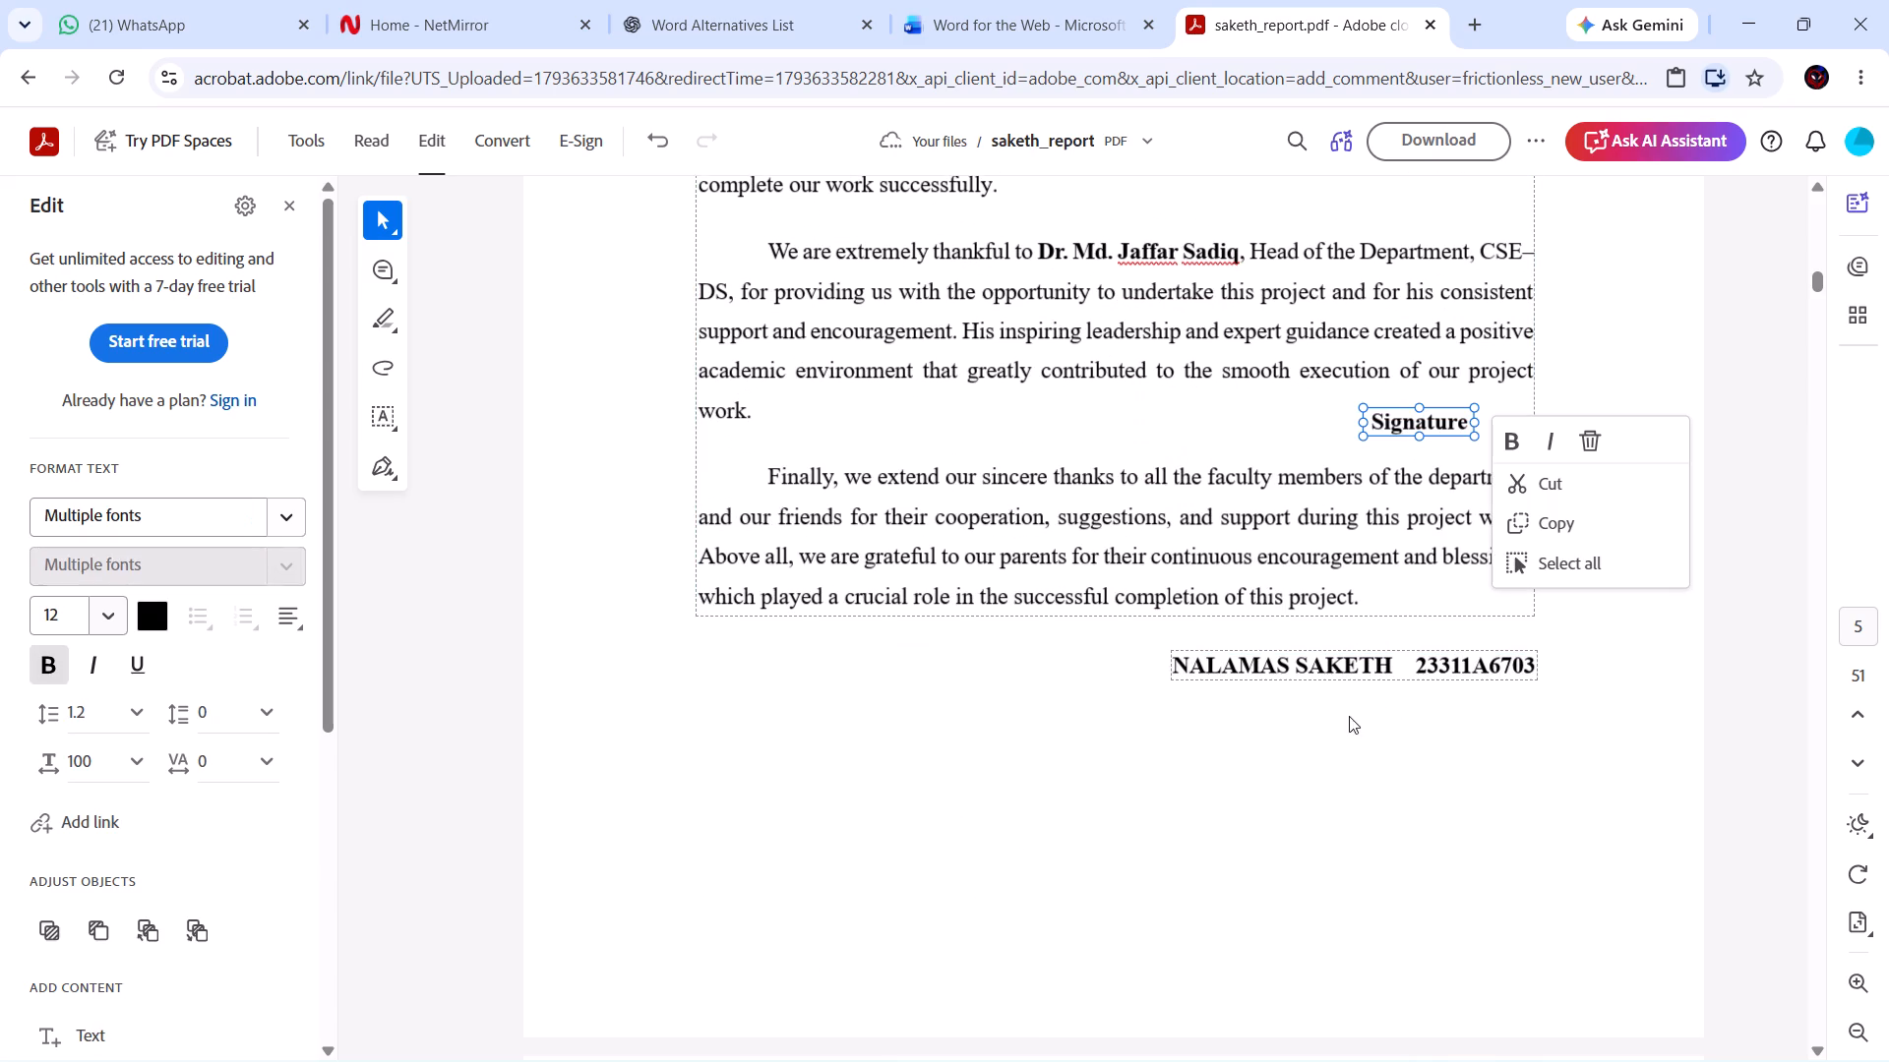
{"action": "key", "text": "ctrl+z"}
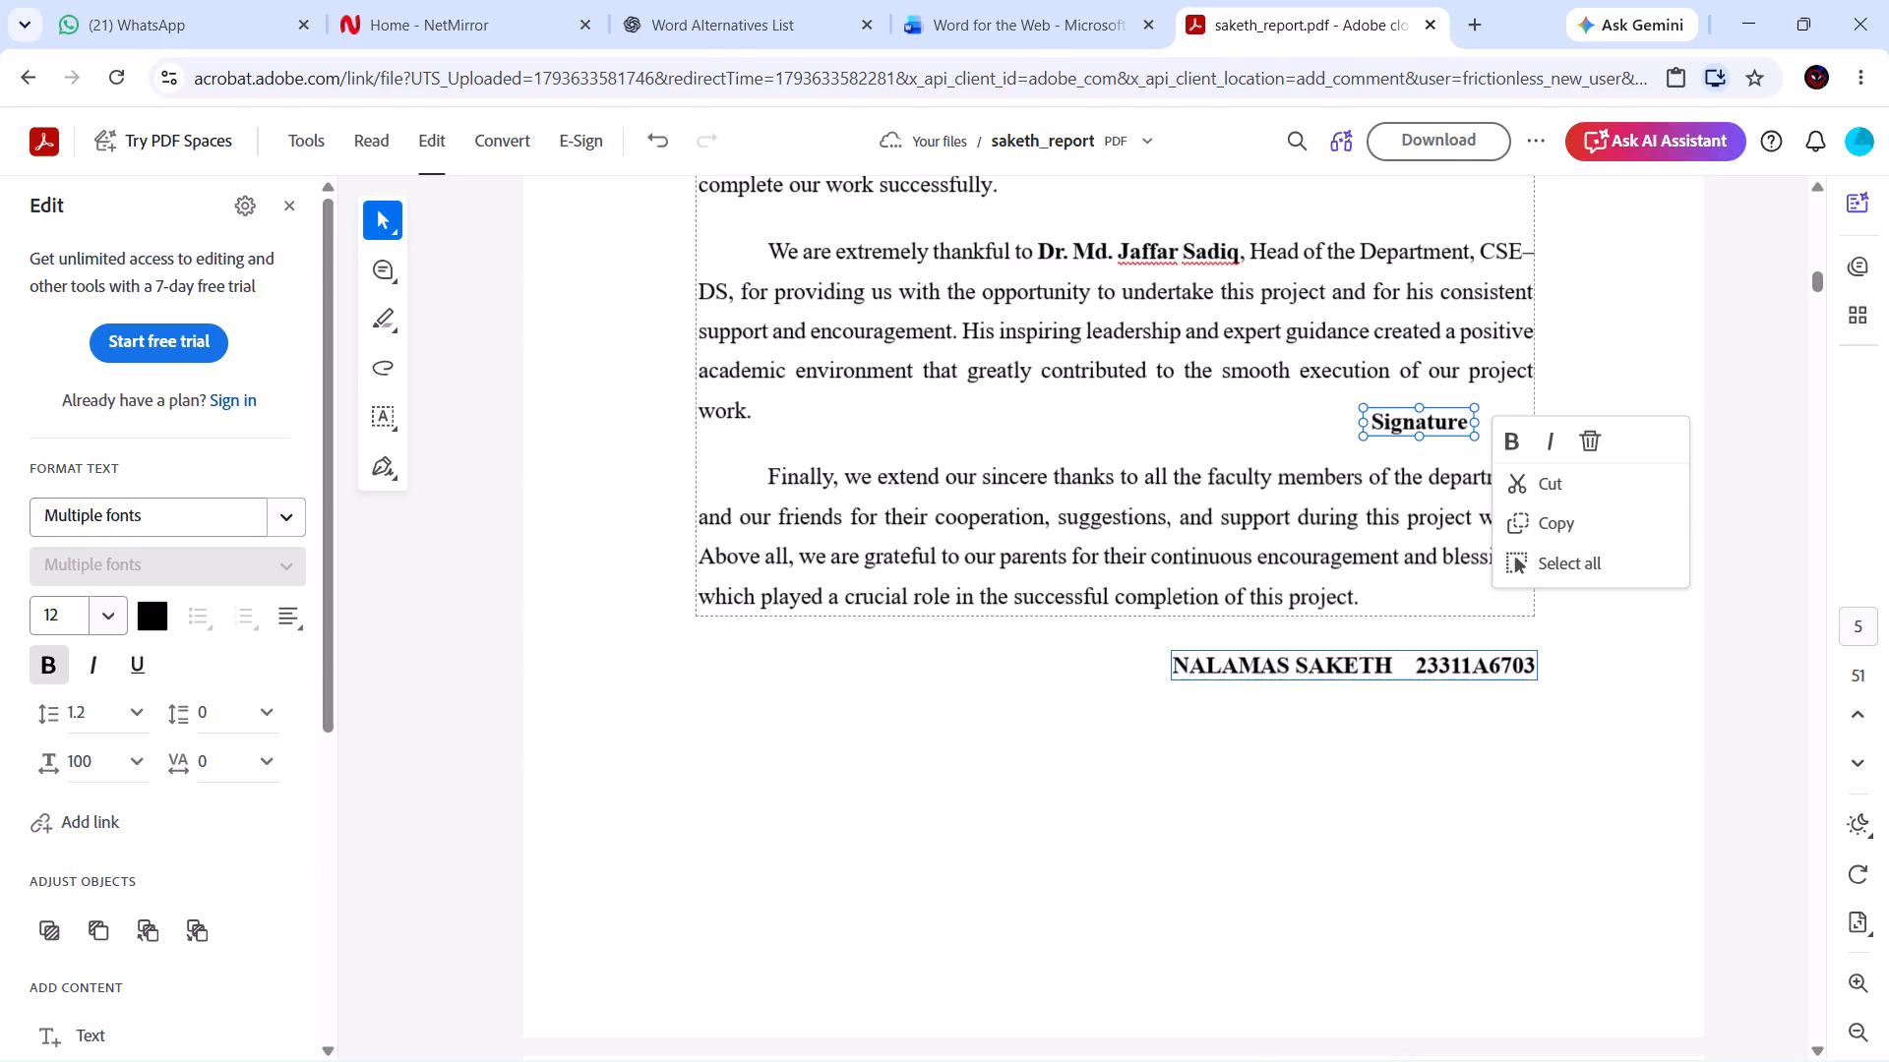
Copy the student's name and roll number line below the acknowledgement and place the copy directly beneath the original, aligned with it.
{"action": "scroll", "coordinate": [1528, 604], "scroll_direction": "down", "scroll_amount": 6}
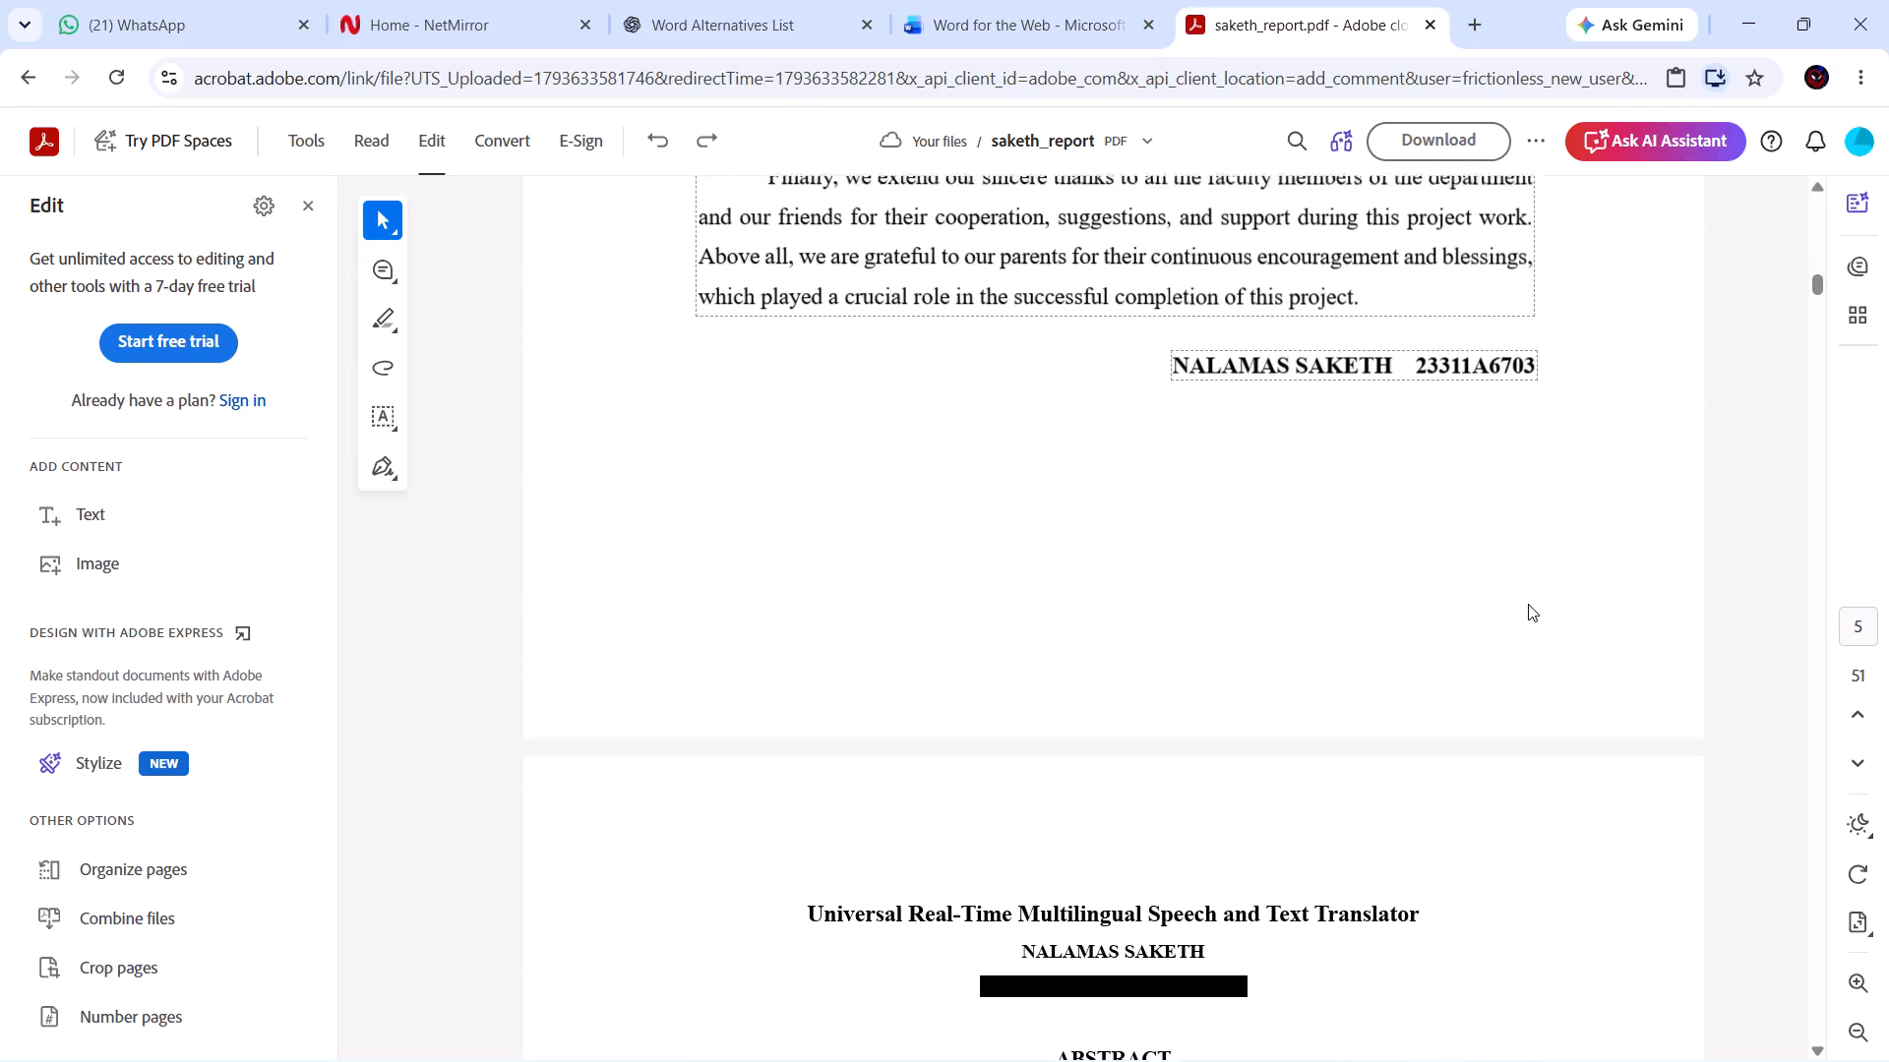
{"action": "left_click", "coordinate": [1560, 335]}
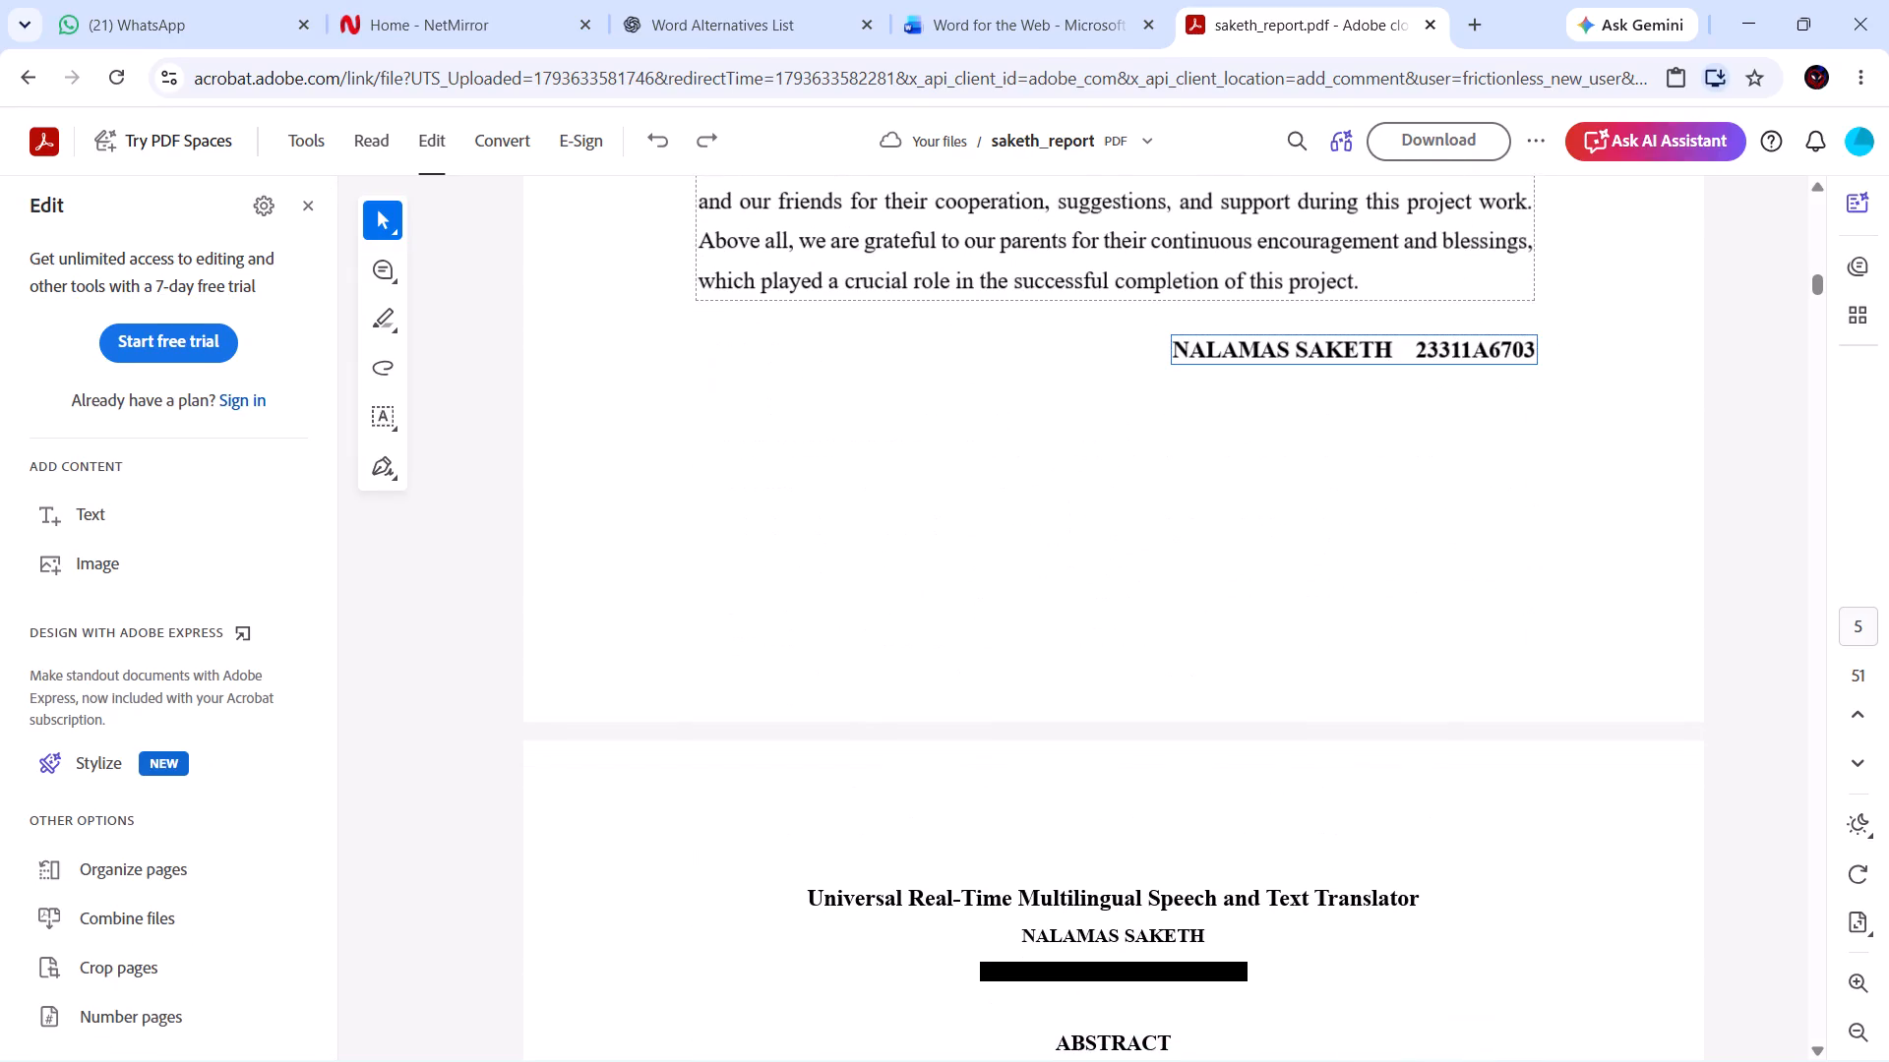
{"action": "double_click", "coordinate": [1500, 349]}
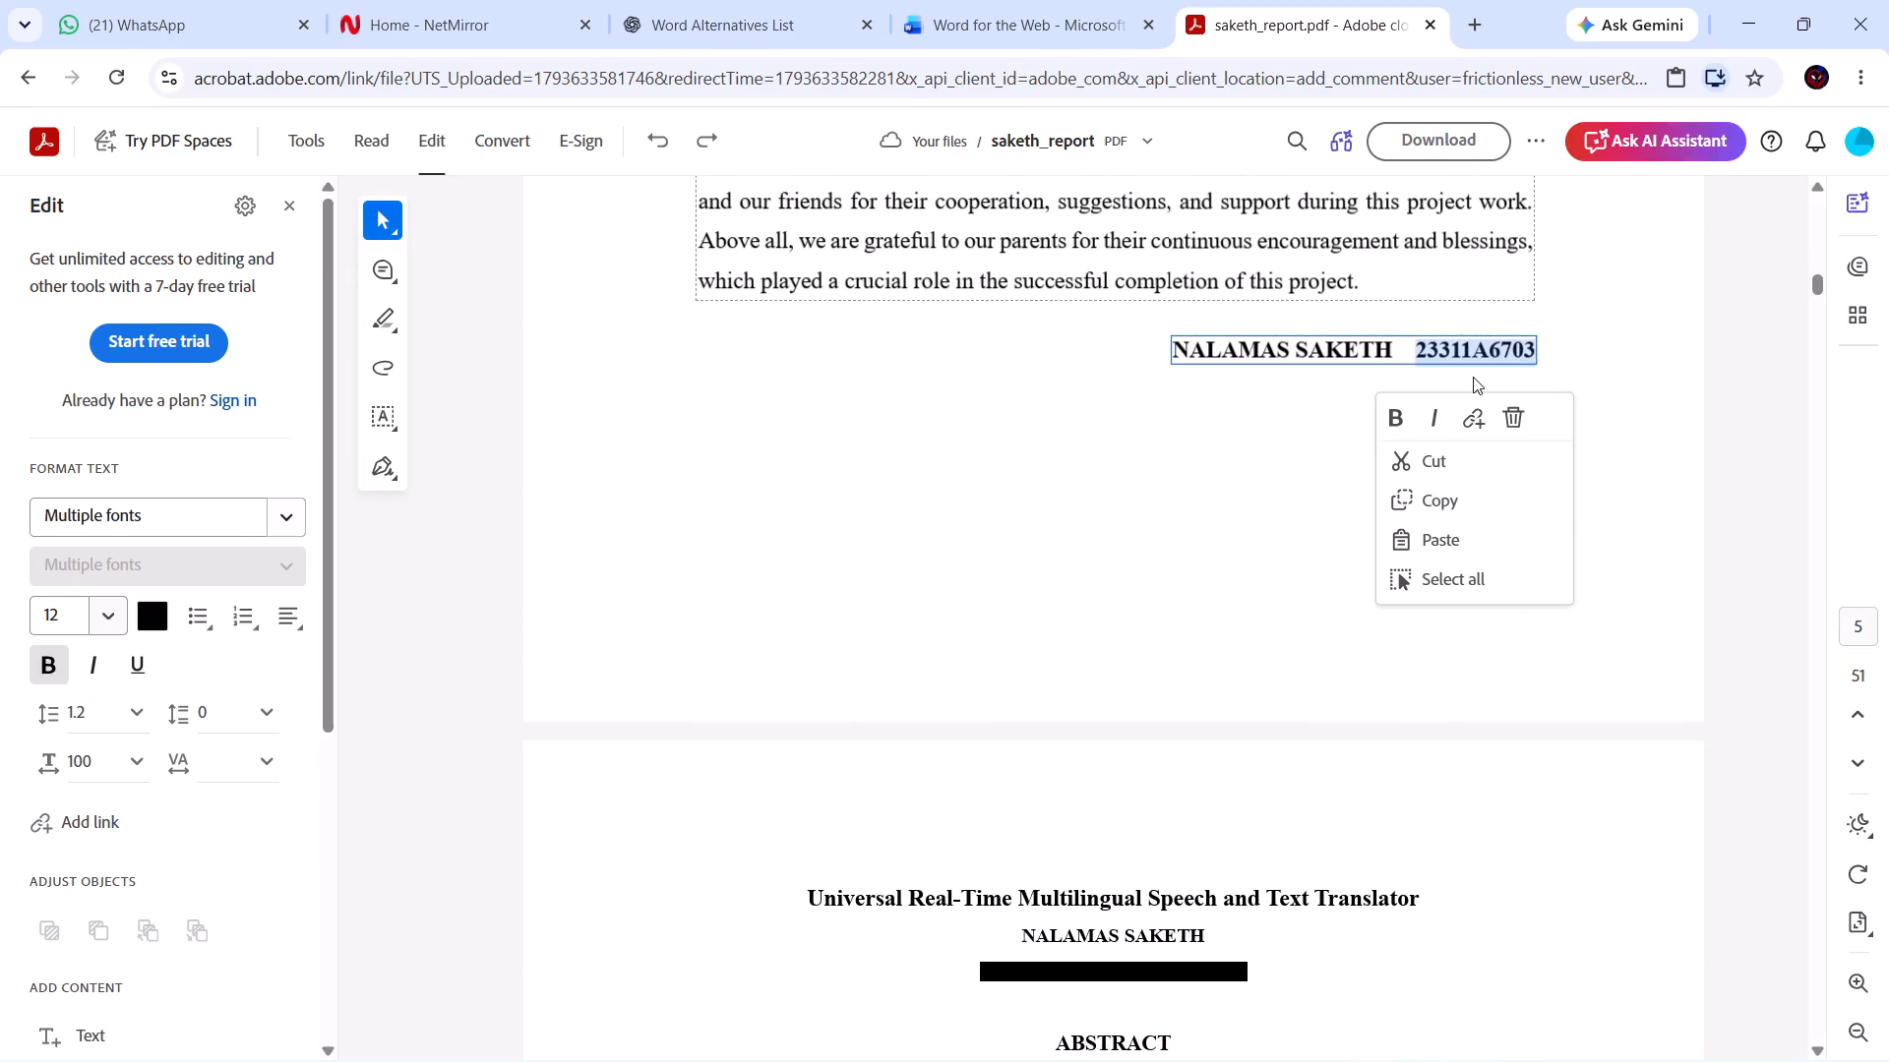
{"action": "left_click", "coordinate": [1147, 342]}
{"action": "left_click_drag", "start_coordinate": [1147, 342], "coordinate": [1382, 349]}
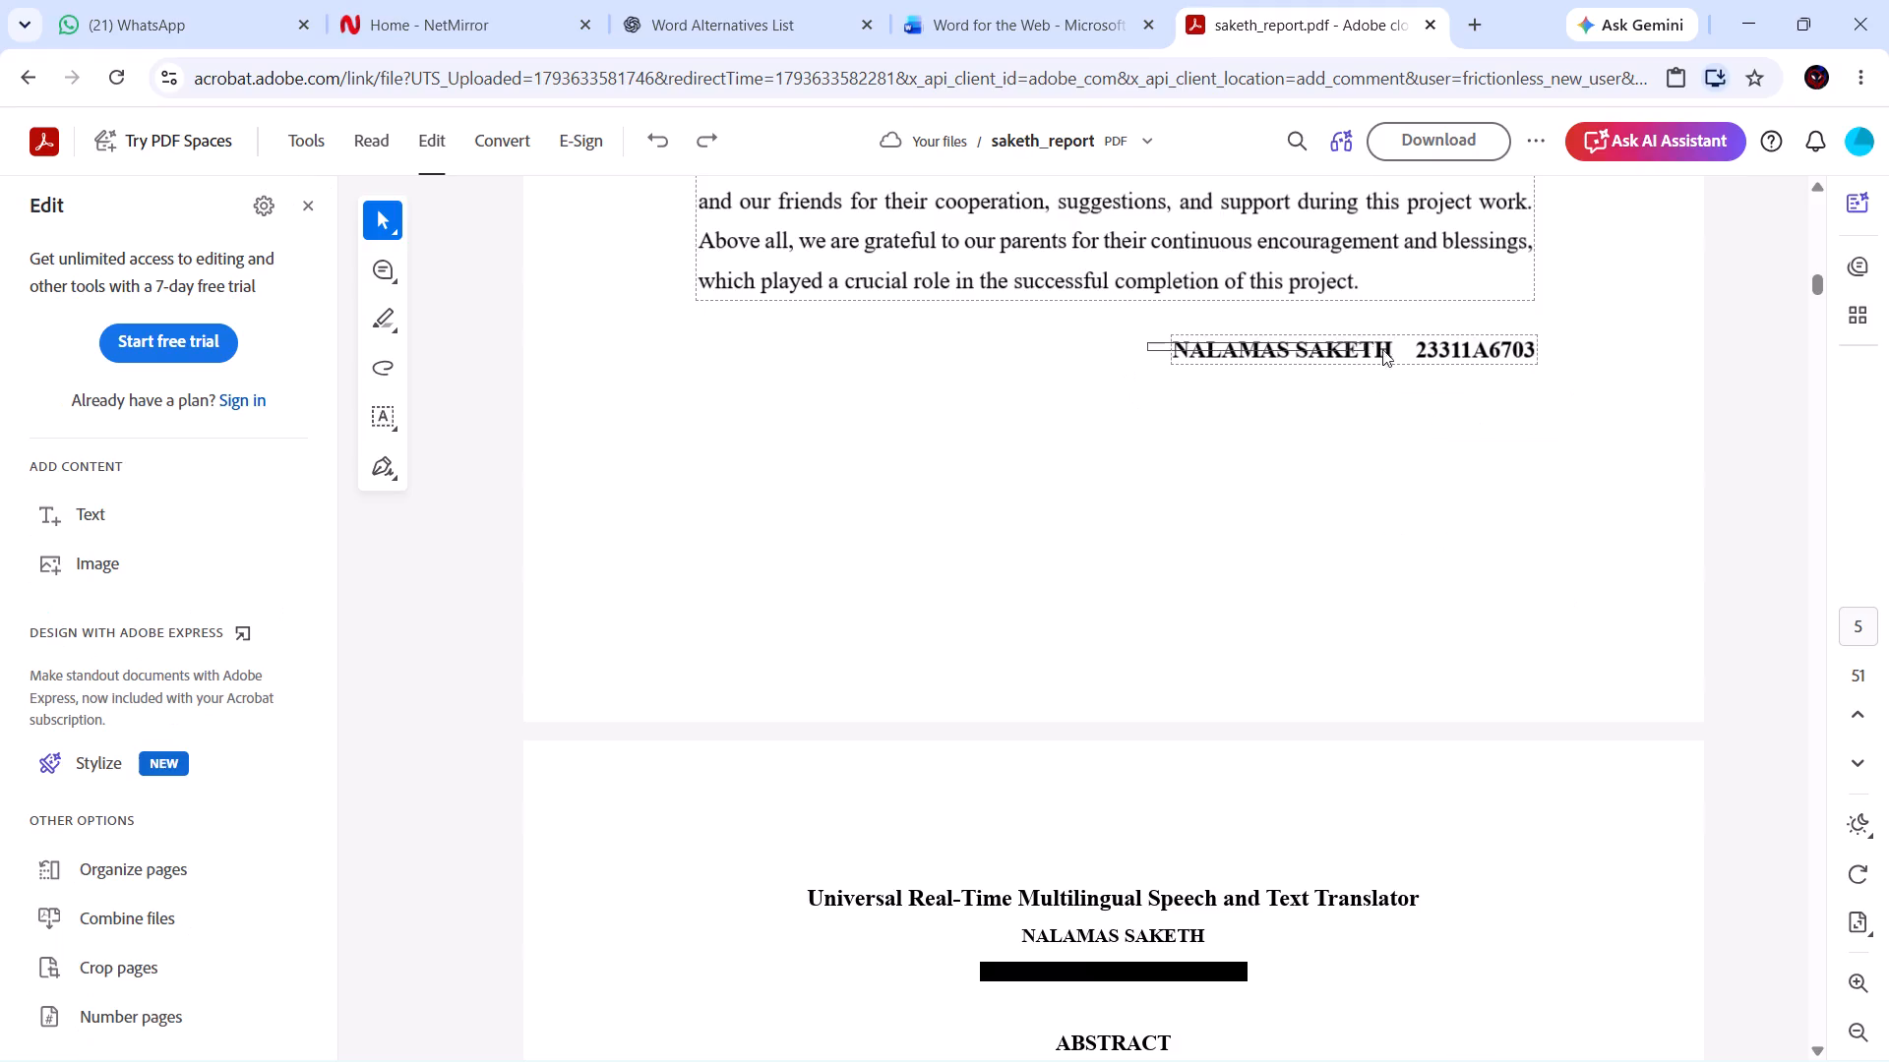
{"action": "left_click_drag", "start_coordinate": [1382, 349], "coordinate": [1537, 354]}
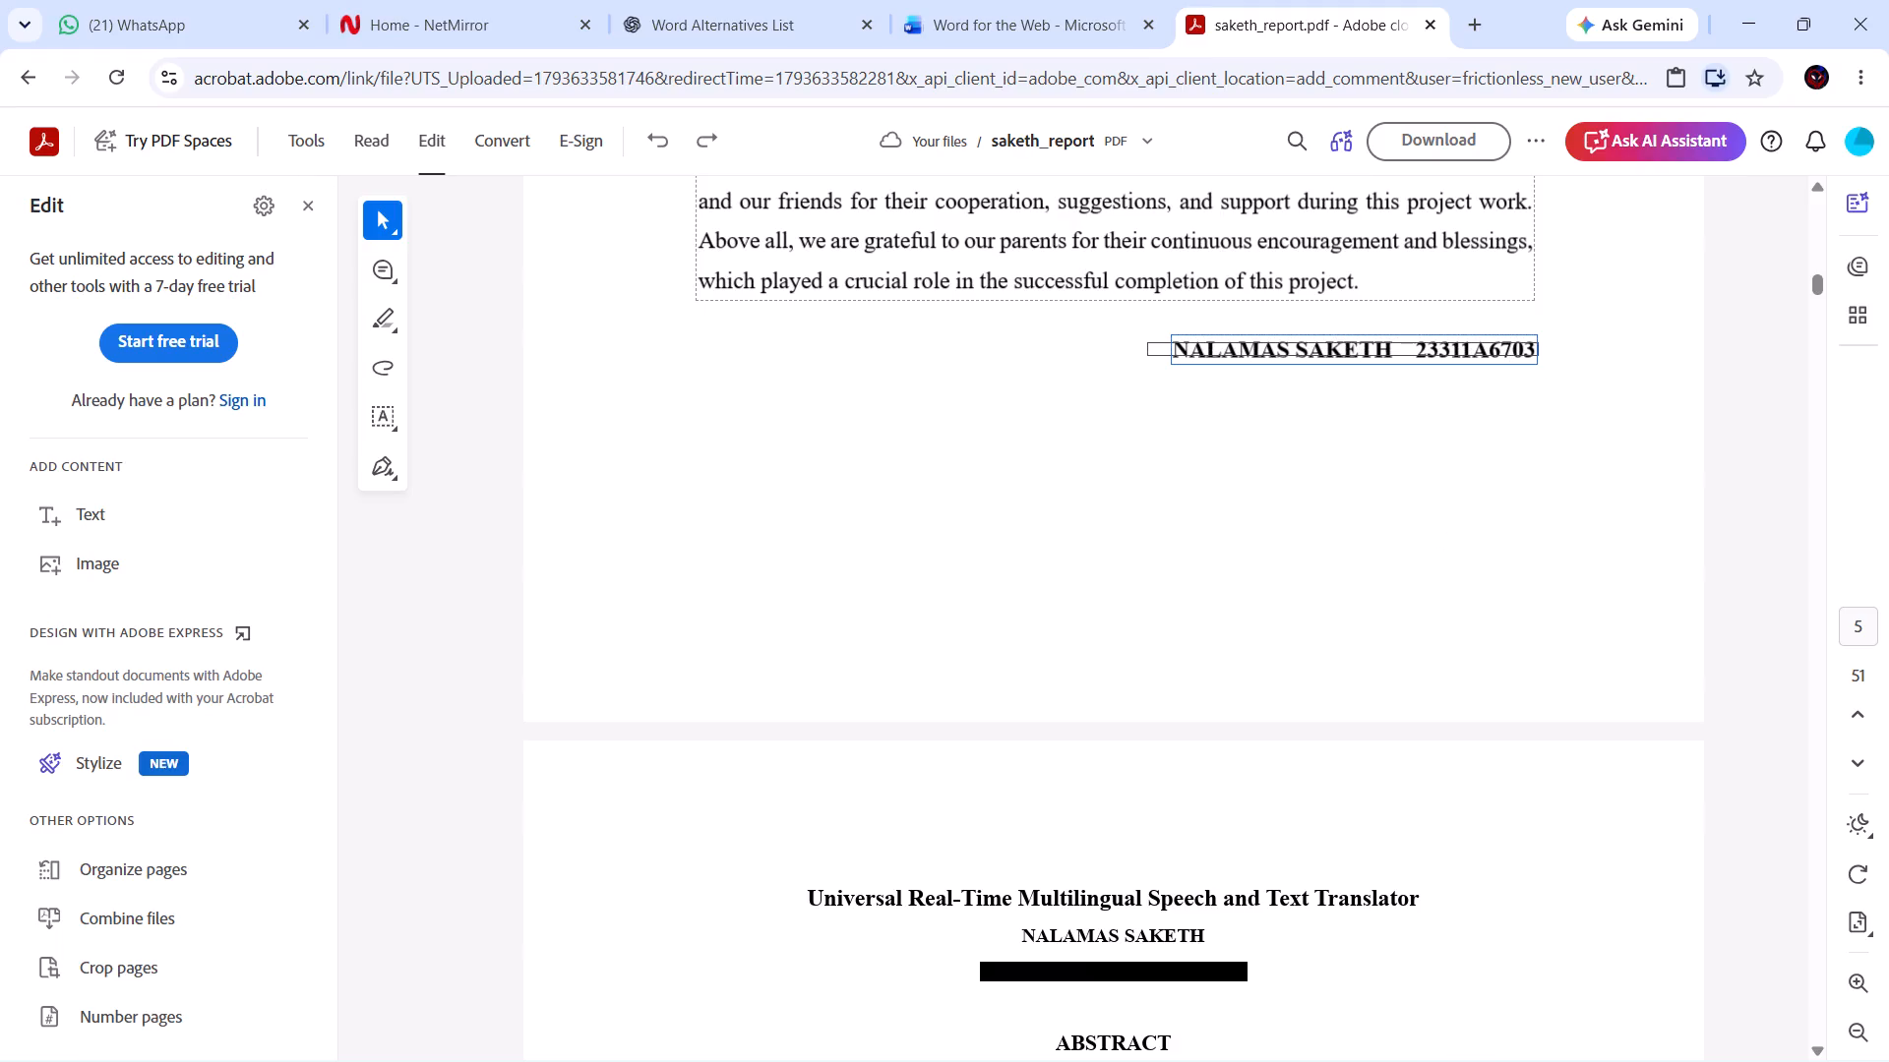
{"action": "right_click", "coordinate": [1536, 352]}
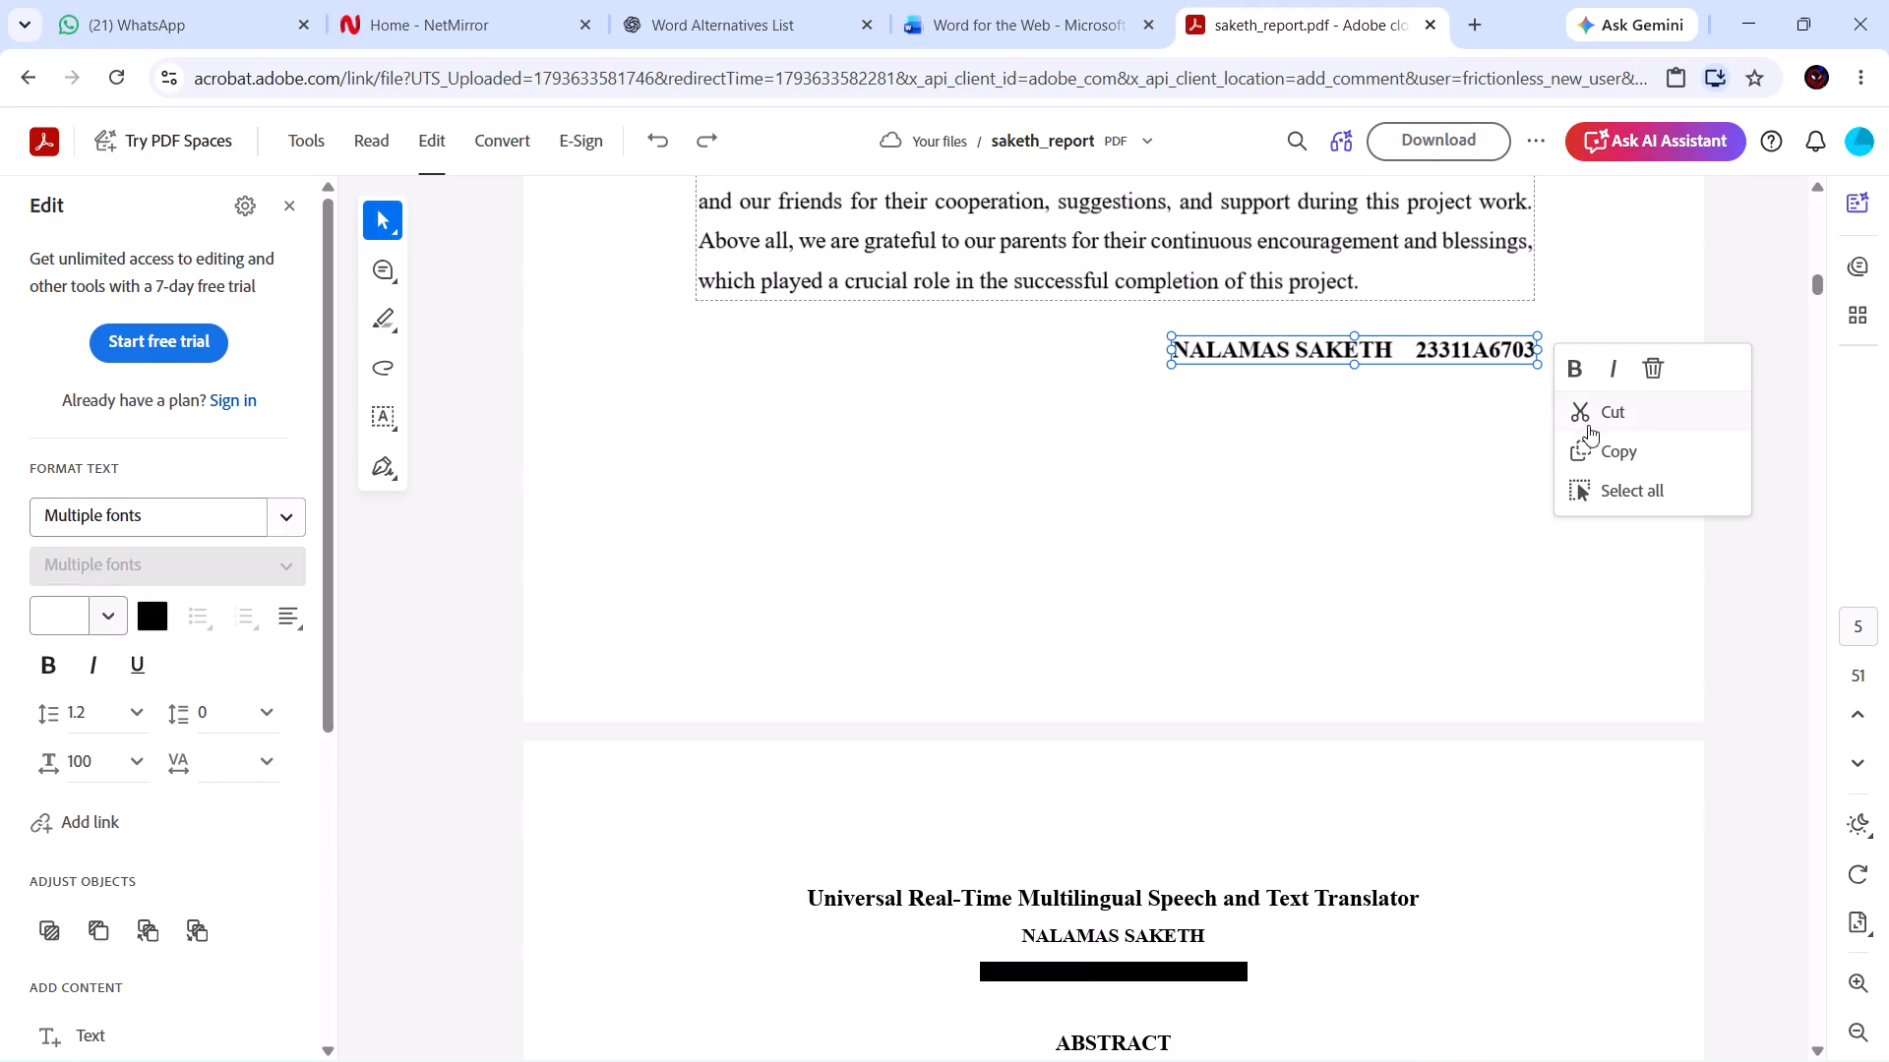
{"action": "left_click", "coordinate": [1593, 436]}
{"action": "right_click", "coordinate": [1373, 464]}
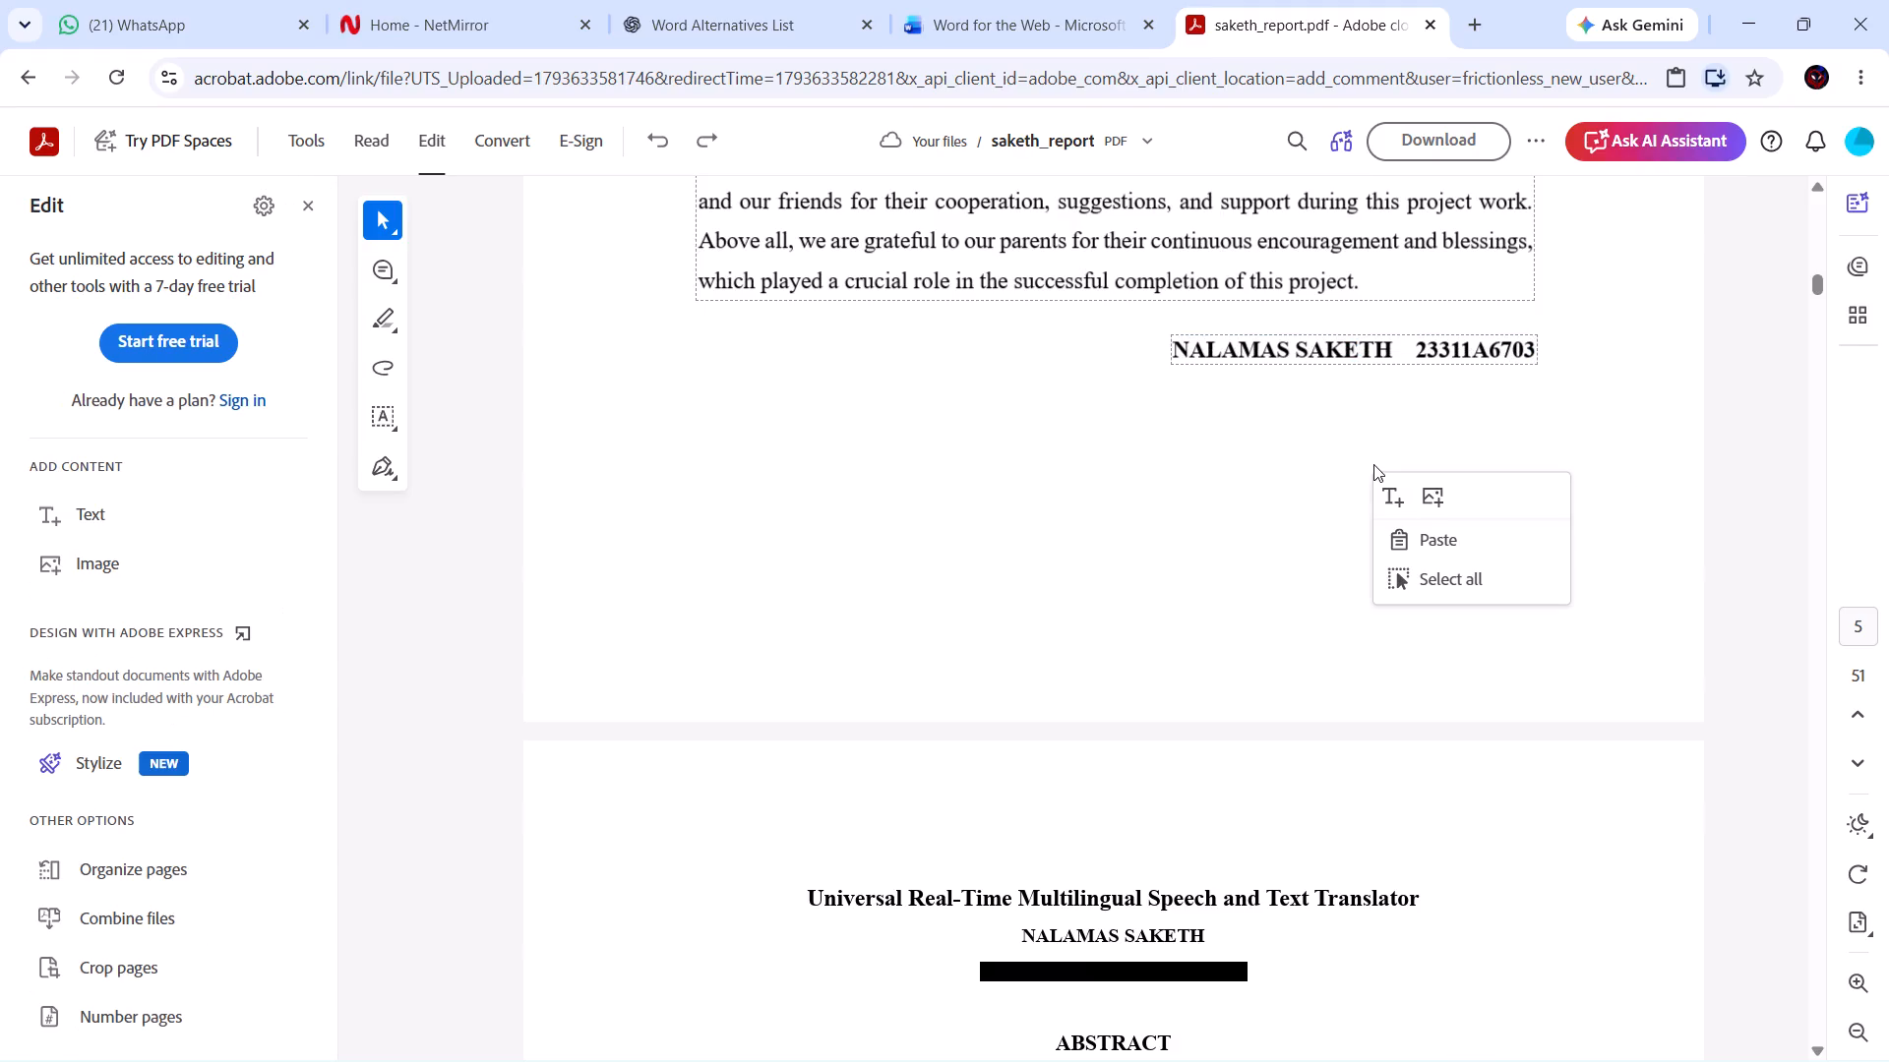
{"action": "left_click", "coordinate": [1418, 539]}
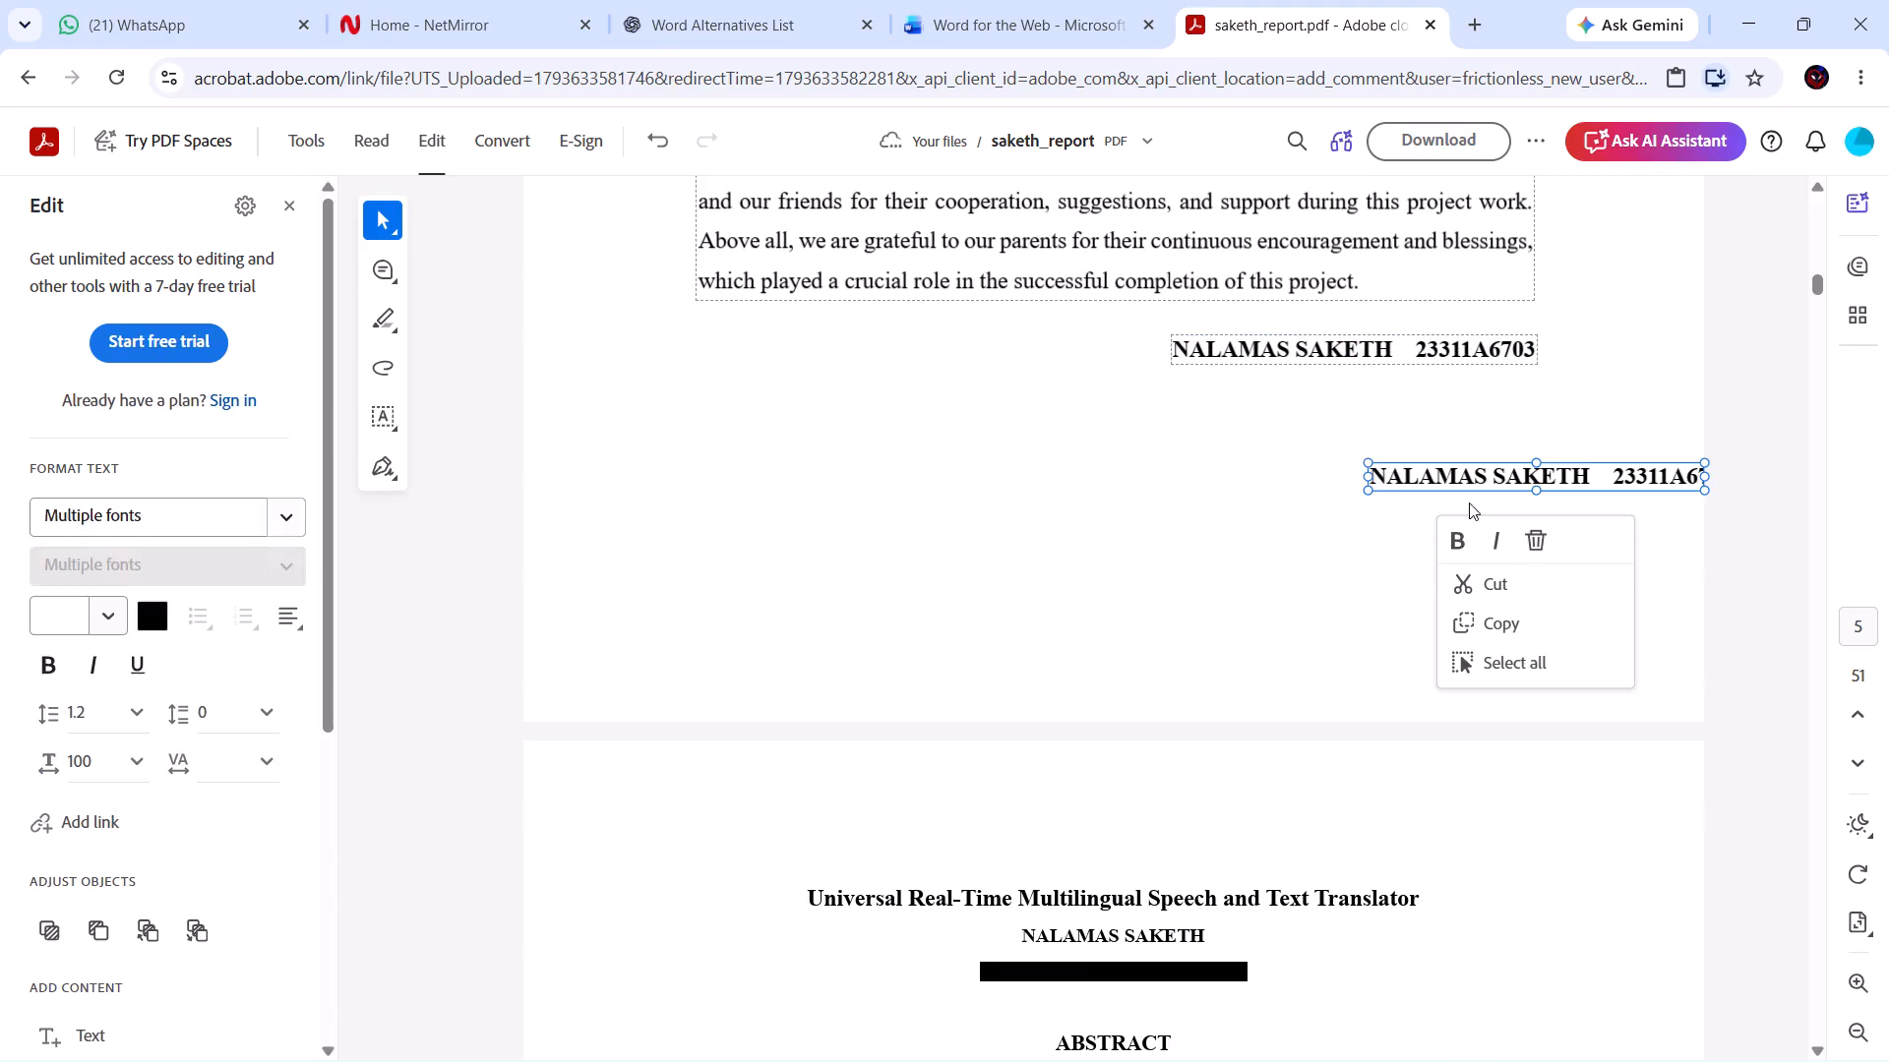
{"action": "left_click_drag", "start_coordinate": [1500, 491], "coordinate": [1307, 426]}
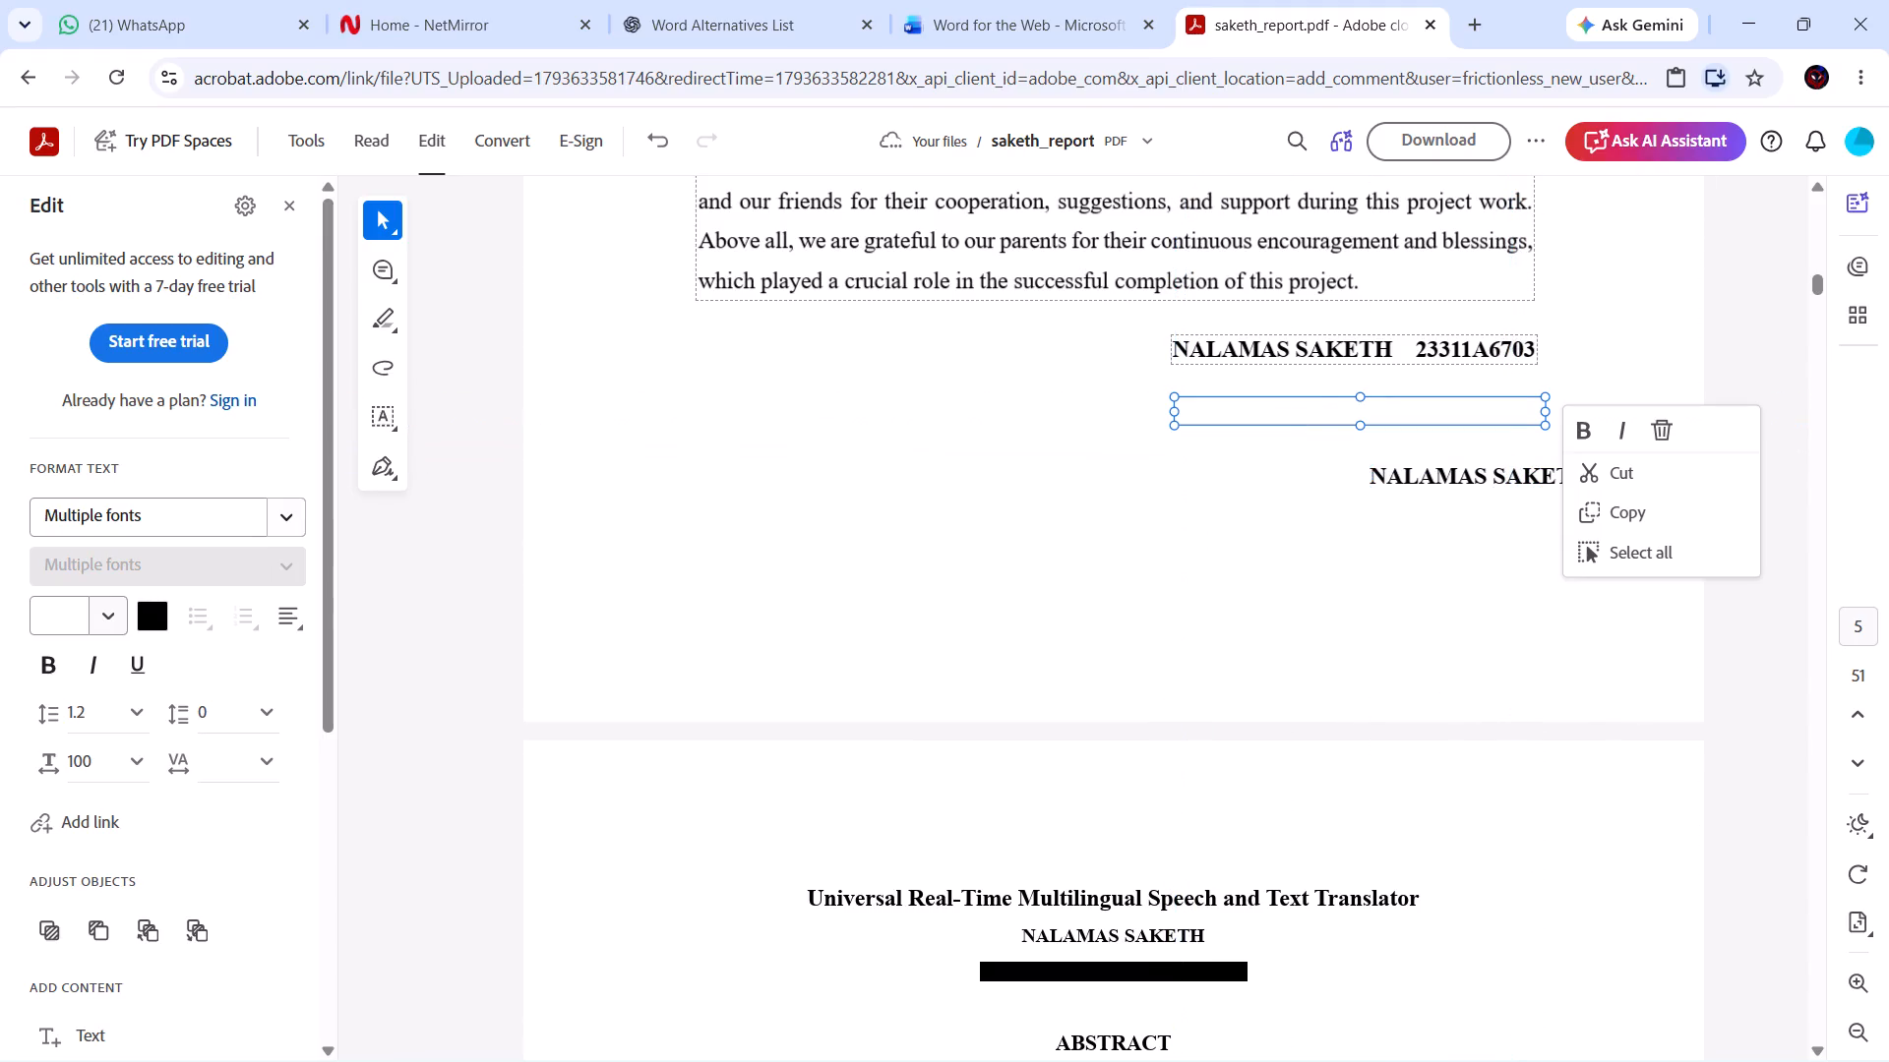
Replace the given name in the duplicated student line below the acknowledgement with the second student's given name in capitals.
{"action": "left_click", "coordinate": [1404, 414]}
{"action": "key", "text": "Left"}
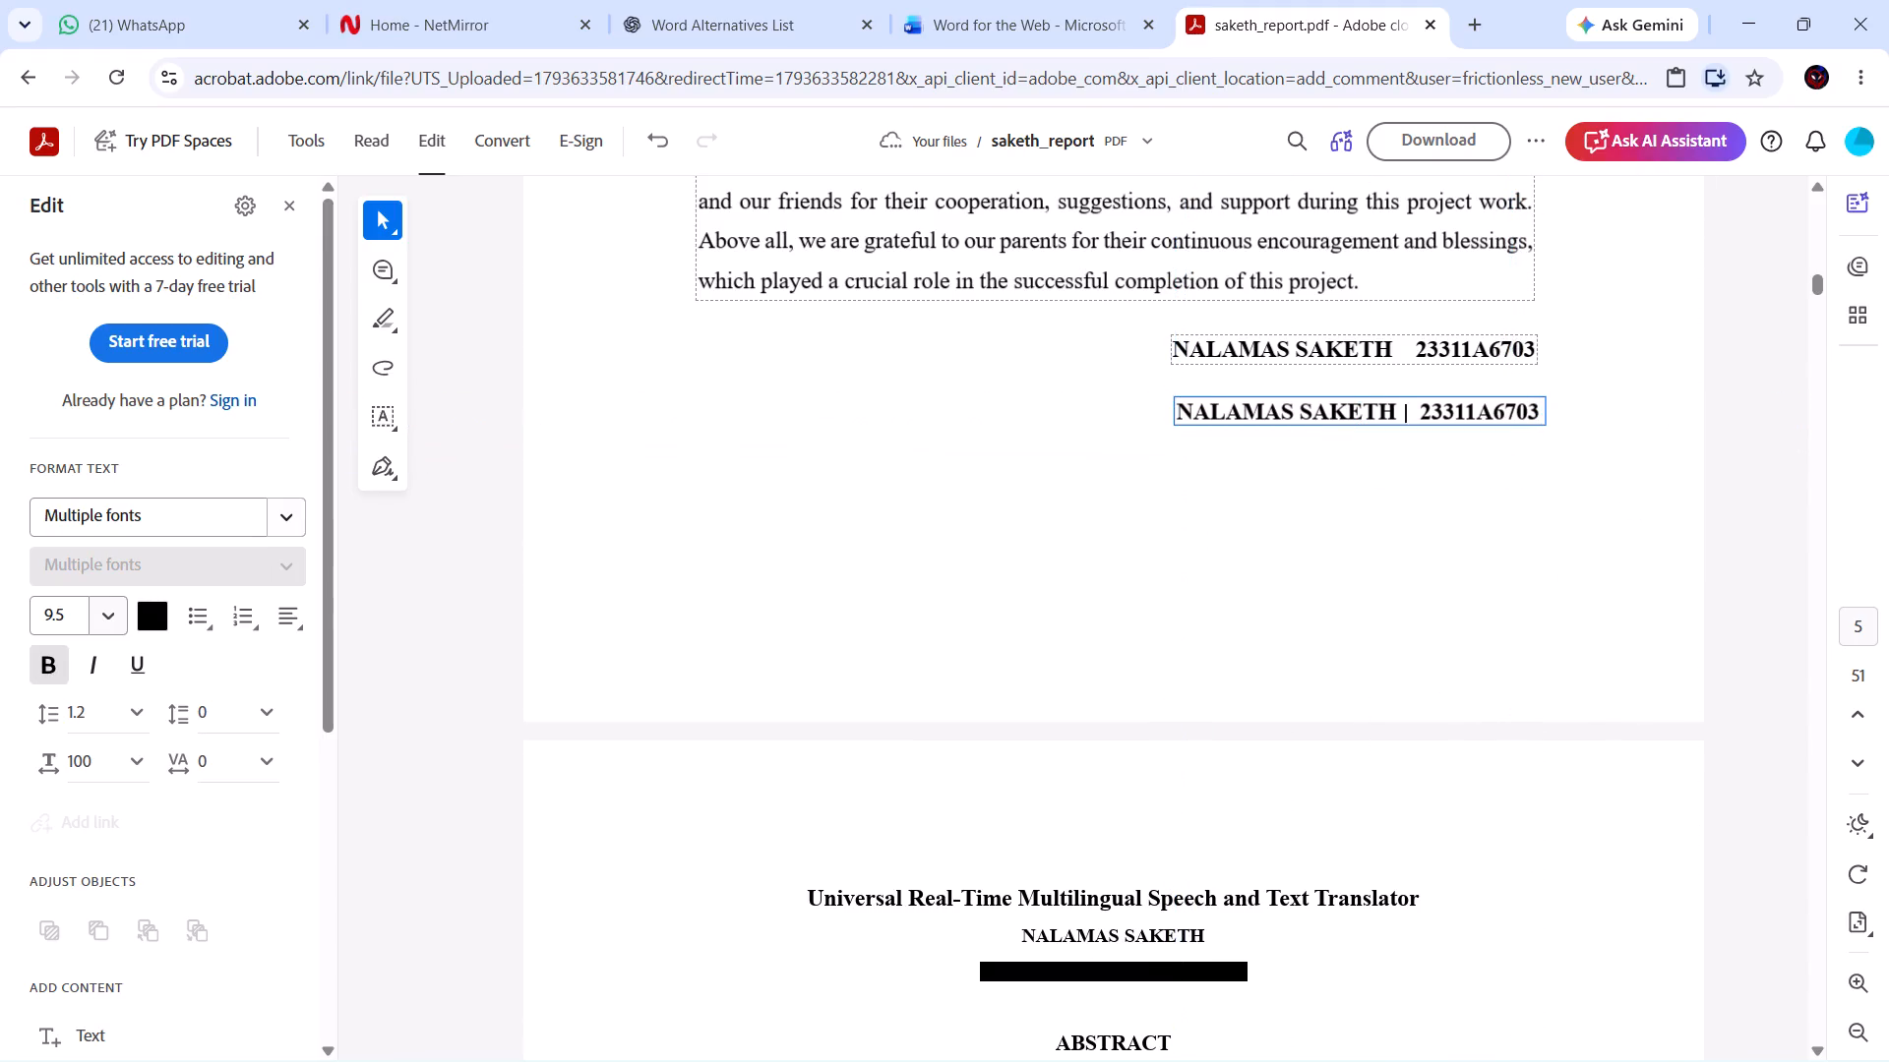
{"action": "key", "text": "Left"}
{"action": "key", "text": "BackSpace"}
{"action": "key", "text": "BackSpace"}
{"action": "key", "text": "BackSpace"}
{"action": "key", "text": "BackSpace"}
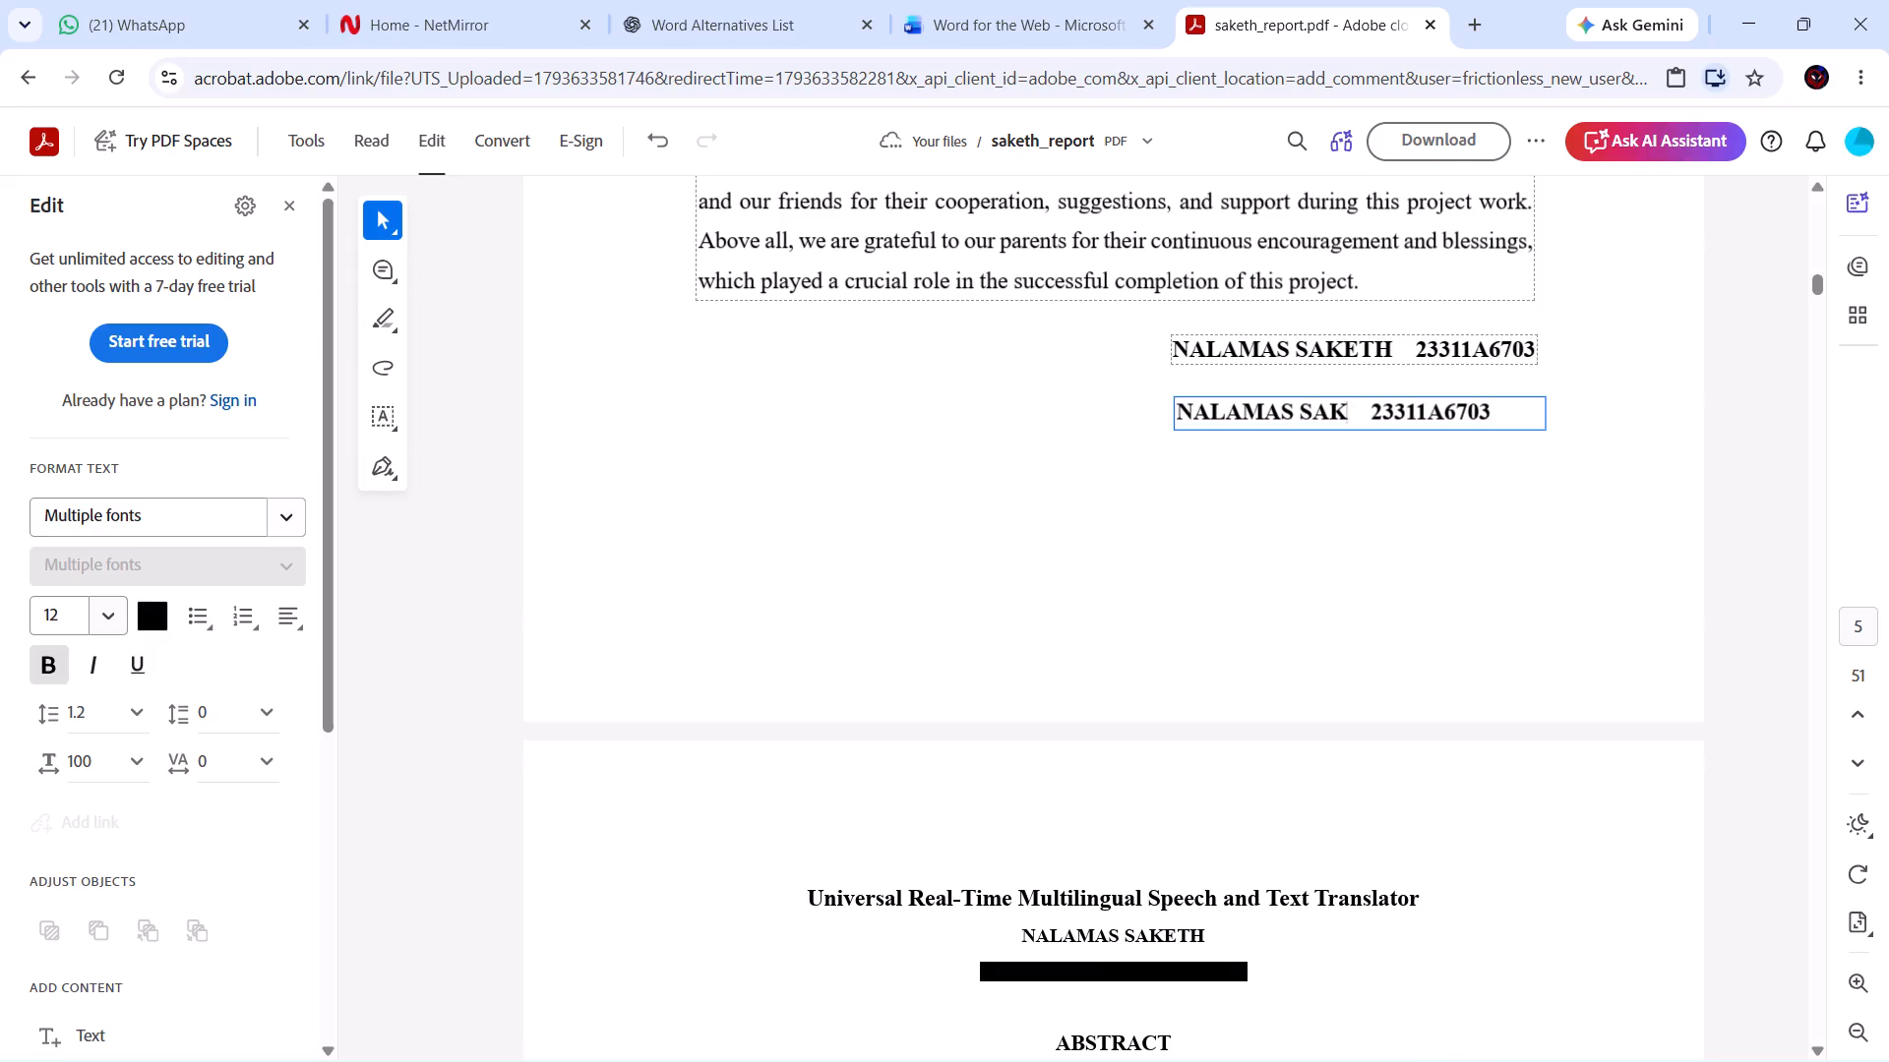
{"action": "key", "text": "BackSpace"}
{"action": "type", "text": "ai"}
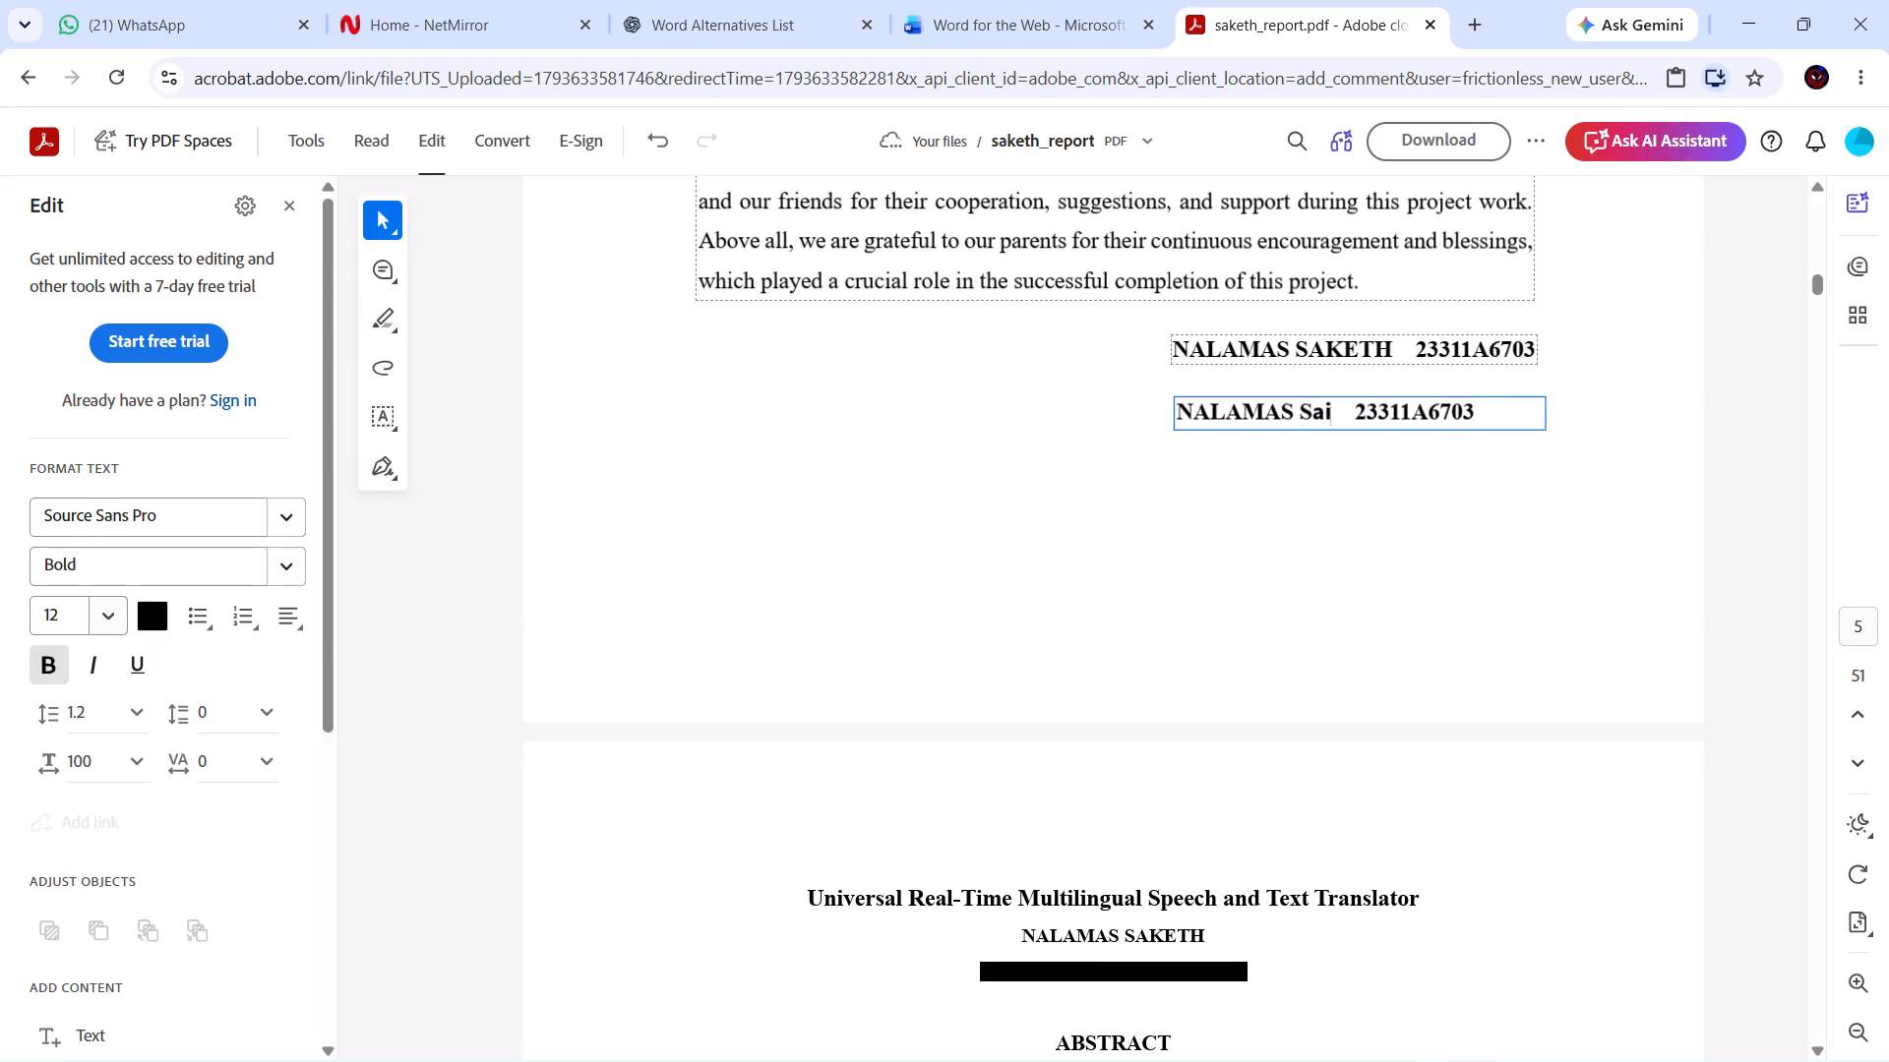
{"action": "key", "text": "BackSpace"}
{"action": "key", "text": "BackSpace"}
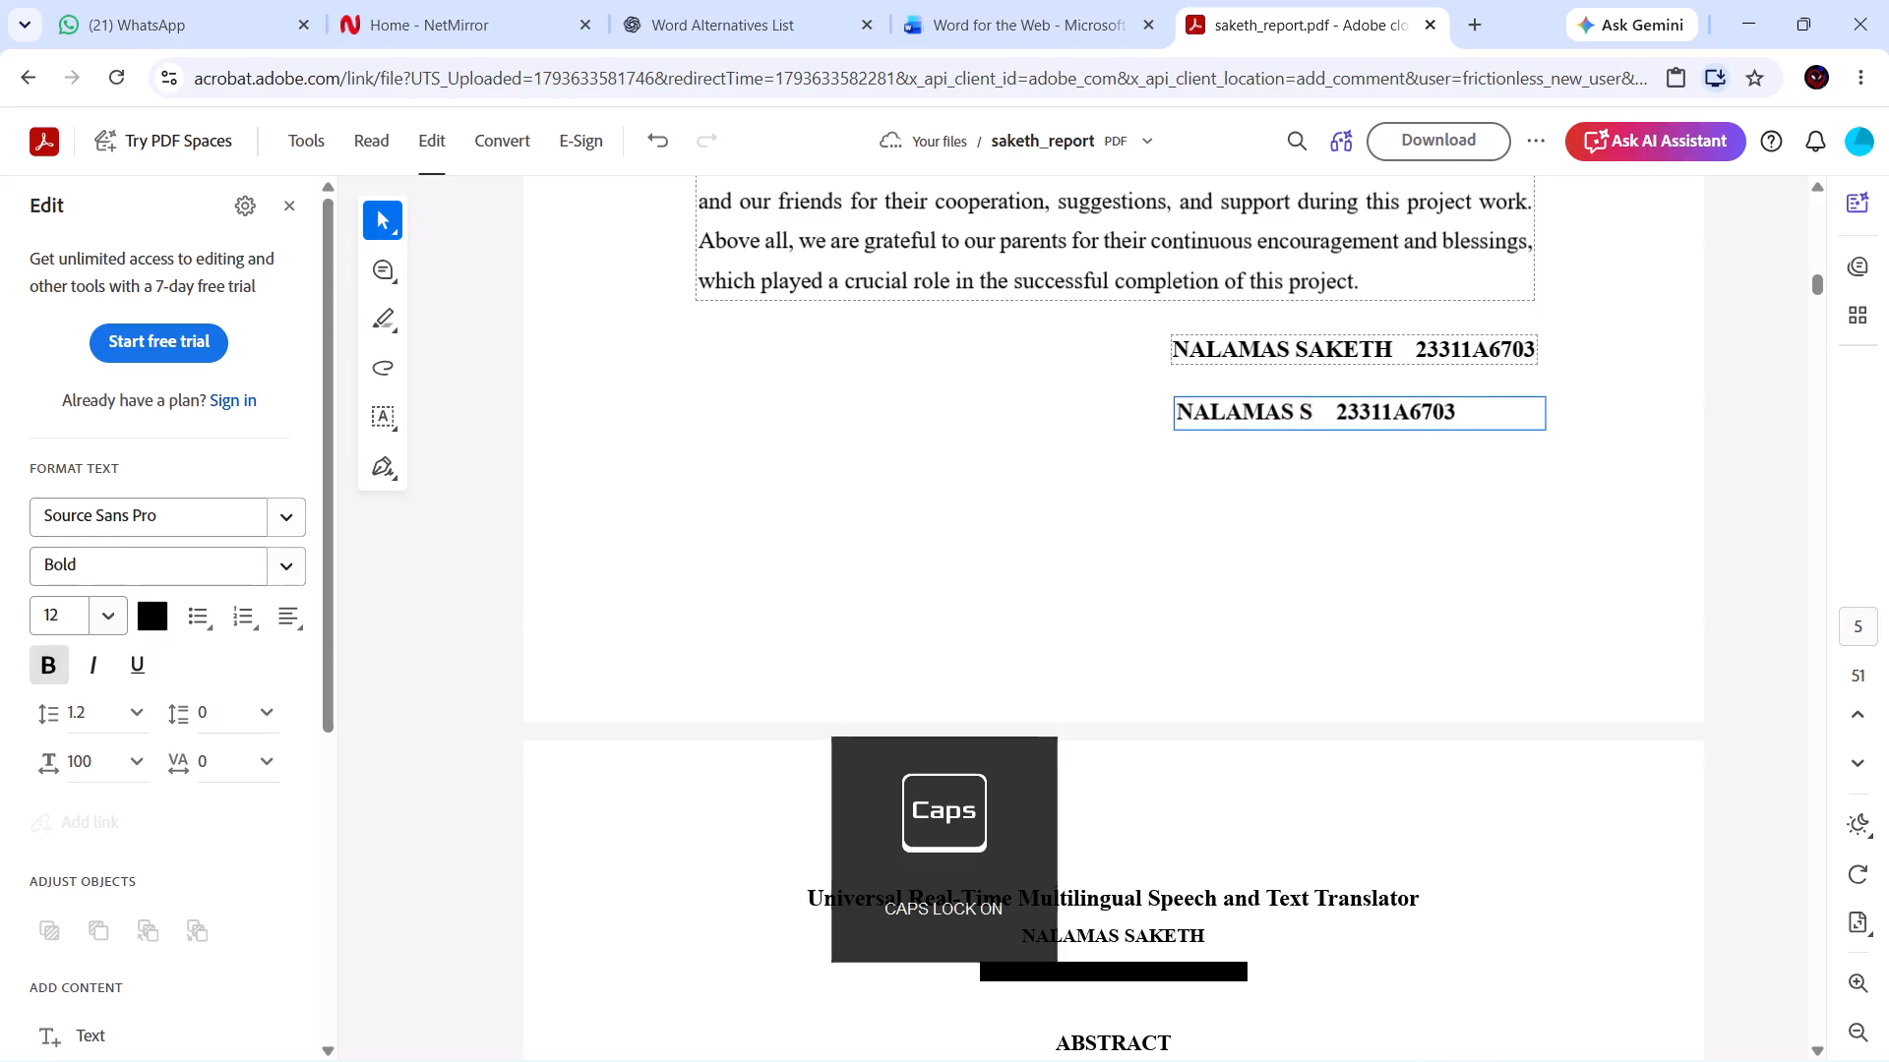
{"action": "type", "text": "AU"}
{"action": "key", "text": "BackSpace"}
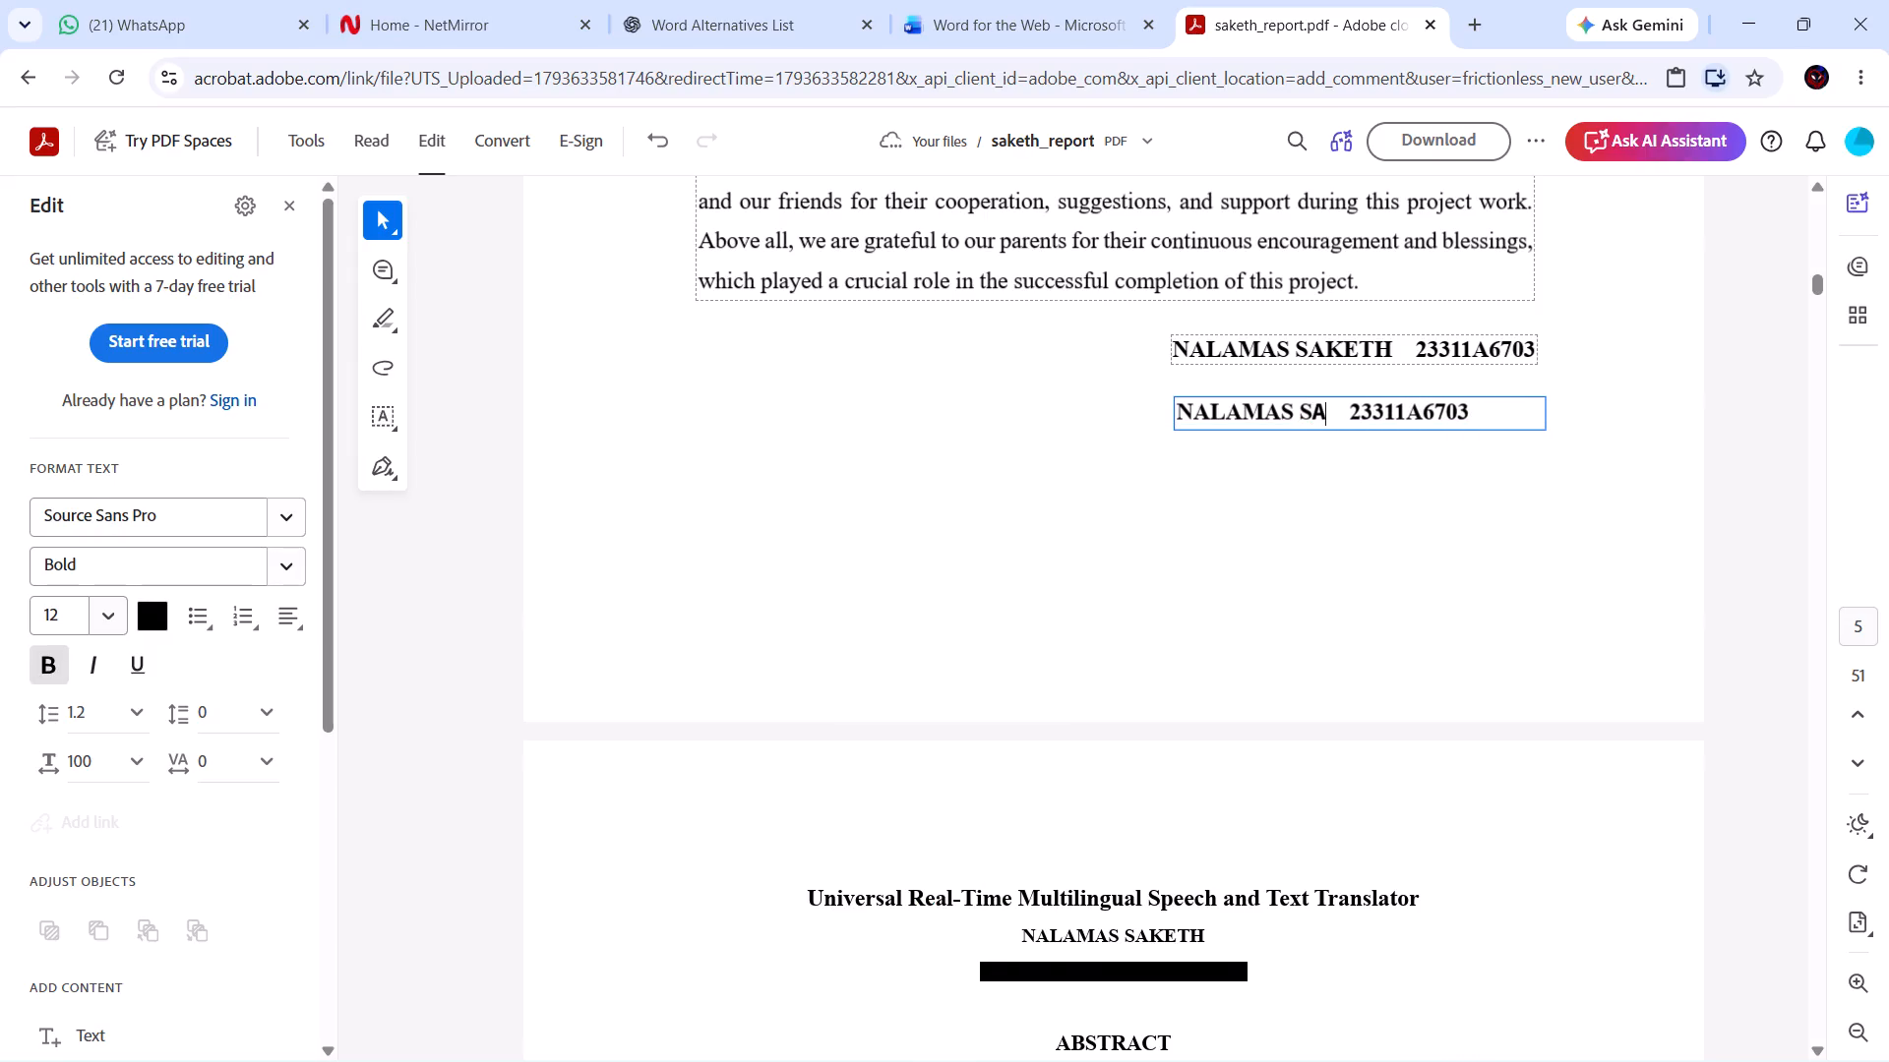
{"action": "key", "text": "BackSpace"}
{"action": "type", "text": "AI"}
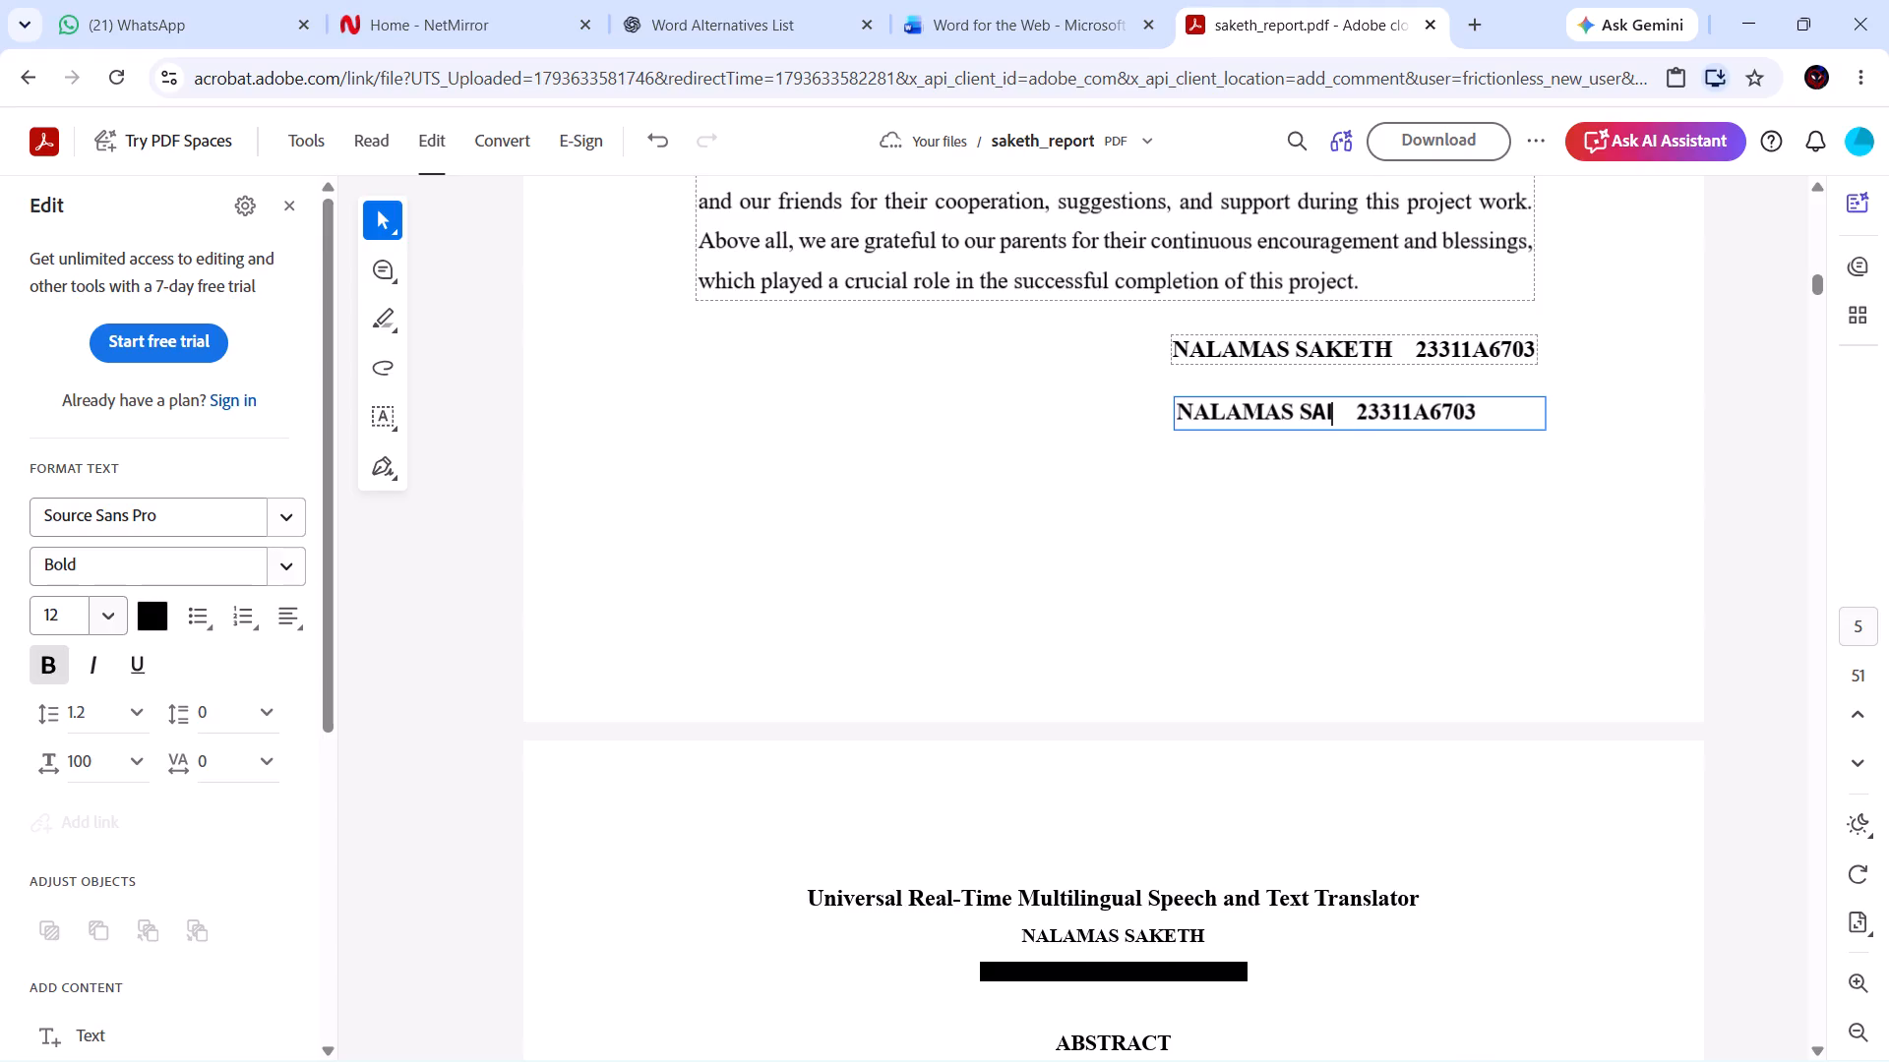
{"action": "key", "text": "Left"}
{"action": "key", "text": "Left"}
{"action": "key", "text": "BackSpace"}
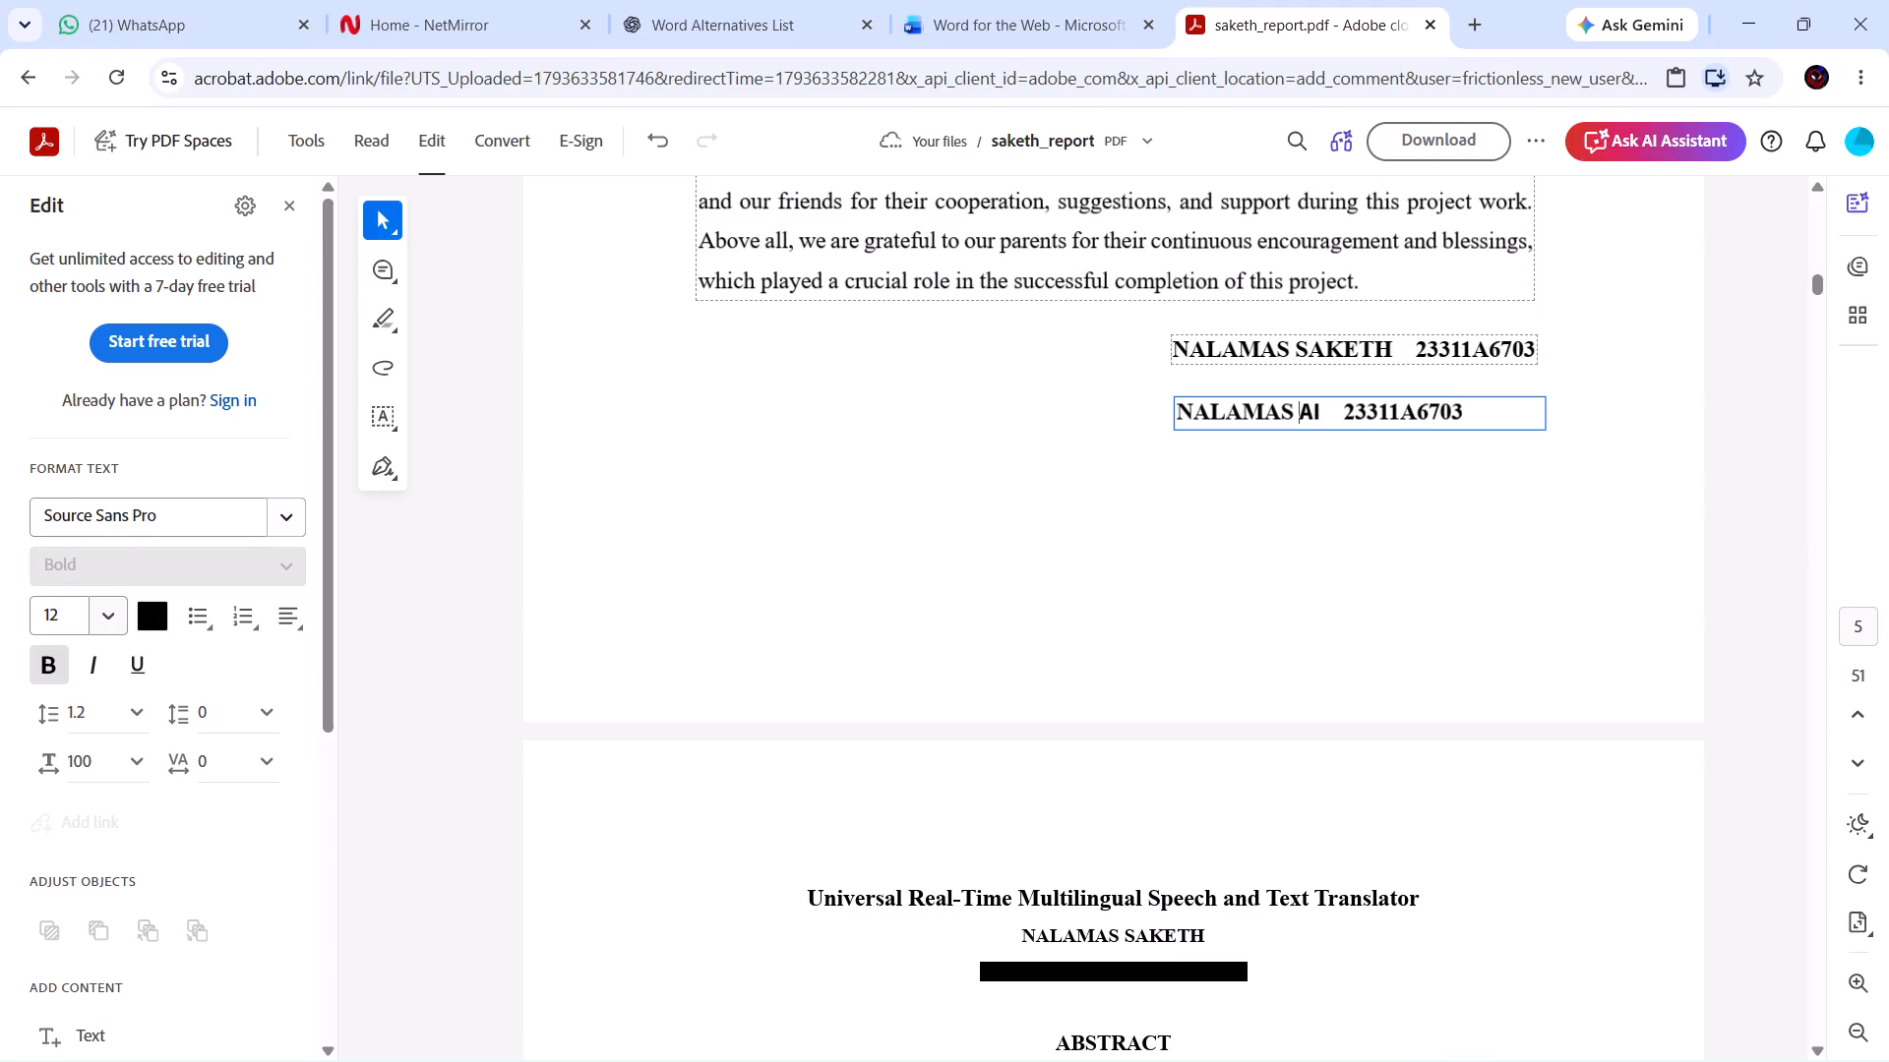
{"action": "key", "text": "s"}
Replace the surname in the duplicated student line with the second student's surname in capitals.
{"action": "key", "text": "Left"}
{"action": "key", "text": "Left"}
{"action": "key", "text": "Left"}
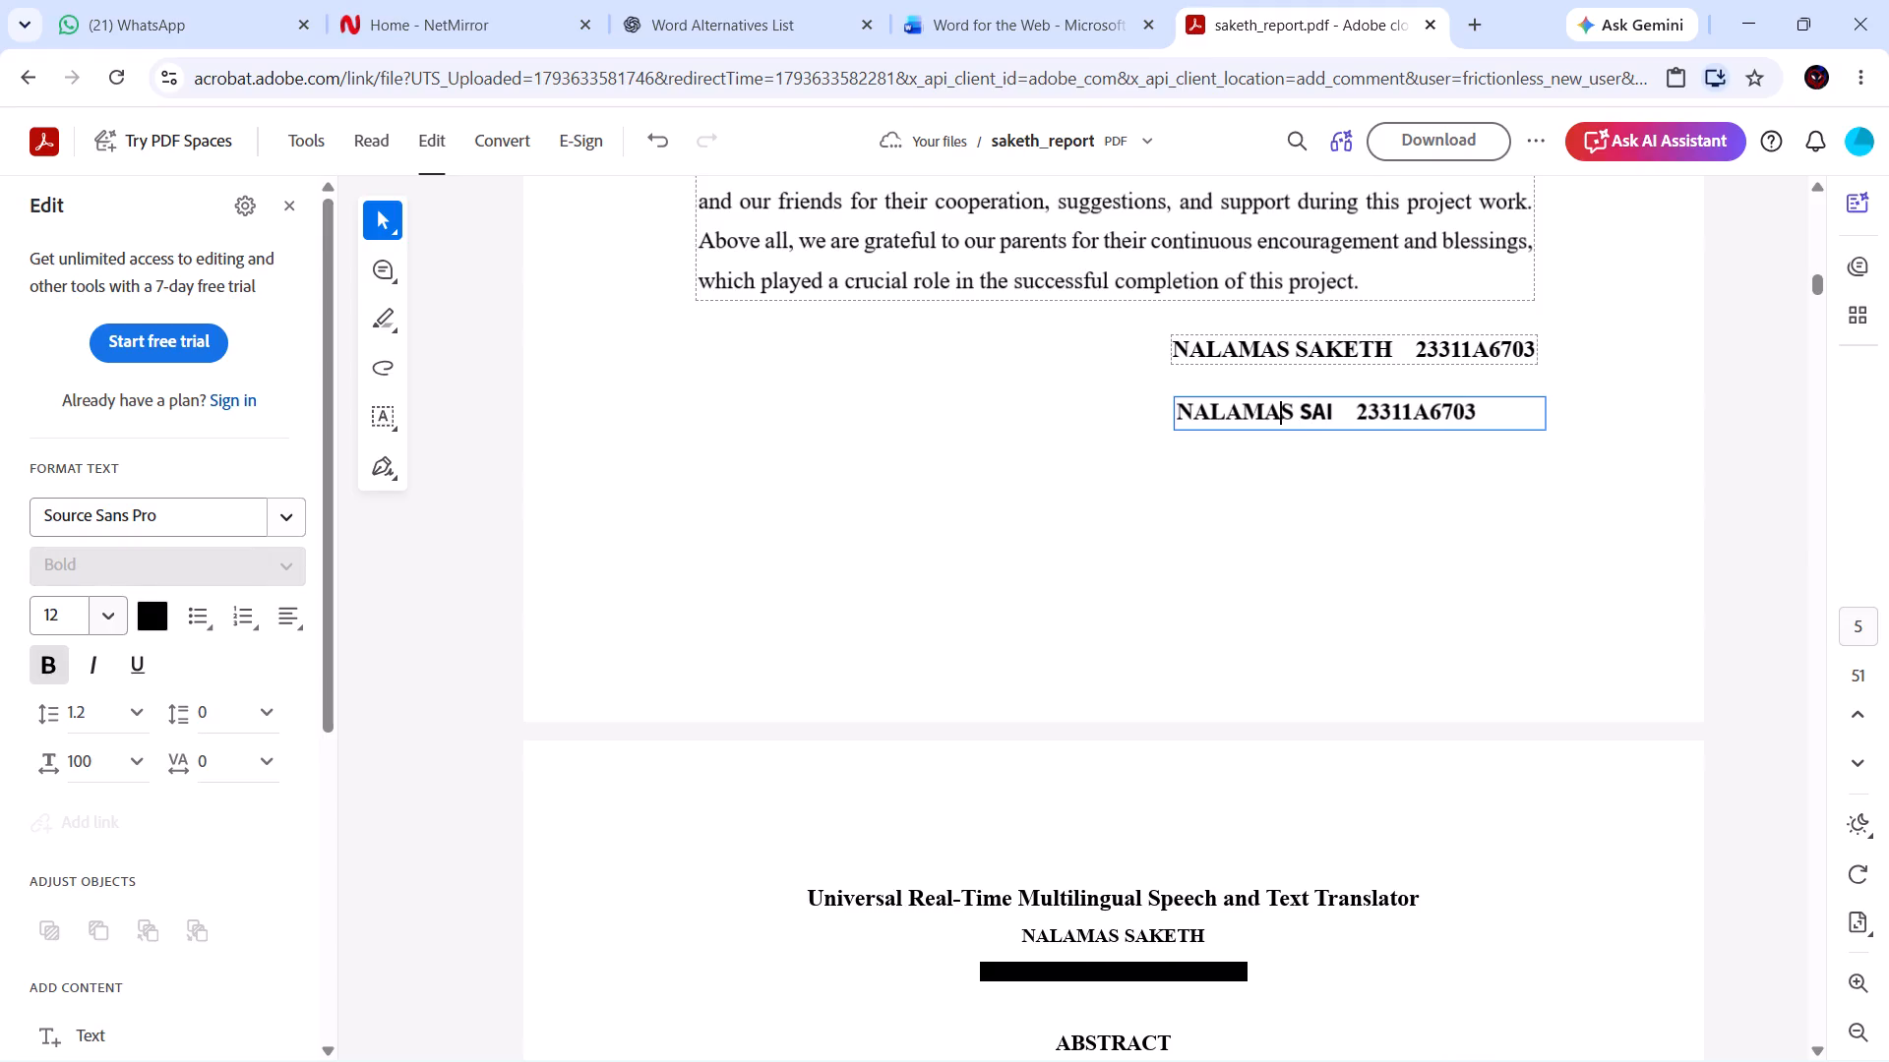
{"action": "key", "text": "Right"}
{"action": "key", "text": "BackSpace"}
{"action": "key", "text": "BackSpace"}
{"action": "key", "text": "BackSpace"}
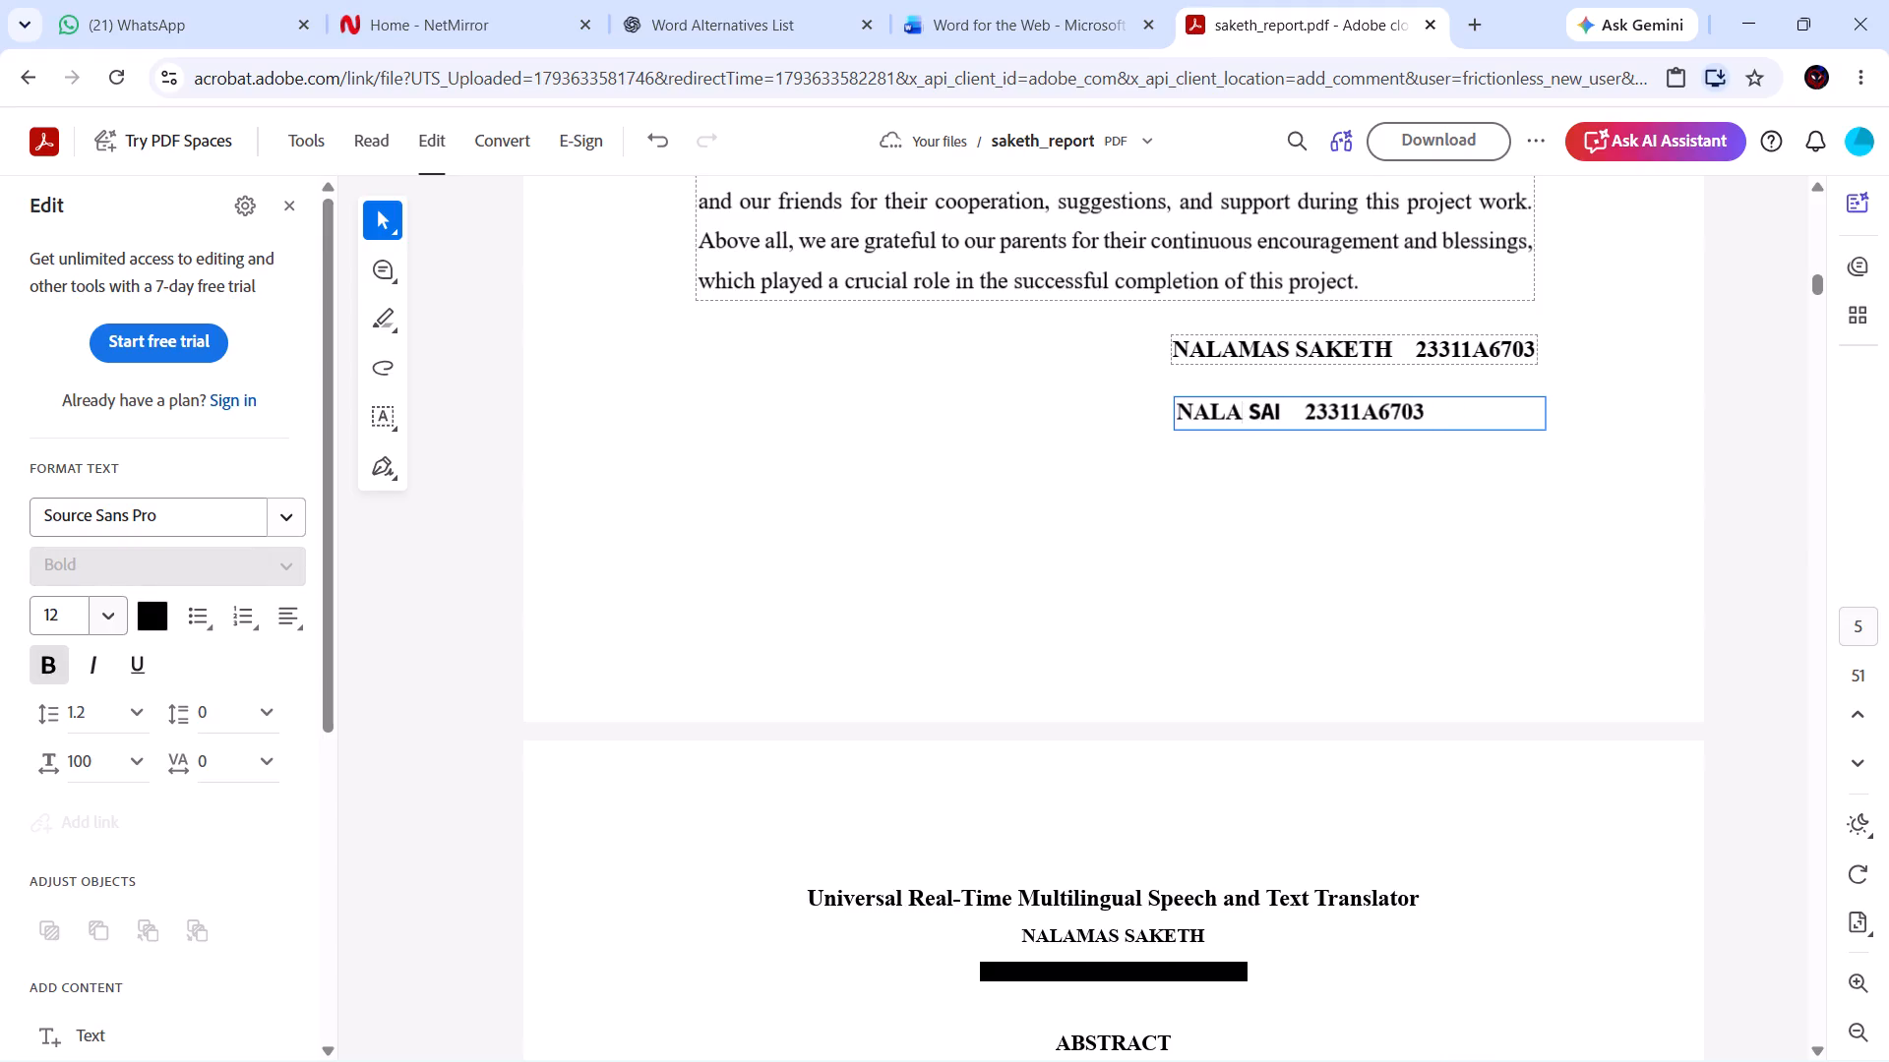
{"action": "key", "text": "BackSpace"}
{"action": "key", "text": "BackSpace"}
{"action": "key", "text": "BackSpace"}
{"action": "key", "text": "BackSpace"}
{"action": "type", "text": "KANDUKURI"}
Widen the gap between the second student's name and roll number with spaces to bring the number under the first student's.
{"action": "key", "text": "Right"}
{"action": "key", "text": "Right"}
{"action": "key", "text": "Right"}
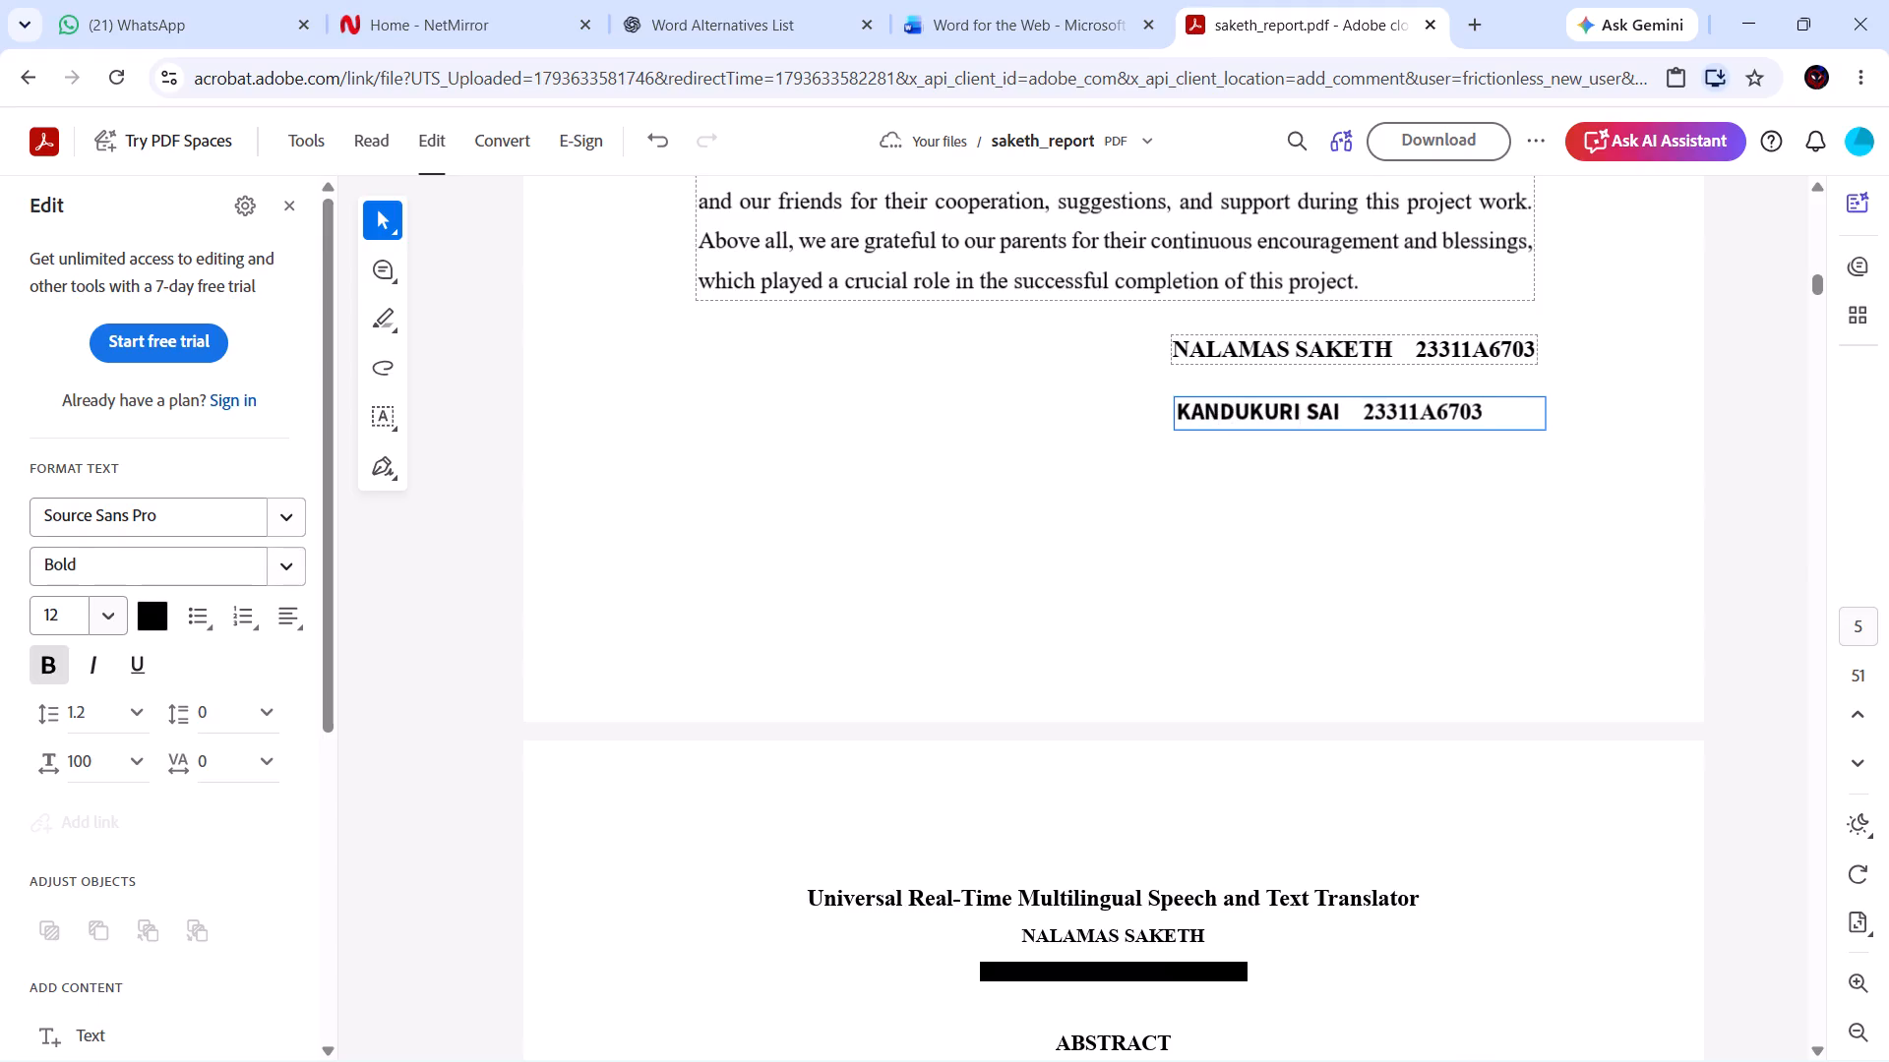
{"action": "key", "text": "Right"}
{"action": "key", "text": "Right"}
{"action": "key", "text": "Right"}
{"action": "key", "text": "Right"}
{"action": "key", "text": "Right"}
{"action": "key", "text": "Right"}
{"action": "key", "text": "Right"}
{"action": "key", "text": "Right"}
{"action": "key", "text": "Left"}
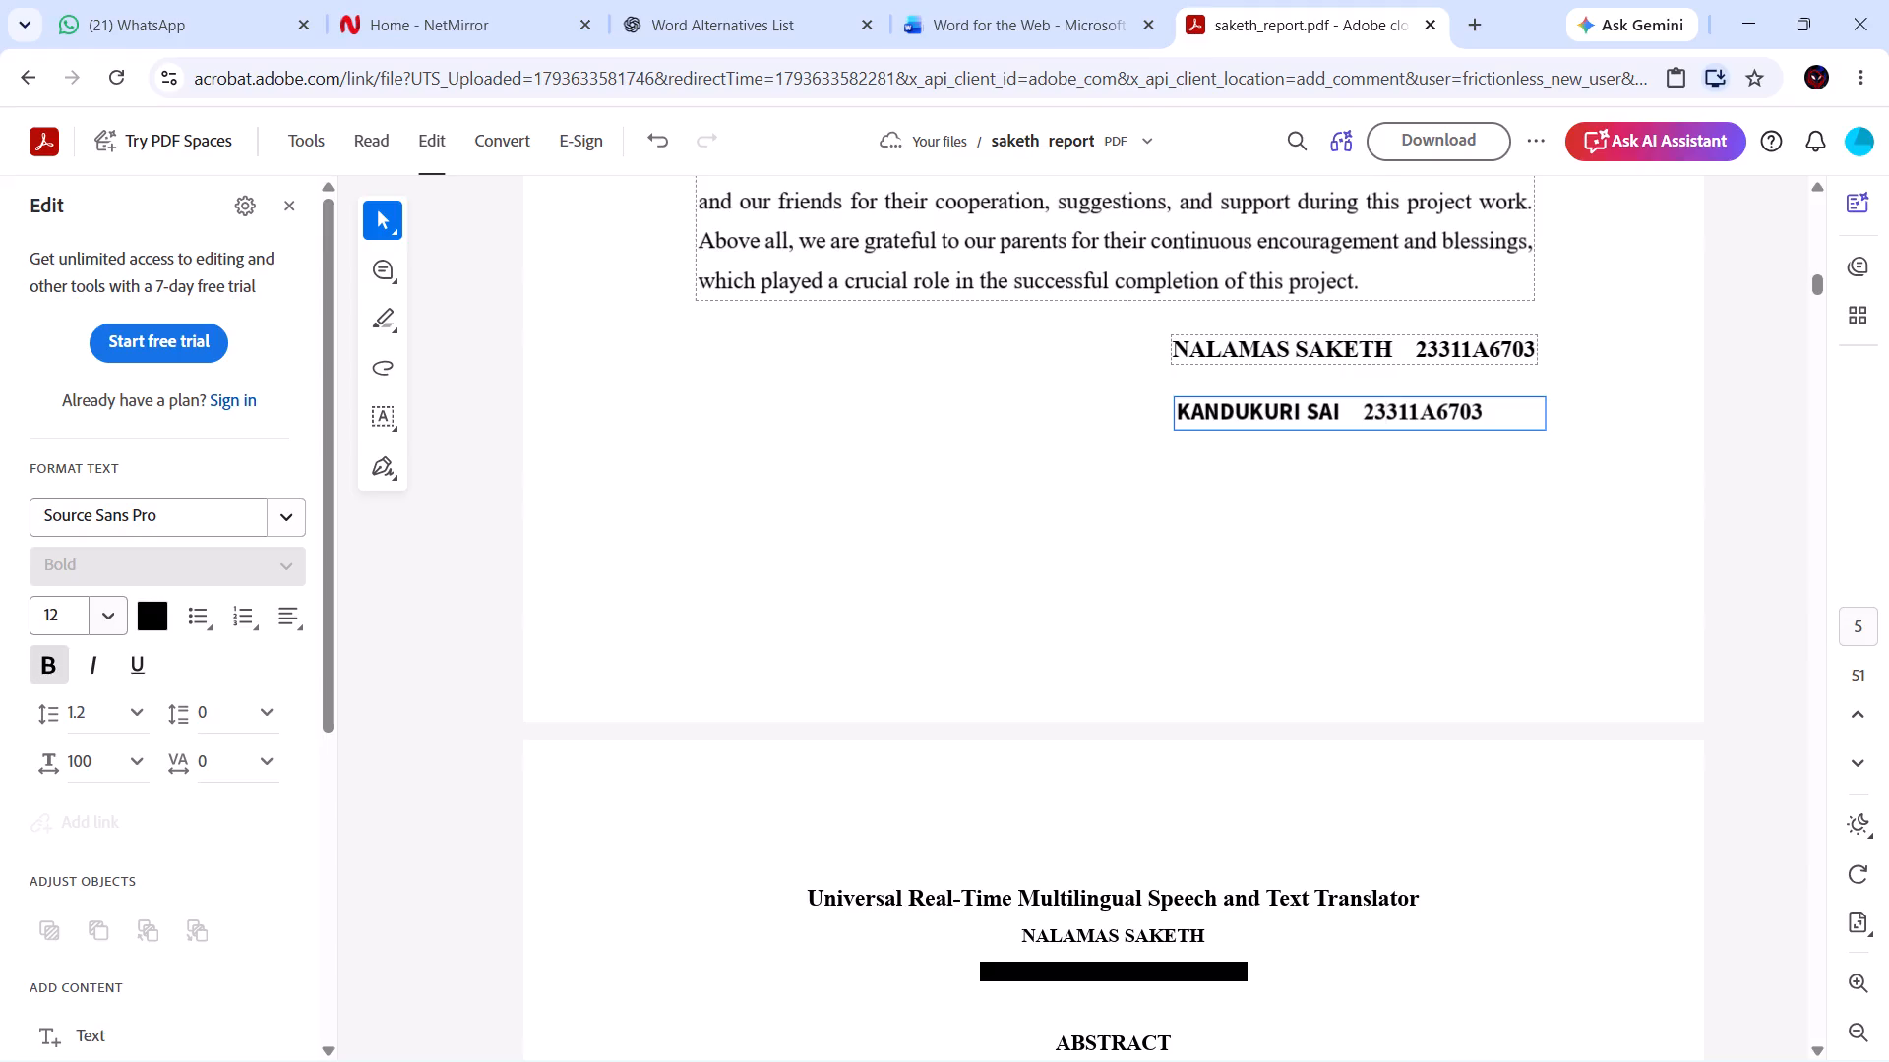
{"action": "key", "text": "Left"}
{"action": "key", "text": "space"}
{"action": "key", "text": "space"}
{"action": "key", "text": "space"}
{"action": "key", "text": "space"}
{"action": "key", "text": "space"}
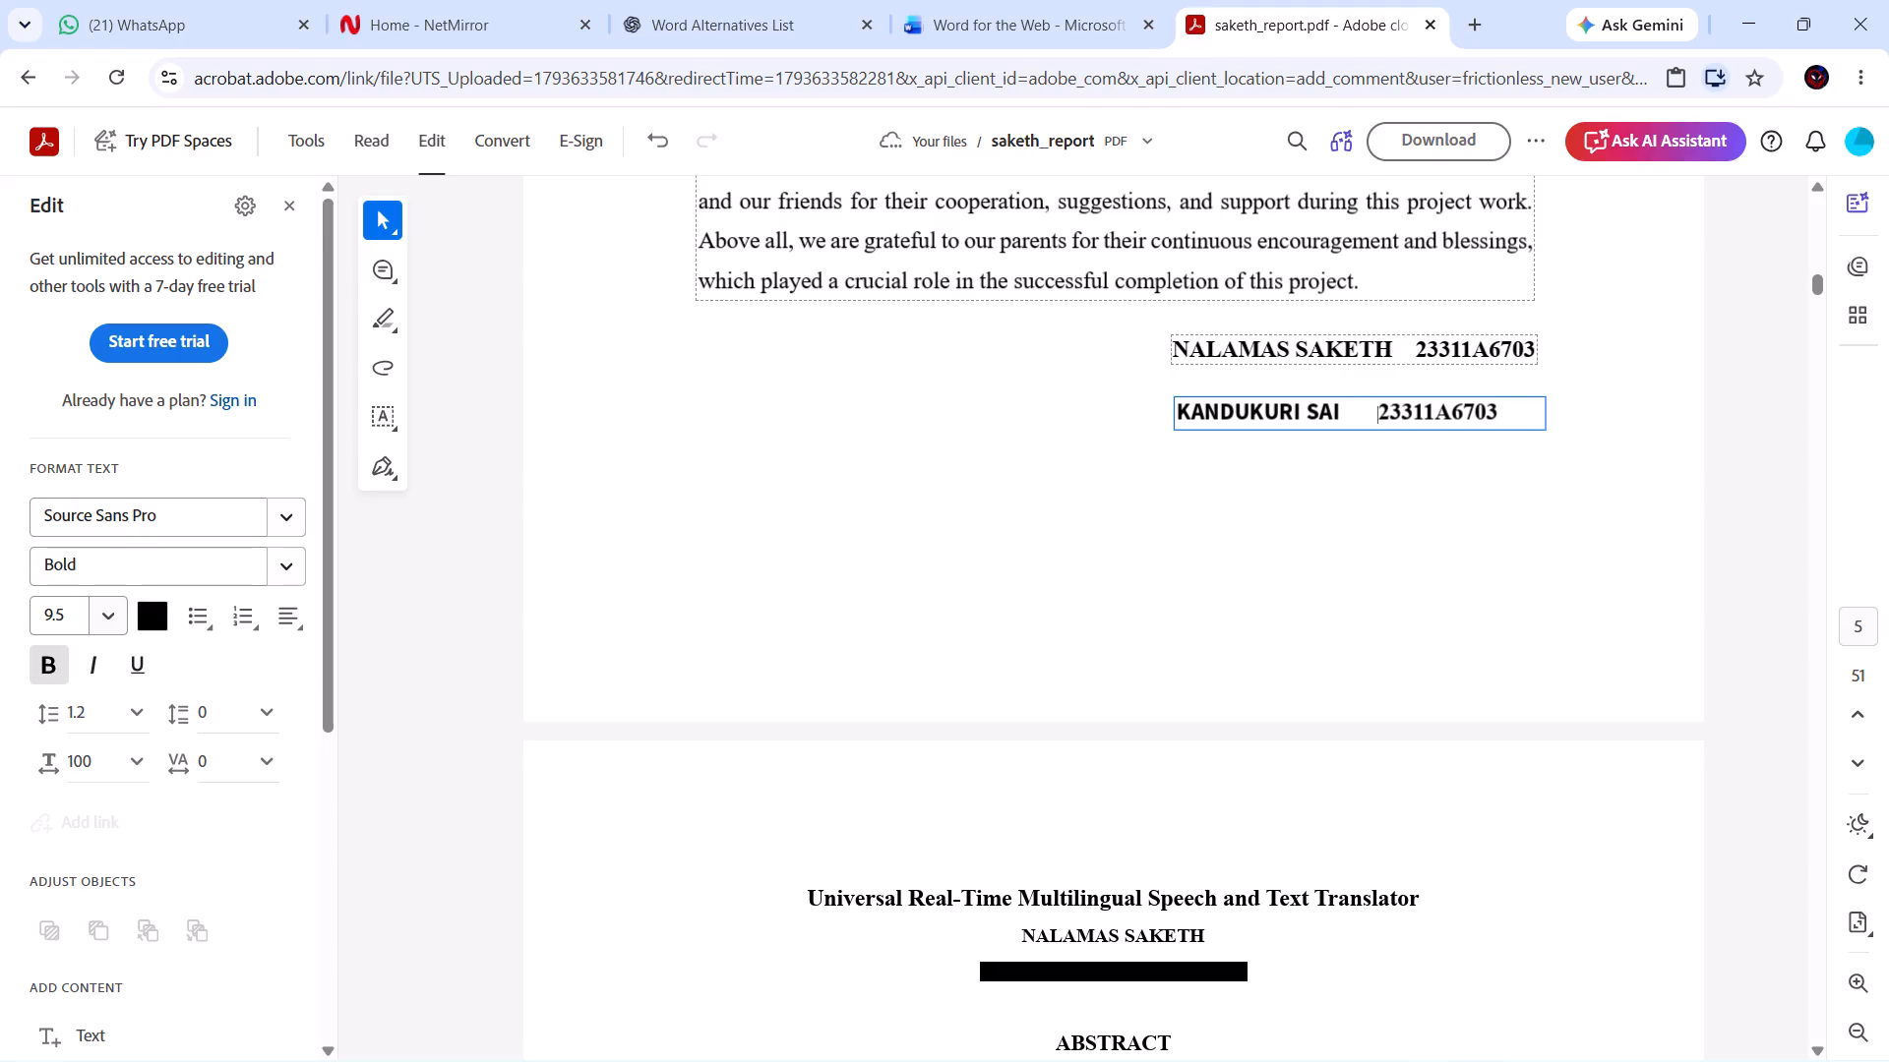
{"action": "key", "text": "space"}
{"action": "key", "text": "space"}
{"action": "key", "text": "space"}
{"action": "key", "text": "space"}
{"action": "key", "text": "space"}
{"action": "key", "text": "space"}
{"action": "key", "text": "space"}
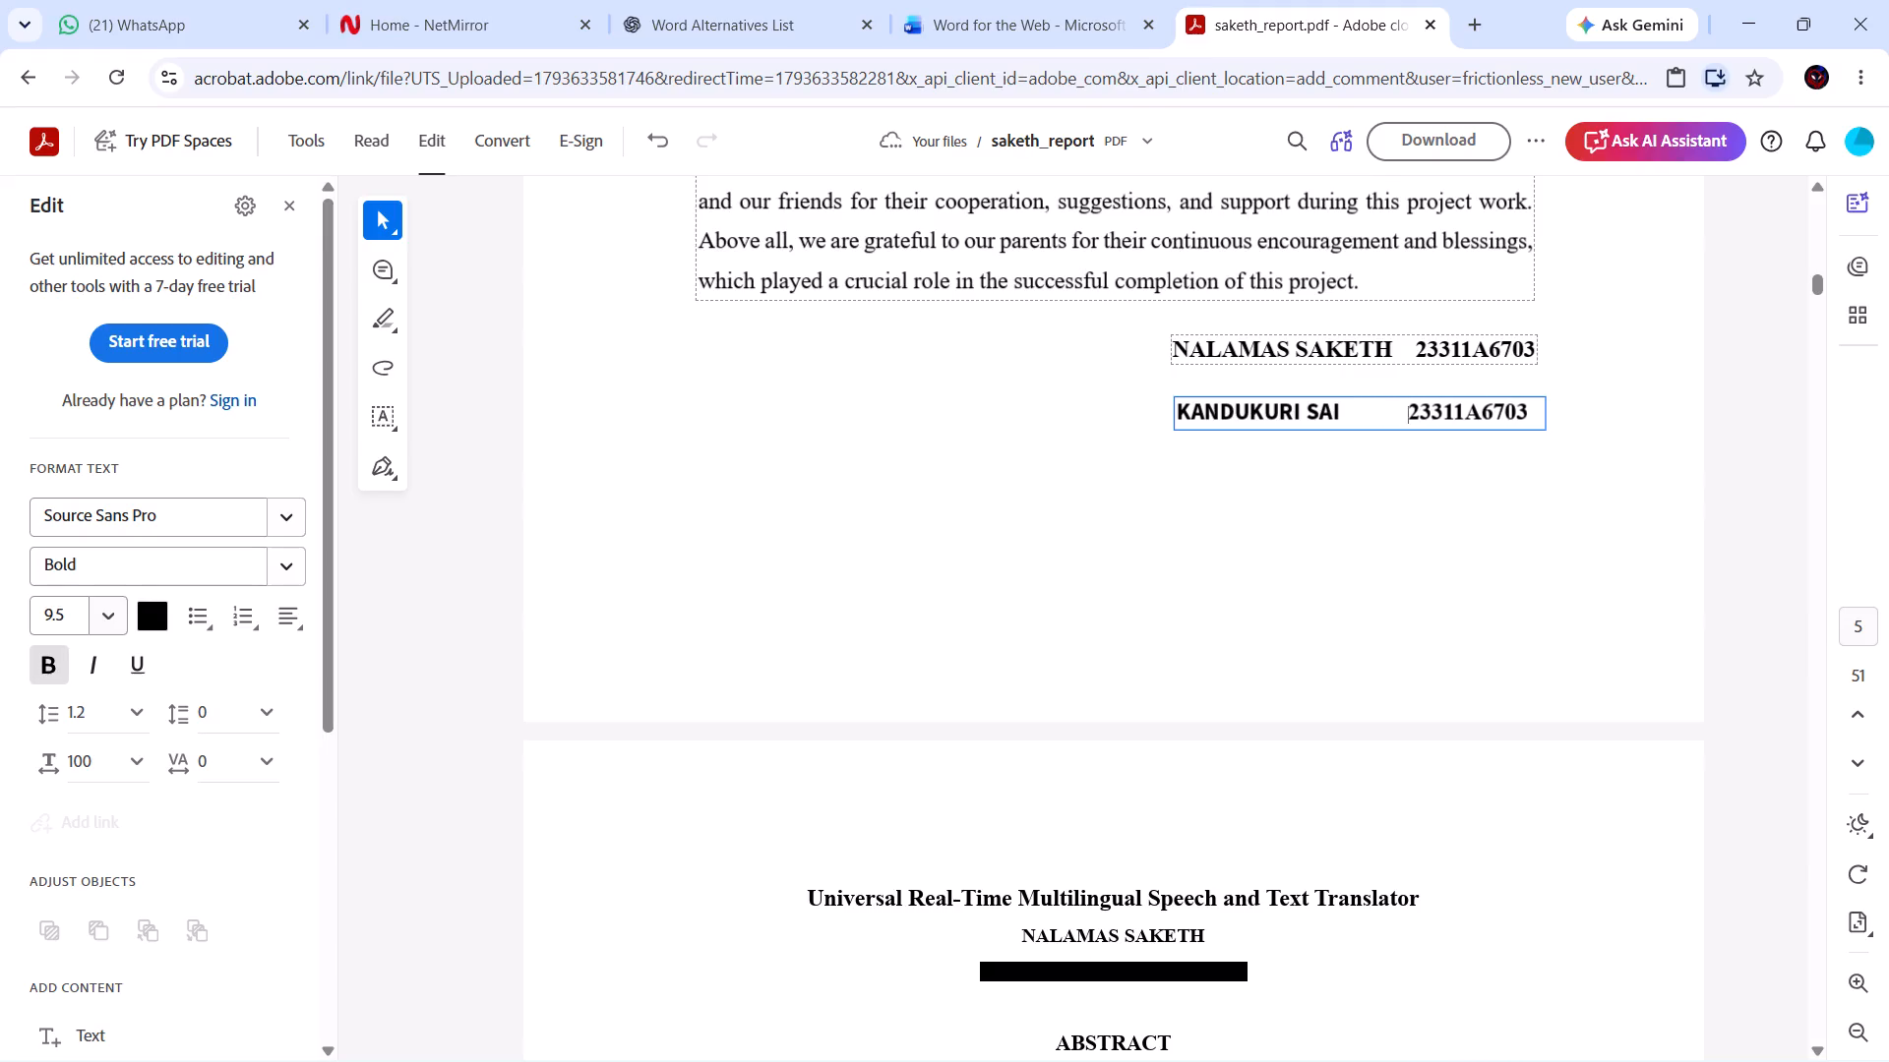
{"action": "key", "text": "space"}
Change the last digit of the second student's roll number to 4.
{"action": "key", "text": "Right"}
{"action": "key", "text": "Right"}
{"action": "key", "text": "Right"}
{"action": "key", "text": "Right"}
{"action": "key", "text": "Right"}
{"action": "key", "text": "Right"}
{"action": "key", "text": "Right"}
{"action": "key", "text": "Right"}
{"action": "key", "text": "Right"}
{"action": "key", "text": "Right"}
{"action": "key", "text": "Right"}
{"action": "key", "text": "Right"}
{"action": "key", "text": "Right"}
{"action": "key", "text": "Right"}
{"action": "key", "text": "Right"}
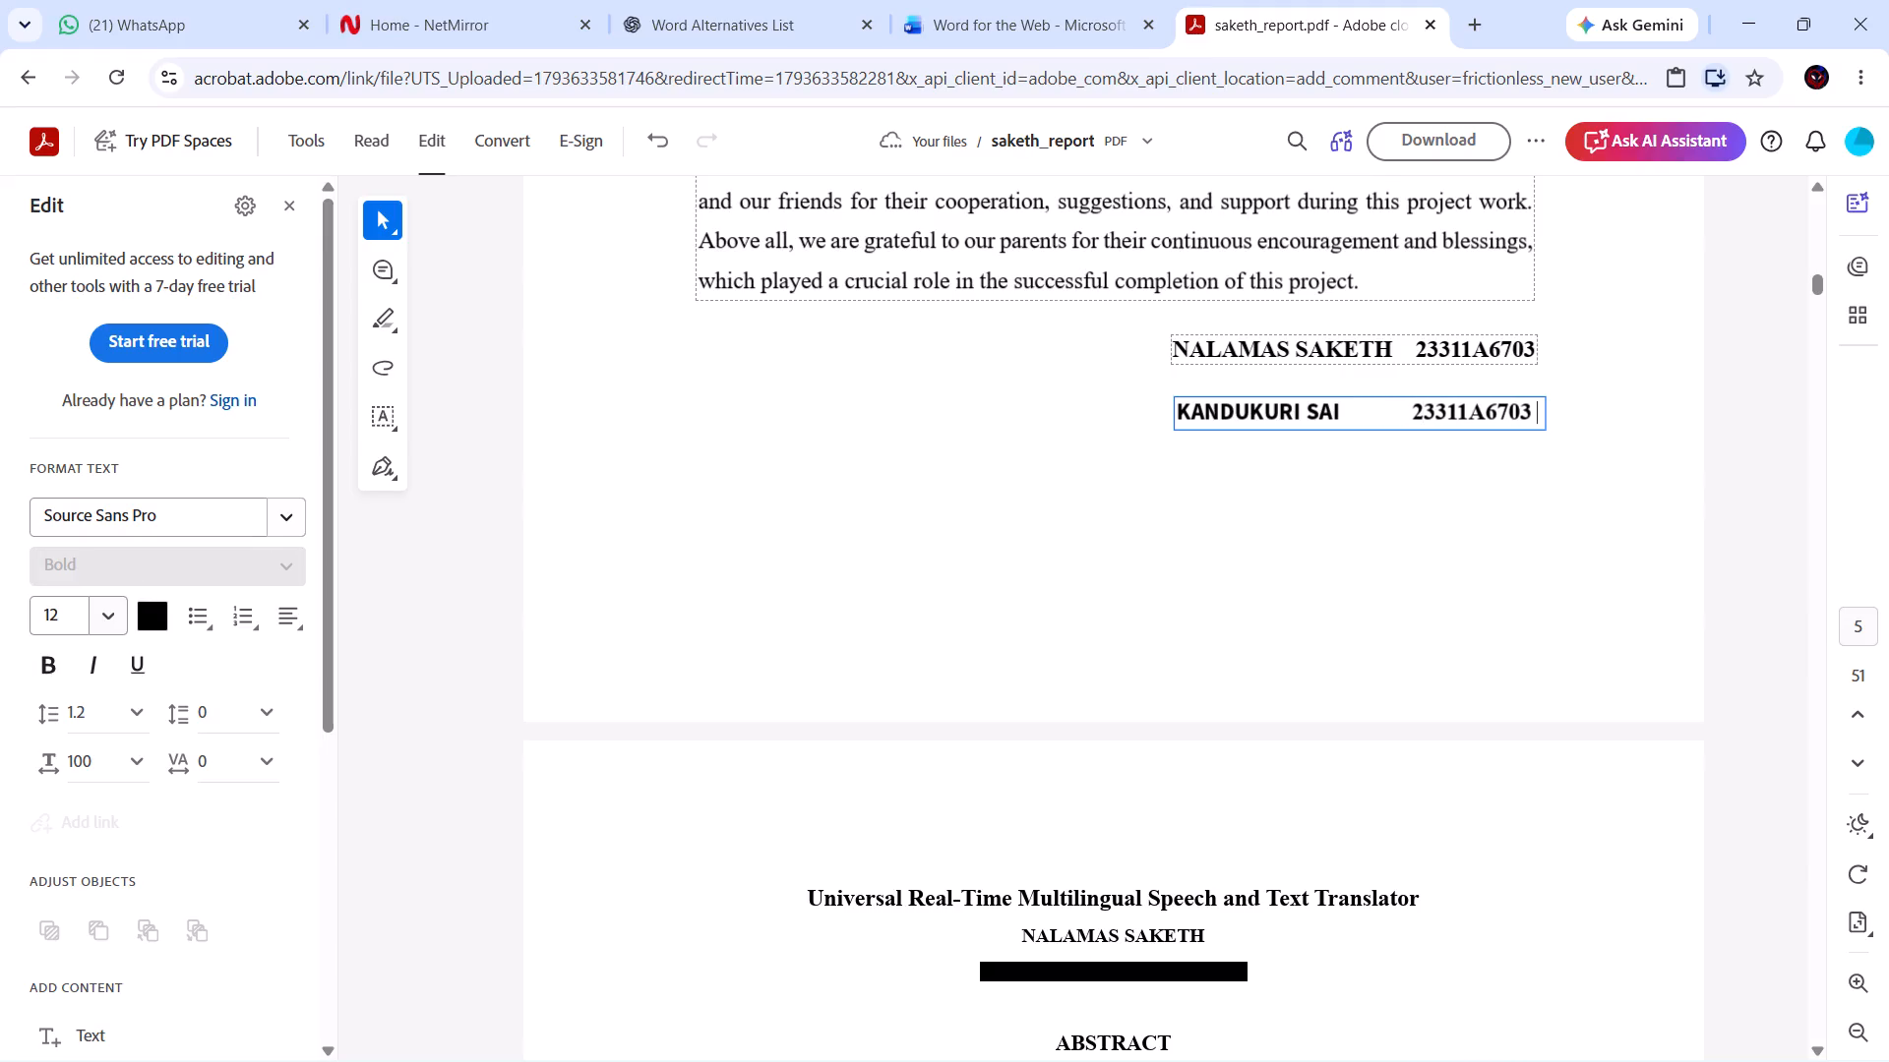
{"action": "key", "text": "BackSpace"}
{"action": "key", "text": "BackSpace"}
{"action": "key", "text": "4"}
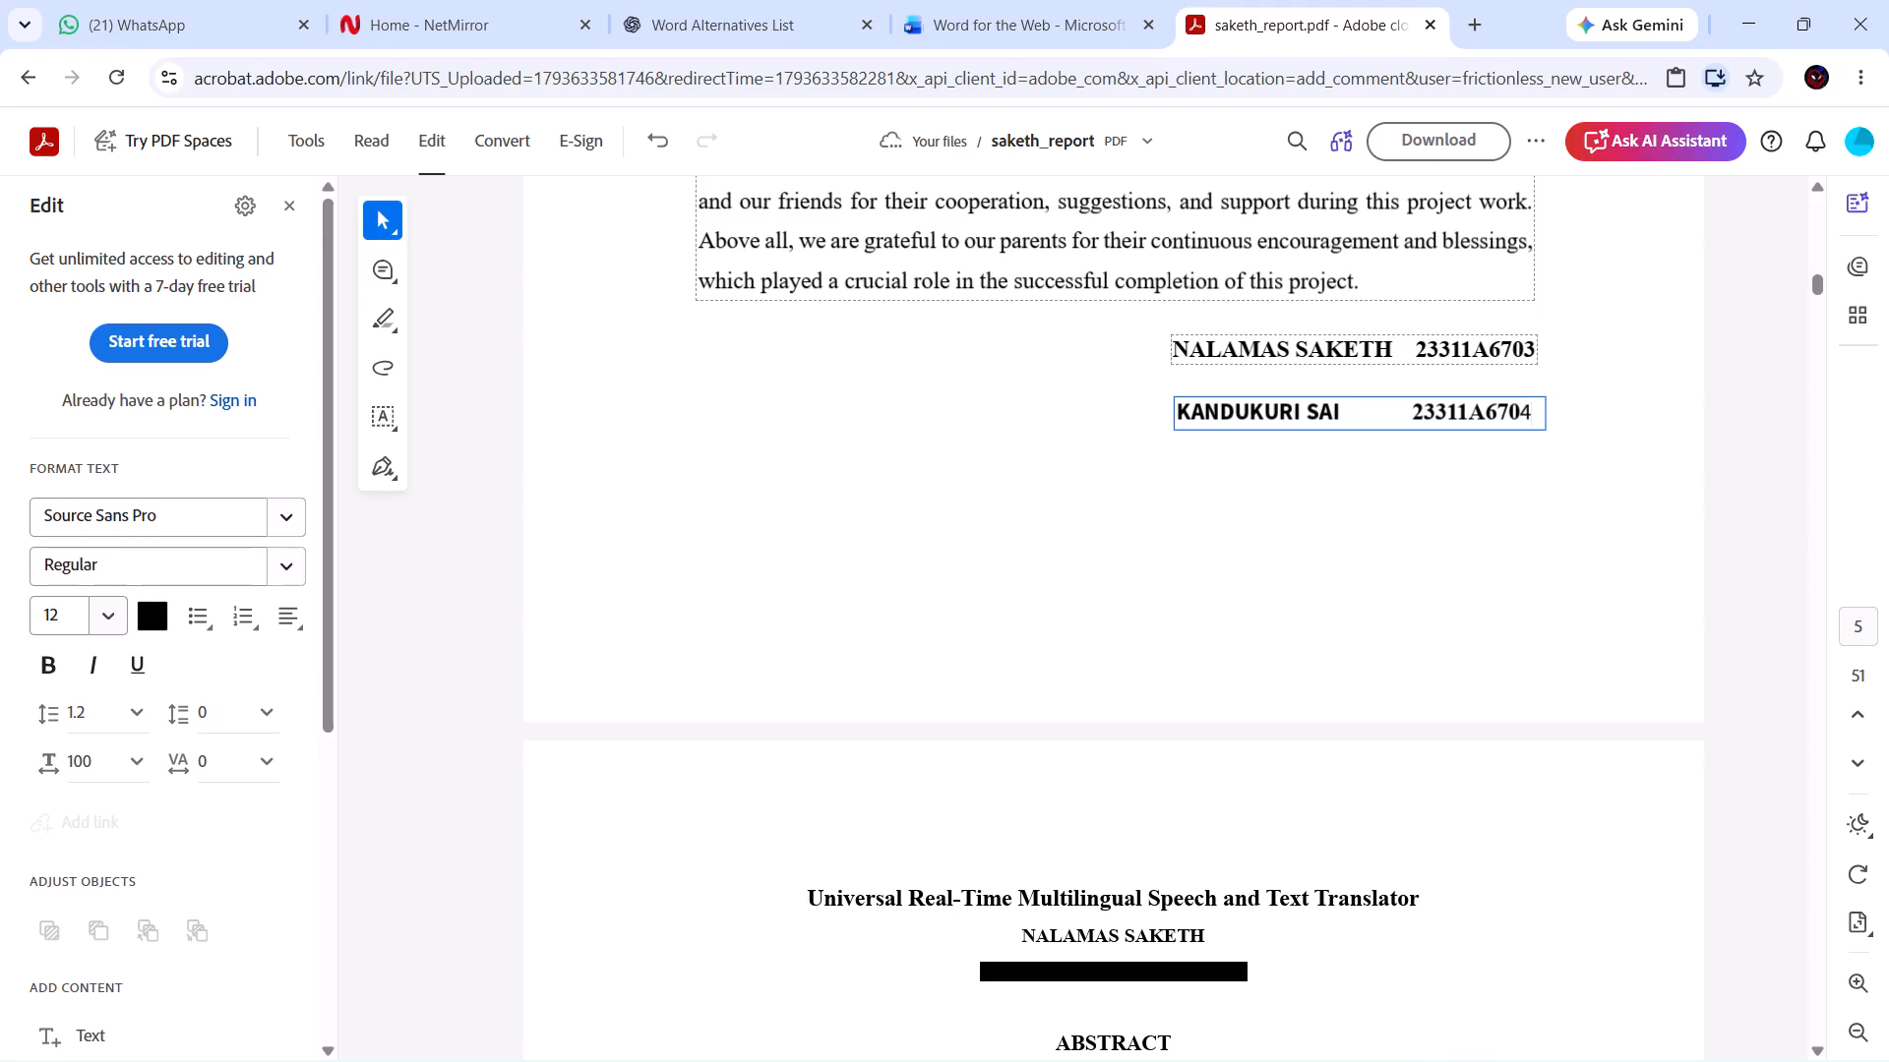
Add one more space before the second student's roll number to line it up with the one above, and finish editing the line.
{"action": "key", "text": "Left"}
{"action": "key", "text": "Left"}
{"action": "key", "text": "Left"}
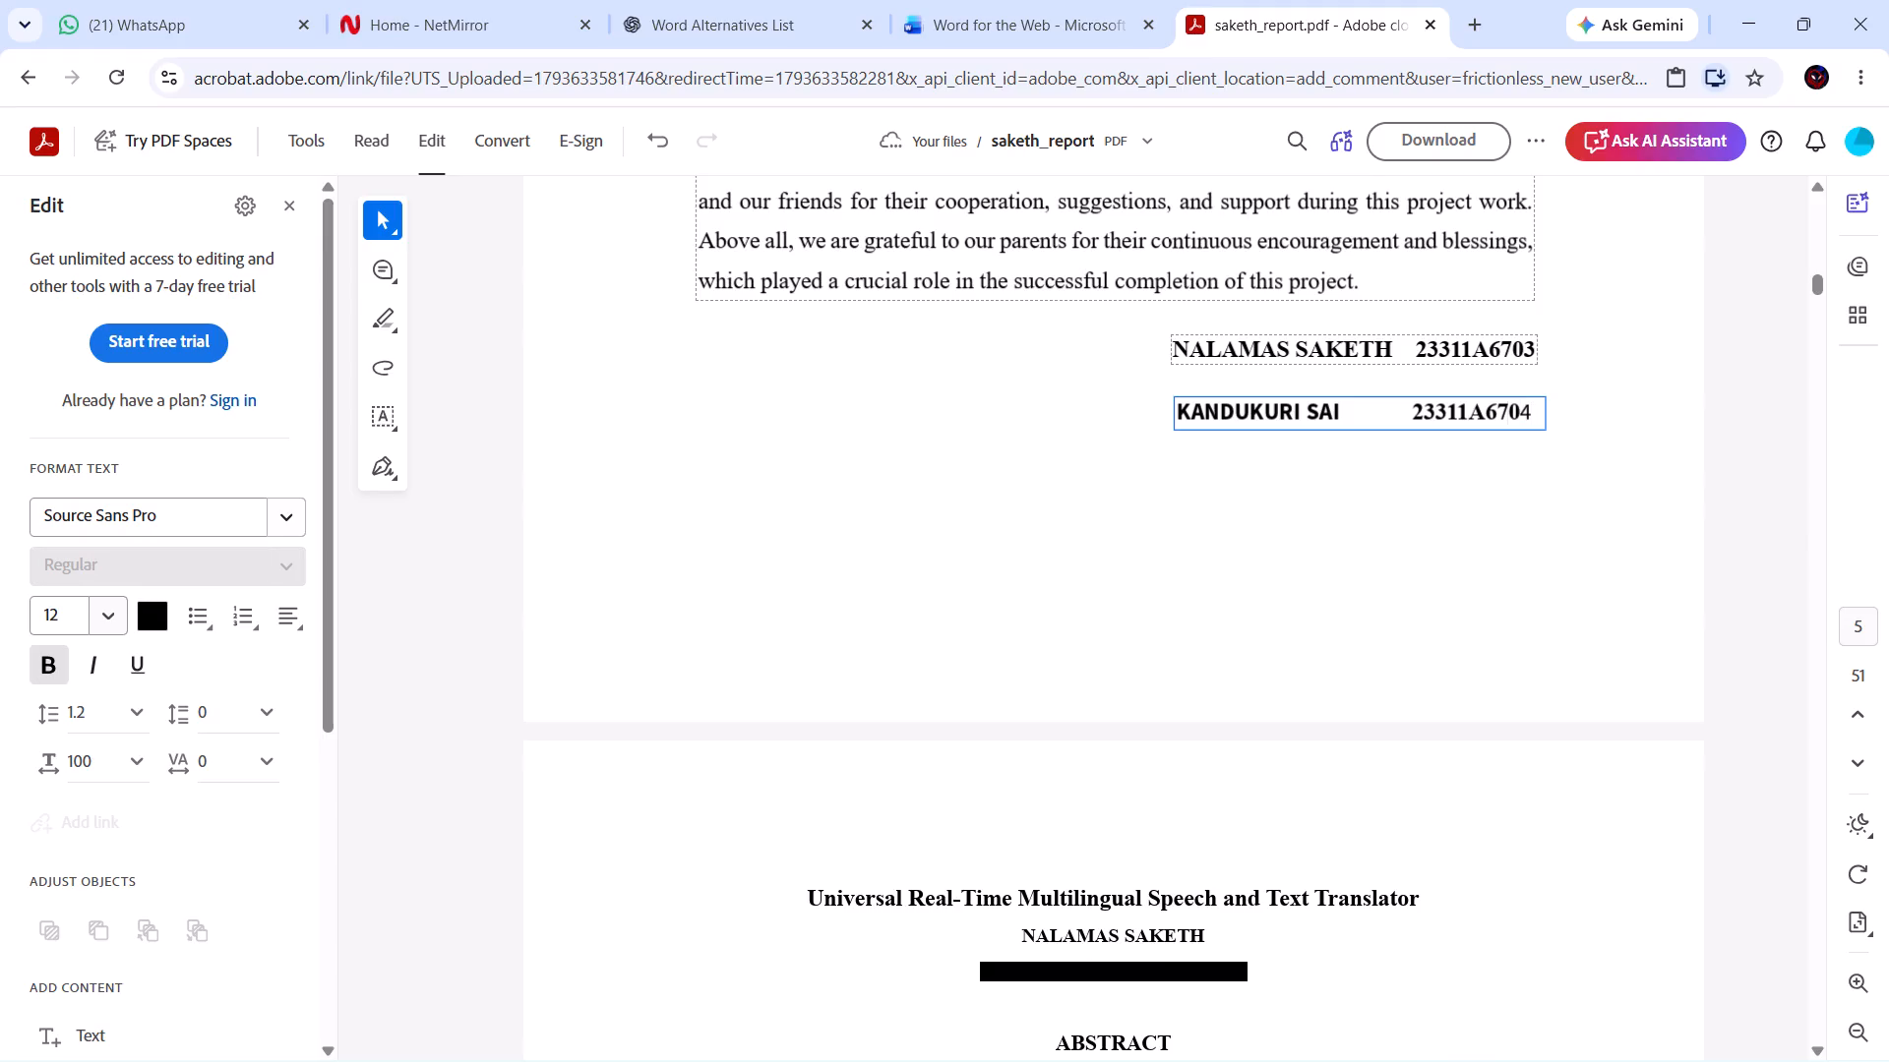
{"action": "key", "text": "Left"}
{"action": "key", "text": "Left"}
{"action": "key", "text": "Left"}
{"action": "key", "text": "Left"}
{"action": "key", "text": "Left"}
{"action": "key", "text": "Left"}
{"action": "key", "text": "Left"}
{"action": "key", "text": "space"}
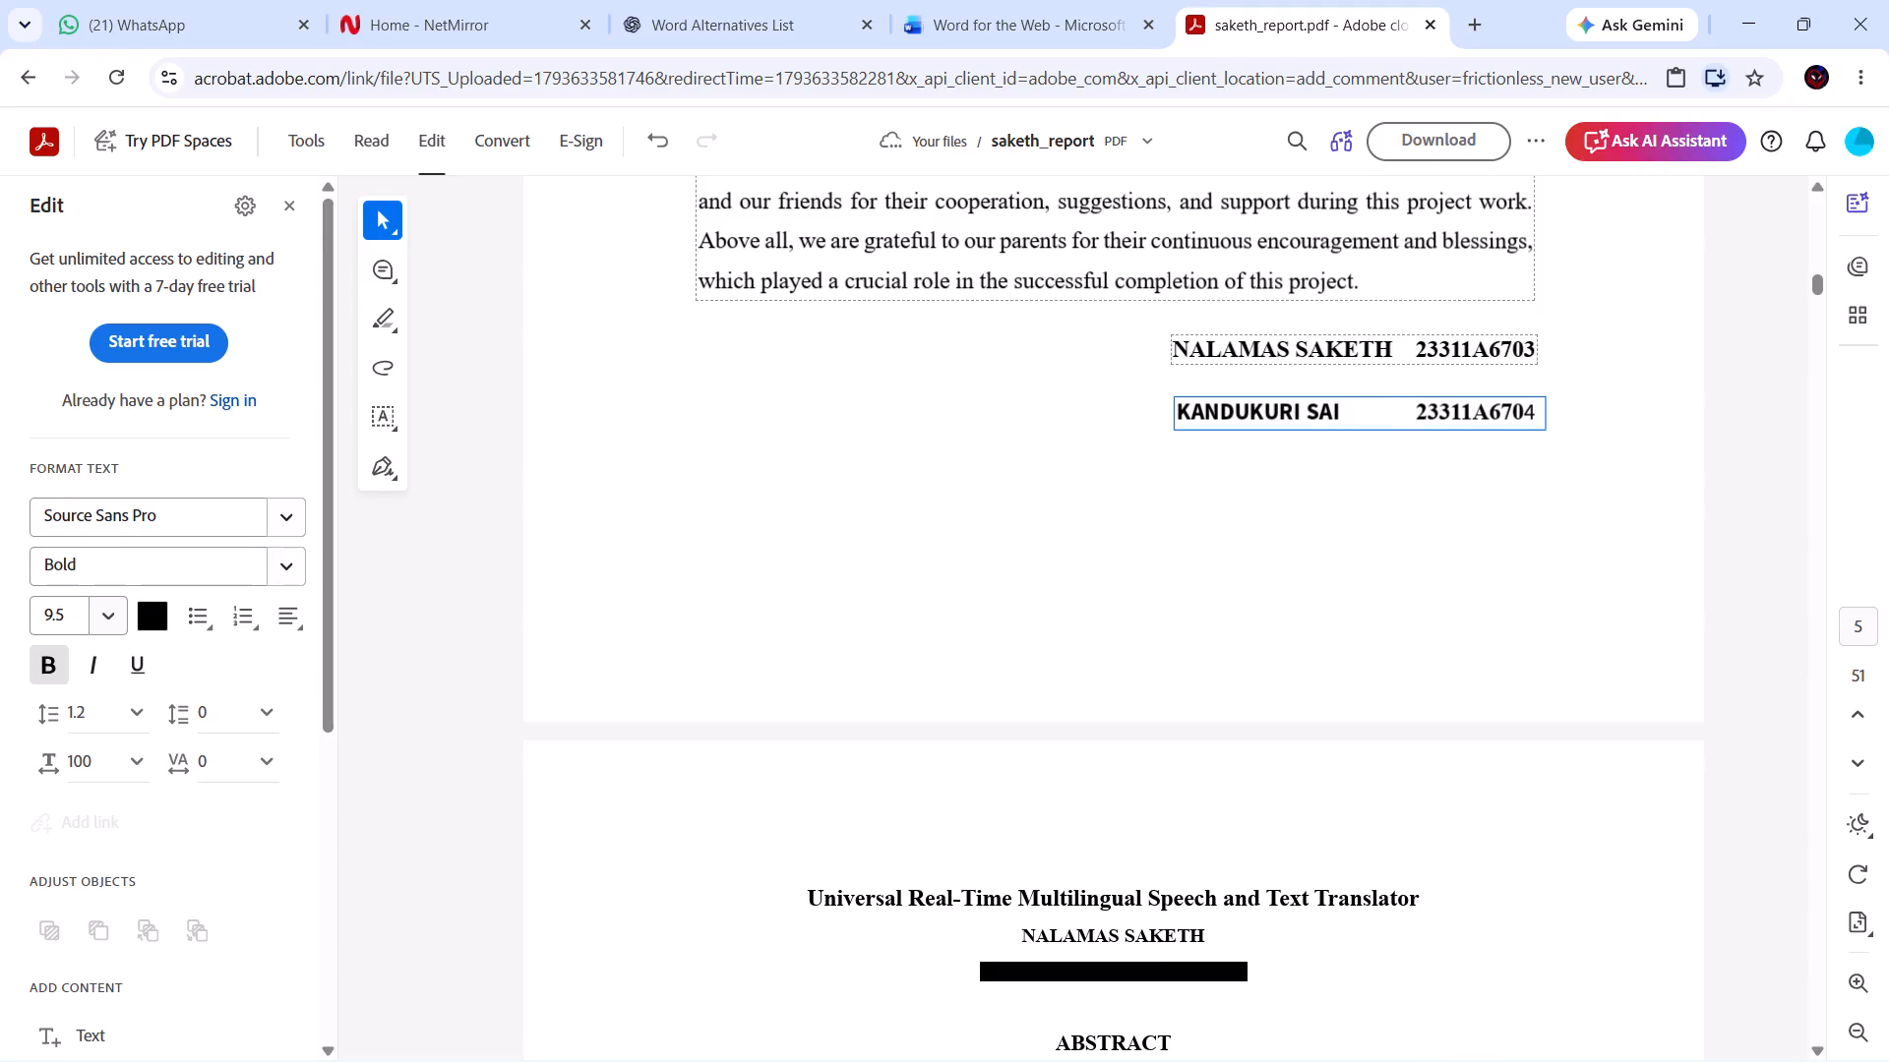
{"action": "left_click", "coordinate": [1714, 407]}
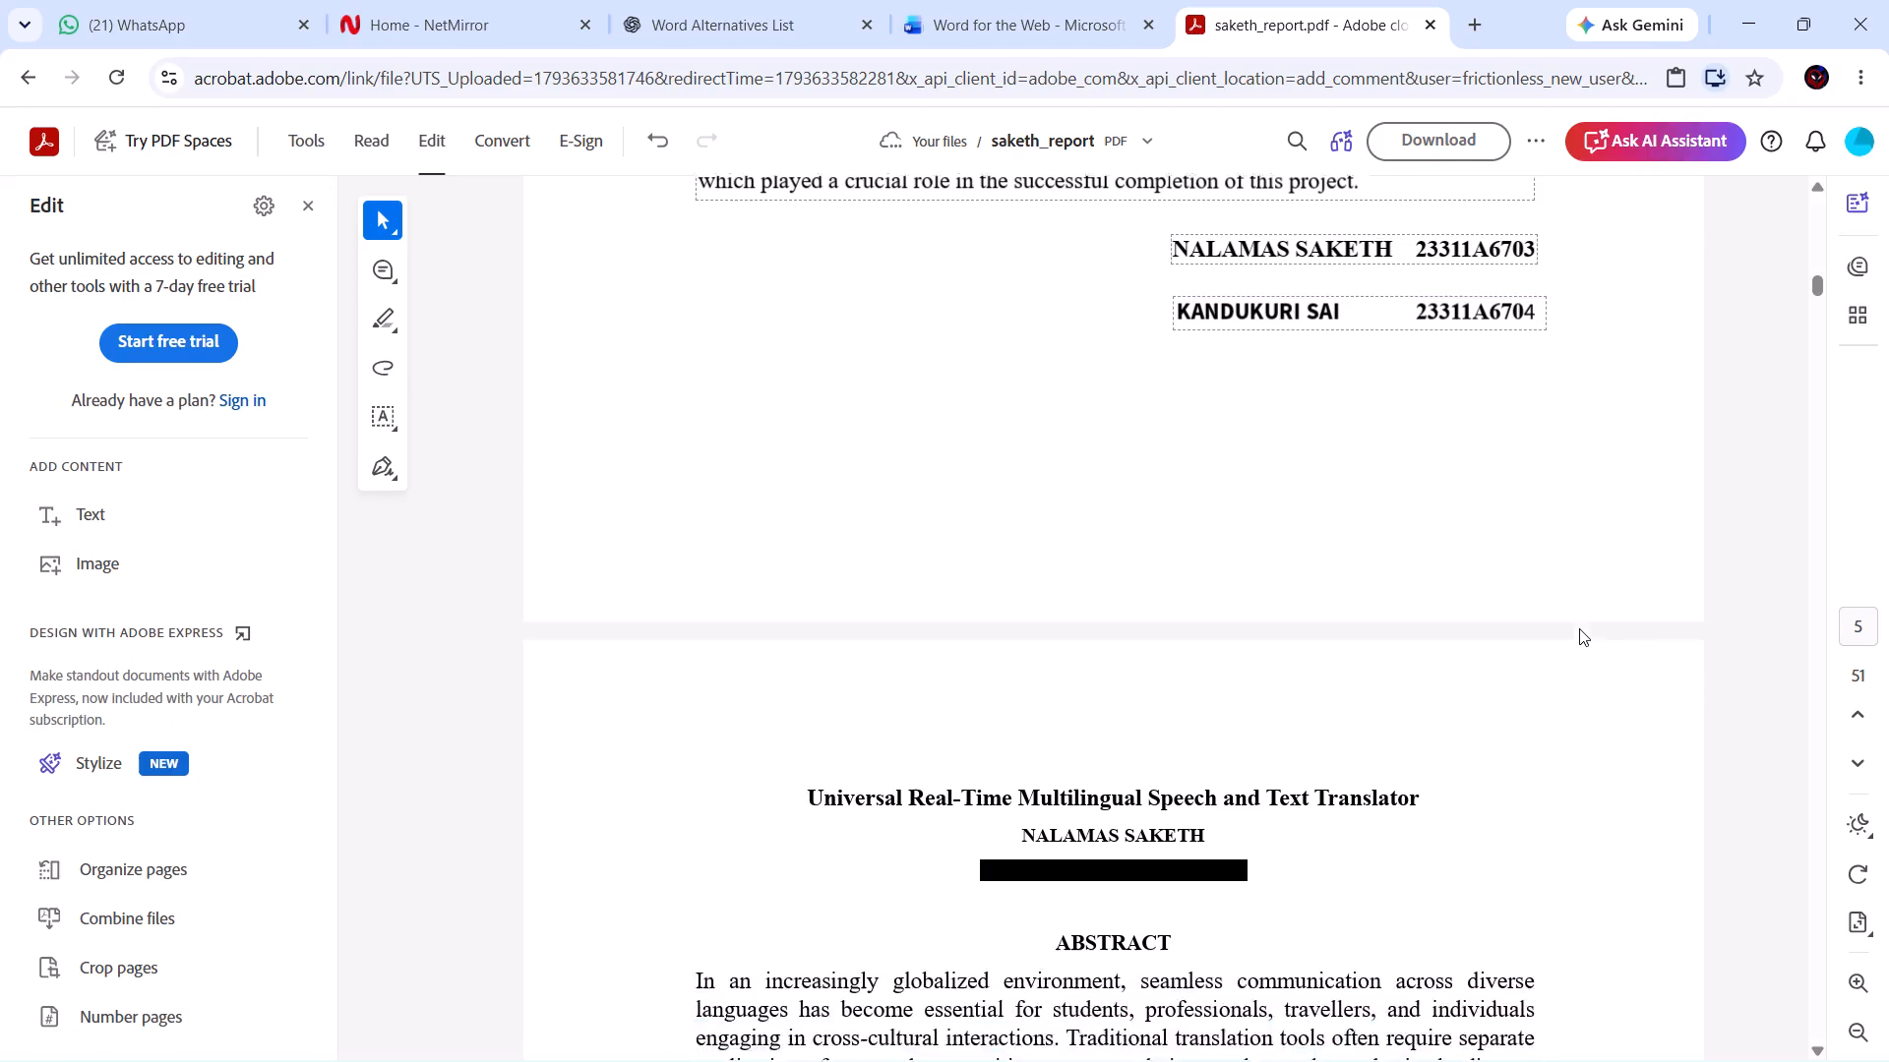
Add a comma and the second student's name in capitals after the first student's name above the ABSTRACT heading.
{"action": "scroll", "coordinate": [1579, 628], "scroll_direction": "down", "scroll_amount": 2}
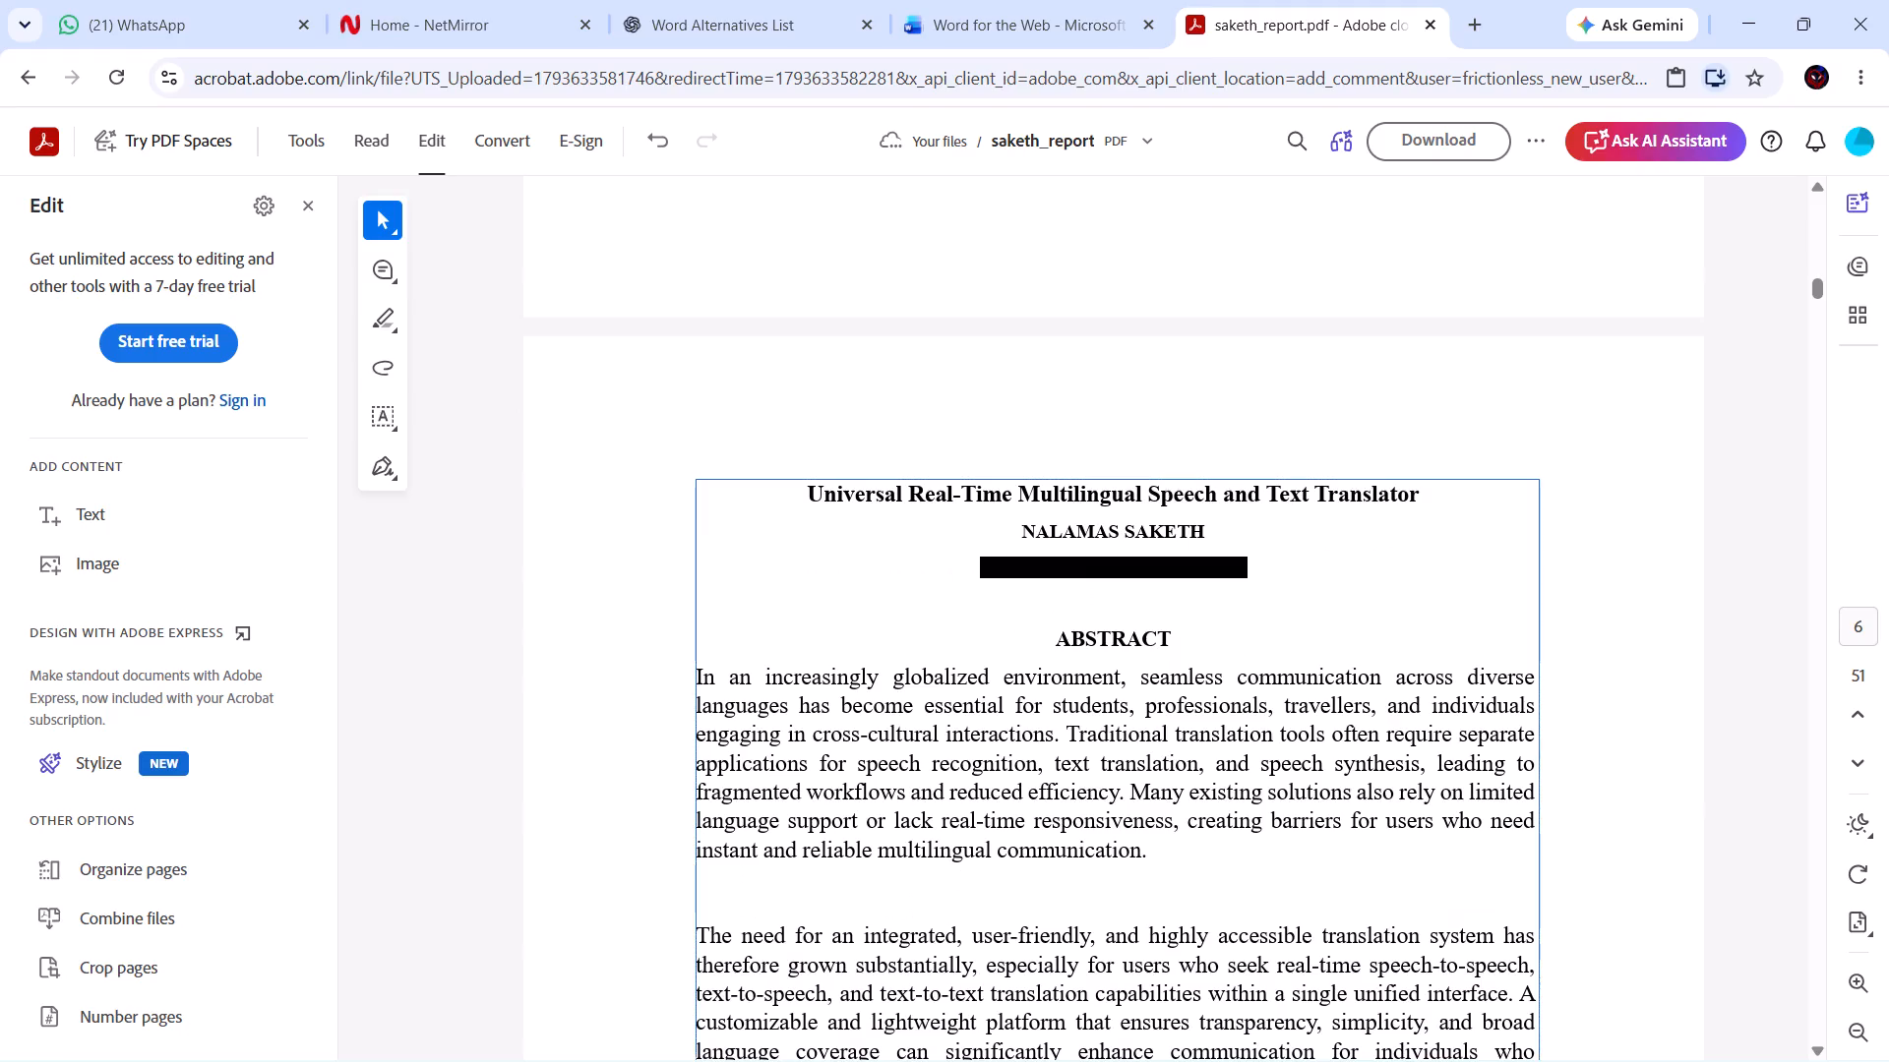
{"action": "left_click", "coordinate": [1206, 532]}
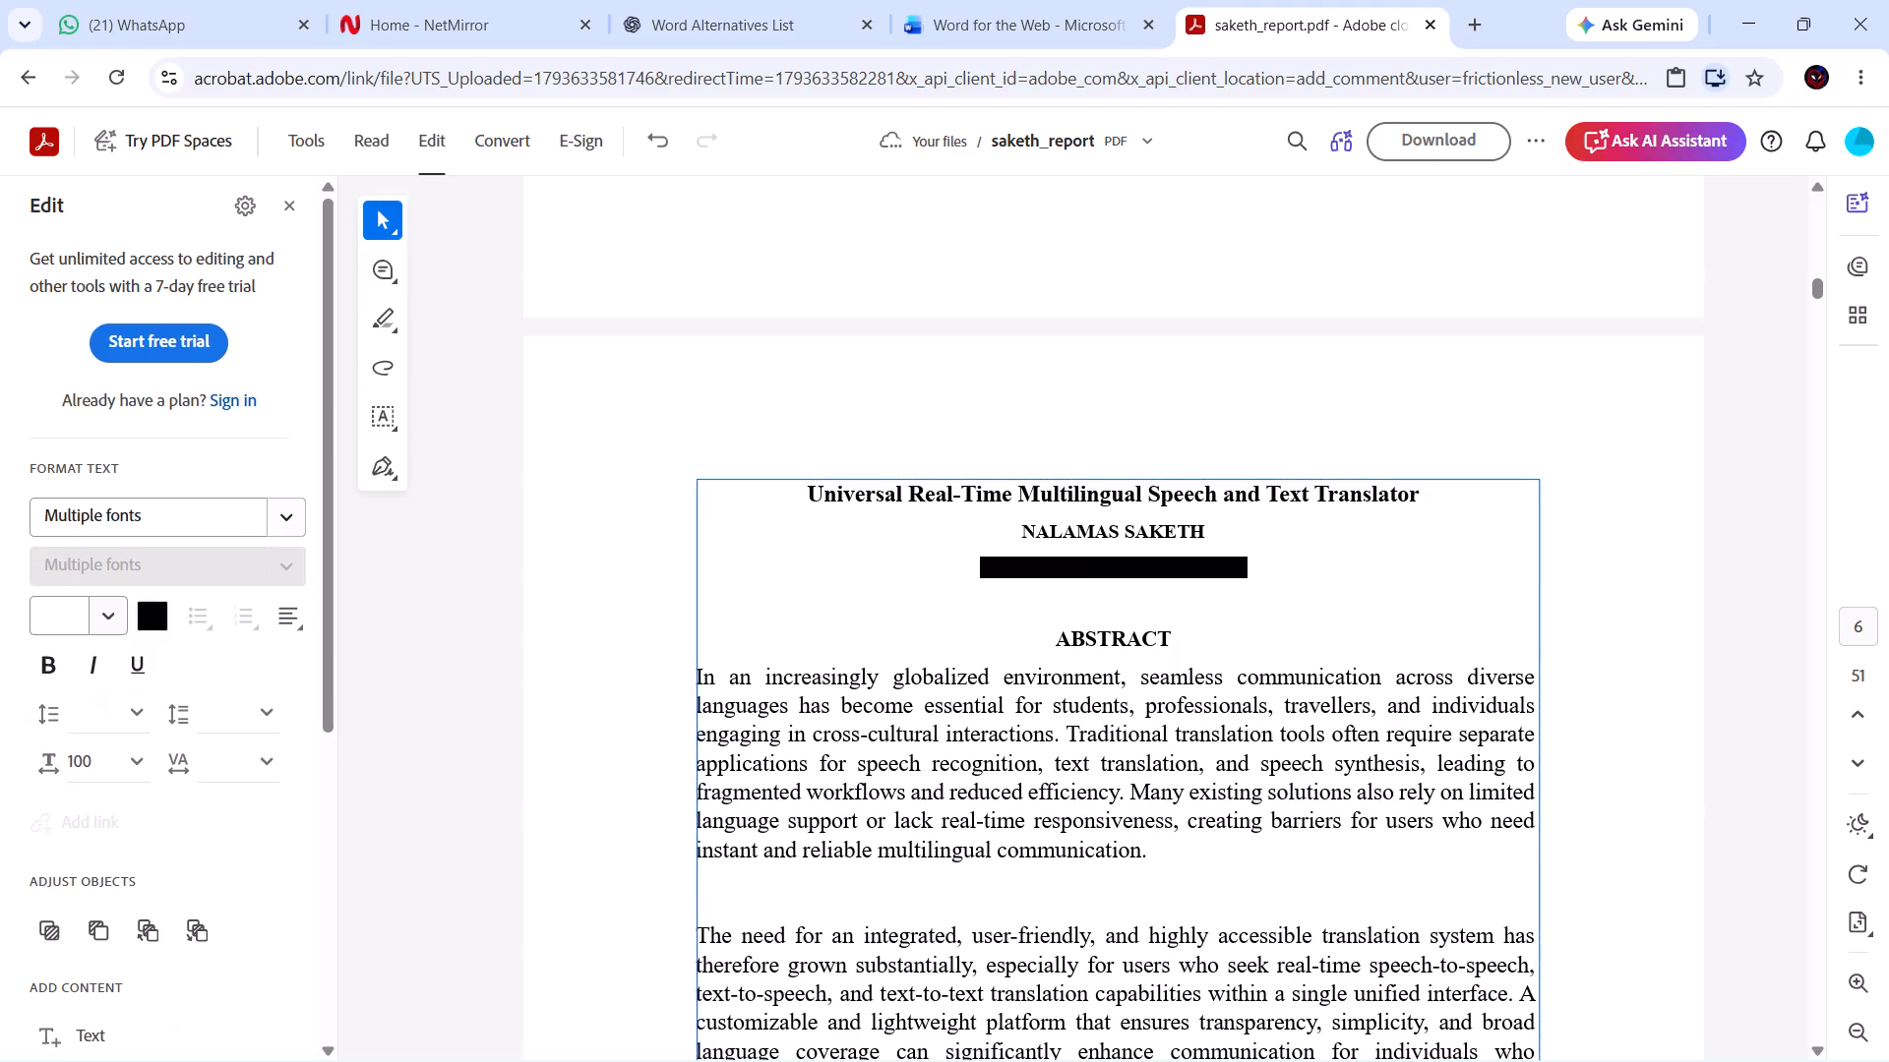
{"action": "double_click", "coordinate": [1210, 536]}
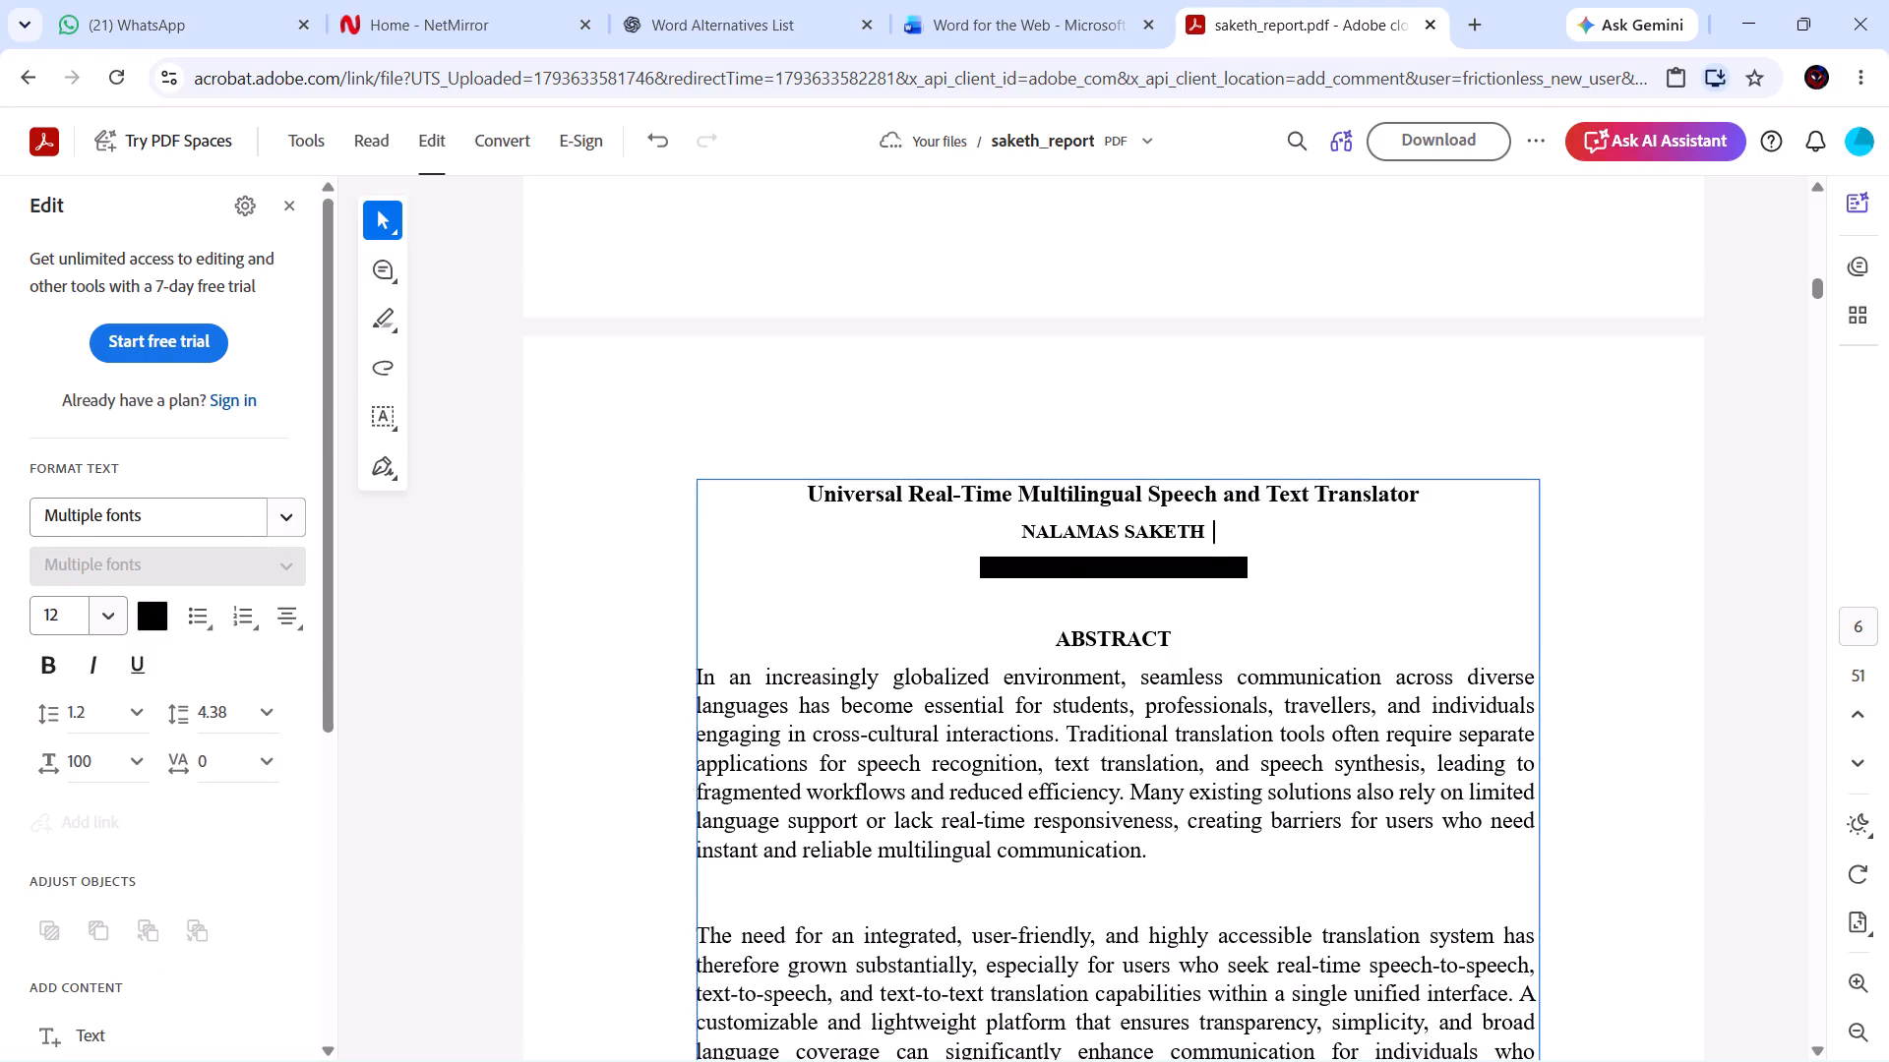
{"action": "left_click", "coordinate": [1210, 536]}
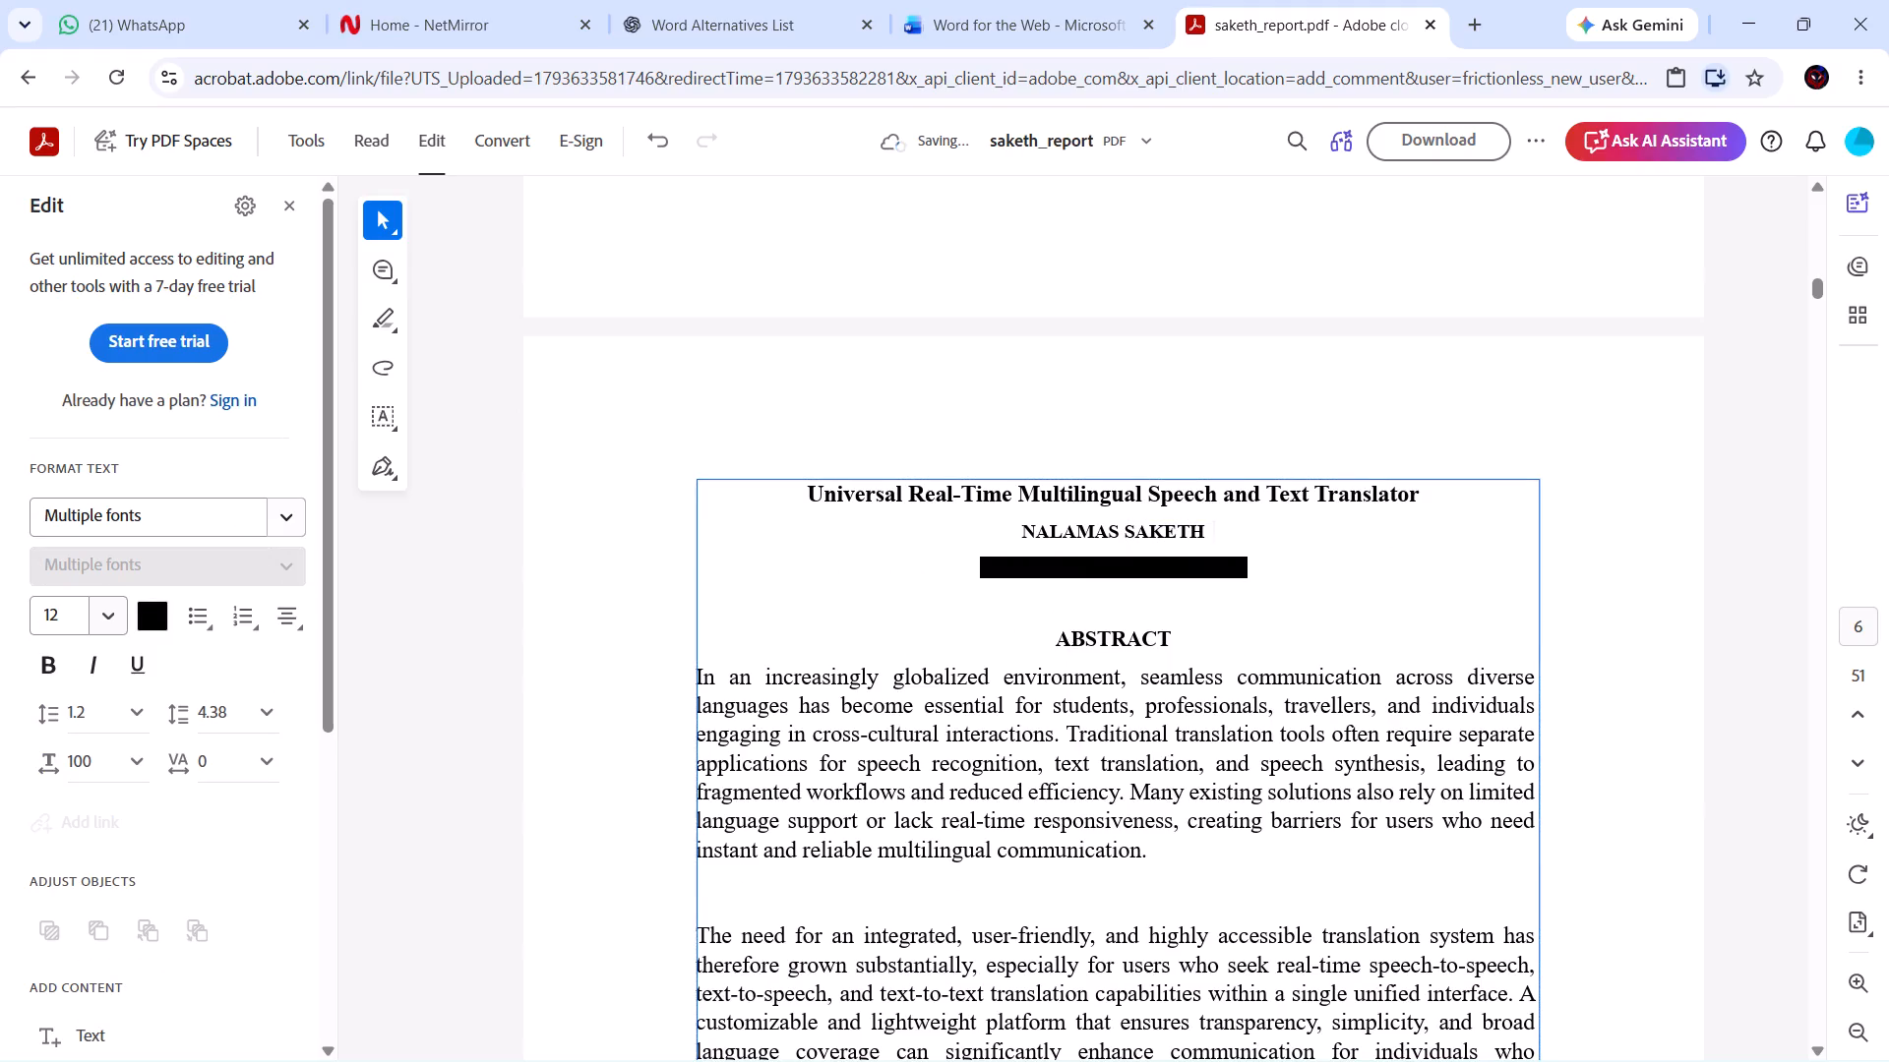
{"action": "key", "text": "Left"}
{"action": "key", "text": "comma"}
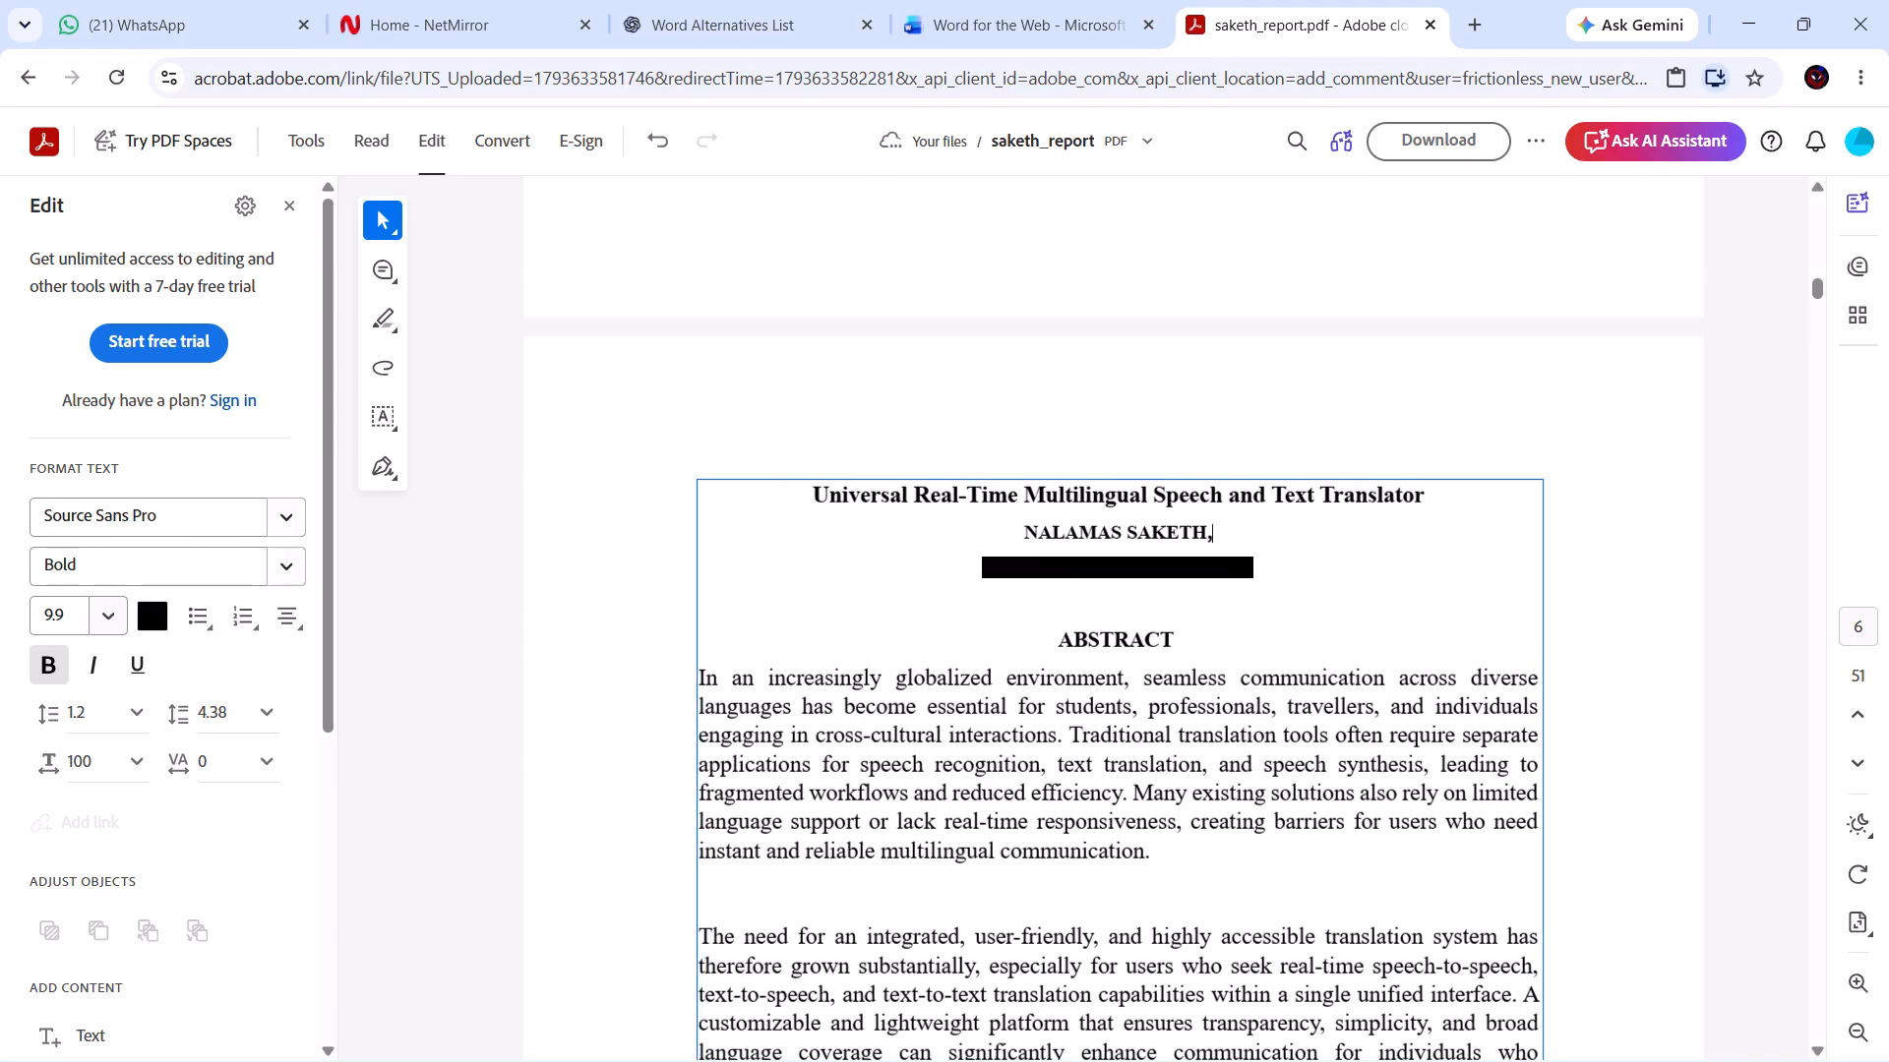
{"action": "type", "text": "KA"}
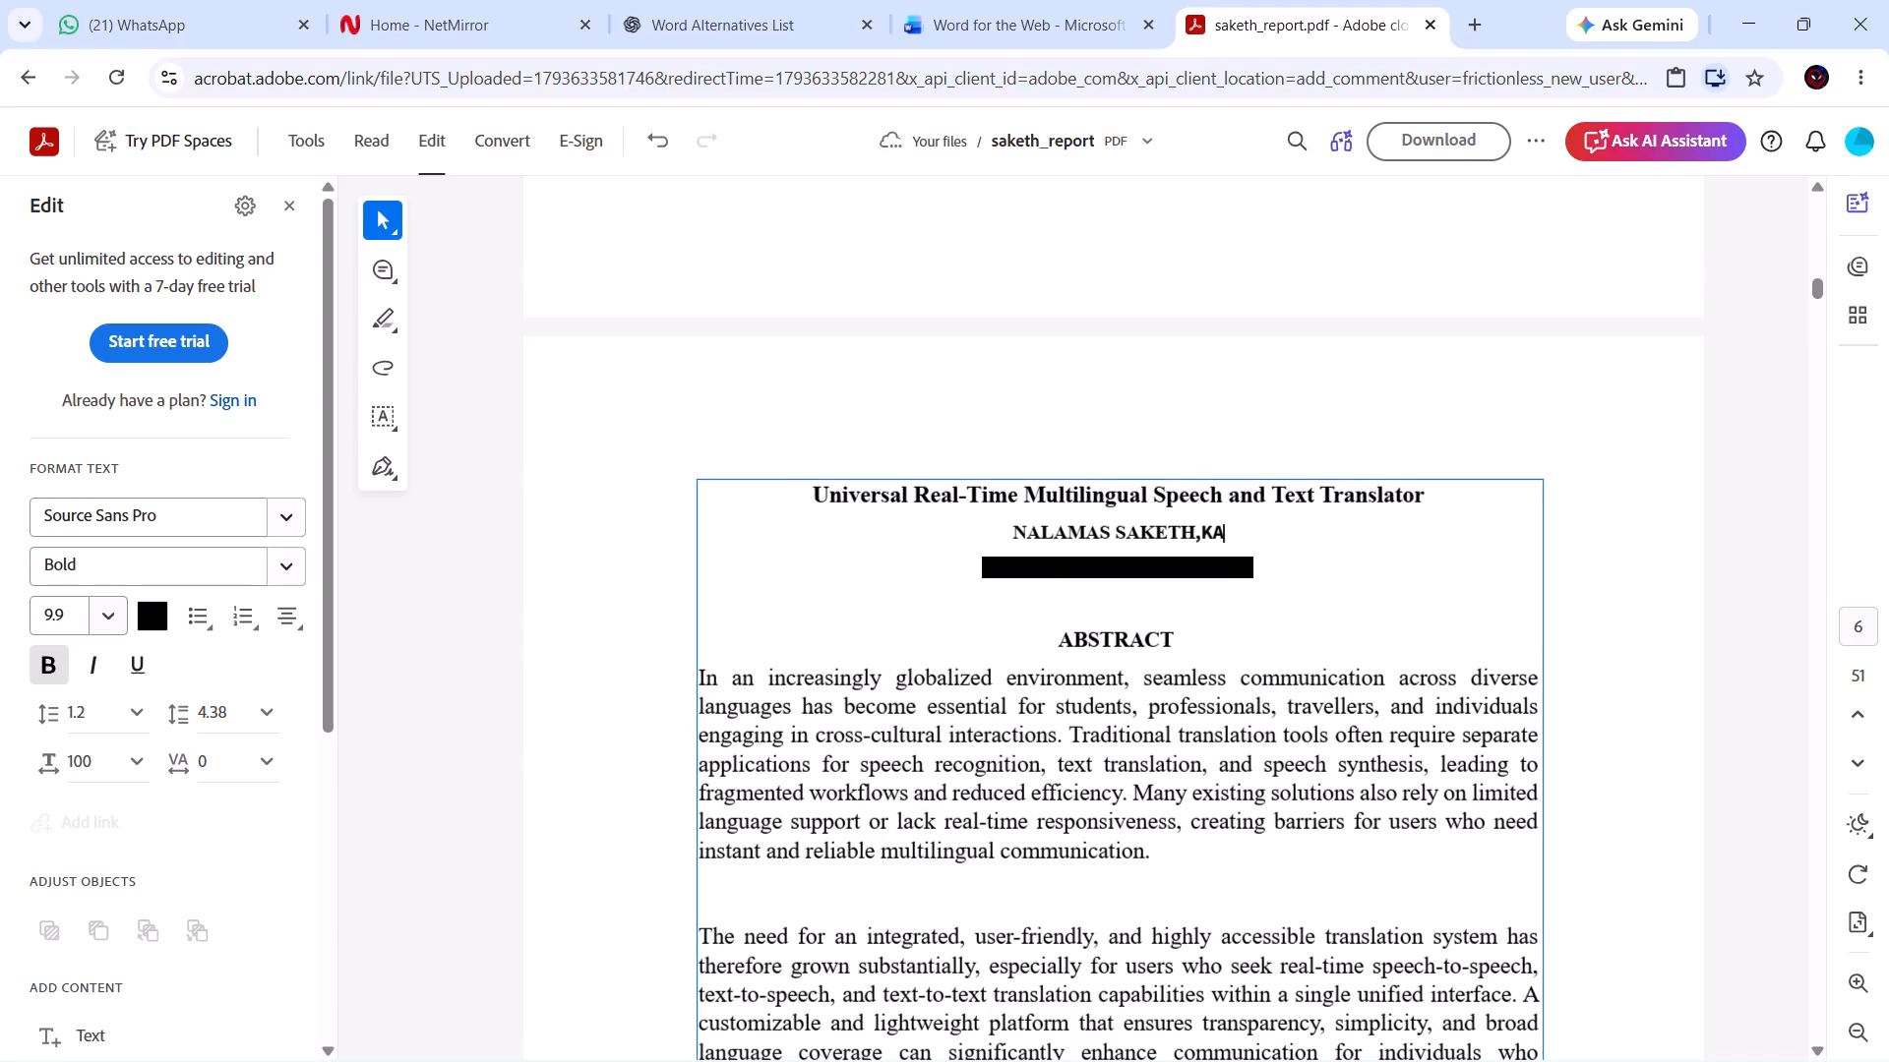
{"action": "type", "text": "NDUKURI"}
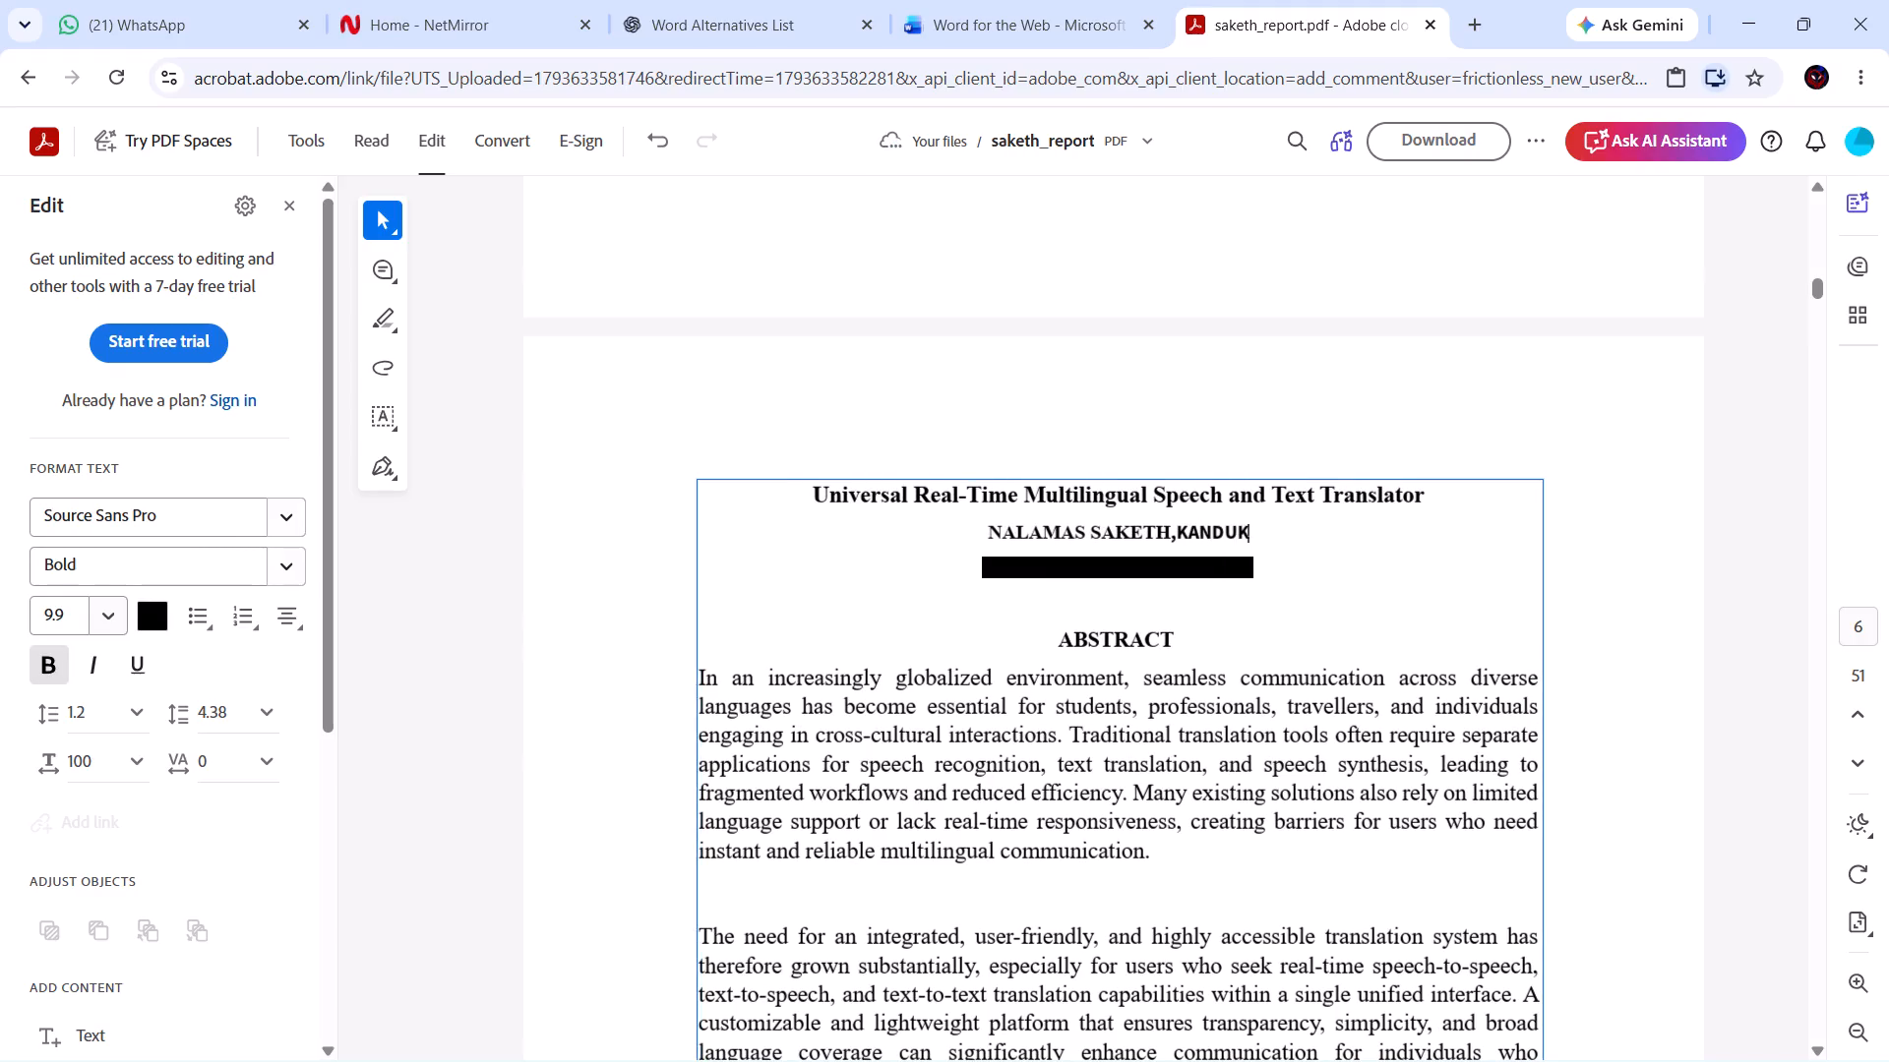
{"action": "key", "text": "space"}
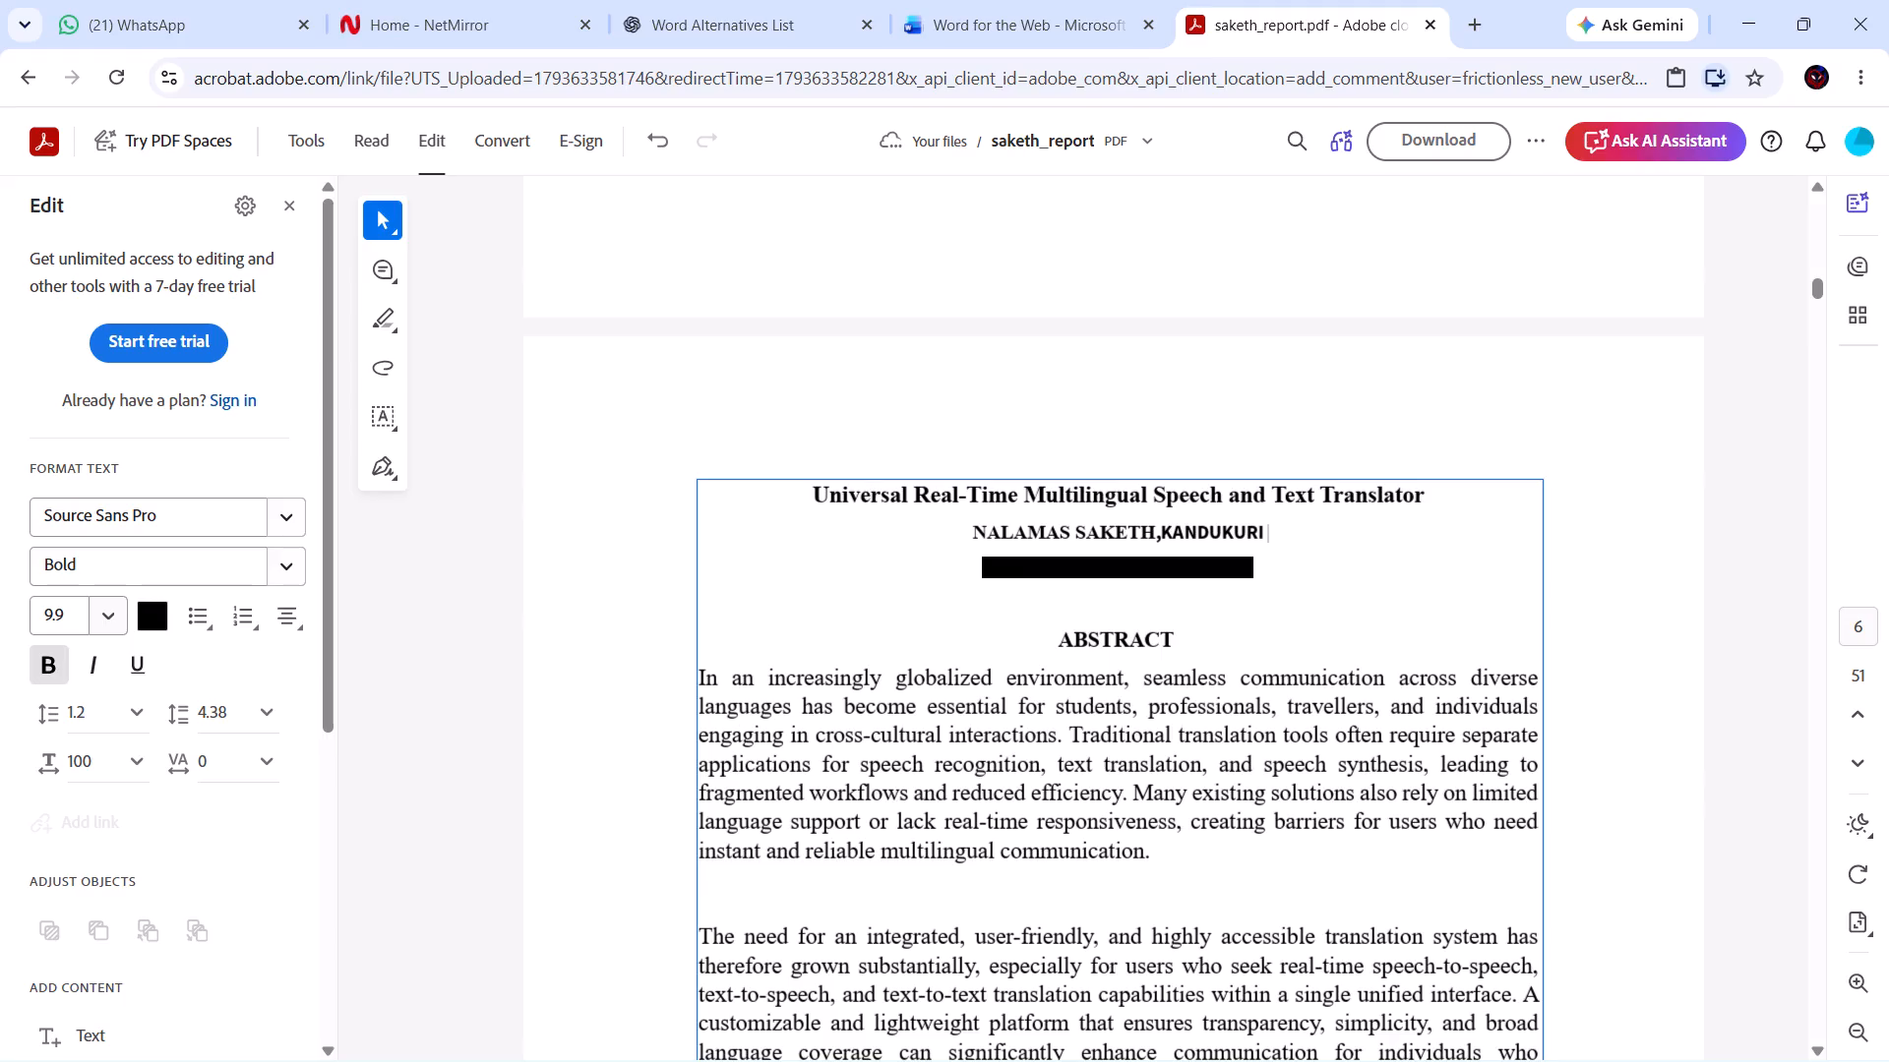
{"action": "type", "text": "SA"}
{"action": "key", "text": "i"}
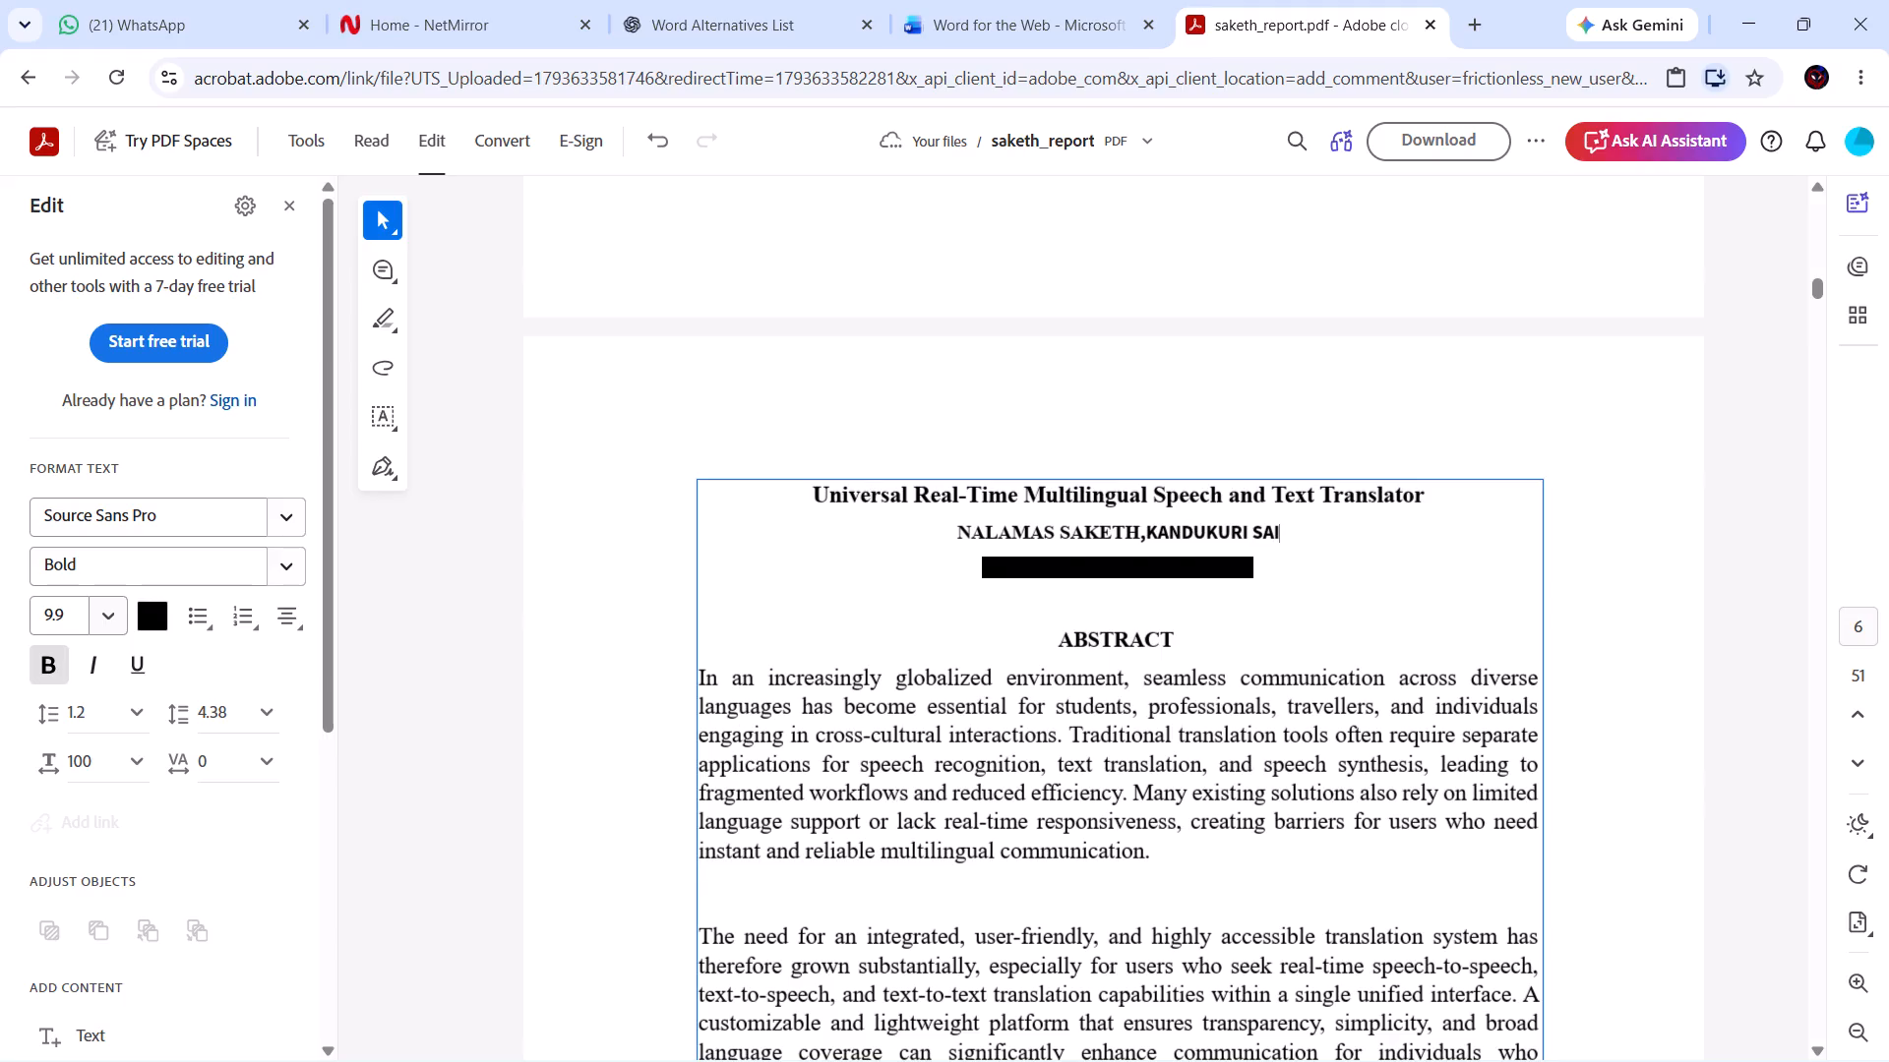
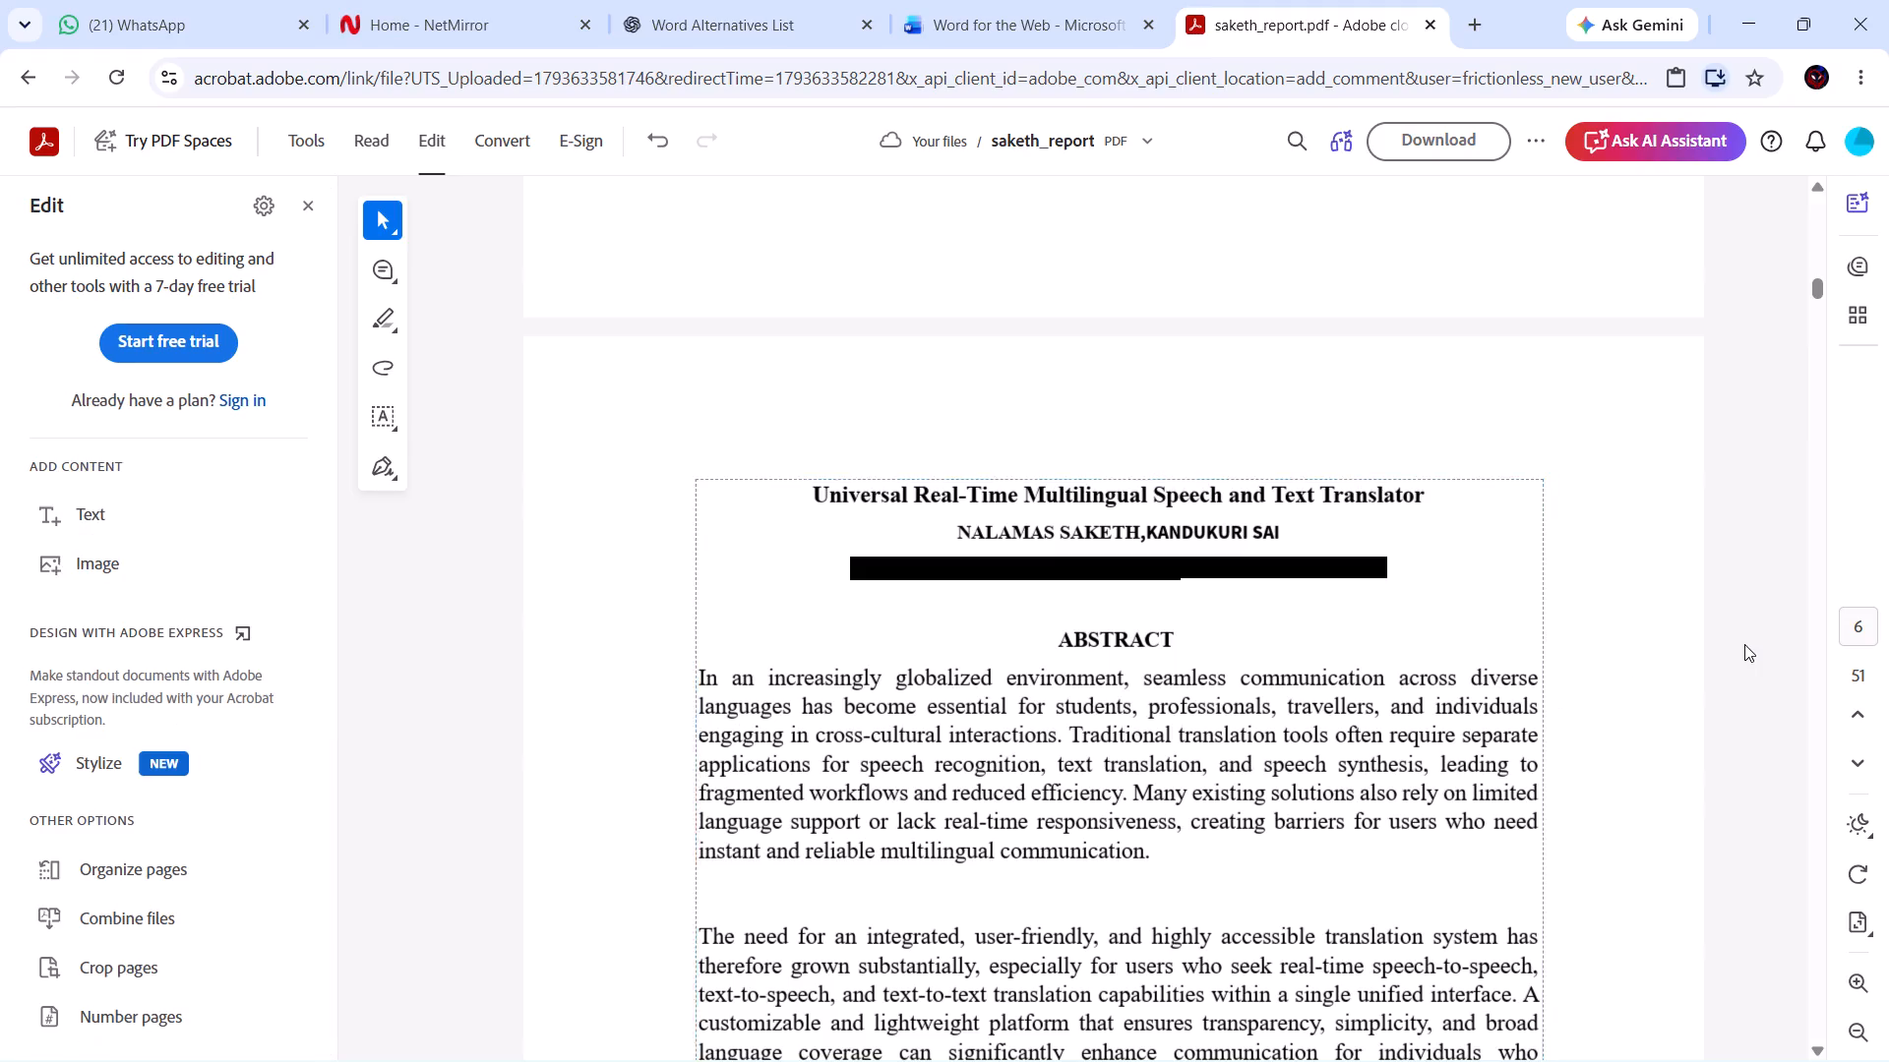
Look through the report pages after the abstract, from the contents and list of figures to the hardware and software requirements.
{"action": "scroll", "coordinate": [1744, 644], "scroll_direction": "down", "scroll_amount": 10}
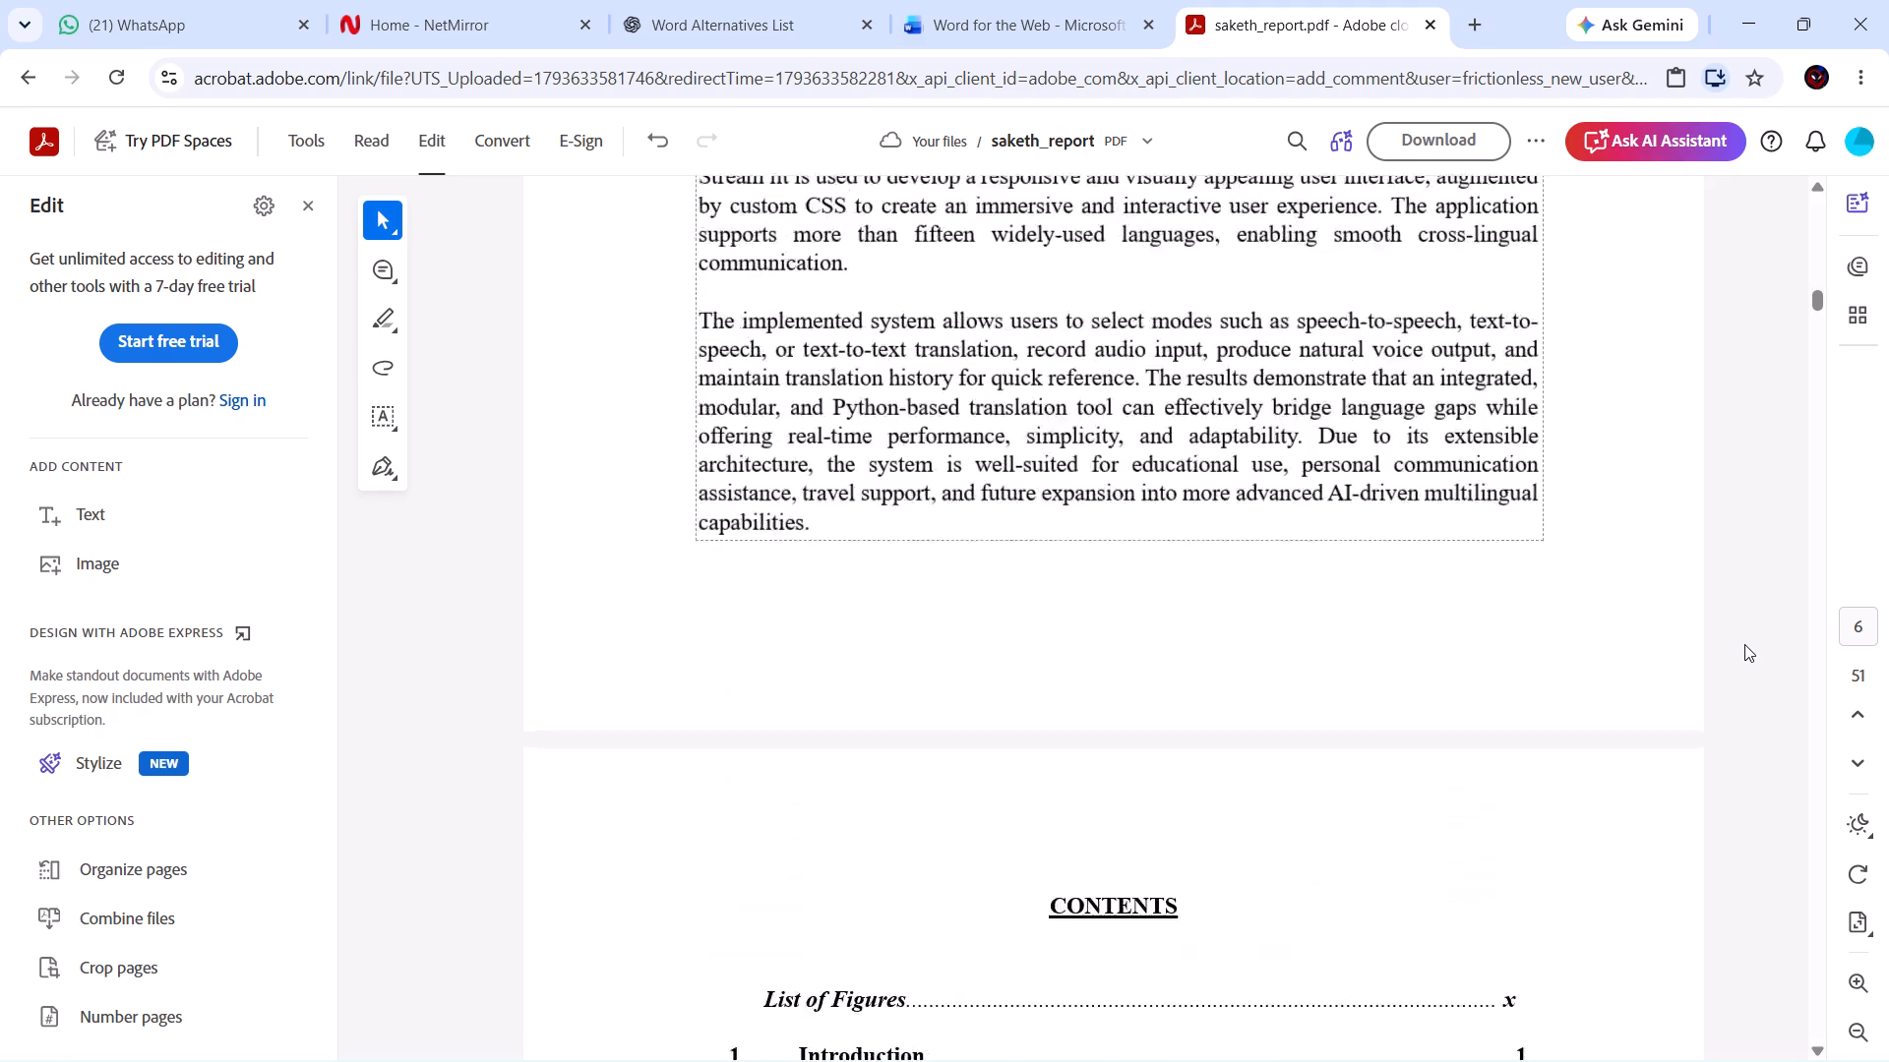
{"action": "scroll", "coordinate": [1744, 644], "scroll_direction": "down", "scroll_amount": 7}
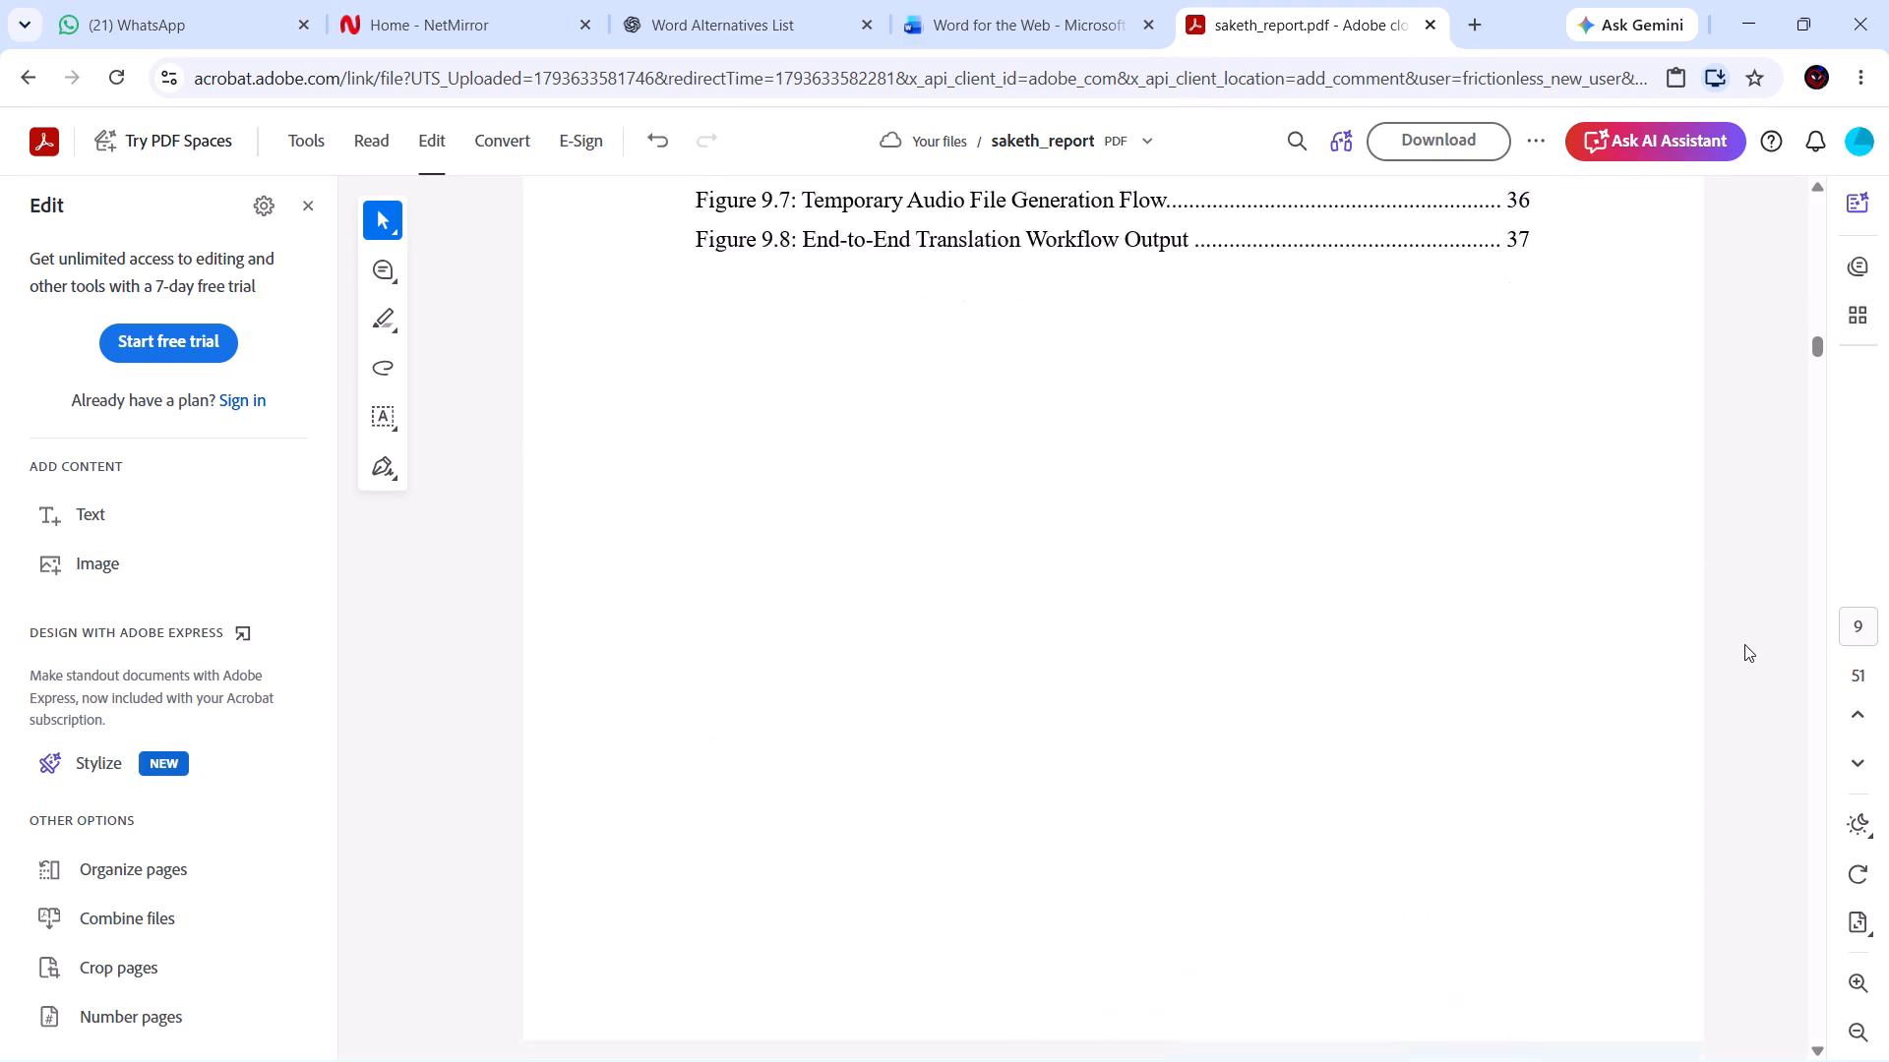
{"action": "scroll", "coordinate": [1744, 644], "scroll_direction": "down", "scroll_amount": 18}
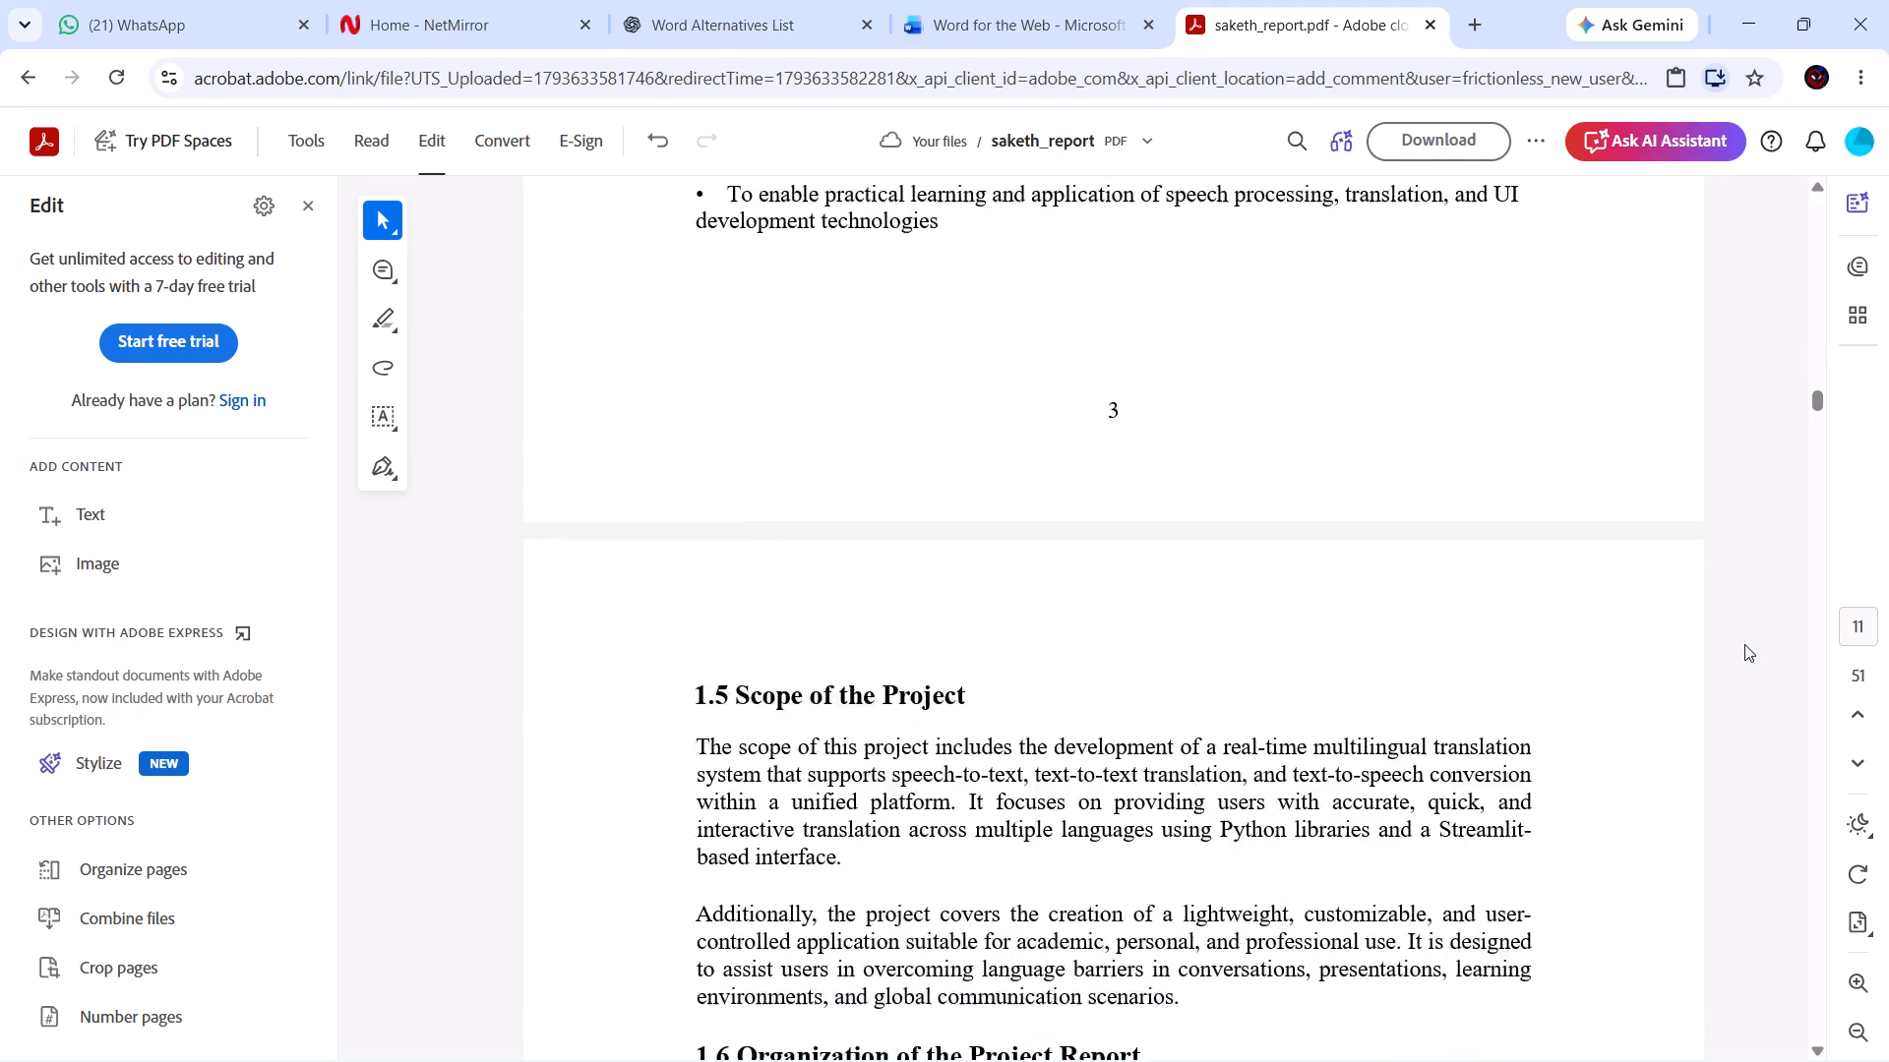
{"action": "scroll", "coordinate": [1744, 644], "scroll_direction": "down", "scroll_amount": 11}
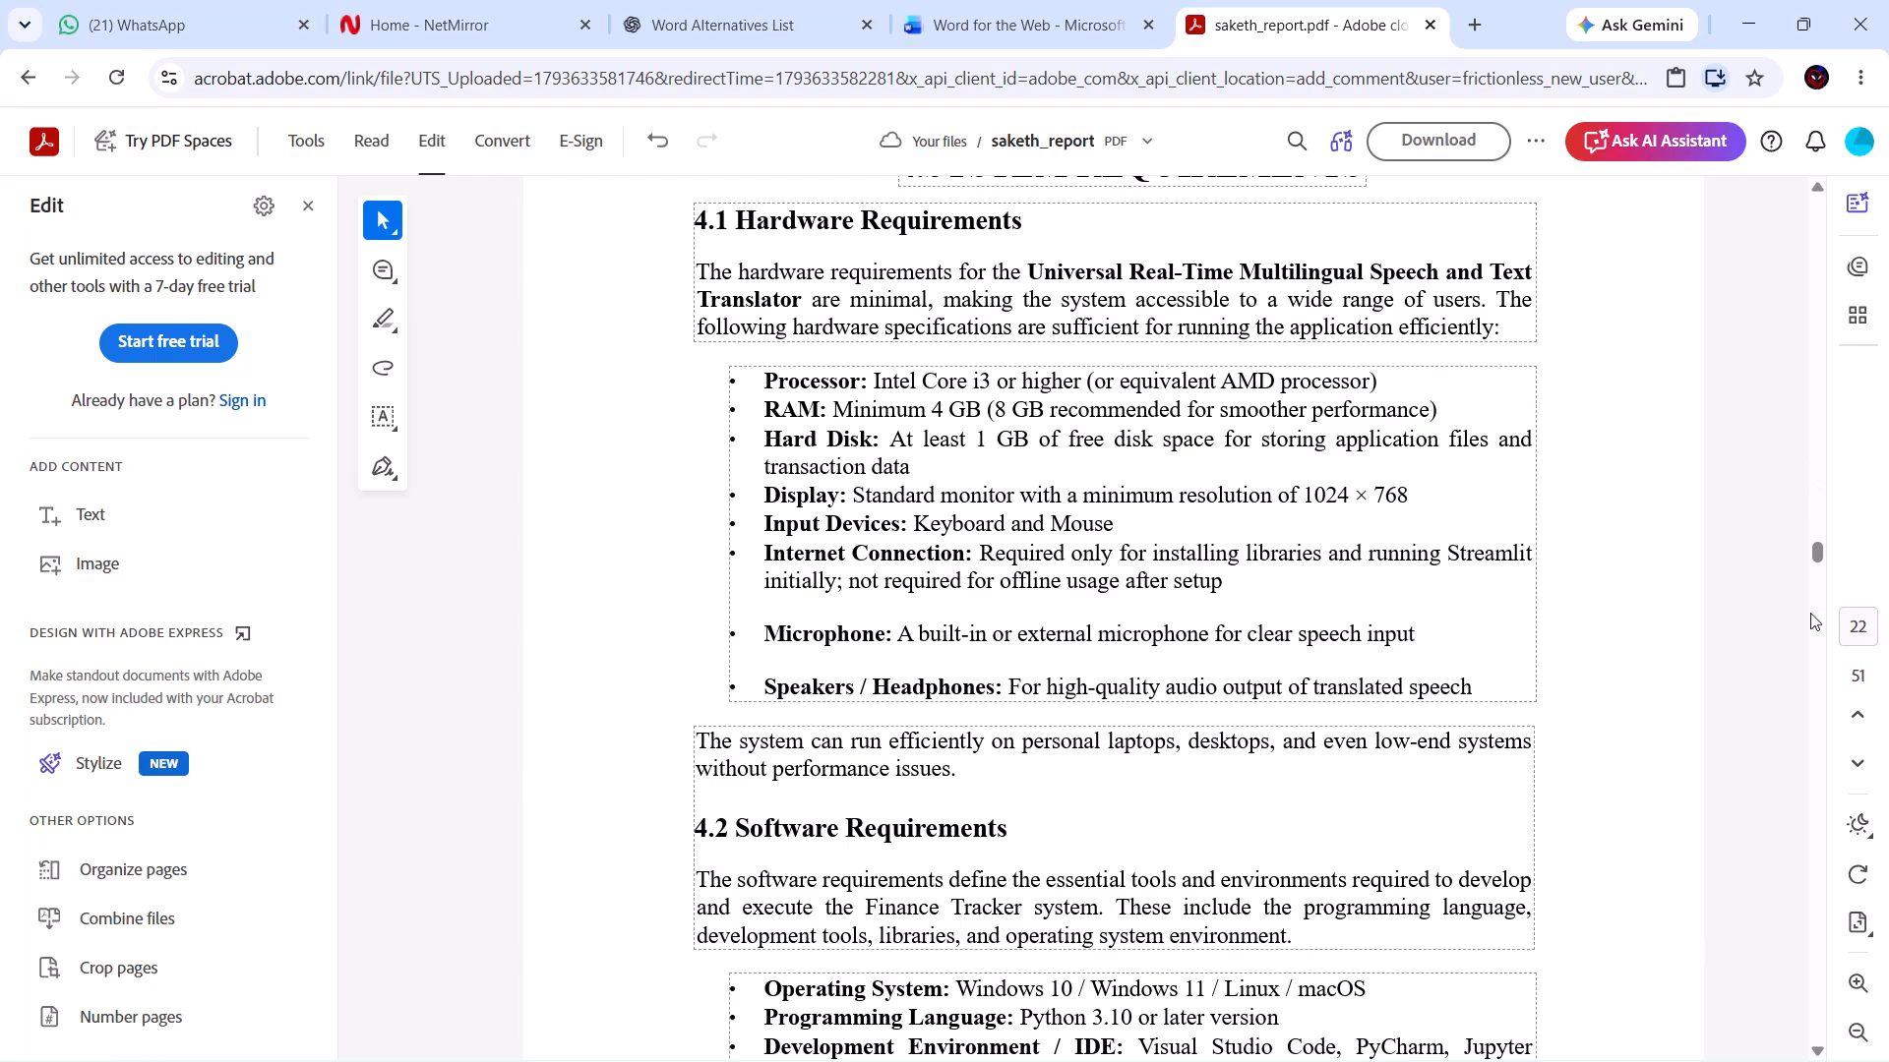
Return to the cover page and review its title, both students' names and roll numbers, department, institute and date.
{"action": "left_click_drag", "start_coordinate": [1820, 551], "coordinate": [1795, 110]}
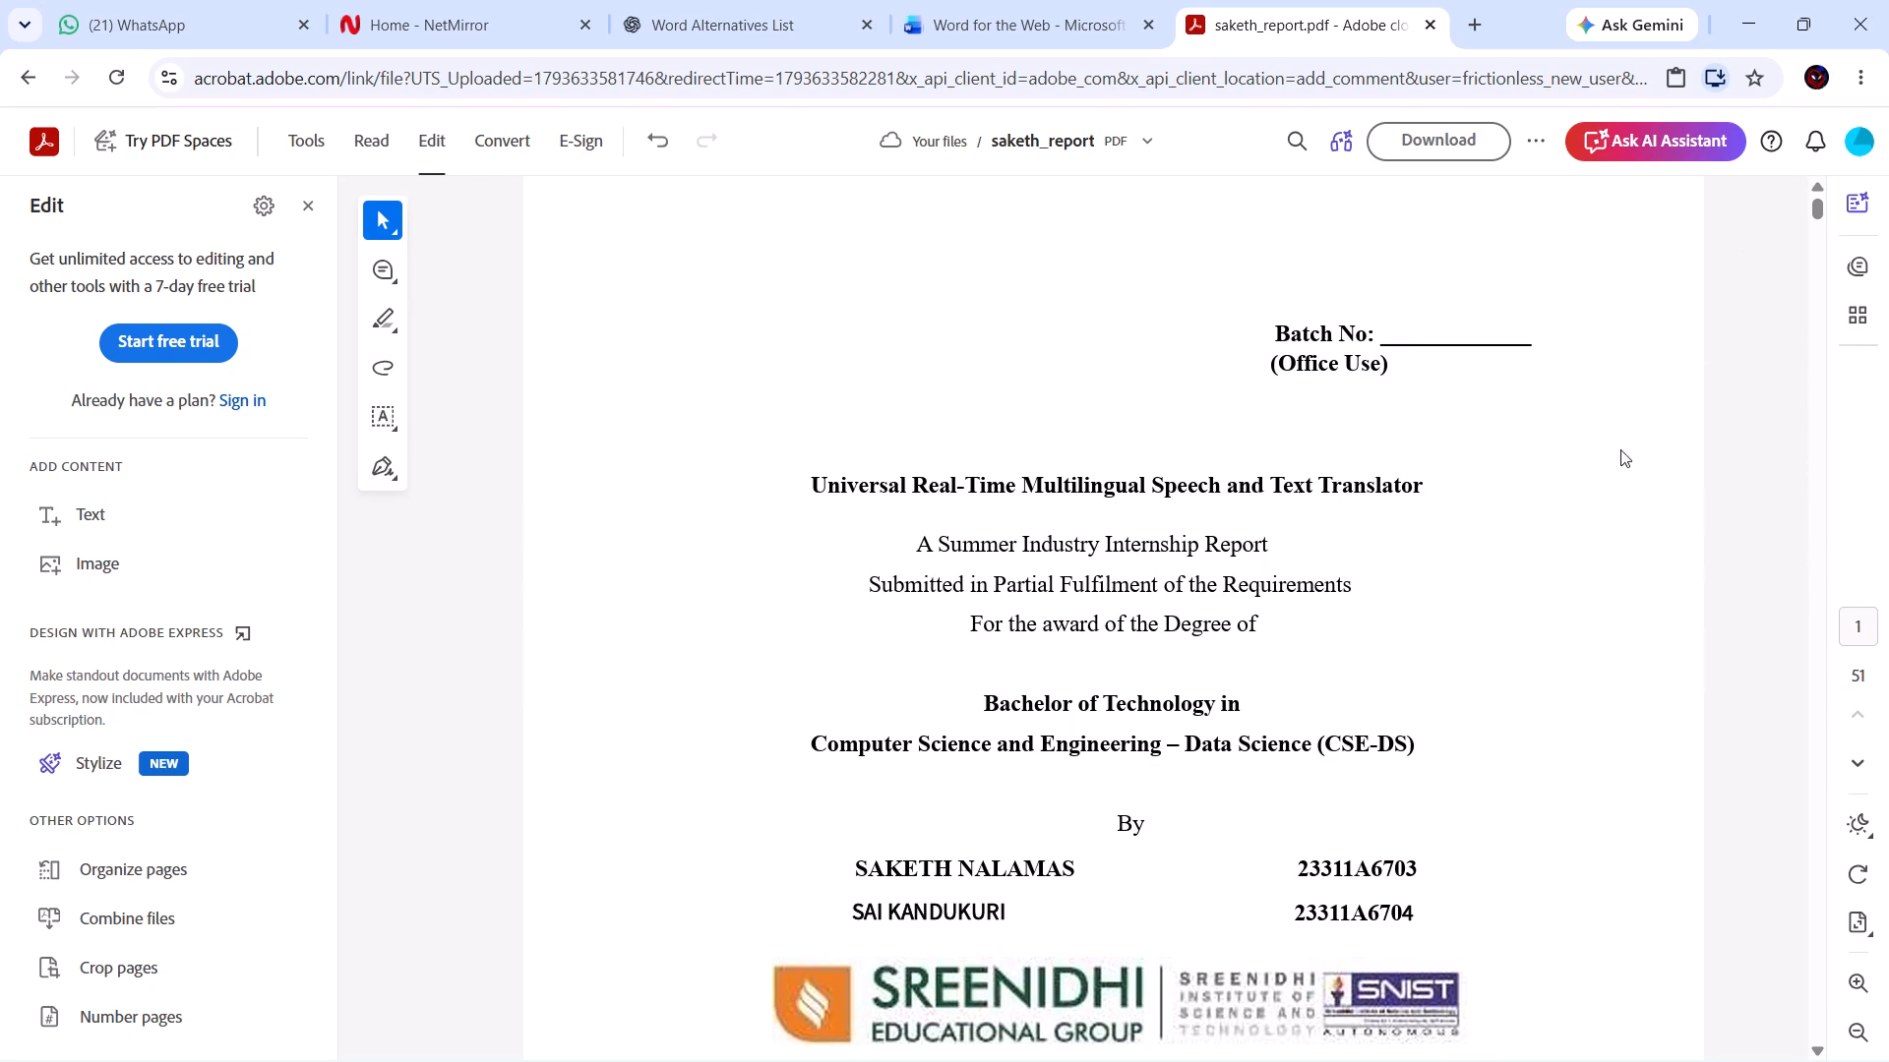
{"action": "scroll", "coordinate": [1505, 591], "scroll_direction": "down", "scroll_amount": 1}
{"action": "scroll", "coordinate": [1383, 617], "scroll_direction": "down", "scroll_amount": 1}
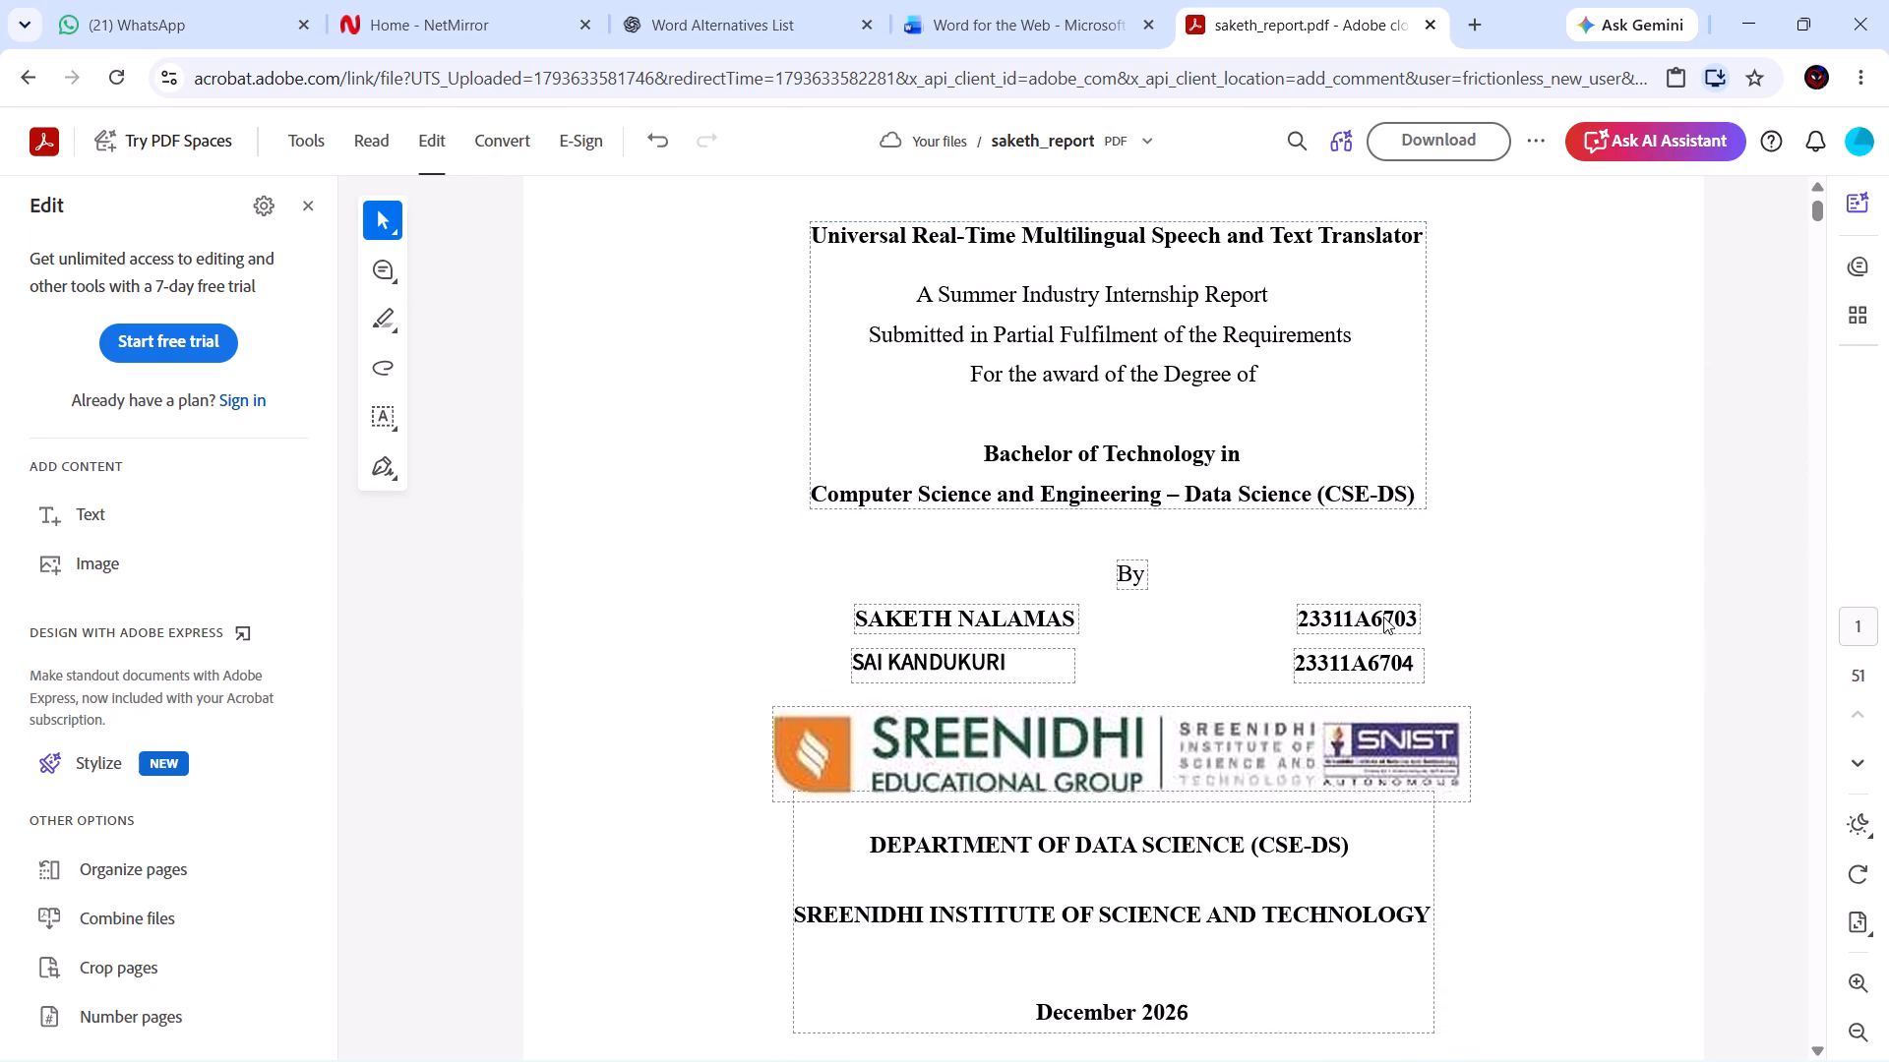
{"action": "right_click", "coordinate": [1512, 625]}
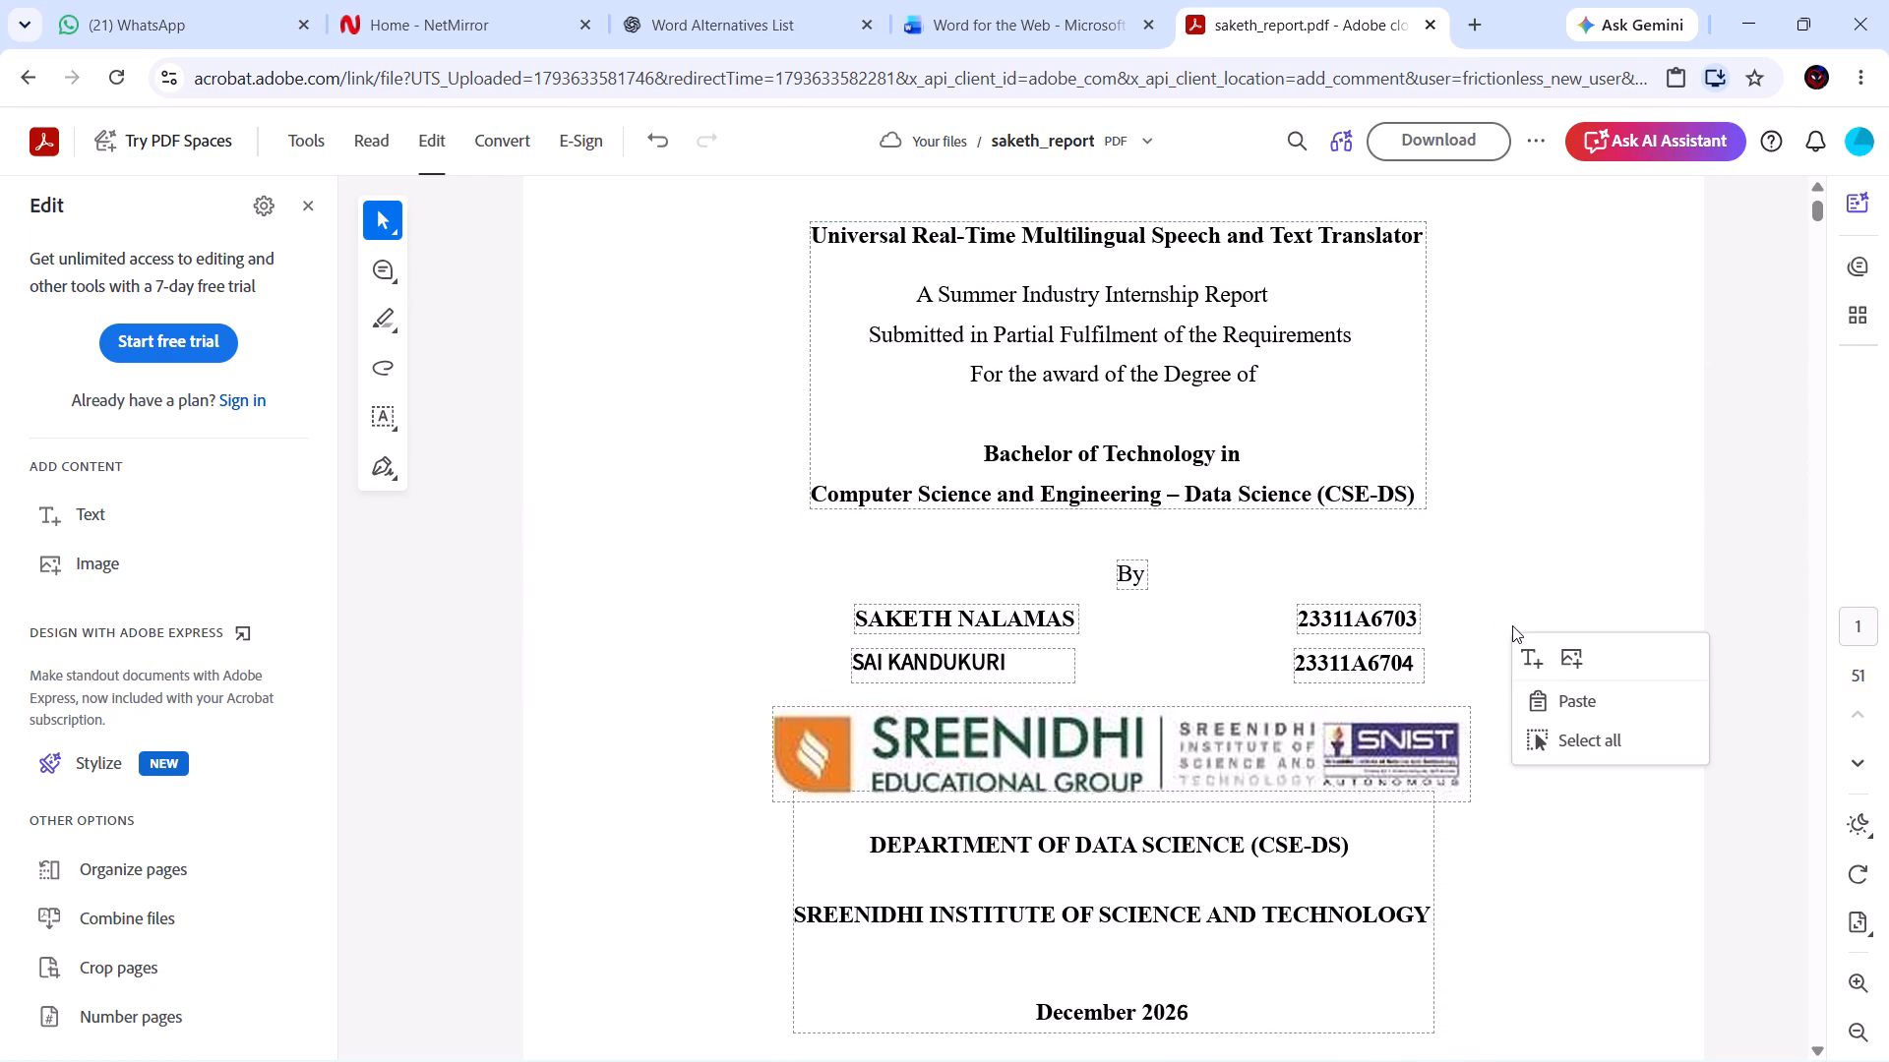
{"action": "left_click", "coordinate": [1723, 515]}
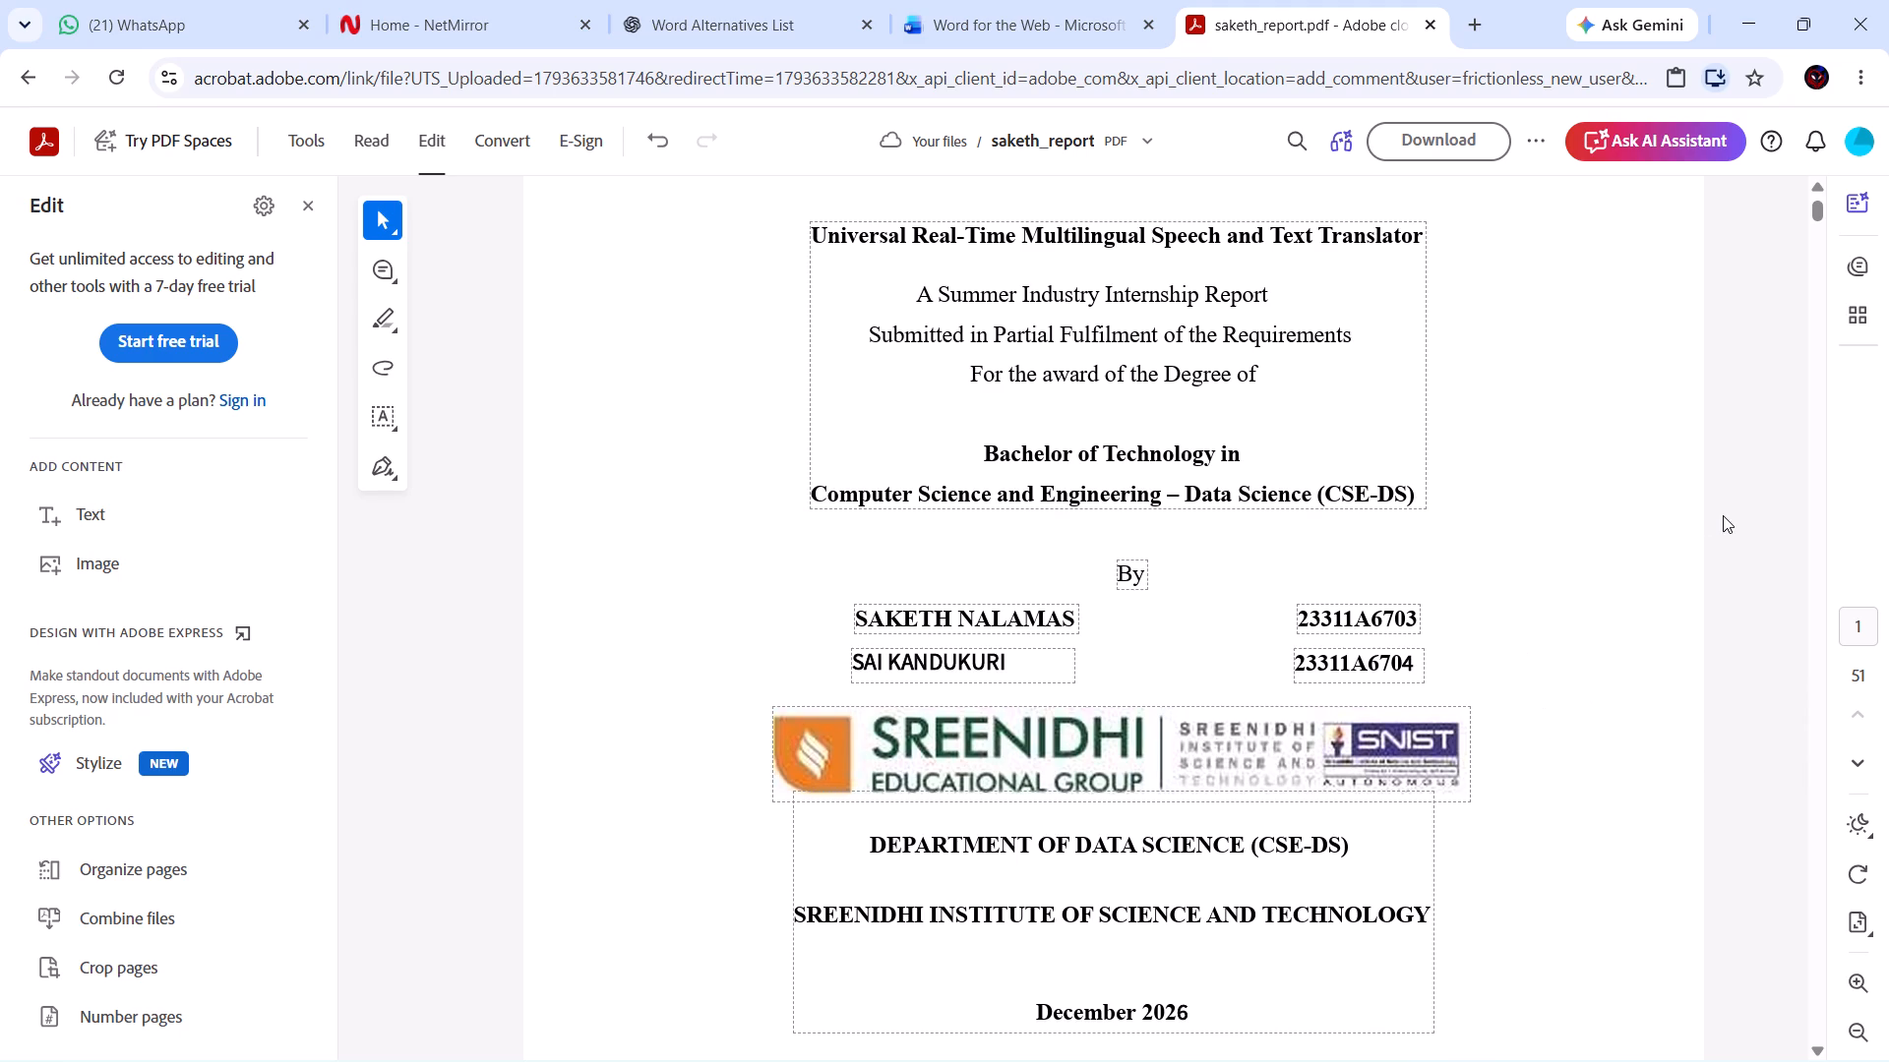
{"action": "scroll", "coordinate": [1723, 515], "scroll_direction": "down", "scroll_amount": 1}
{"action": "scroll", "coordinate": [1723, 515], "scroll_direction": "up", "scroll_amount": 1}
{"action": "scroll", "coordinate": [1723, 515], "scroll_direction": "down", "scroll_amount": 1}
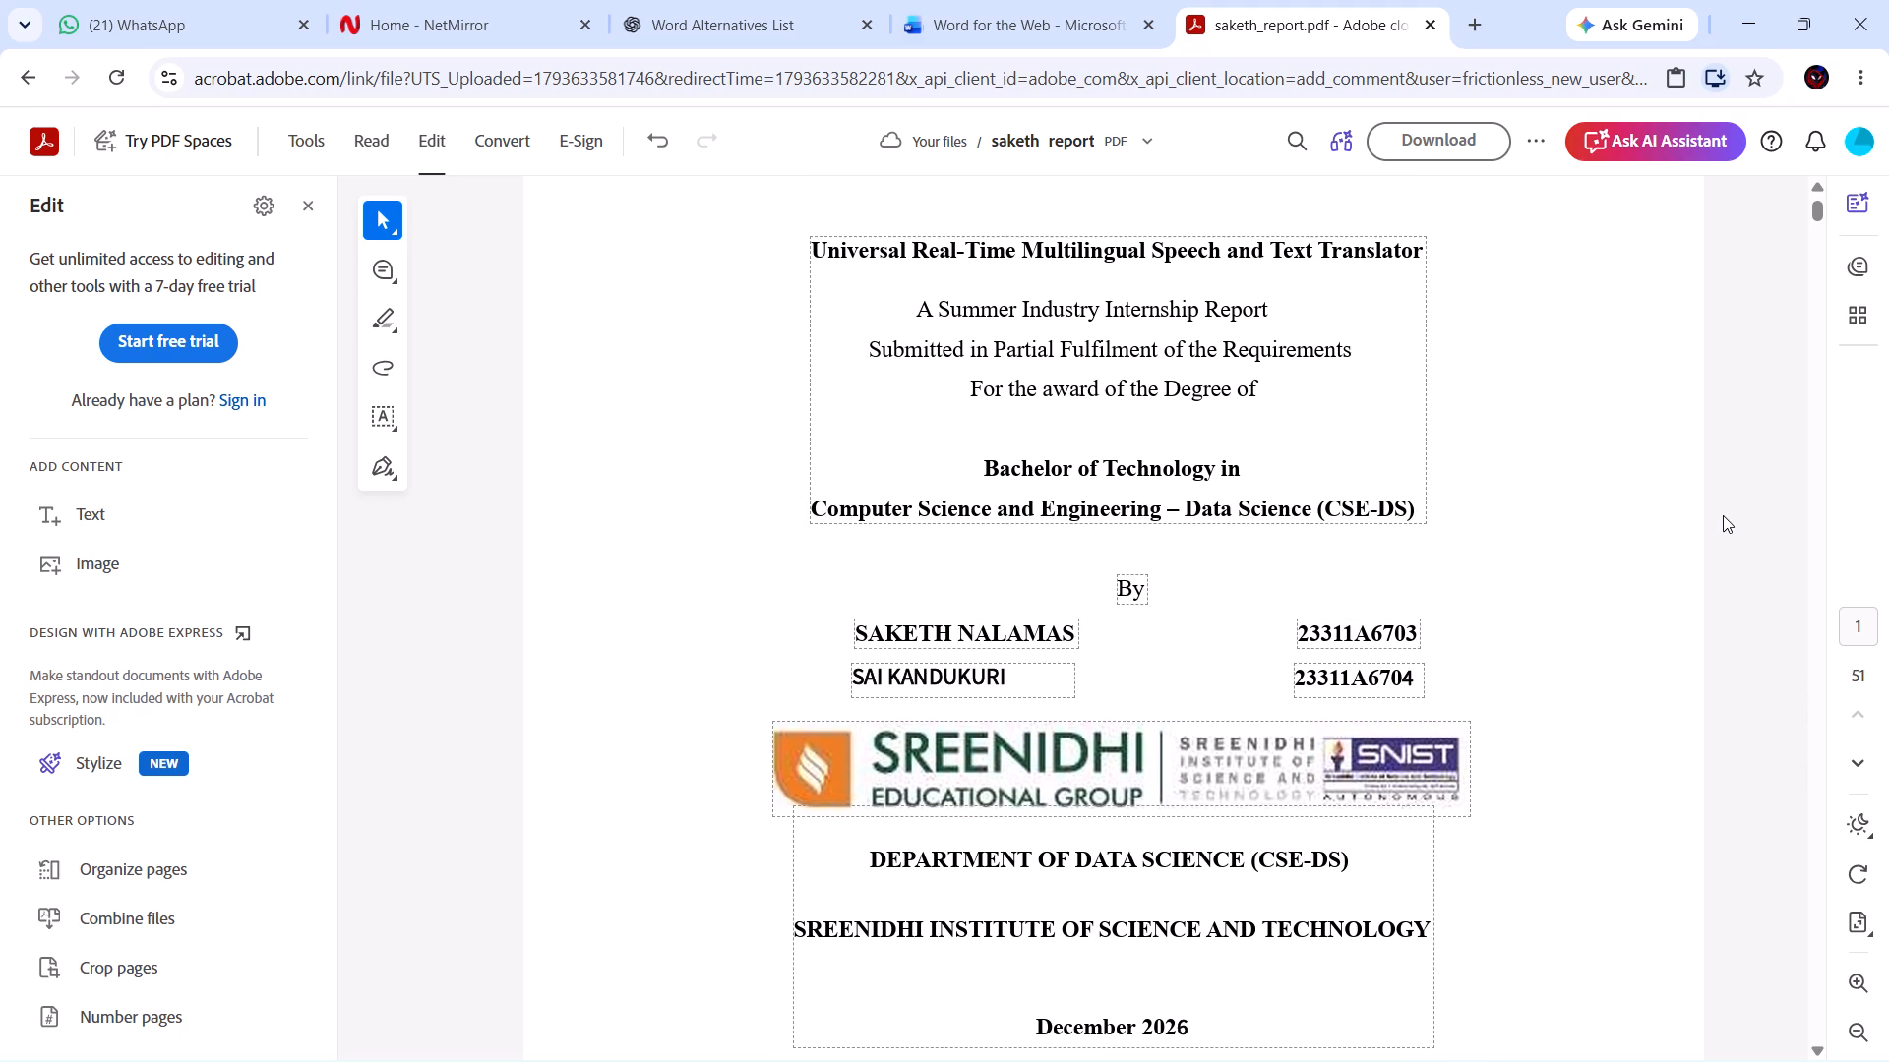
{"action": "scroll", "coordinate": [1723, 515], "scroll_direction": "down", "scroll_amount": 3}
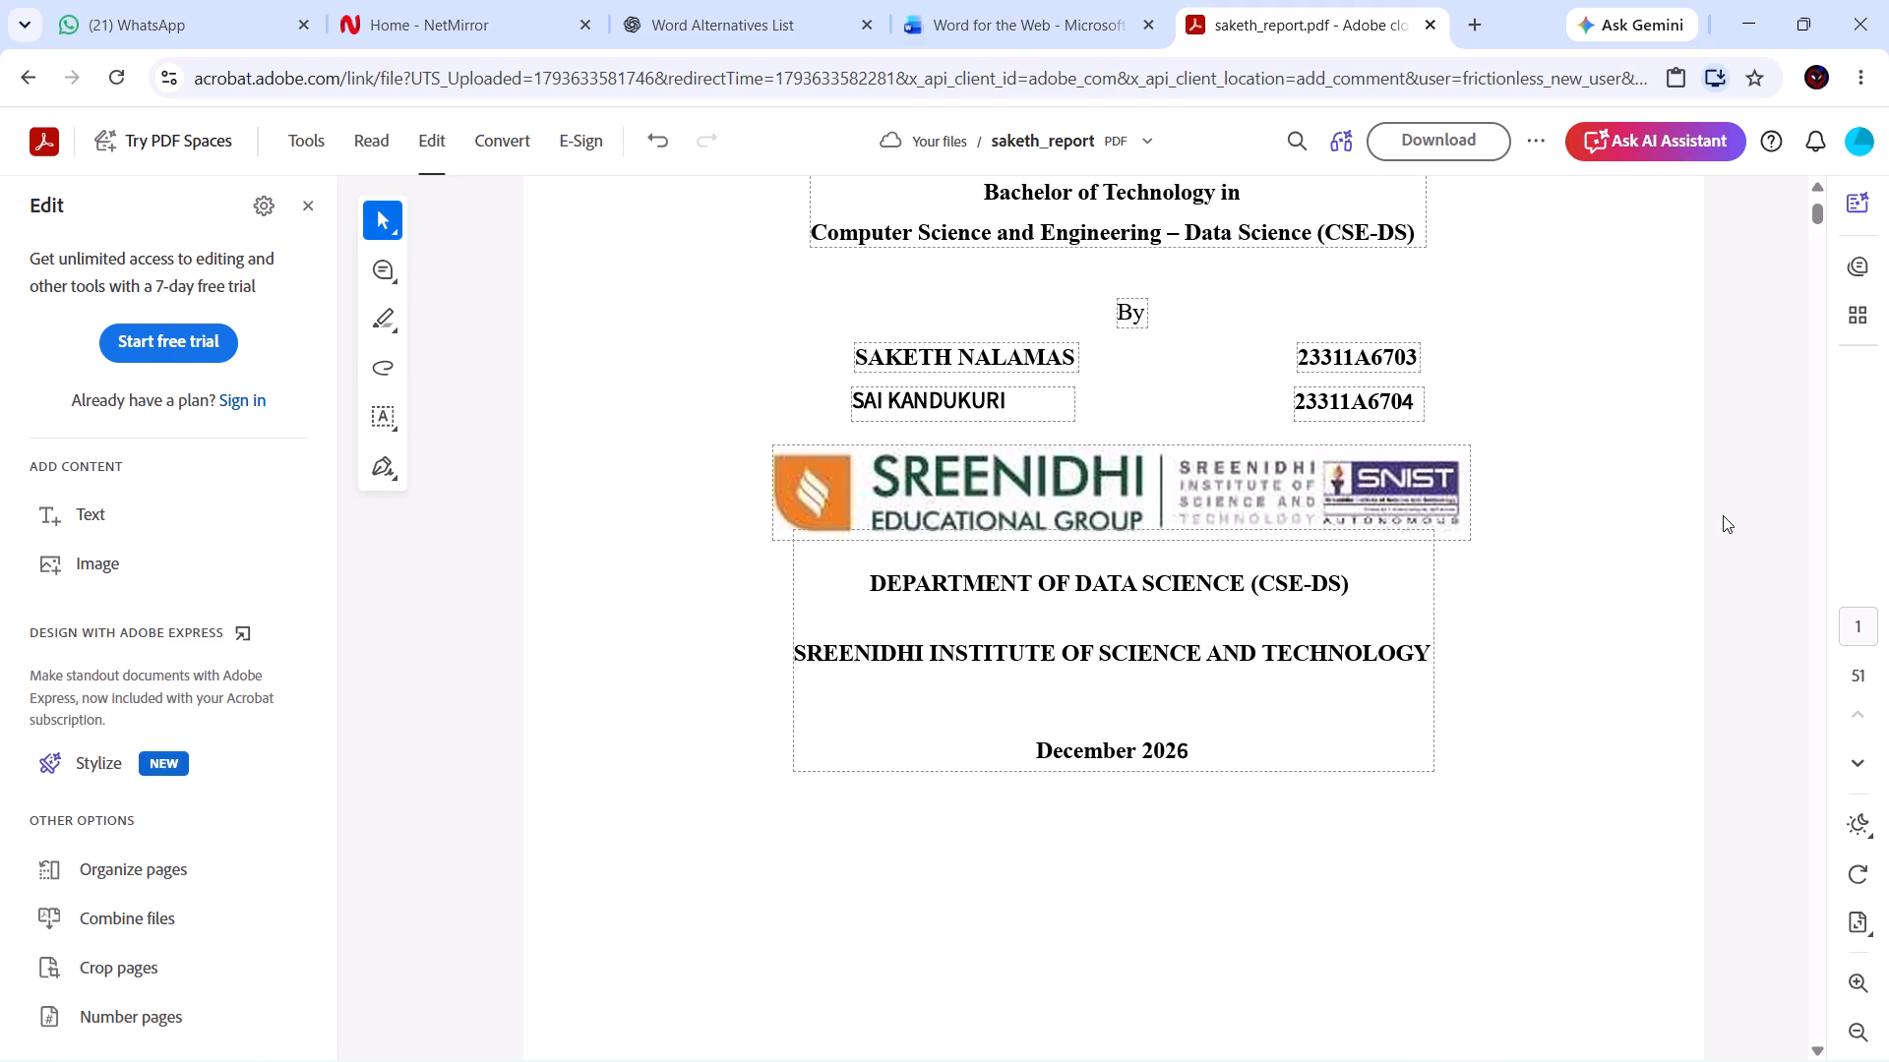
{"action": "left_click", "coordinate": [1723, 515]}
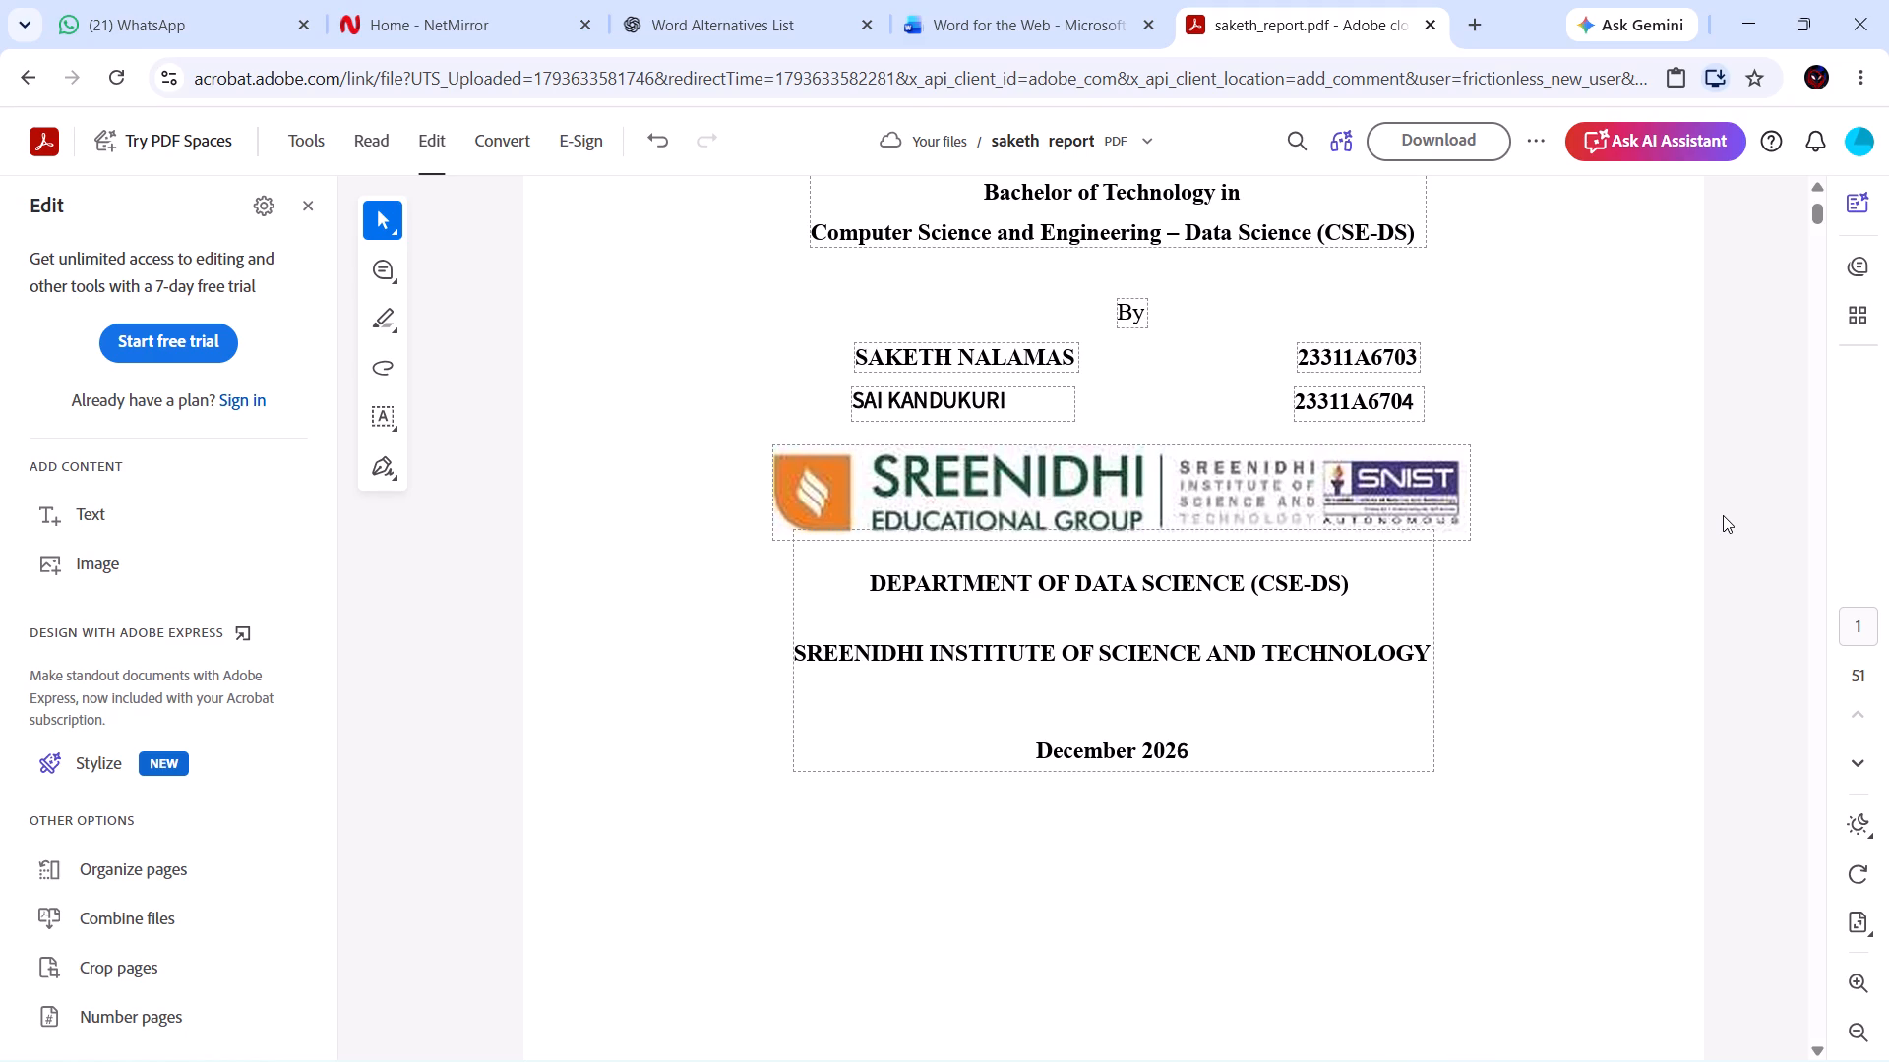
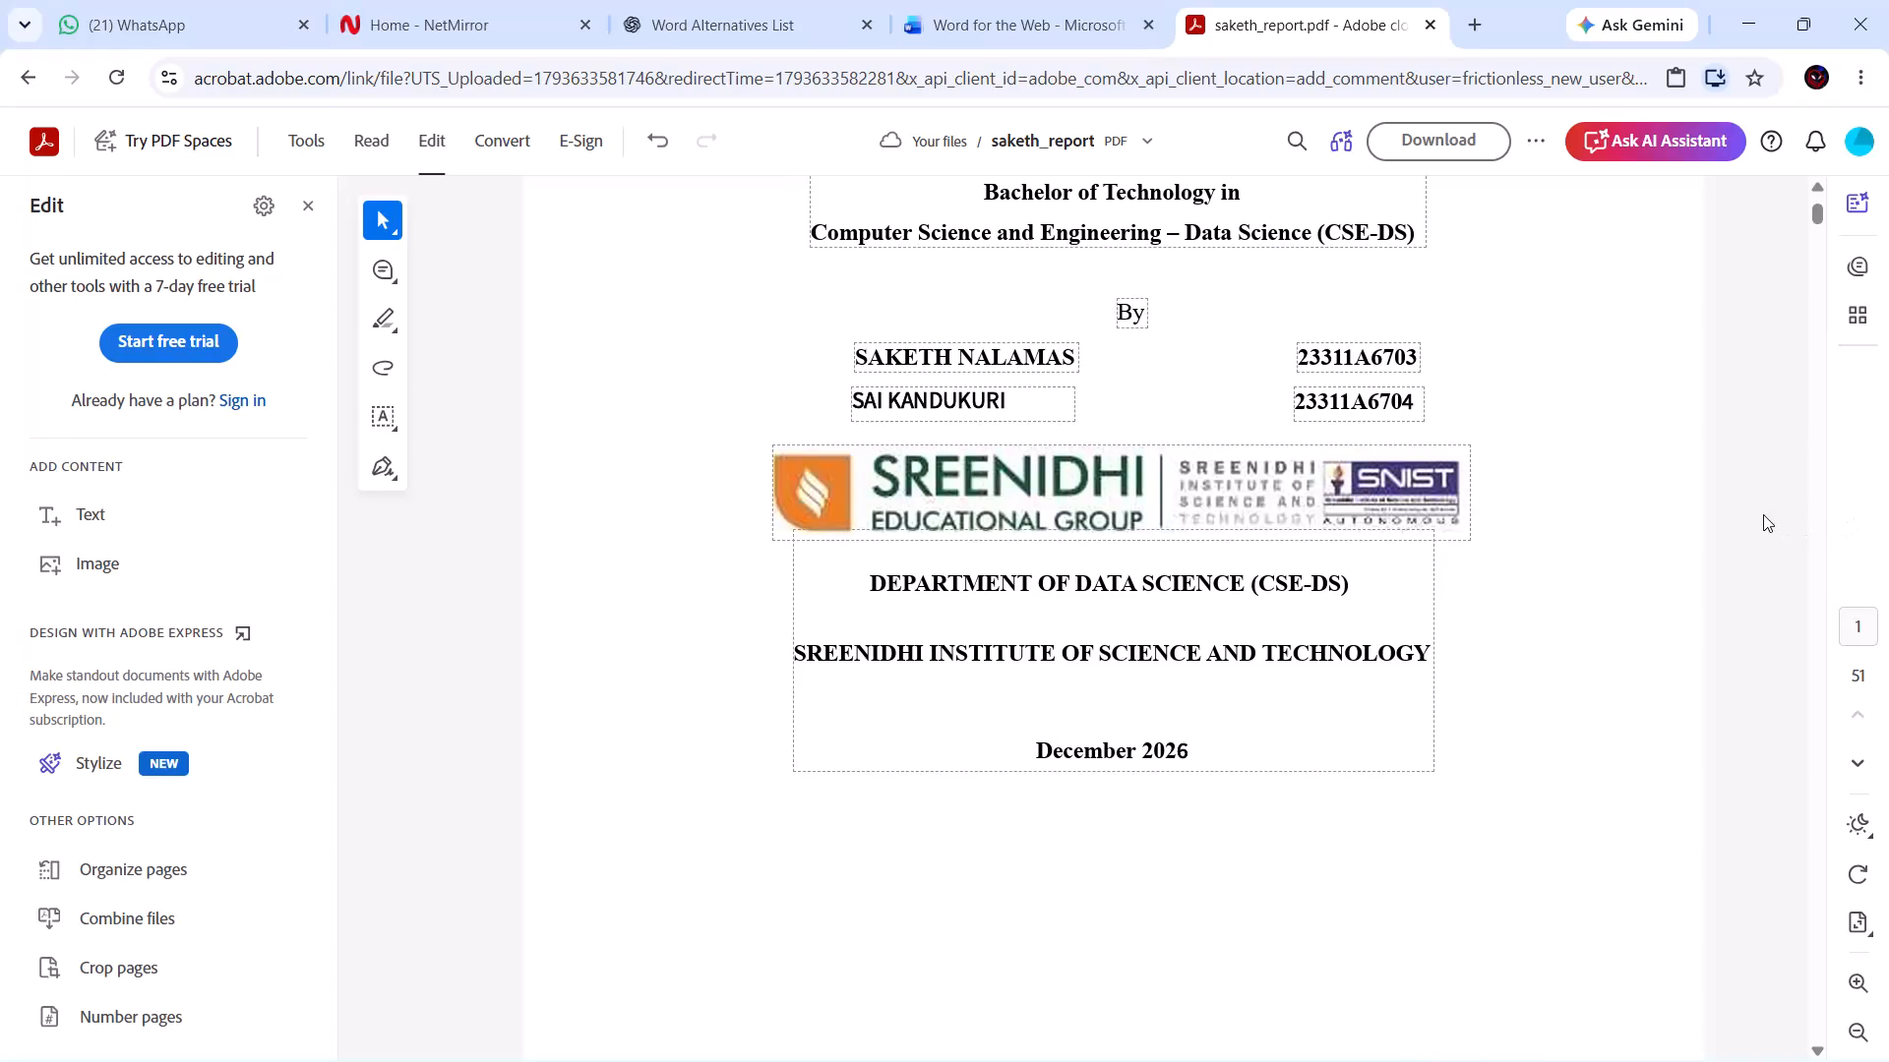
Leave edit mode and dismiss the AI-generated summary banner above the report's cover page.
{"action": "left_click", "coordinate": [1763, 514]}
{"action": "scroll", "coordinate": [1763, 514], "scroll_direction": "up", "scroll_amount": 6}
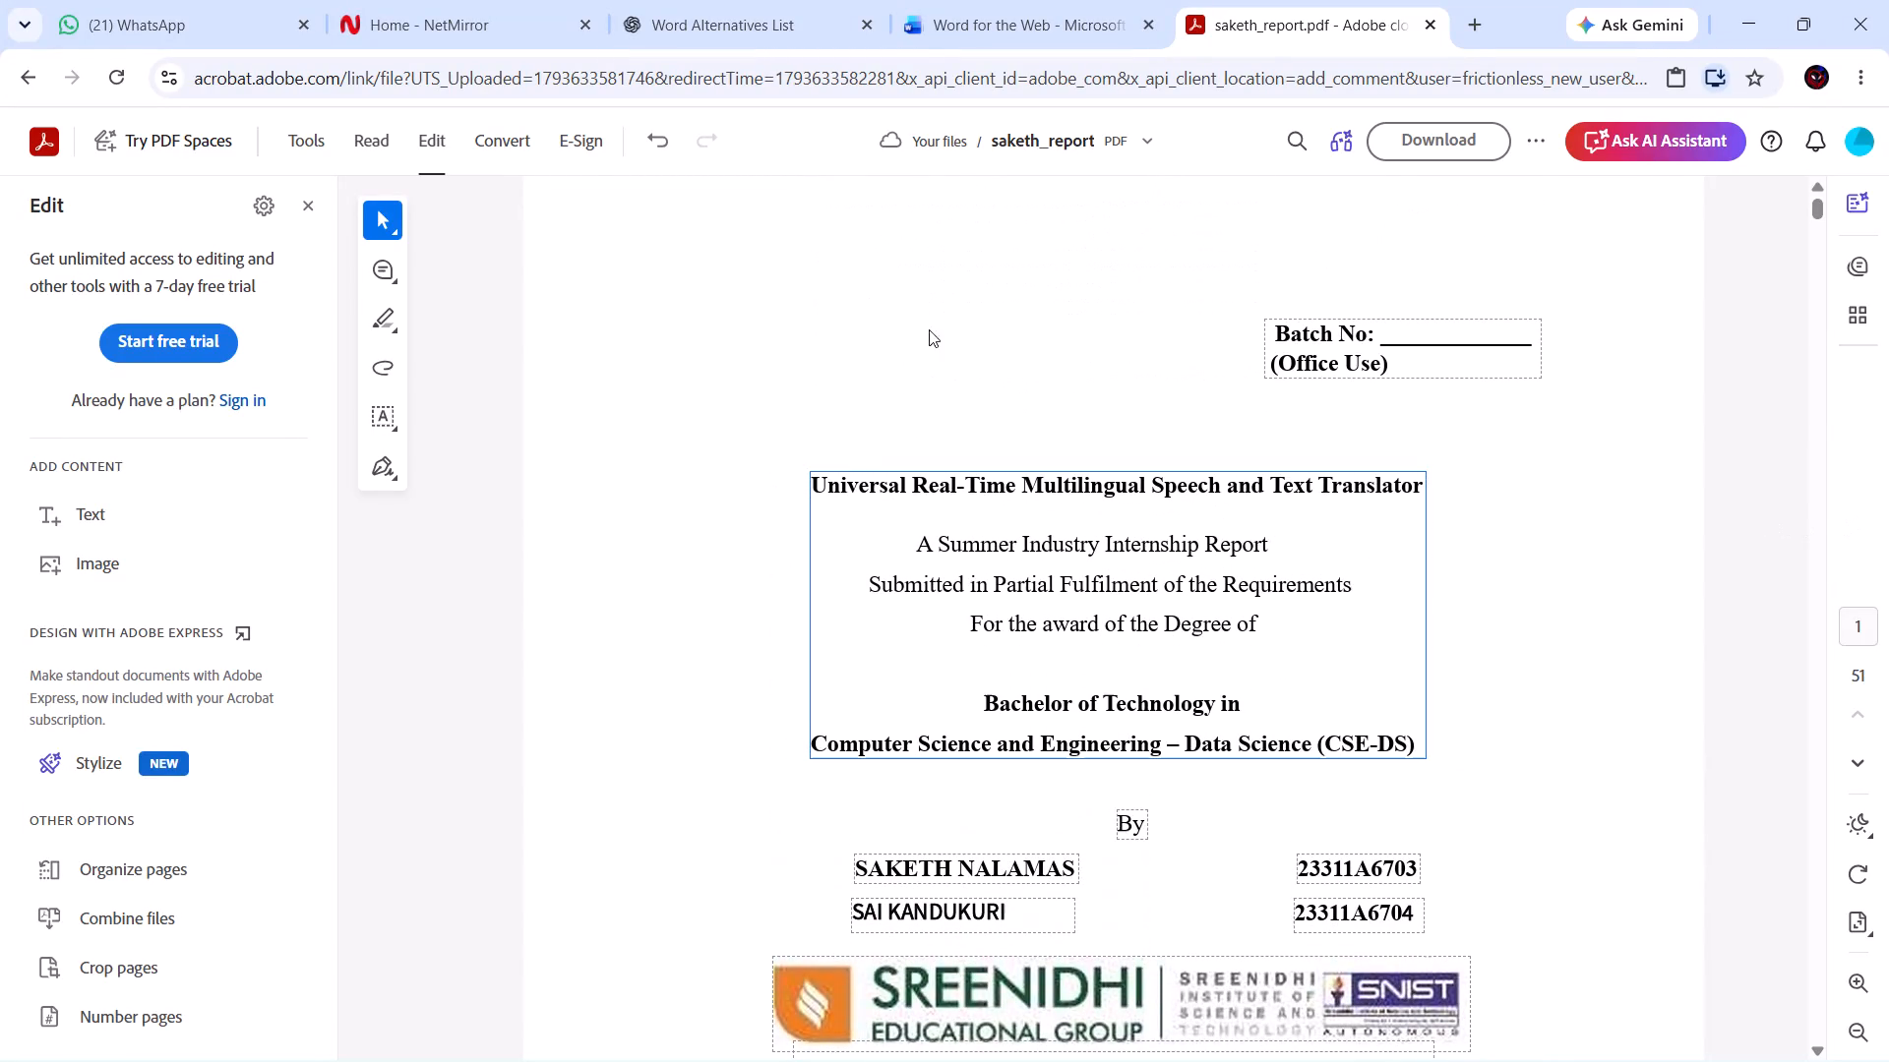
{"action": "left_click", "coordinate": [305, 215]}
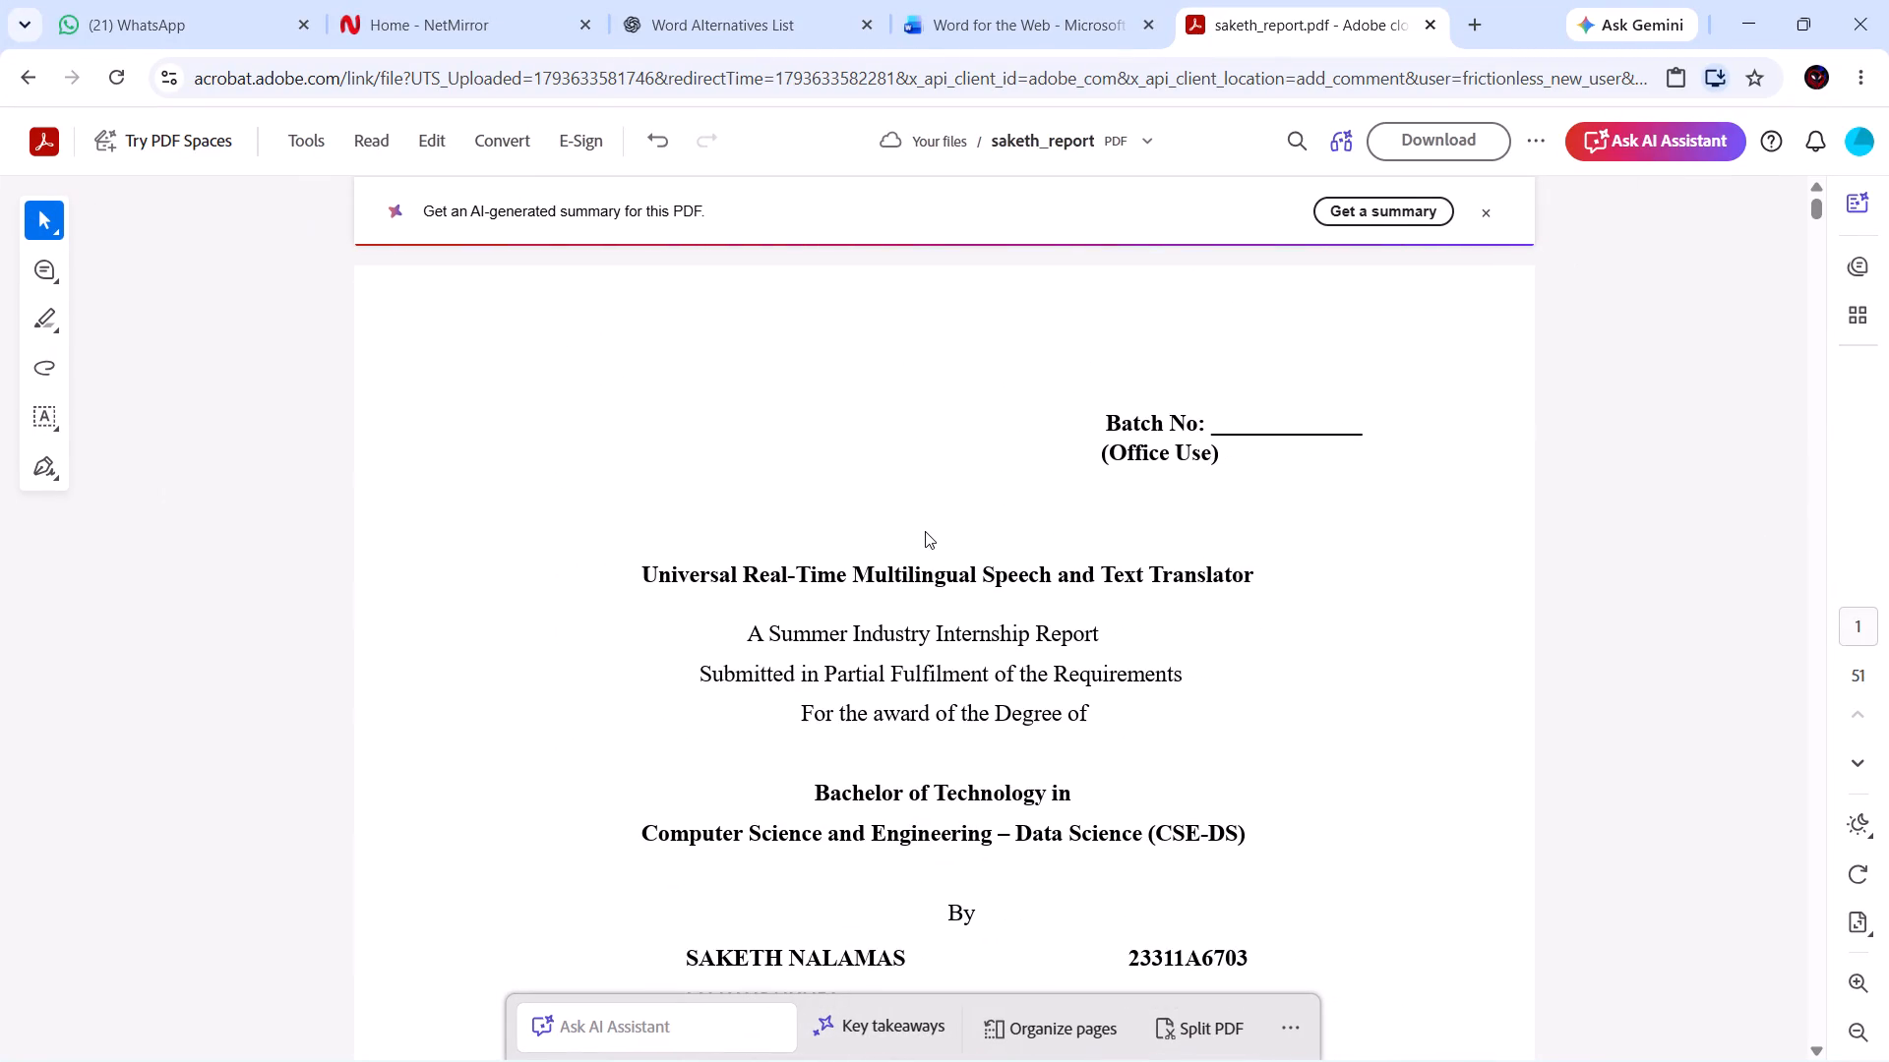
{"action": "scroll", "coordinate": [925, 531], "scroll_direction": "up", "scroll_amount": 5}
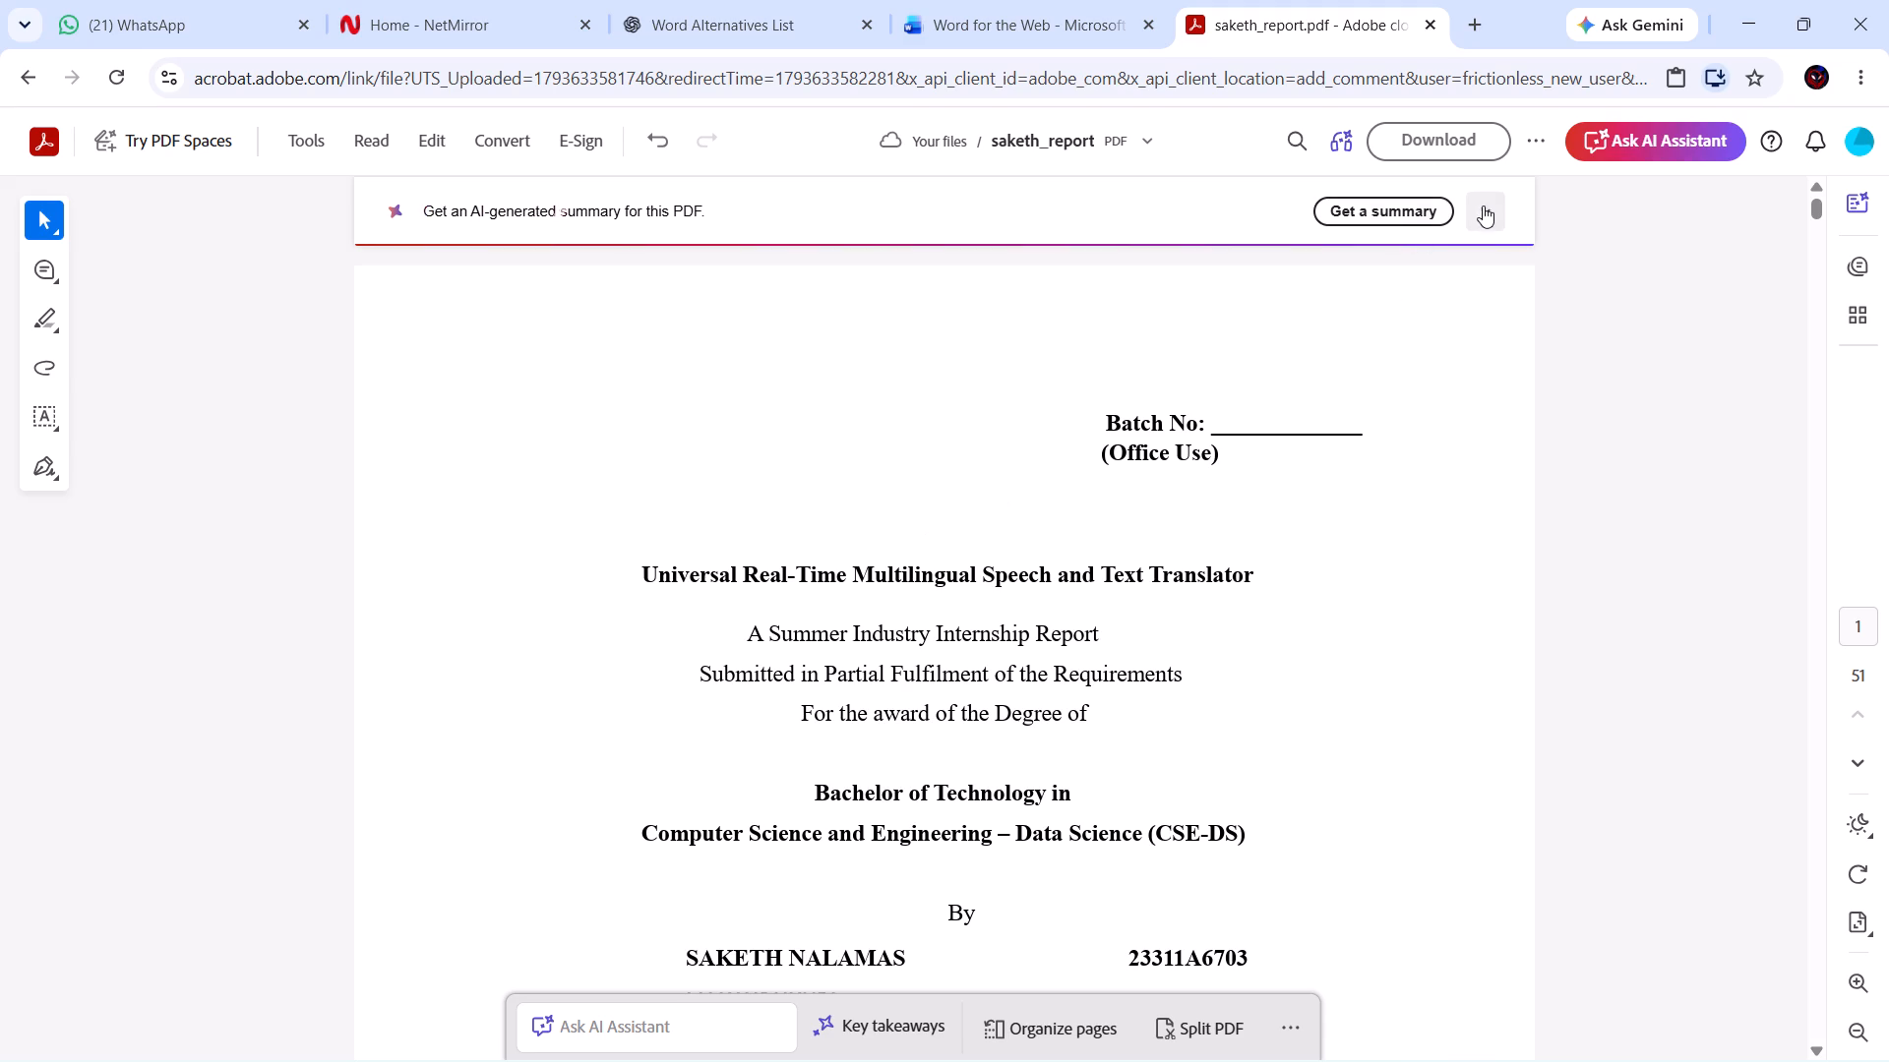
{"action": "left_click", "coordinate": [1484, 205]}
Check the edited student and staff details on the cover page, the committee acceptance page and the certificate.
{"action": "scroll", "coordinate": [1292, 603], "scroll_direction": "down", "scroll_amount": 2}
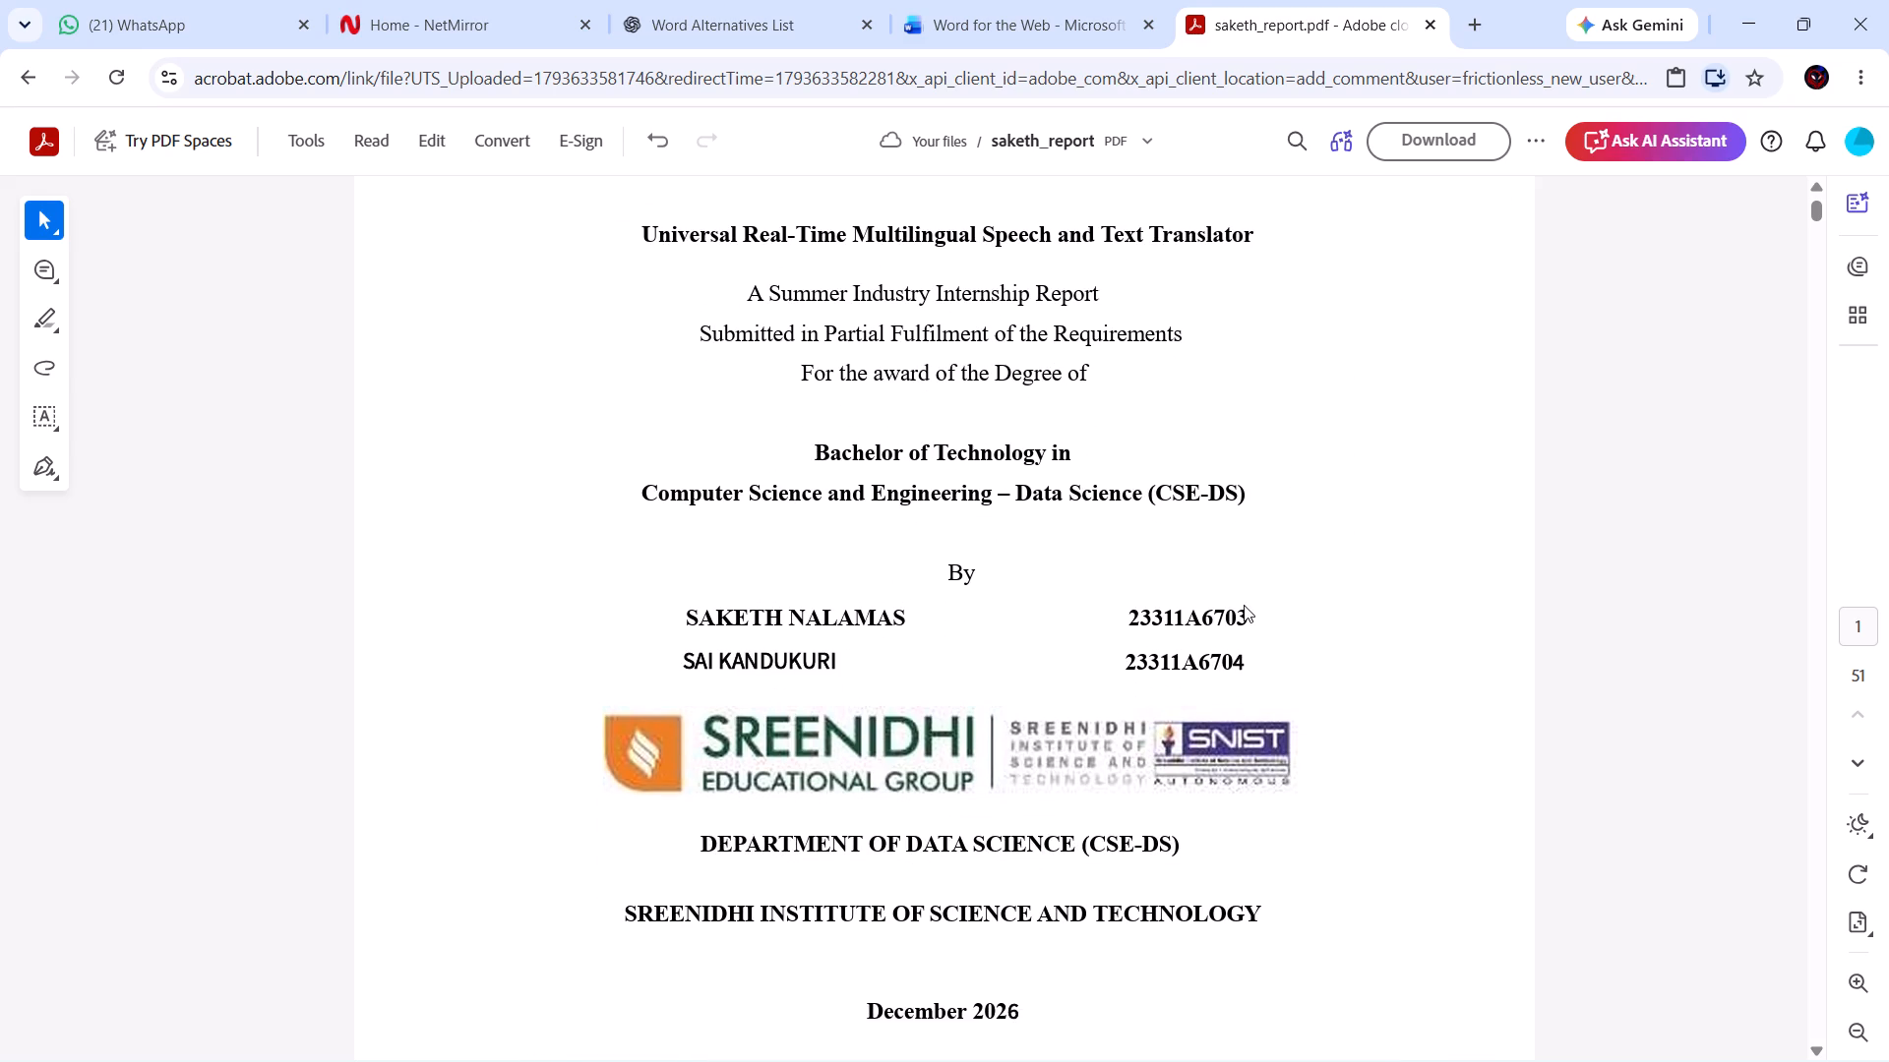
{"action": "scroll", "coordinate": [1269, 696], "scroll_direction": "up", "scroll_amount": 4}
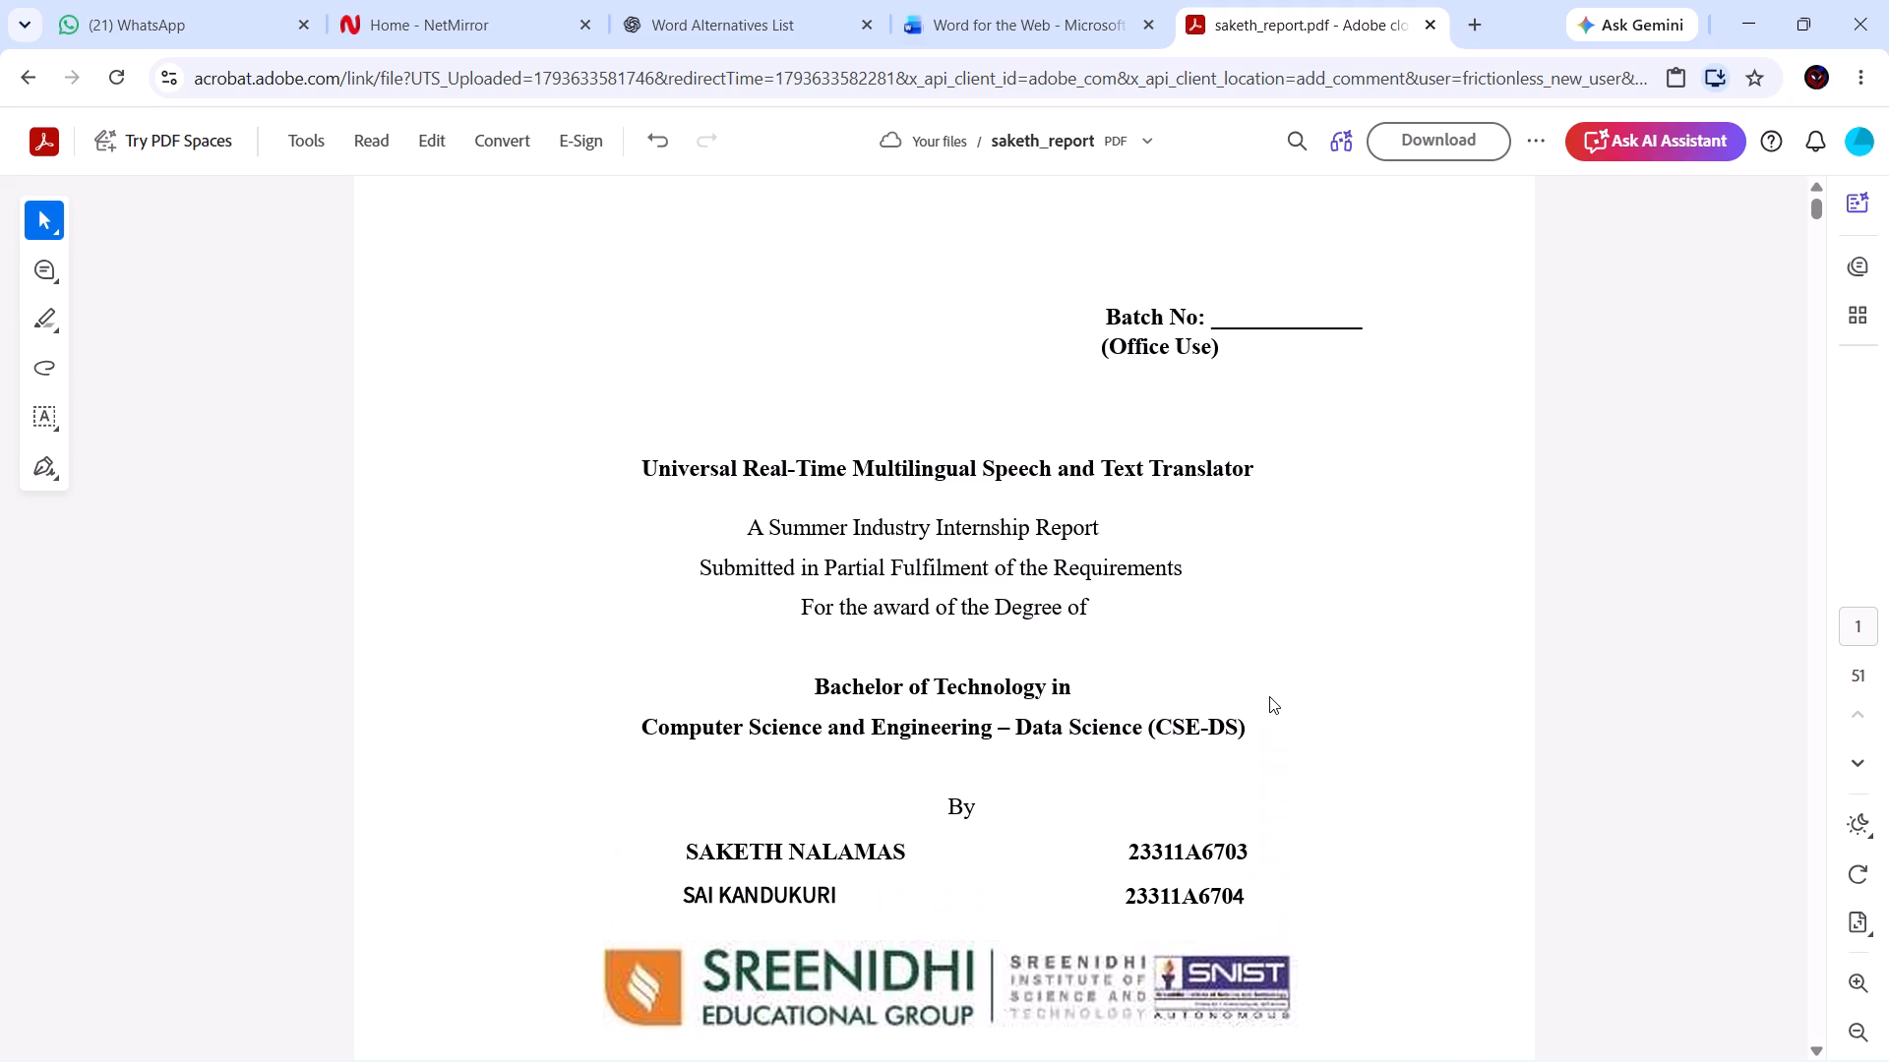
{"action": "scroll", "coordinate": [1103, 686], "scroll_direction": "down", "scroll_amount": 1}
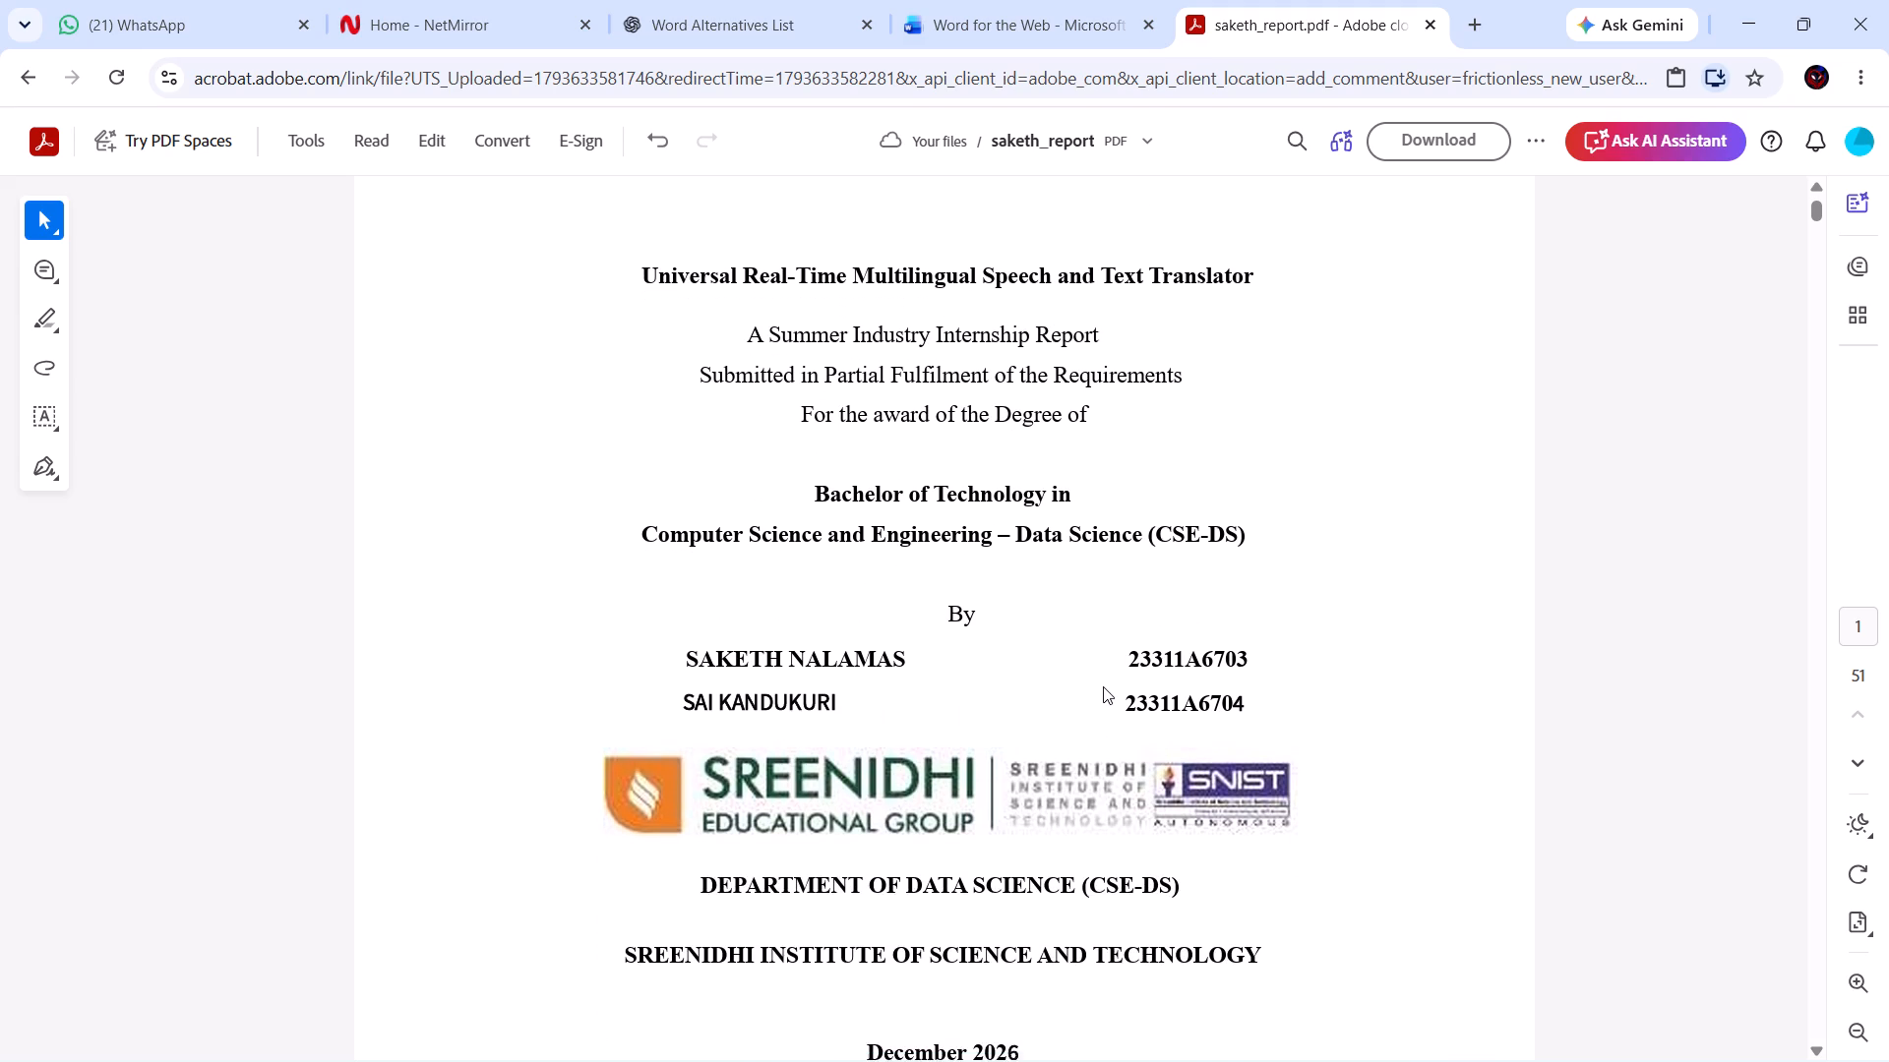
{"action": "scroll", "coordinate": [1103, 686], "scroll_direction": "down", "scroll_amount": 5}
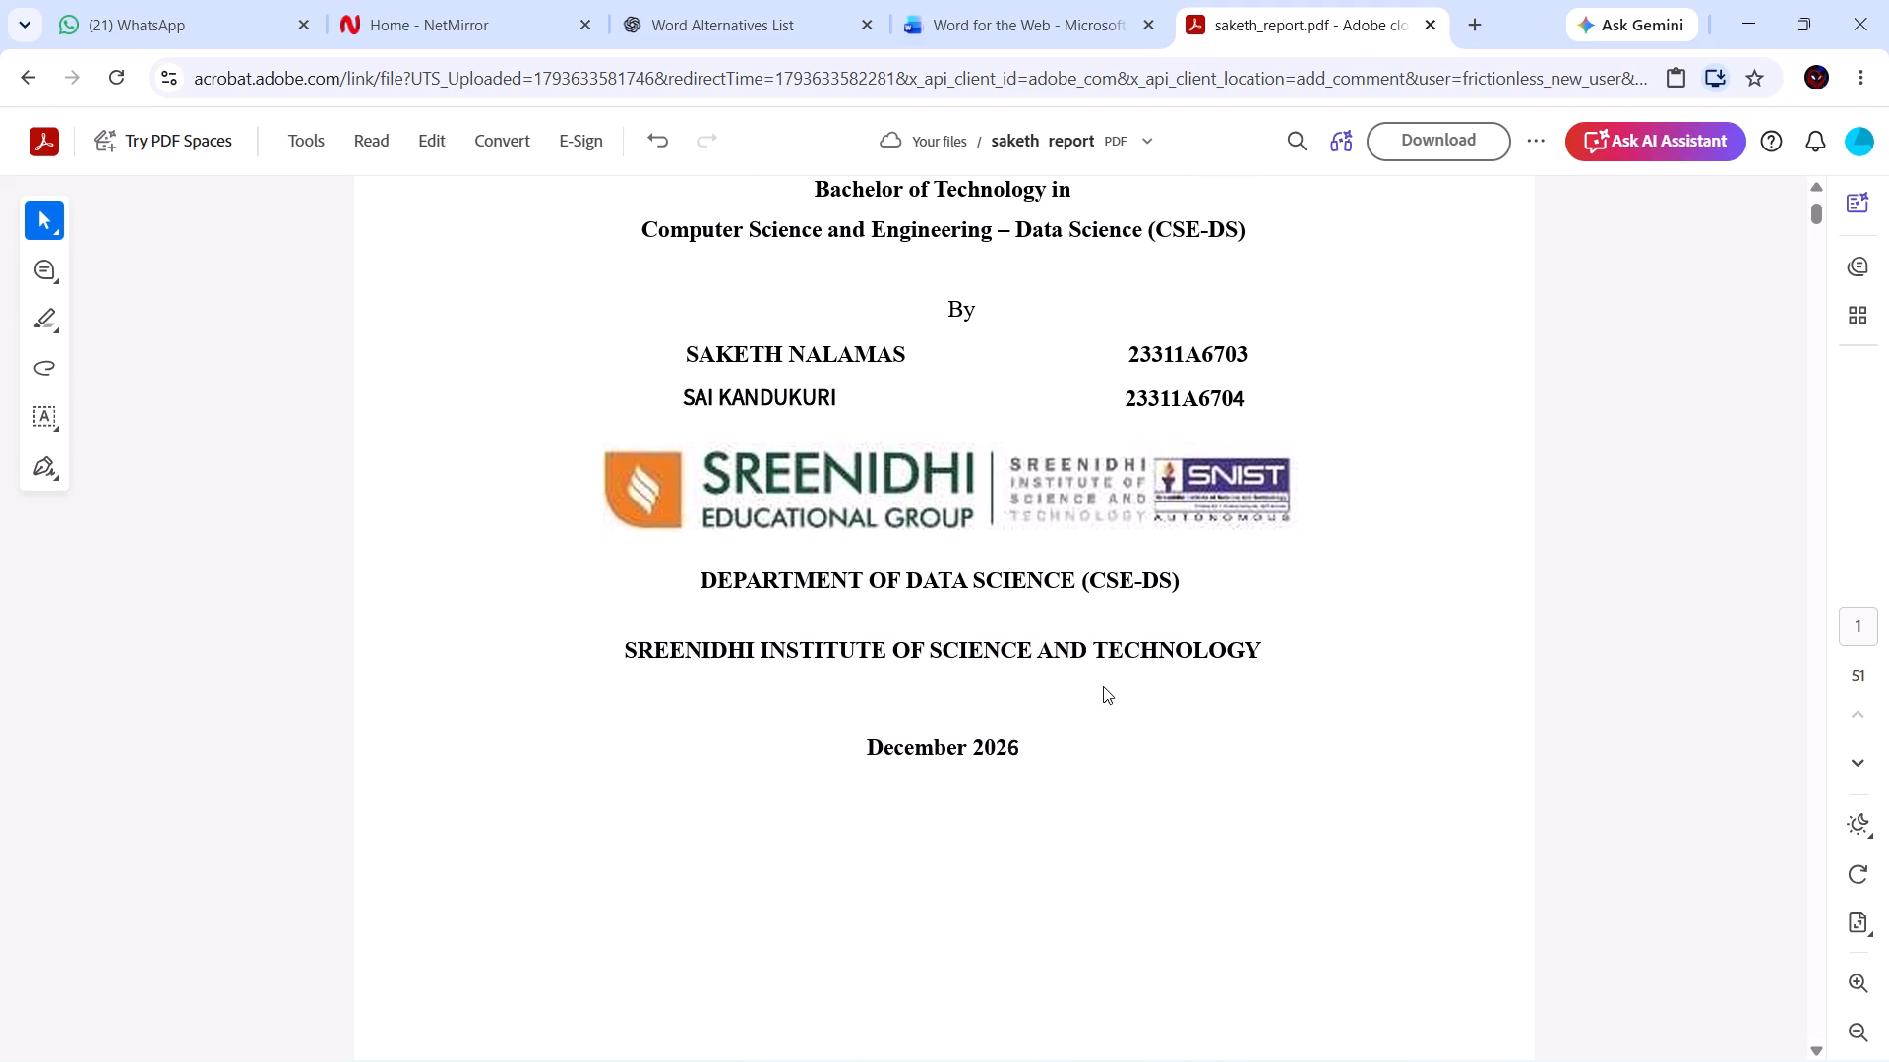
{"action": "scroll", "coordinate": [1103, 686], "scroll_direction": "down", "scroll_amount": 8}
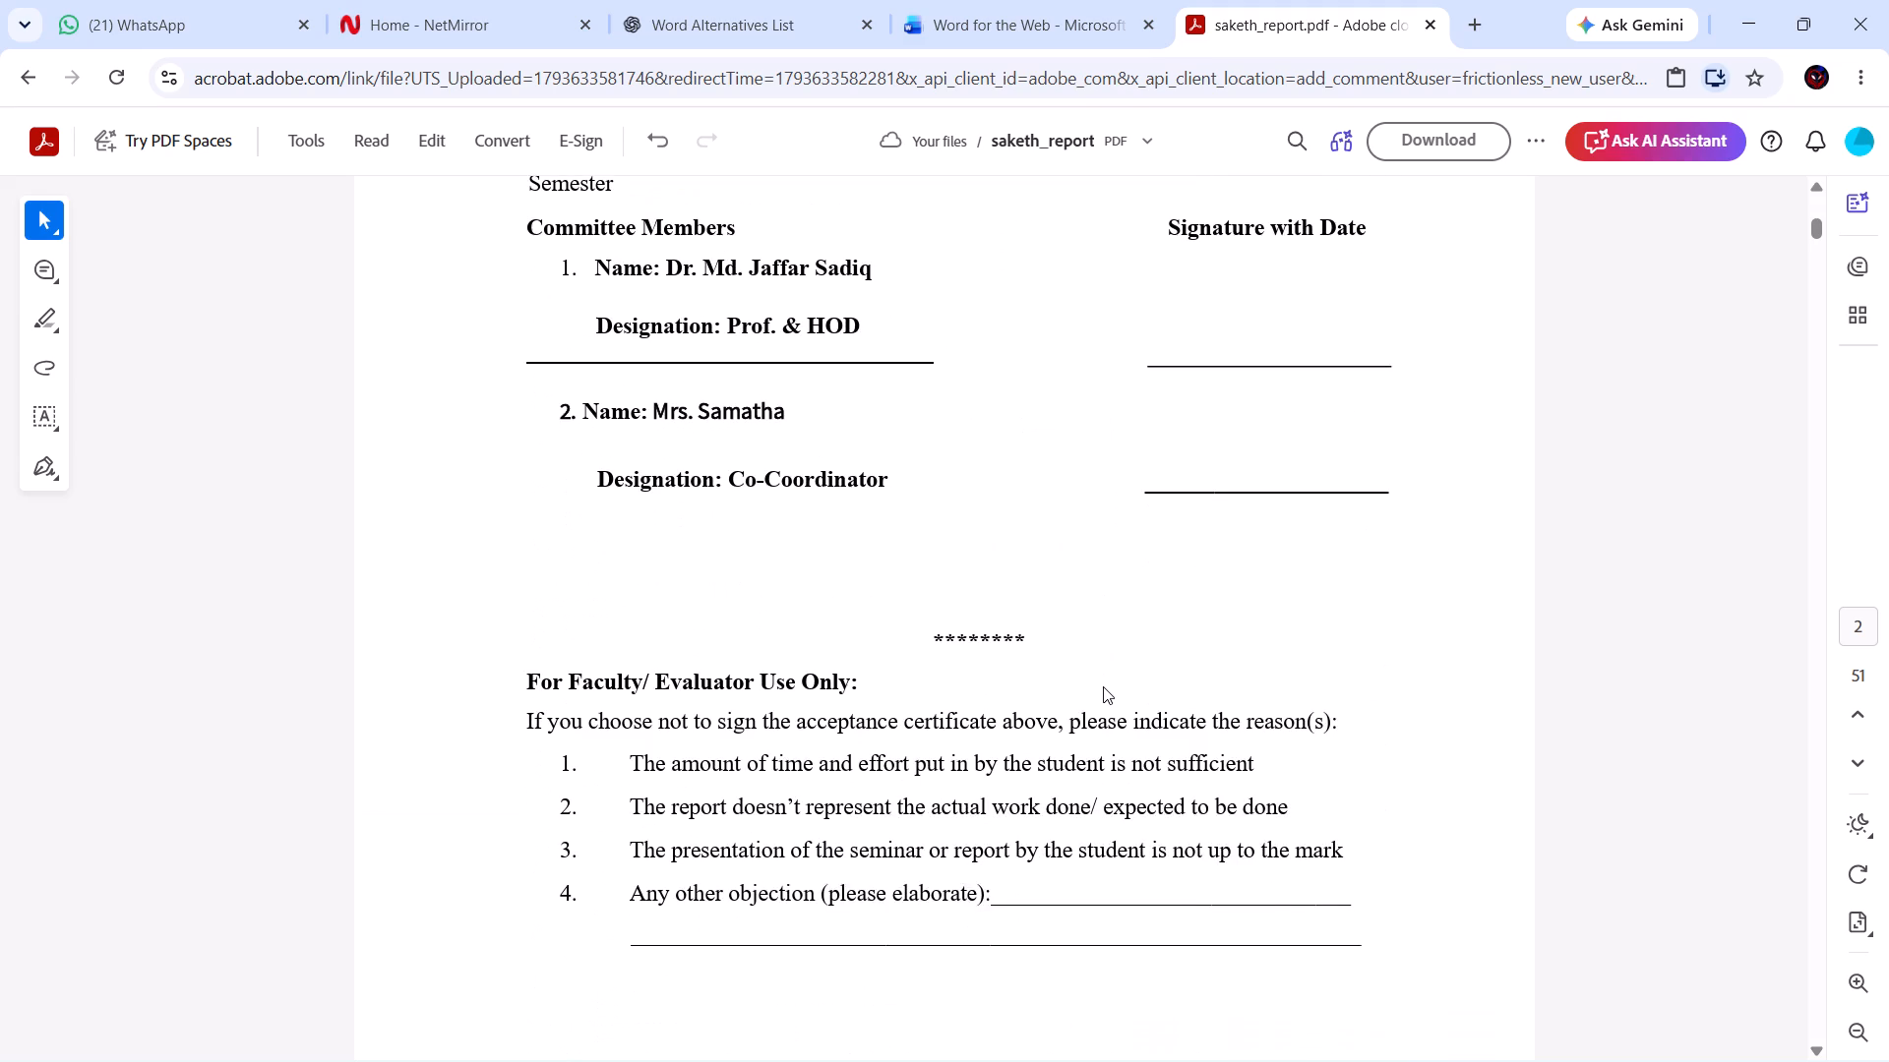
{"action": "scroll", "coordinate": [1103, 686], "scroll_direction": "down", "scroll_amount": 7}
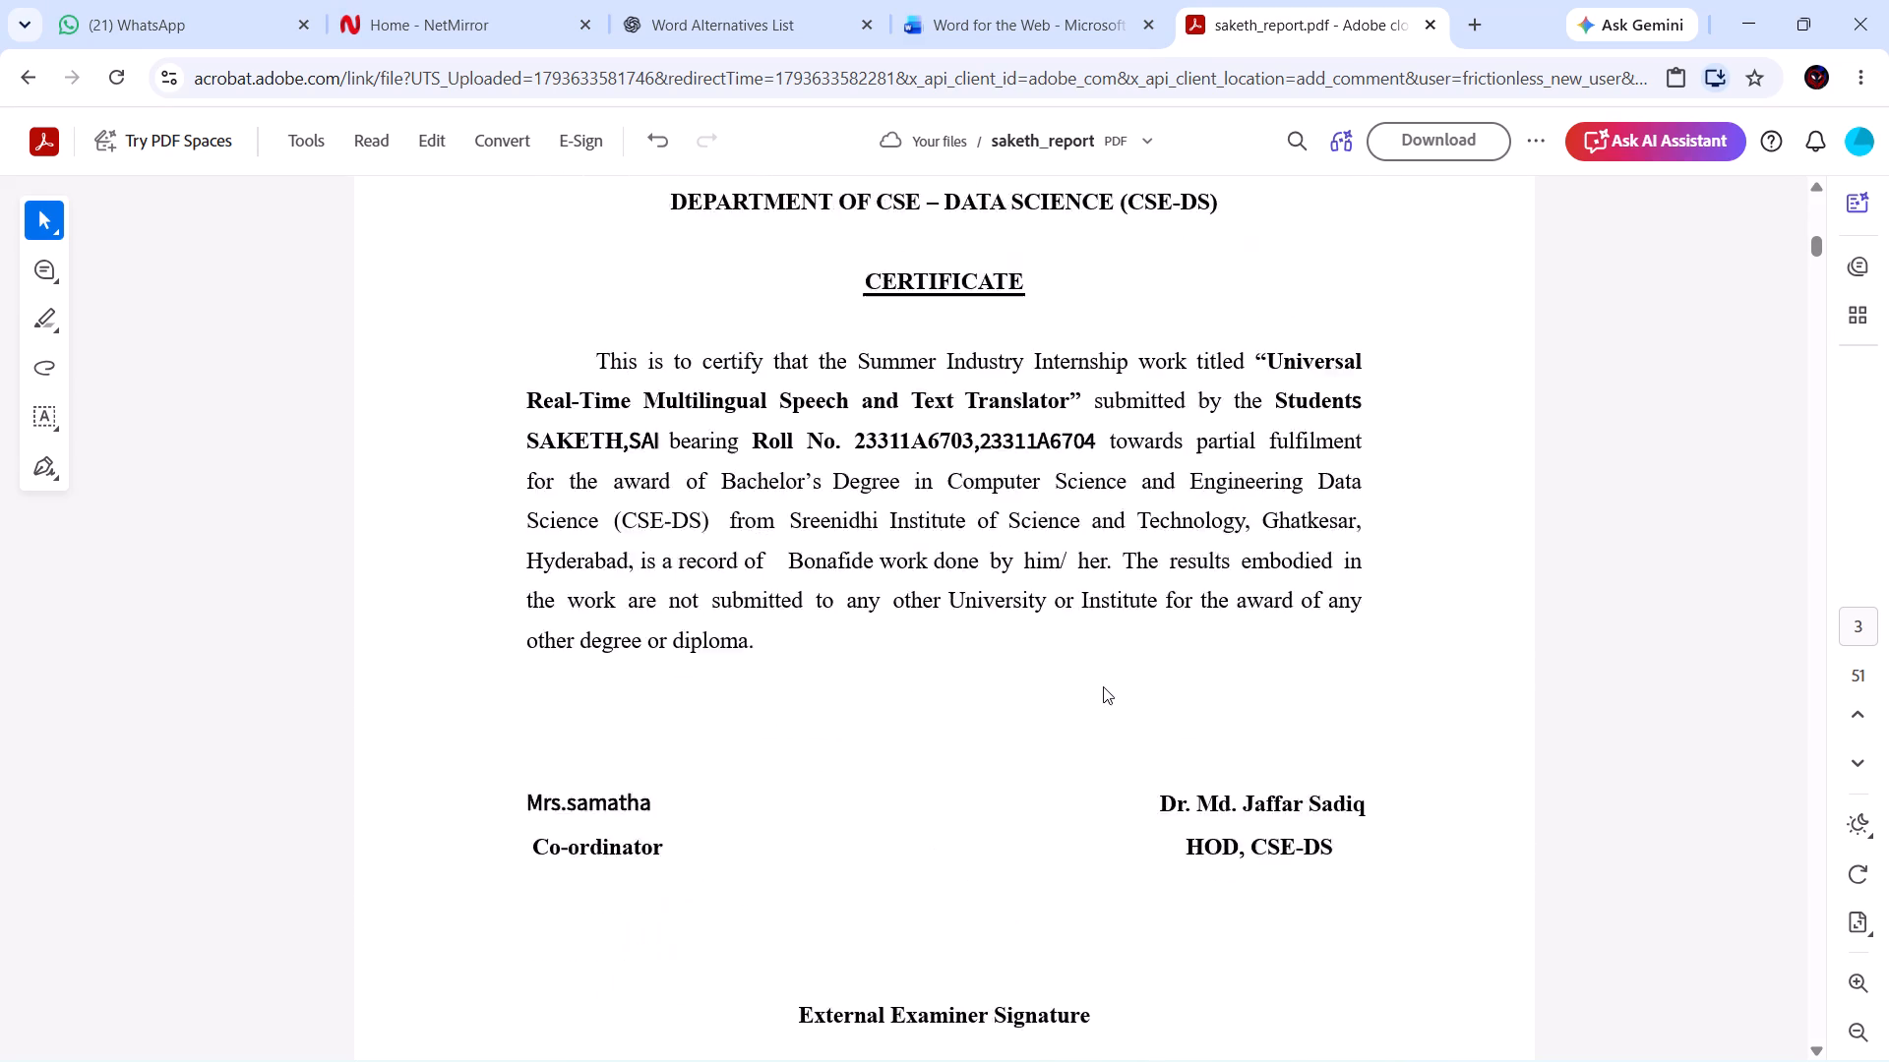
Examine the declaration page, including both students' names and roll numbers in the text and signature blocks.
{"action": "scroll", "coordinate": [1103, 686], "scroll_direction": "down", "scroll_amount": 3}
{"action": "scroll", "coordinate": [1103, 686], "scroll_direction": "up", "scroll_amount": 2}
{"action": "scroll", "coordinate": [1103, 686], "scroll_direction": "down", "scroll_amount": 1}
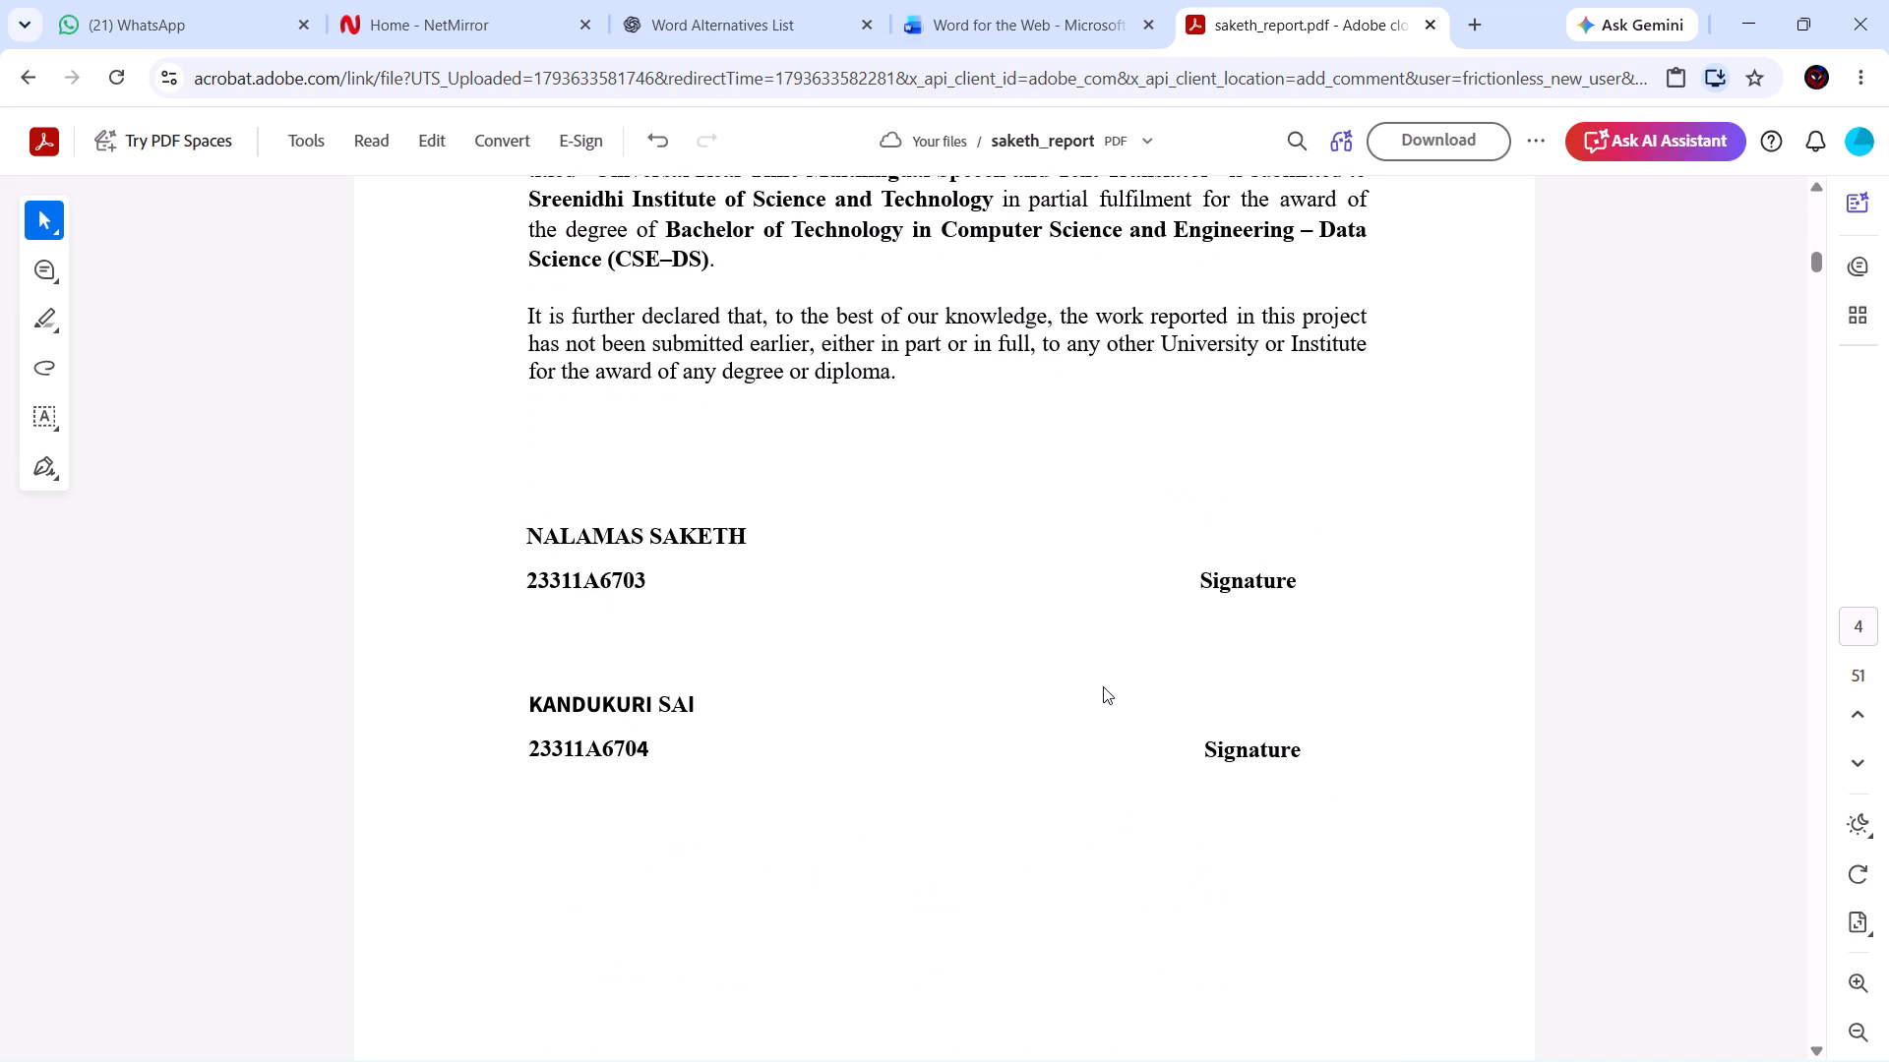
{"action": "scroll", "coordinate": [1103, 686], "scroll_direction": "down", "scroll_amount": 2}
{"action": "scroll", "coordinate": [1103, 686], "scroll_direction": "up", "scroll_amount": 2}
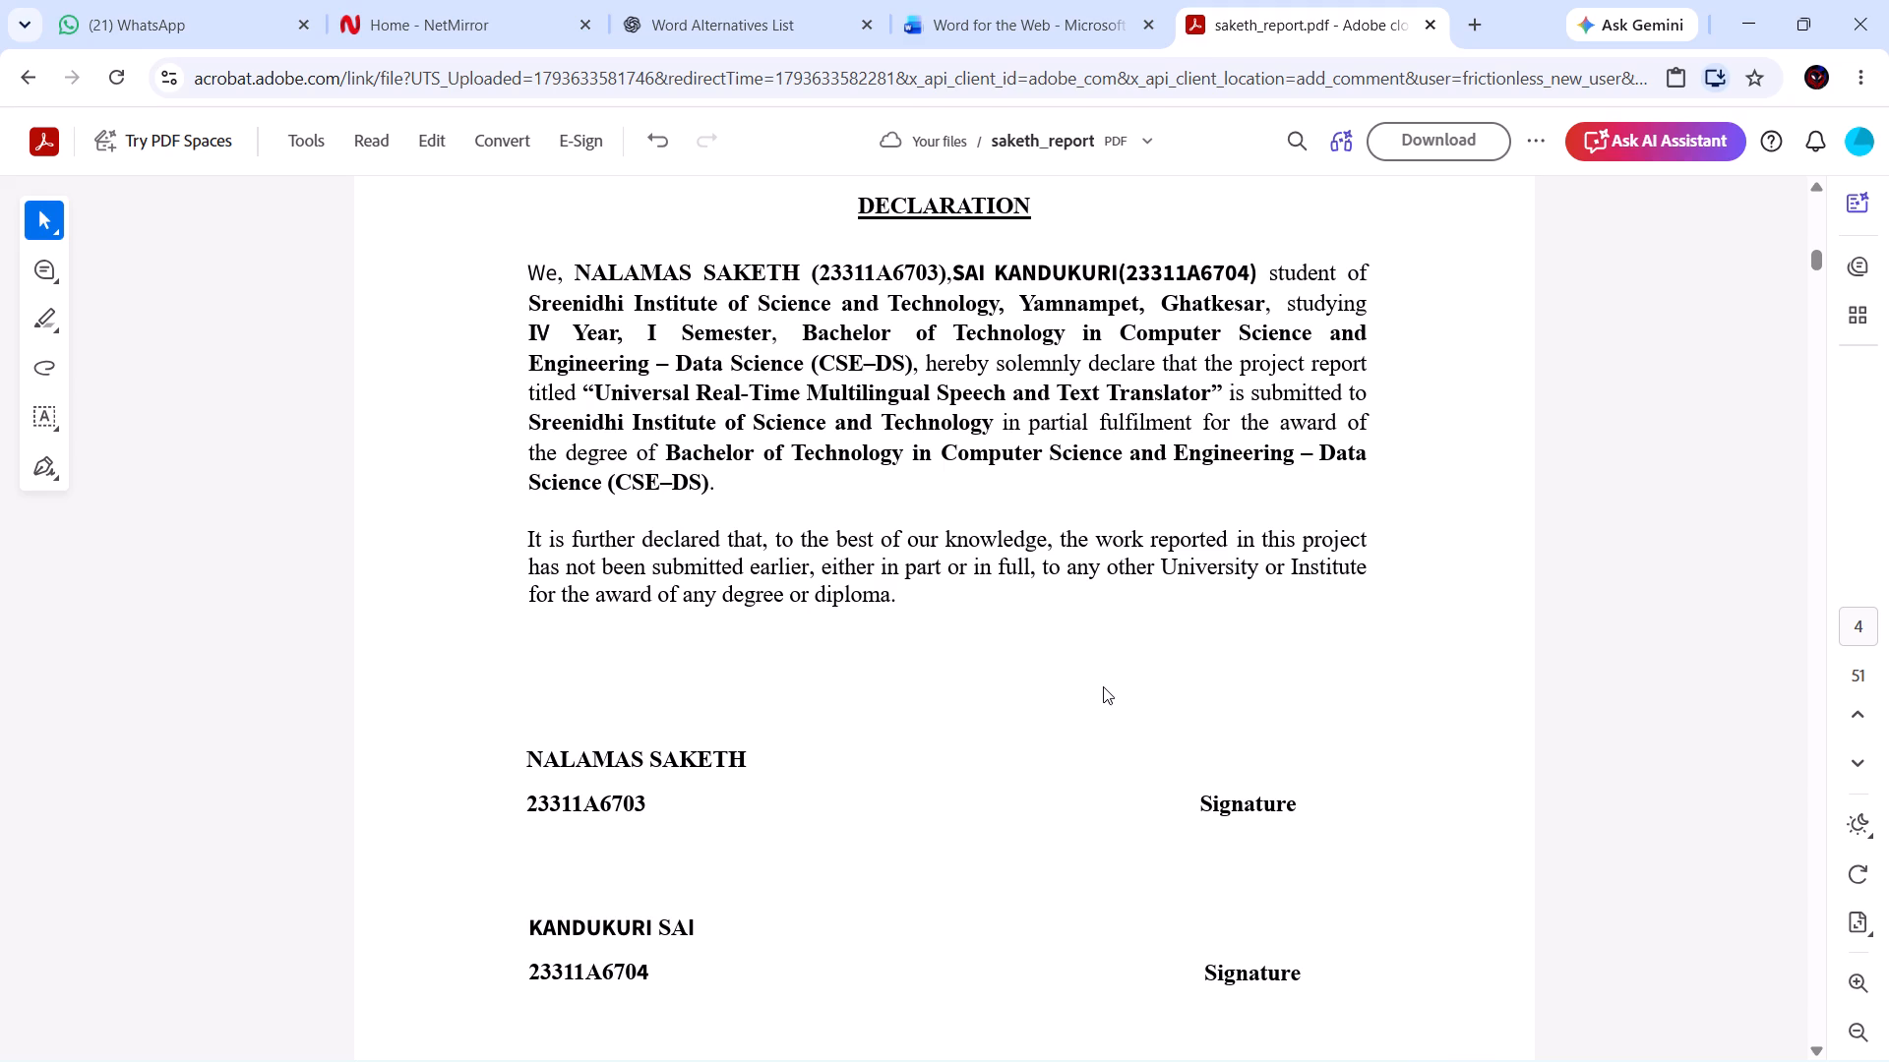
{"action": "scroll", "coordinate": [1395, 647], "scroll_direction": "down", "scroll_amount": 3}
{"action": "scroll", "coordinate": [1395, 647], "scroll_direction": "up", "scroll_amount": 5}
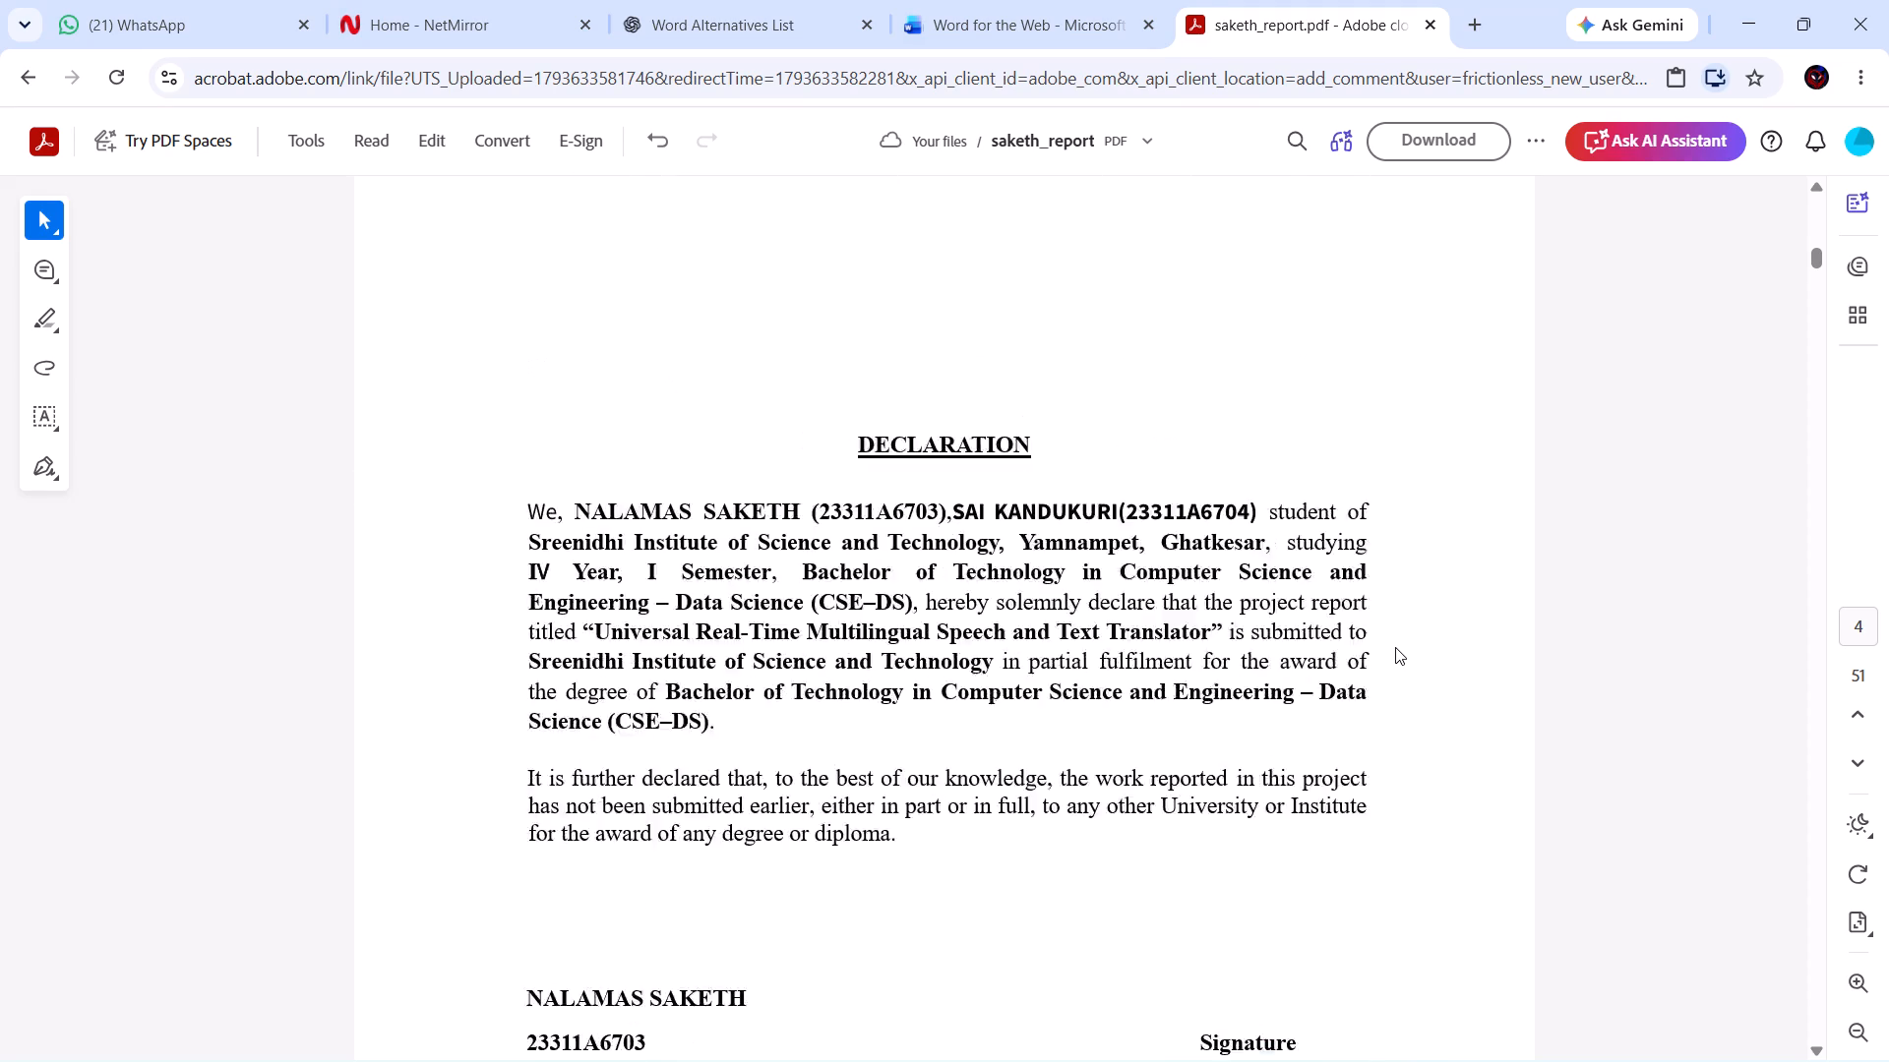
{"action": "scroll", "coordinate": [1395, 647], "scroll_direction": "up", "scroll_amount": 3}
{"action": "scroll", "coordinate": [1395, 647], "scroll_direction": "down", "scroll_amount": 6}
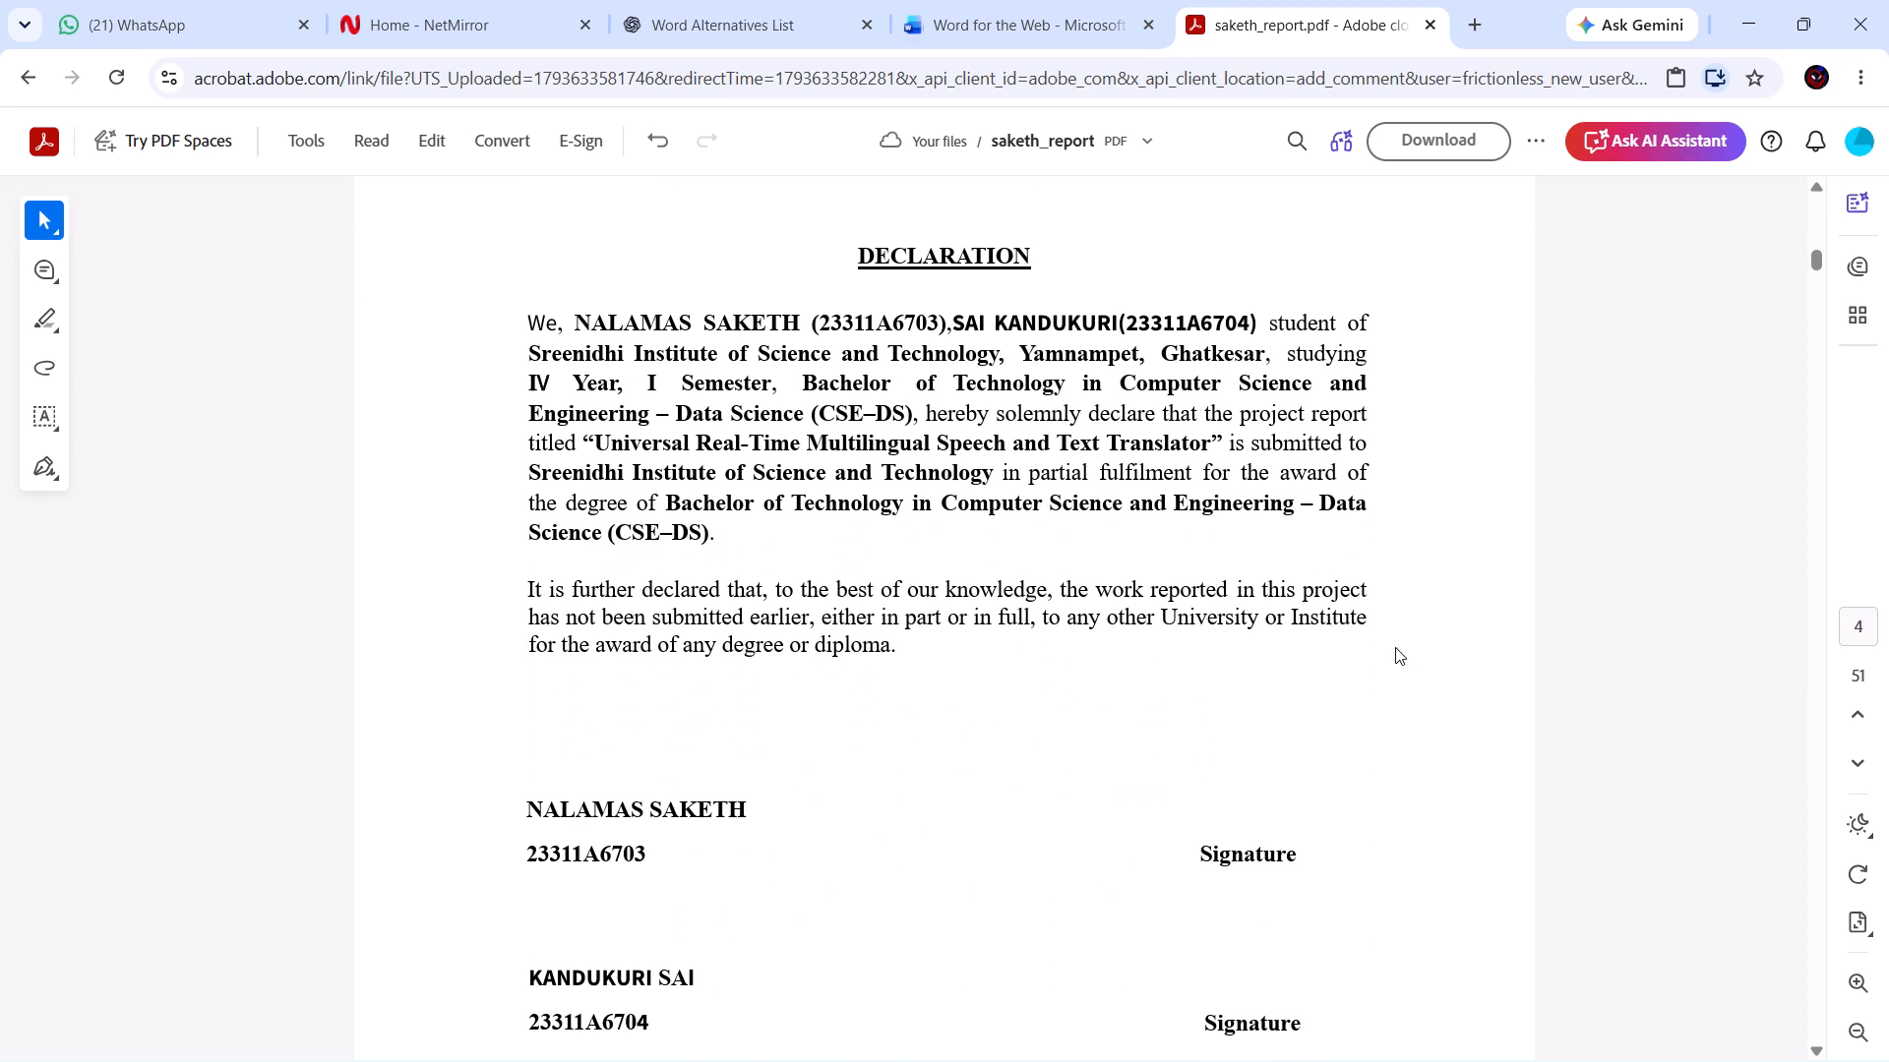
{"action": "scroll", "coordinate": [1395, 647], "scroll_direction": "down", "scroll_amount": 1}
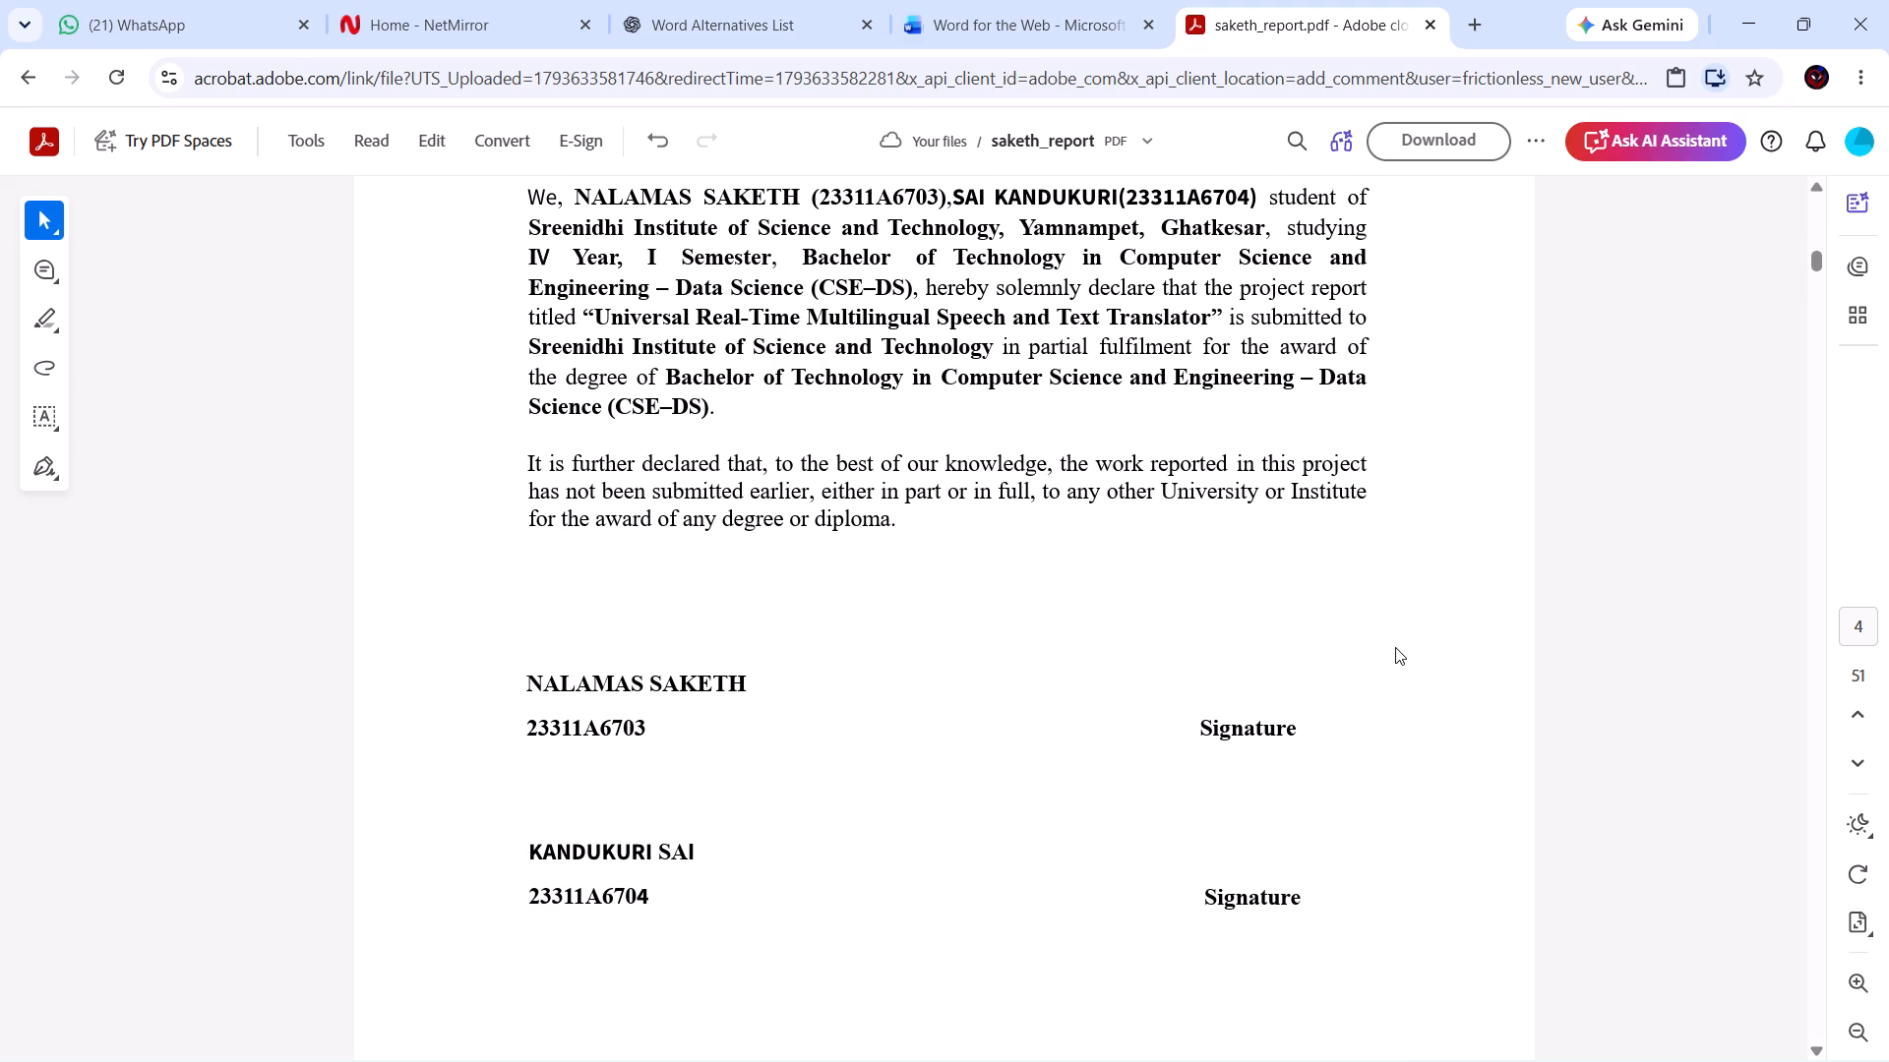
{"action": "scroll", "coordinate": [1395, 647], "scroll_direction": "down", "scroll_amount": 2}
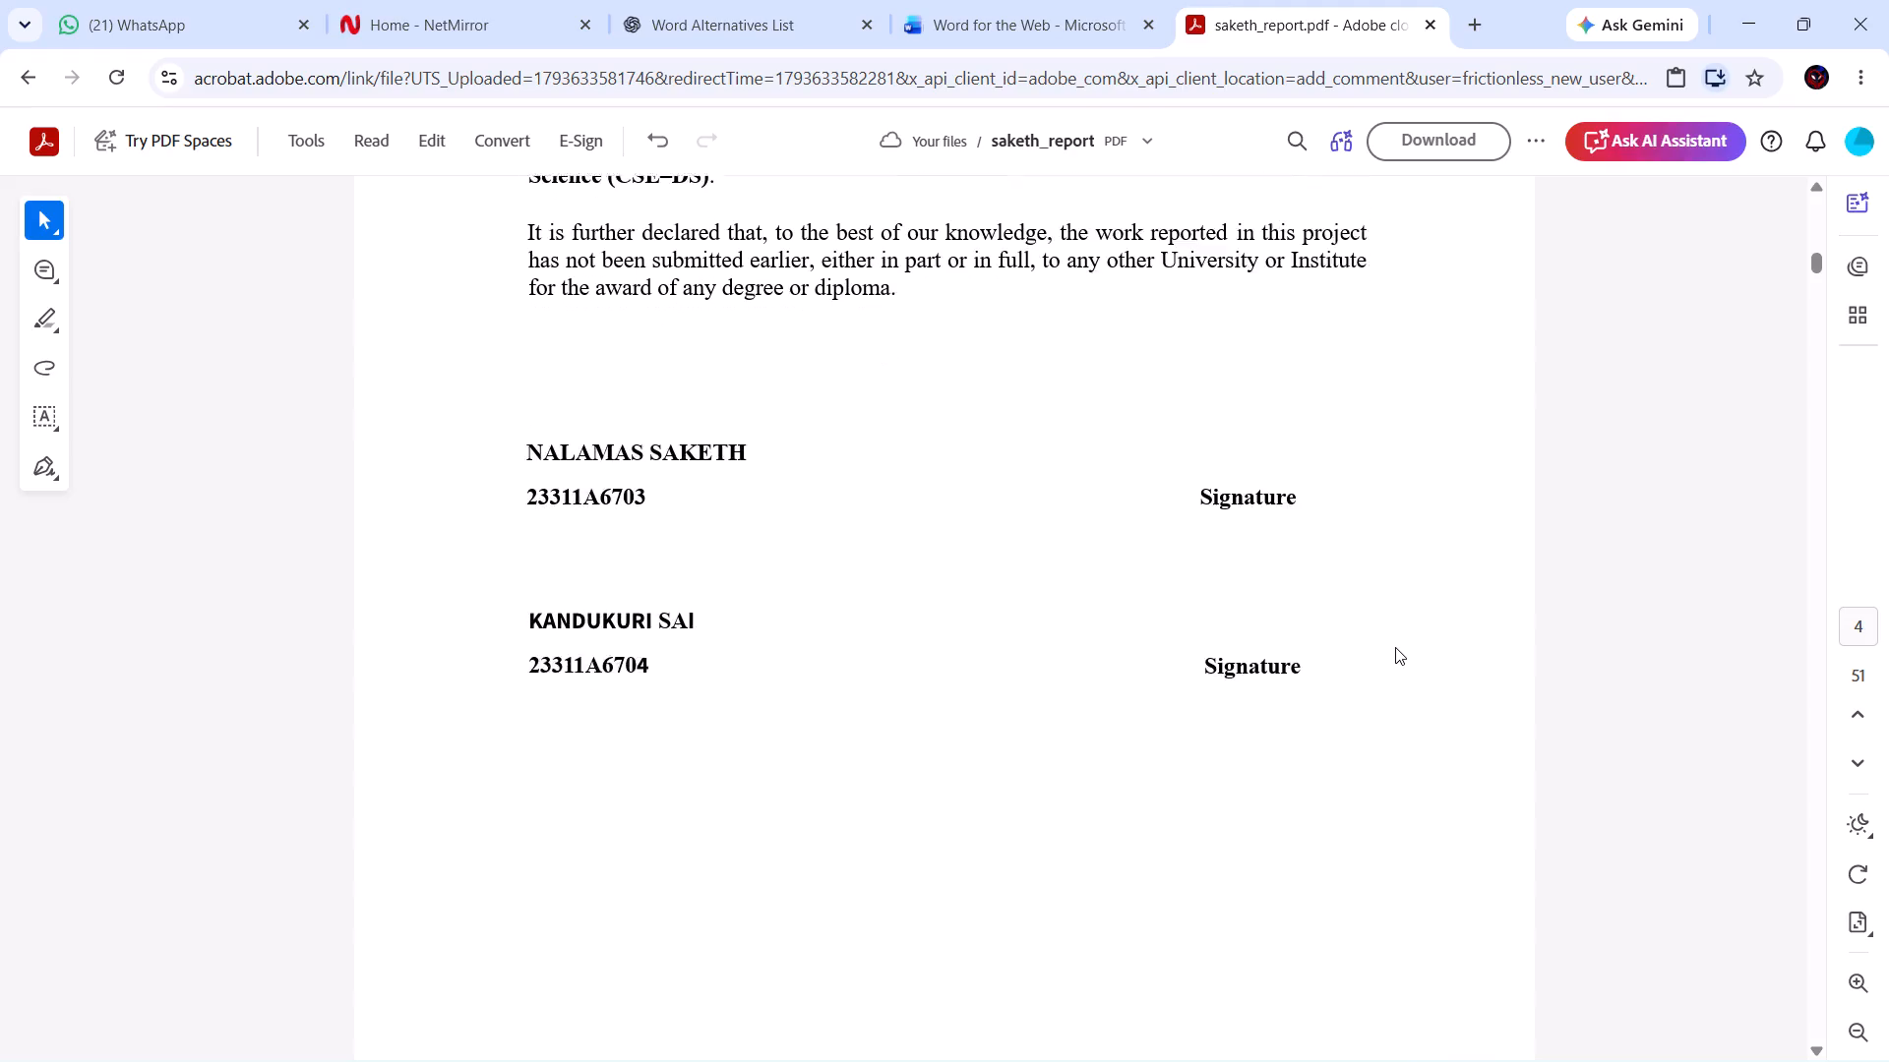
Review the acknowledgement and abstract pages, checking the coordinator's name and both students' names.
{"action": "scroll", "coordinate": [1395, 647], "scroll_direction": "down", "scroll_amount": 9}
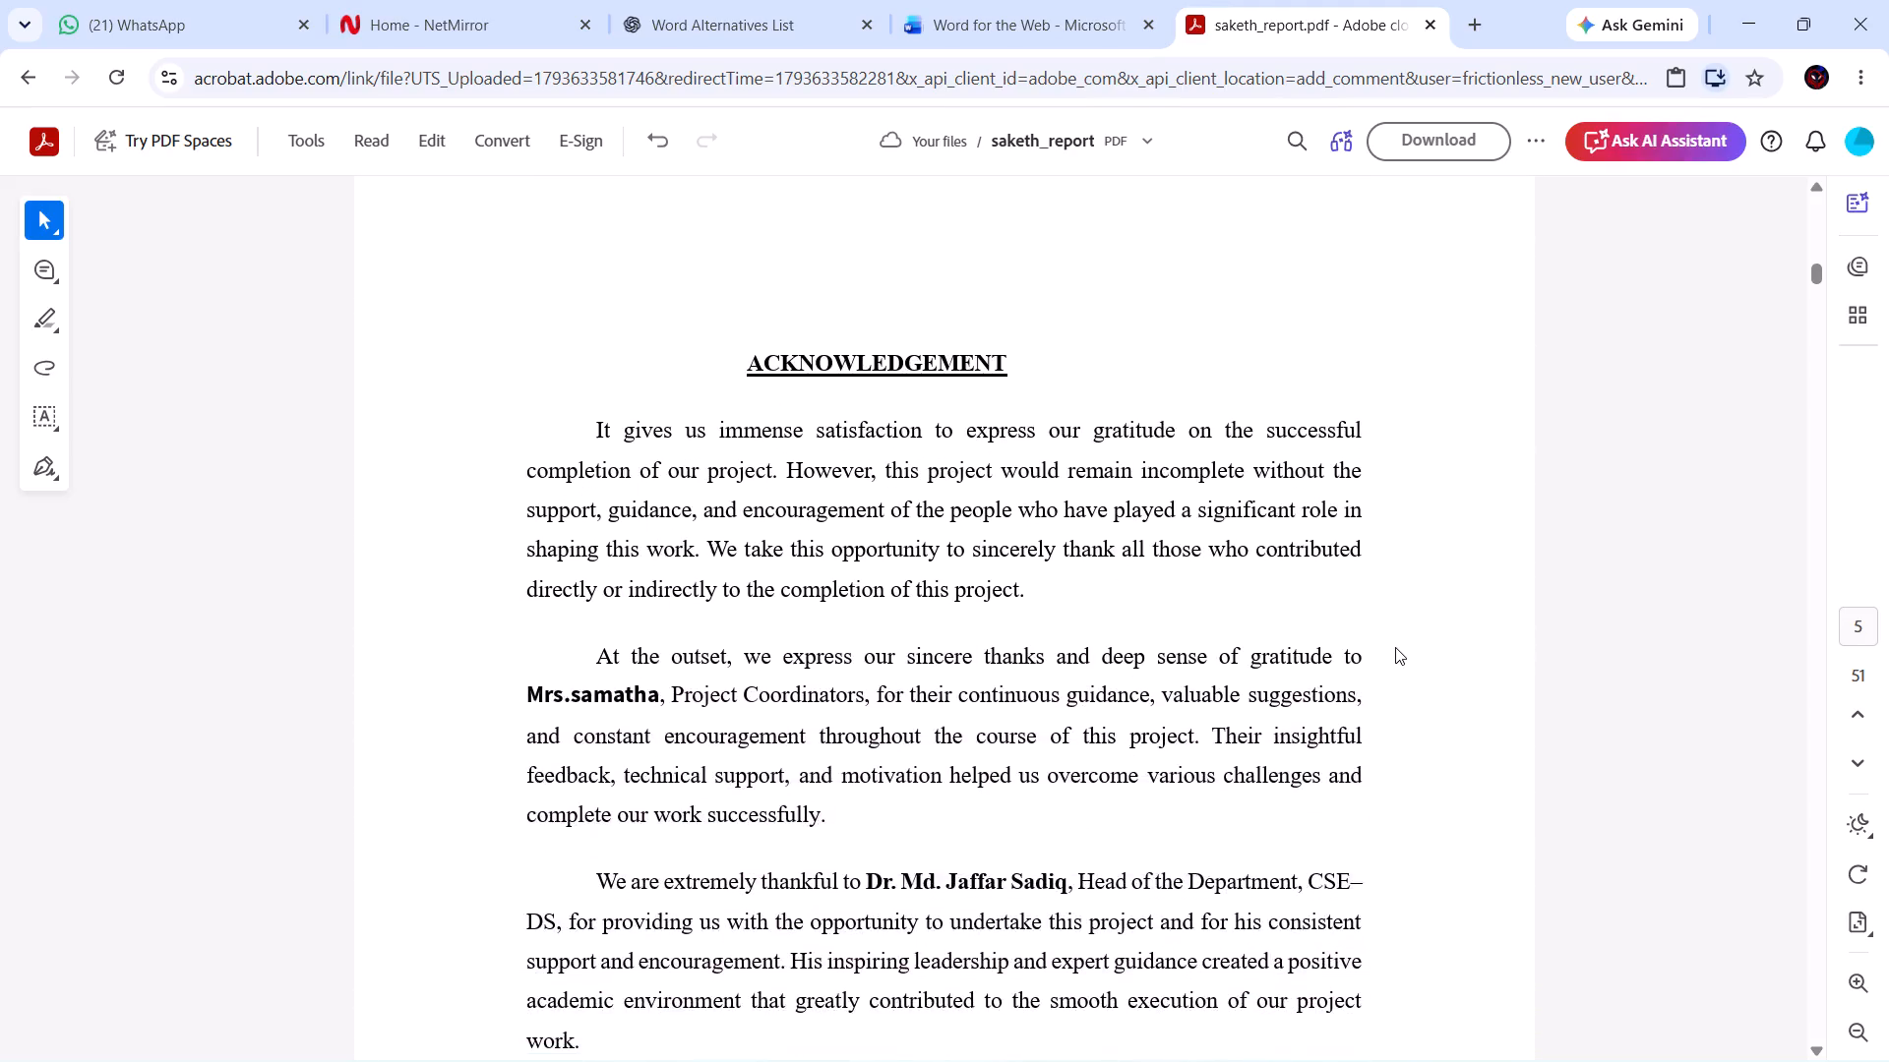
{"action": "scroll", "coordinate": [1395, 647], "scroll_direction": "down", "scroll_amount": 8}
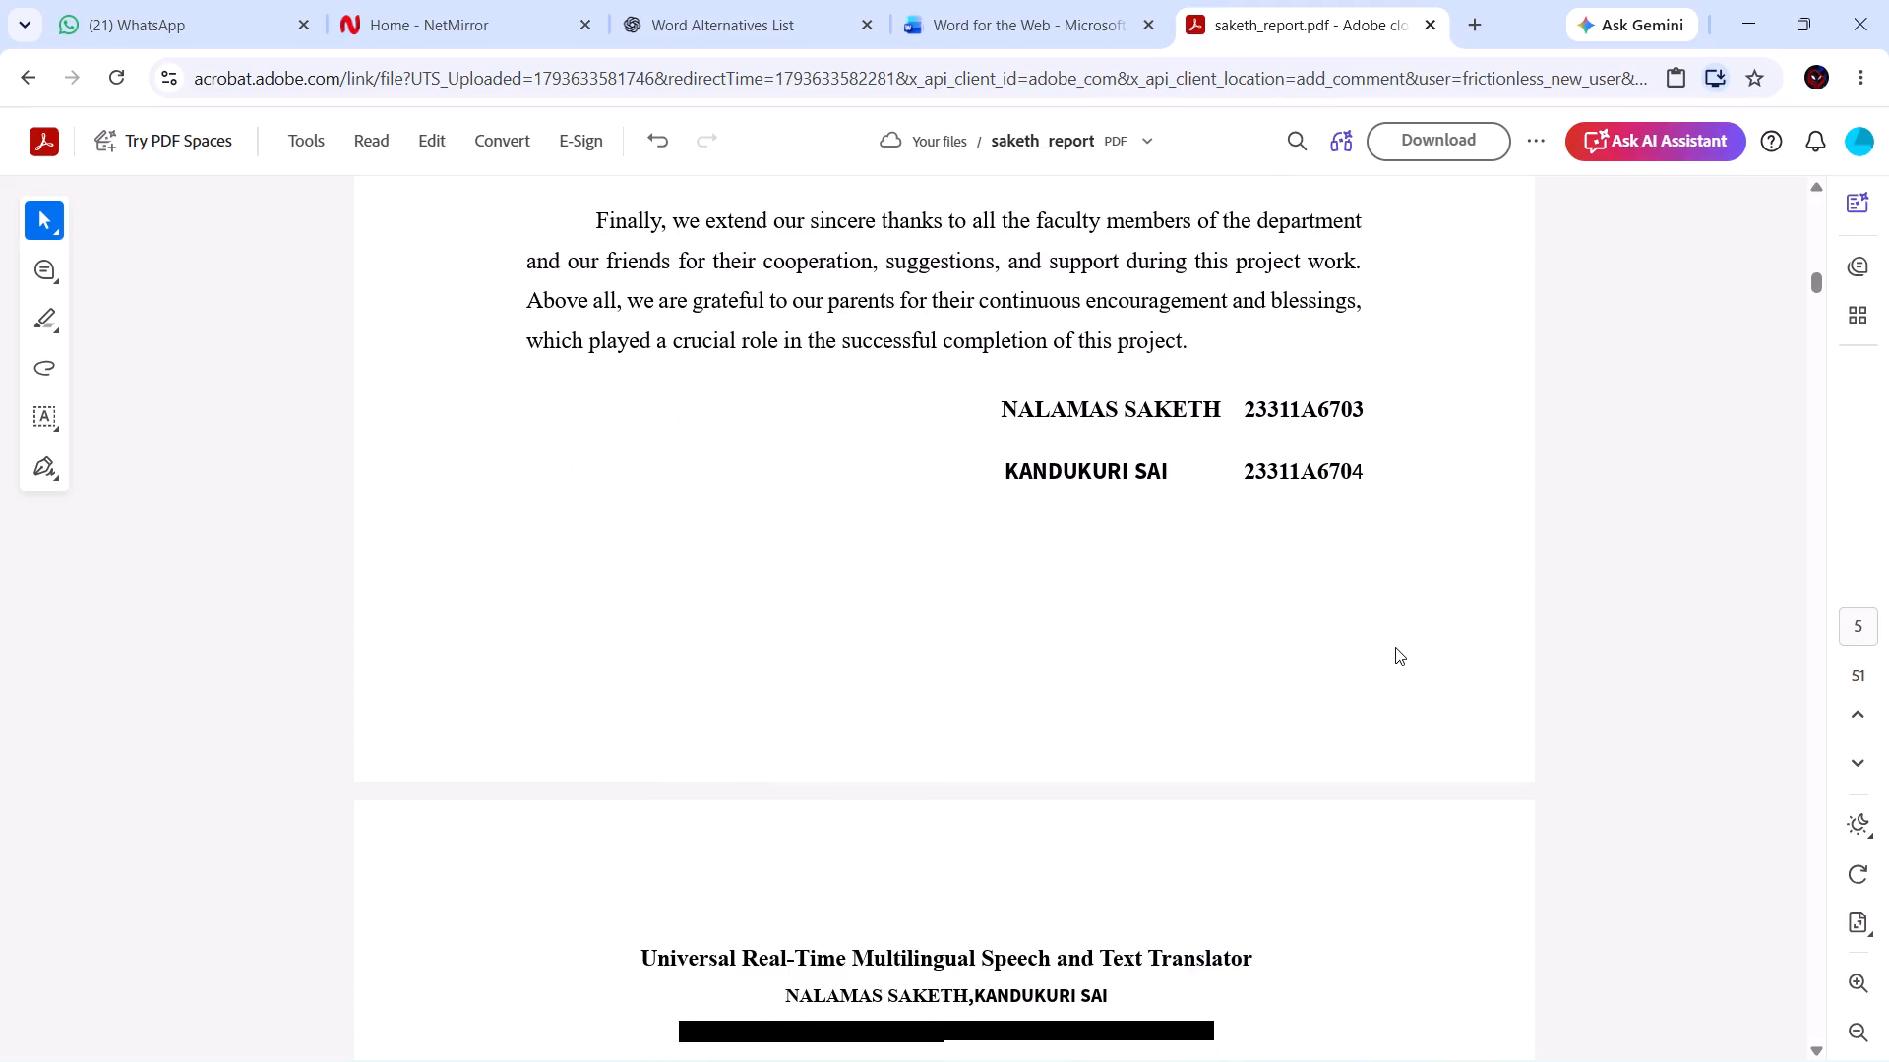
{"action": "scroll", "coordinate": [1395, 647], "scroll_direction": "down", "scroll_amount": 7}
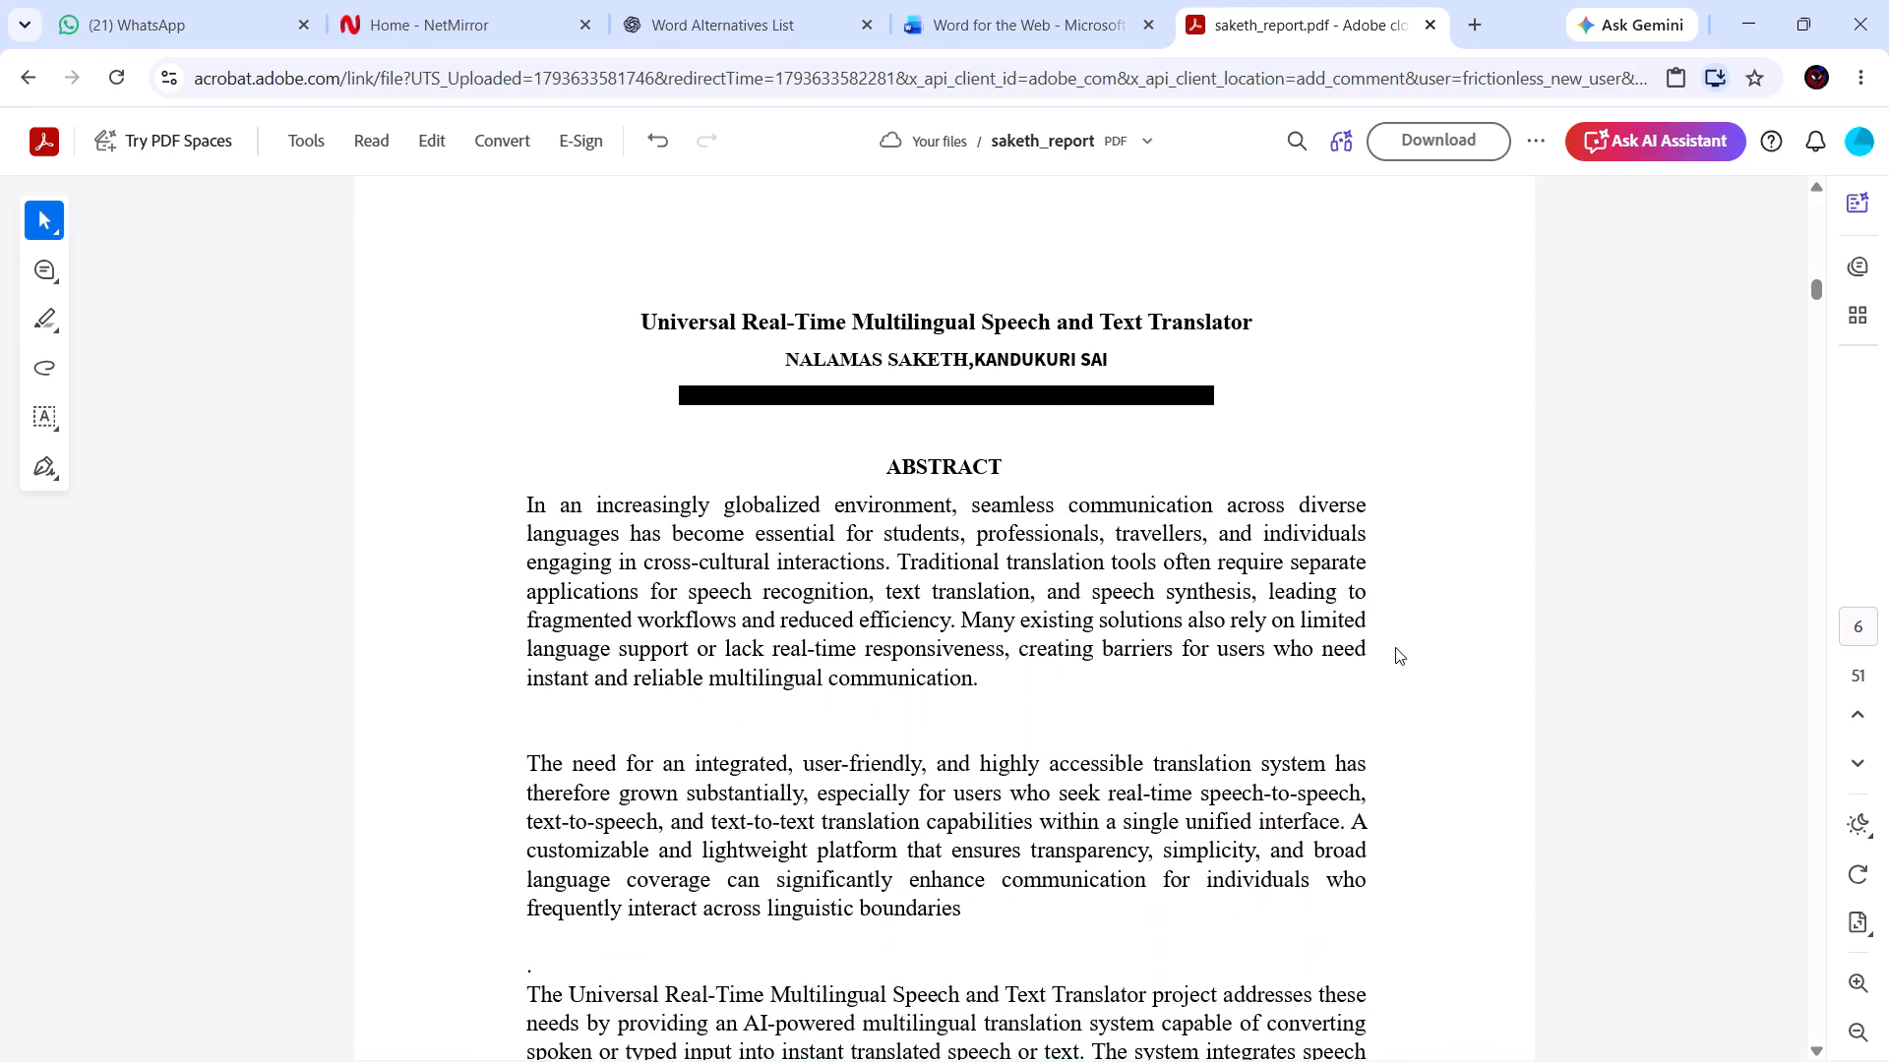
{"action": "scroll", "coordinate": [1395, 647], "scroll_direction": "down", "scroll_amount": 9}
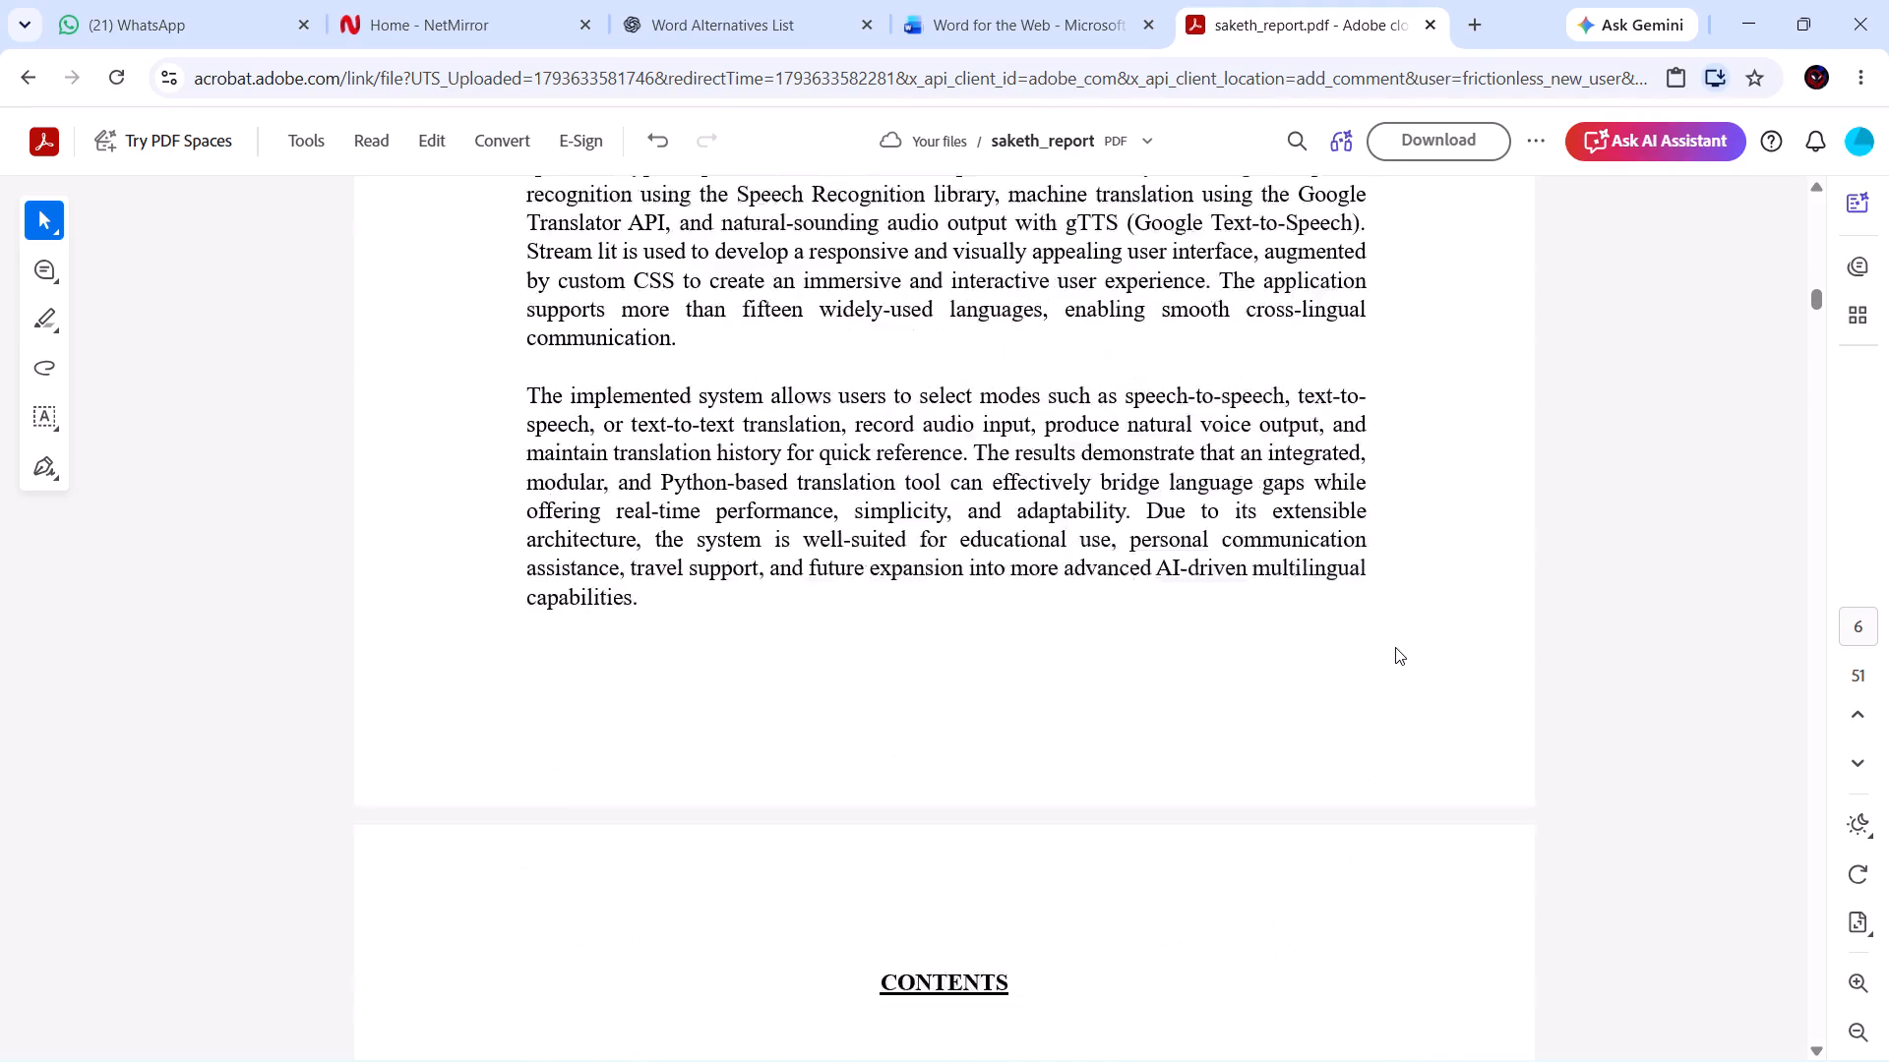
Look through the contents, the list of figures and the introduction chapter up to the project scope section.
{"action": "scroll", "coordinate": [1395, 647], "scroll_direction": "down", "scroll_amount": 8}
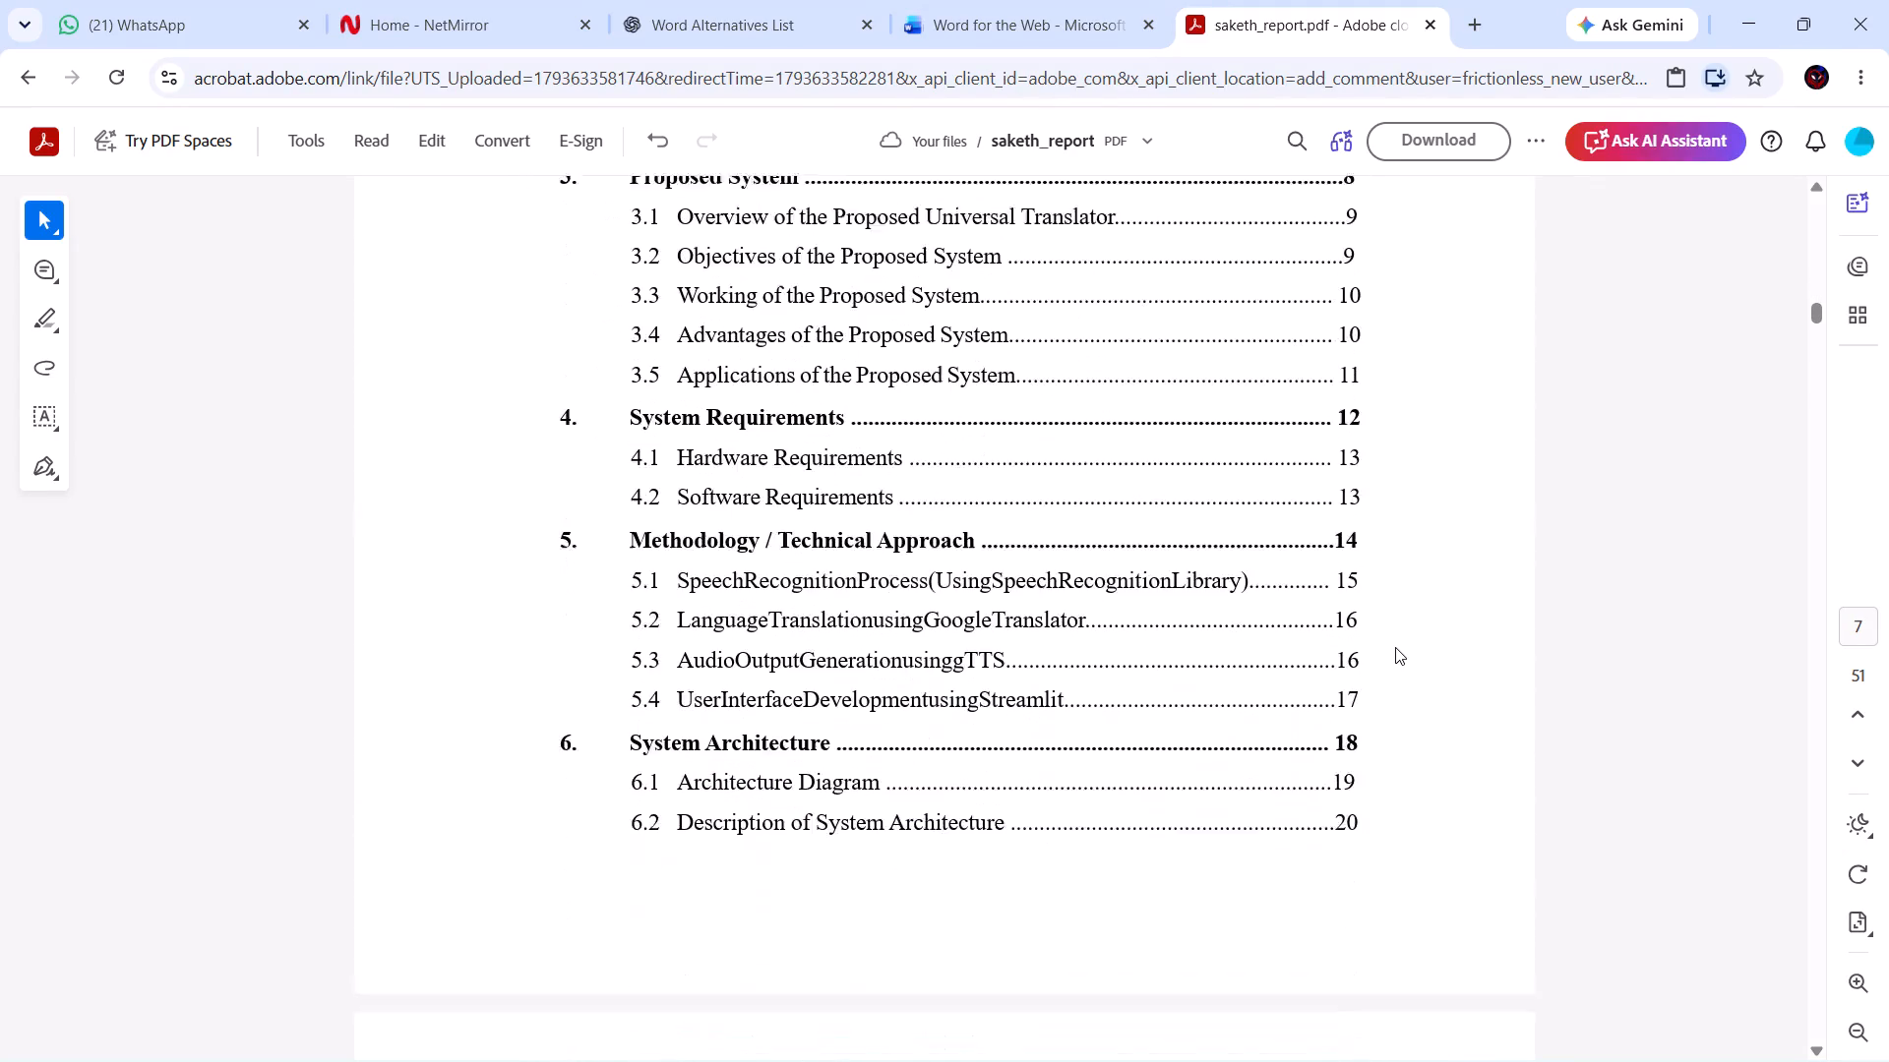
{"action": "scroll", "coordinate": [1395, 647], "scroll_direction": "down", "scroll_amount": 11}
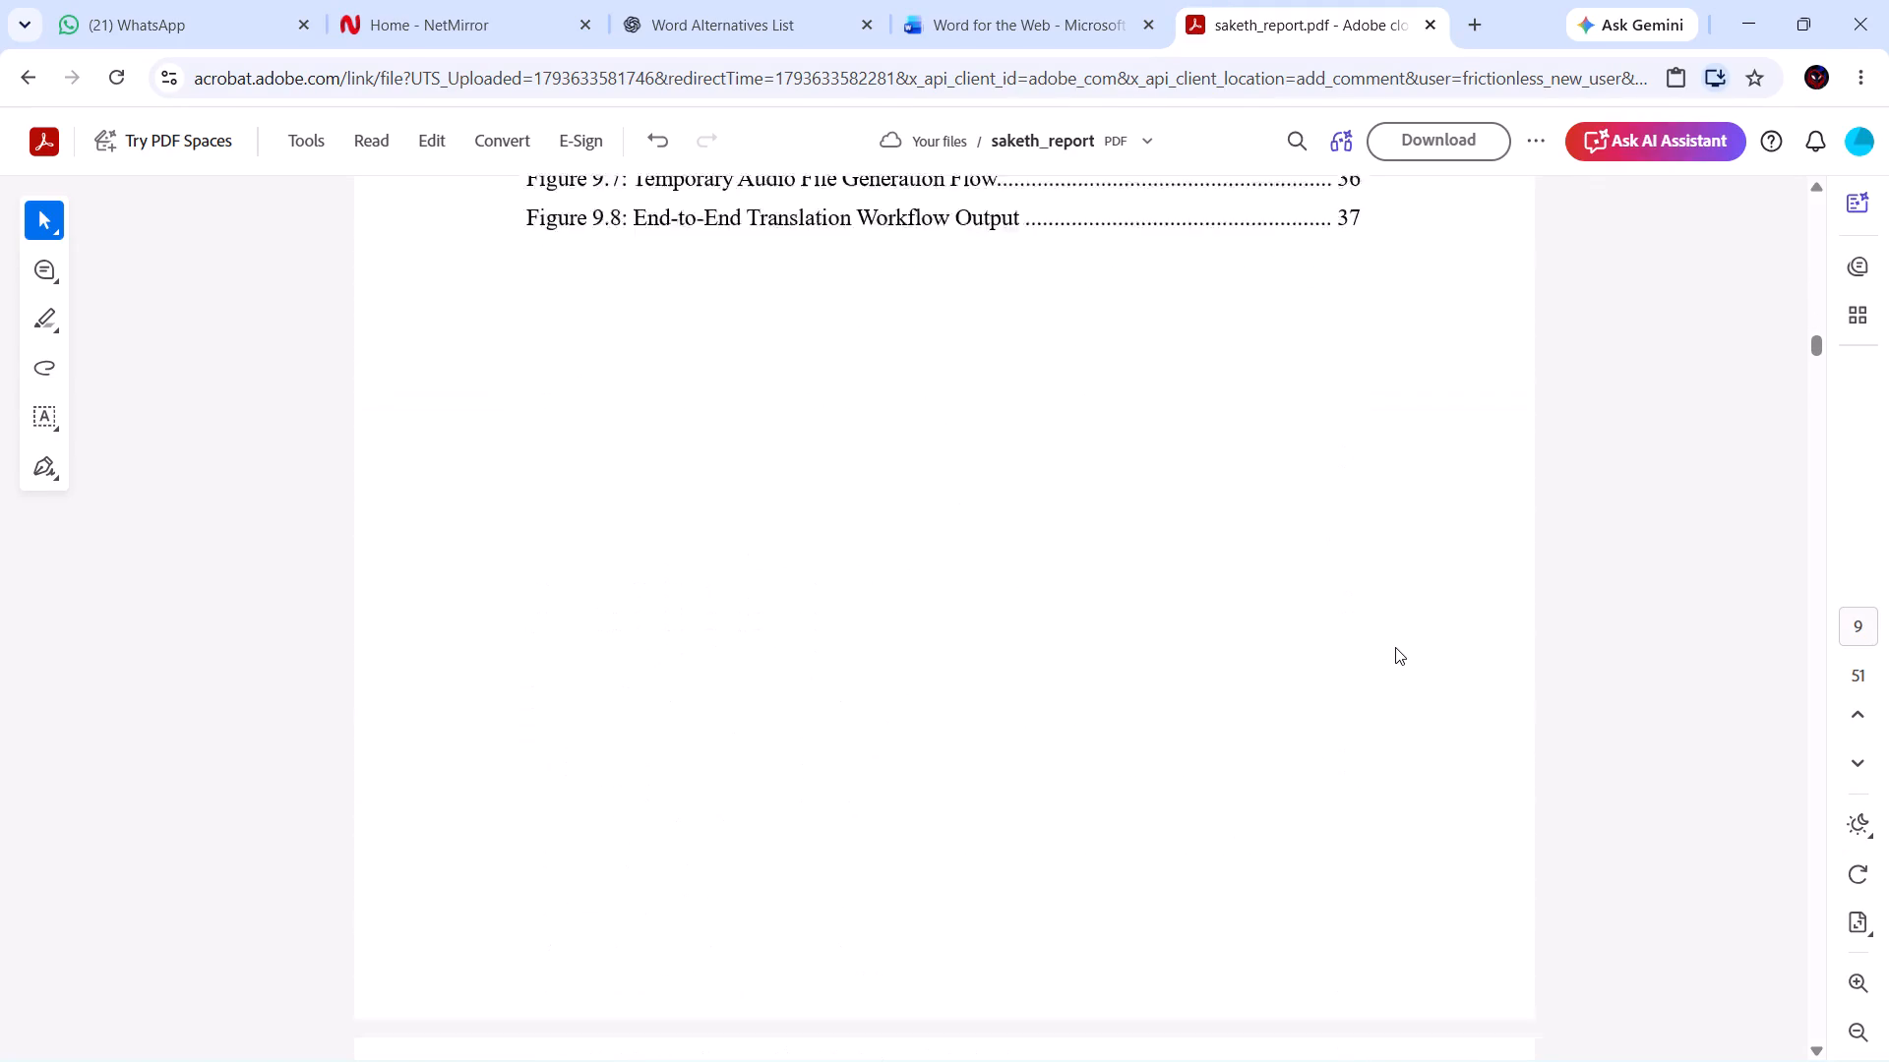
{"action": "scroll", "coordinate": [1395, 647], "scroll_direction": "down", "scroll_amount": 12}
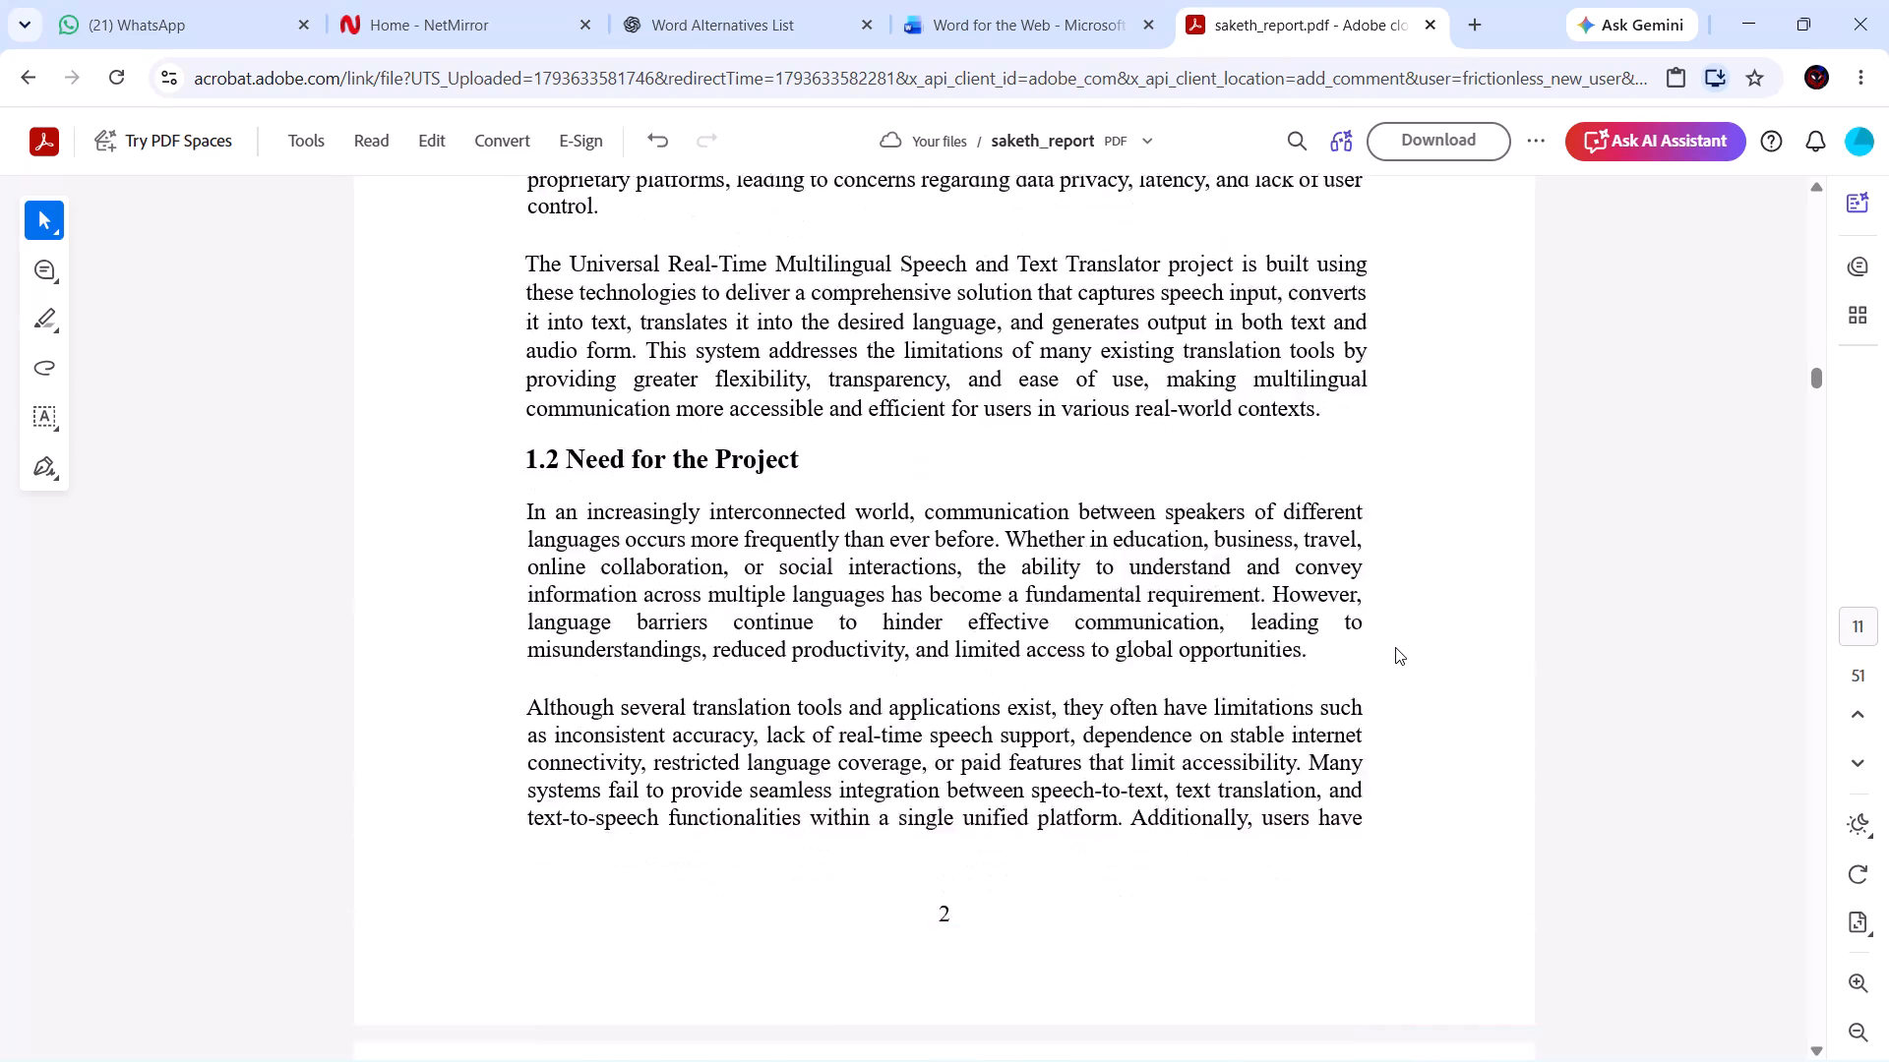
{"action": "scroll", "coordinate": [1395, 647], "scroll_direction": "down", "scroll_amount": 11}
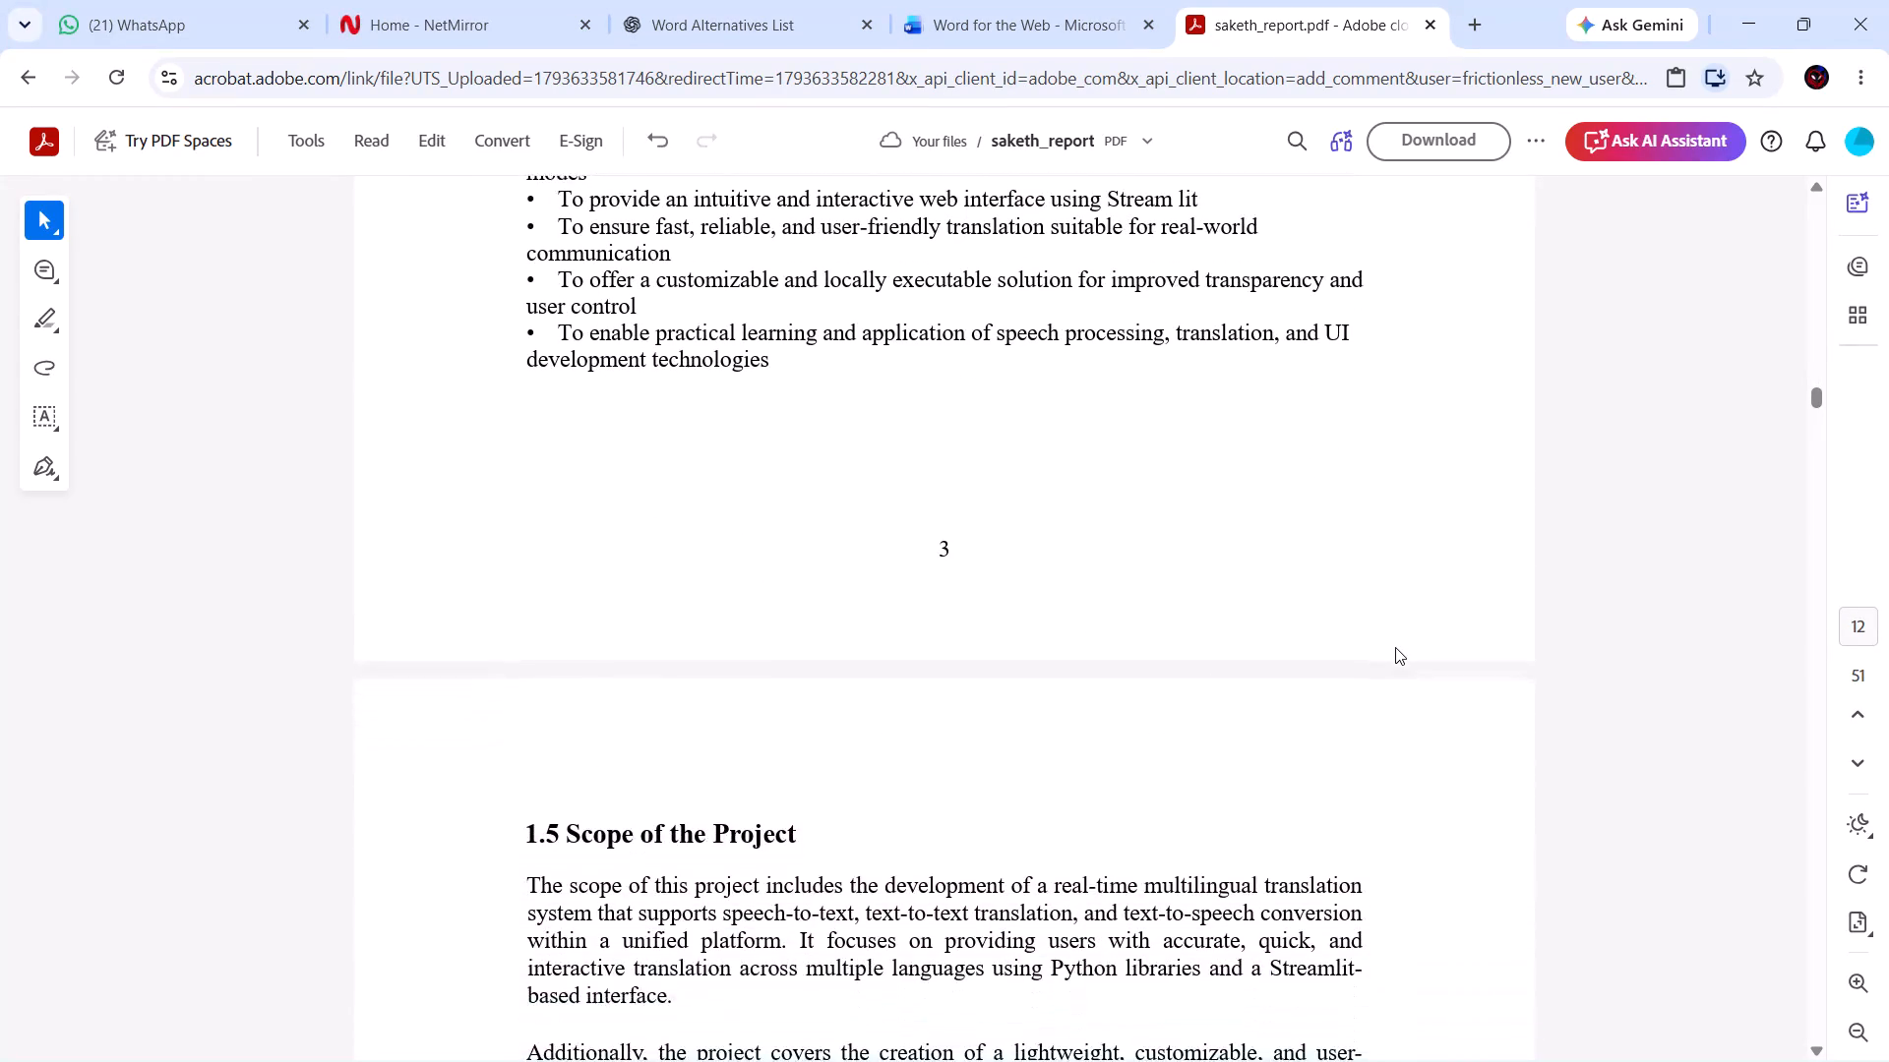
{"action": "scroll", "coordinate": [1395, 647], "scroll_direction": "down", "scroll_amount": 2}
Download the report in Microsoft Word (DOCX) format, with English (US) as the document language.
{"action": "left_click", "coordinate": [1445, 152]}
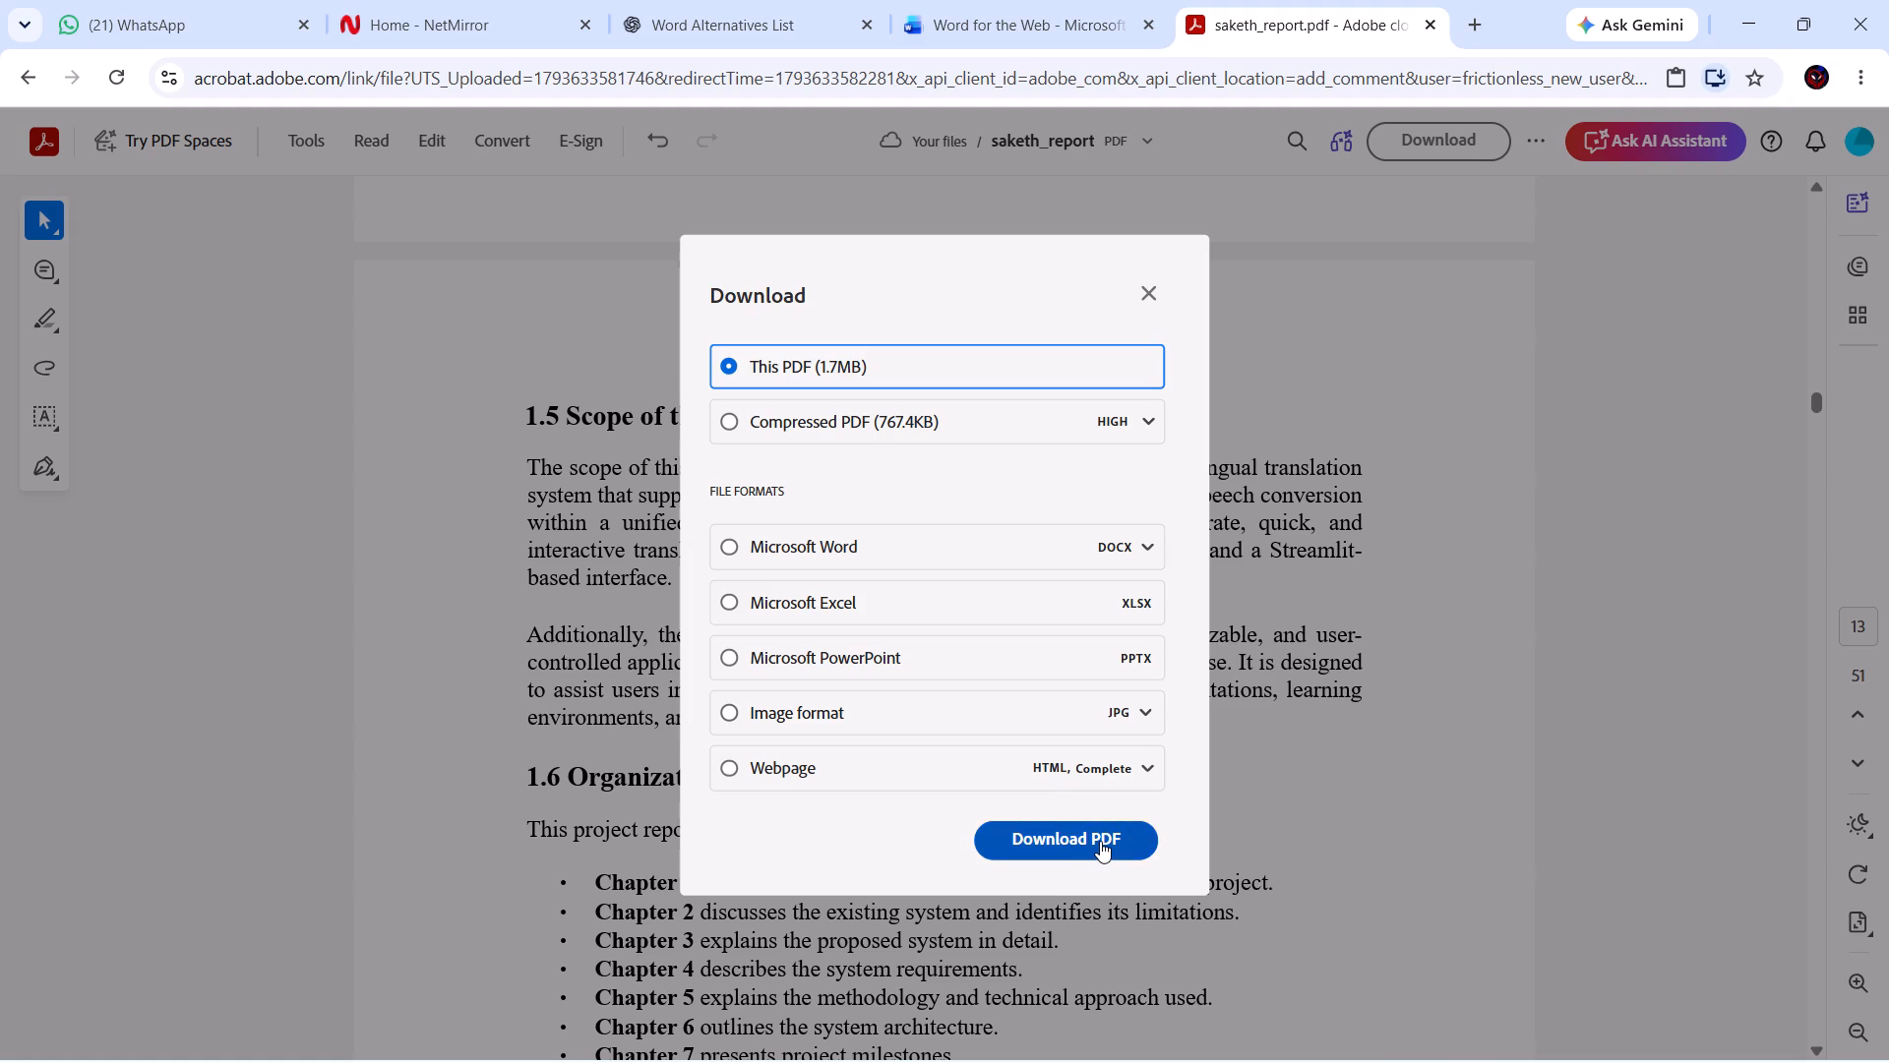
{"action": "left_click", "coordinate": [727, 552]}
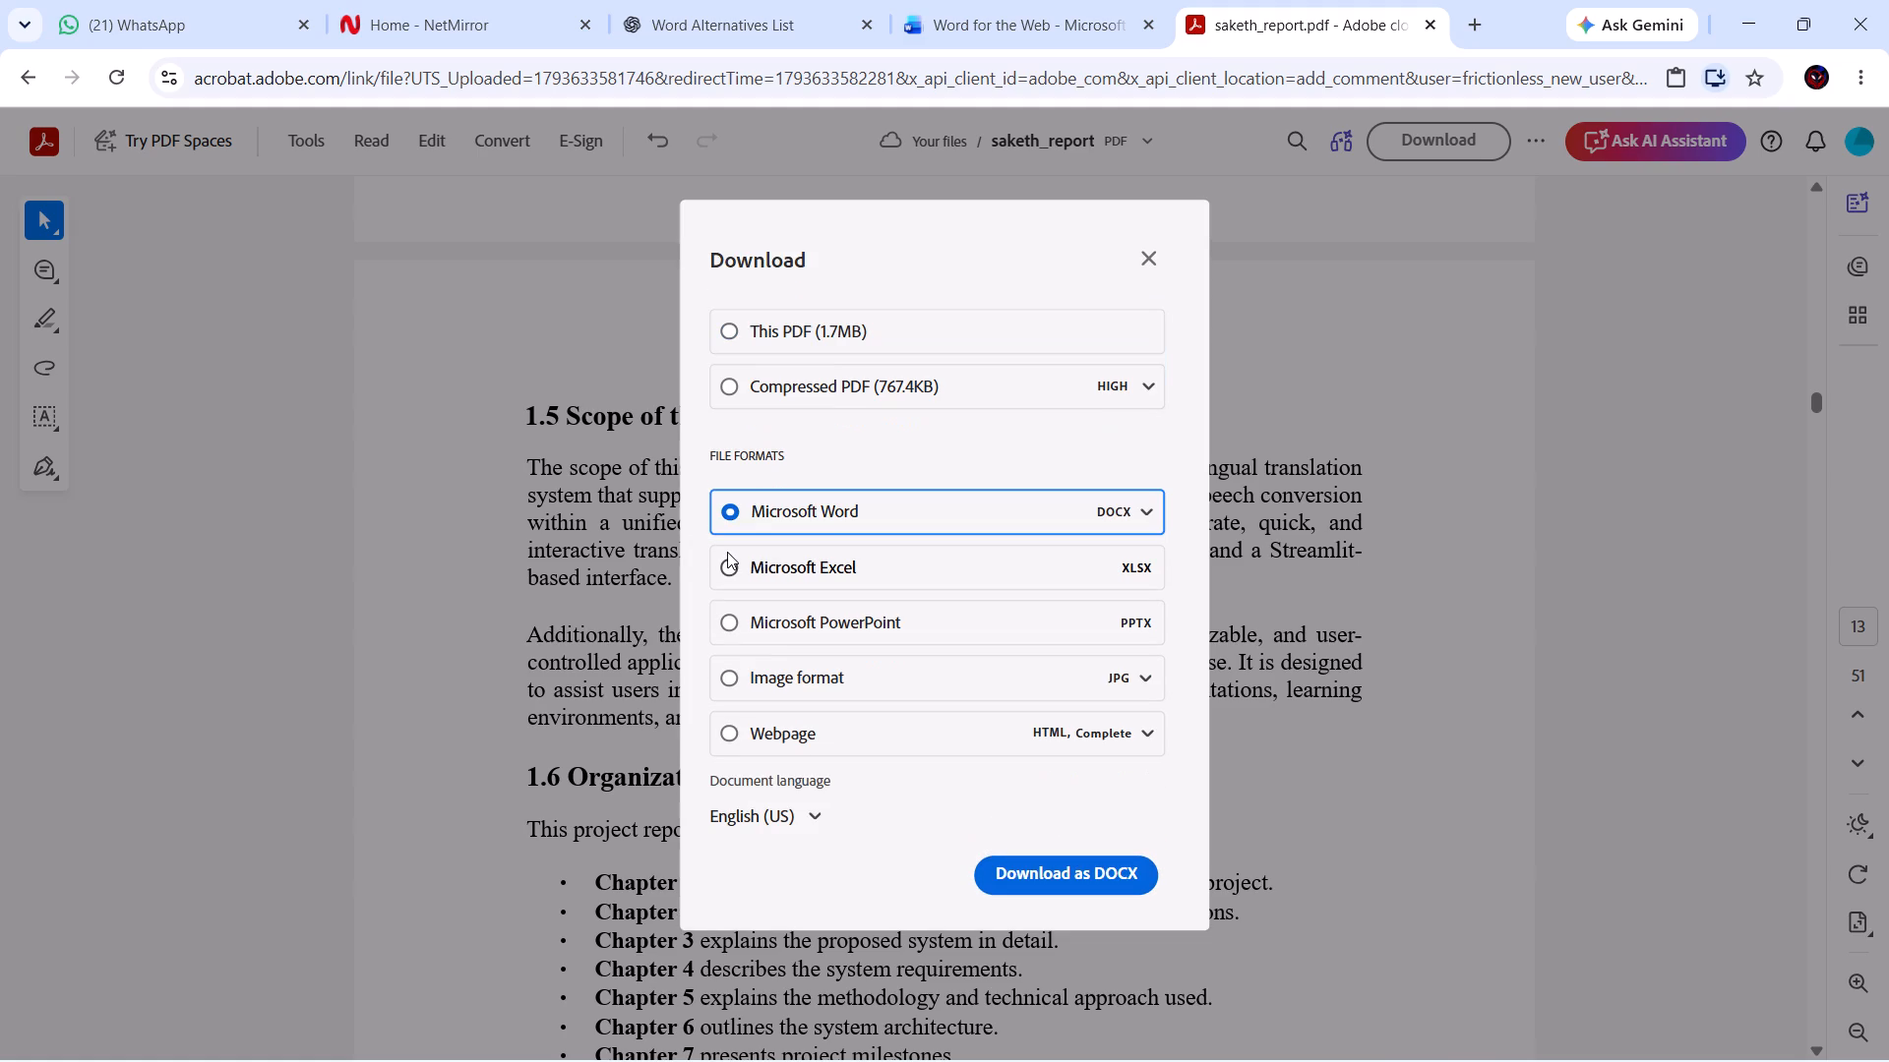
Start the download of saketh_report as a DOCX file with English (US) as the document language.
{"action": "left_click", "coordinate": [1126, 871]}
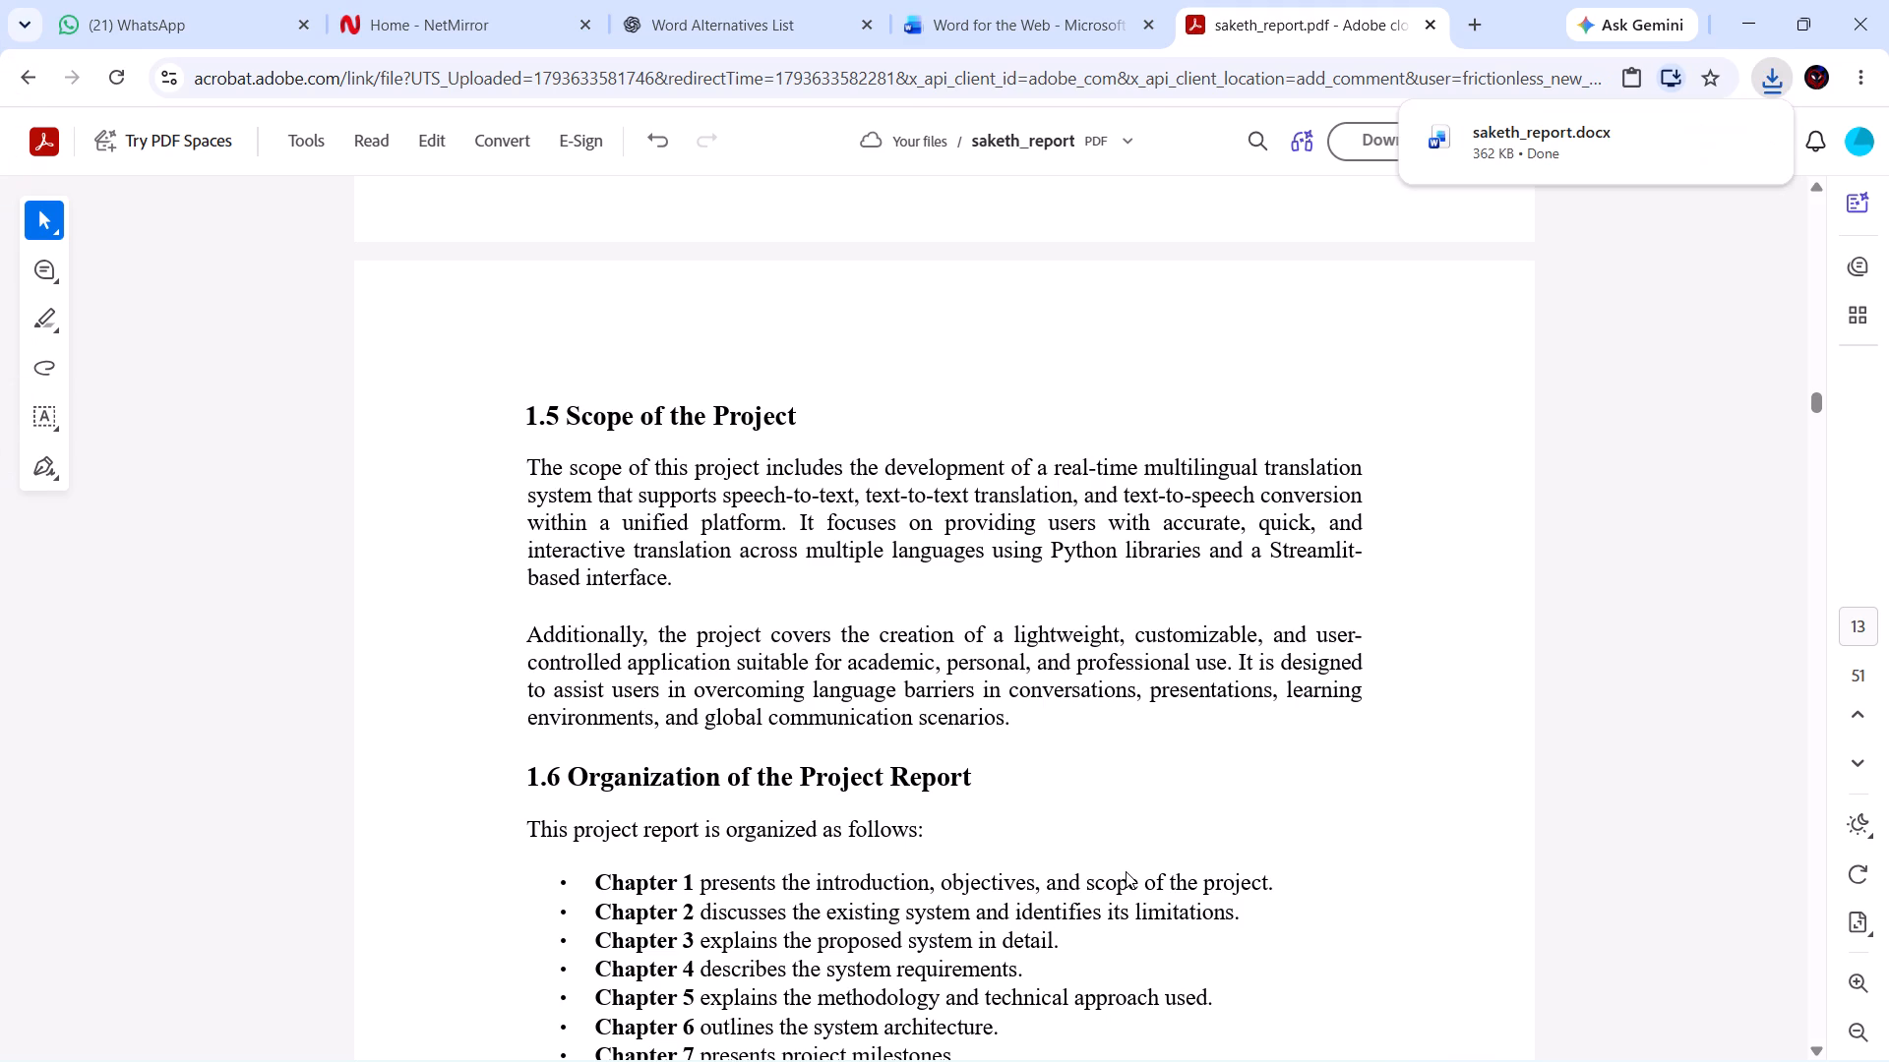
{"action": "scroll", "coordinate": [1126, 871], "scroll_direction": "up", "scroll_amount": 5}
{"action": "scroll", "coordinate": [1015, 815], "scroll_direction": "up", "scroll_amount": 5}
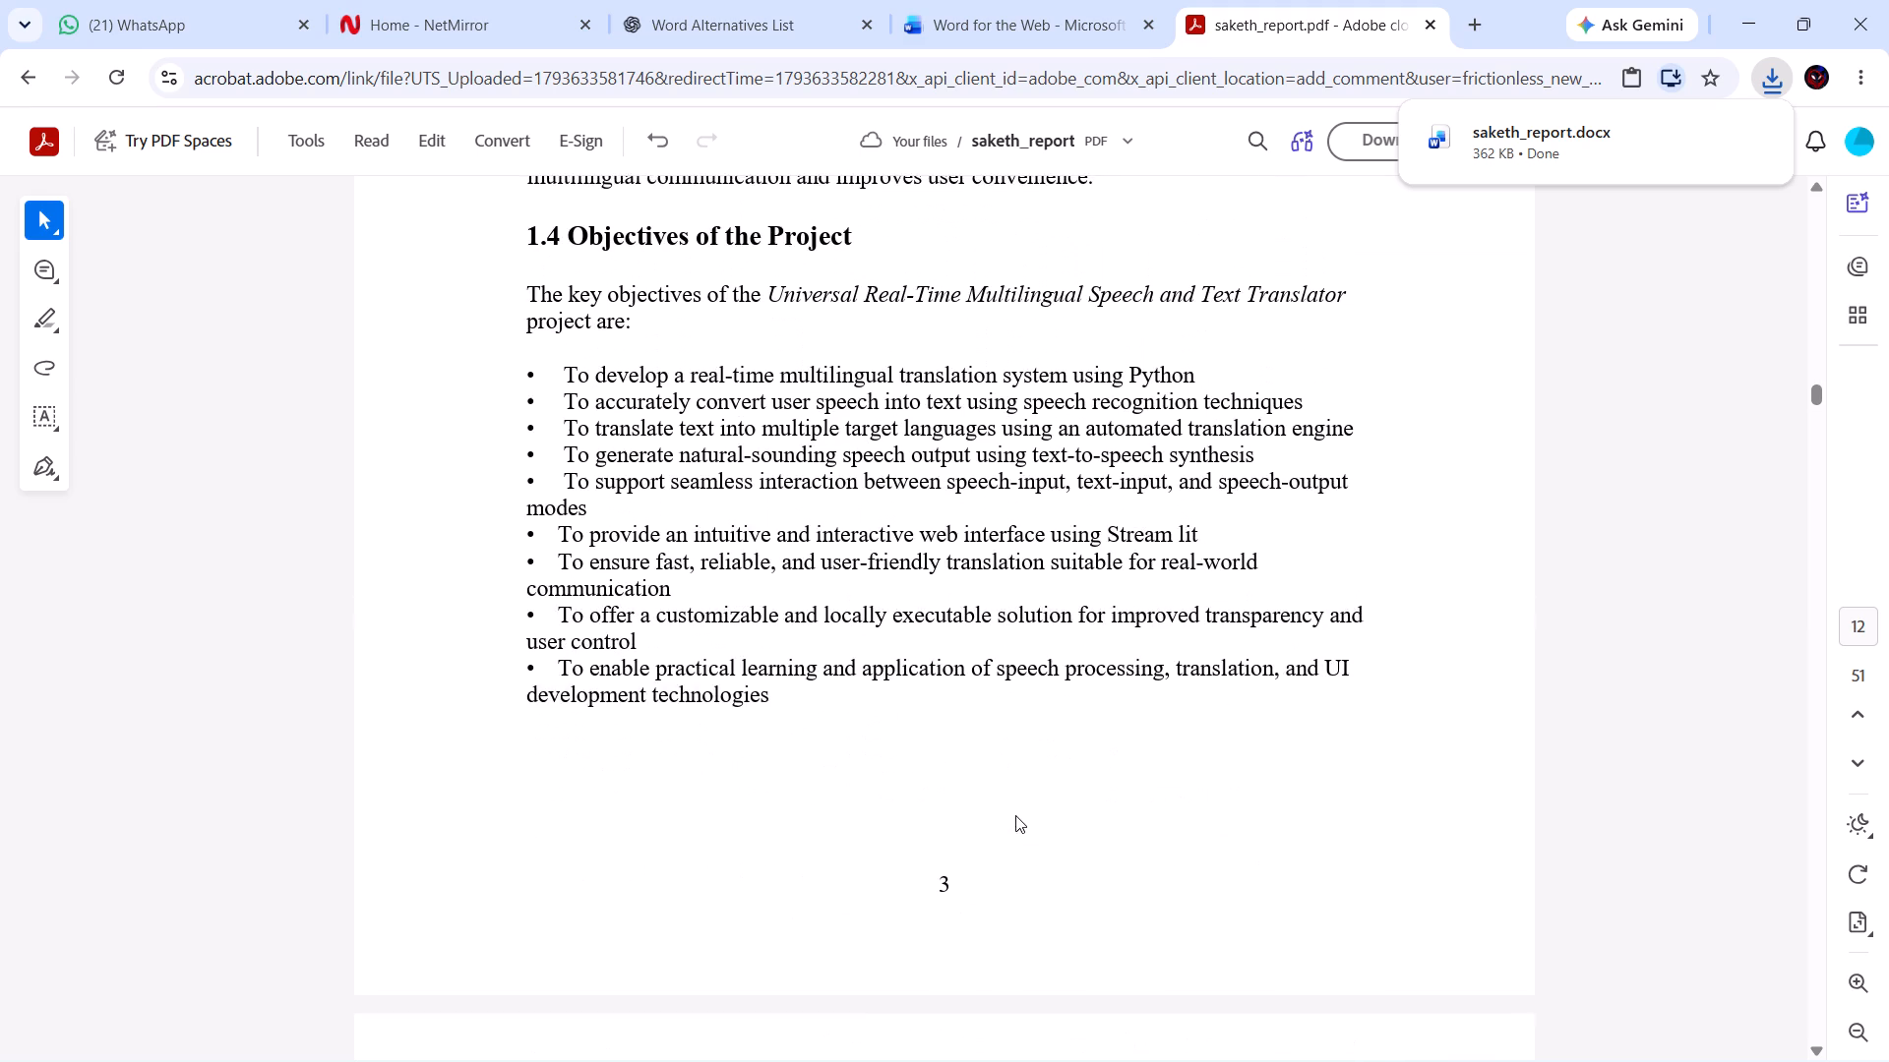
{"action": "scroll", "coordinate": [1015, 815], "scroll_direction": "up", "scroll_amount": 11}
{"action": "scroll", "coordinate": [1015, 815], "scroll_direction": "up", "scroll_amount": 17}
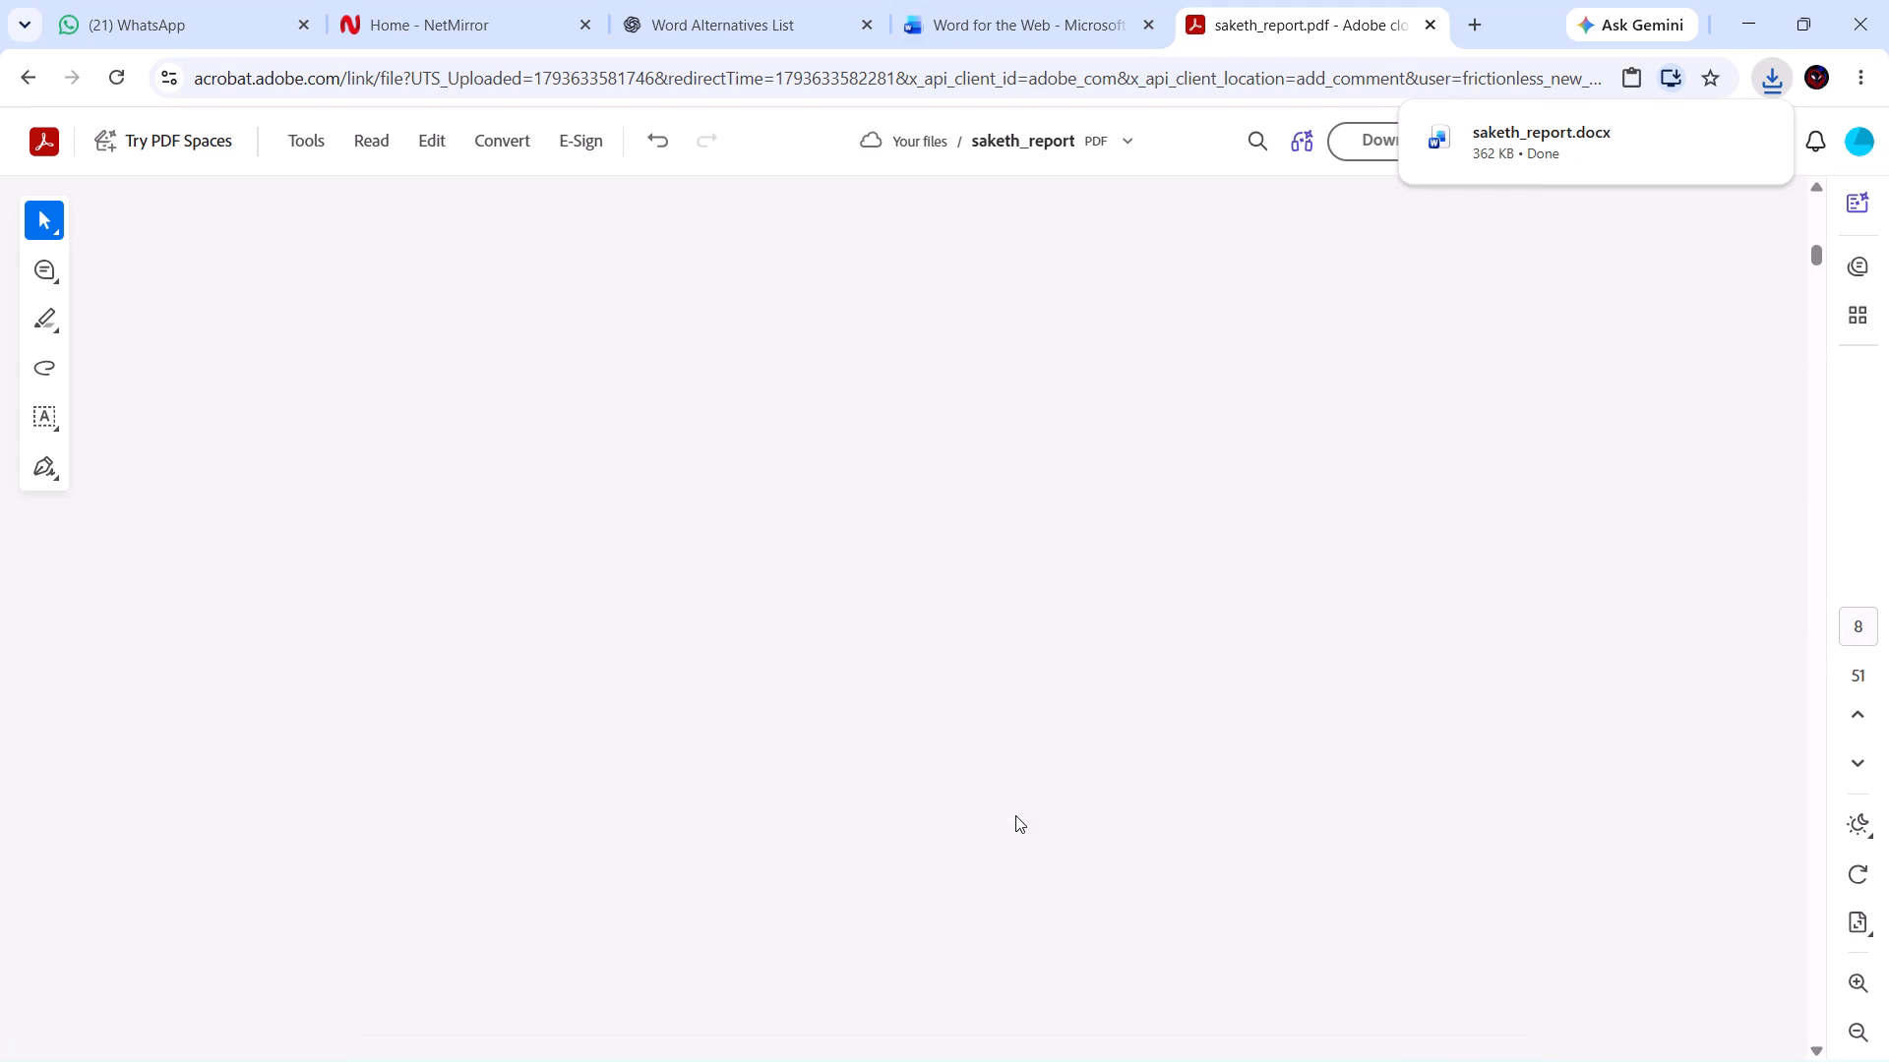
{"action": "scroll", "coordinate": [1015, 815], "scroll_direction": "up", "scroll_amount": 13}
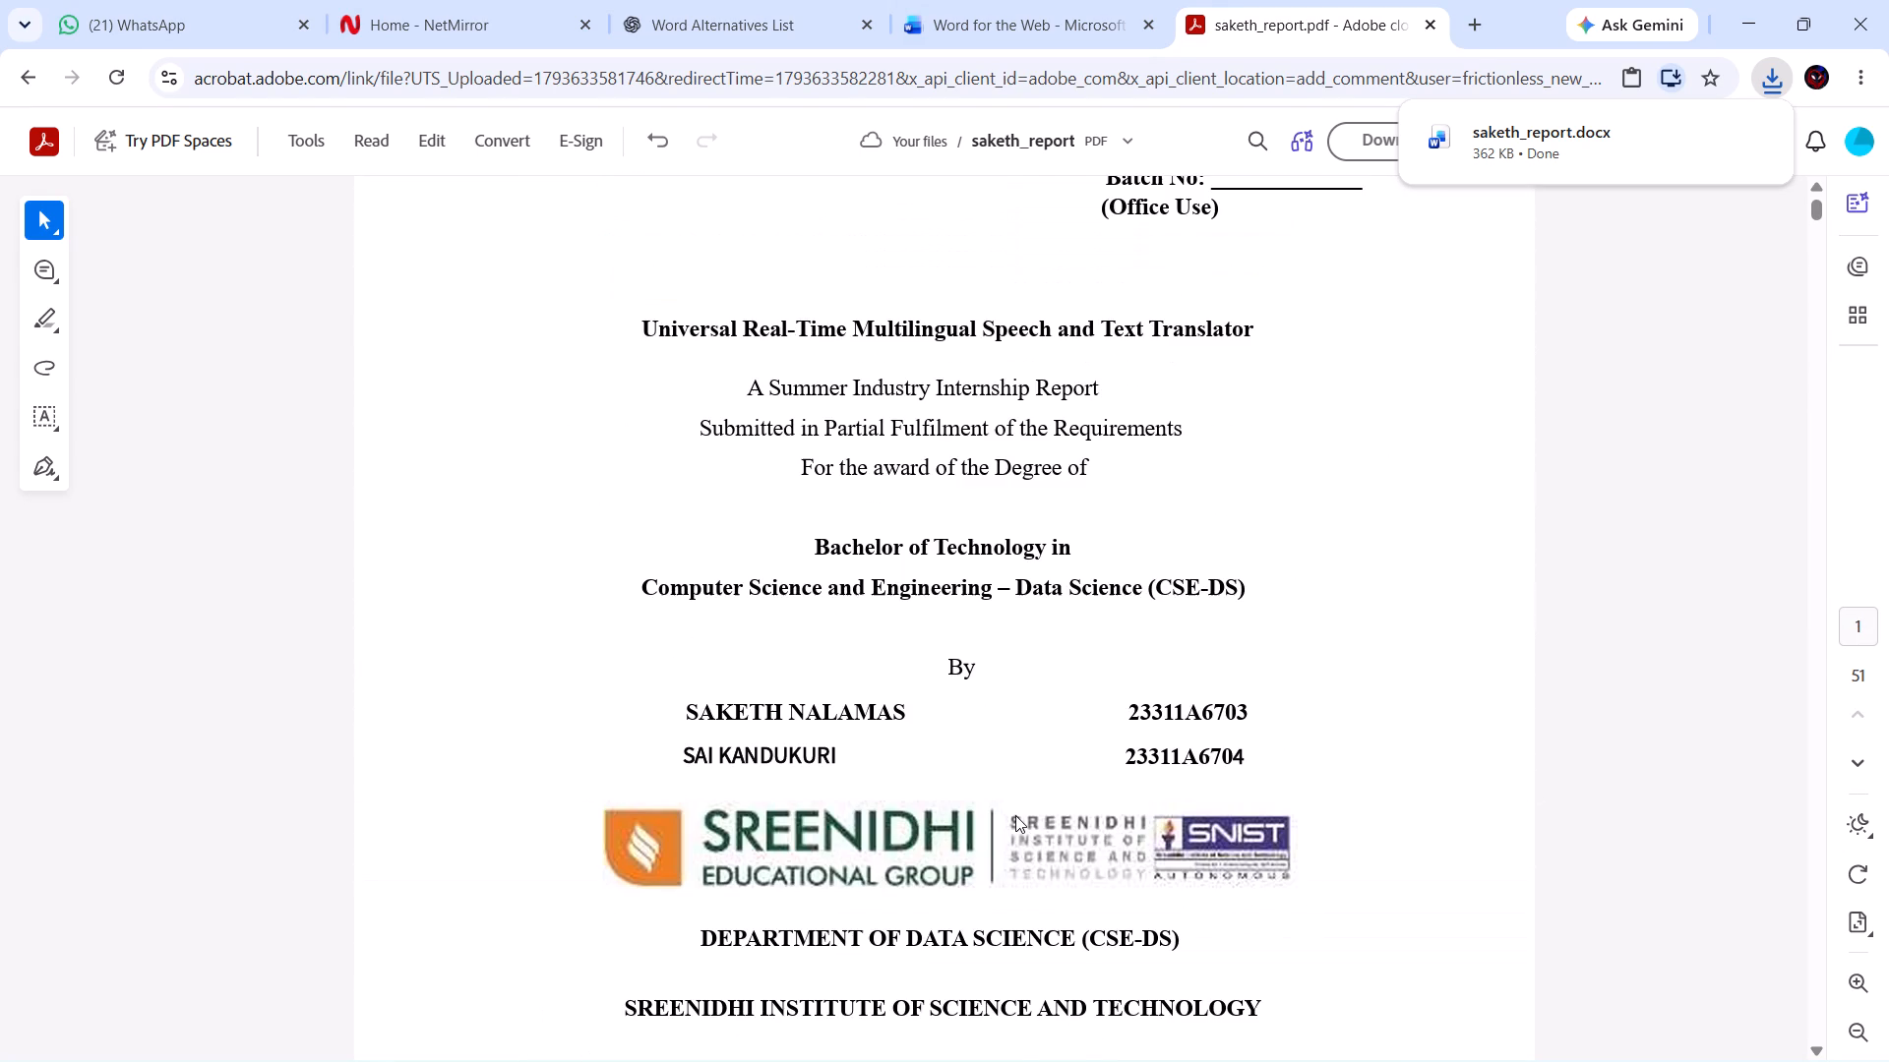
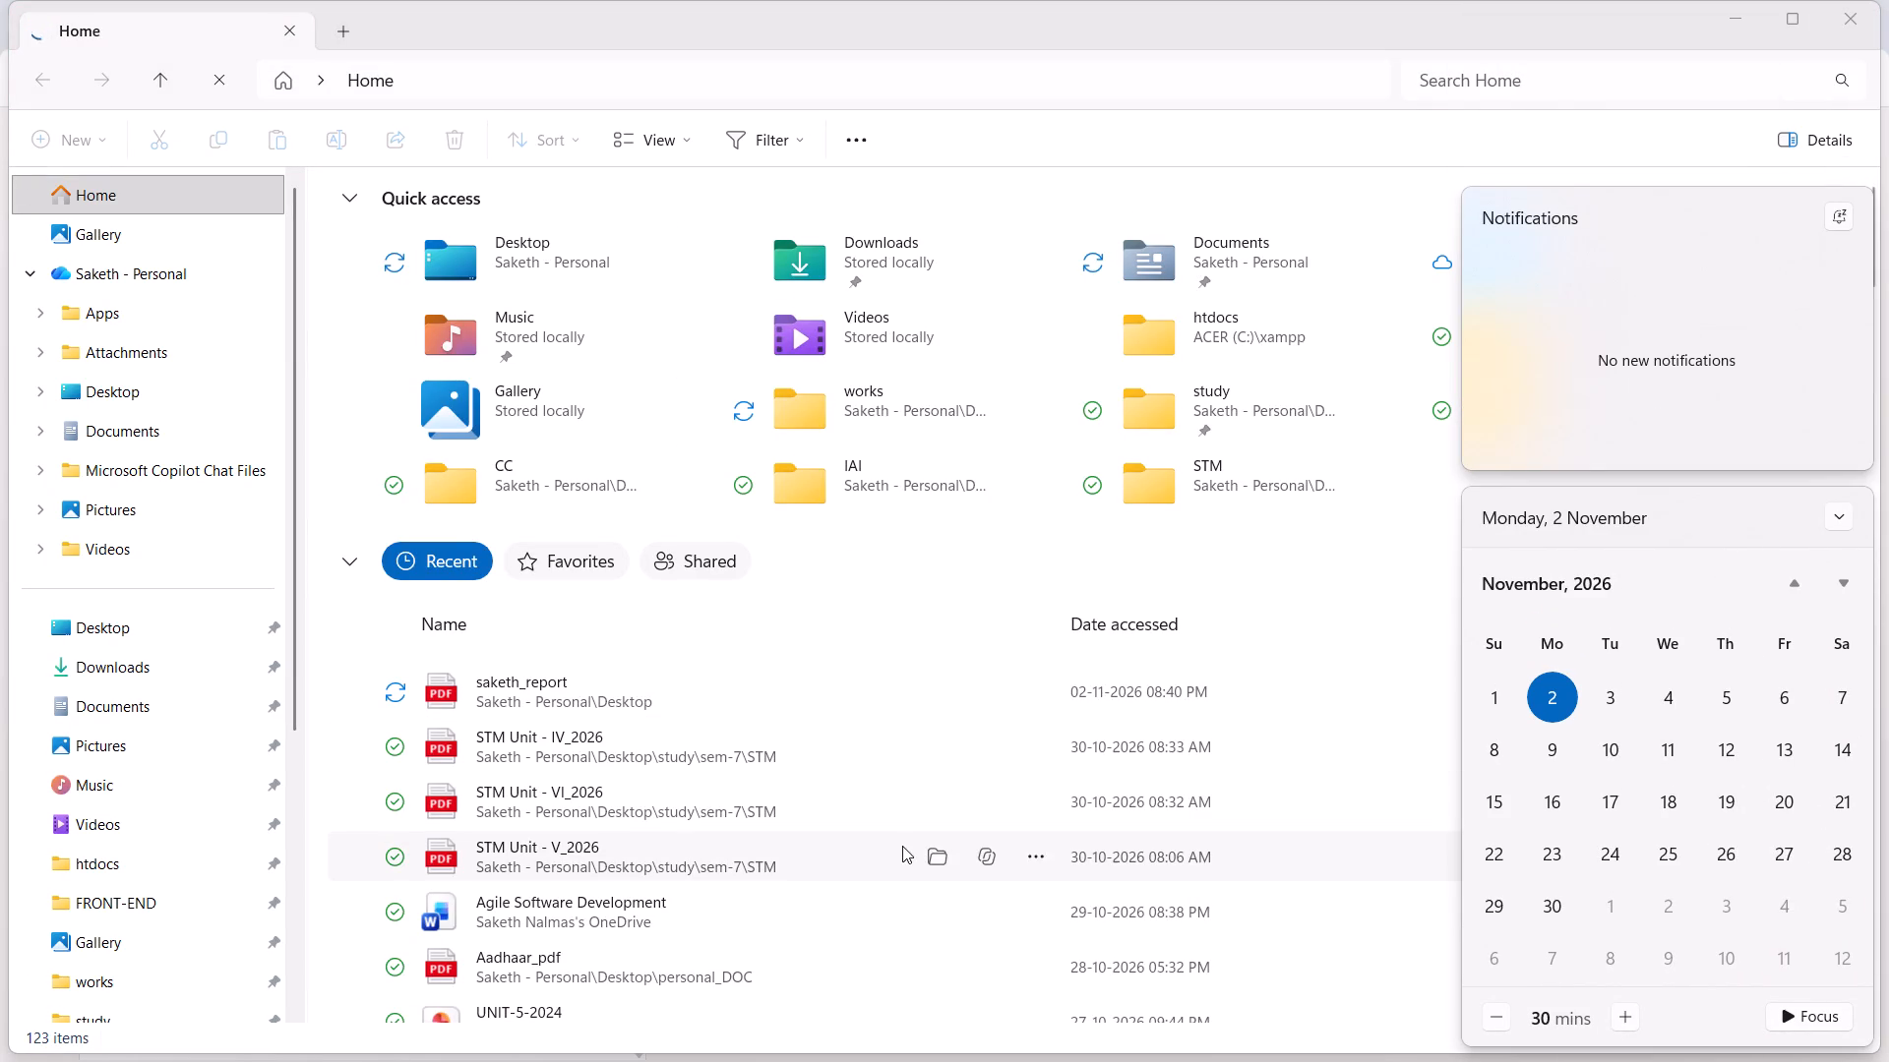
Rename the downloaded saketh_report Word document in the Downloads folder as mini_project4_1.
{"action": "left_click", "coordinate": [180, 682]}
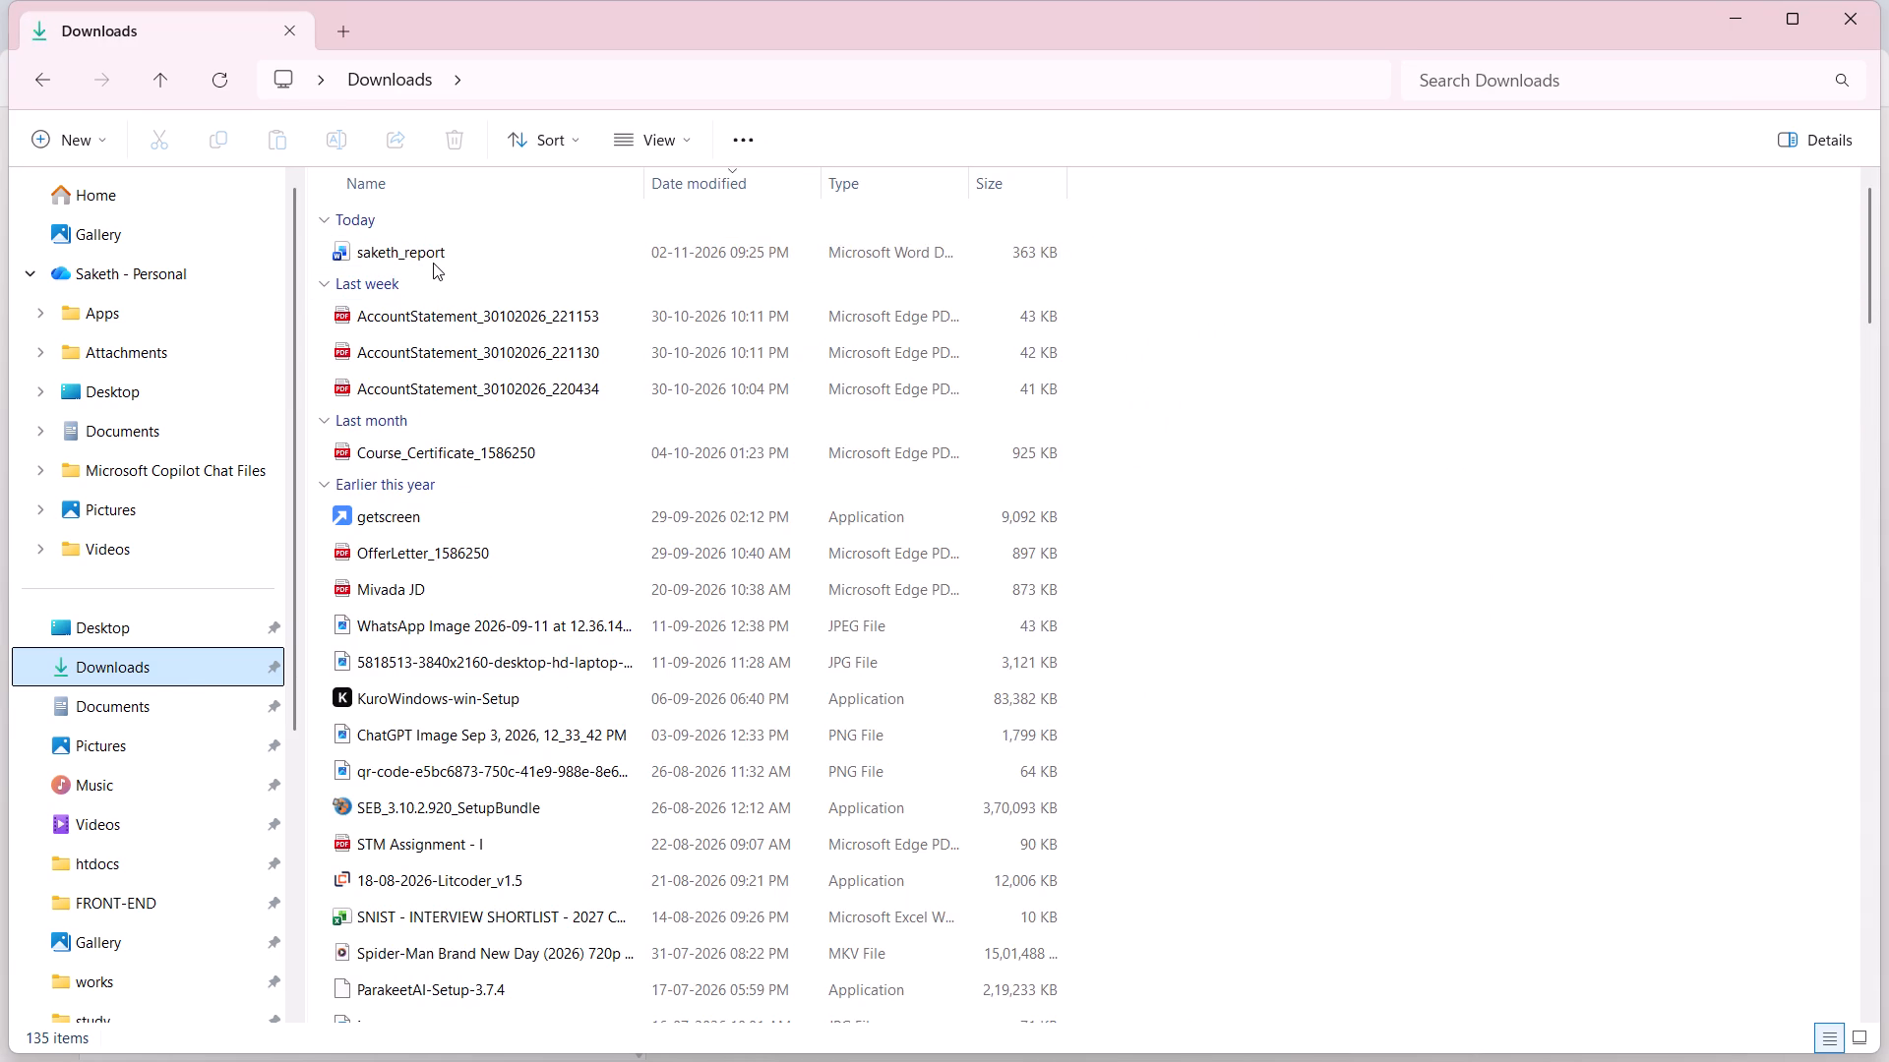
{"action": "left_click", "coordinate": [433, 263]}
{"action": "right_click", "coordinate": [433, 263]}
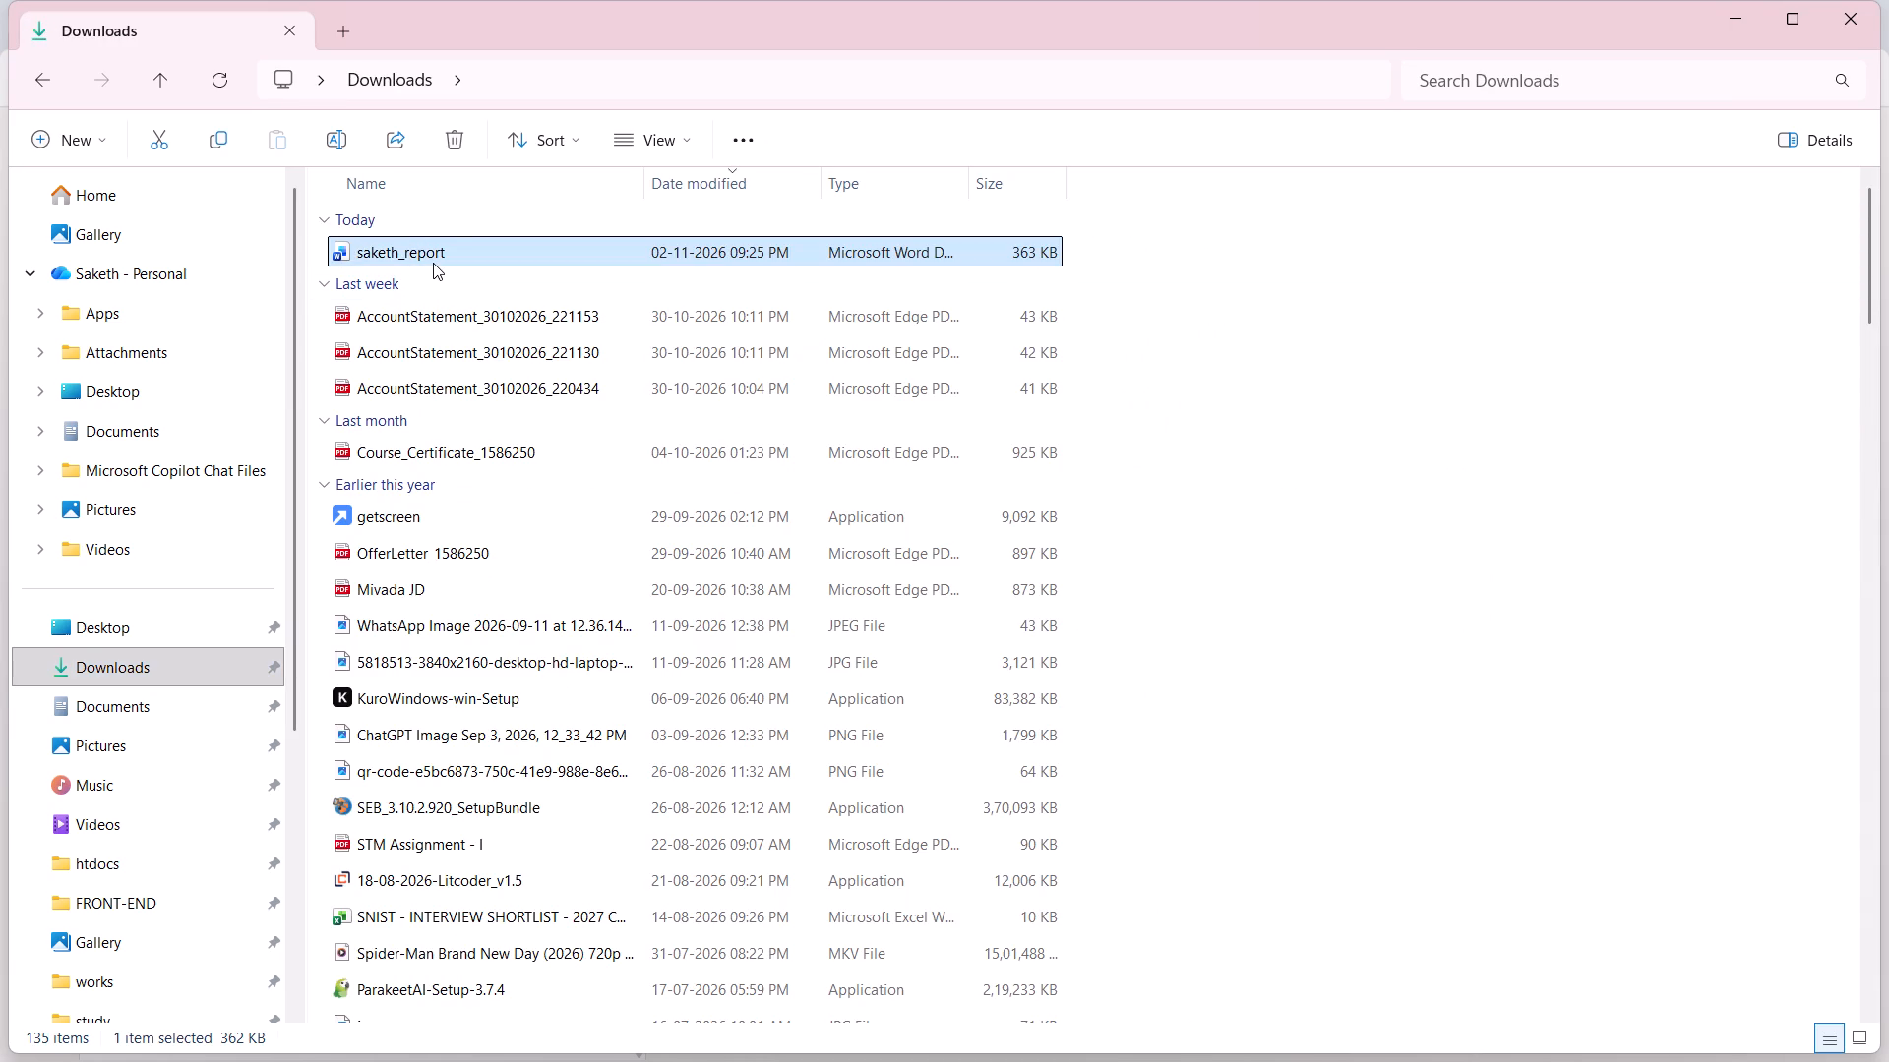
{"action": "left_click", "coordinate": [340, 136]}
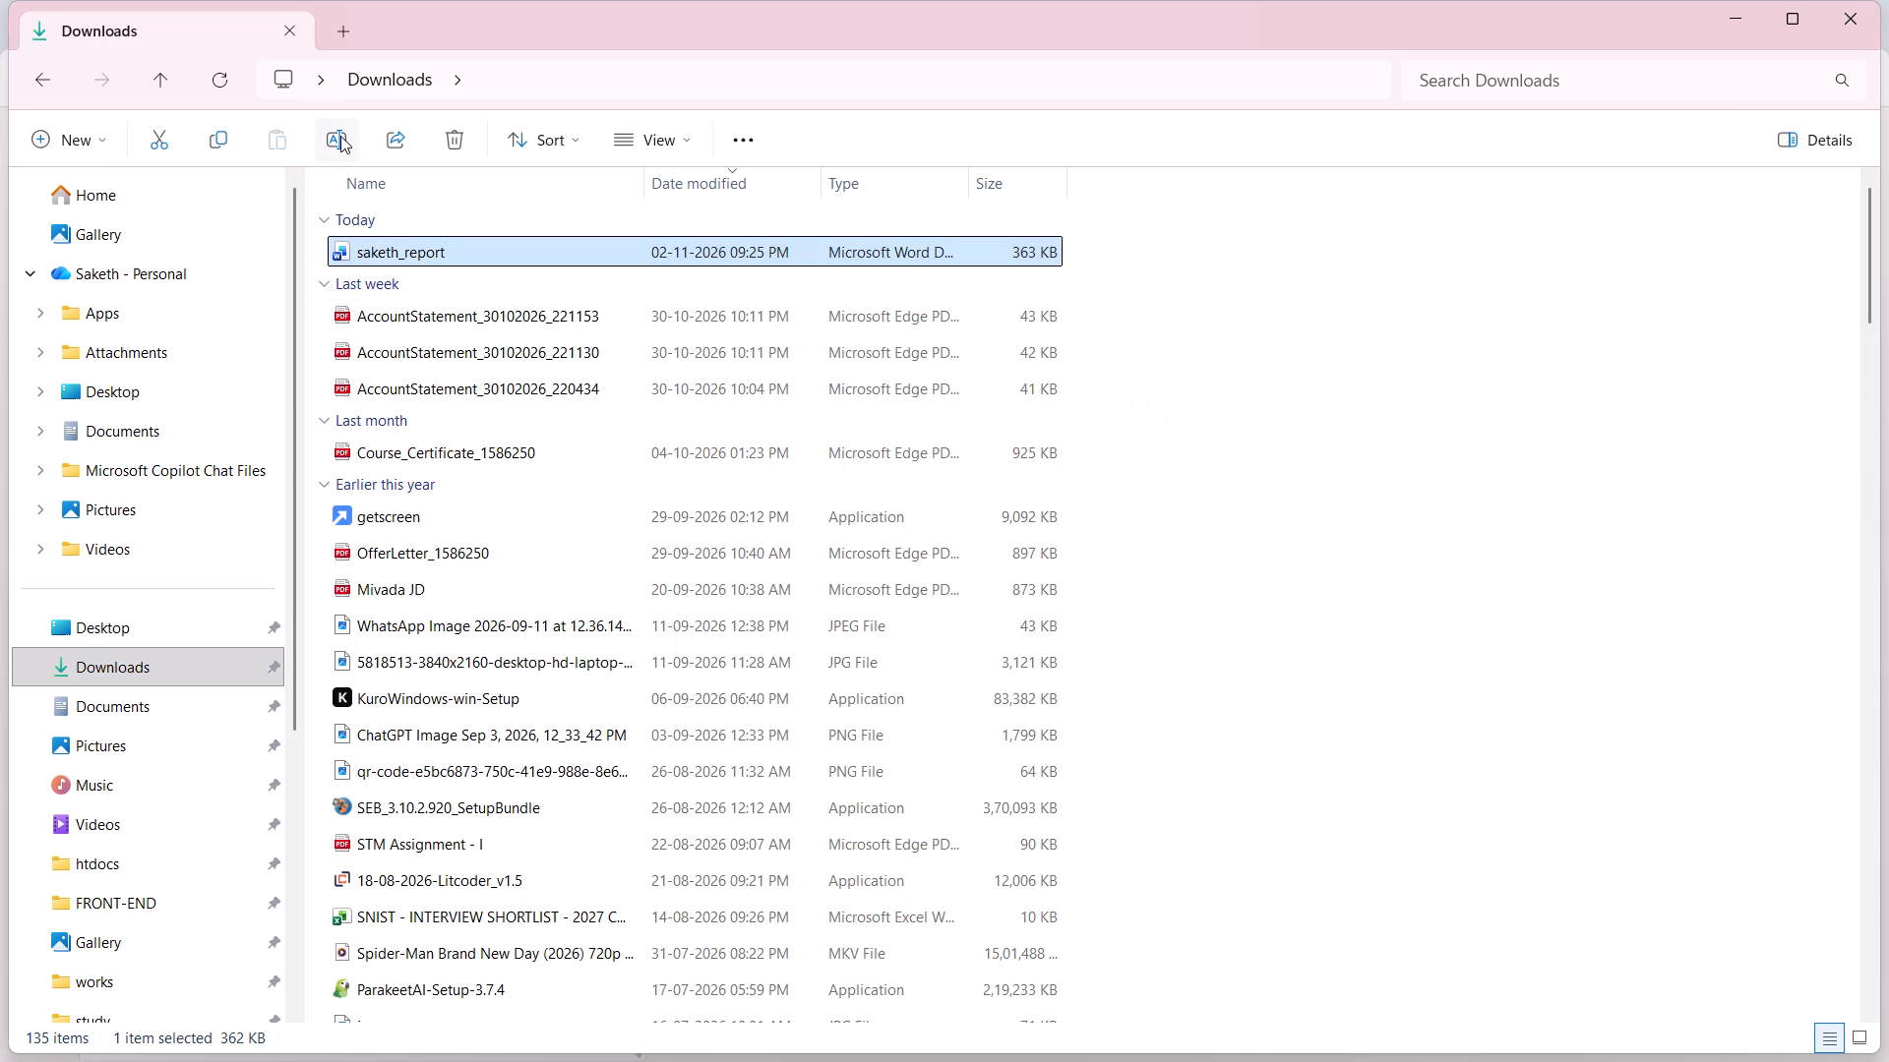
{"action": "left_click", "coordinate": [341, 138]}
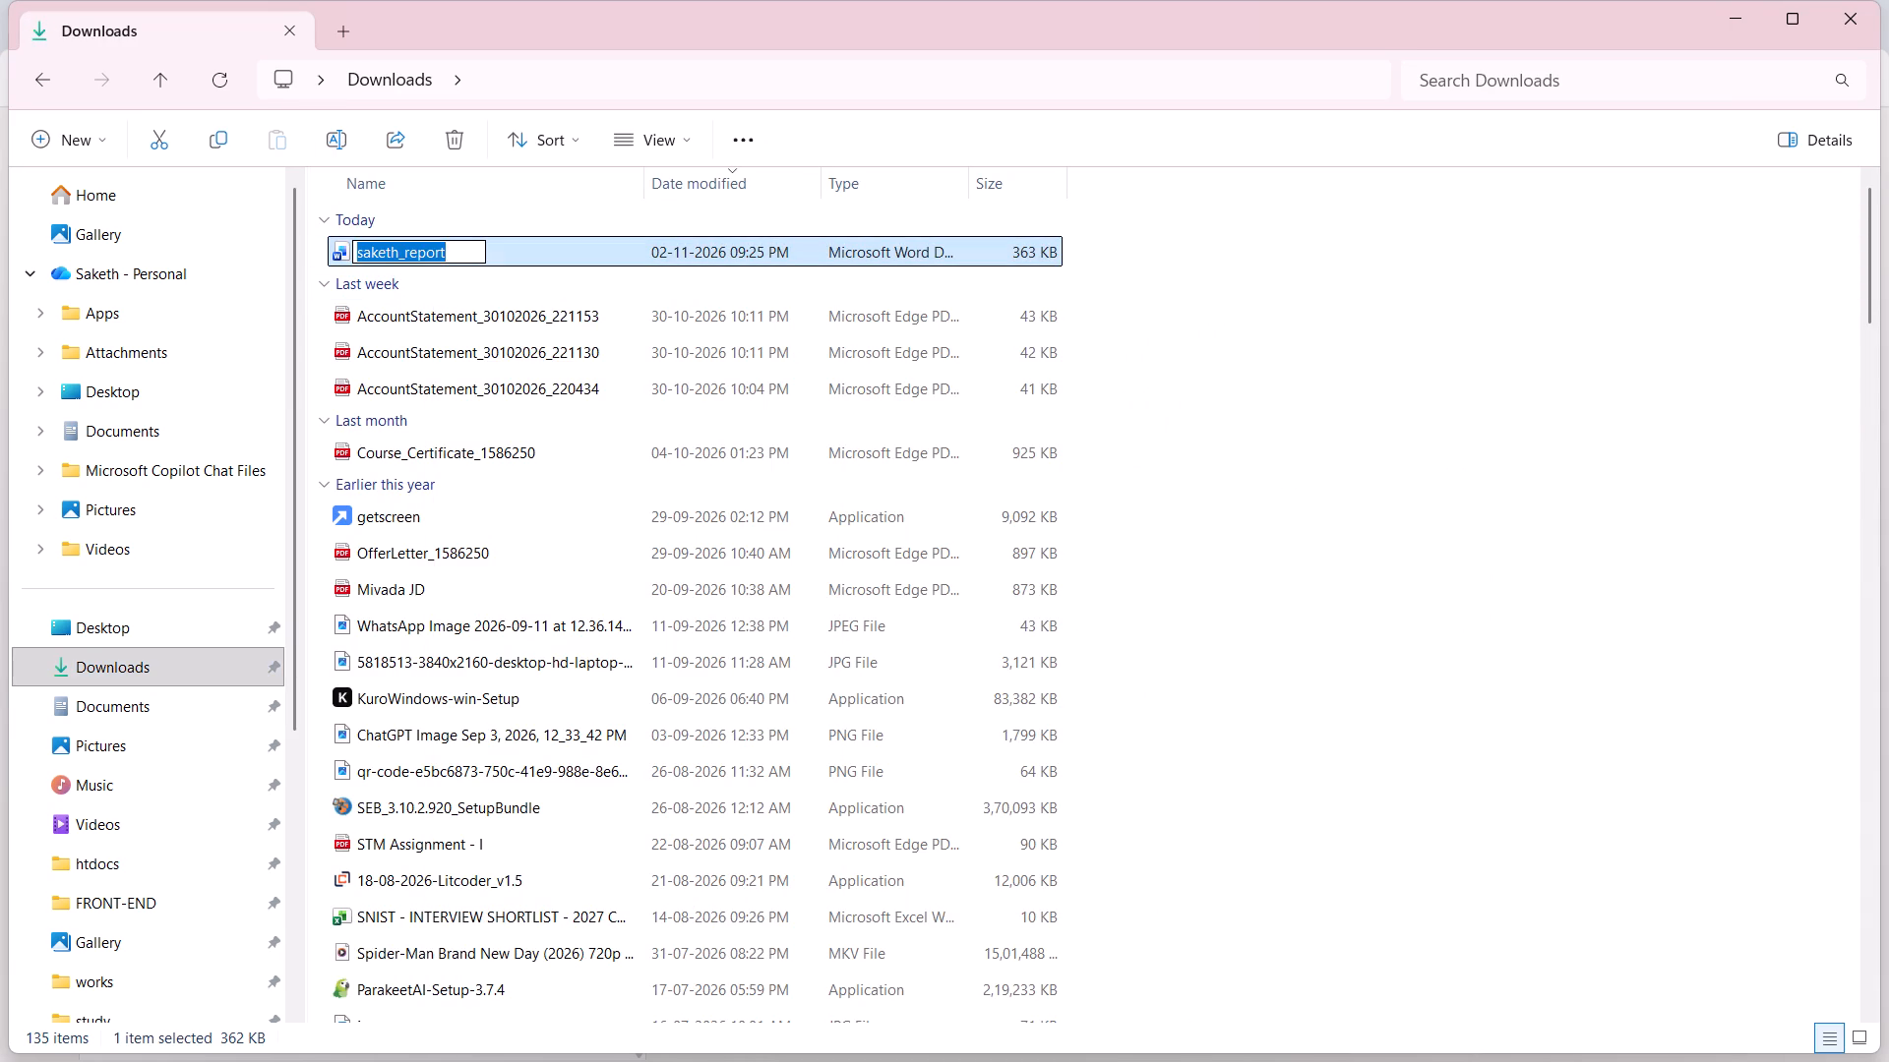
{"action": "key", "text": "BackSpace"}
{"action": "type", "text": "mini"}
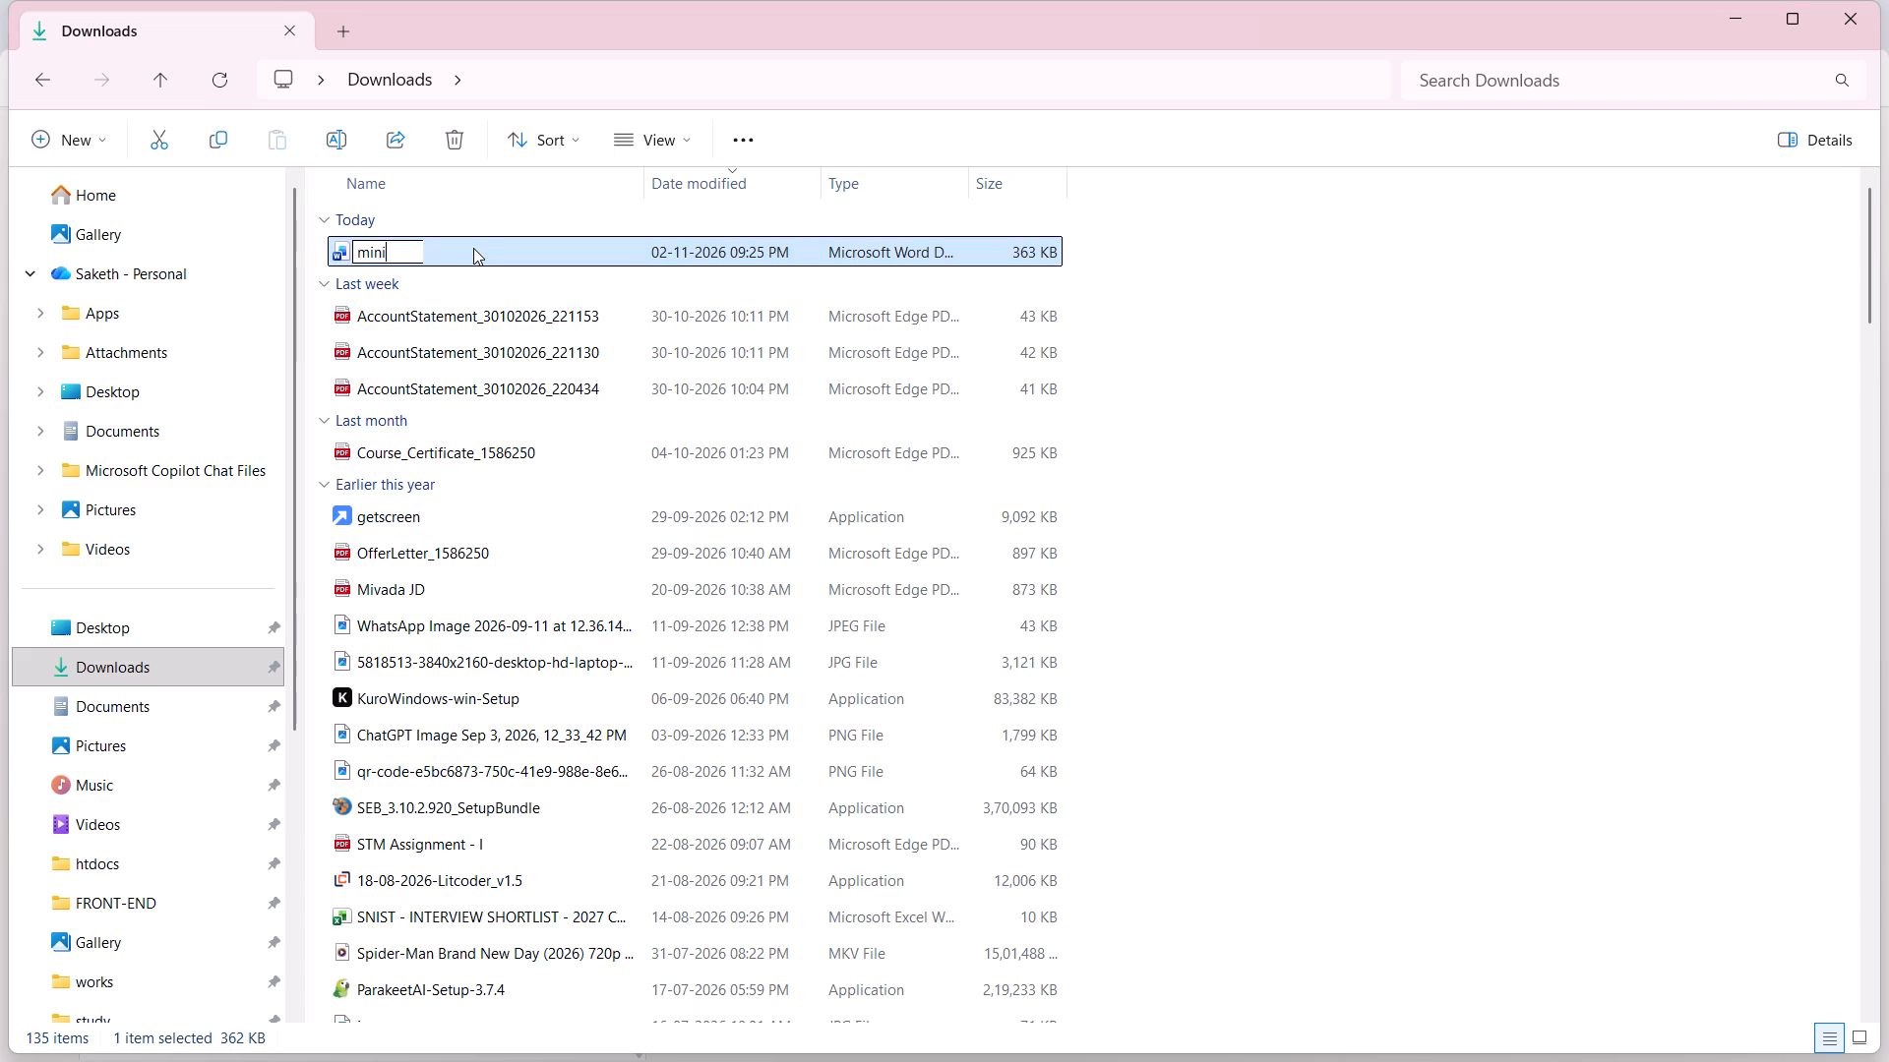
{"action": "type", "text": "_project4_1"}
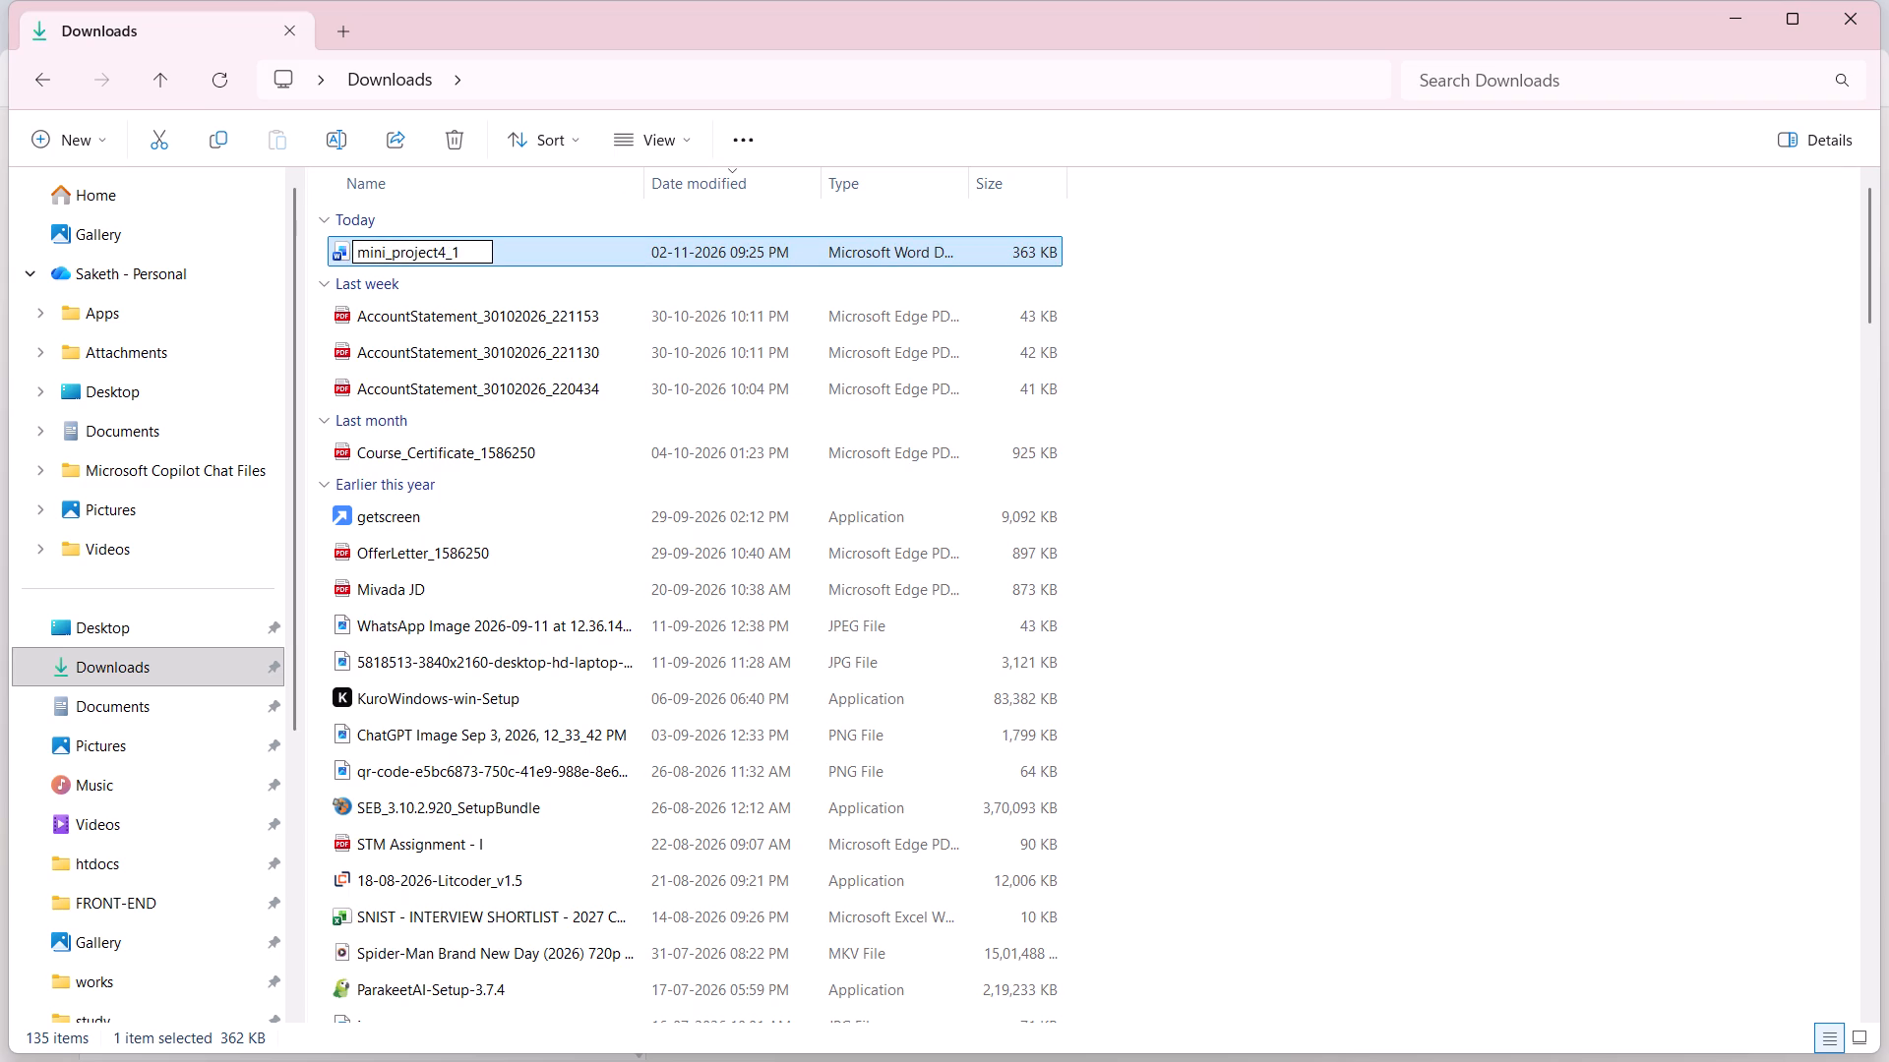
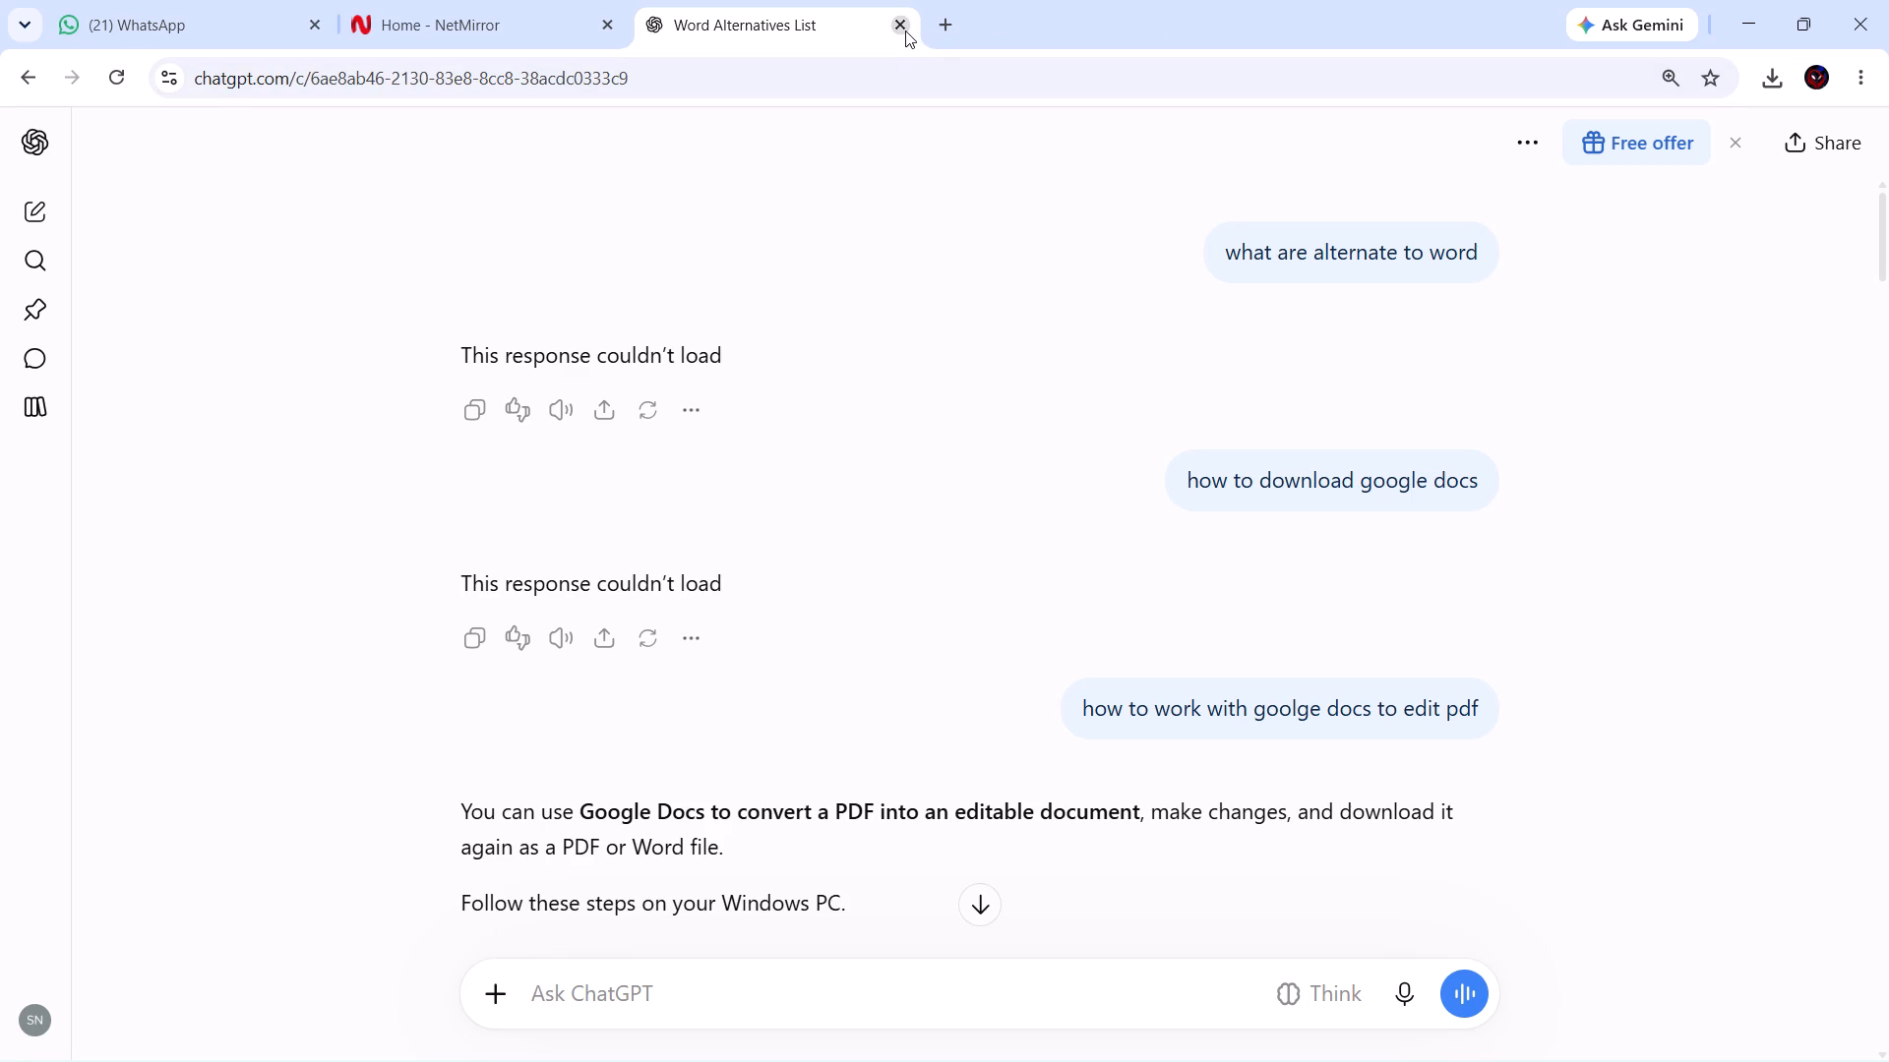
Close the ChatGPT page with the Word Alternatives List conversation in Google Chrome.
{"action": "left_click", "coordinate": [905, 30]}
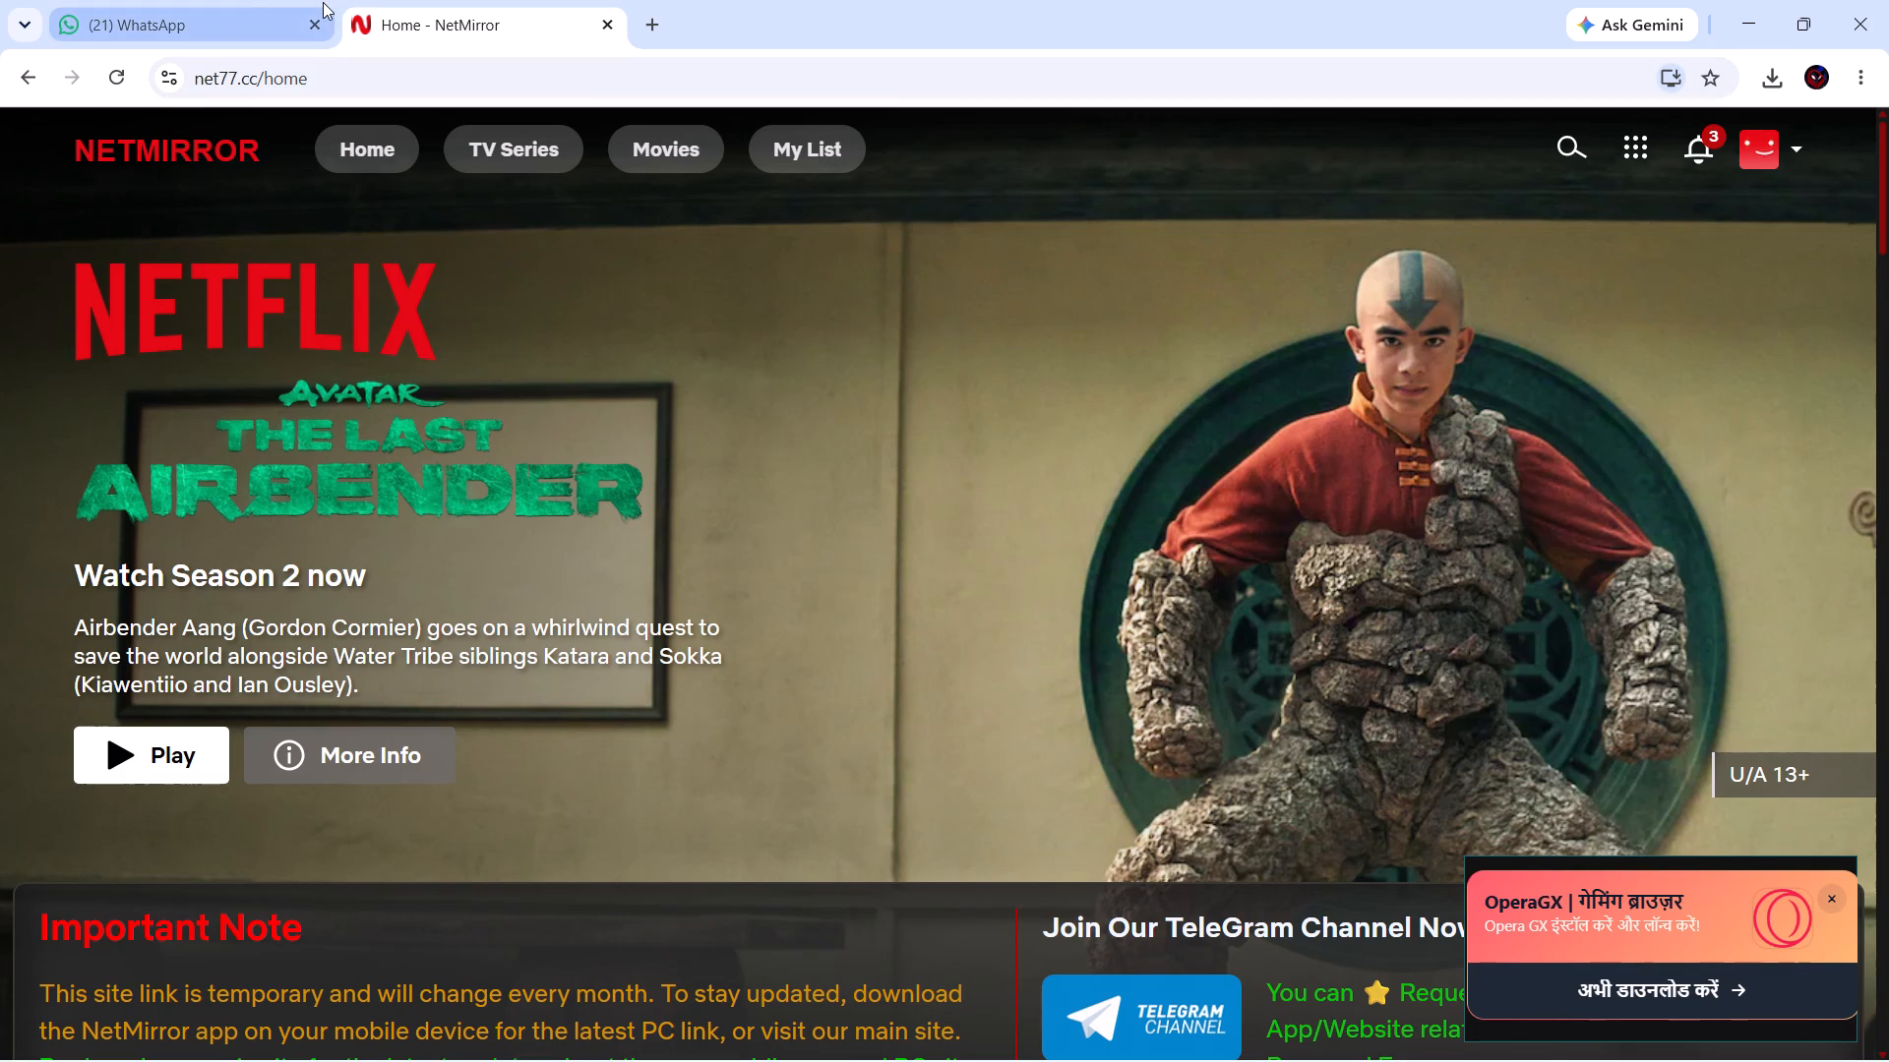